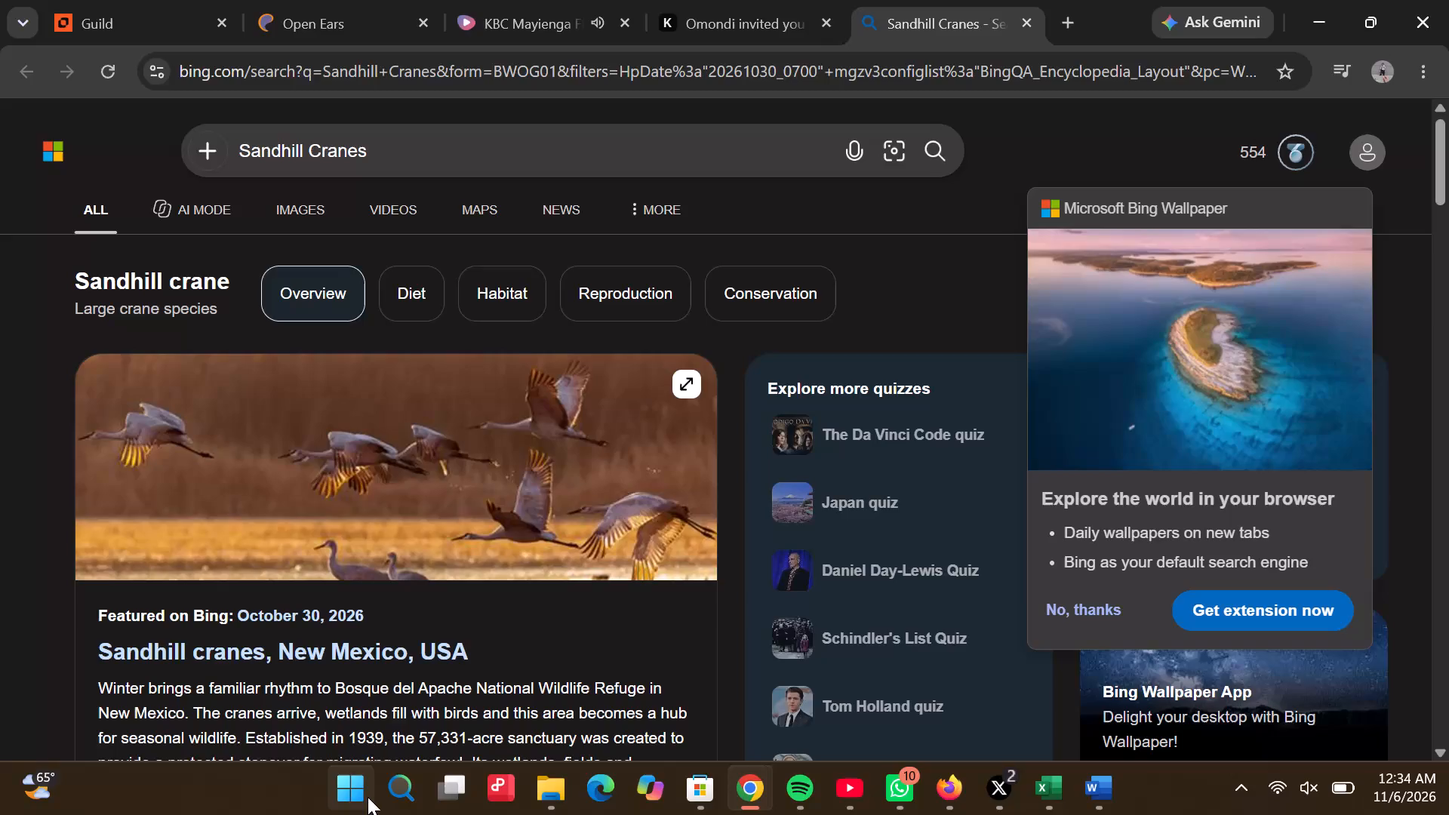
# Switch to PowerPoint, create a blank presentation and dismiss the list of recovered documents.
pyautogui.click(368, 797)
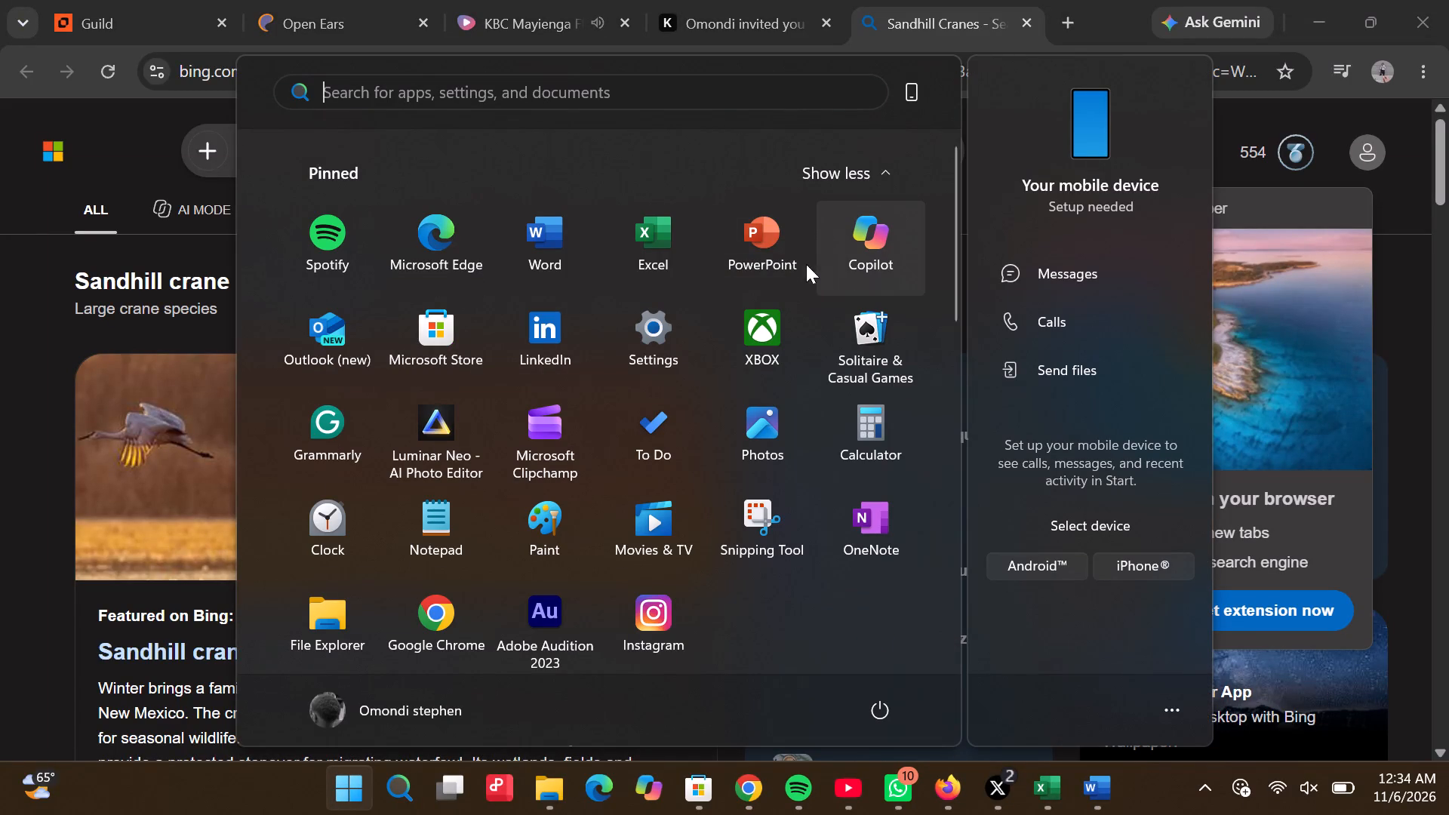
pyautogui.click(777, 256)
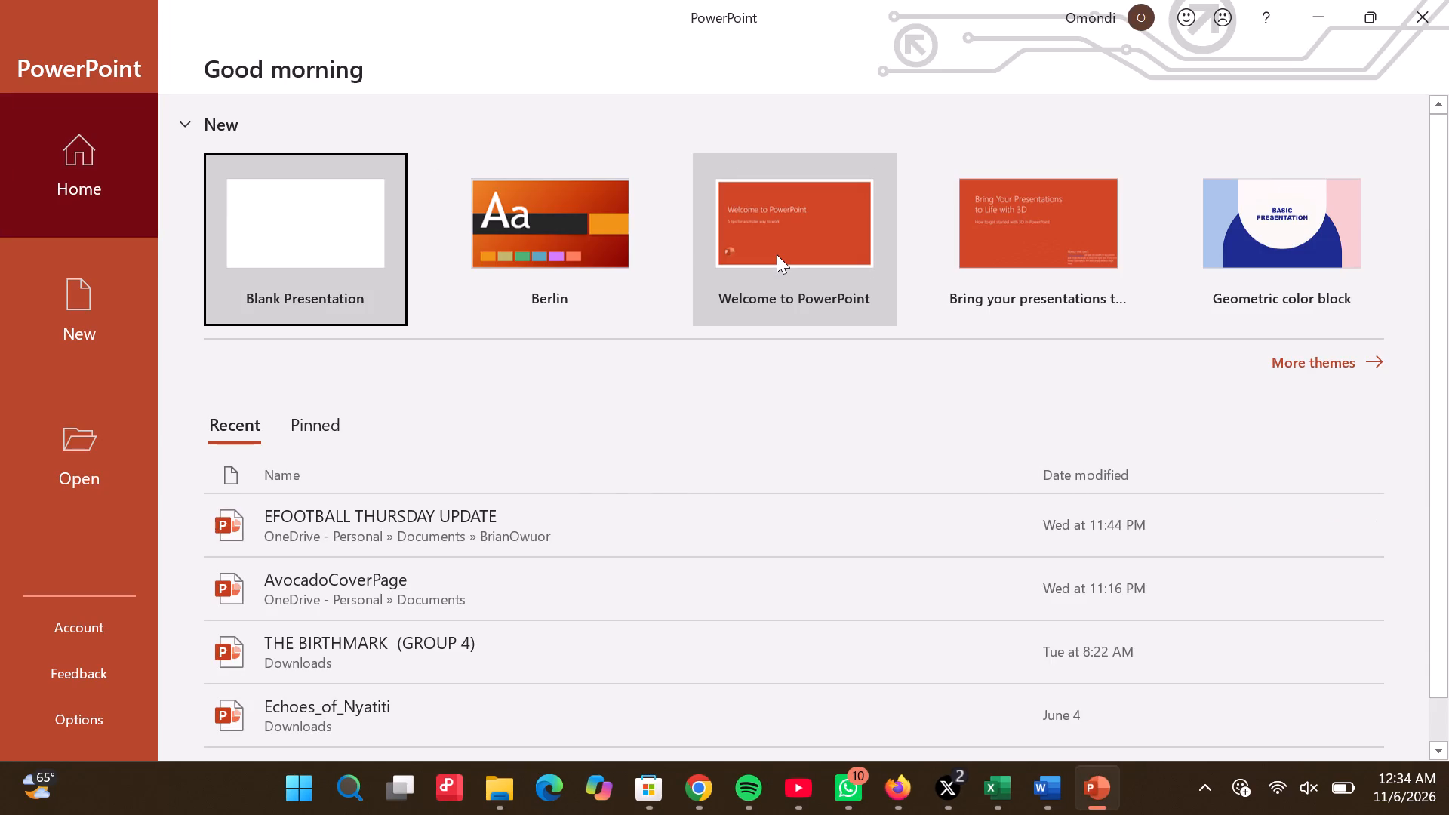
pyautogui.click(265, 237)
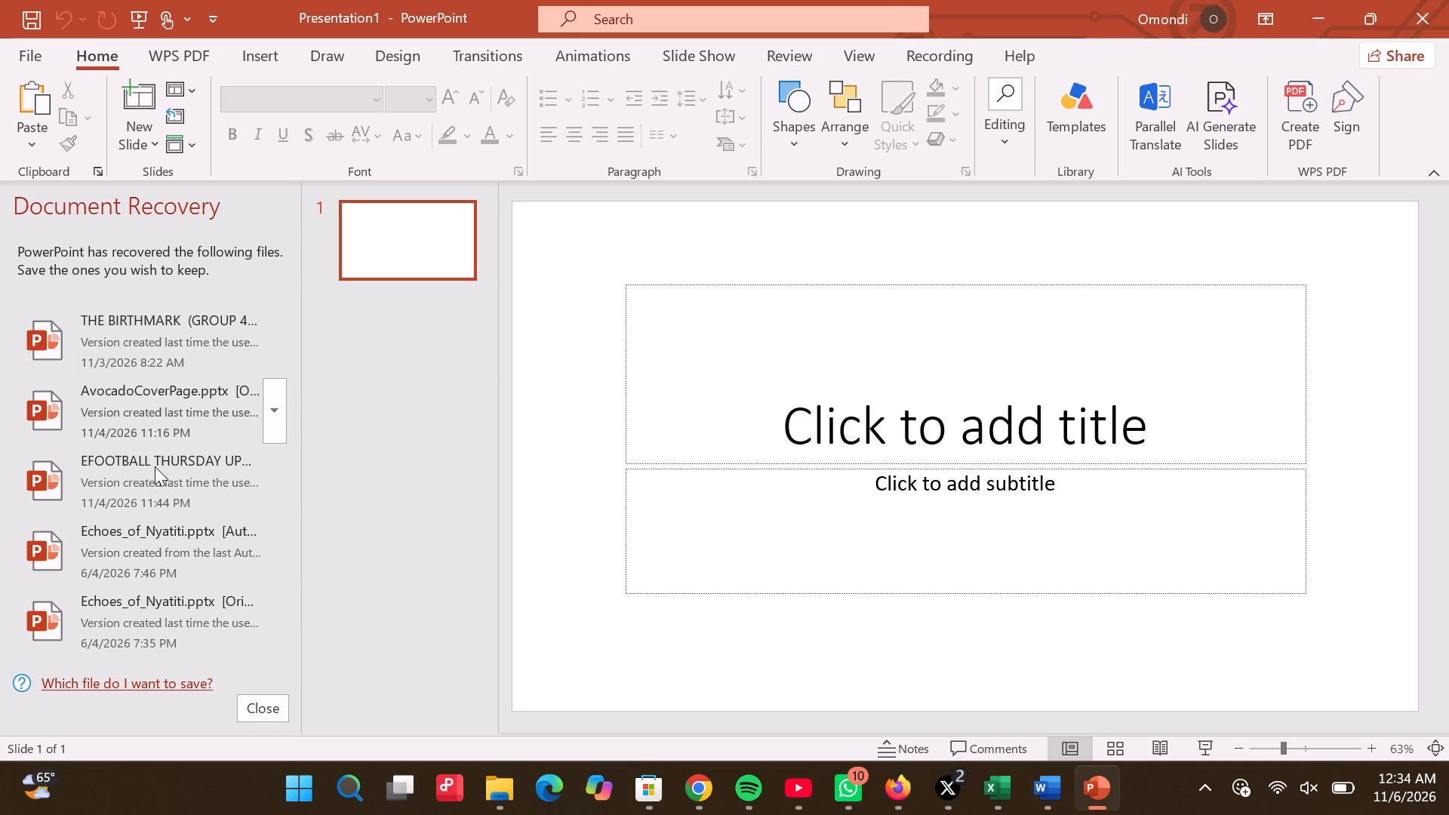
pyautogui.scroll(-1, 144, 458)
pyautogui.click(259, 710)
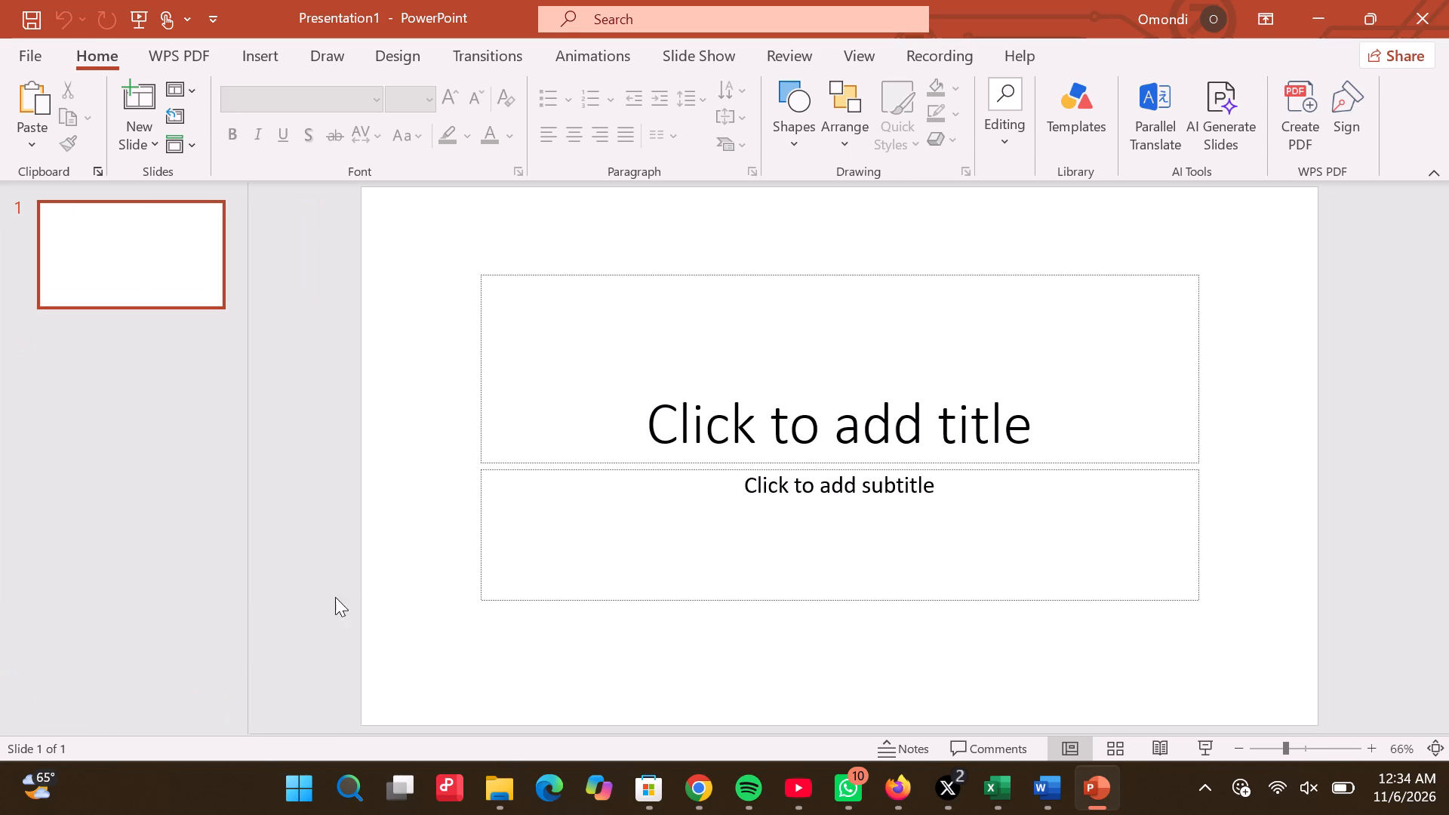
# Add a Title and Content slide after the title slide and remove the original title slide.
pyautogui.click(133, 231)
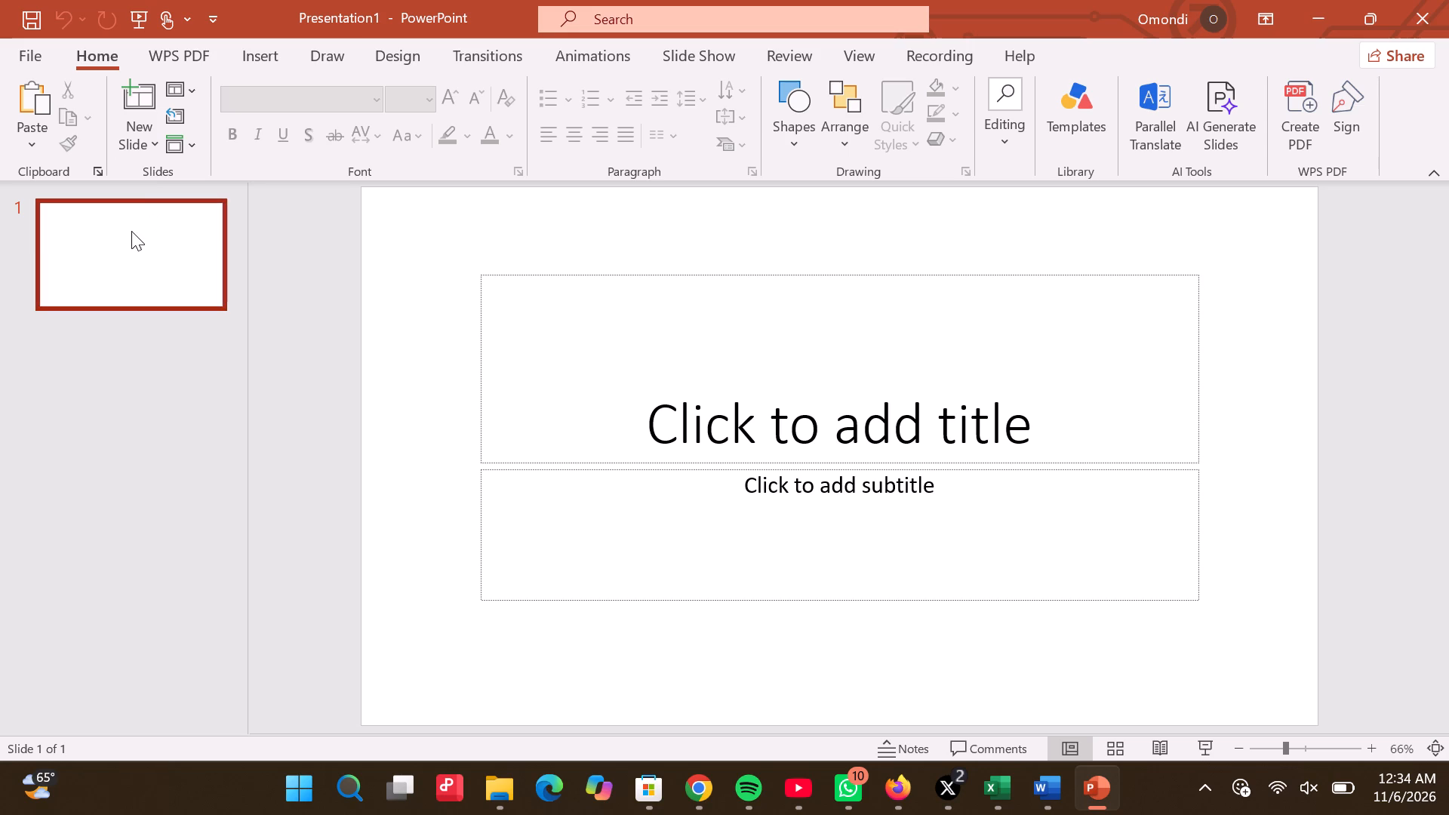
pyautogui.click(143, 106)
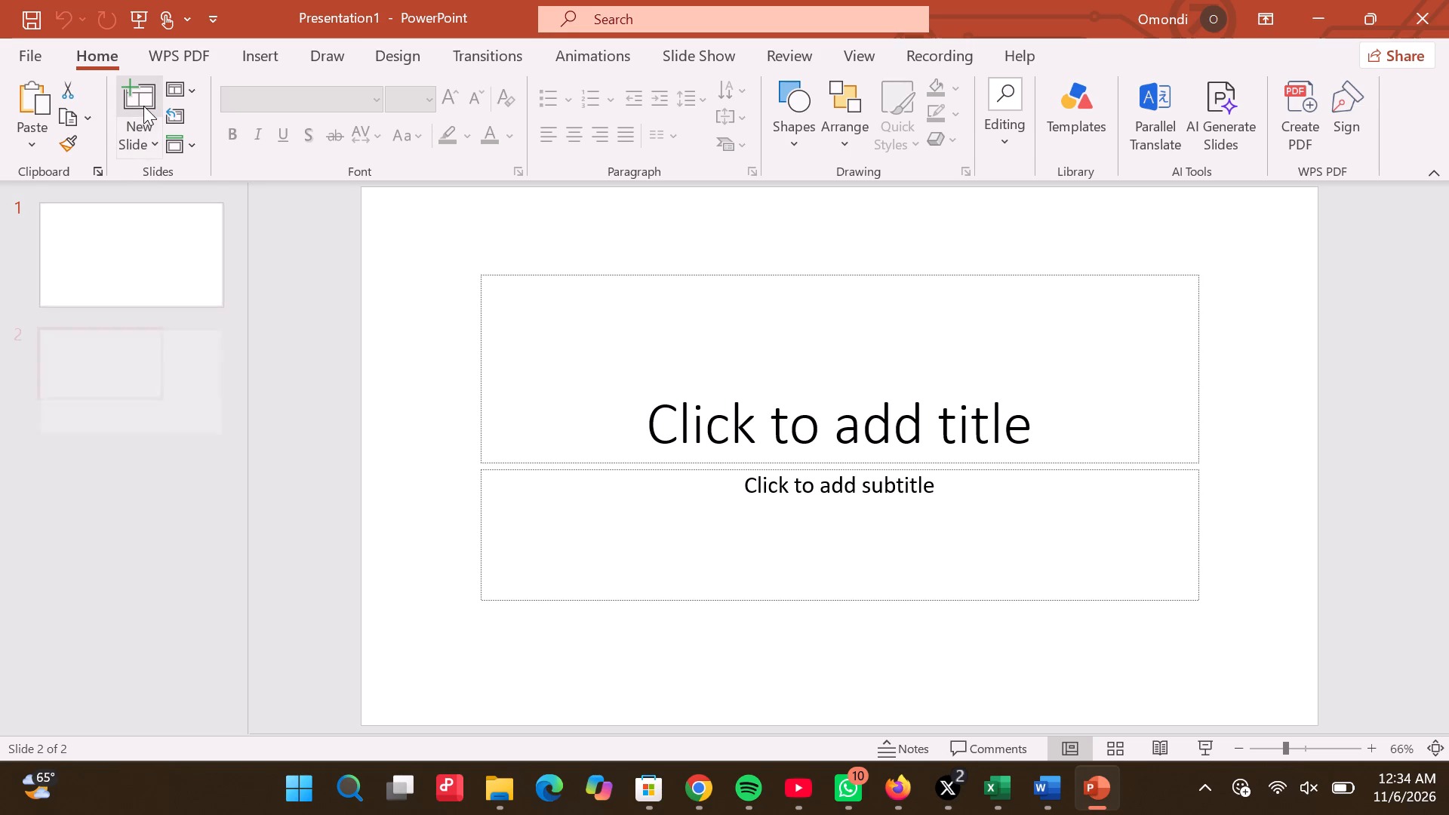
pyautogui.click(123, 254)
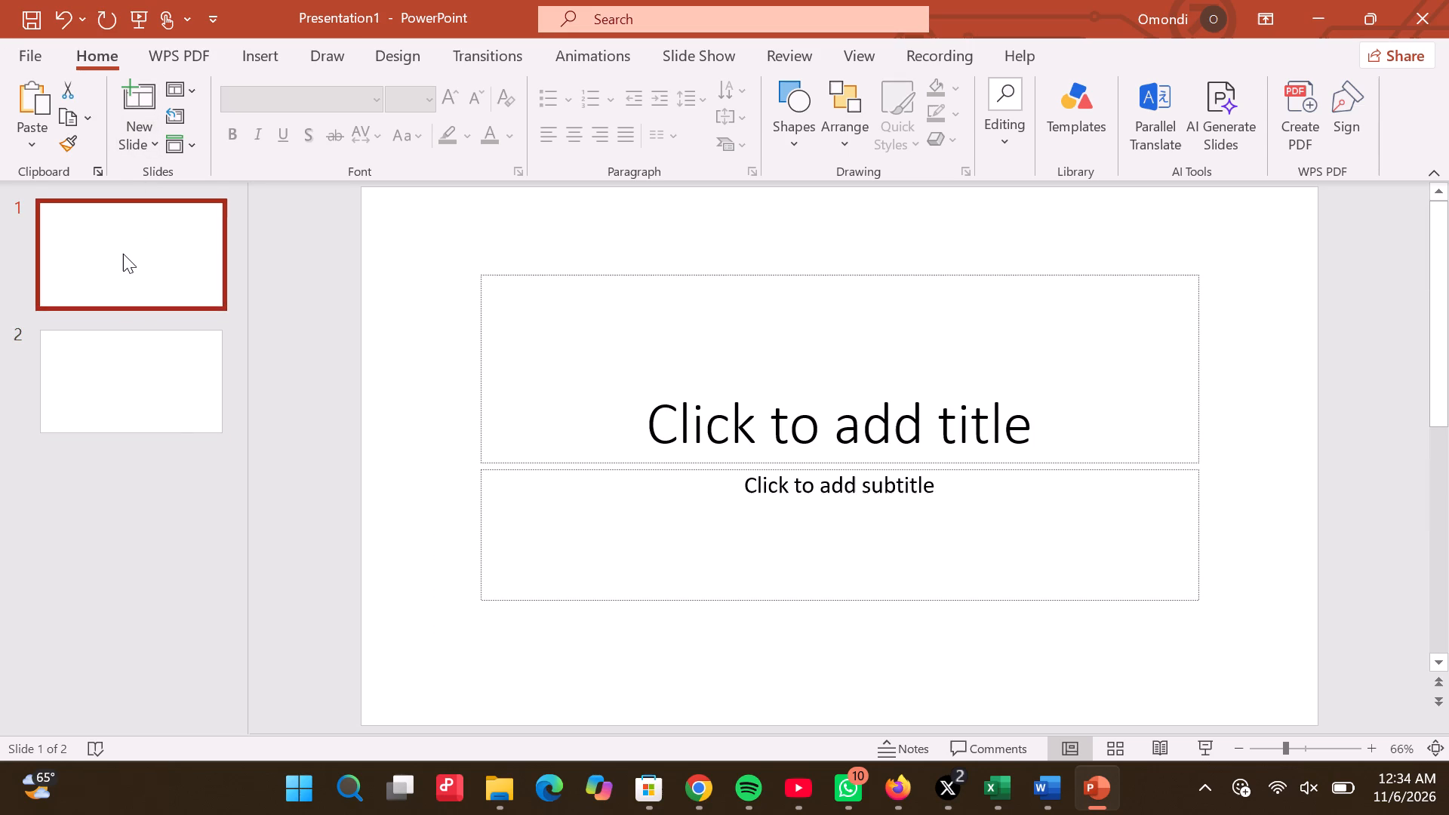
pyautogui.rightClick(123, 254)
pyautogui.click(160, 269)
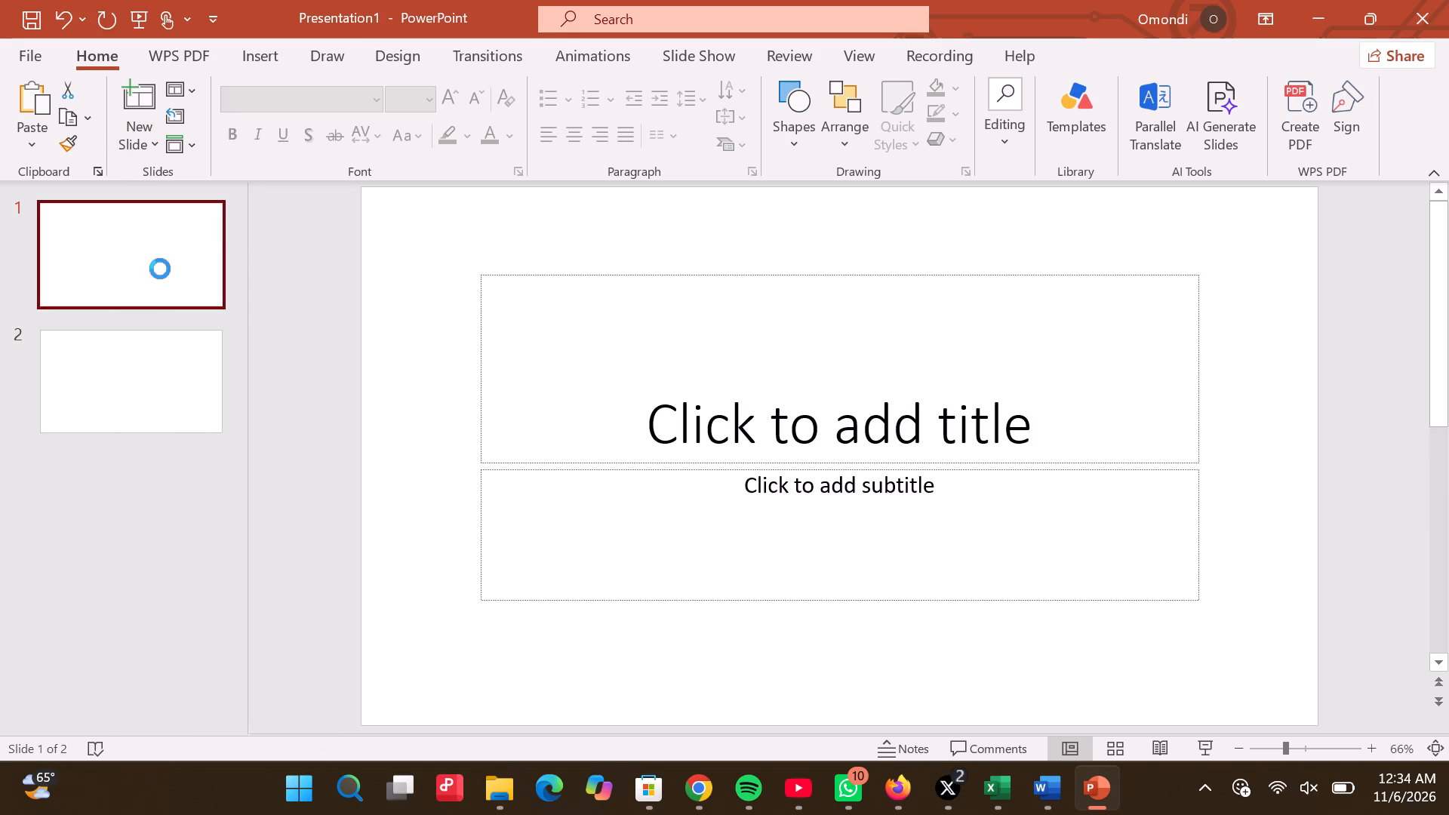
# Select the Title and Content slide and open its empty title placeholder for text entry.
pyautogui.click(174, 269)
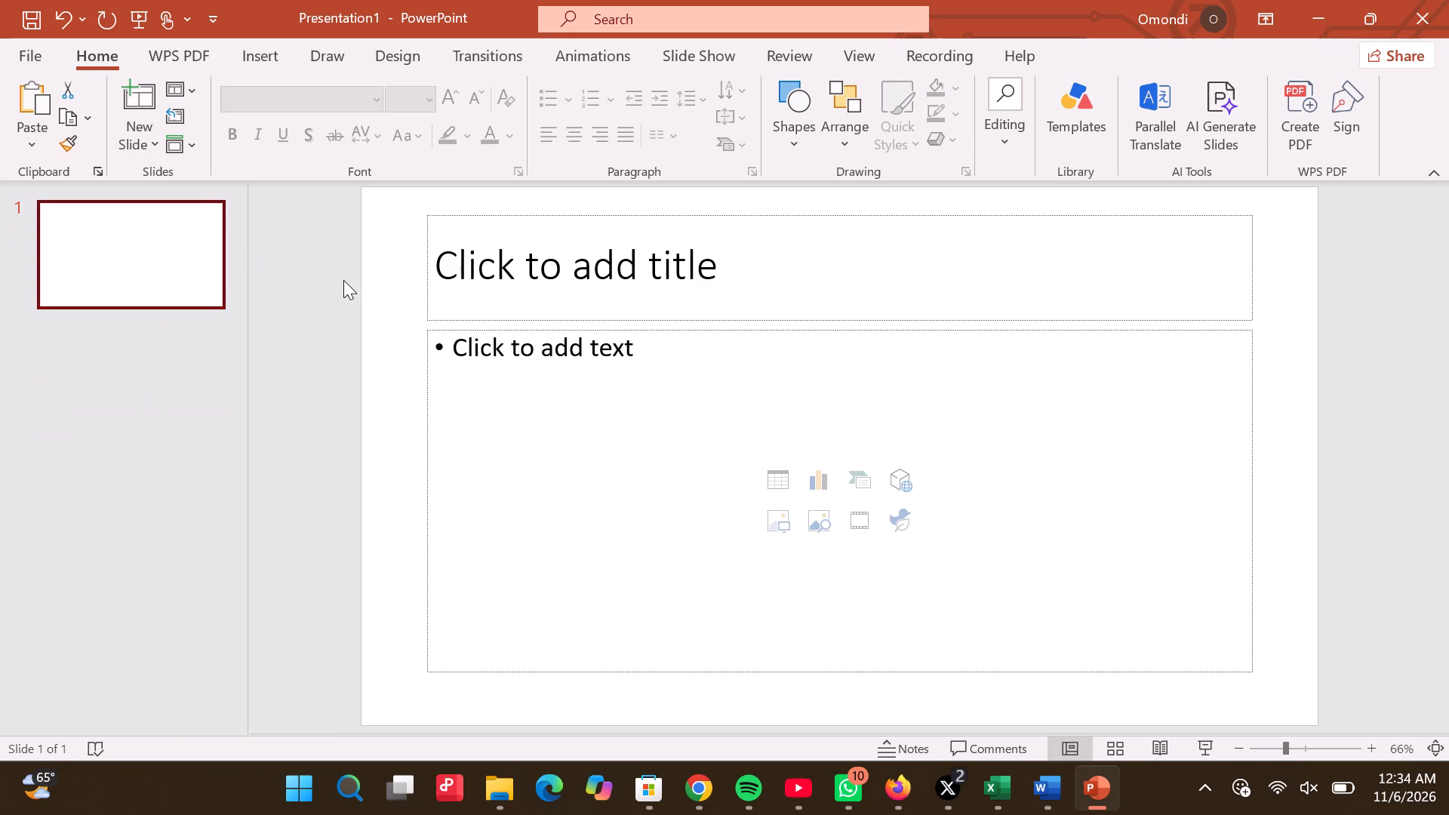
pyautogui.click(177, 257)
pyautogui.click(448, 283)
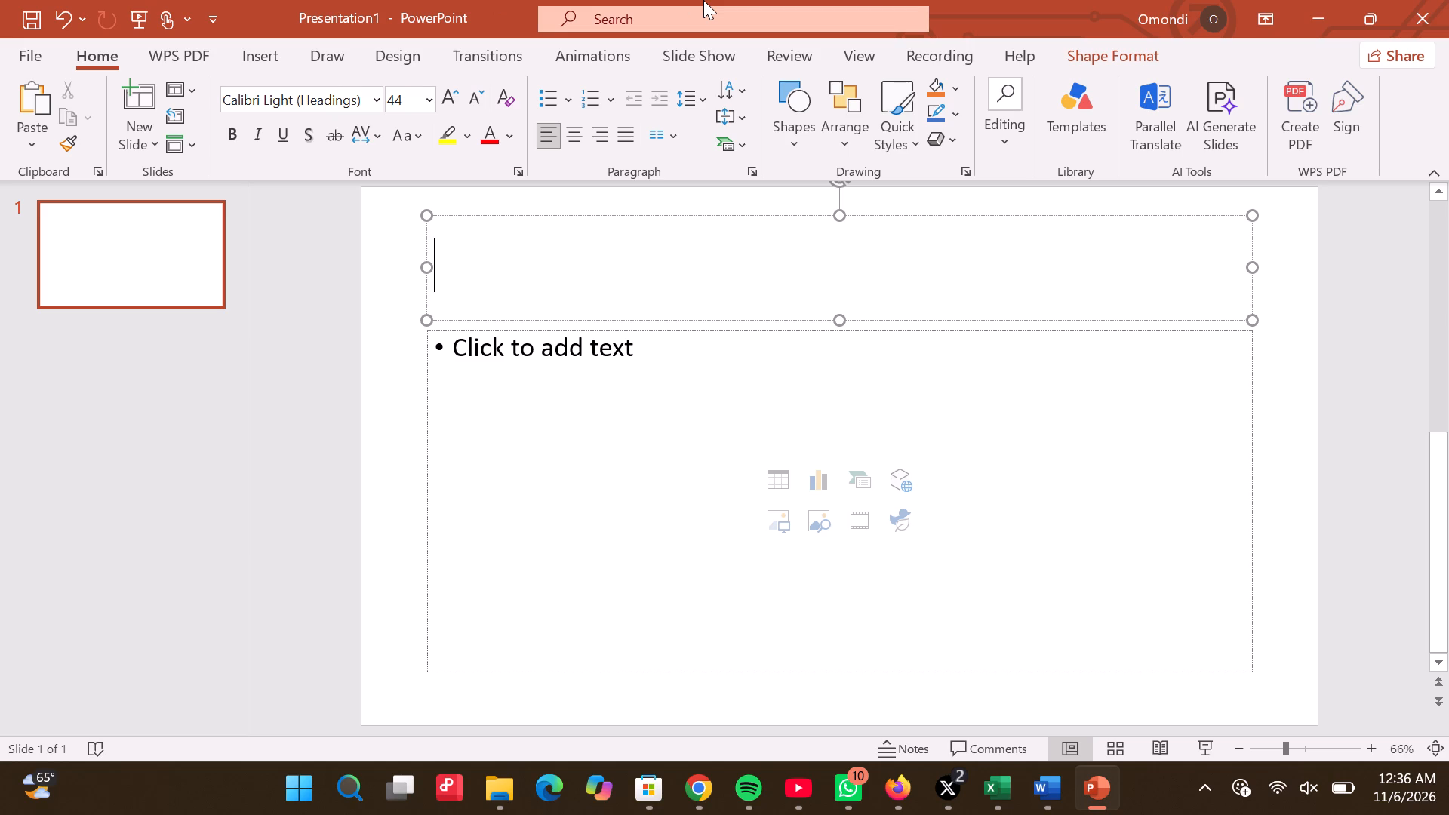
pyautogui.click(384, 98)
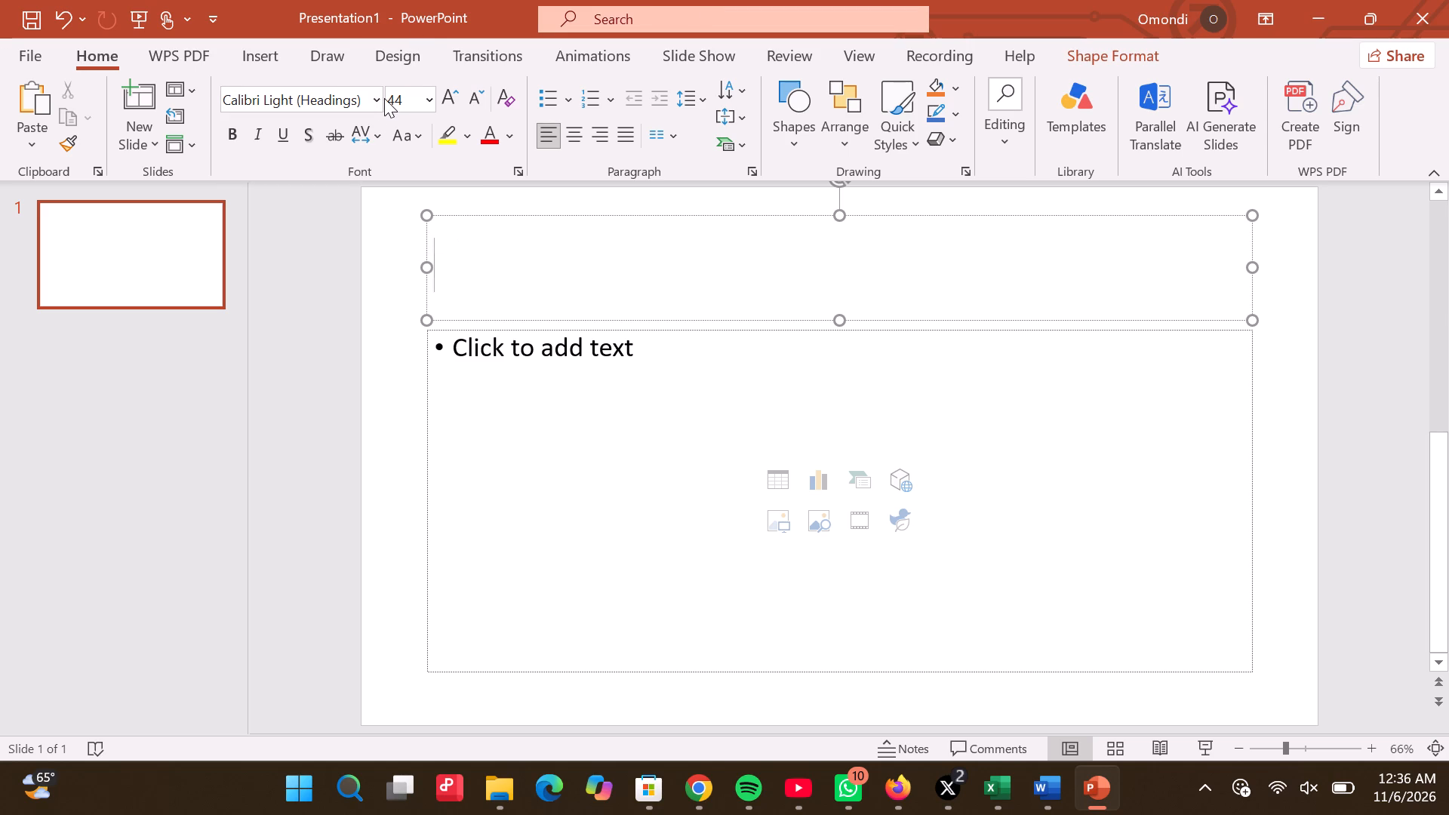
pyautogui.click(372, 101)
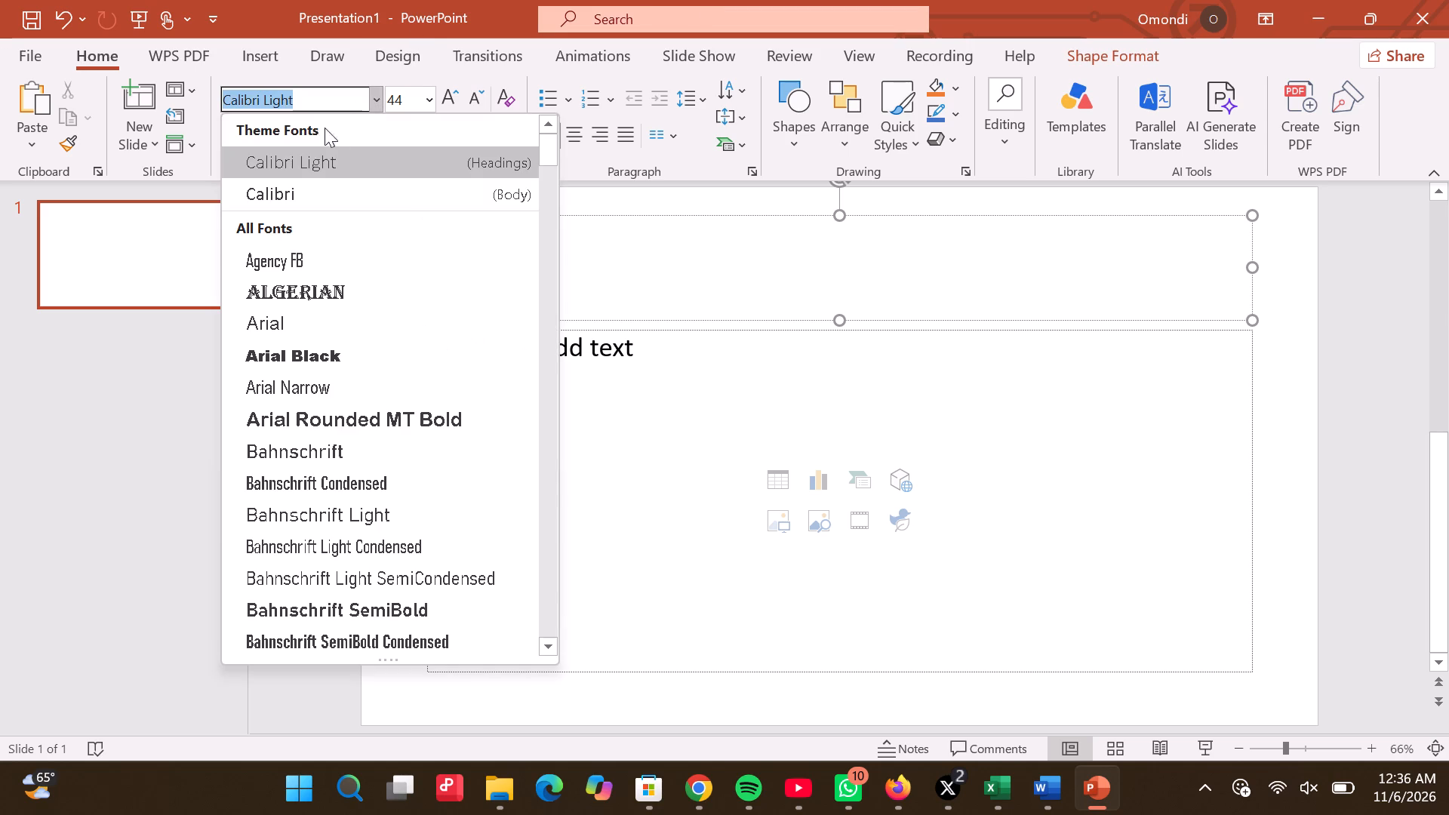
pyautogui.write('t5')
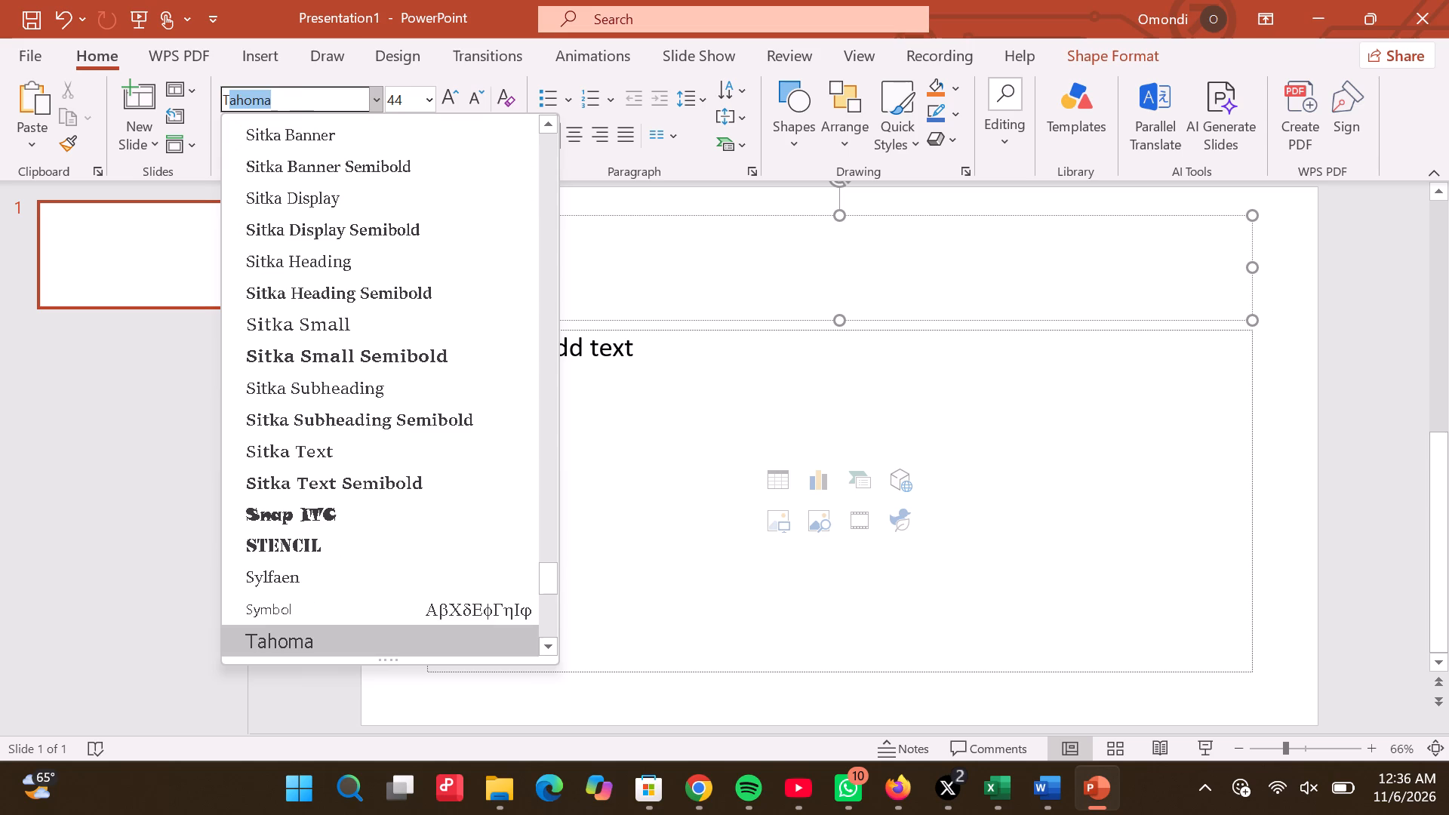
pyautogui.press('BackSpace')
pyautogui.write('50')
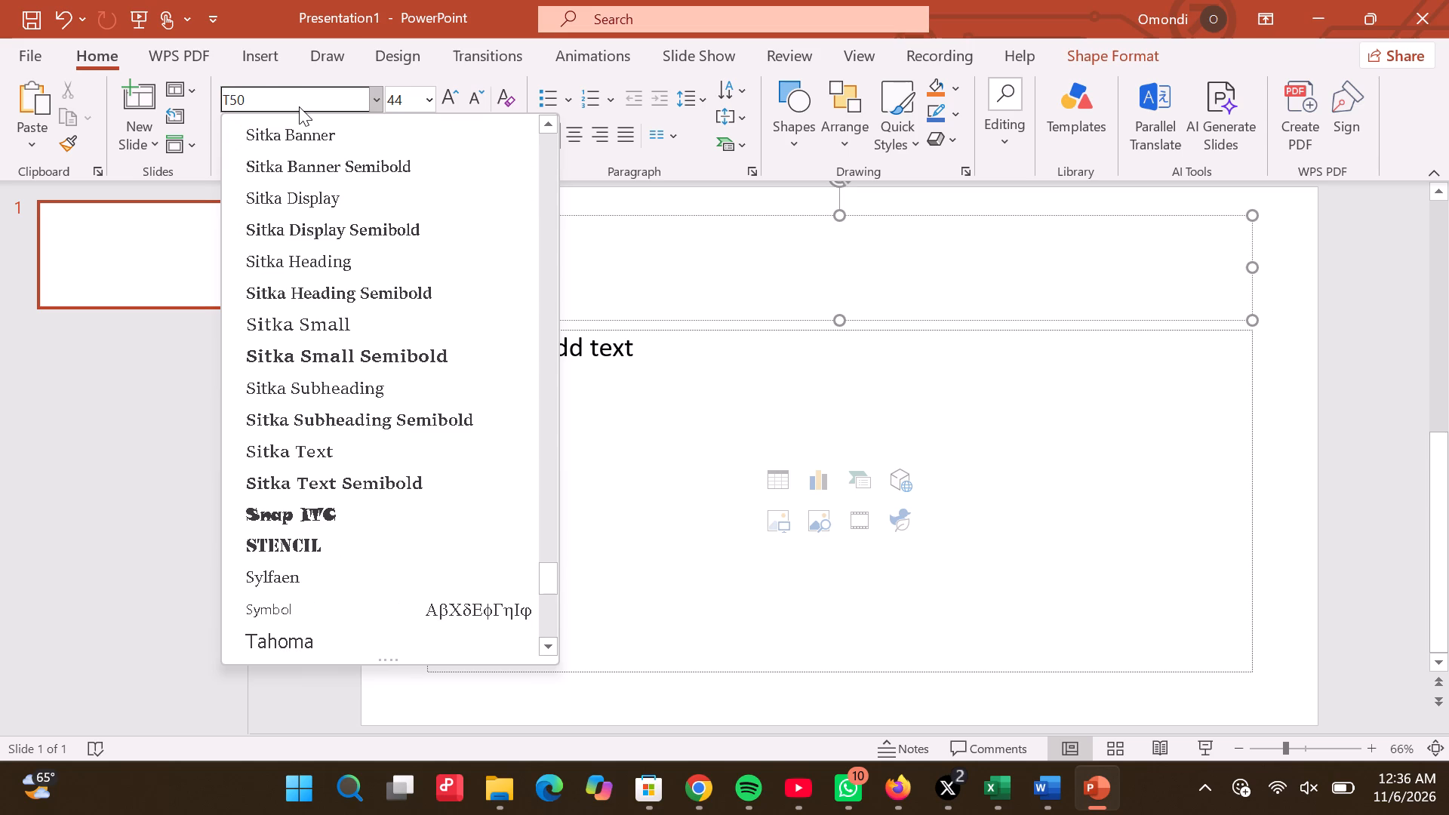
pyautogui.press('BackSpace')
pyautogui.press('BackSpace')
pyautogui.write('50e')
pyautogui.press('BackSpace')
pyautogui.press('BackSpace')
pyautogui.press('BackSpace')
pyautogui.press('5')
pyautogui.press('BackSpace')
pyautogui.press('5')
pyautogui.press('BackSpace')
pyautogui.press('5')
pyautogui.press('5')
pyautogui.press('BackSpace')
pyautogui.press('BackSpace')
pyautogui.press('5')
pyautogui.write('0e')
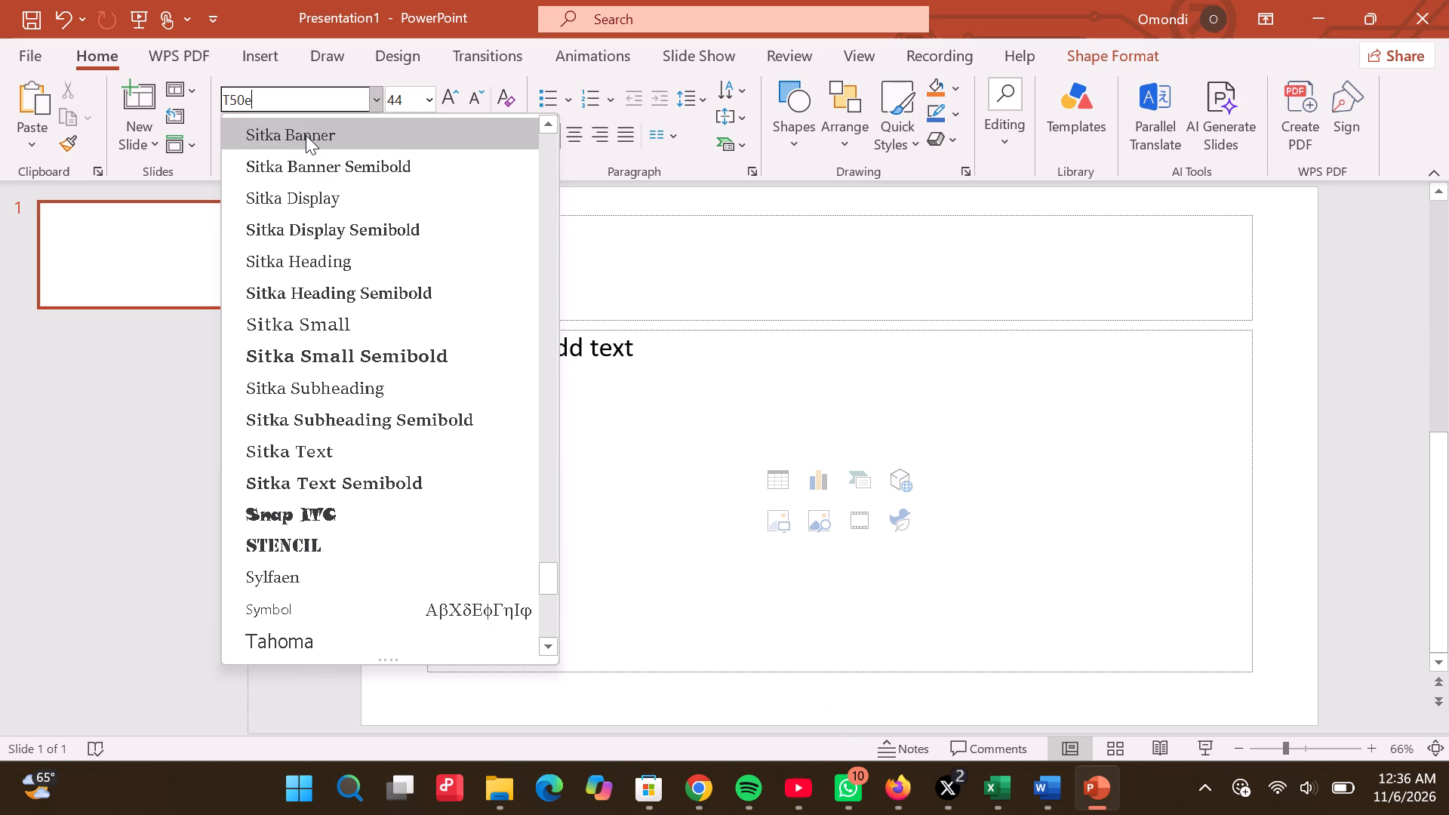
# Set the title placeholder's font to Sitka Small.
pyautogui.moveTo(401, 277); pyautogui.dragTo(435, 315)
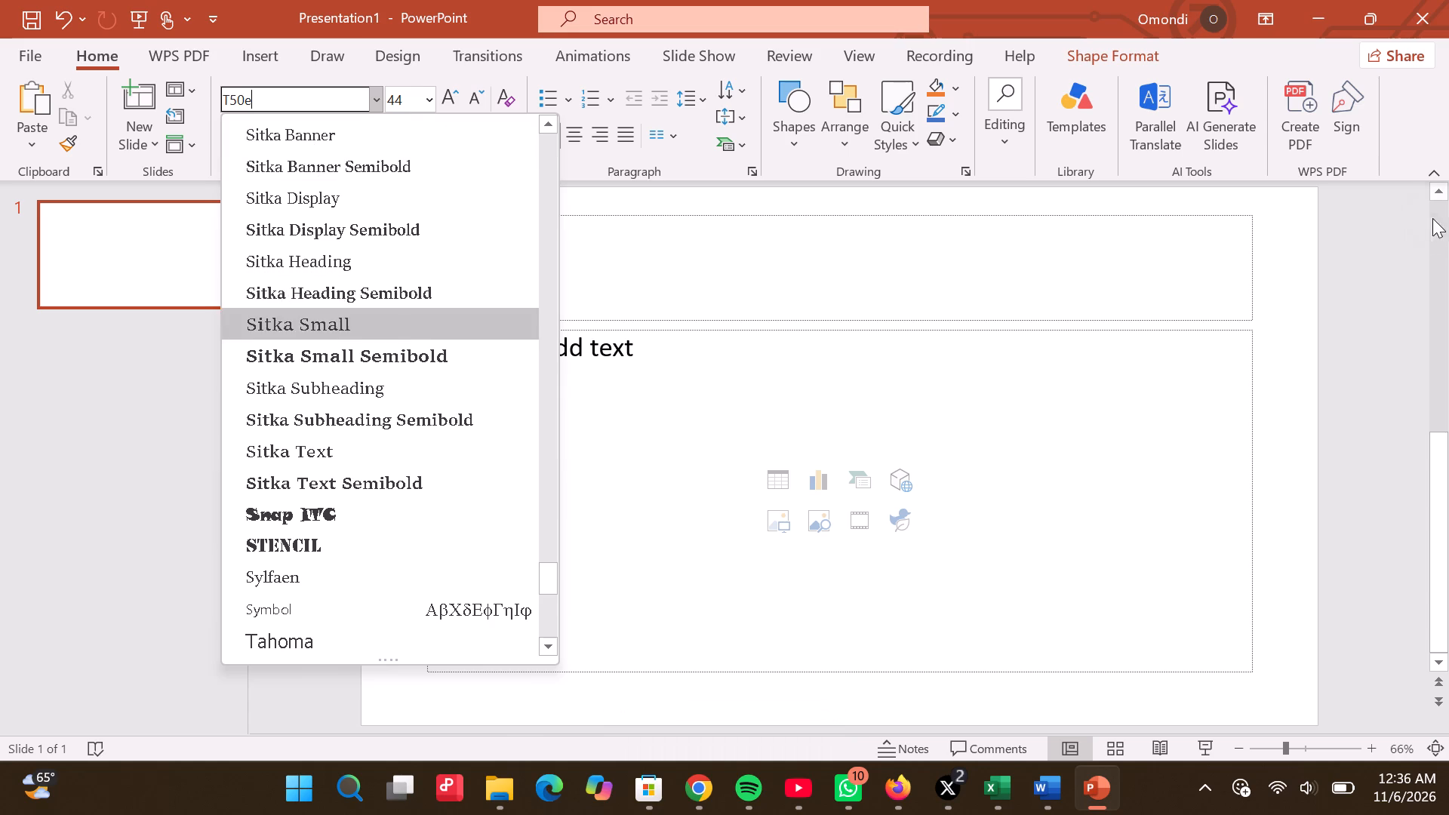
pyautogui.moveTo(435, 315); pyautogui.dragTo(458, 346)
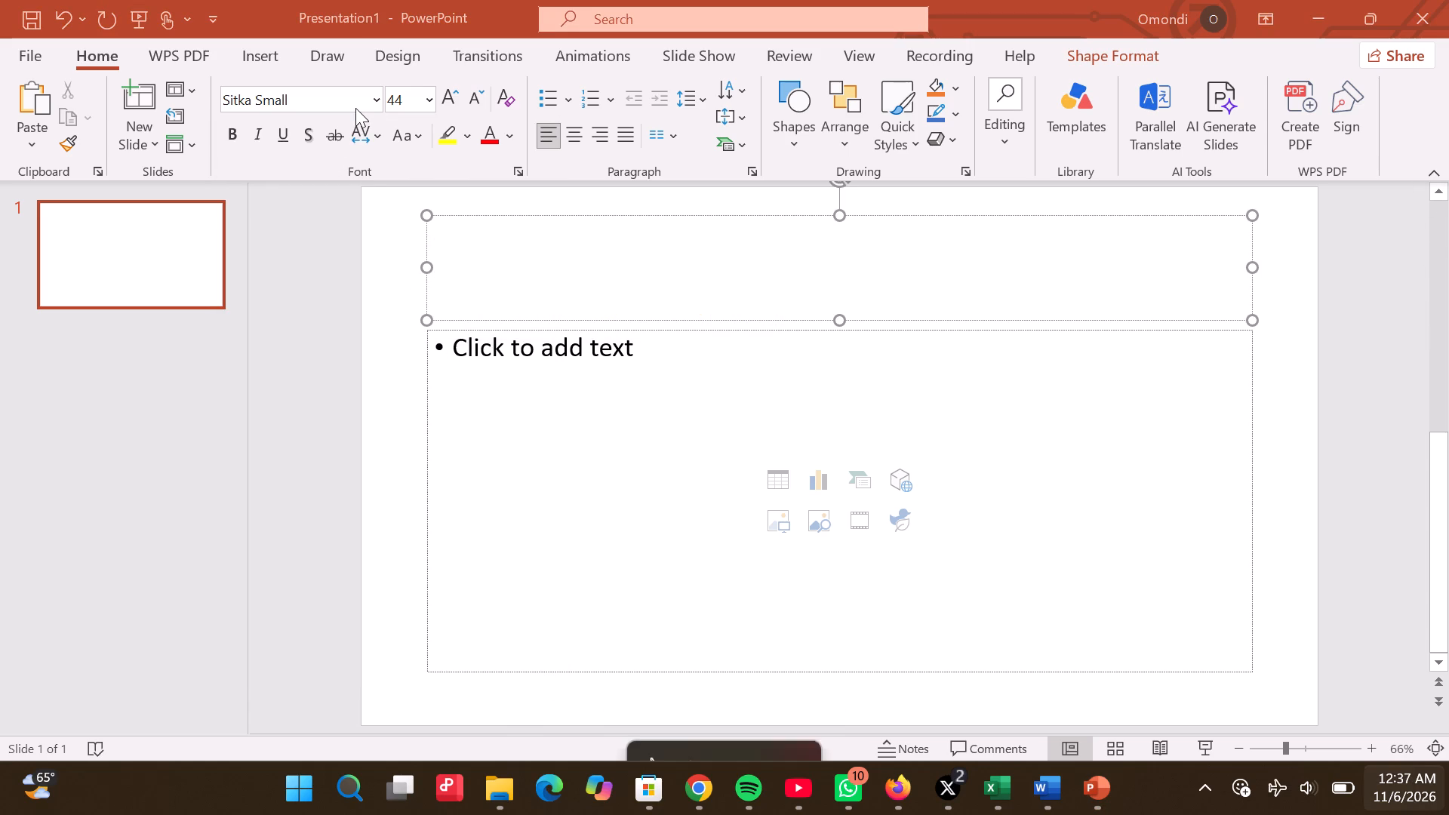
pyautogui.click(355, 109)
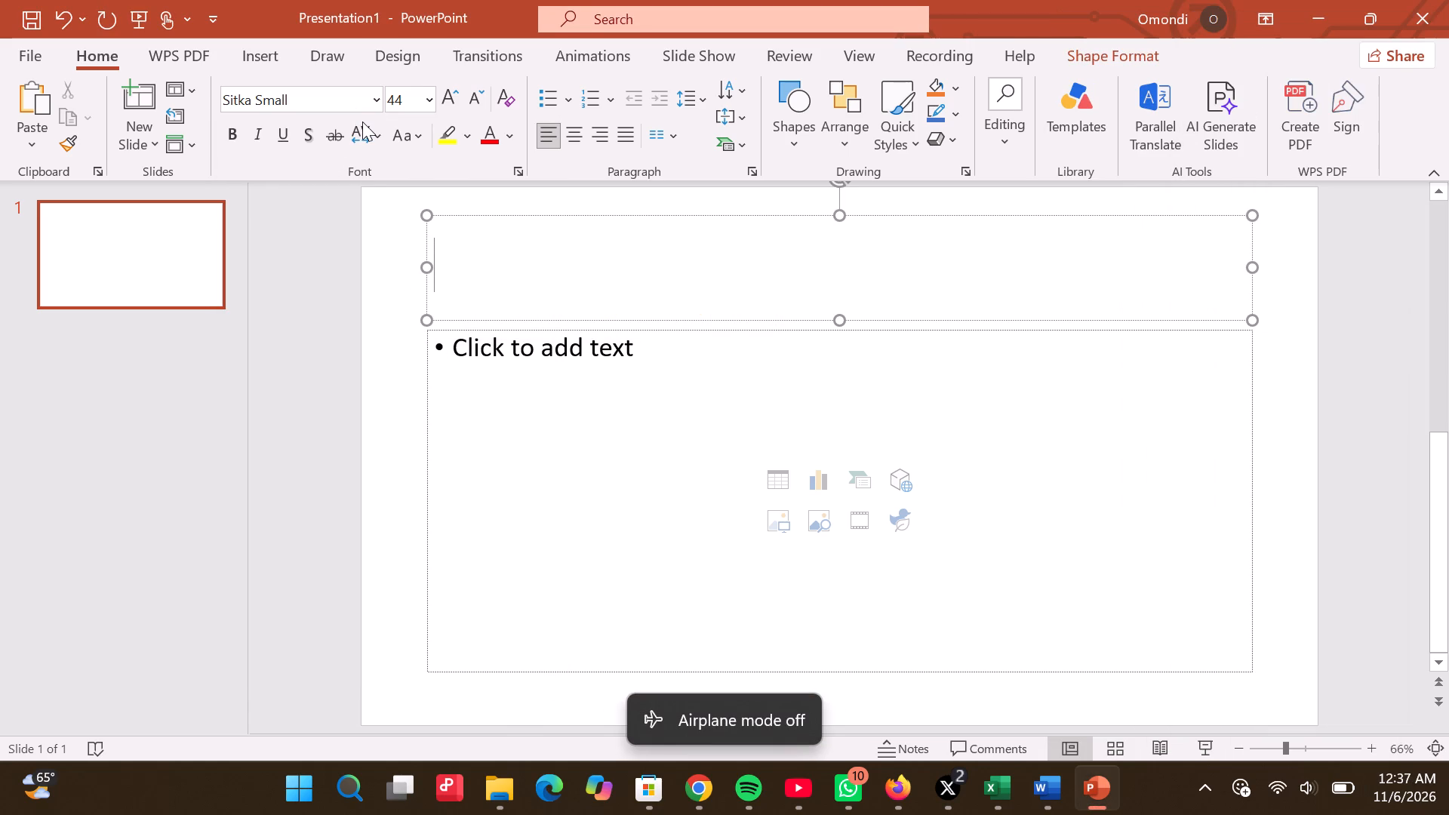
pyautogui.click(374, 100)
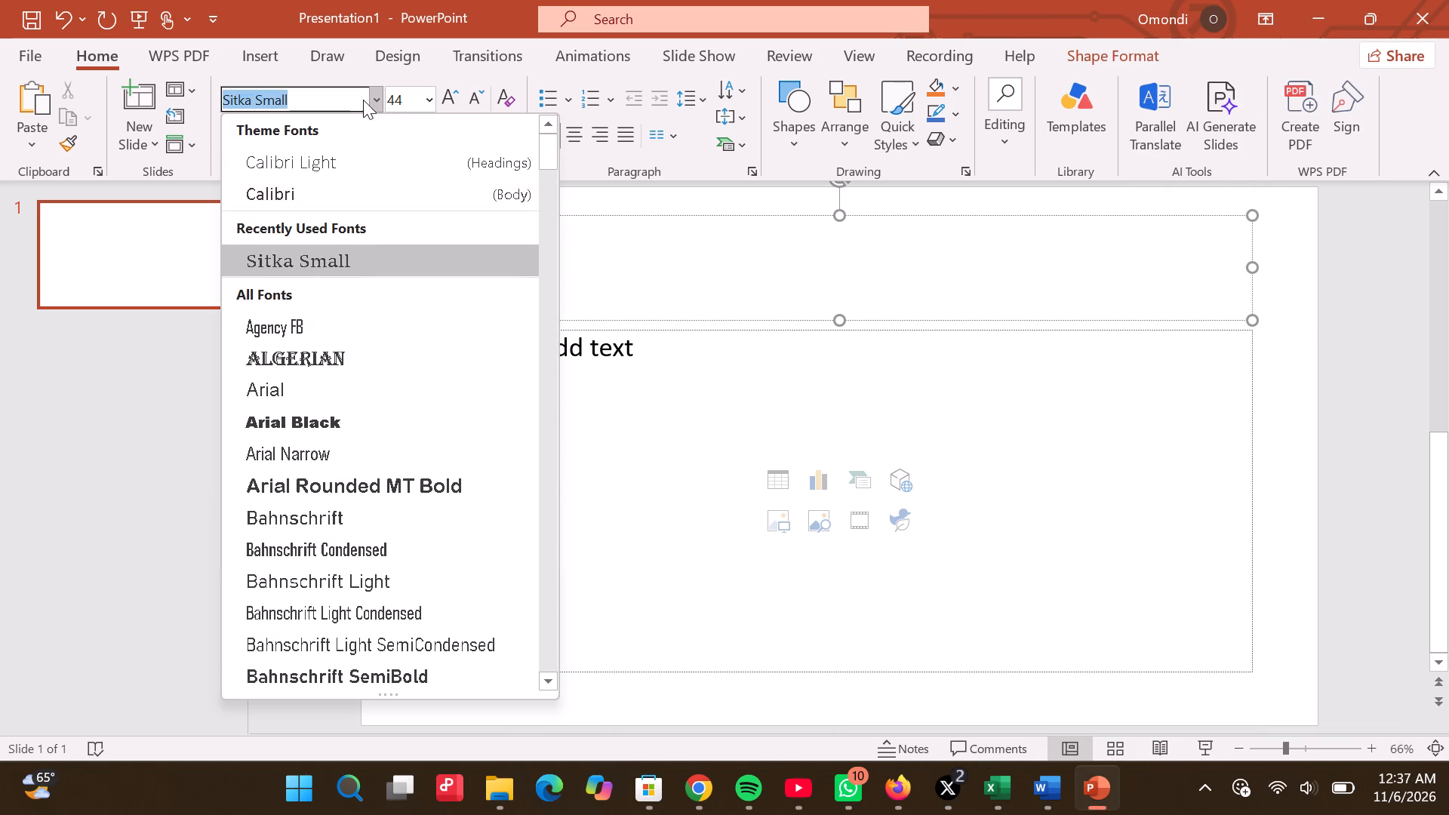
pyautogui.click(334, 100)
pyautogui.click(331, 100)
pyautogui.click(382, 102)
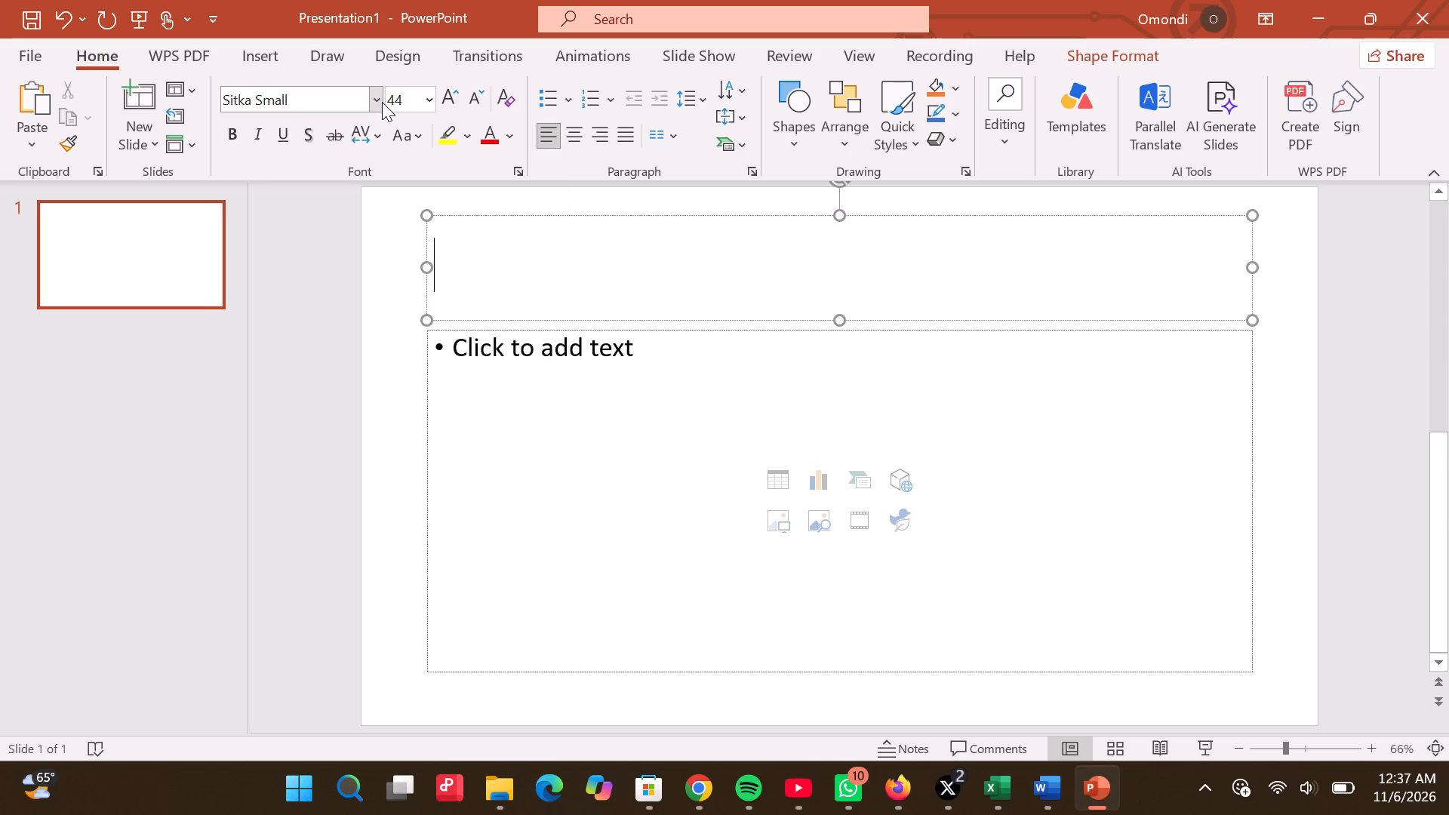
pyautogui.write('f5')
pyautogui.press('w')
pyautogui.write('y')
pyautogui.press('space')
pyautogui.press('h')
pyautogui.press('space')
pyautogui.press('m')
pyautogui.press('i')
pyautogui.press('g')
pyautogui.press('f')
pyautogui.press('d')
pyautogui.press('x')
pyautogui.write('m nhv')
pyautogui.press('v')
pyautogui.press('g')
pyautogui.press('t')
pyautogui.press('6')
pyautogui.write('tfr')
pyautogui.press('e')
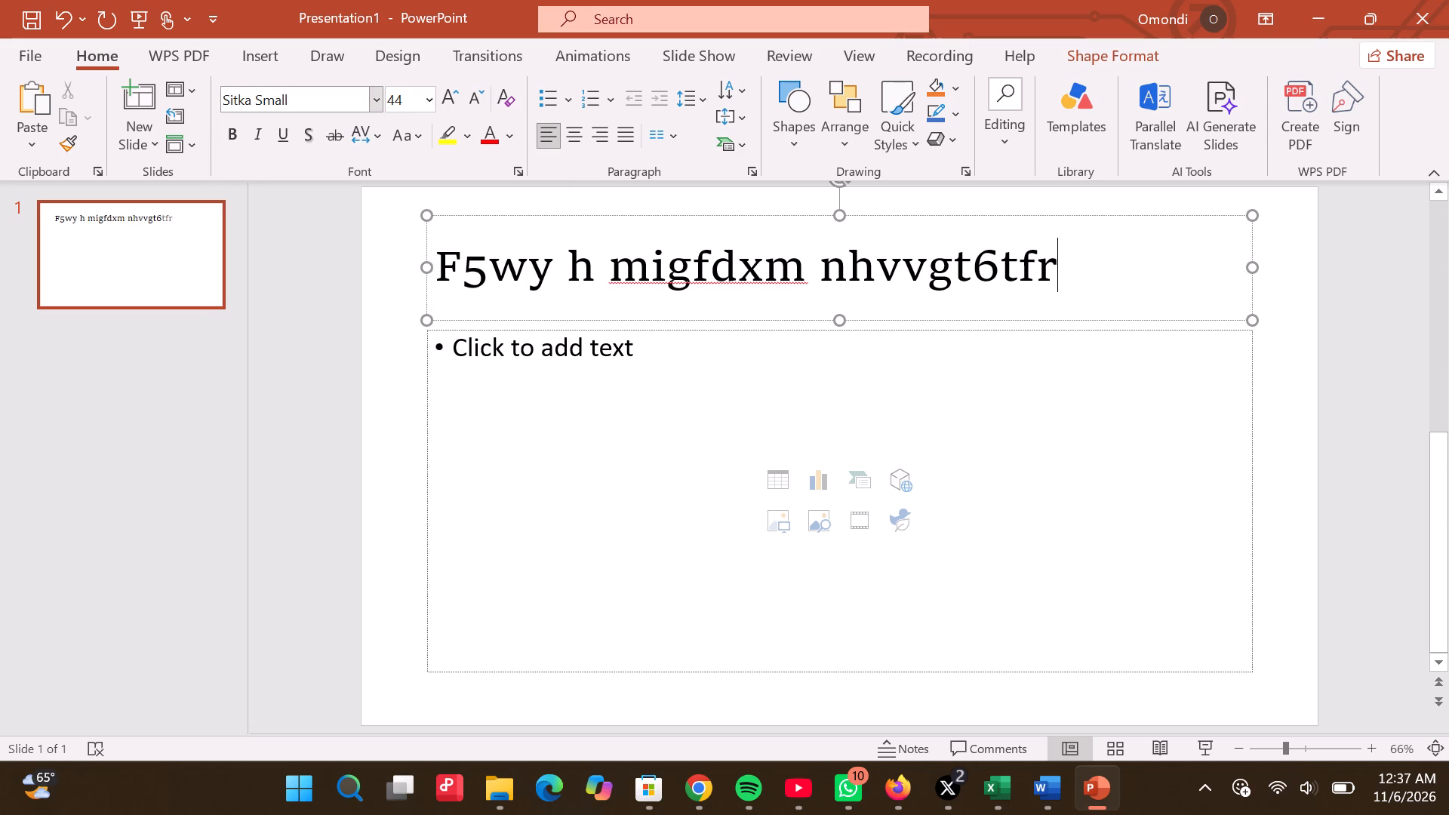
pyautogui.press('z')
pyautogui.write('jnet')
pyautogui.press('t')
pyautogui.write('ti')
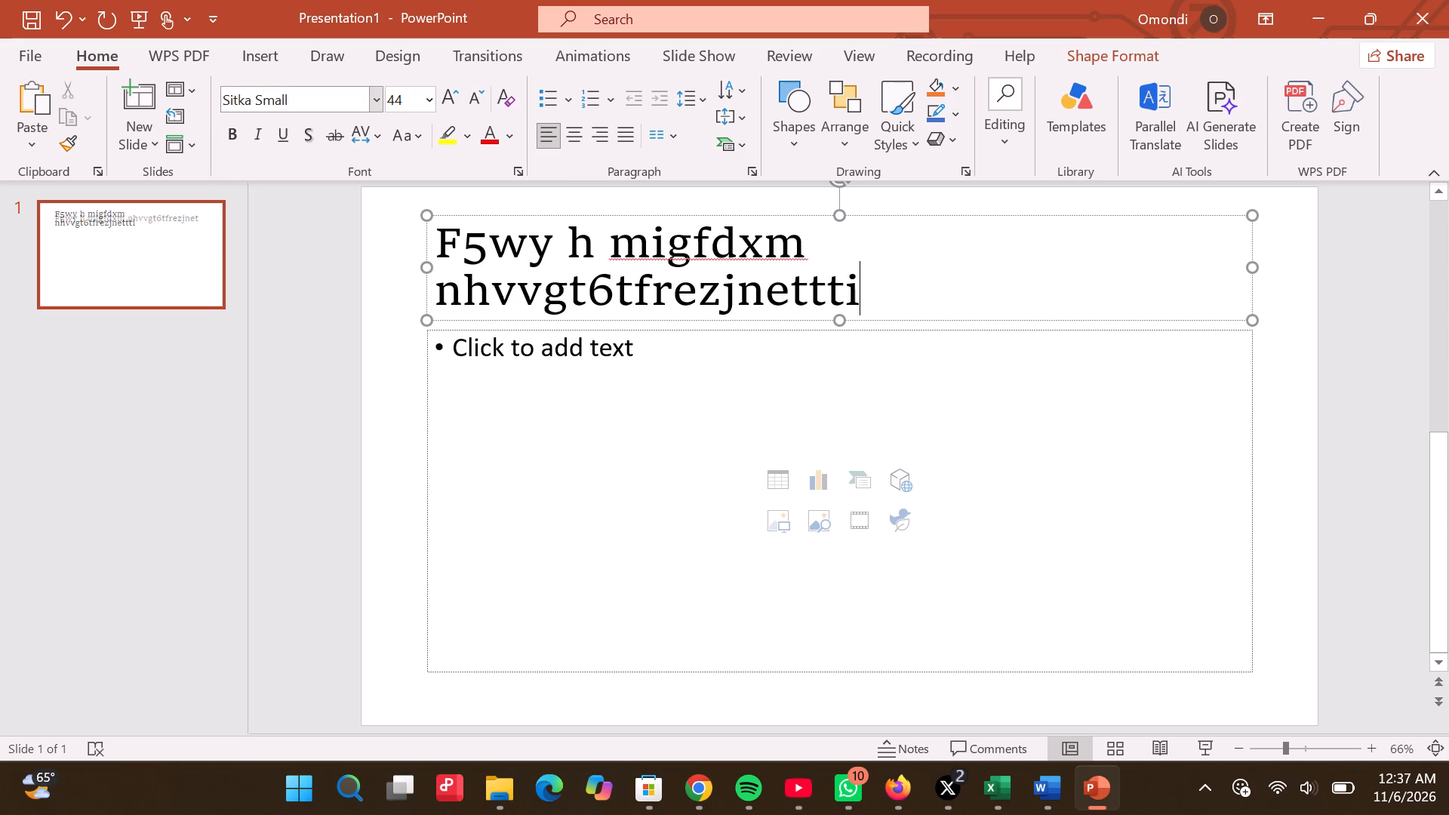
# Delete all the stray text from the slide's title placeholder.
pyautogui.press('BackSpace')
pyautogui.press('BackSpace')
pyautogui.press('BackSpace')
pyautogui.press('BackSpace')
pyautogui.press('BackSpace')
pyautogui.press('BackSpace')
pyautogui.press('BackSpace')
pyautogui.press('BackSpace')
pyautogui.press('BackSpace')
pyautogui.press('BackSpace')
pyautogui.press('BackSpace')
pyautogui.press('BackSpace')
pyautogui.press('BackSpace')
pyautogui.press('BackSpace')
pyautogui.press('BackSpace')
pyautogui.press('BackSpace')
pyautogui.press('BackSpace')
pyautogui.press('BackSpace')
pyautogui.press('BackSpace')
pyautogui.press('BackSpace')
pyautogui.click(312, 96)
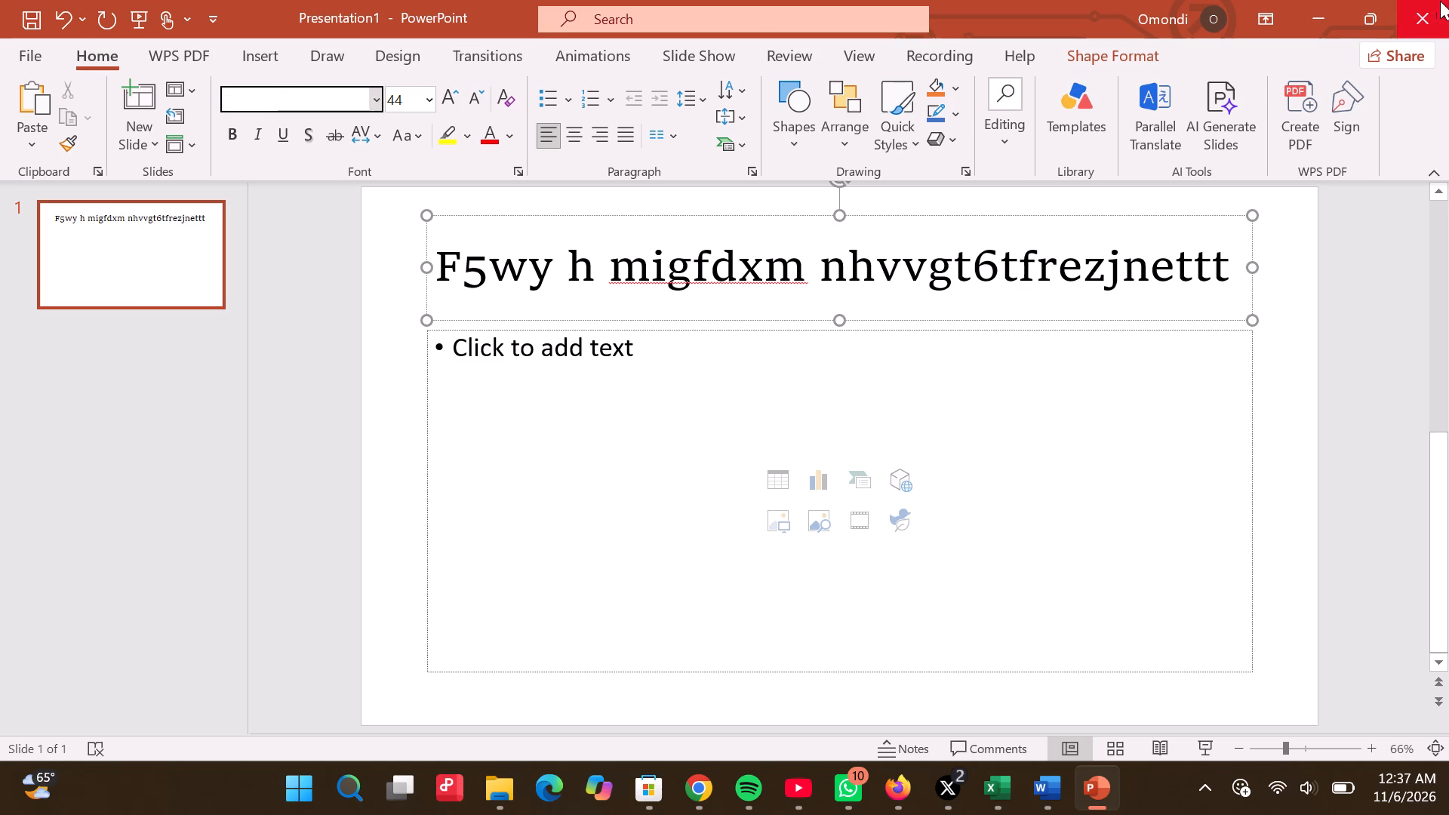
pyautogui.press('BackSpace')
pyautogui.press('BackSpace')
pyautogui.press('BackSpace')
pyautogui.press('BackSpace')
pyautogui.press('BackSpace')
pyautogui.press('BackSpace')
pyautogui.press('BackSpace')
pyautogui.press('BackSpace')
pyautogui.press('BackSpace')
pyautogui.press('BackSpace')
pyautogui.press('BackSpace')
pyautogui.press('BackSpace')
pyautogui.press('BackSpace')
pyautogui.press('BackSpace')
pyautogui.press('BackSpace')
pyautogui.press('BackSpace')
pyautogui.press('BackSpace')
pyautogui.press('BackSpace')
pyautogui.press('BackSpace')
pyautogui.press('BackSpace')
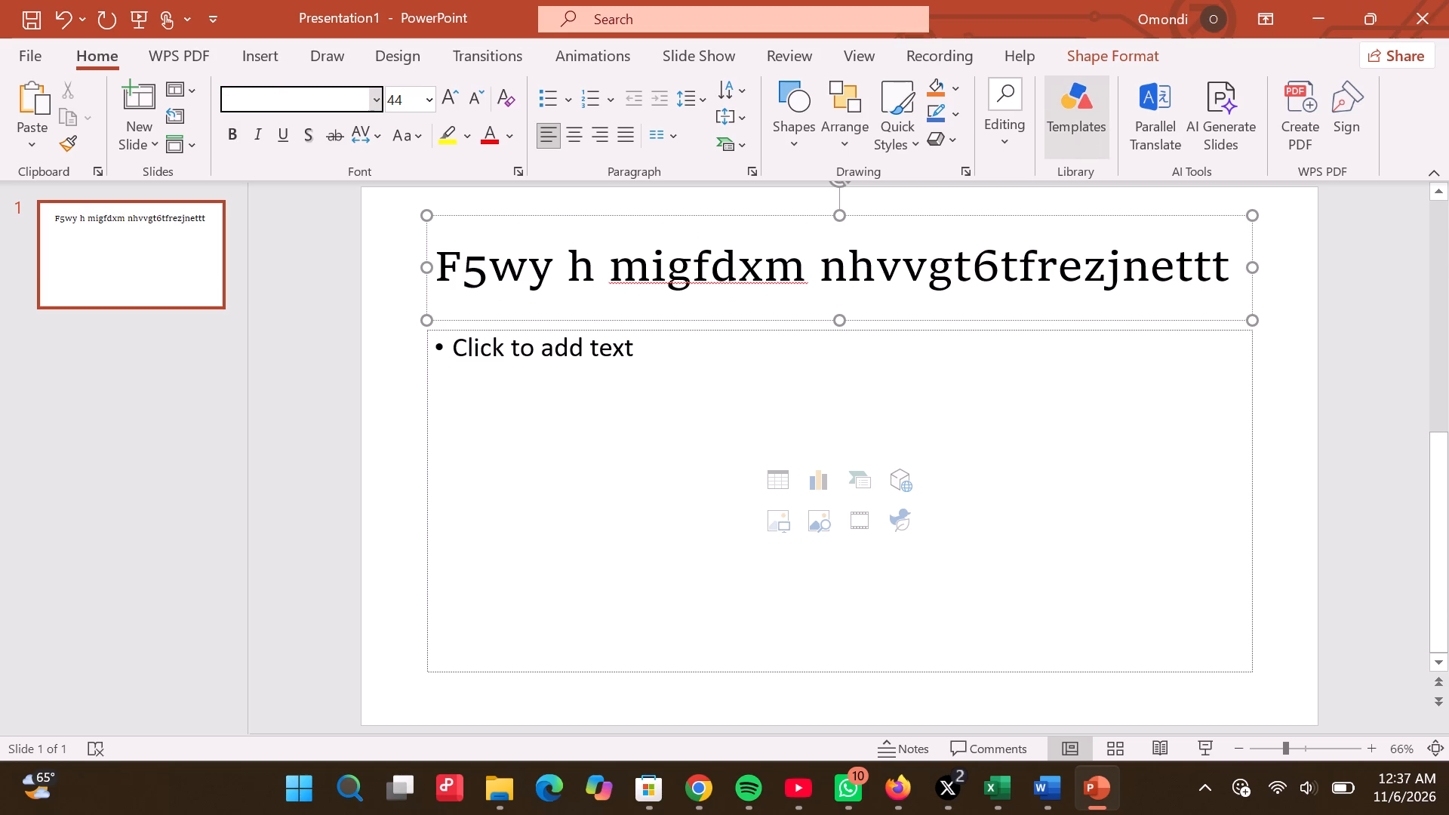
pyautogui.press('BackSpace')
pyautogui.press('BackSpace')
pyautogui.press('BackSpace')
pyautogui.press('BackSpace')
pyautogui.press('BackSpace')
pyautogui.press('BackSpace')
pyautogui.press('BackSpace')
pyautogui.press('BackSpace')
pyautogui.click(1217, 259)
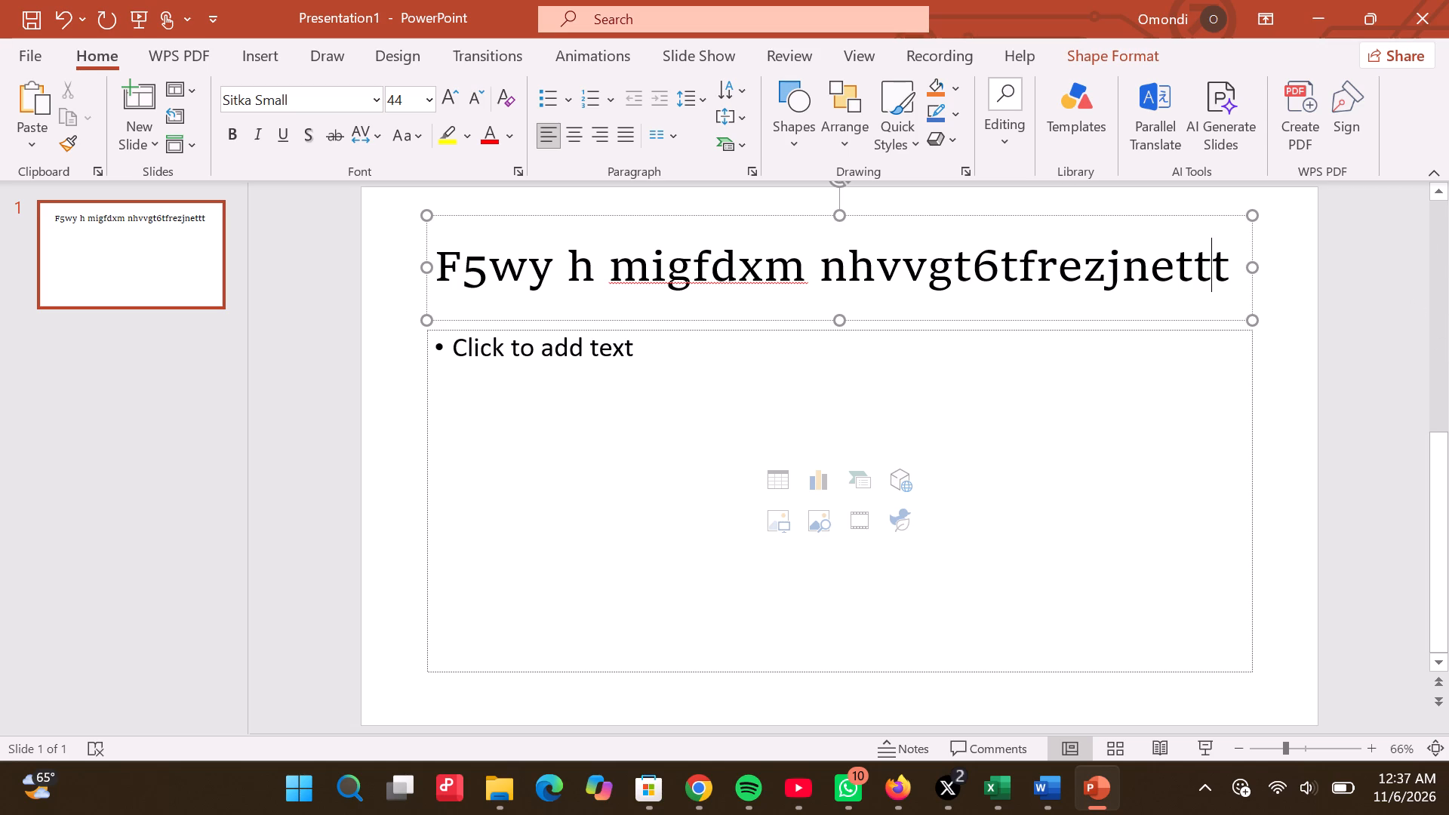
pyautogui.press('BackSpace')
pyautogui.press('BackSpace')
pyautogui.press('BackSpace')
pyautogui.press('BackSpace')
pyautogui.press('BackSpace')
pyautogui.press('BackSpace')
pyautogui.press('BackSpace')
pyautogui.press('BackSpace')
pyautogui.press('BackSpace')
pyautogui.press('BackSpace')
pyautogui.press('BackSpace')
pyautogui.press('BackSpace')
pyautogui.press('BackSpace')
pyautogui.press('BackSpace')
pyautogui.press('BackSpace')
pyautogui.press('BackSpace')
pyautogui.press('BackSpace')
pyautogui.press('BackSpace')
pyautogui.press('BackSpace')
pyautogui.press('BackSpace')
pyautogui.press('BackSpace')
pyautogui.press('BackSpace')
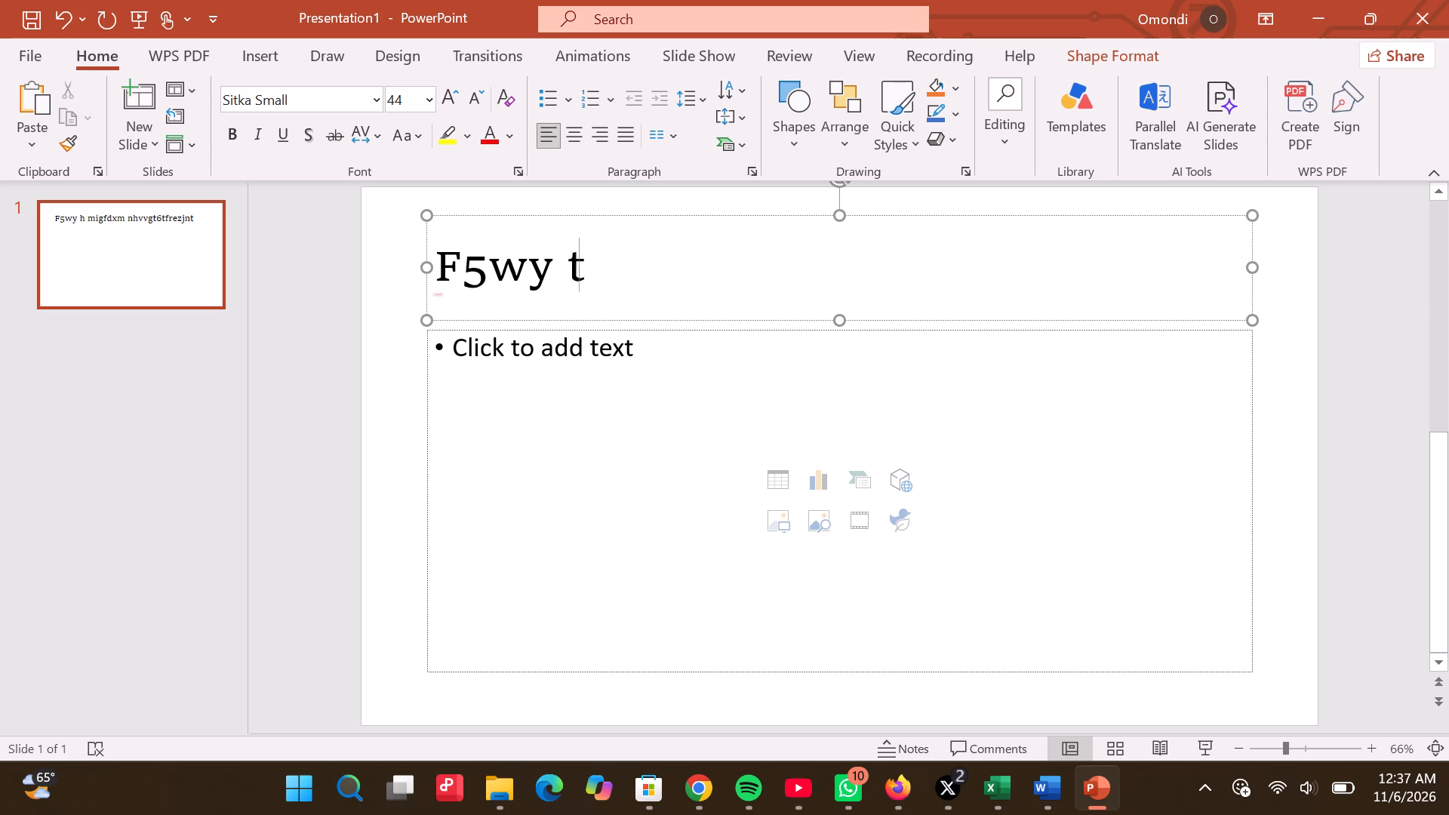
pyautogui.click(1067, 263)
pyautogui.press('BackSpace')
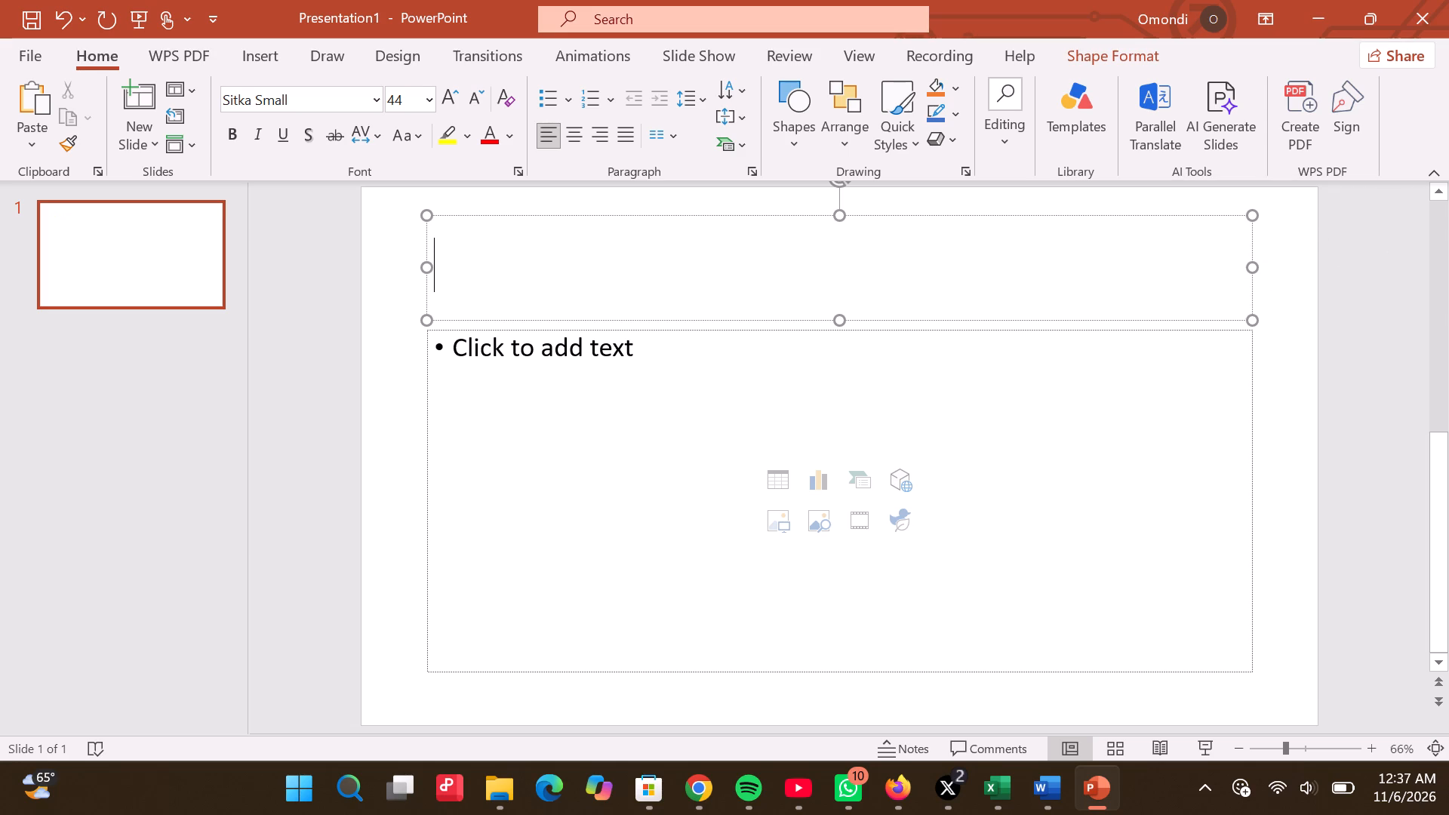
# Change the empty title placeholder's font to Times New Roman.
pyautogui.click(334, 89)
pyautogui.doubleClick(369, 107)
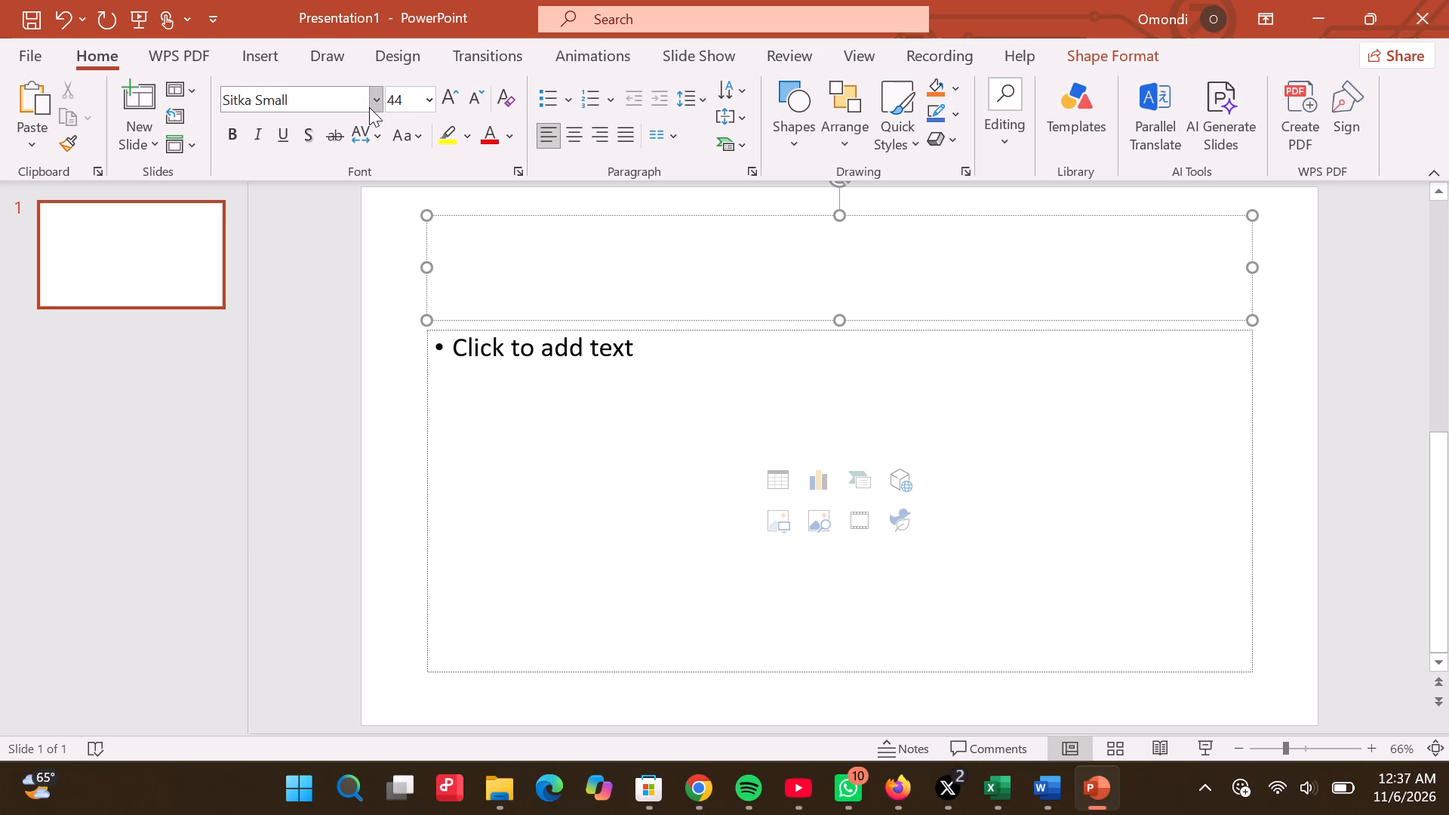
pyautogui.click(369, 107)
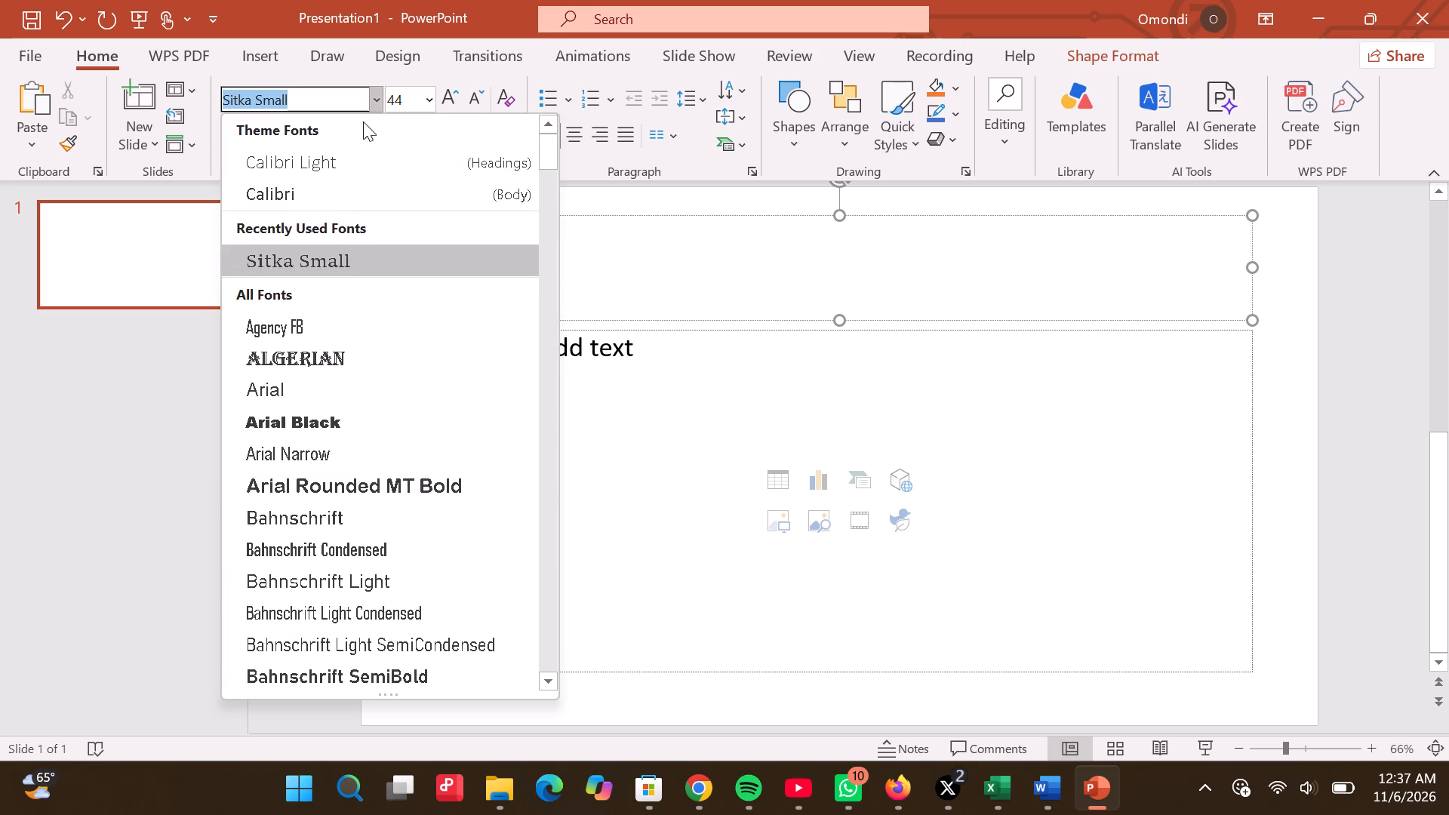
pyautogui.click(297, 101)
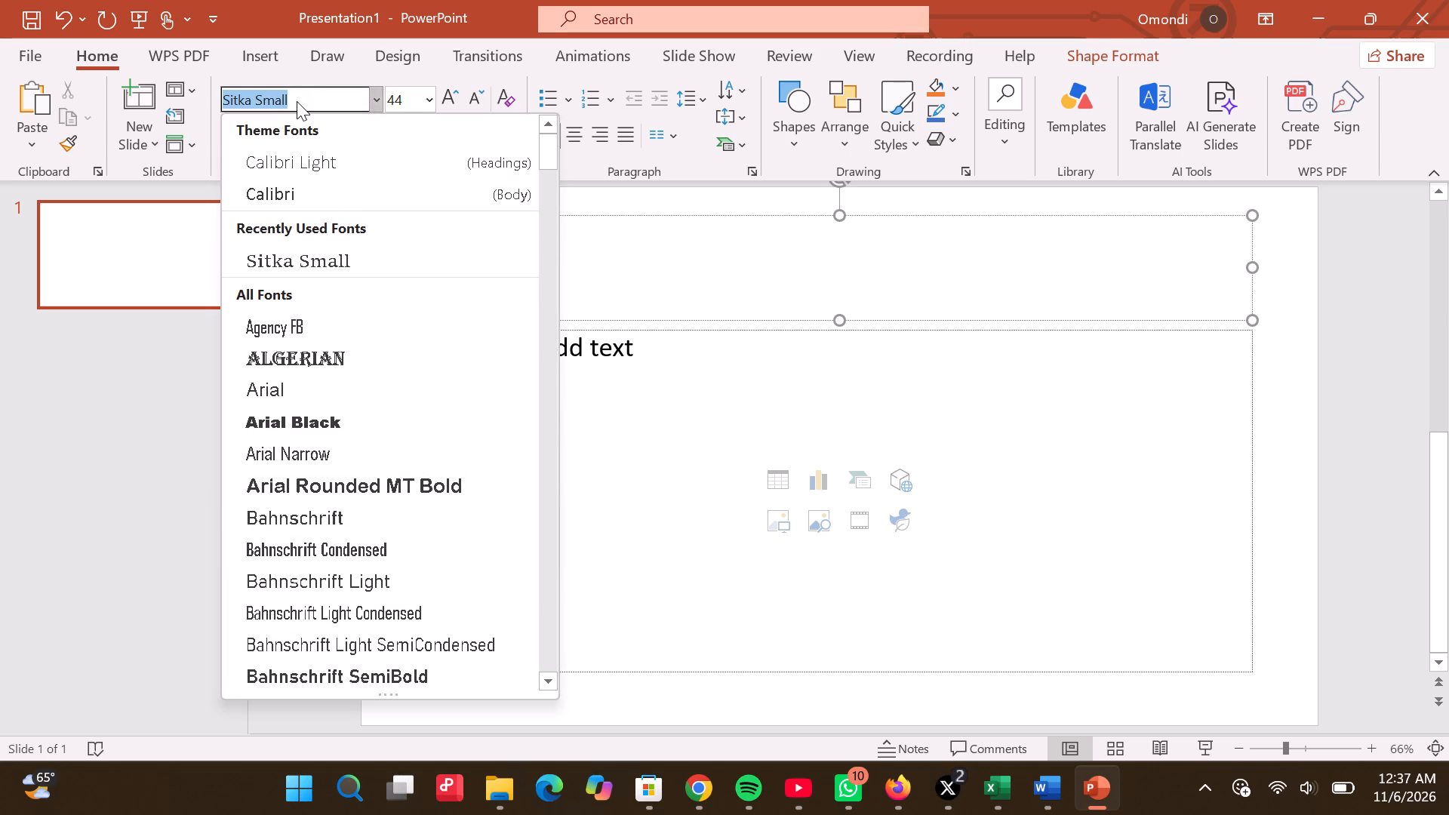
pyautogui.press('BackSpace')
pyautogui.press('BackSpace')
pyautogui.press('BackSpace')
pyautogui.press('BackSpace')
pyautogui.press('BackSpace')
pyautogui.press('BackSpace')
pyautogui.press('BackSpace')
pyautogui.press('BackSpace')
pyautogui.press('BackSpace')
pyautogui.press('BackSpace')
pyautogui.press('BackSpace')
pyautogui.press('BackSpace')
pyautogui.press('BackSpace')
pyautogui.press('BackSpace')
pyautogui.press('BackSpace')
pyautogui.press('BackSpace')
pyautogui.press('BackSpace')
pyautogui.press('BackSpace')
pyautogui.press('BackSpace')
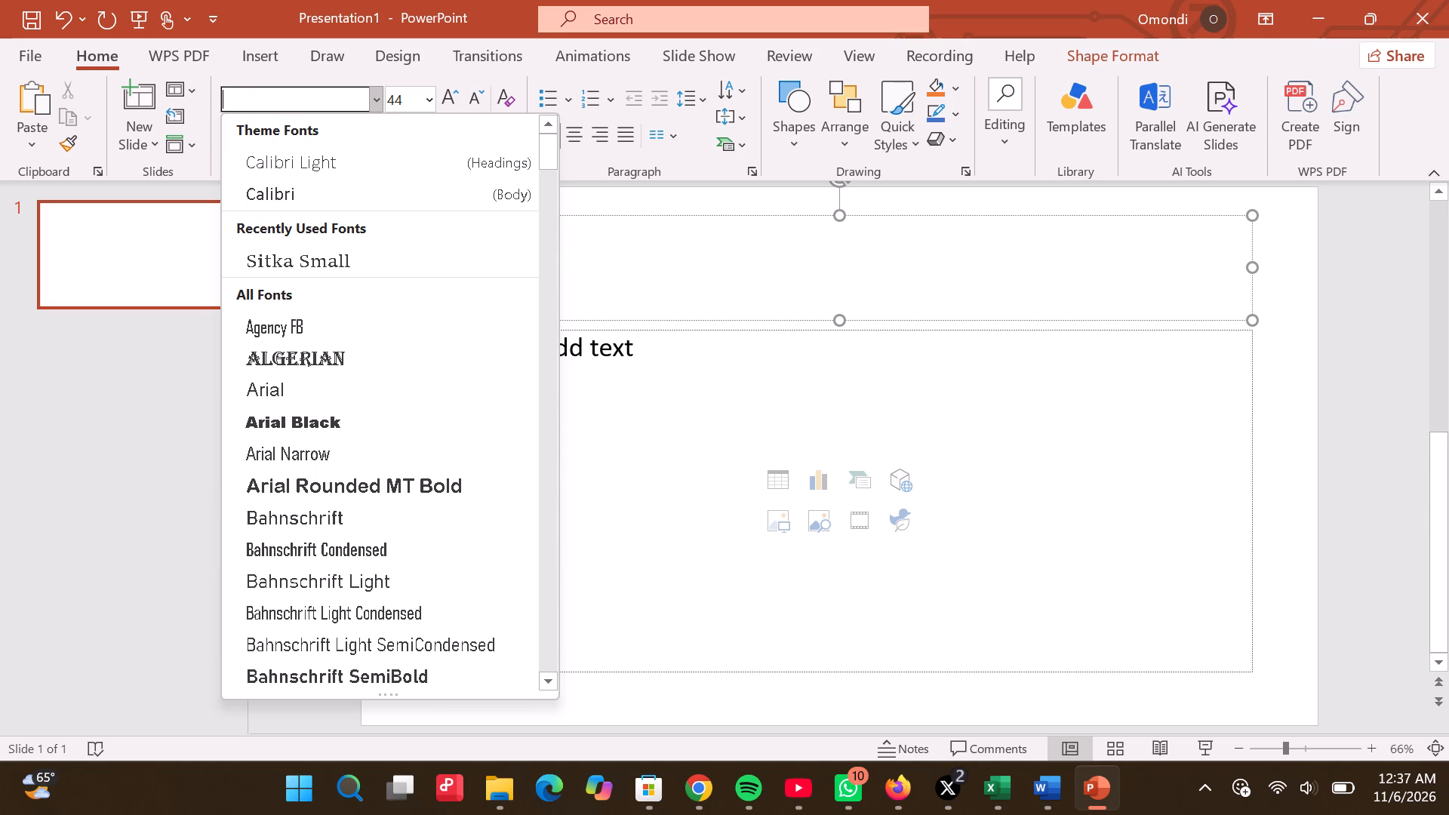
pyautogui.write('times')
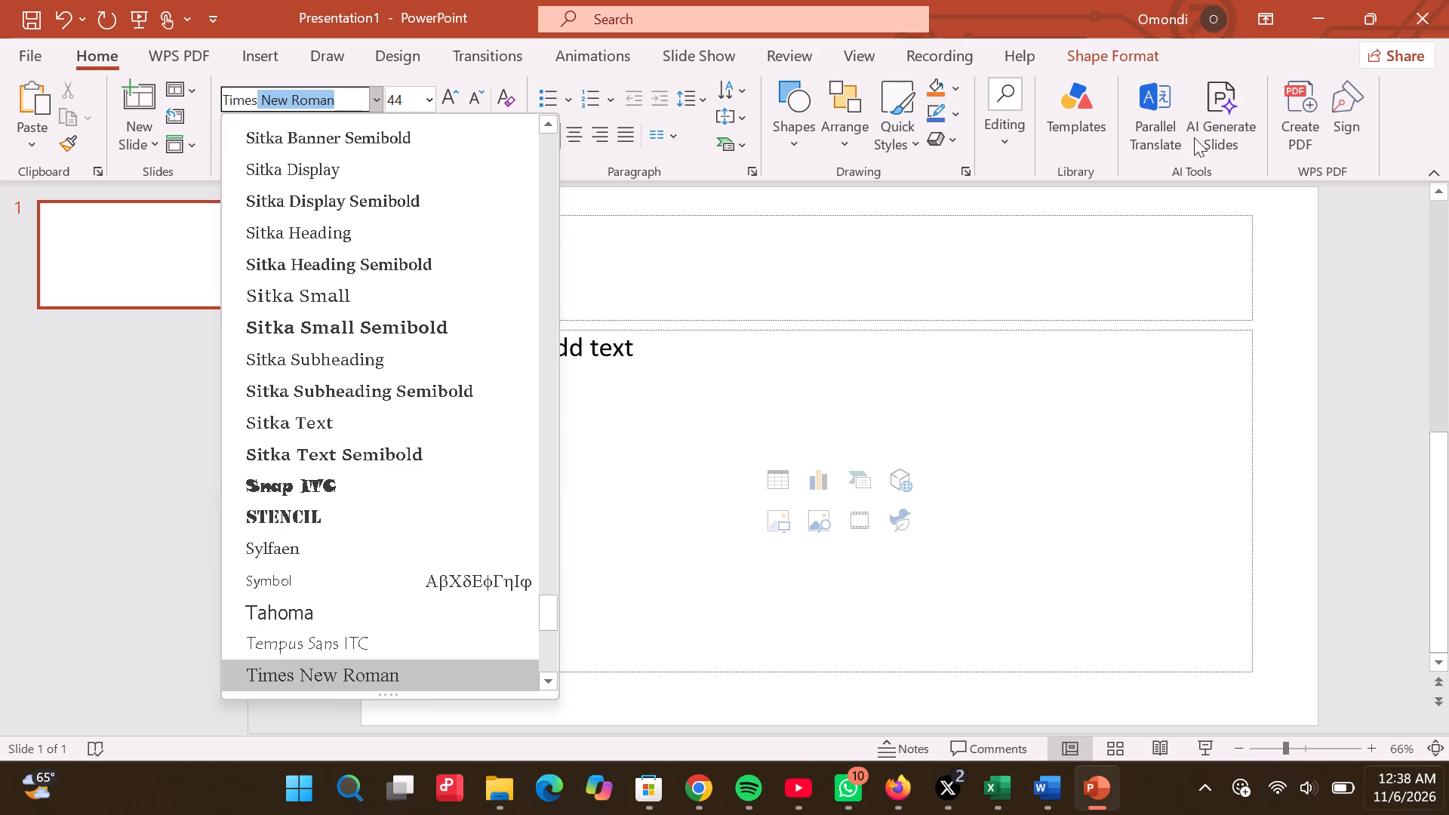
# Turn off Night light and mute the computer's sound in the Windows quick settings.
pyautogui.click(1313, 800)
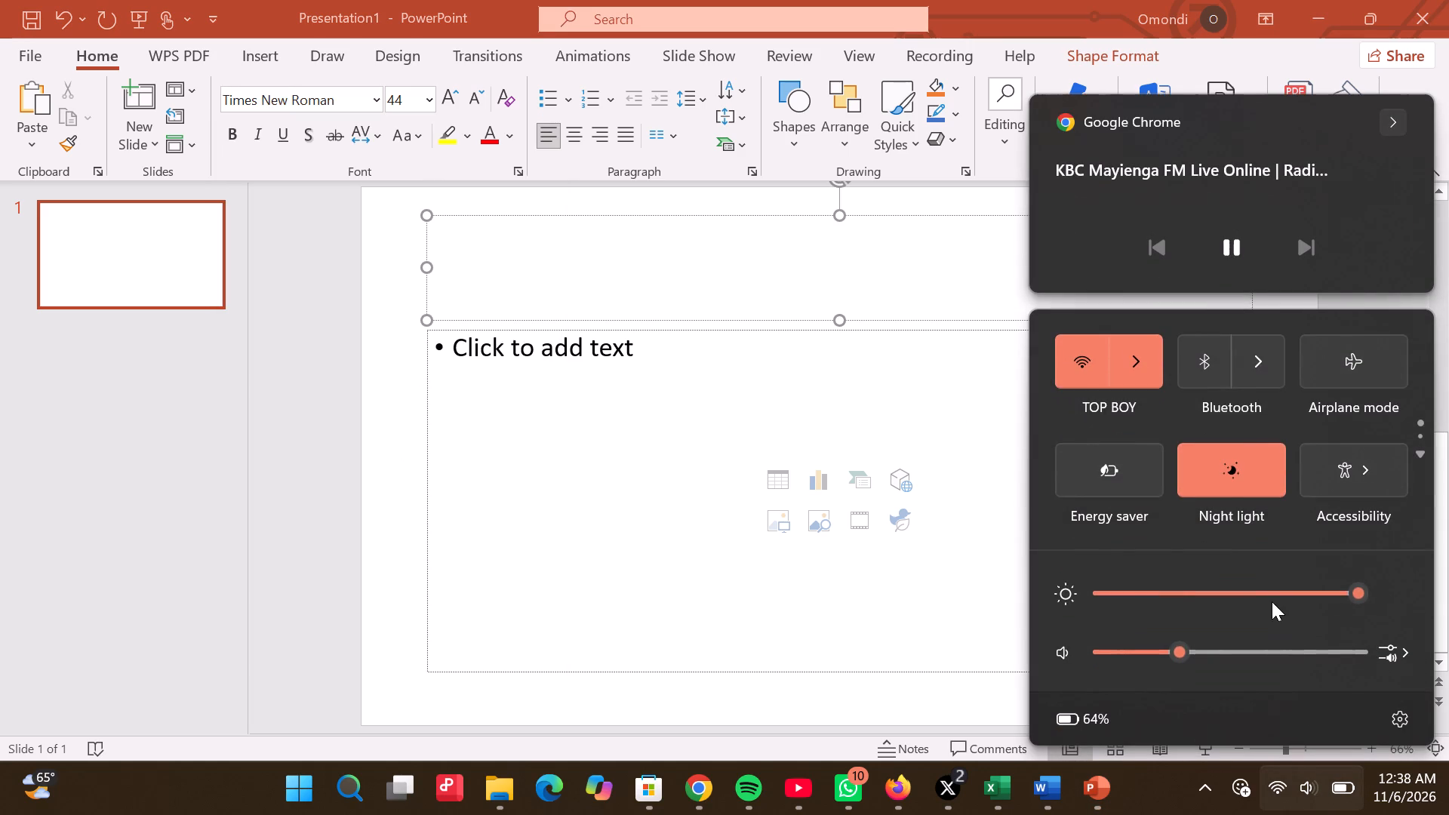
pyautogui.click(1225, 490)
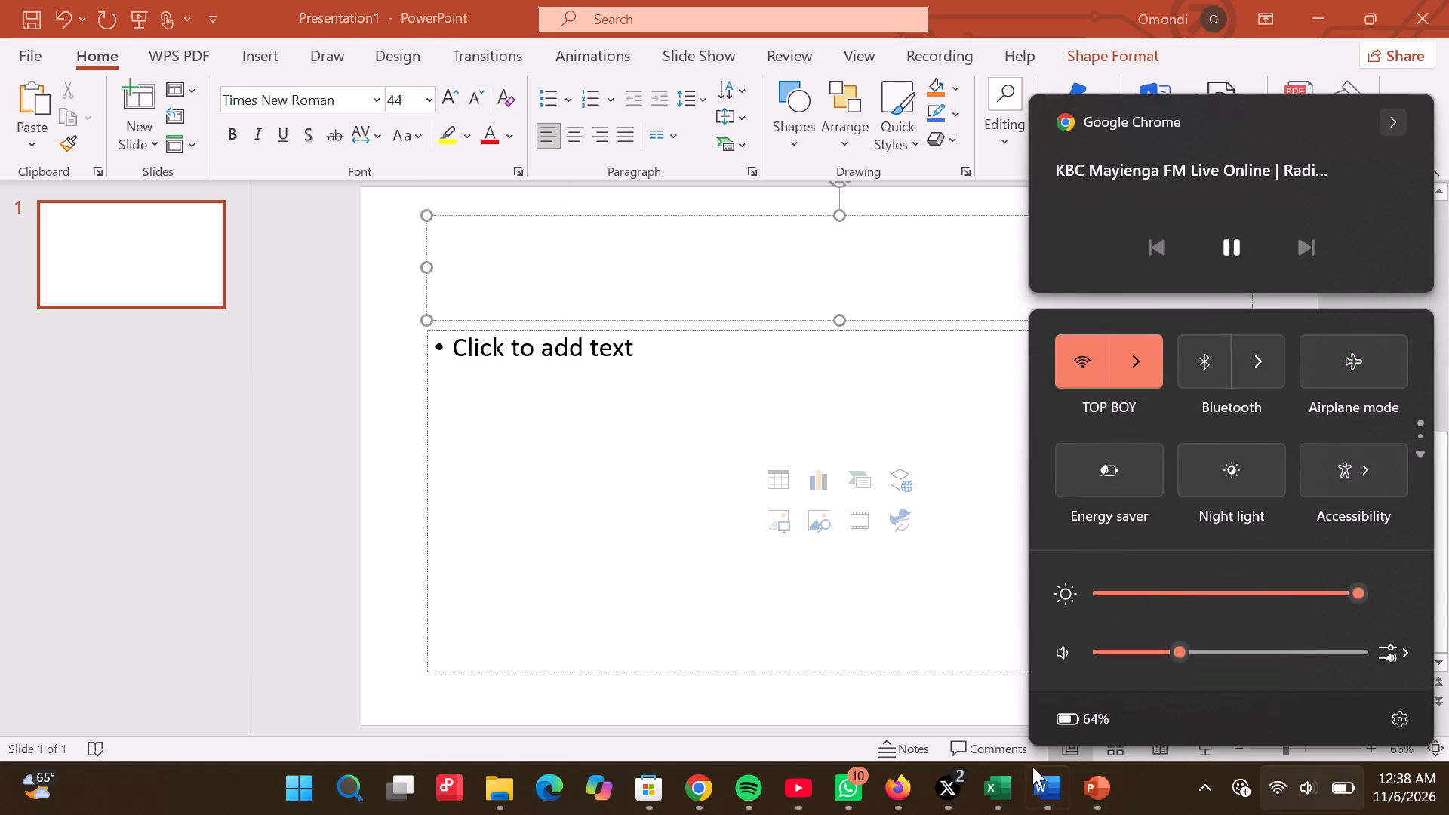
pyautogui.click(1307, 791)
pyautogui.click(1306, 788)
pyautogui.click(1067, 667)
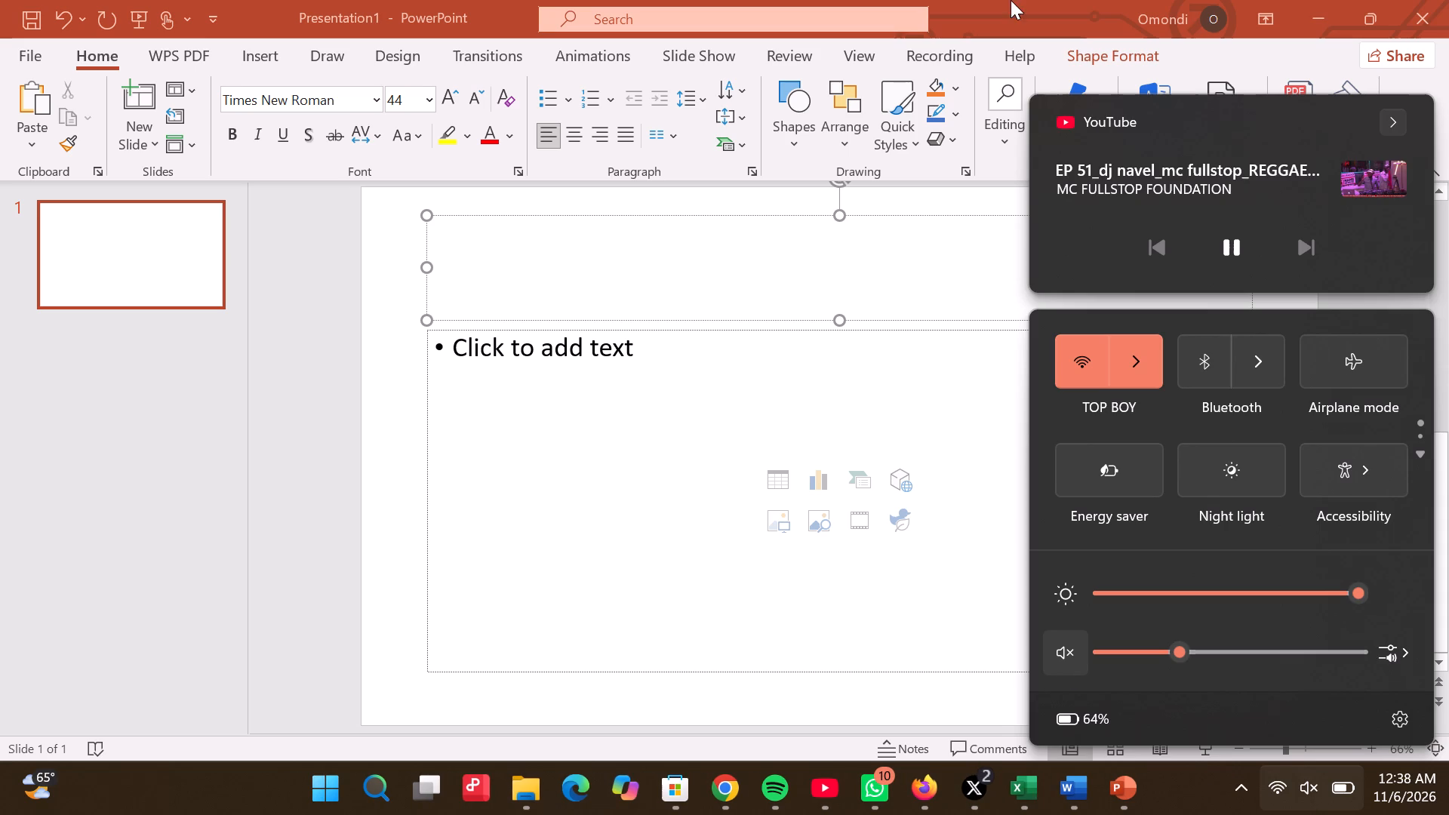
pyautogui.click(1199, 806)
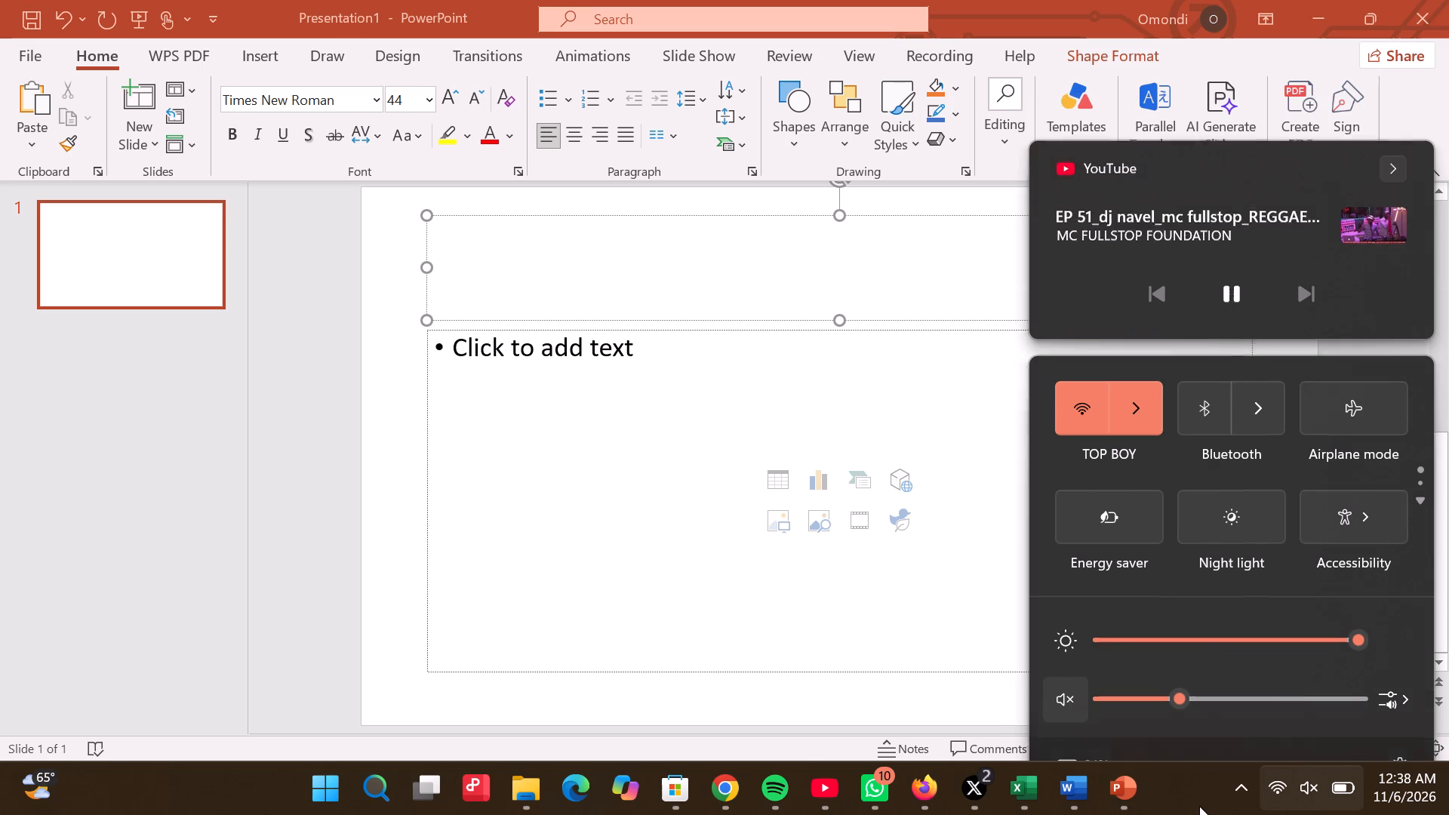
# Enter "END OF AN ERA" as the slide's title.
pyautogui.click(617, 303)
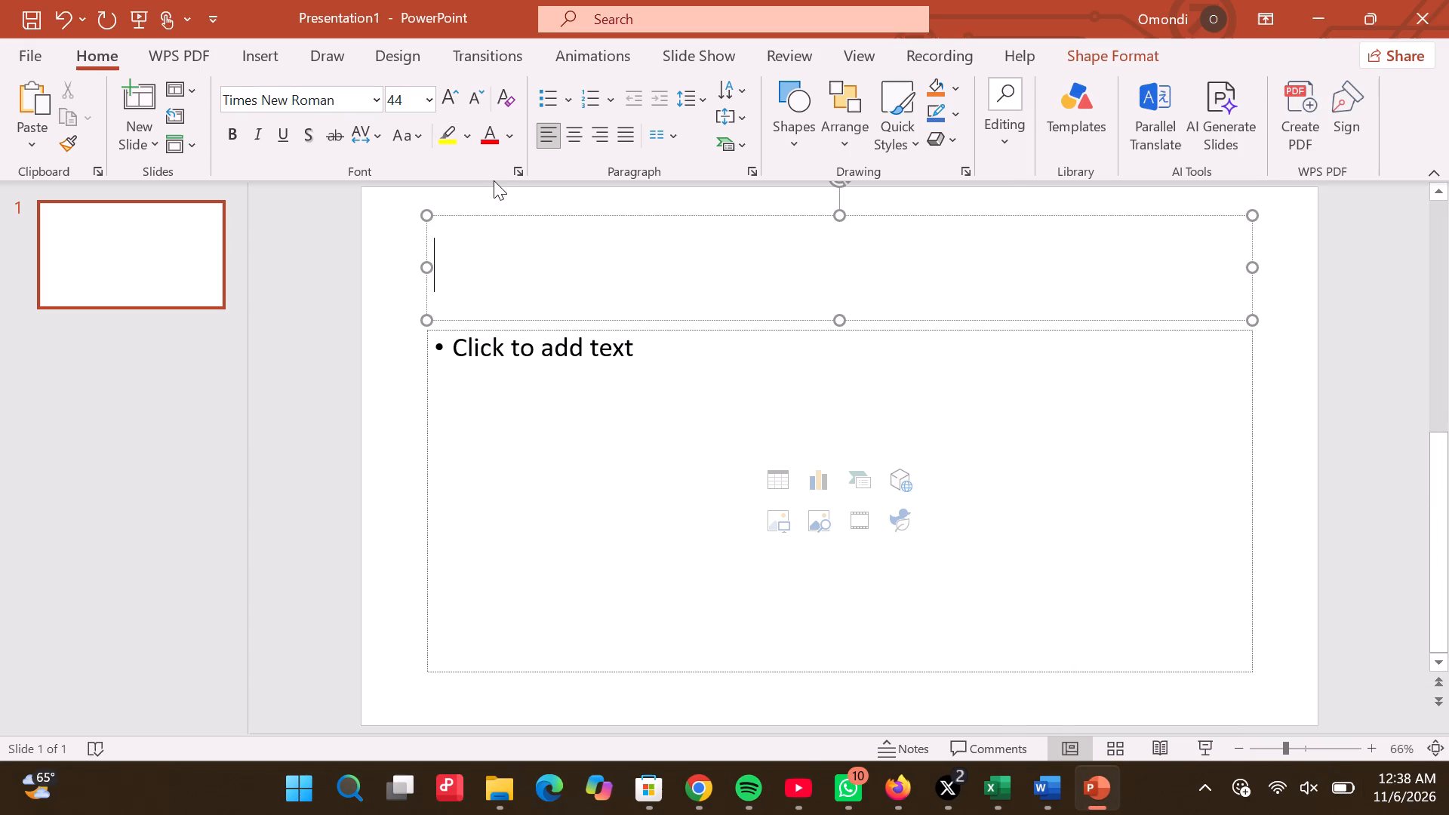
pyautogui.write('END')
pyautogui.press('space')
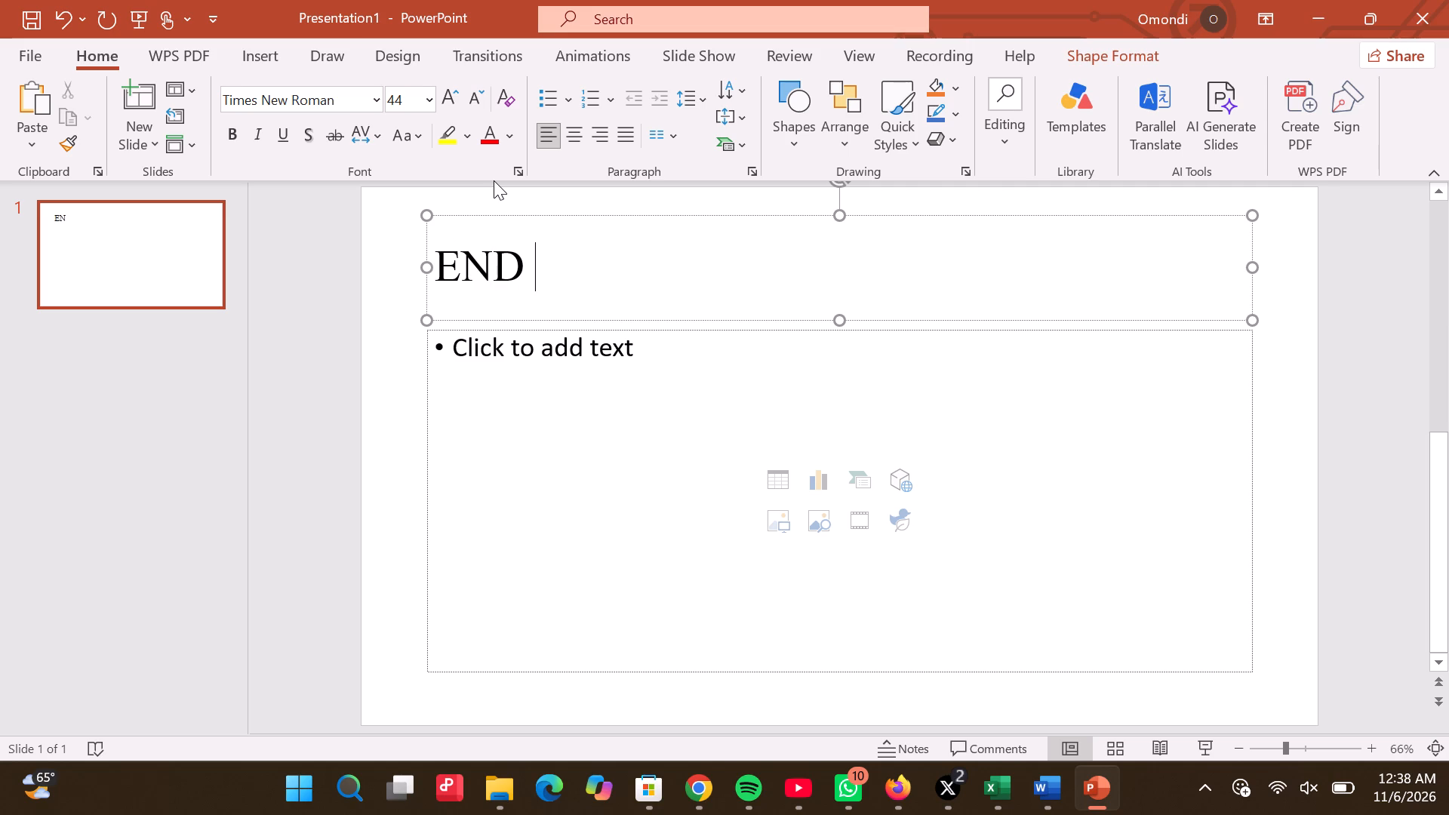
pyautogui.write('OF')
pyautogui.press('space')
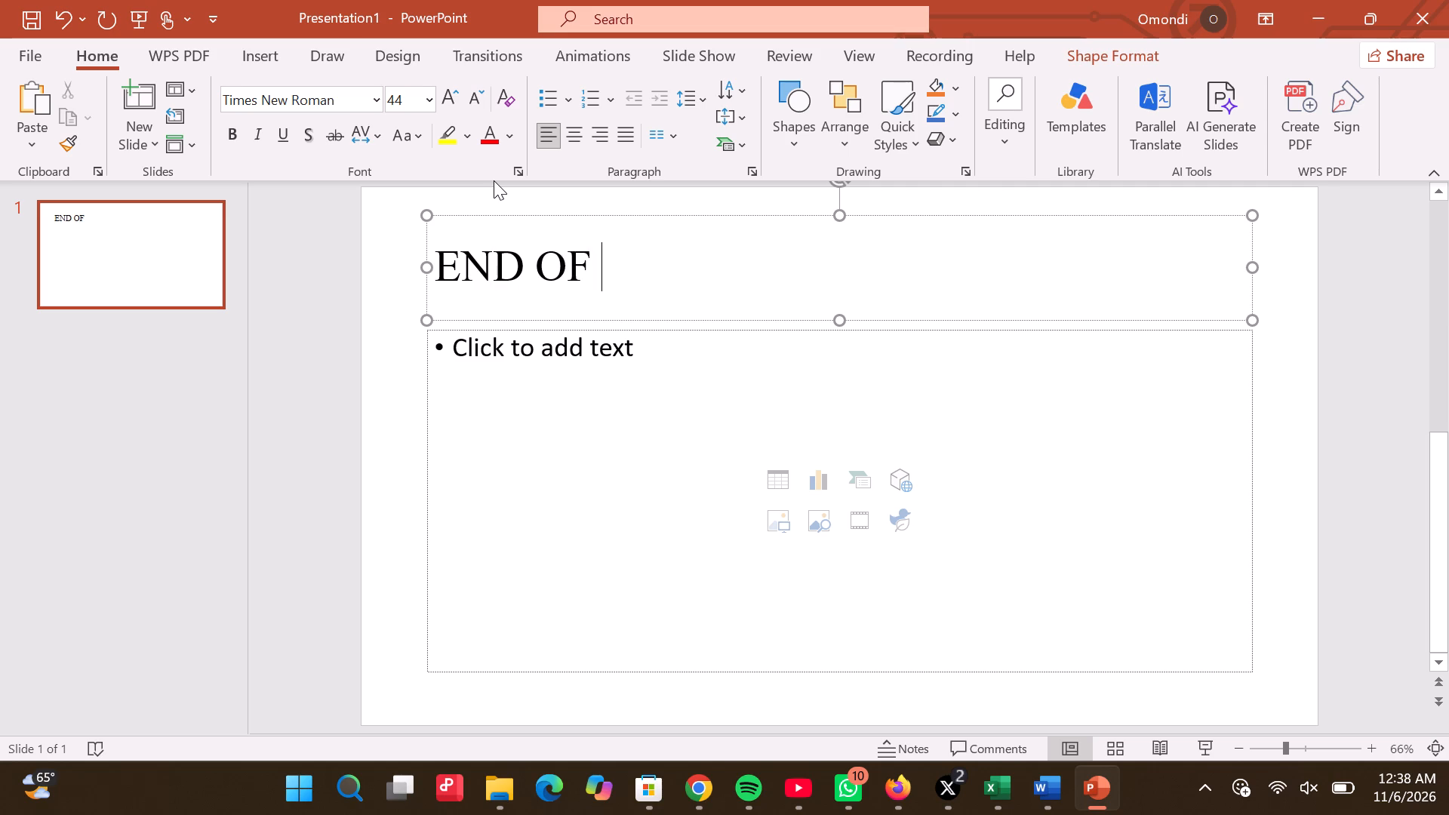
pyautogui.write('AN')
pyautogui.press('space')
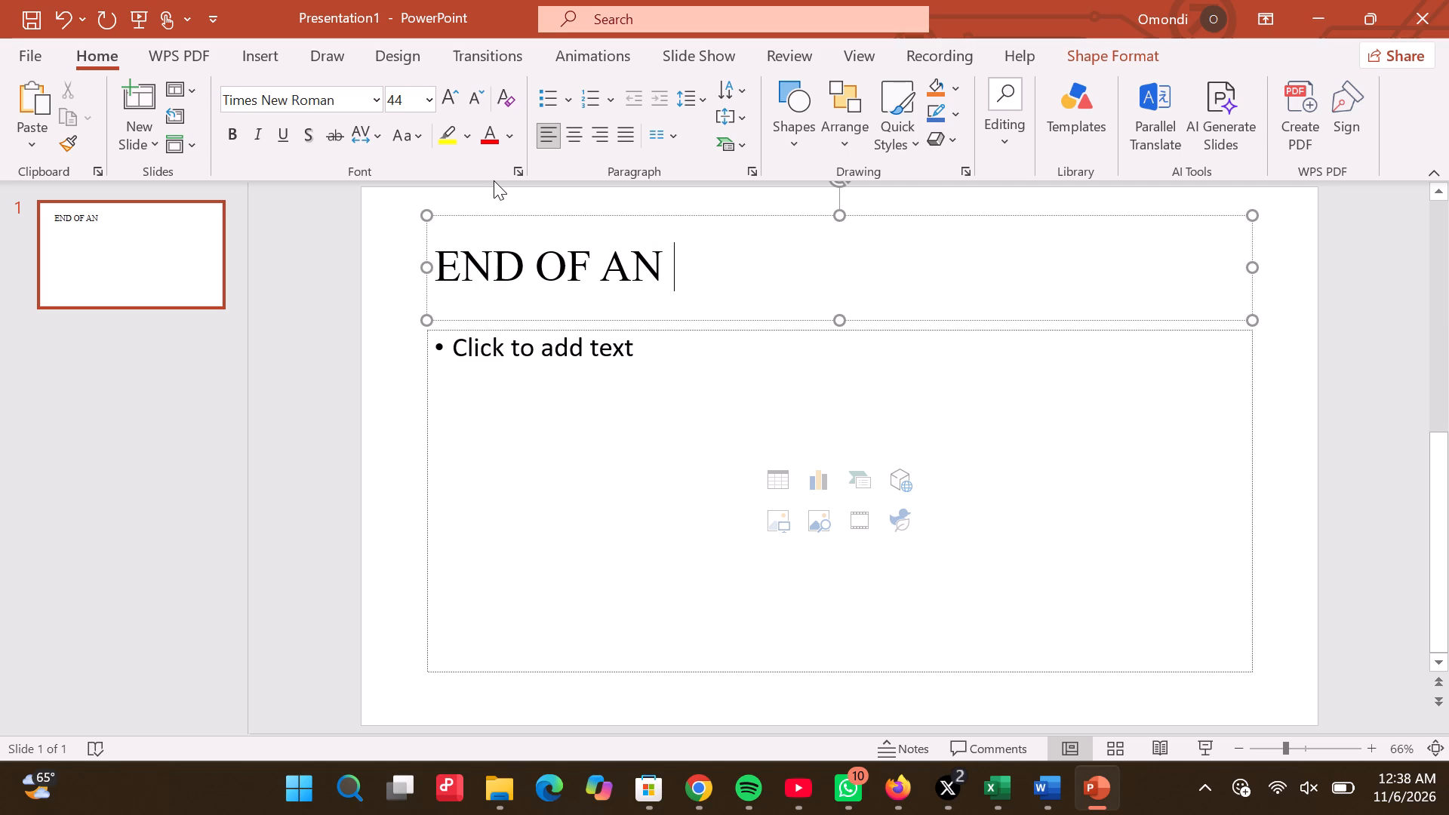
pyautogui.write('ERA')
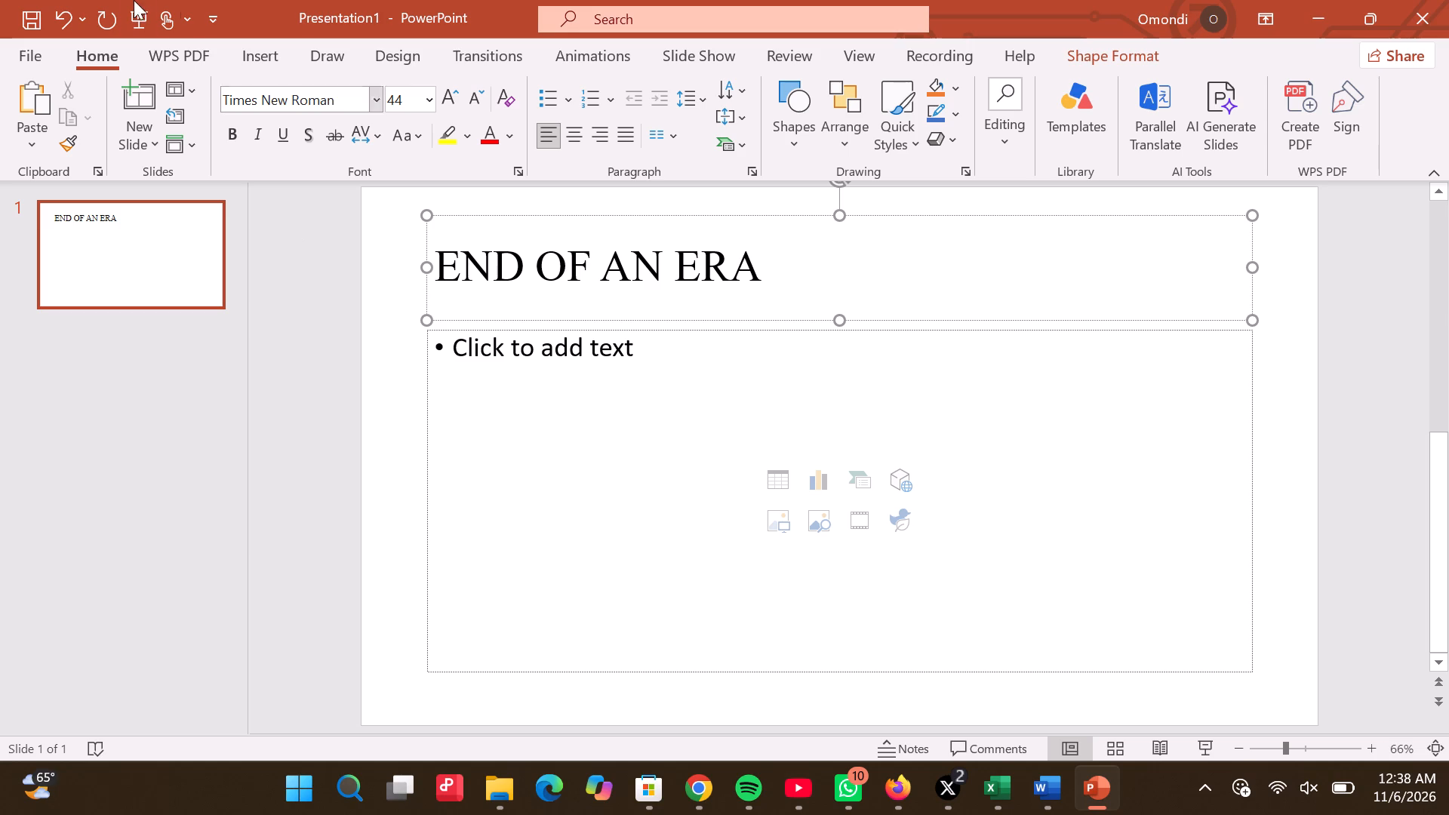
# Centre the whole title "END OF AN ERA" and make it bold.
pyautogui.click(764, 248)
pyautogui.click(761, 254)
pyautogui.moveTo(759, 254); pyautogui.dragTo(611, 259)
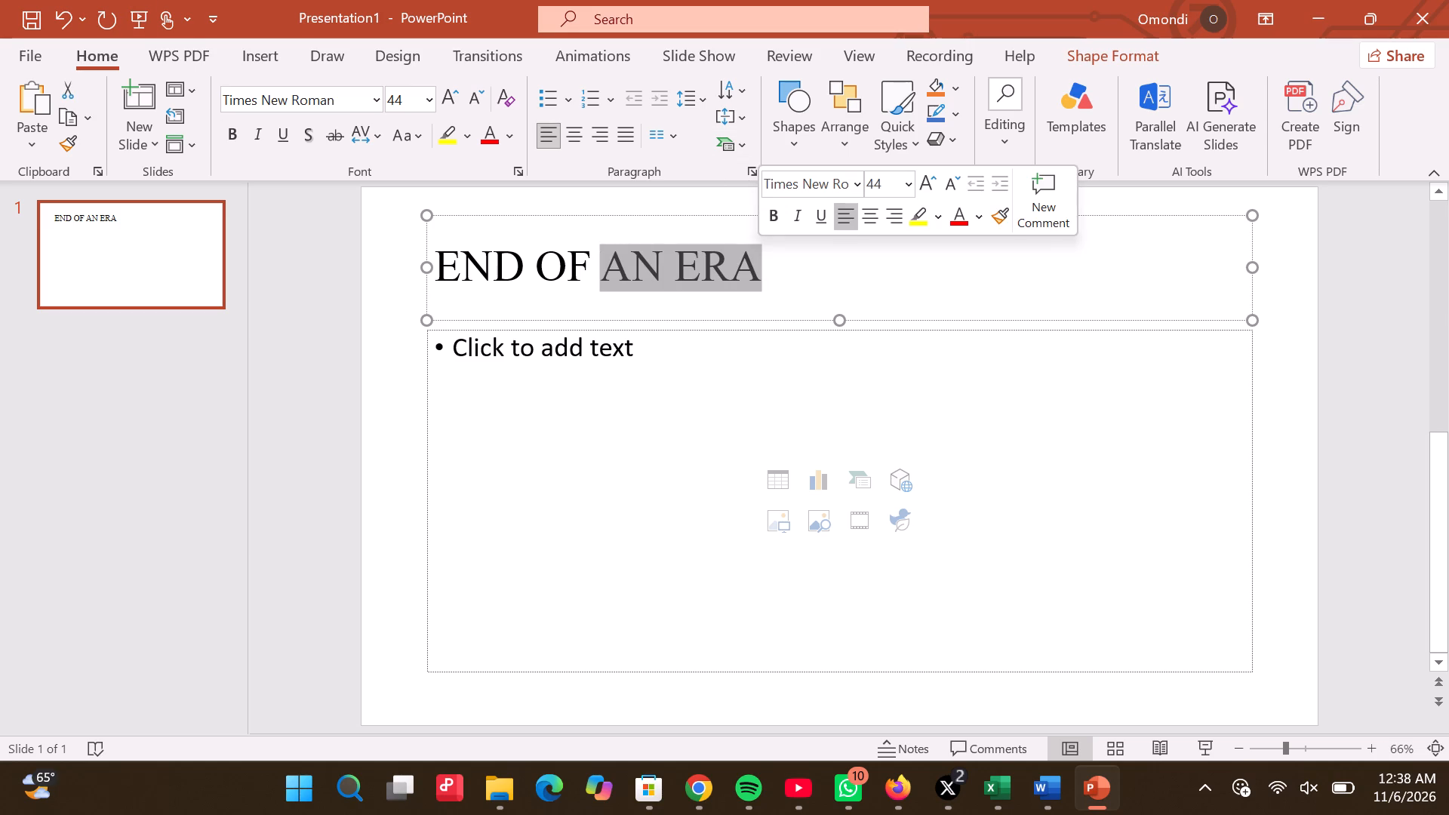
pyautogui.moveTo(611, 259); pyautogui.dragTo(451, 249)
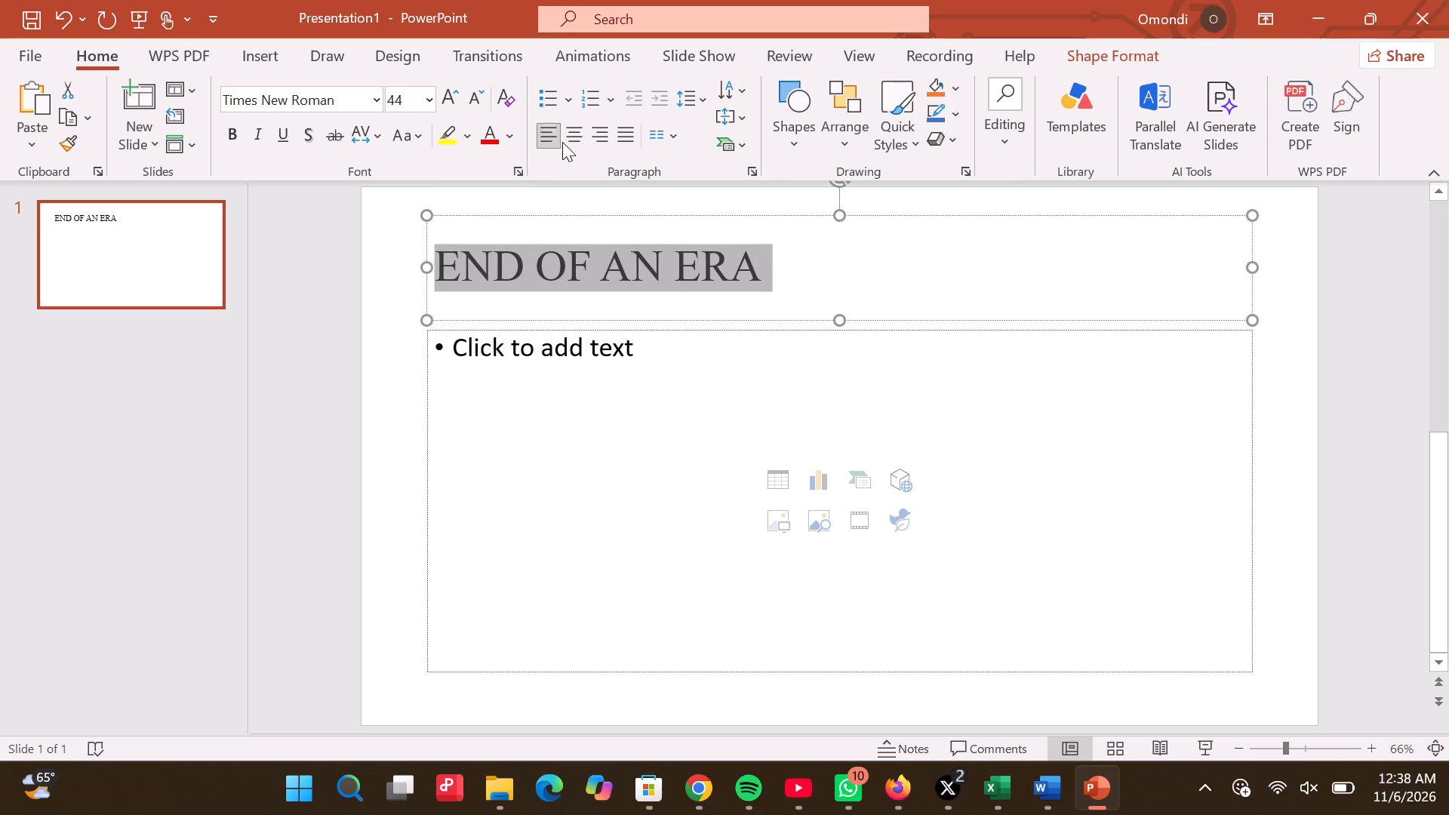
pyautogui.click(573, 134)
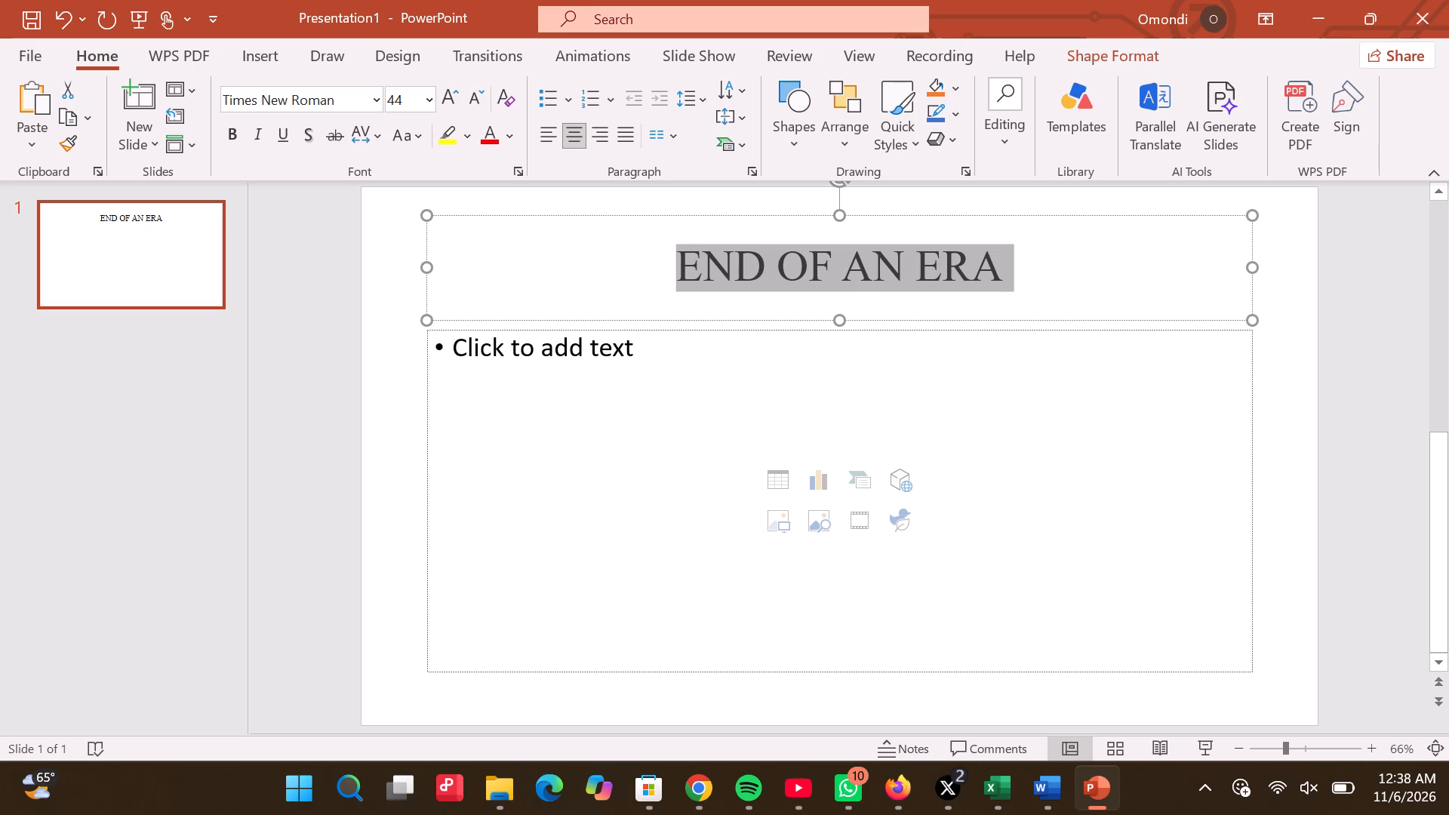
pyautogui.click(231, 134)
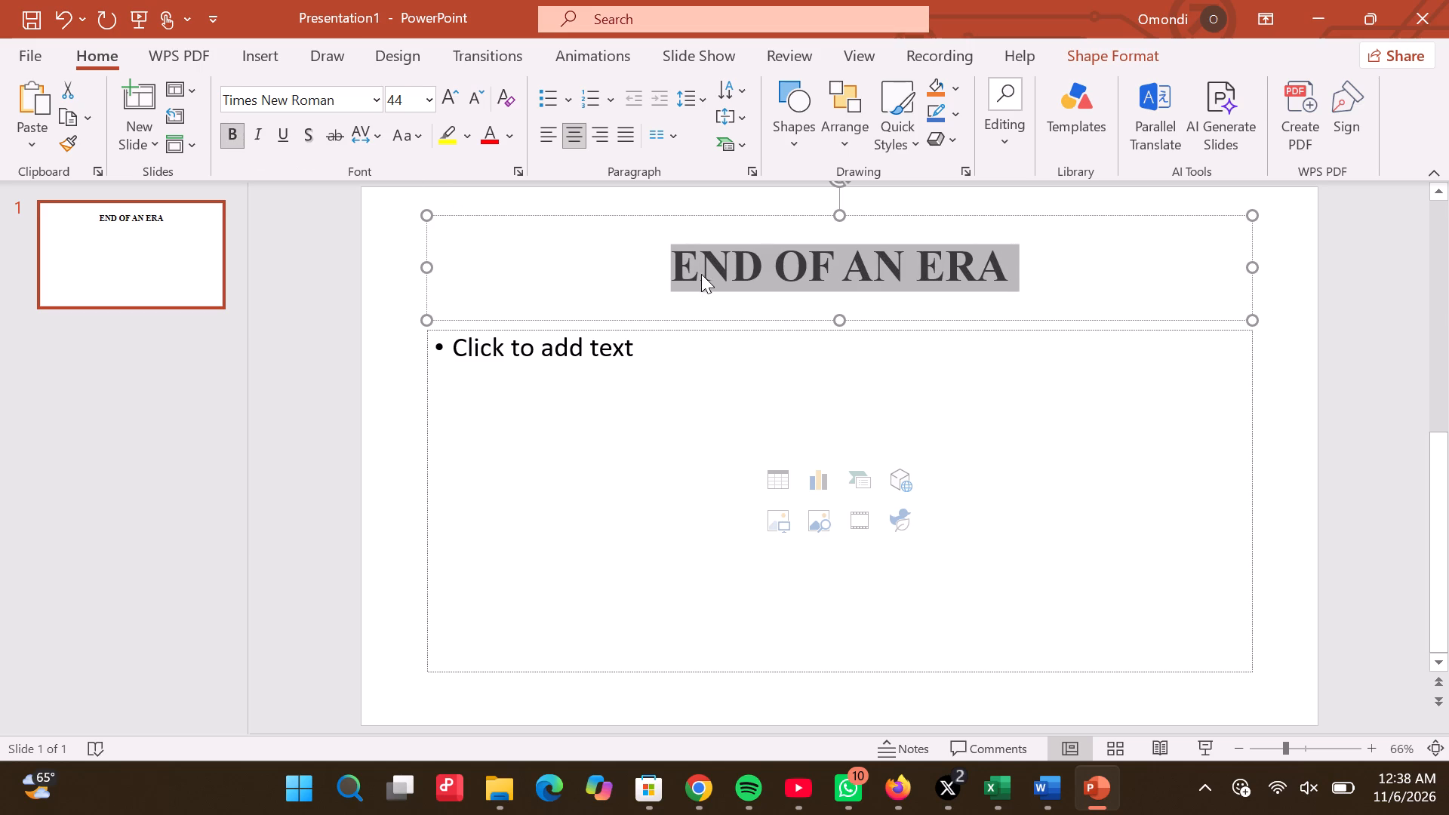
pyautogui.click(703, 270)
# Place the cursor in the slide's content placeholder, and switch to the Chrome window with the Sandhill Cranes search.
pyautogui.click(593, 343)
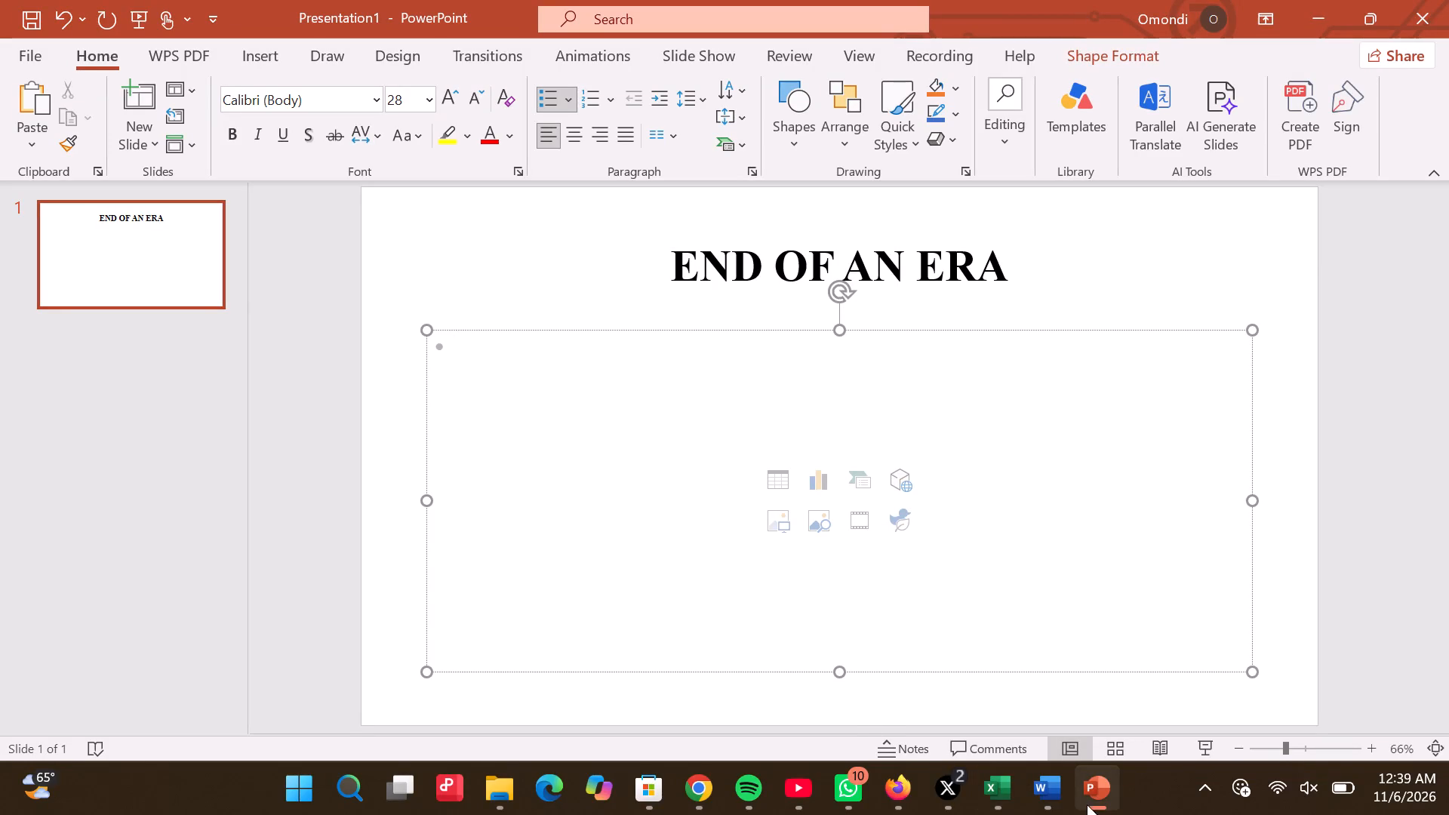
pyautogui.click(694, 789)
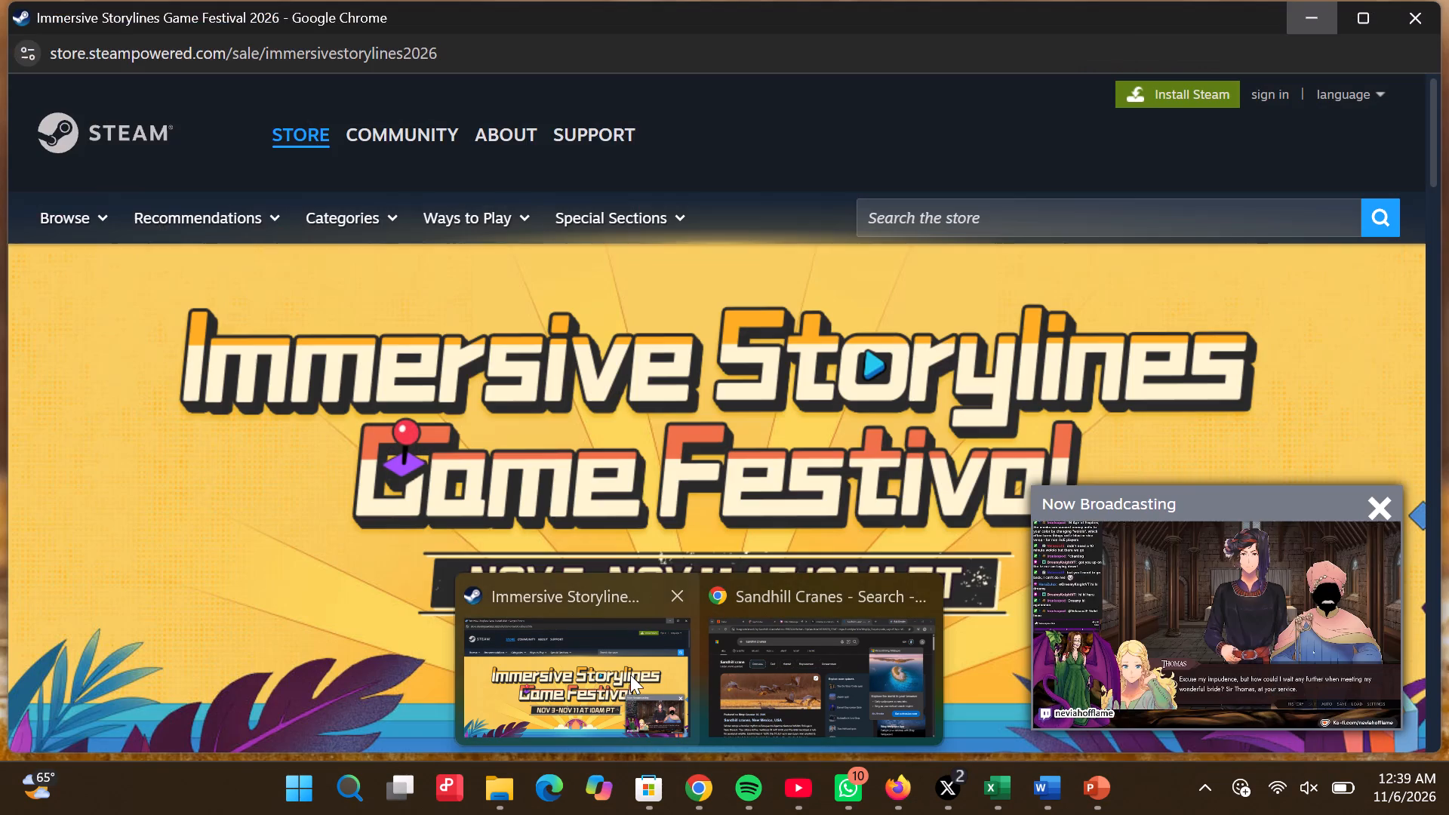
pyautogui.click(753, 663)
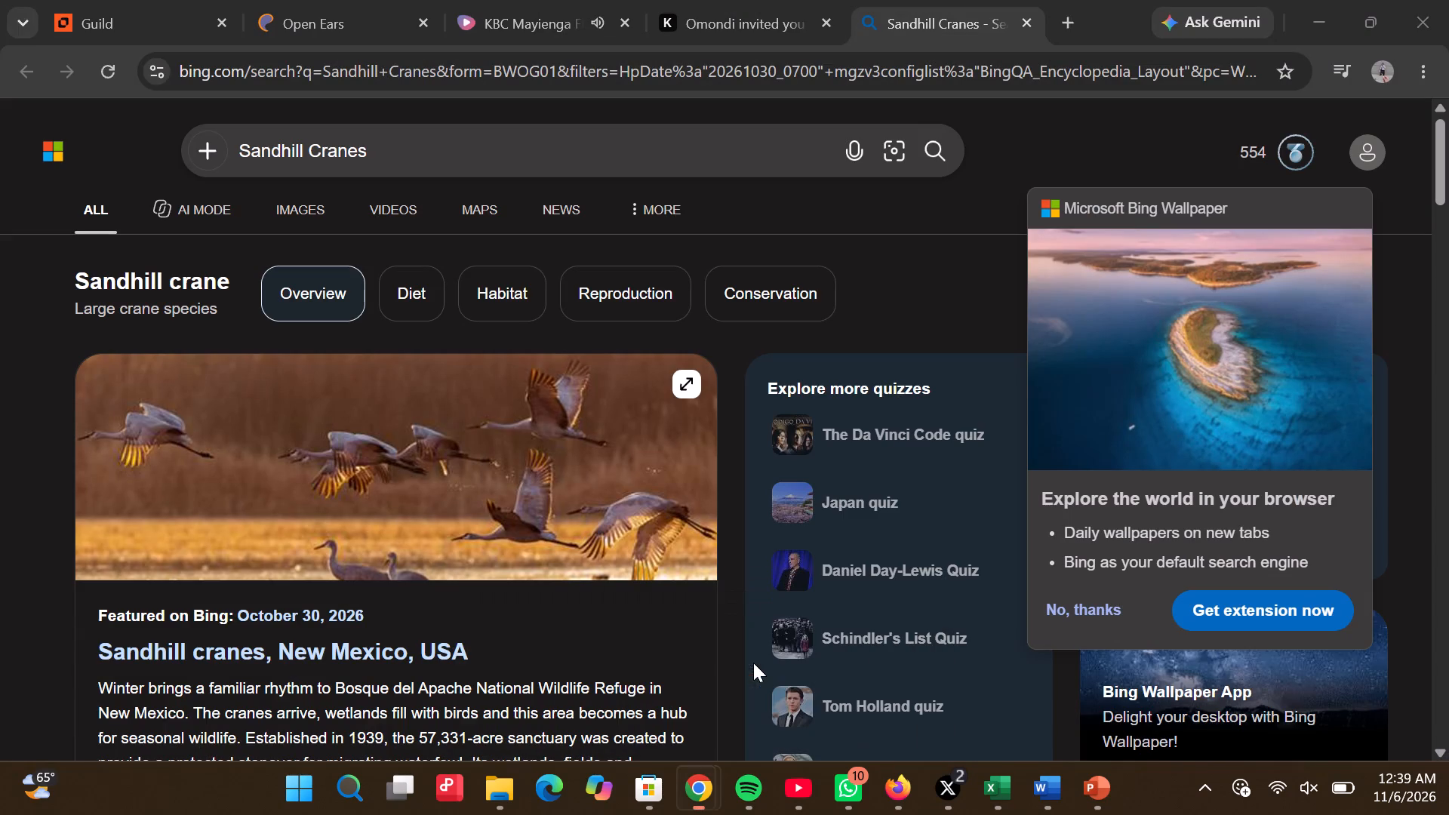
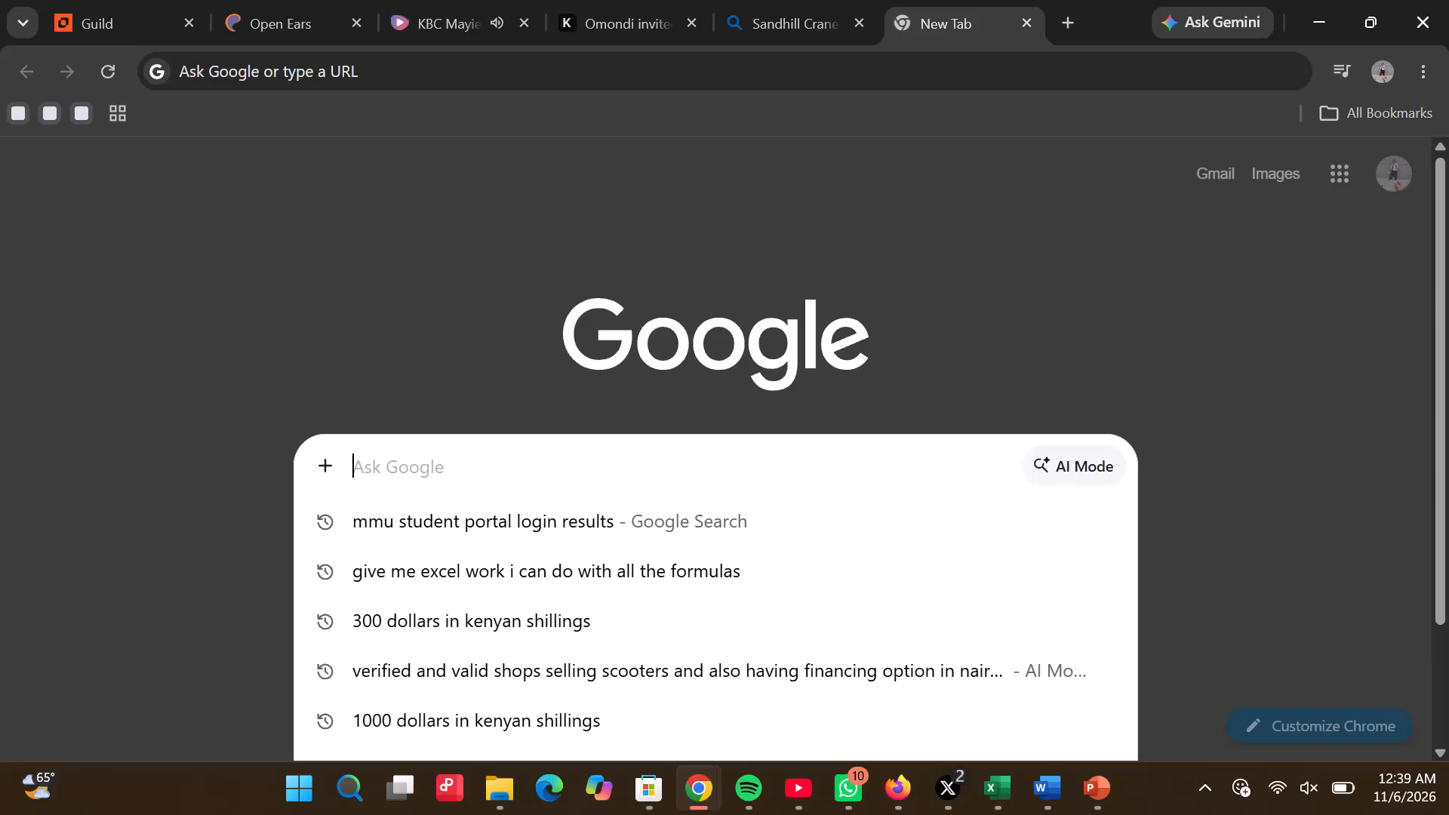
# Search Google for "best pics of ronaldo".
pyautogui.write('BE')
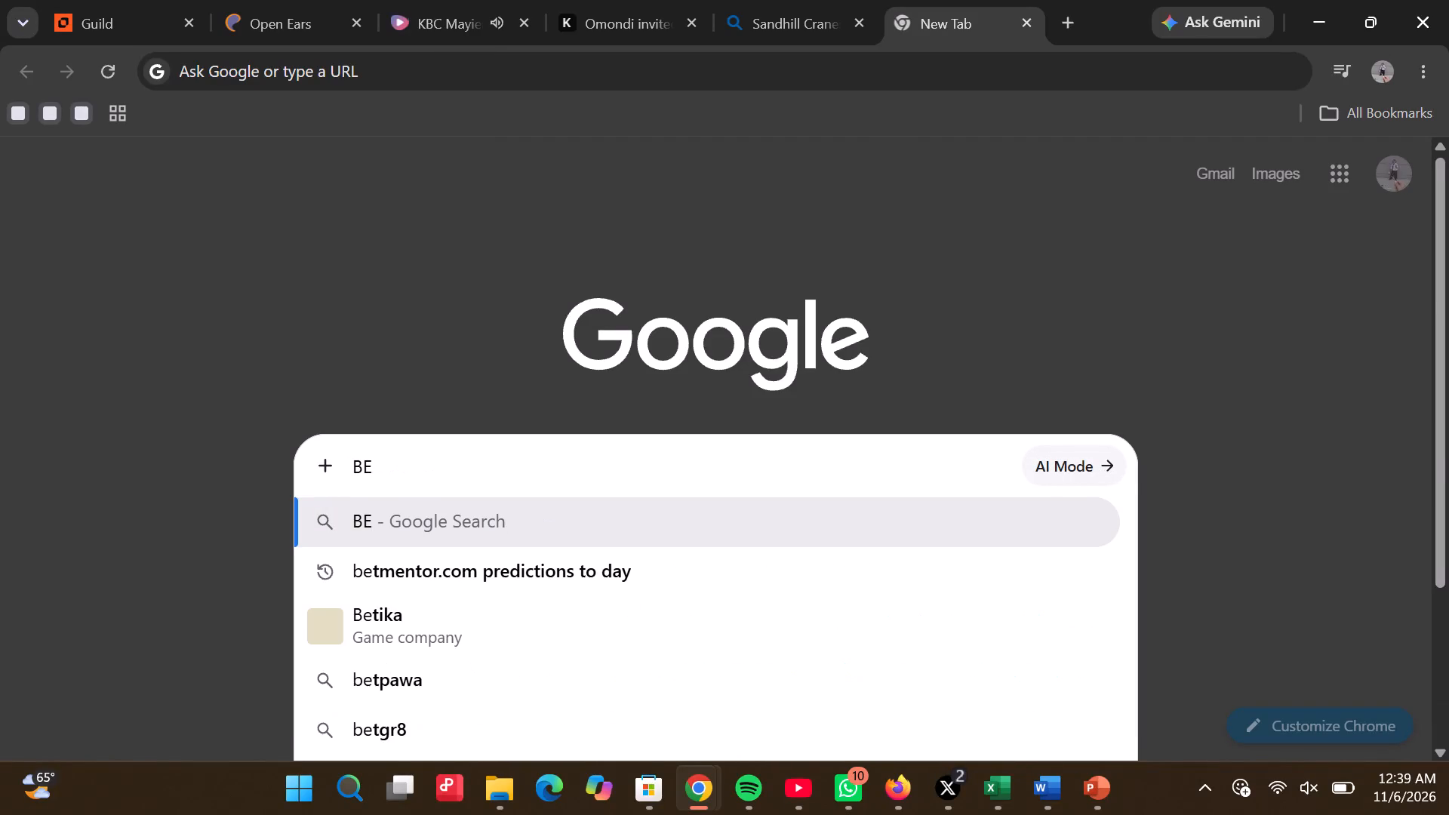
pyautogui.write('ST')
pyautogui.press('space')
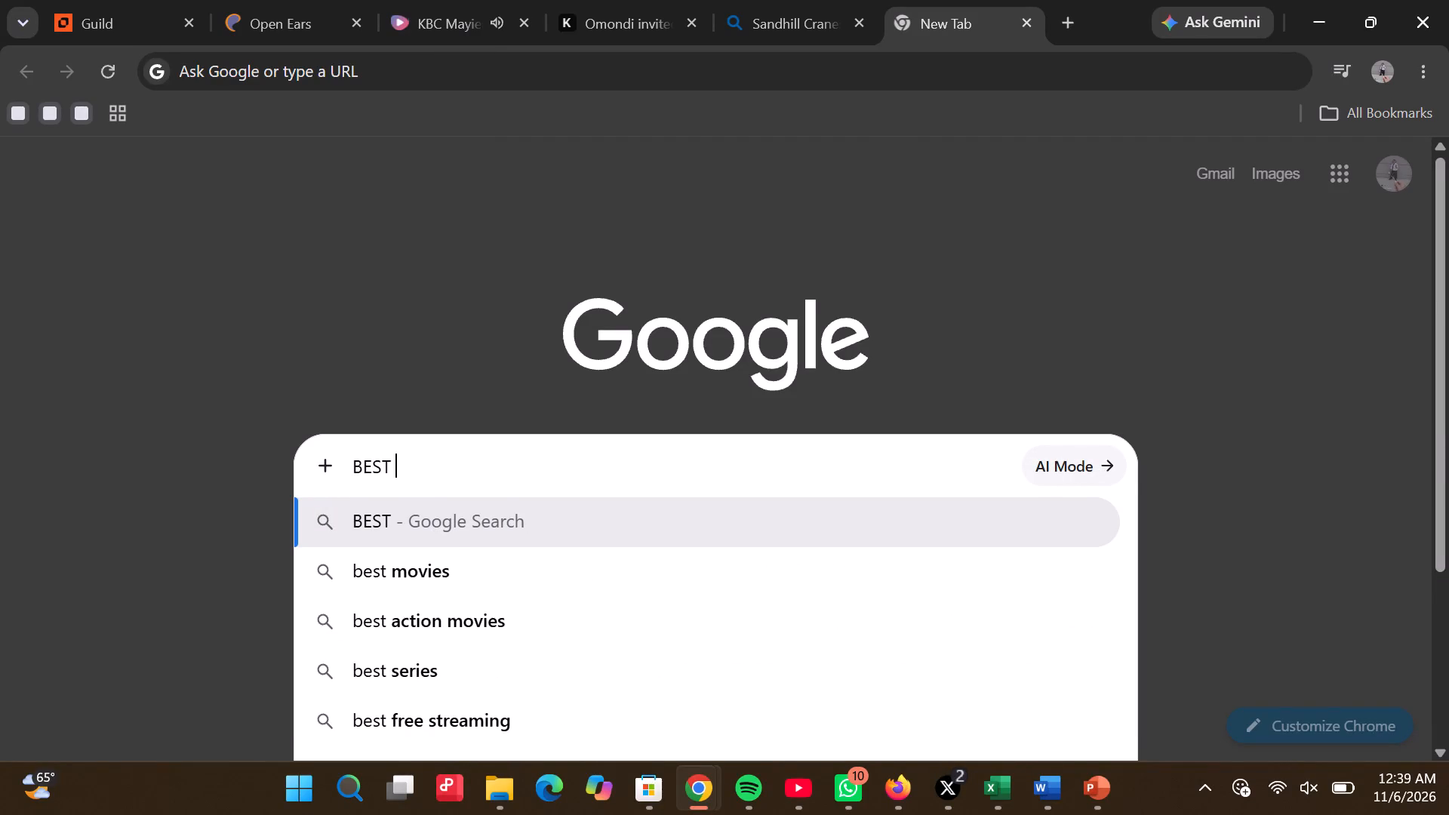
pyautogui.write('PICS OF')
pyautogui.press('space')
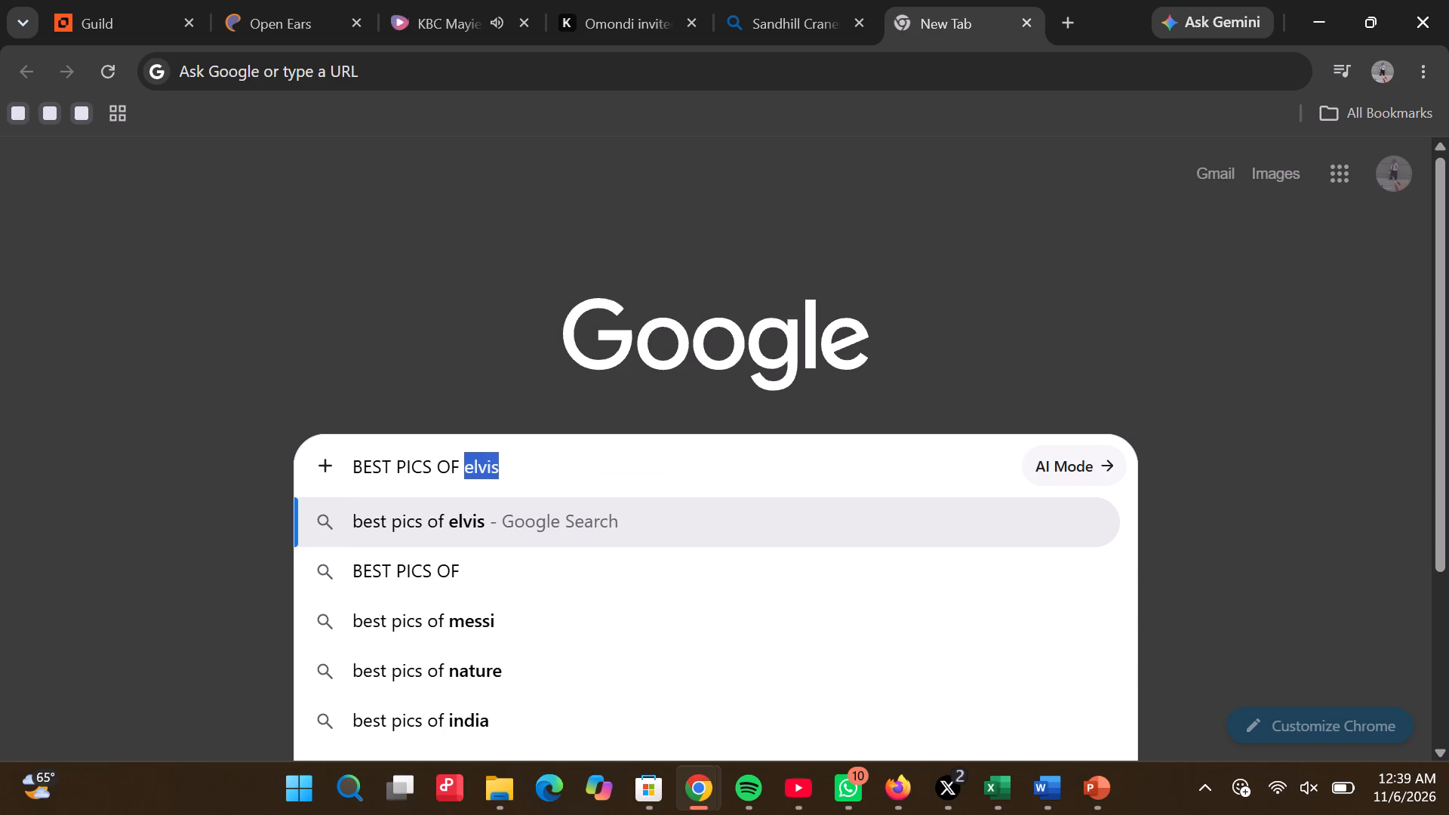
pyautogui.write('RI')
pyautogui.press('BackSpace')
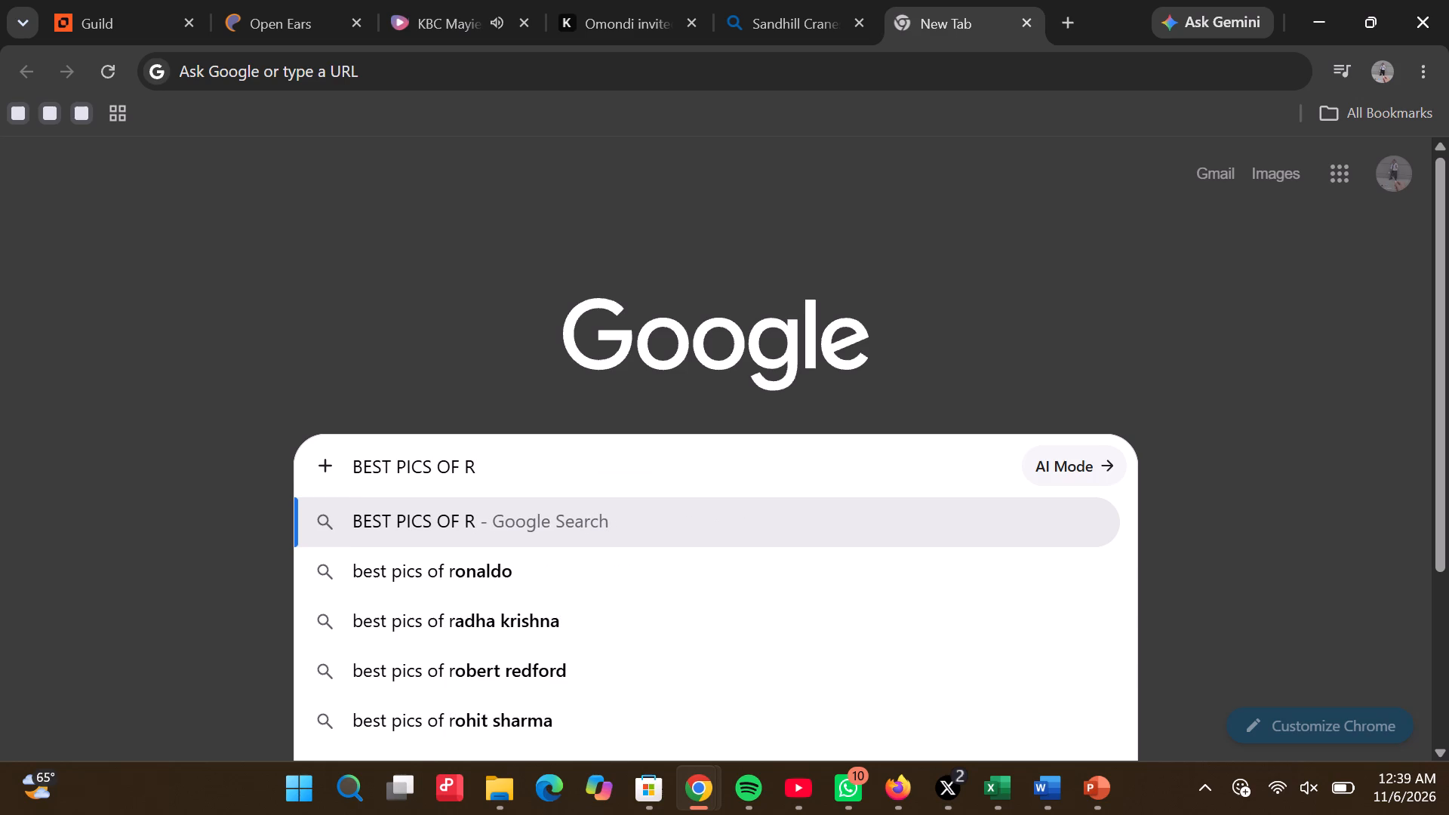
pyautogui.click(678, 577)
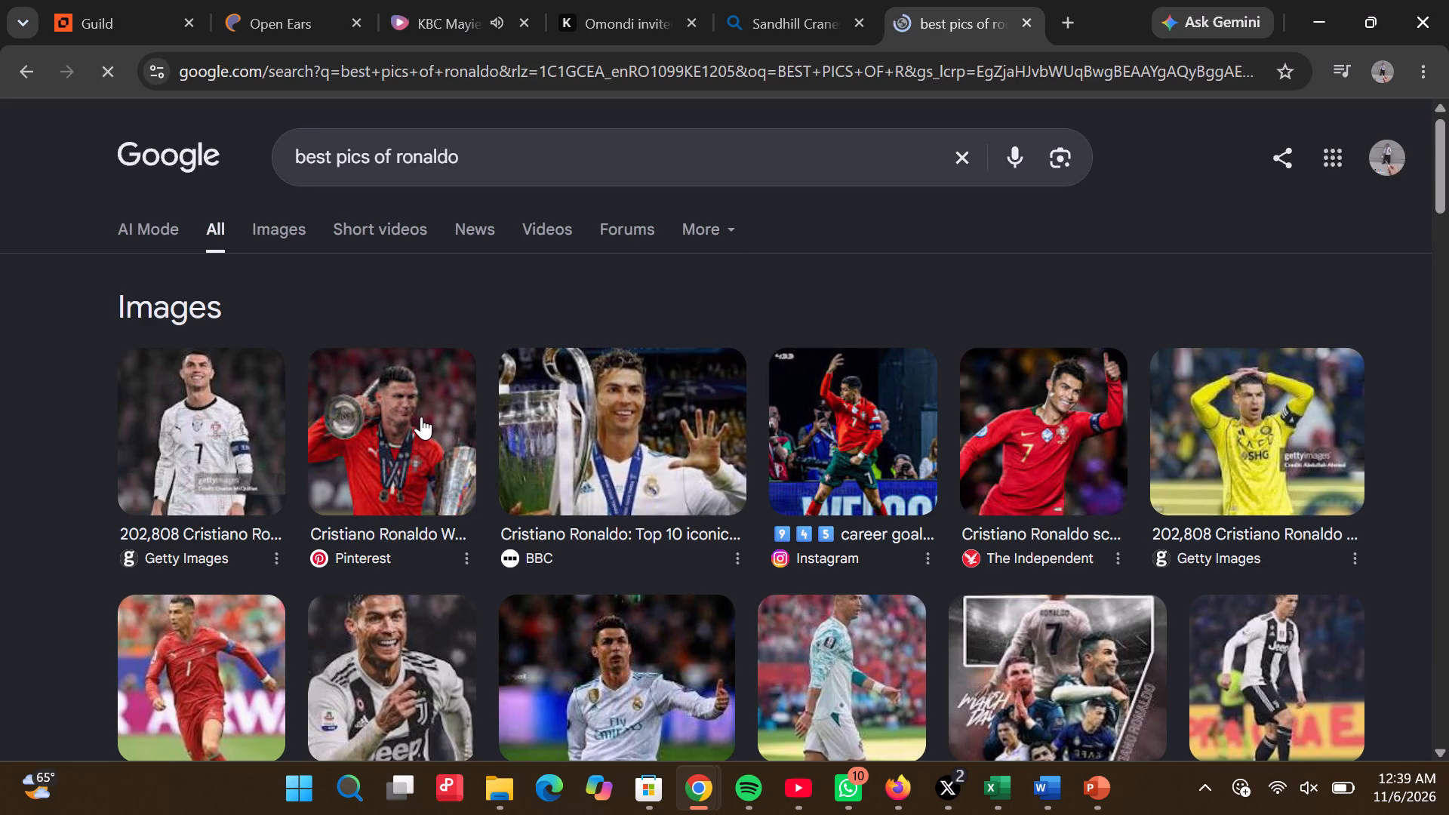
# Browse the Ronaldo image results and preview The Independent's picture of him in a red Portugal shirt.
pyautogui.scroll(-1, 409, 451)
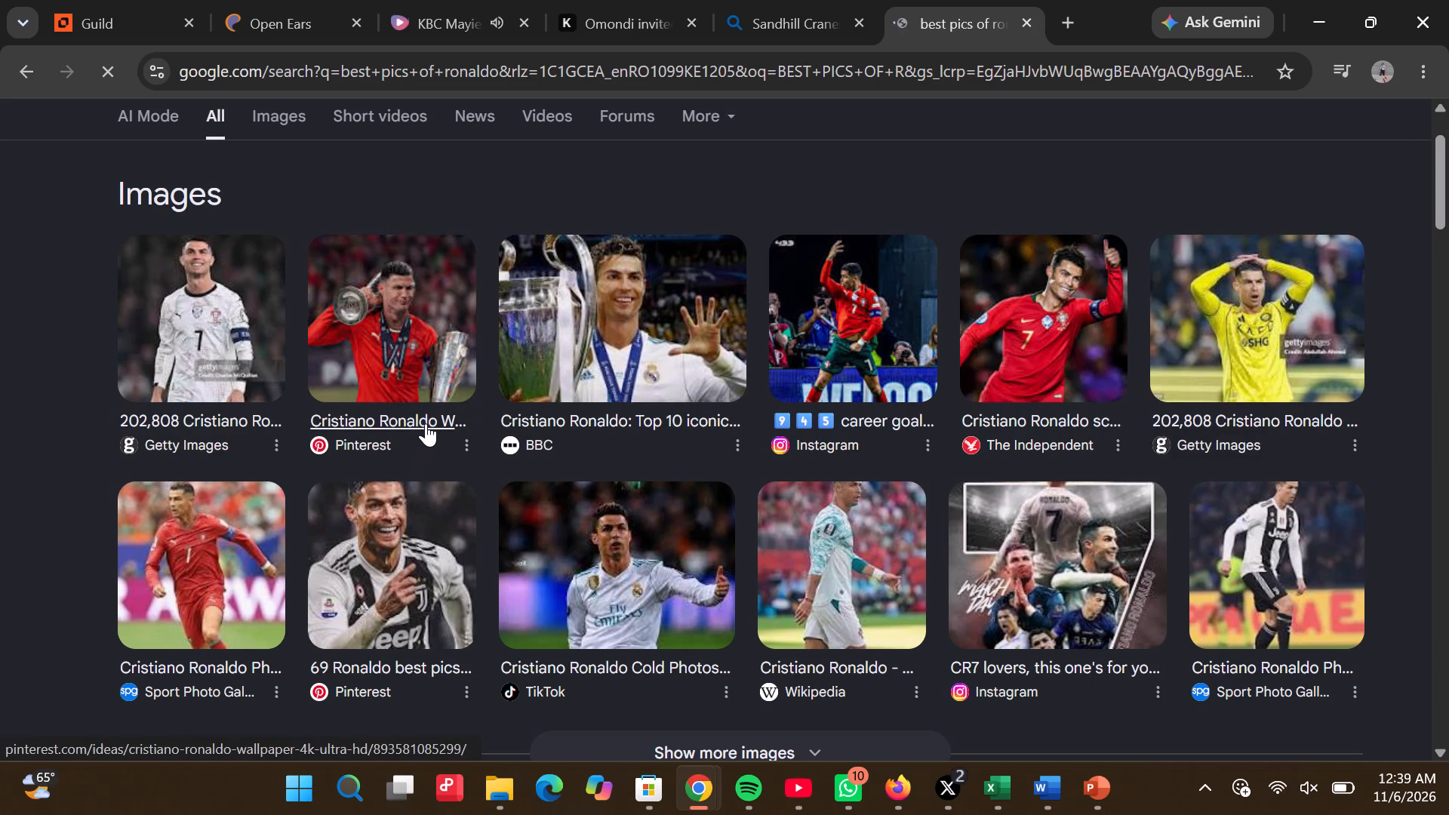
pyautogui.scroll(-1, 435, 421)
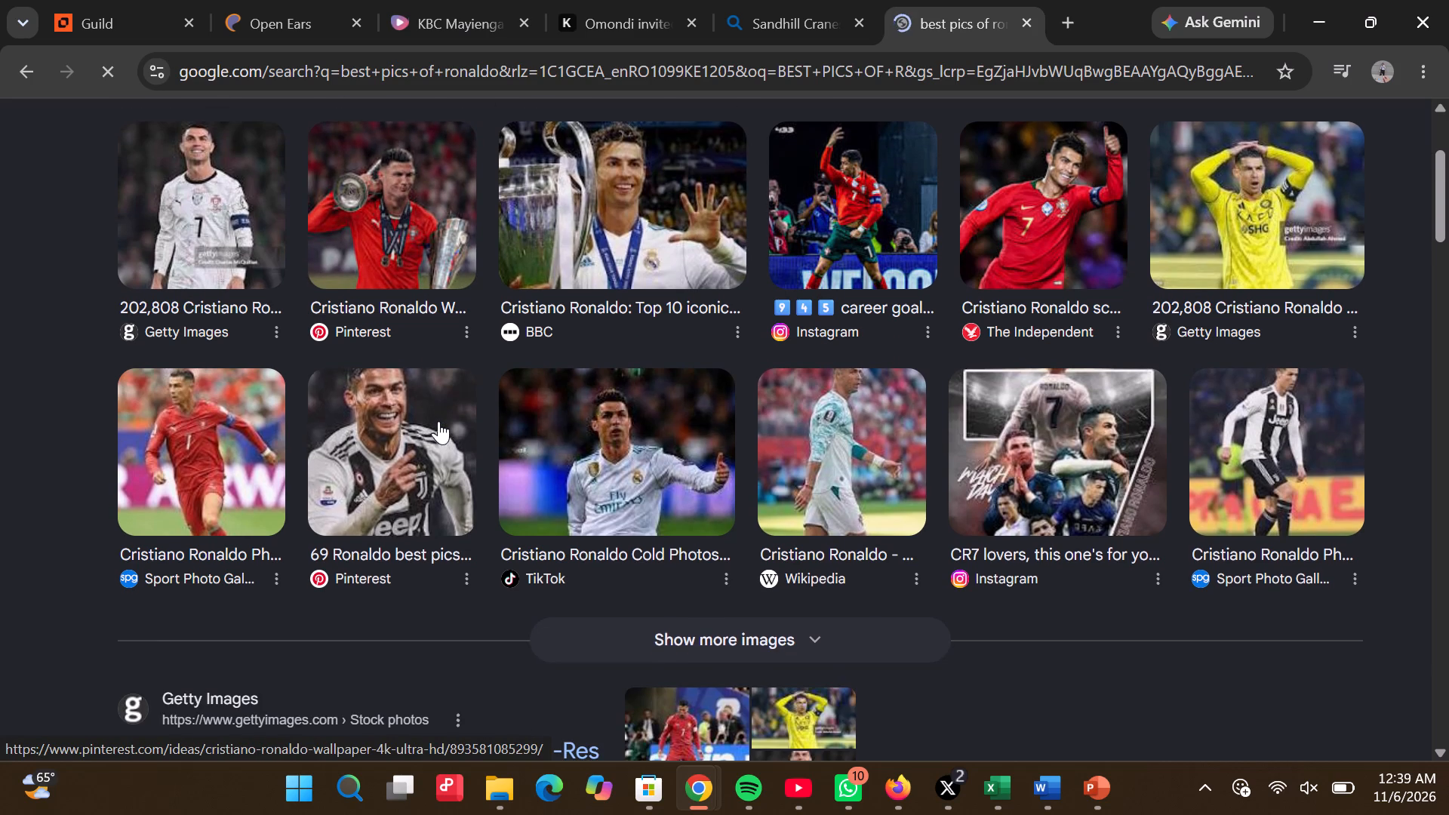
pyautogui.scroll(-1, 439, 421)
pyautogui.scroll(3, 444, 420)
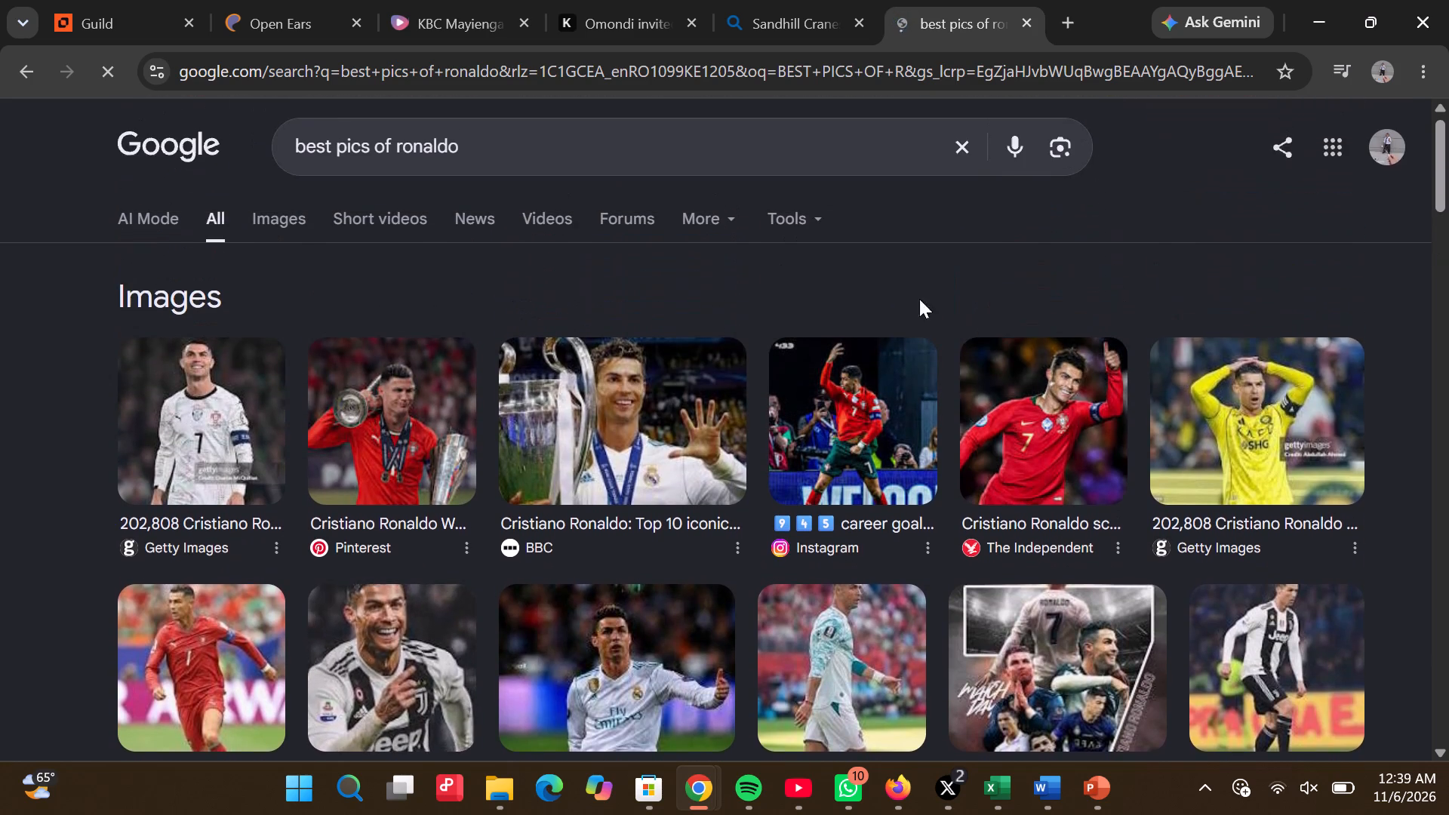
pyautogui.click(1006, 423)
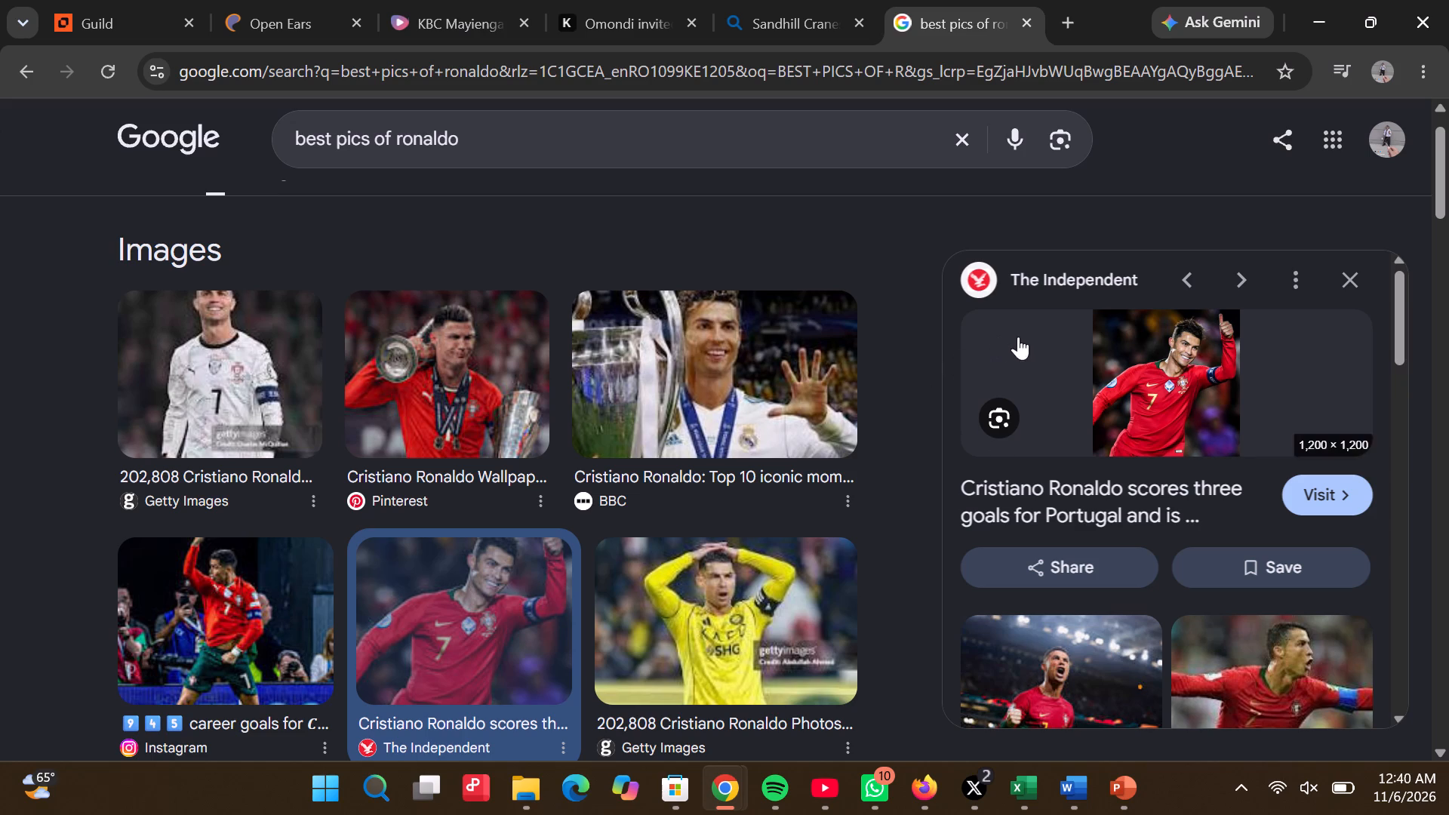
pyautogui.scroll(-4, 606, 477)
pyautogui.scroll(-1, 742, 435)
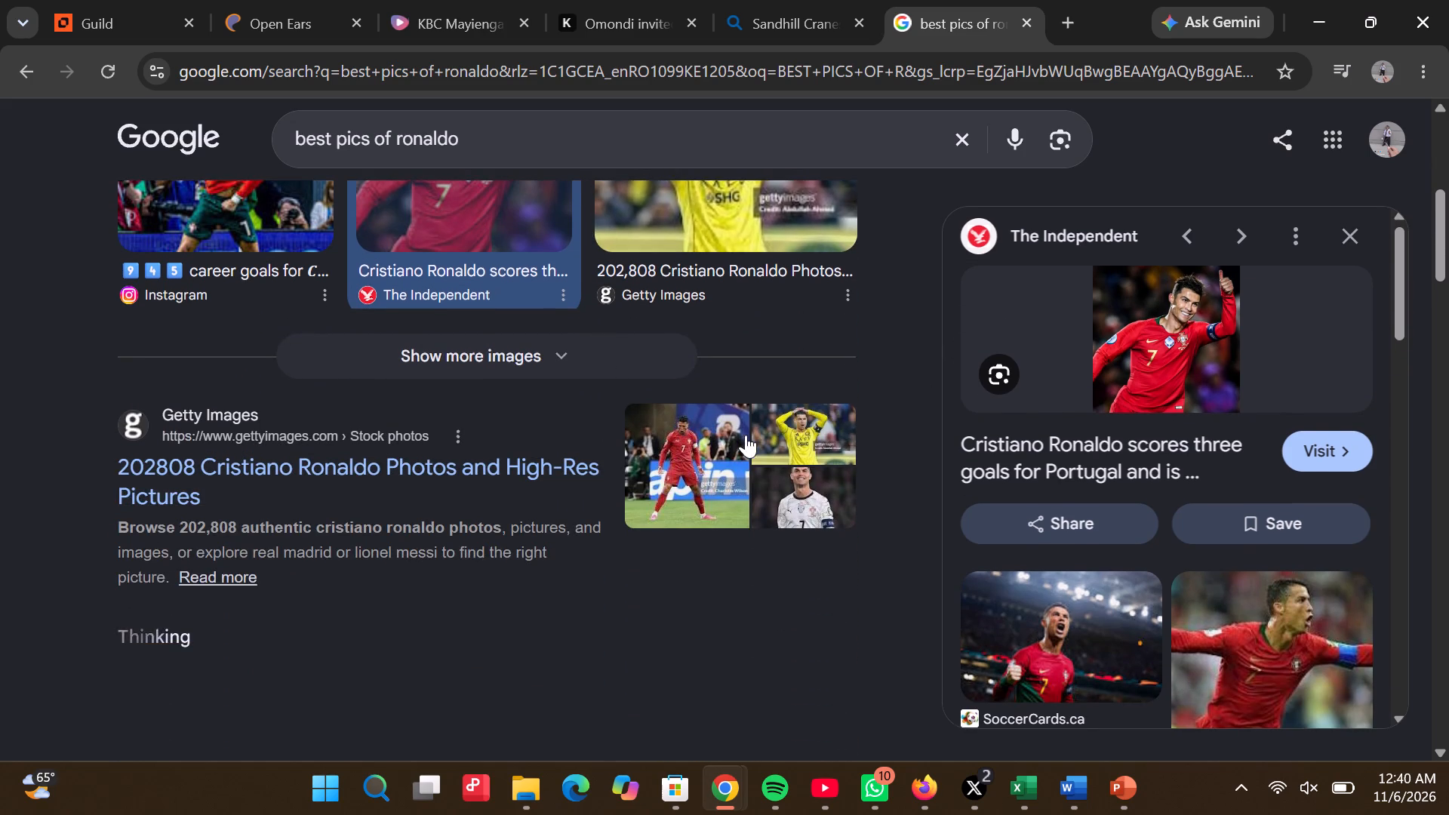
pyautogui.scroll(-4, 746, 435)
pyautogui.scroll(8, 751, 433)
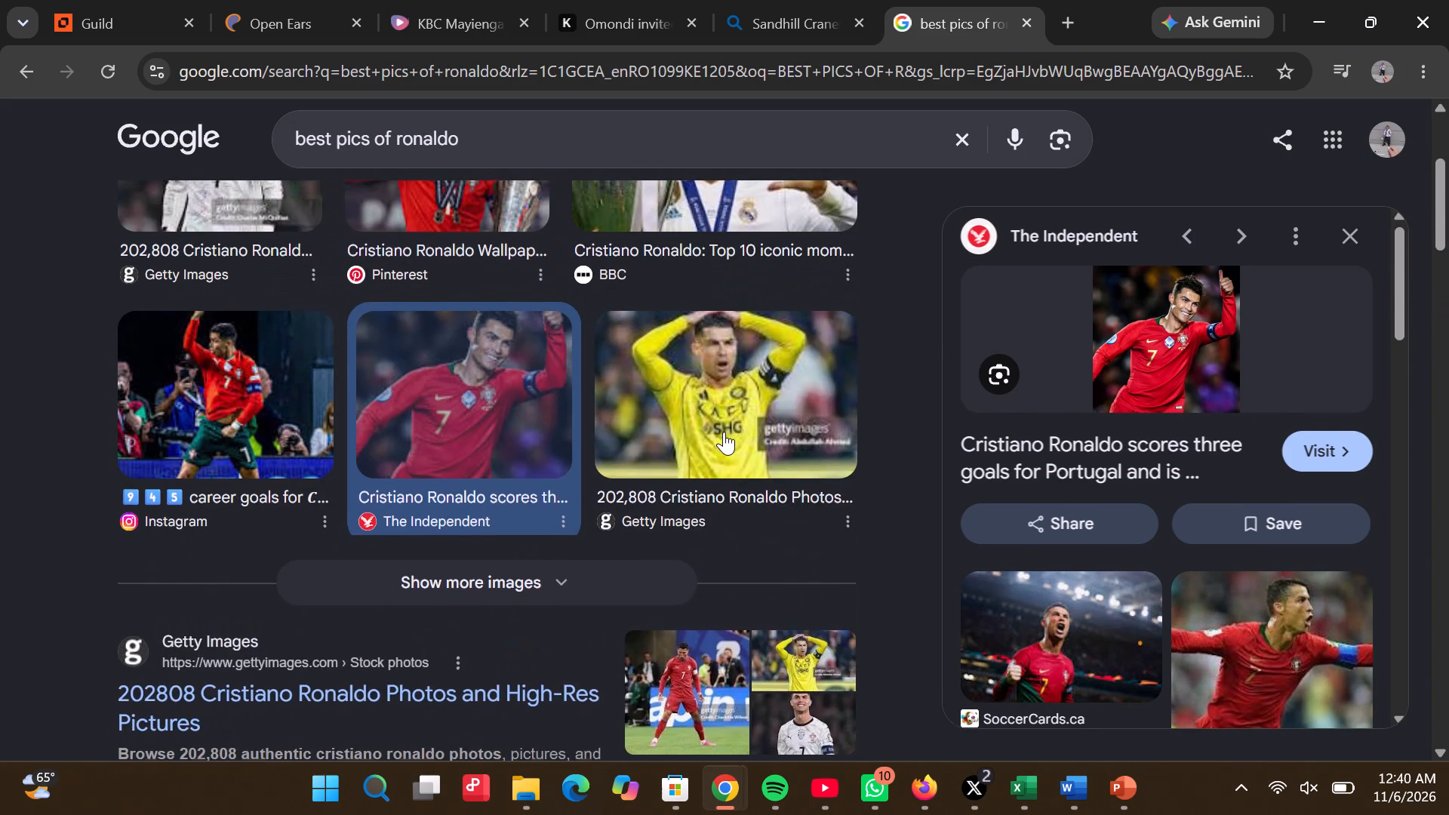
pyautogui.scroll(6, 724, 432)
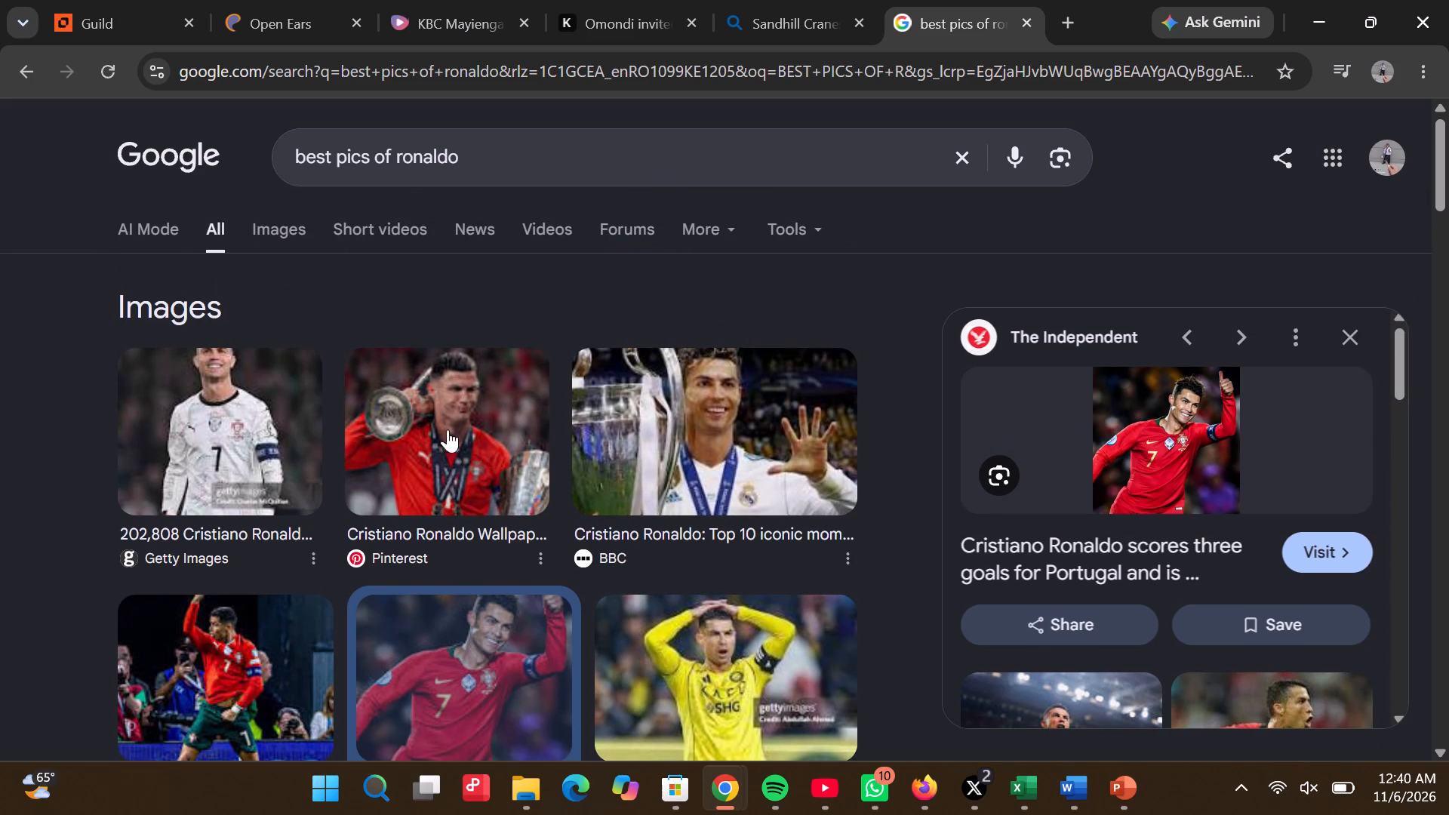
pyautogui.scroll(-1, 639, 467)
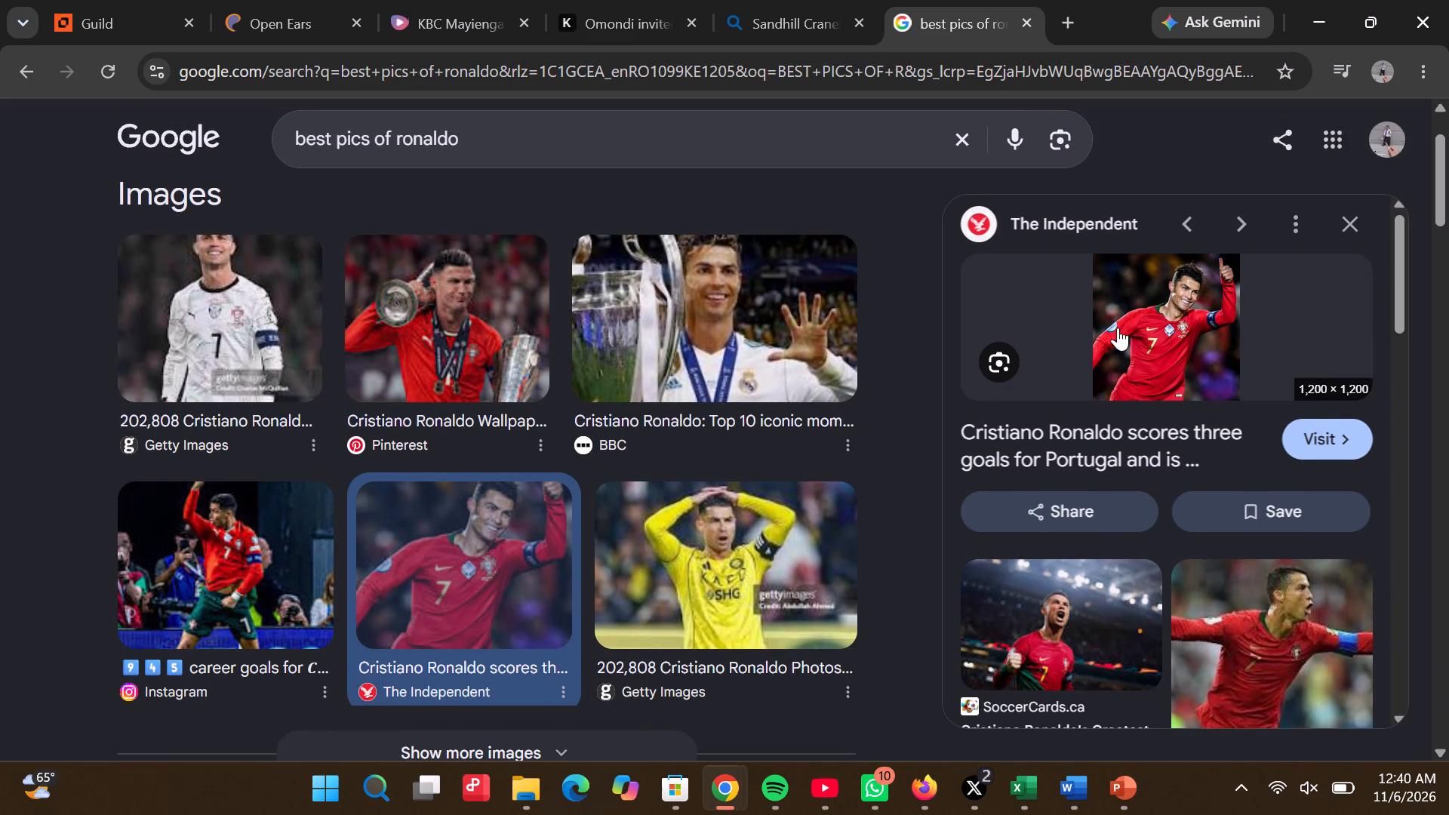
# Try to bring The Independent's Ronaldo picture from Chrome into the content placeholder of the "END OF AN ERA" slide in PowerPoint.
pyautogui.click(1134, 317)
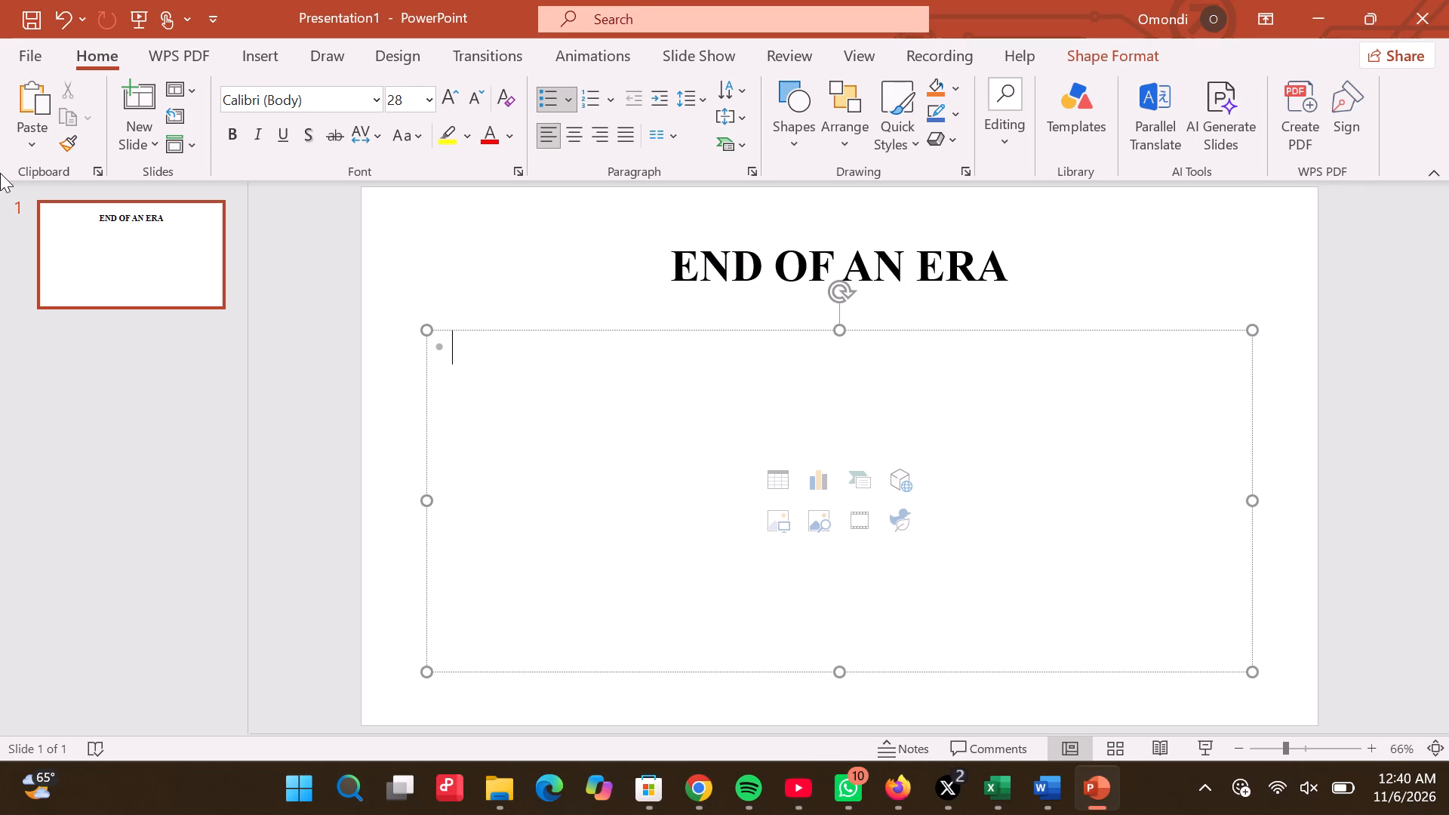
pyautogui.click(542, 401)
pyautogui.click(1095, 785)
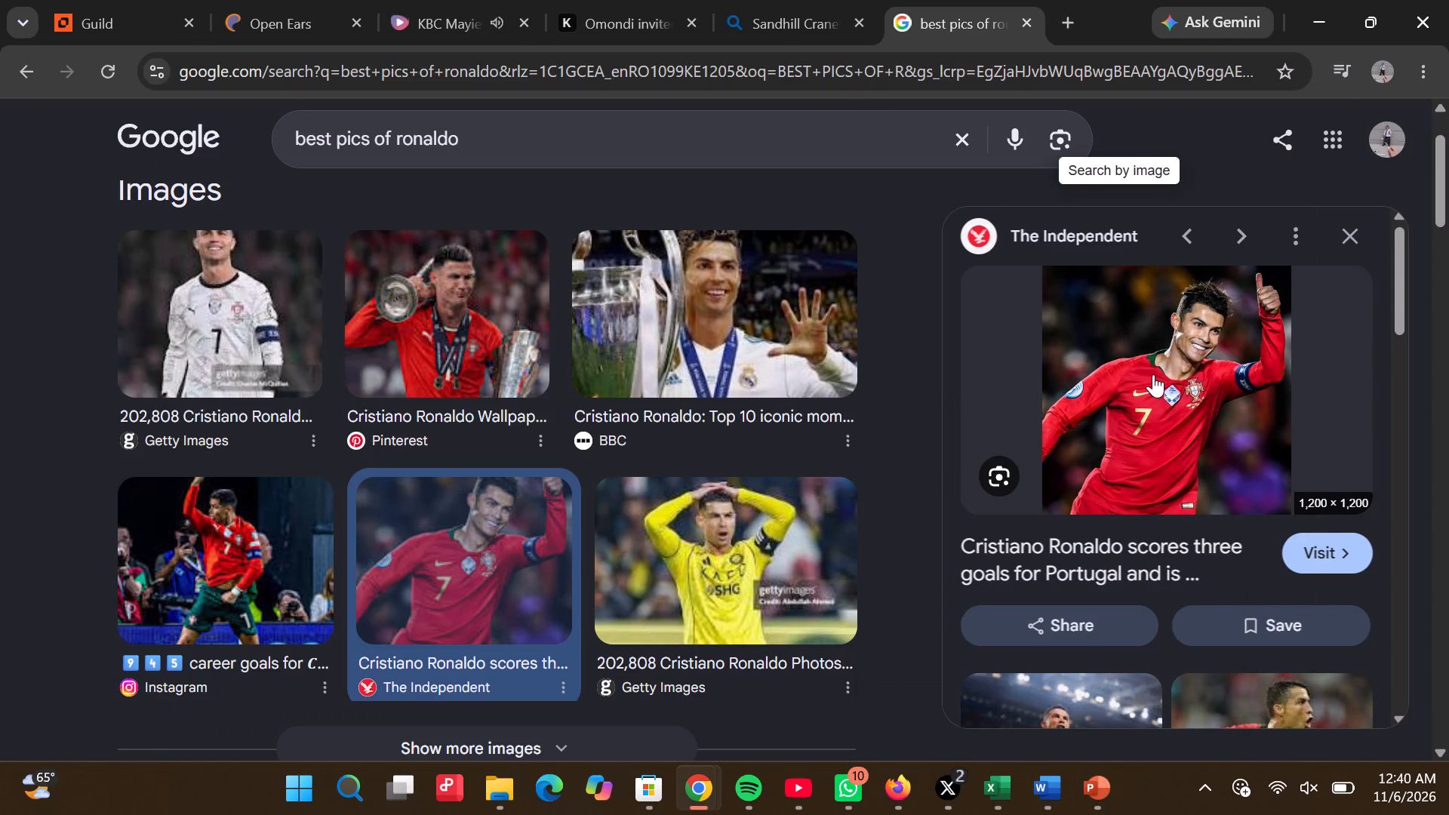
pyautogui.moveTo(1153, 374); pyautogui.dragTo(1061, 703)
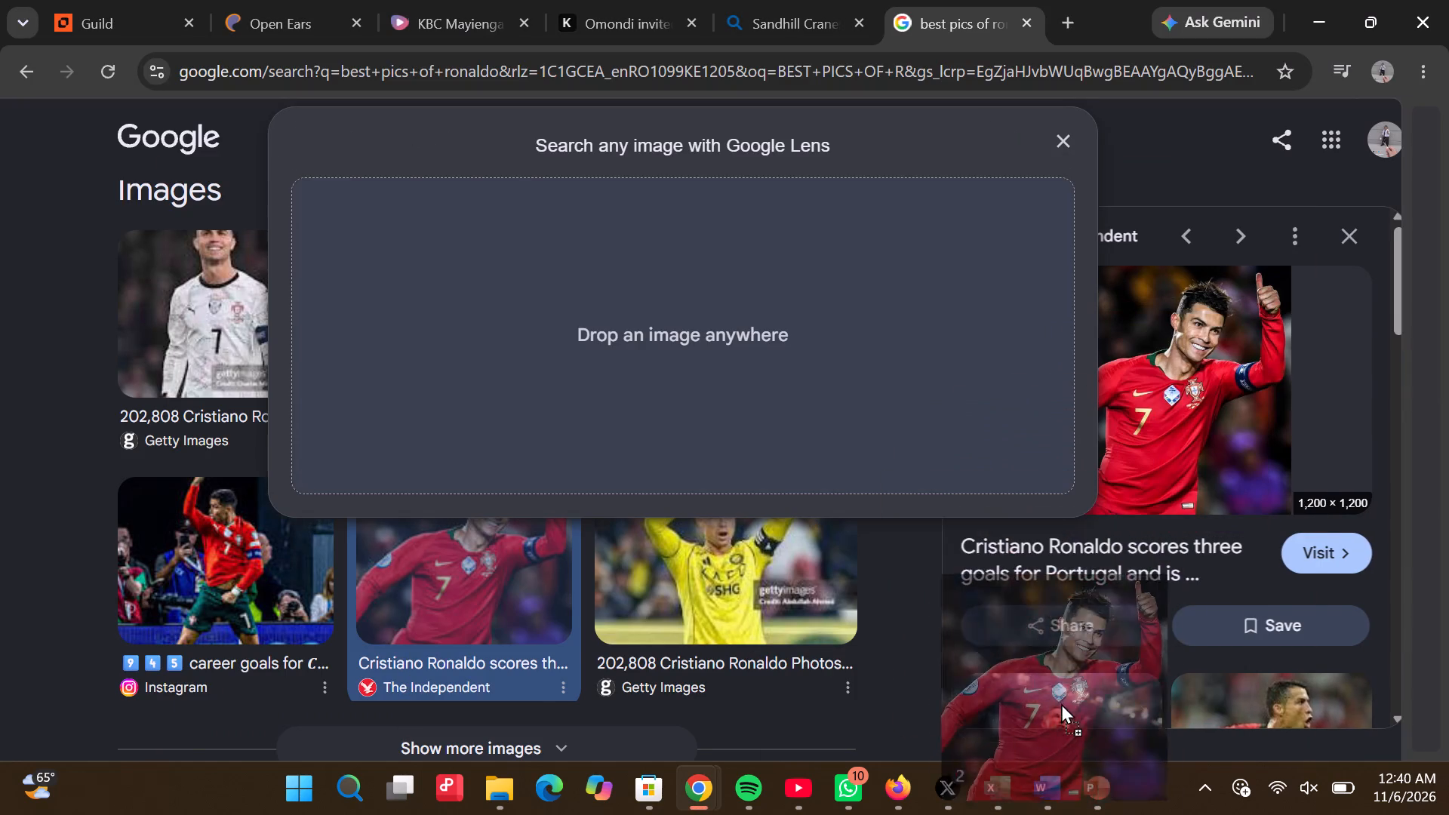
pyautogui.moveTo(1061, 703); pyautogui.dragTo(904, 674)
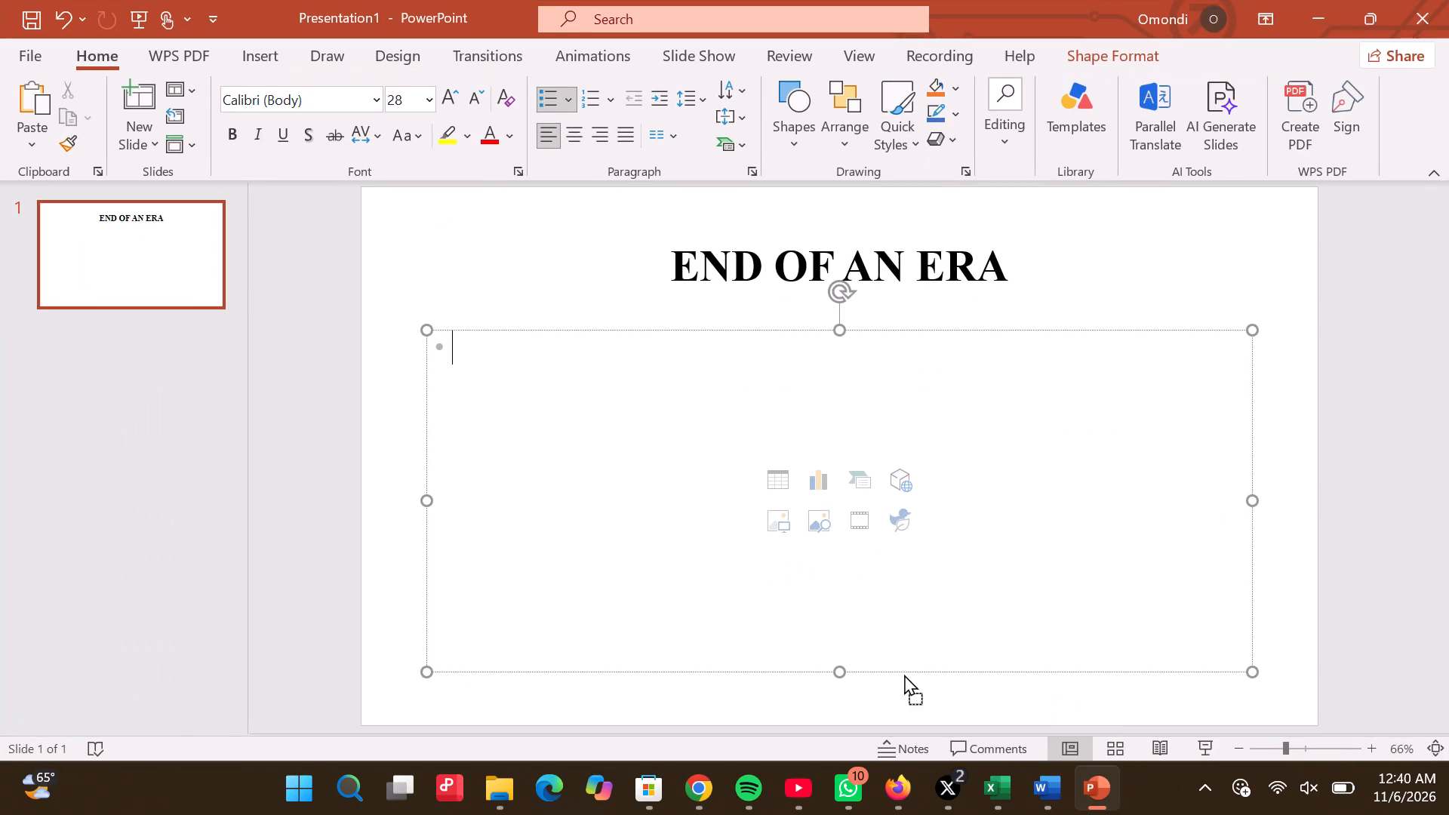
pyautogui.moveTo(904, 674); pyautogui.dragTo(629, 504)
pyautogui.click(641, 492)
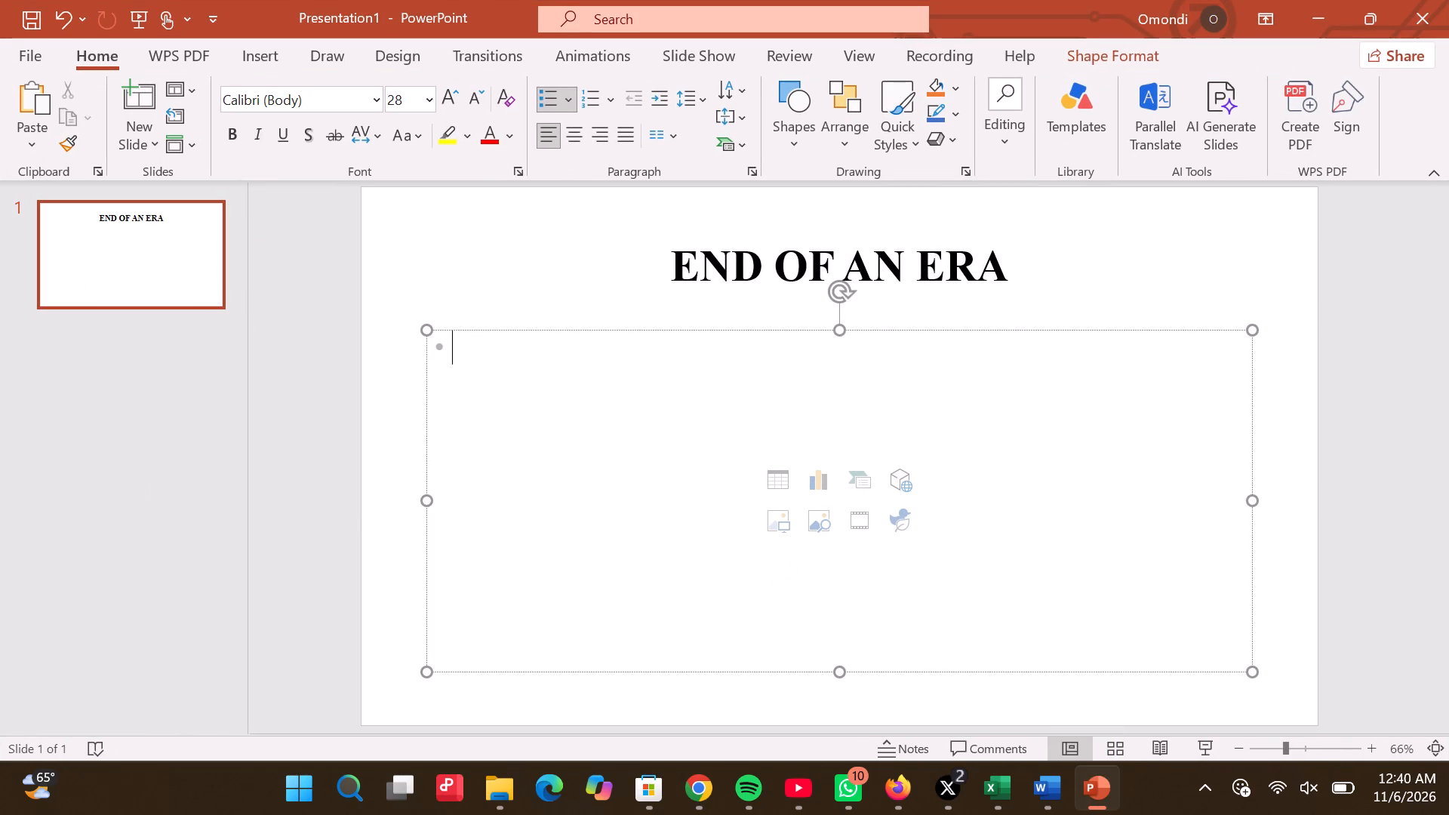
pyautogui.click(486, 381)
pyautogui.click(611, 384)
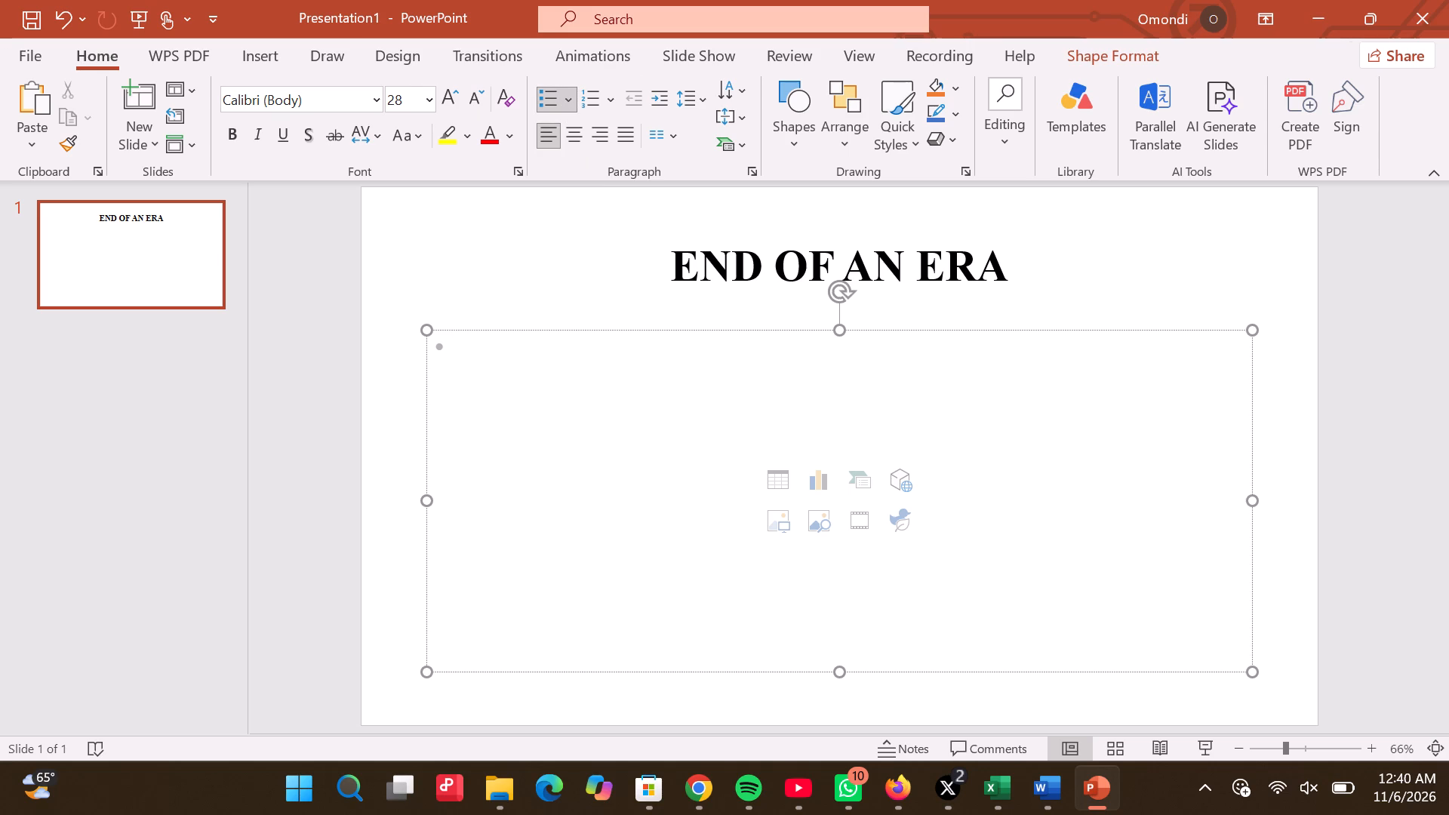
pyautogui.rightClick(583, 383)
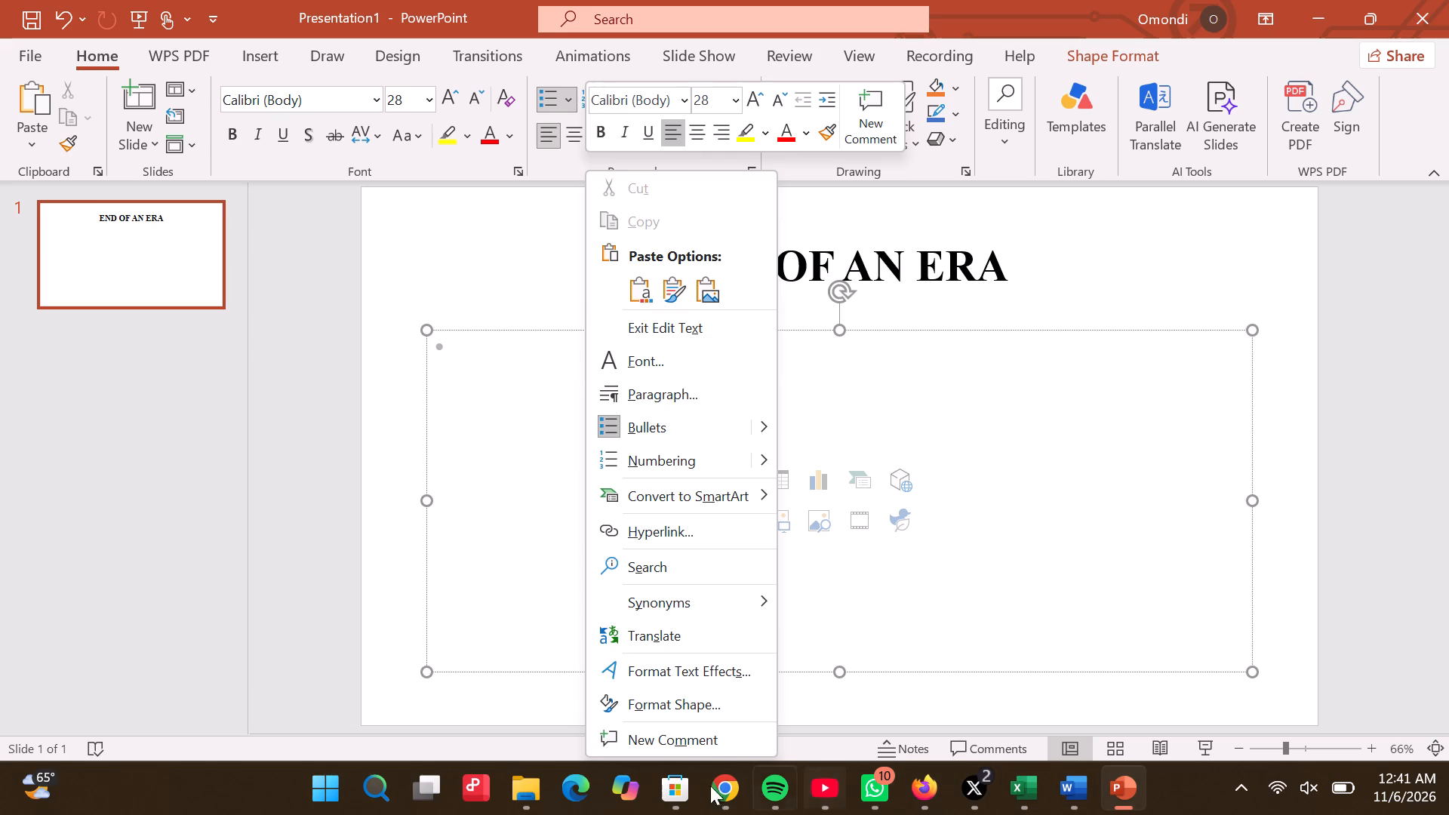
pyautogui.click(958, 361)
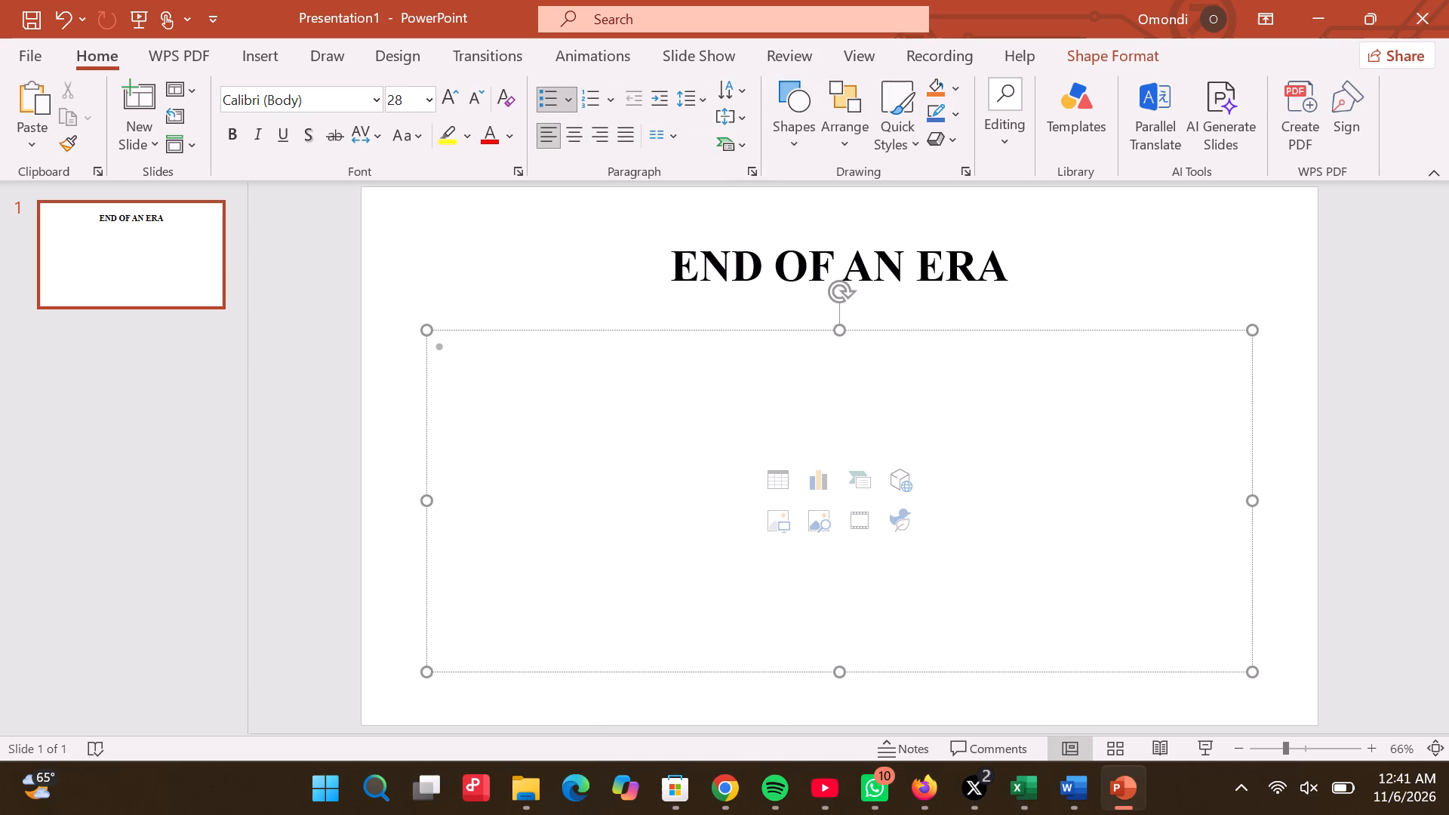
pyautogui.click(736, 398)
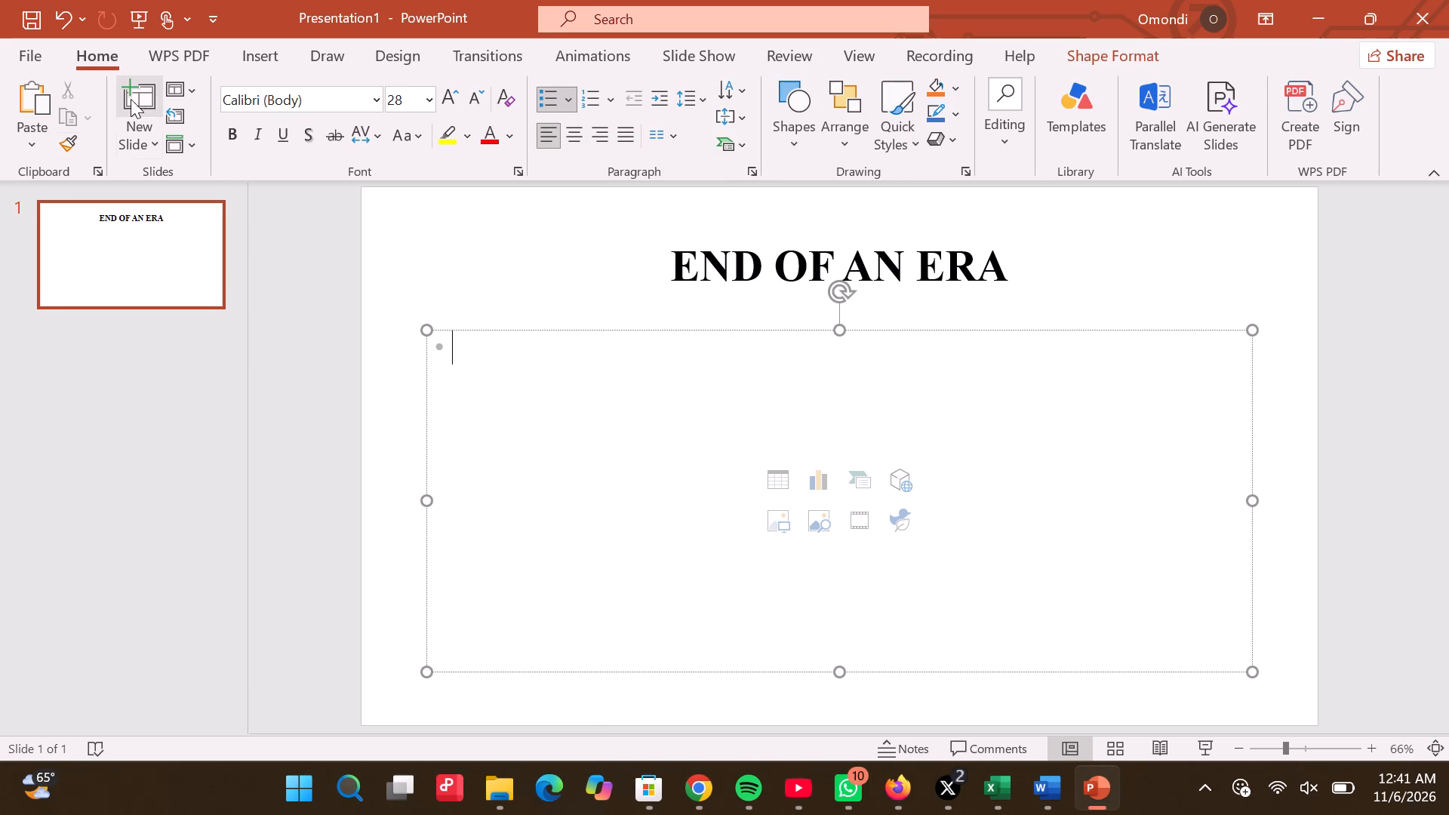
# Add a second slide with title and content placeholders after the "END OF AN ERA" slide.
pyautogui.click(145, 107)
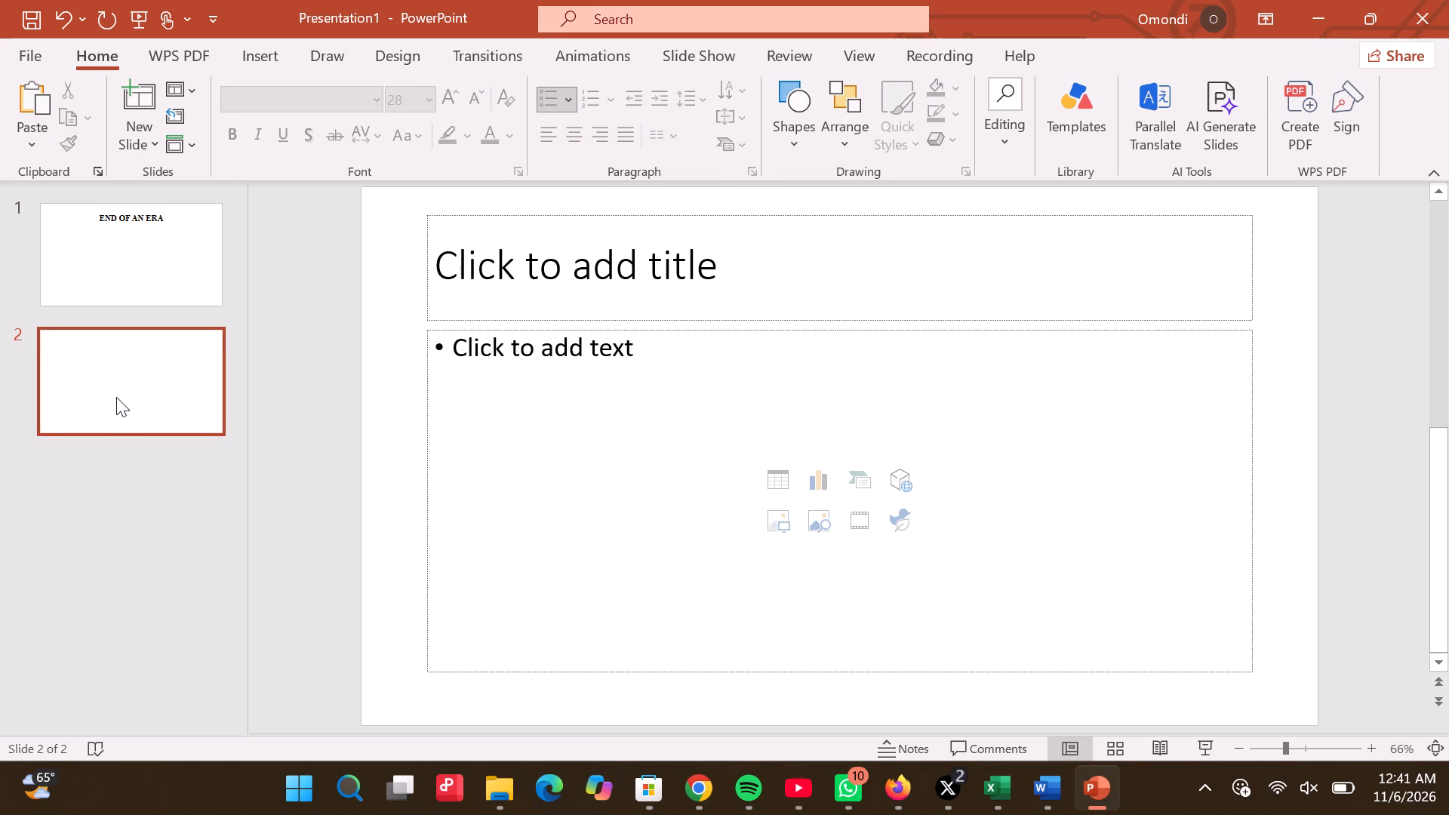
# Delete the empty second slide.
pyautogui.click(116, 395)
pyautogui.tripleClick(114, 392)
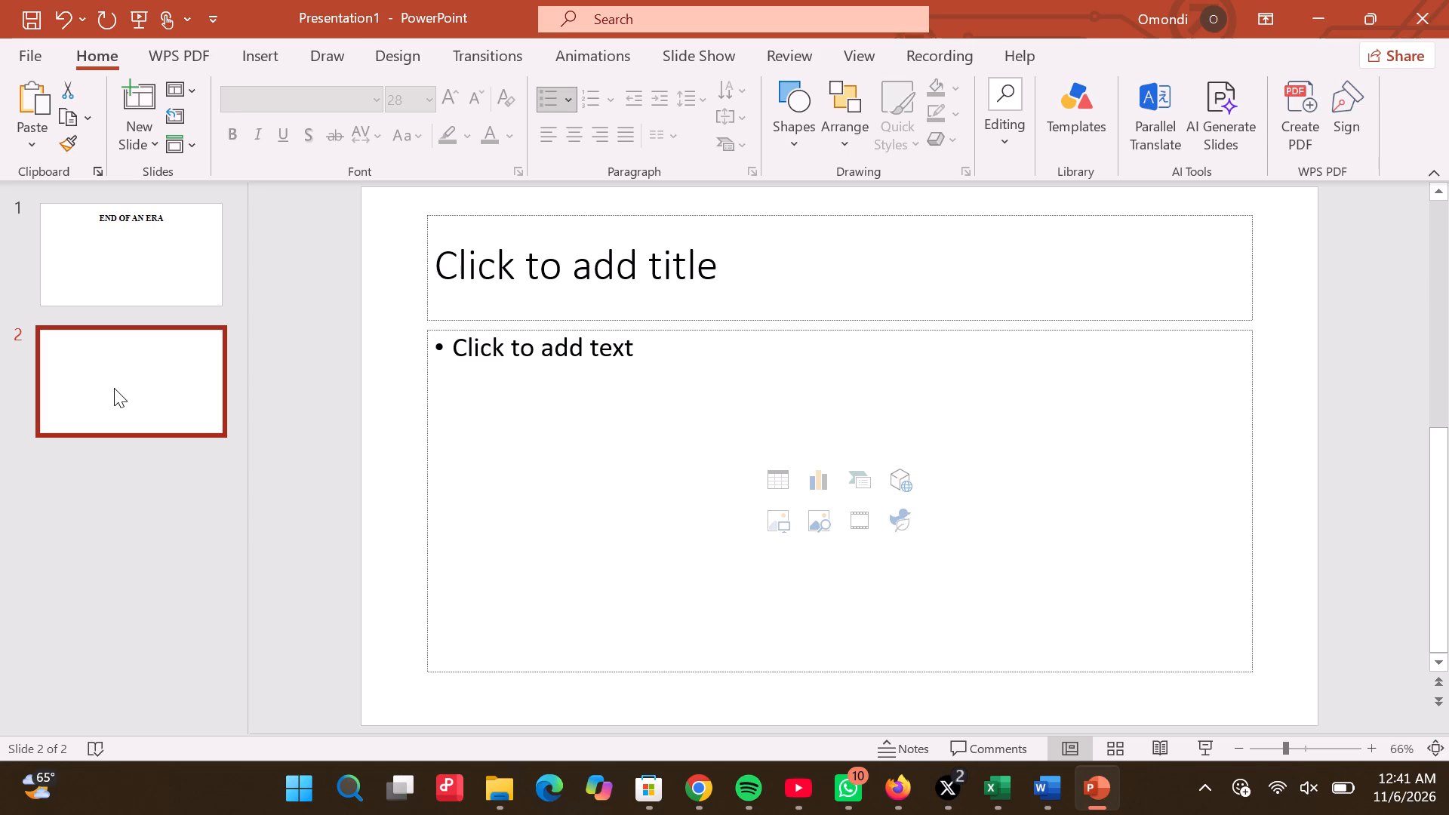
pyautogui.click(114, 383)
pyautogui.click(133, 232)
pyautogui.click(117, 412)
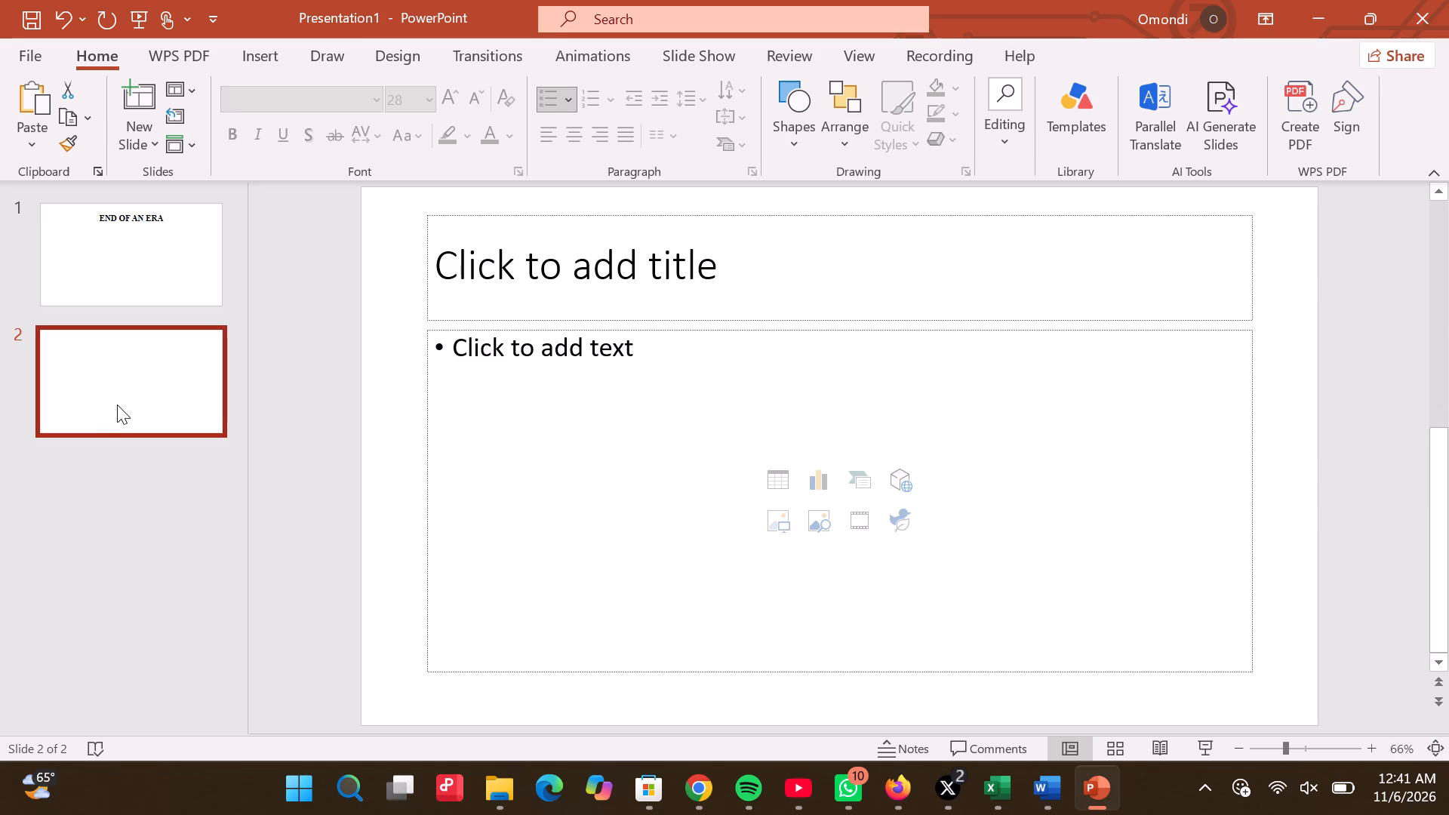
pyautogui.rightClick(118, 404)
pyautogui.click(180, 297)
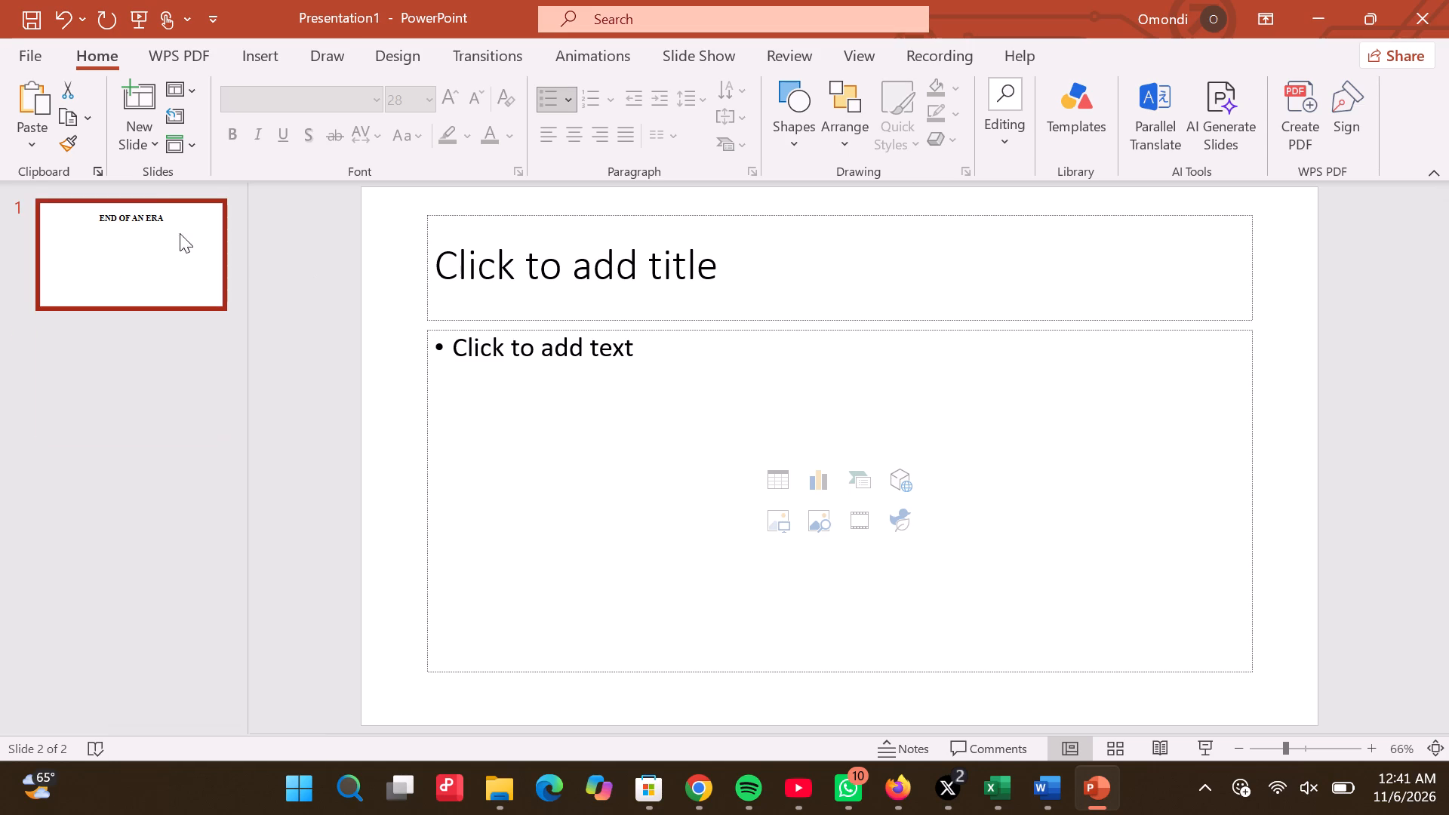
# Add a slide with the Blank layout after the "END OF AN ERA" slide.
pyautogui.click(154, 145)
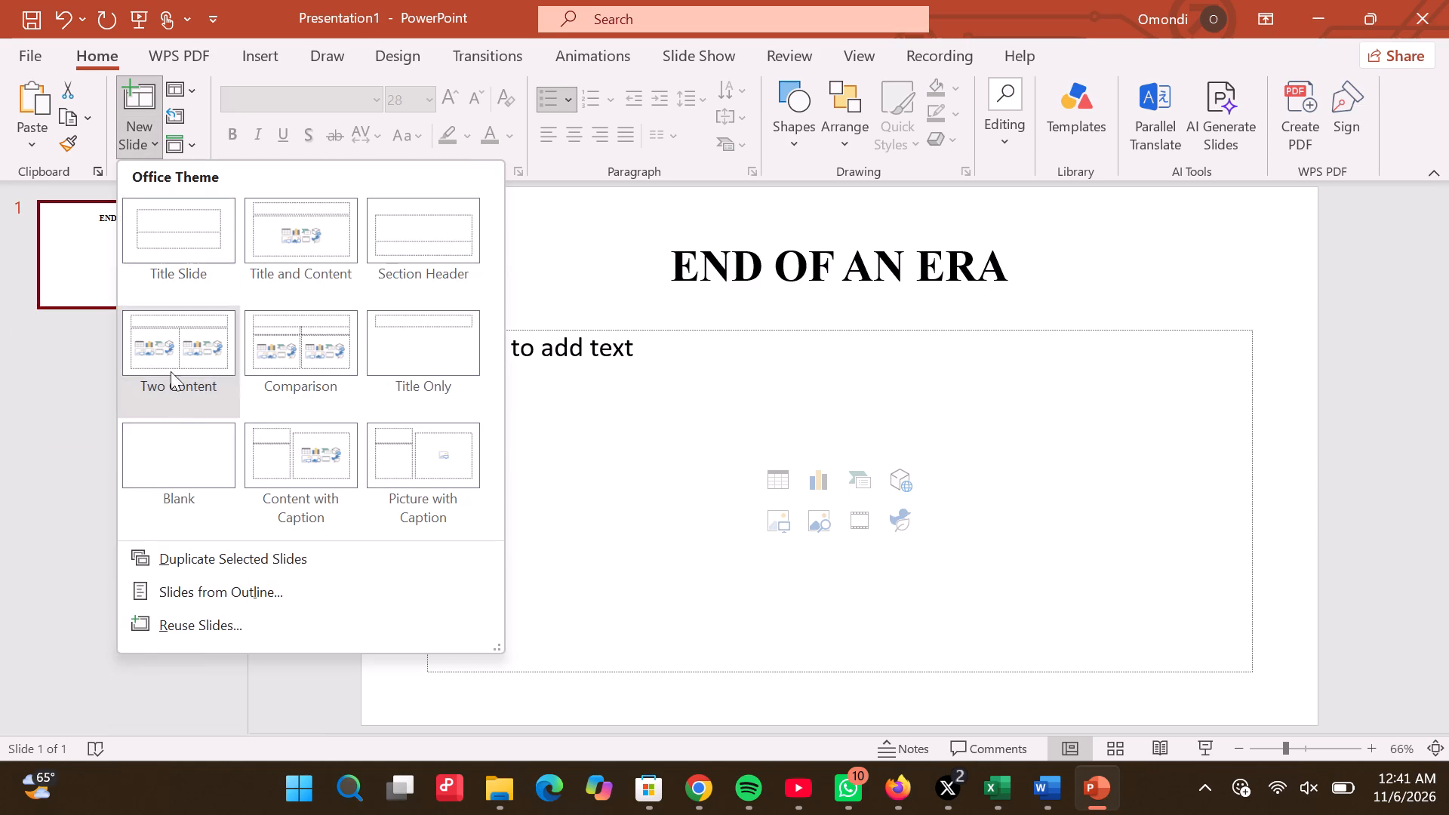
pyautogui.click(171, 473)
pyautogui.click(118, 393)
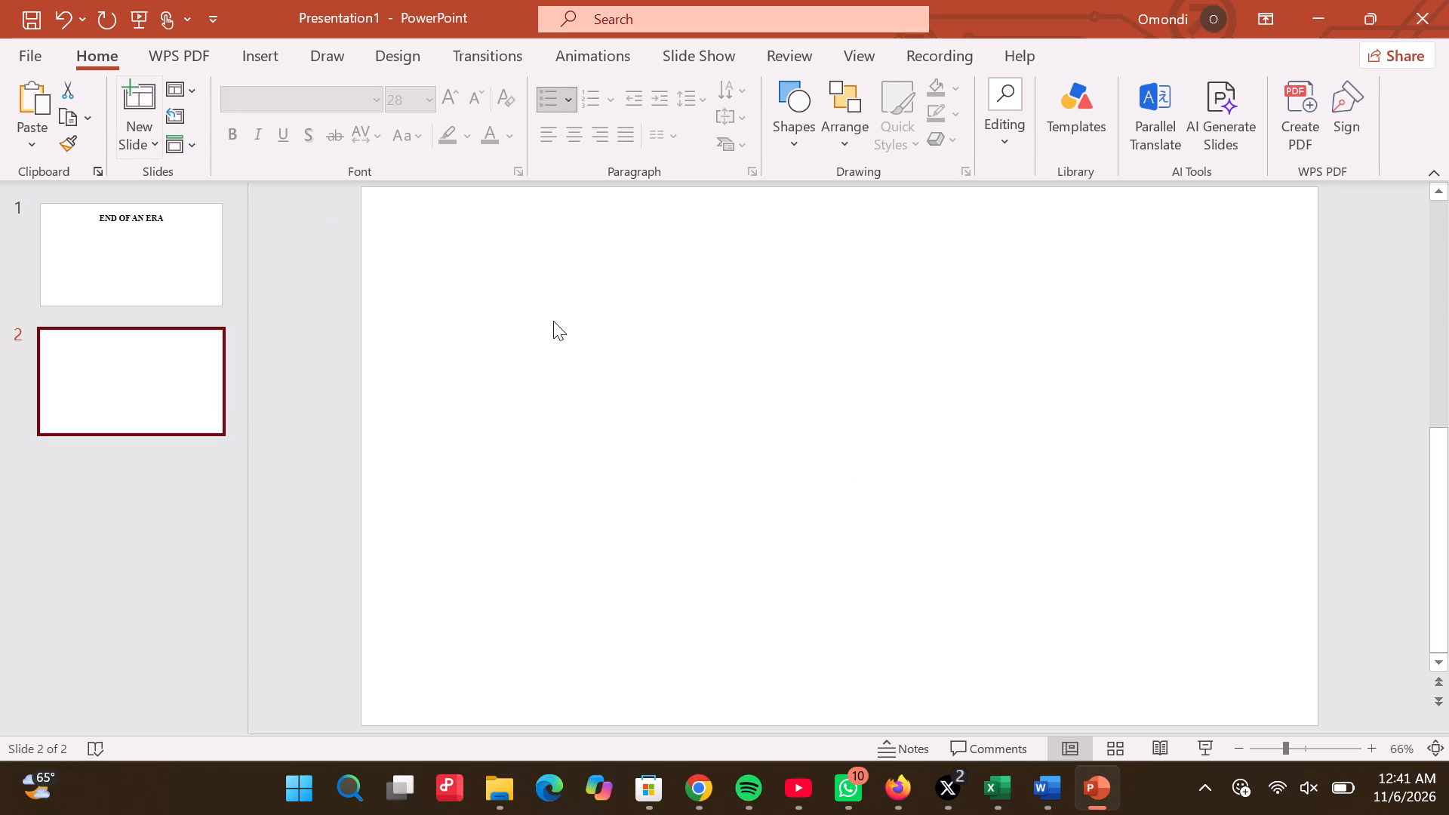
pyautogui.click(553, 321)
pyautogui.click(553, 322)
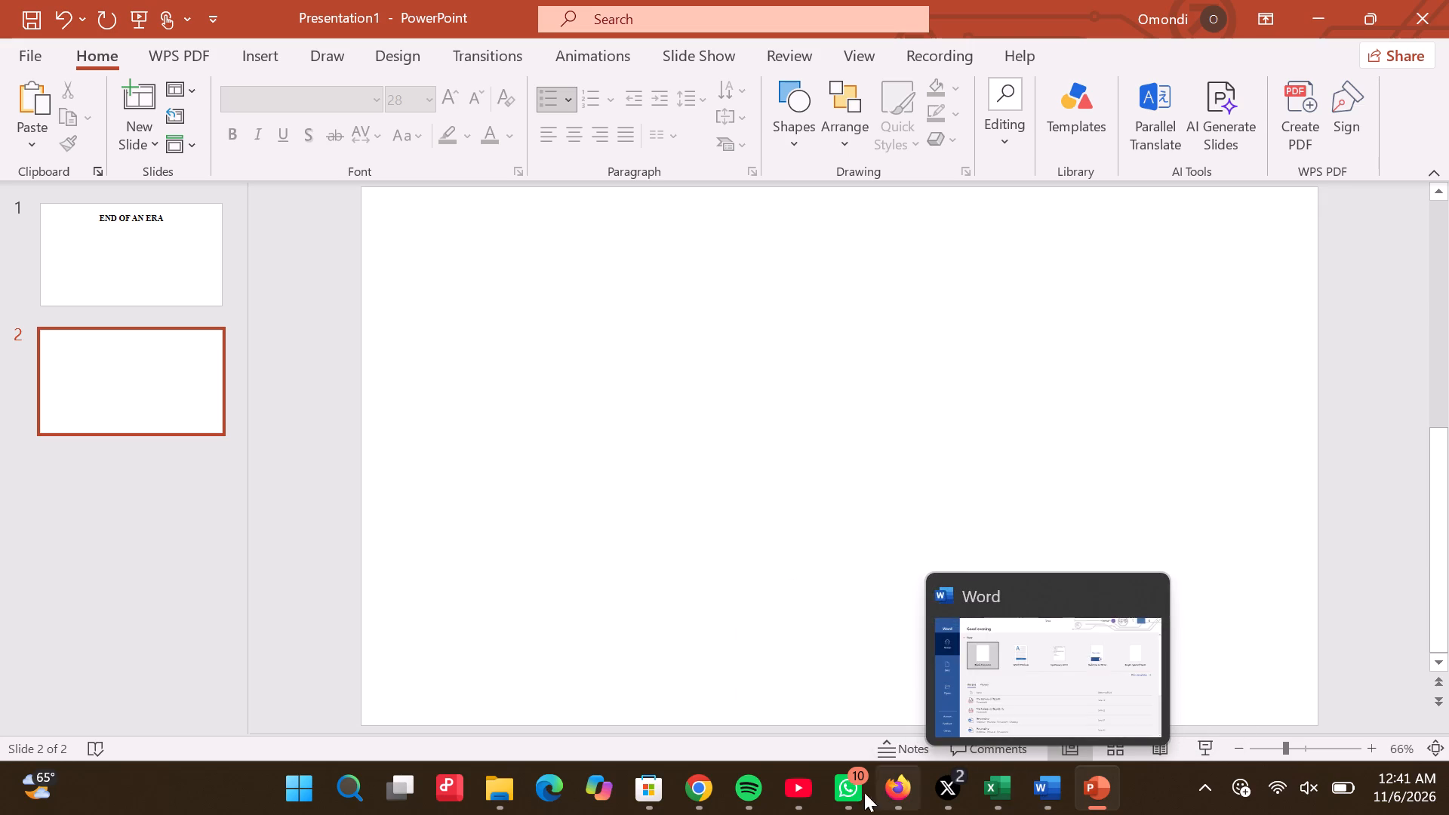
# Switch back to the Chrome window with the Ronaldo results and look through the pictures for a suitable one.
pyautogui.click(709, 794)
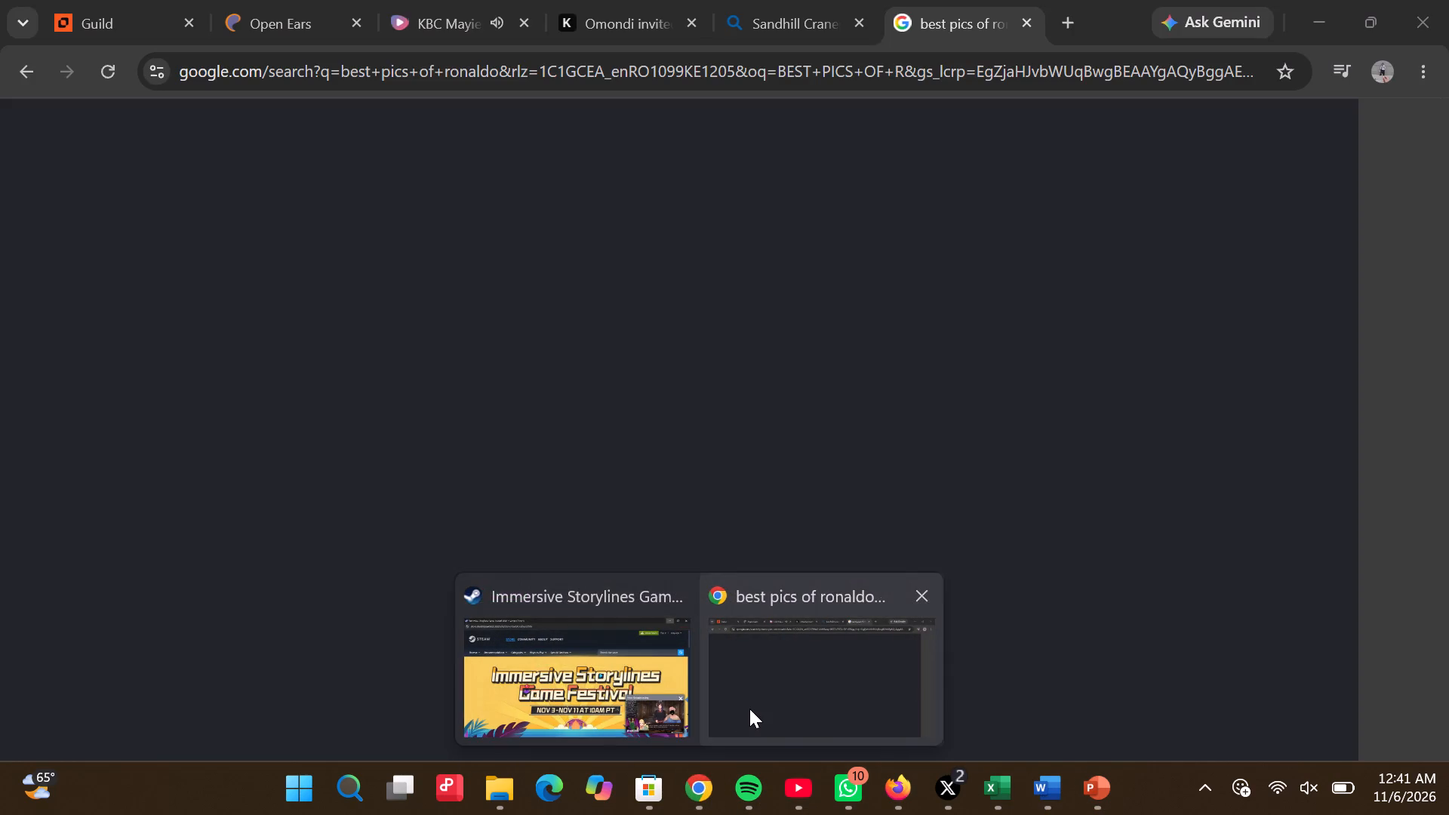
pyautogui.click(749, 709)
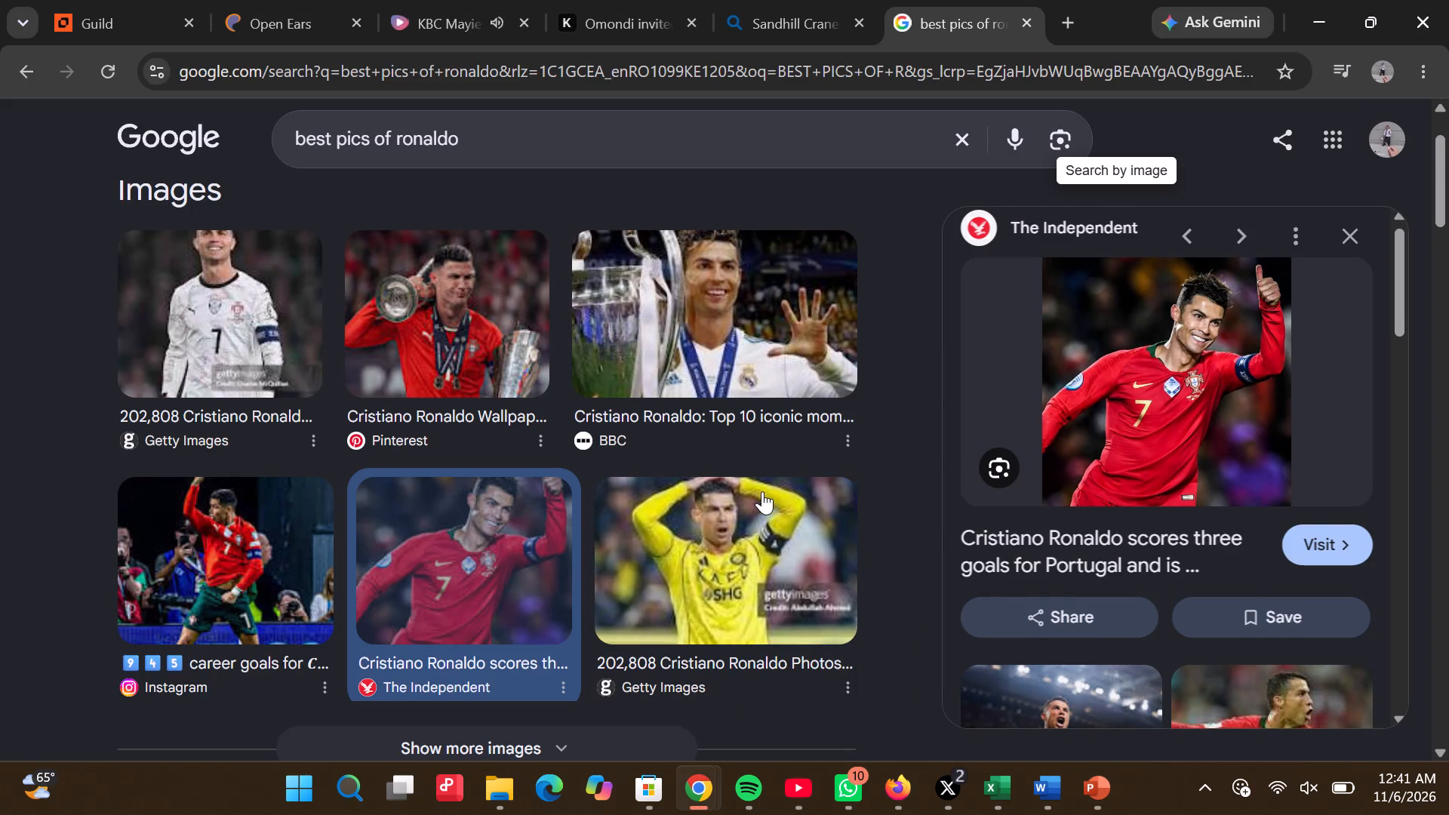
pyautogui.scroll(3, 741, 476)
pyautogui.scroll(-3, 768, 438)
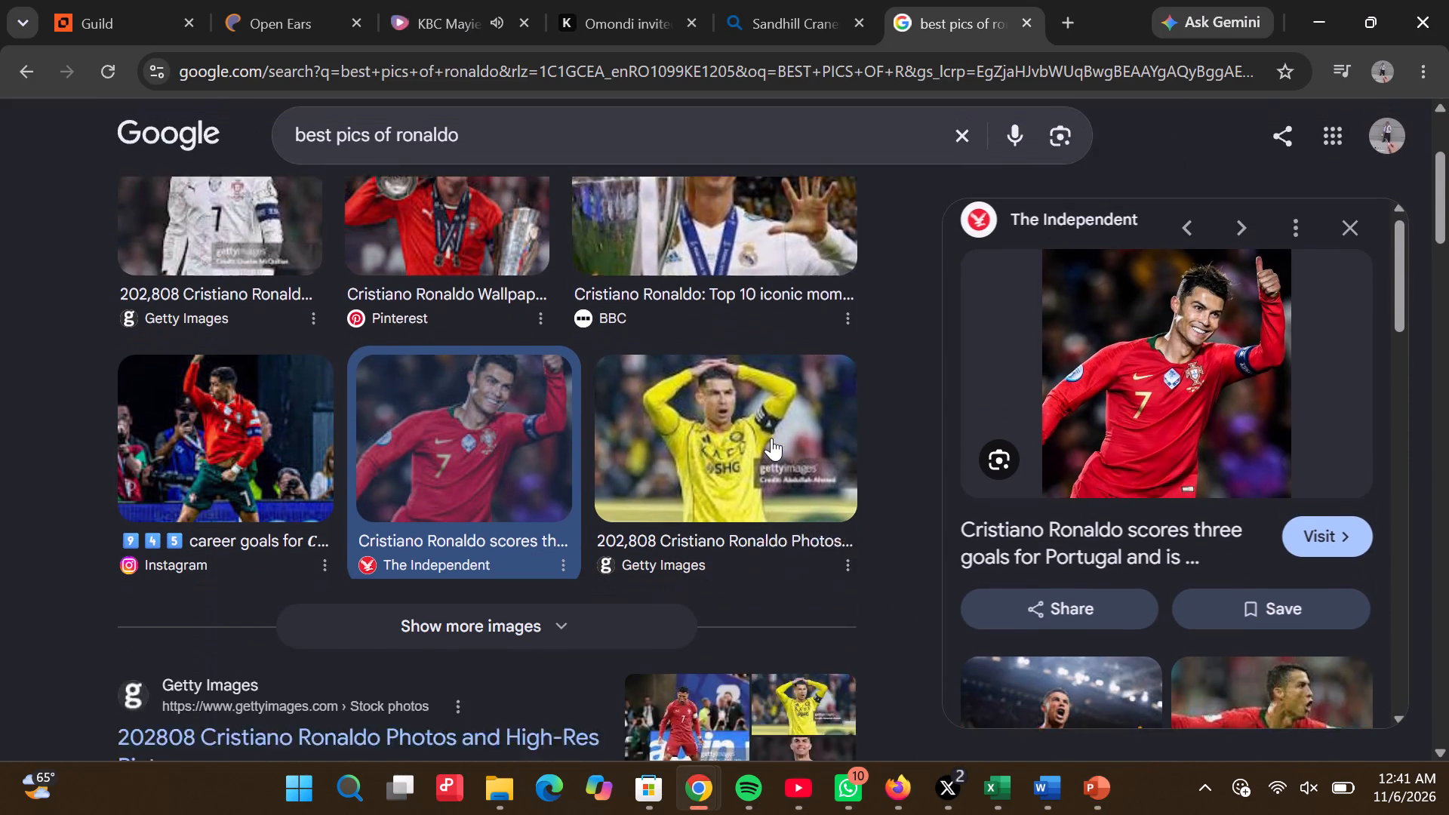
pyautogui.scroll(-4, 777, 439)
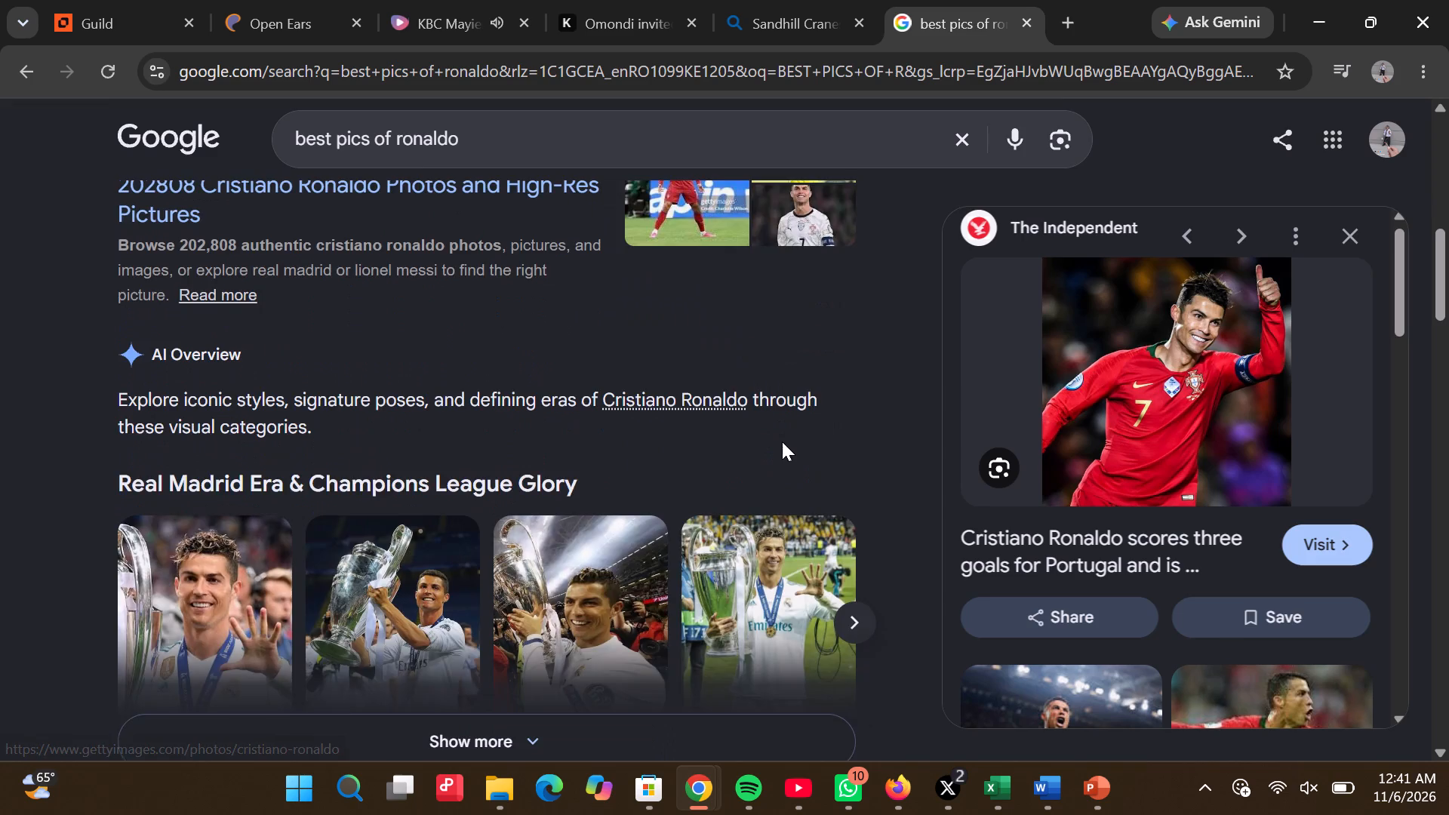
pyautogui.scroll(13, 782, 441)
pyautogui.scroll(2, 451, 228)
# Search Google Images for "best pics of ronaldo sporting".
pyautogui.click(505, 161)
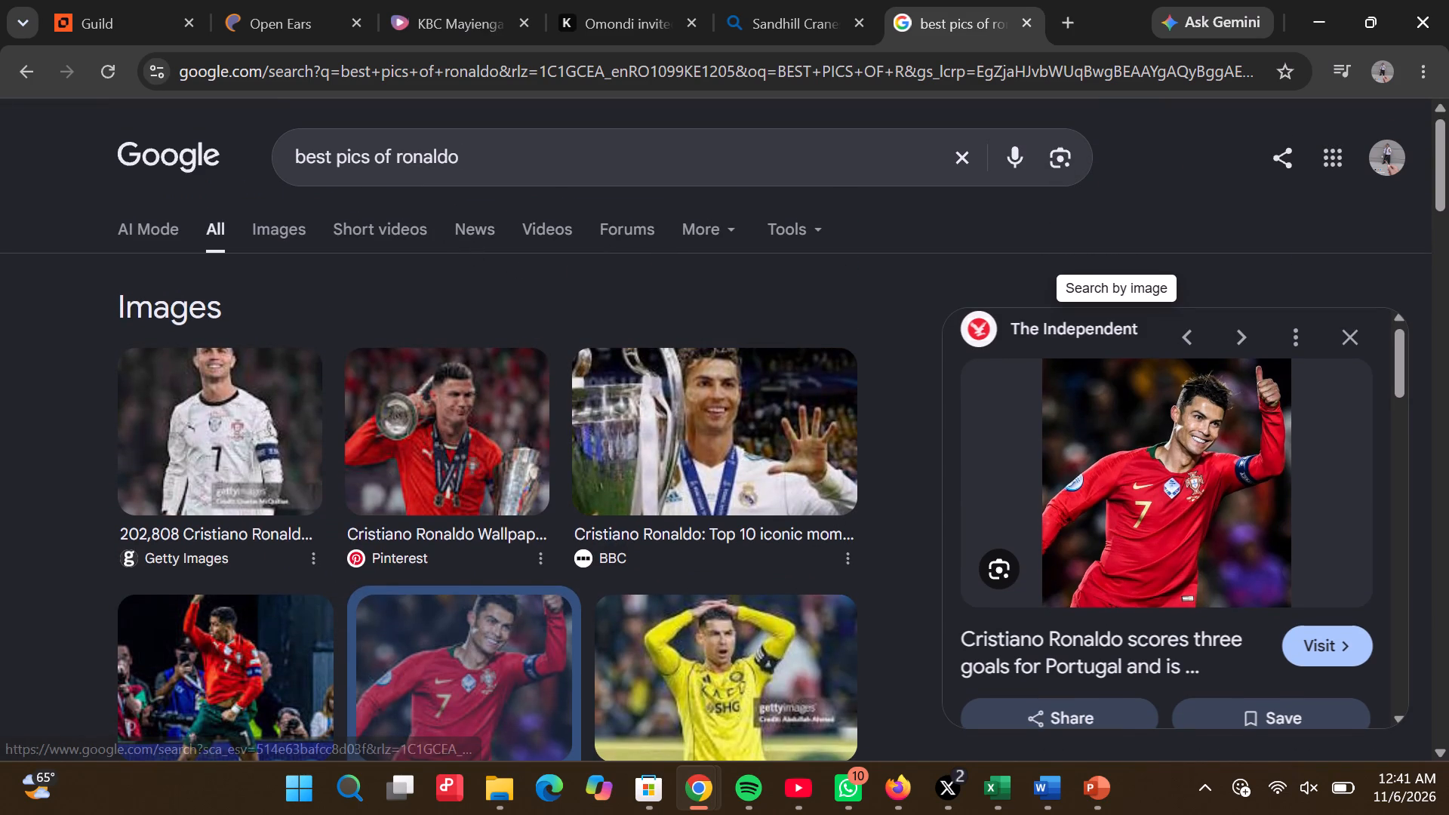
pyautogui.press('space')
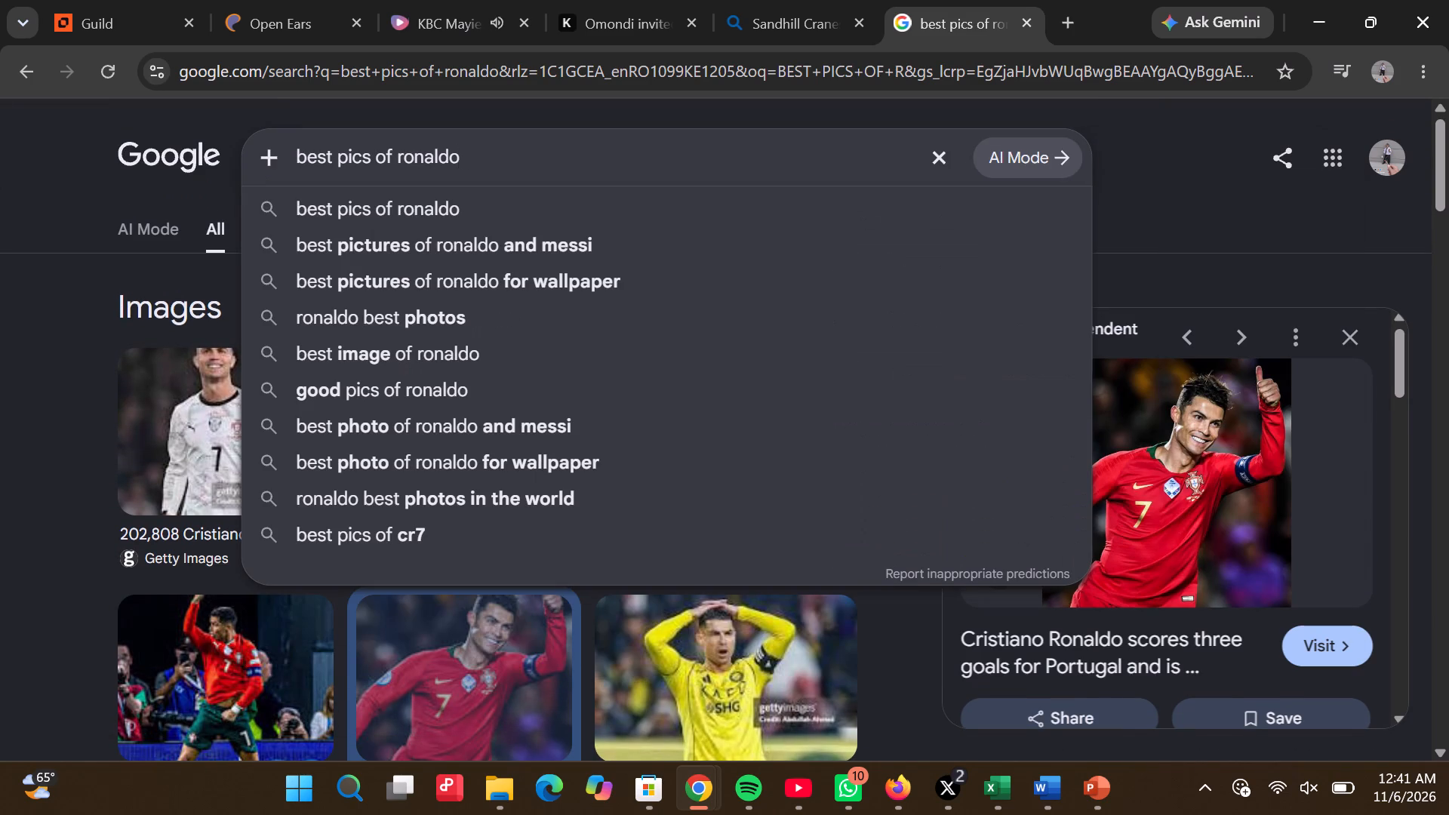
pyautogui.write('spo')
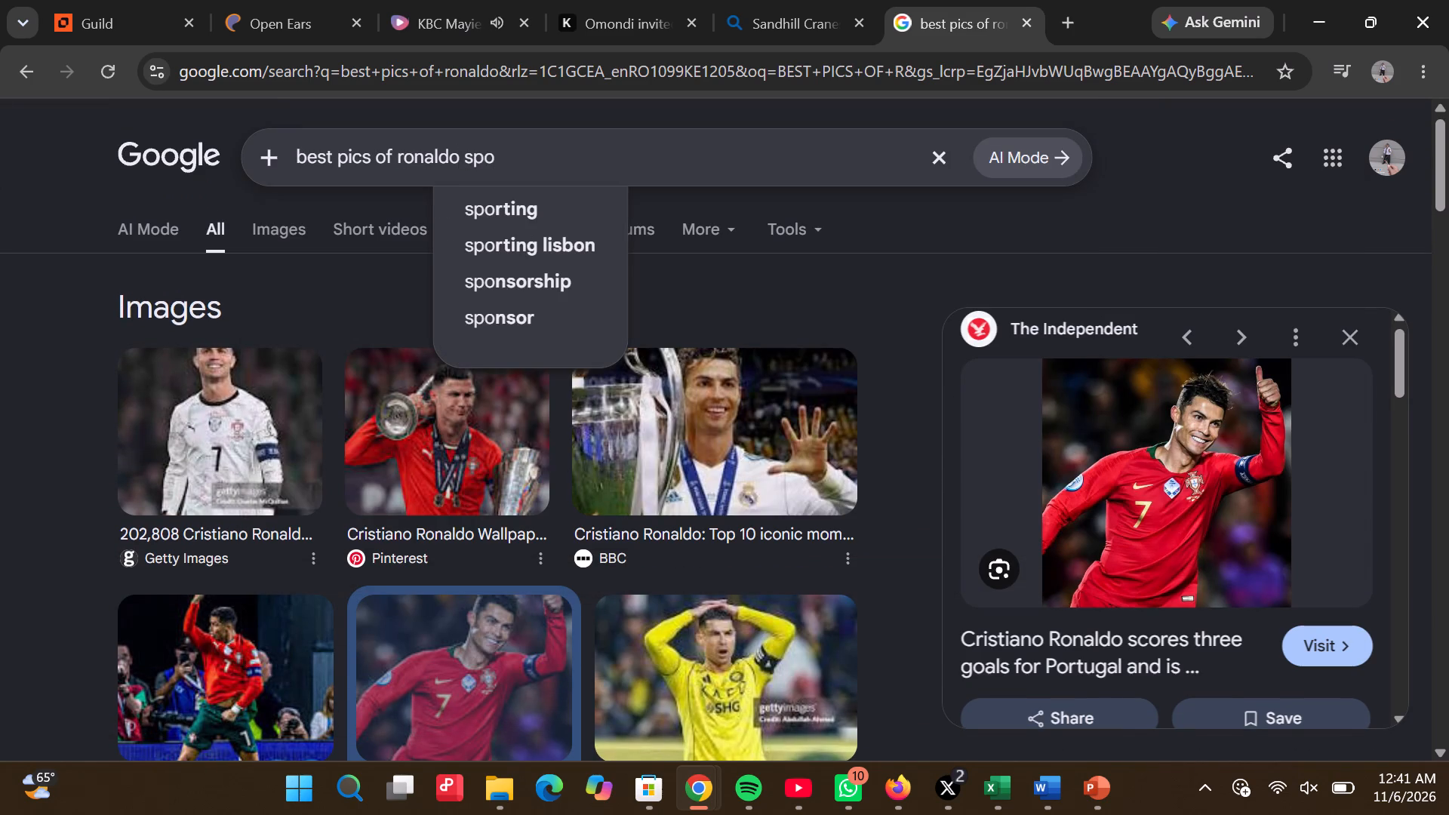
pyautogui.click(509, 202)
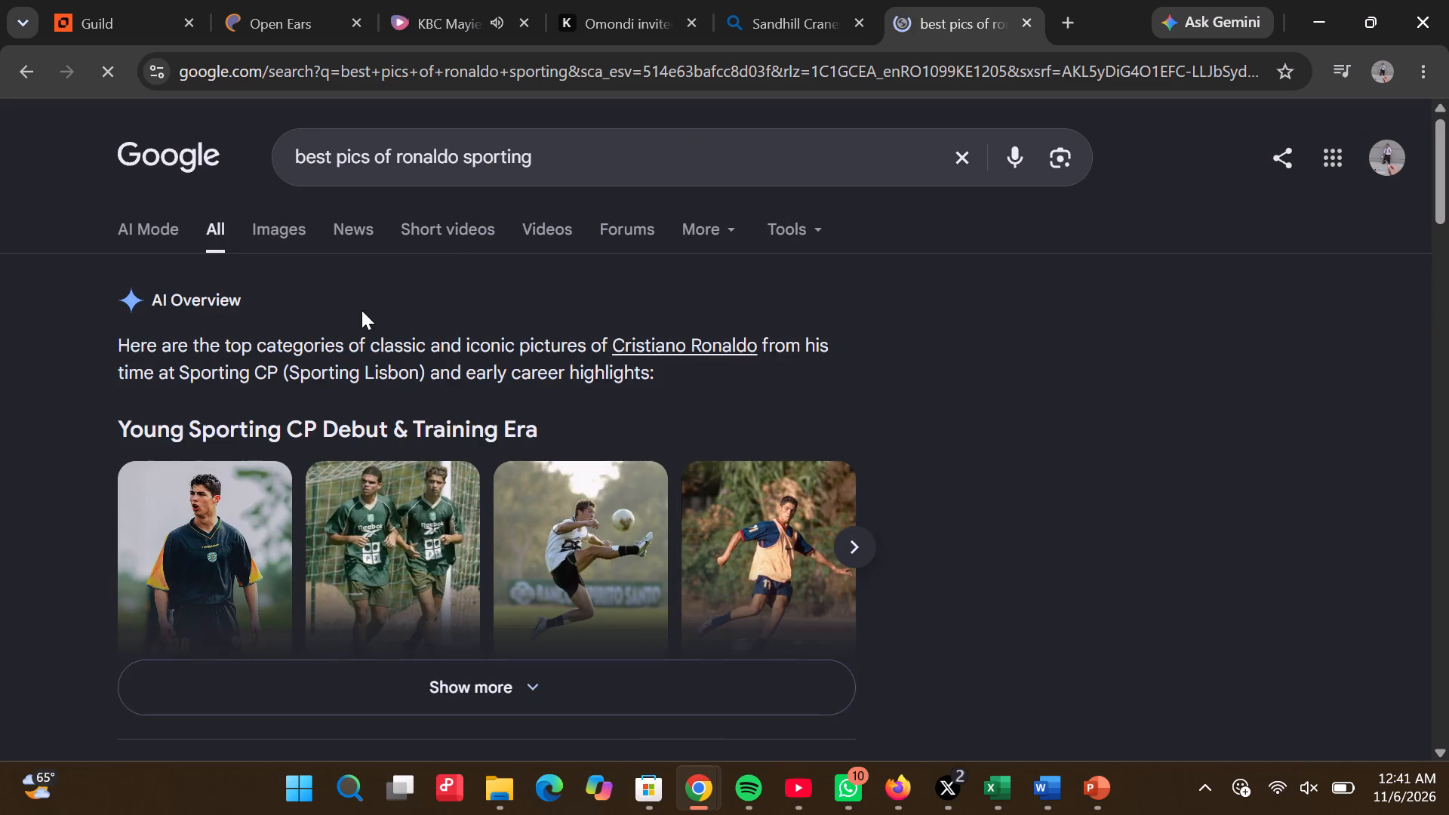
pyautogui.click(261, 221)
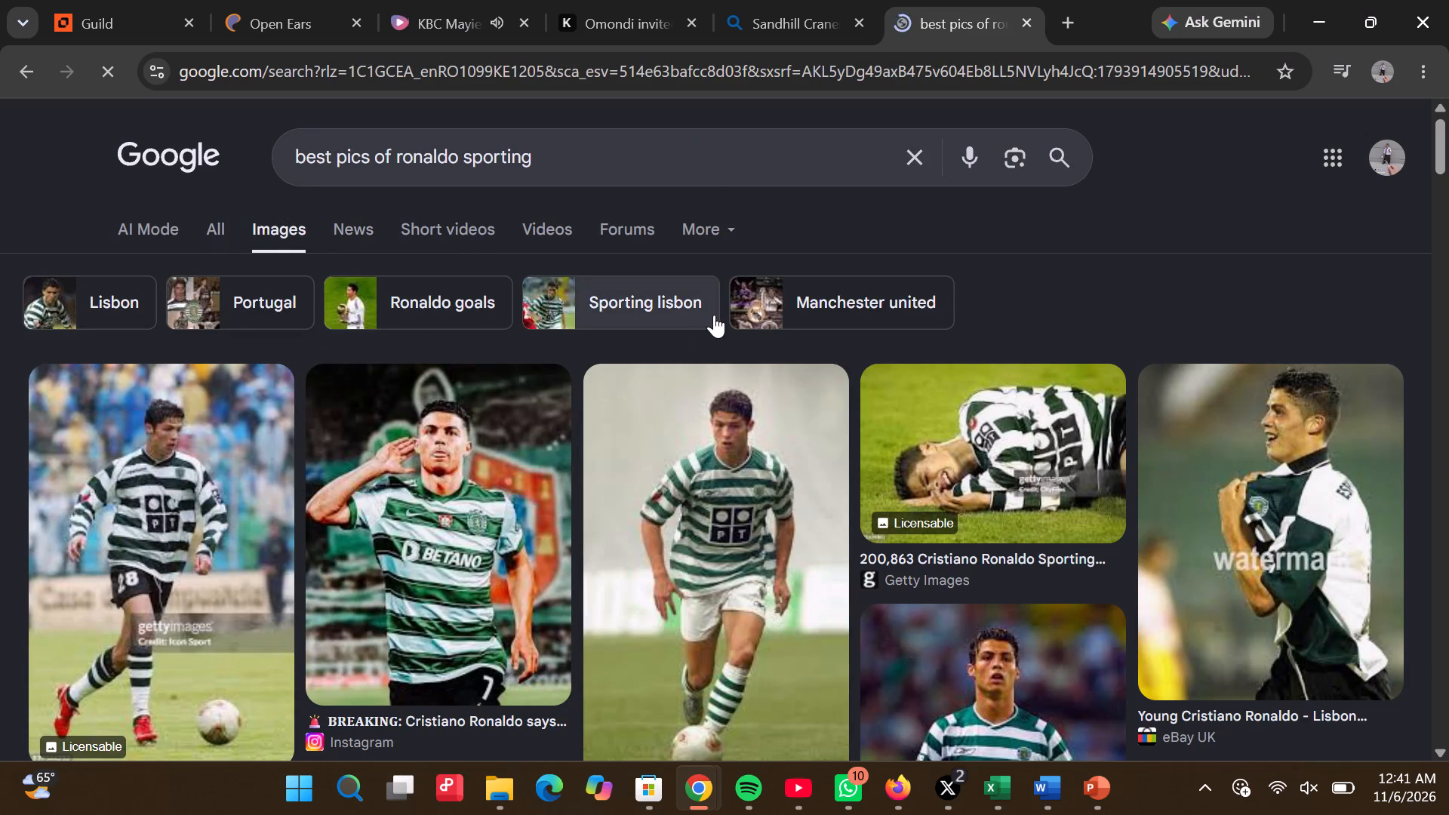
# Find the "I WILL RETIRE THERE" Ronaldo Sporting poster in the results and place it on the blank second slide in PowerPoint.
pyautogui.scroll(-5, 714, 313)
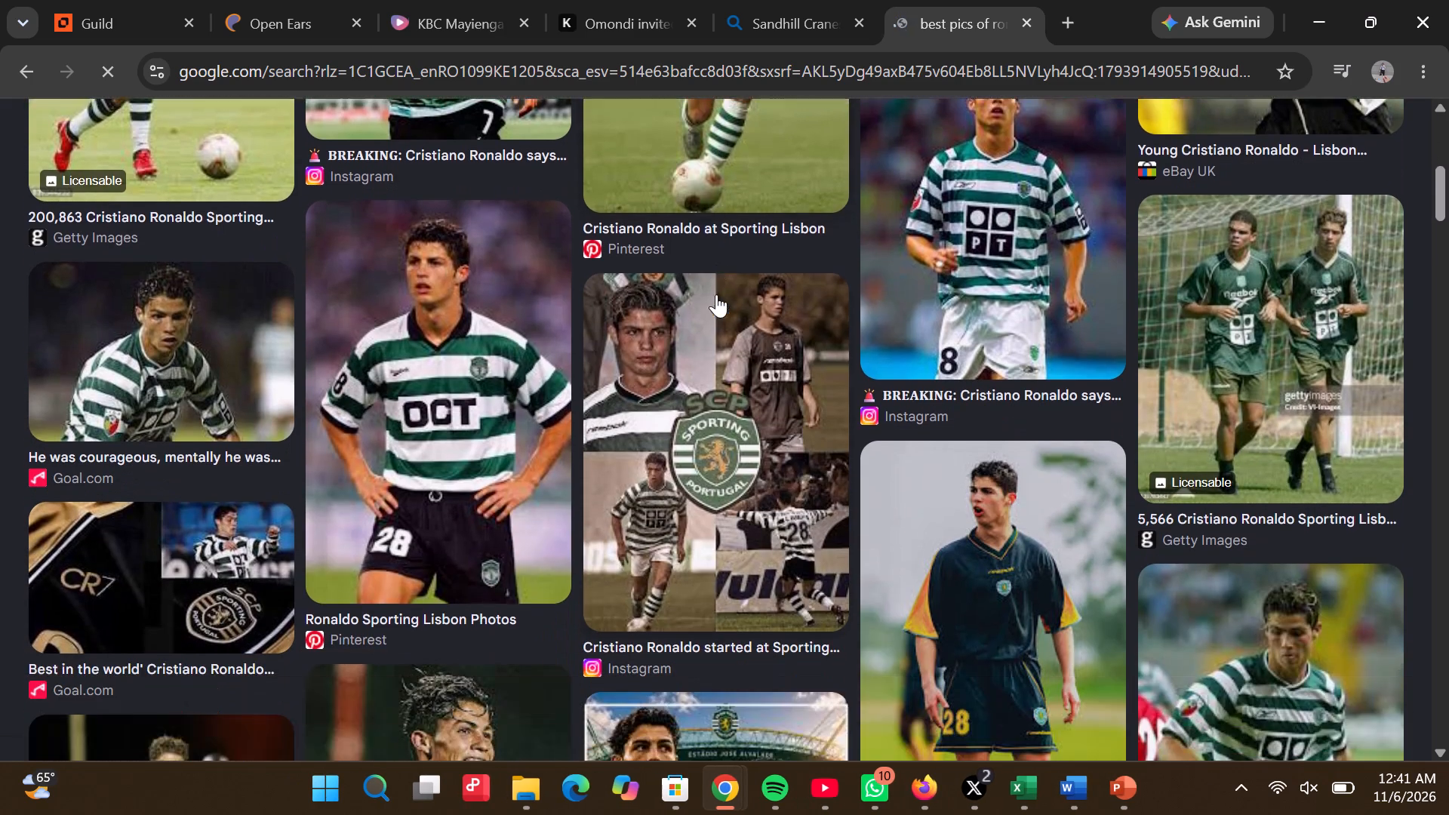
pyautogui.scroll(-4, 717, 291)
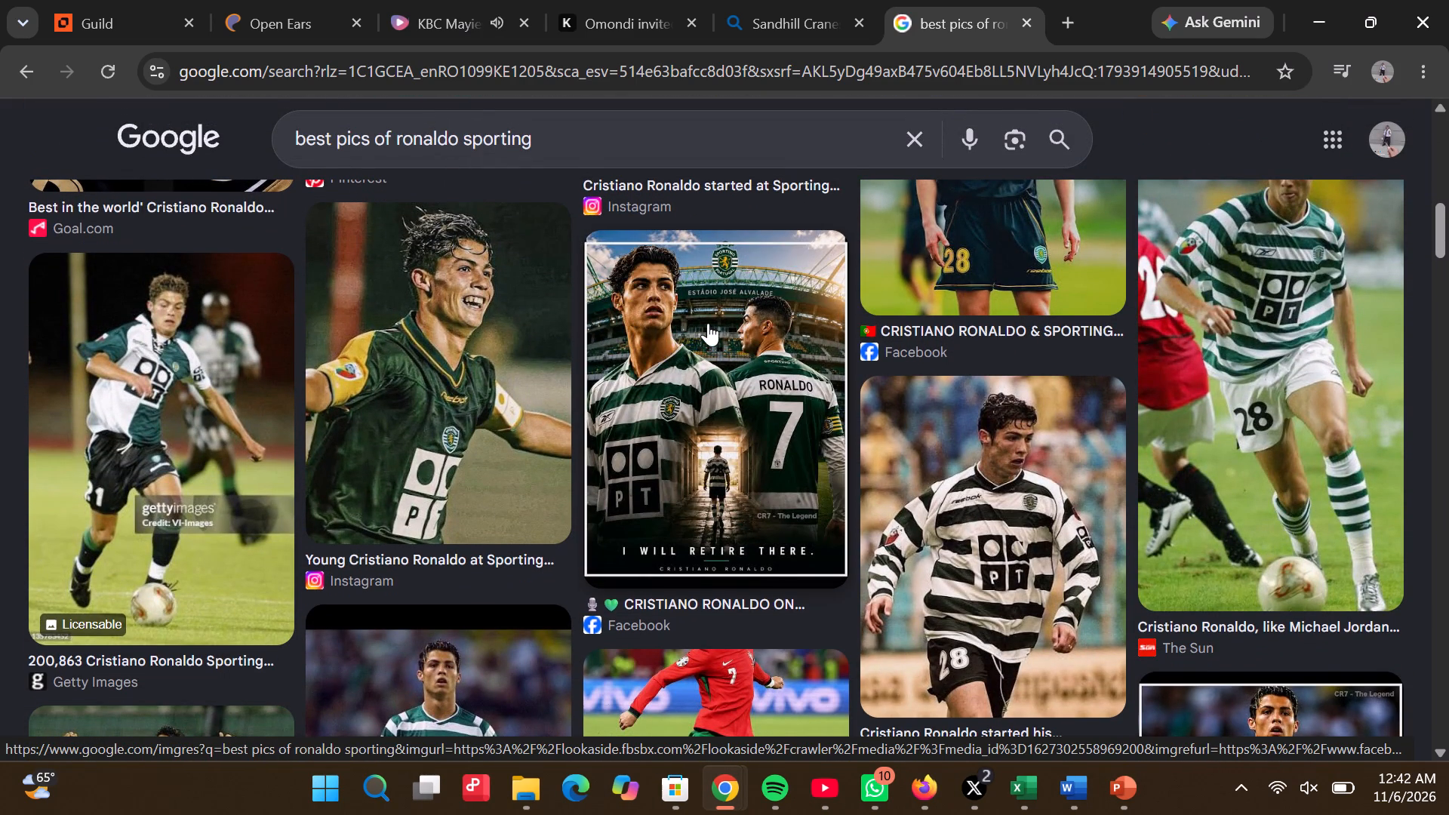
pyautogui.moveTo(716, 346); pyautogui.dragTo(844, 558)
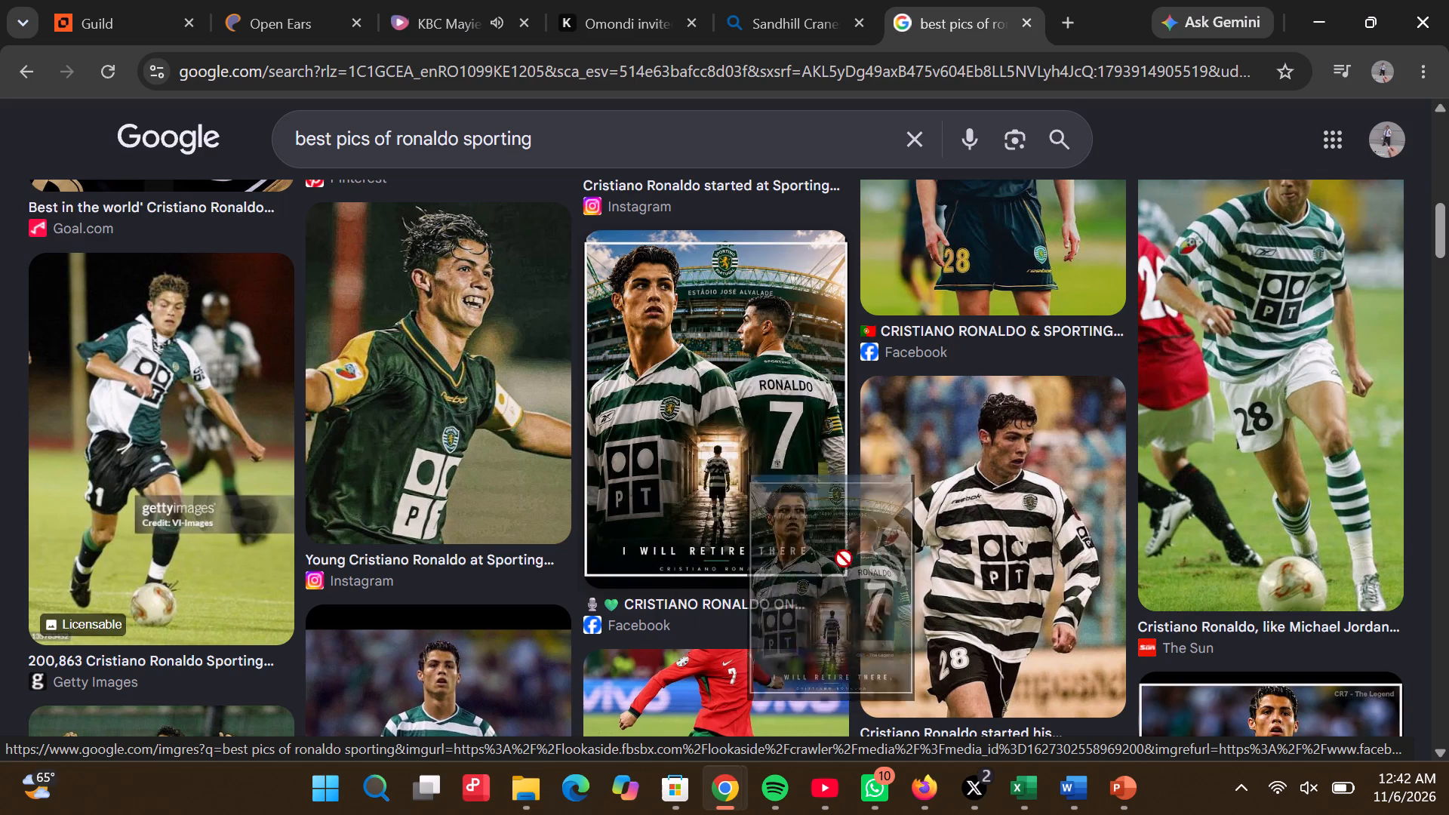
pyautogui.moveTo(844, 558); pyautogui.dragTo(1126, 770)
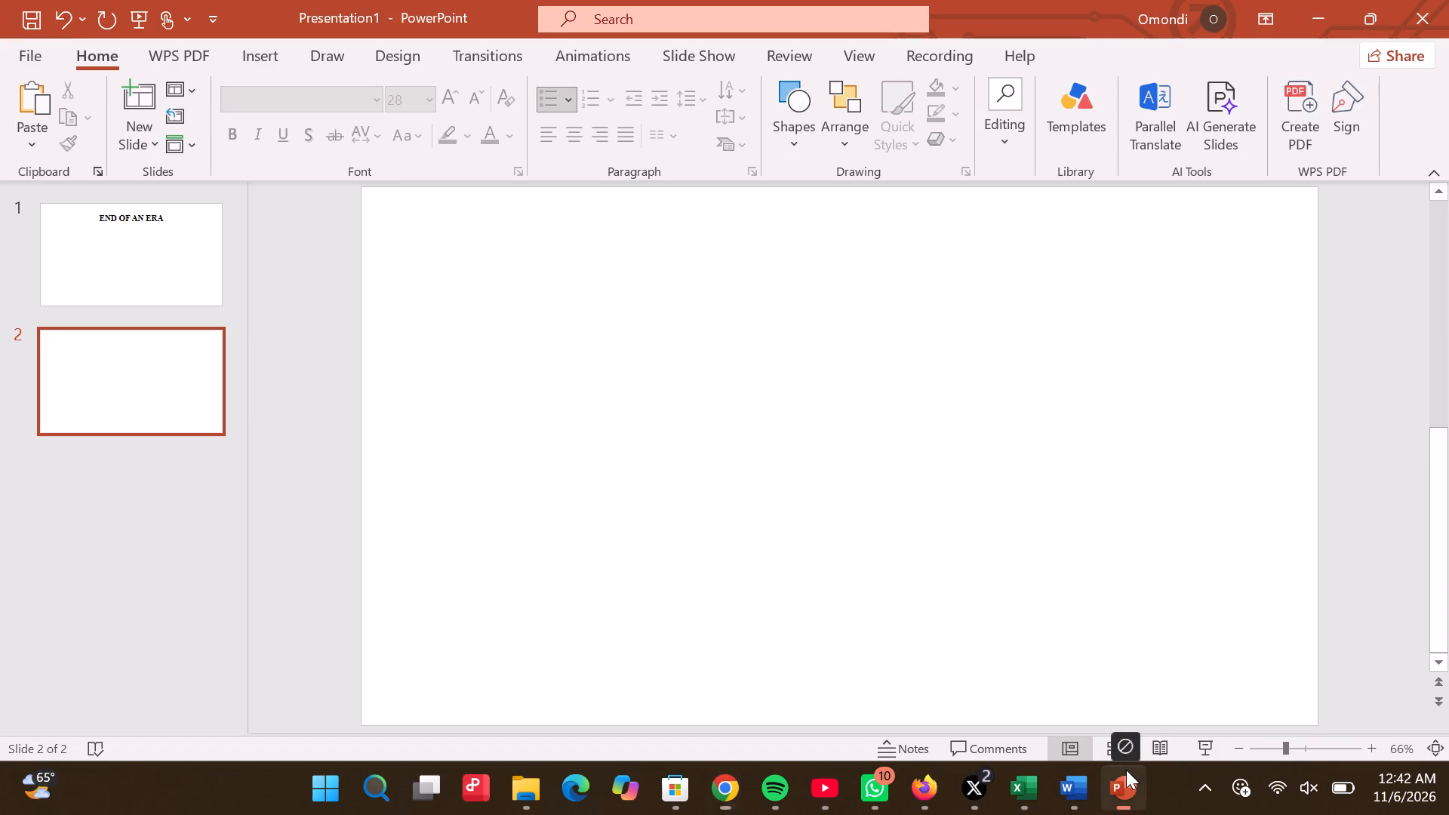
pyautogui.moveTo(1126, 770); pyautogui.dragTo(891, 556)
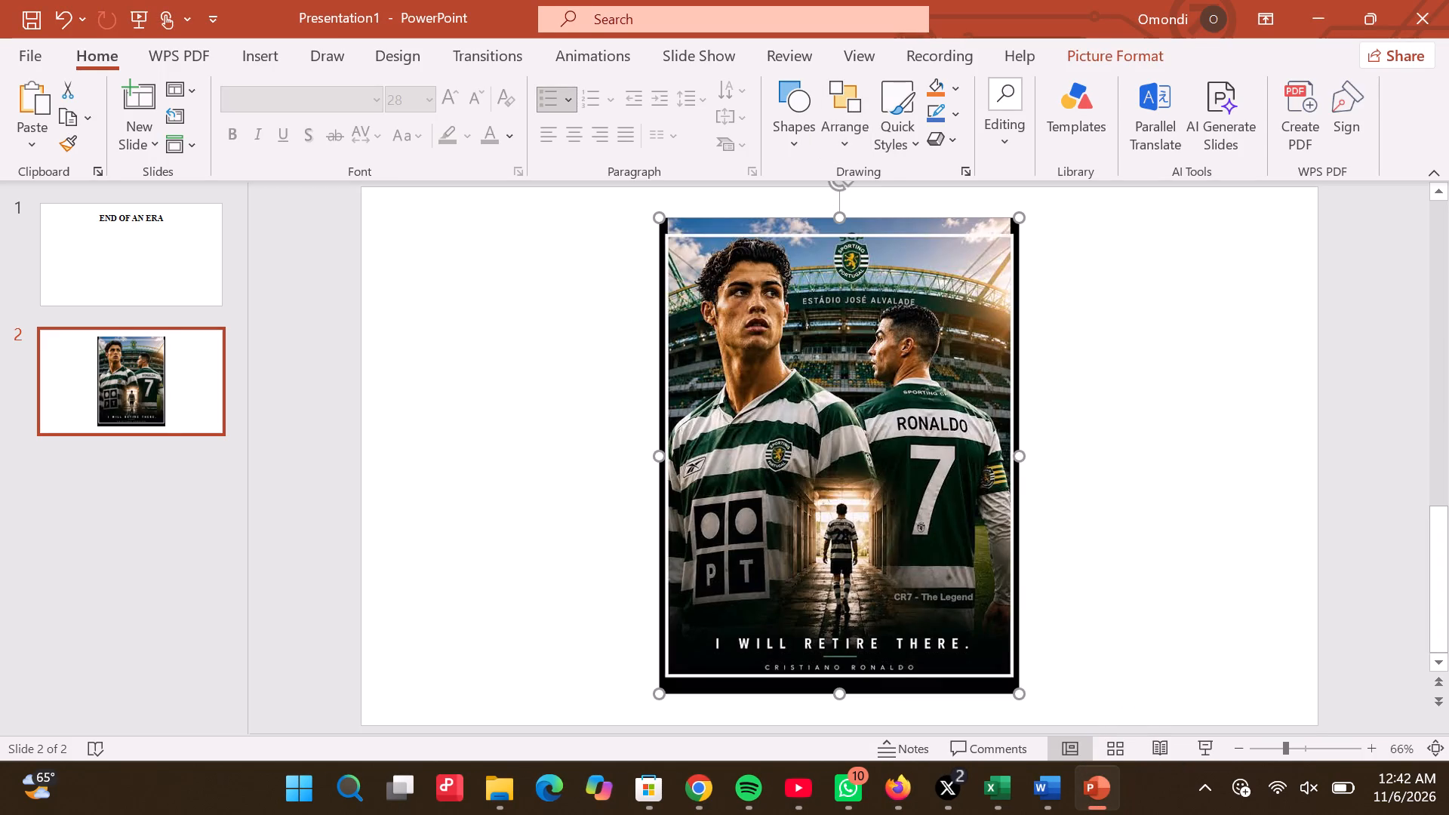
# Move the poster to the left side of slide 2 and enlarge it slightly from its upper-left corner.
pyautogui.moveTo(774, 334); pyautogui.dragTo(594, 389)
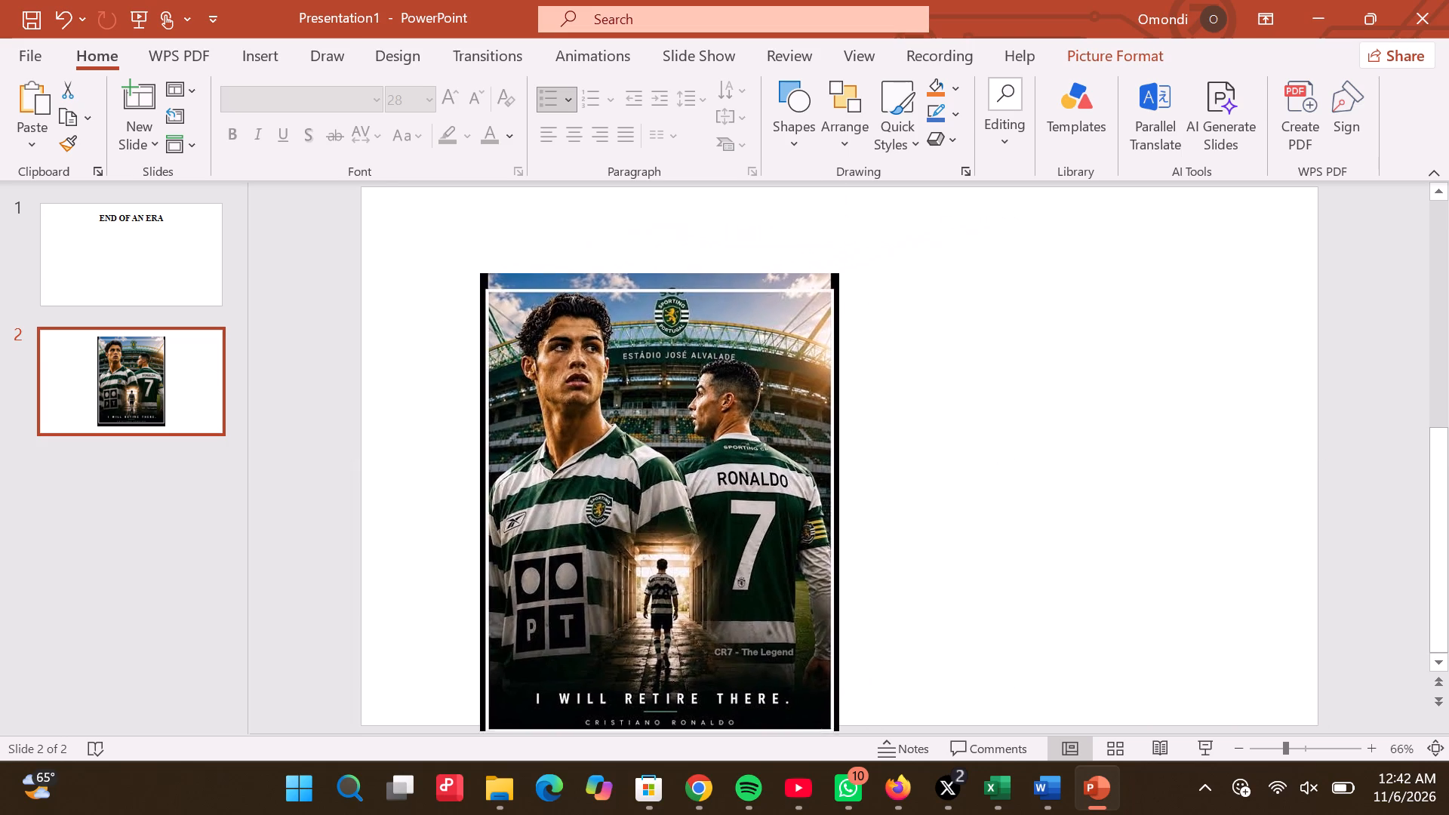
pyautogui.moveTo(594, 389); pyautogui.dragTo(515, 330)
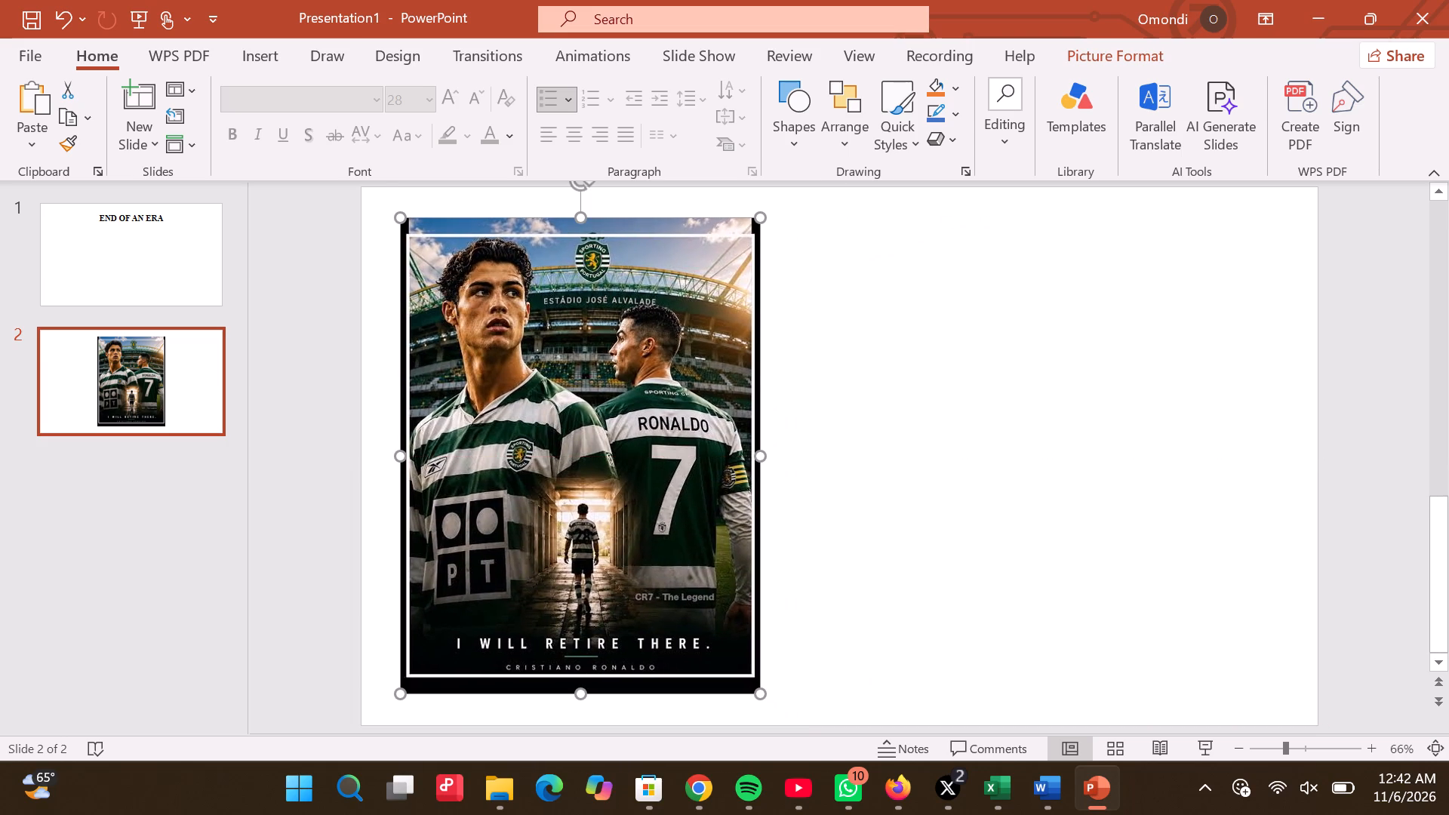
pyautogui.moveTo(400, 214); pyautogui.dragTo(367, 196)
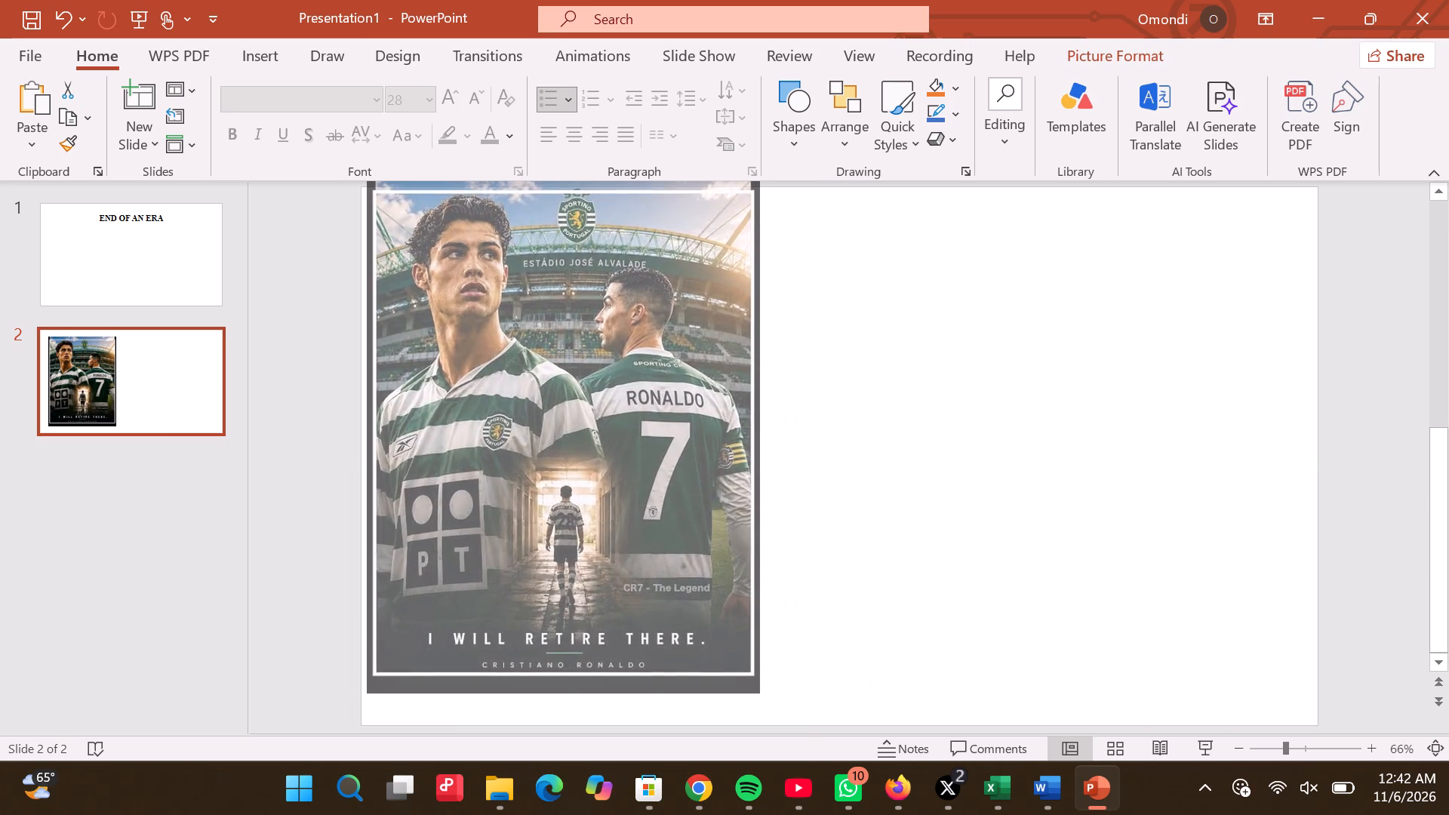
pyautogui.moveTo(367, 196); pyautogui.dragTo(368, 201)
# Move the poster across slide 2 so it sits flush against the slide's right edge.
pyautogui.moveTo(558, 310); pyautogui.dragTo(636, 340)
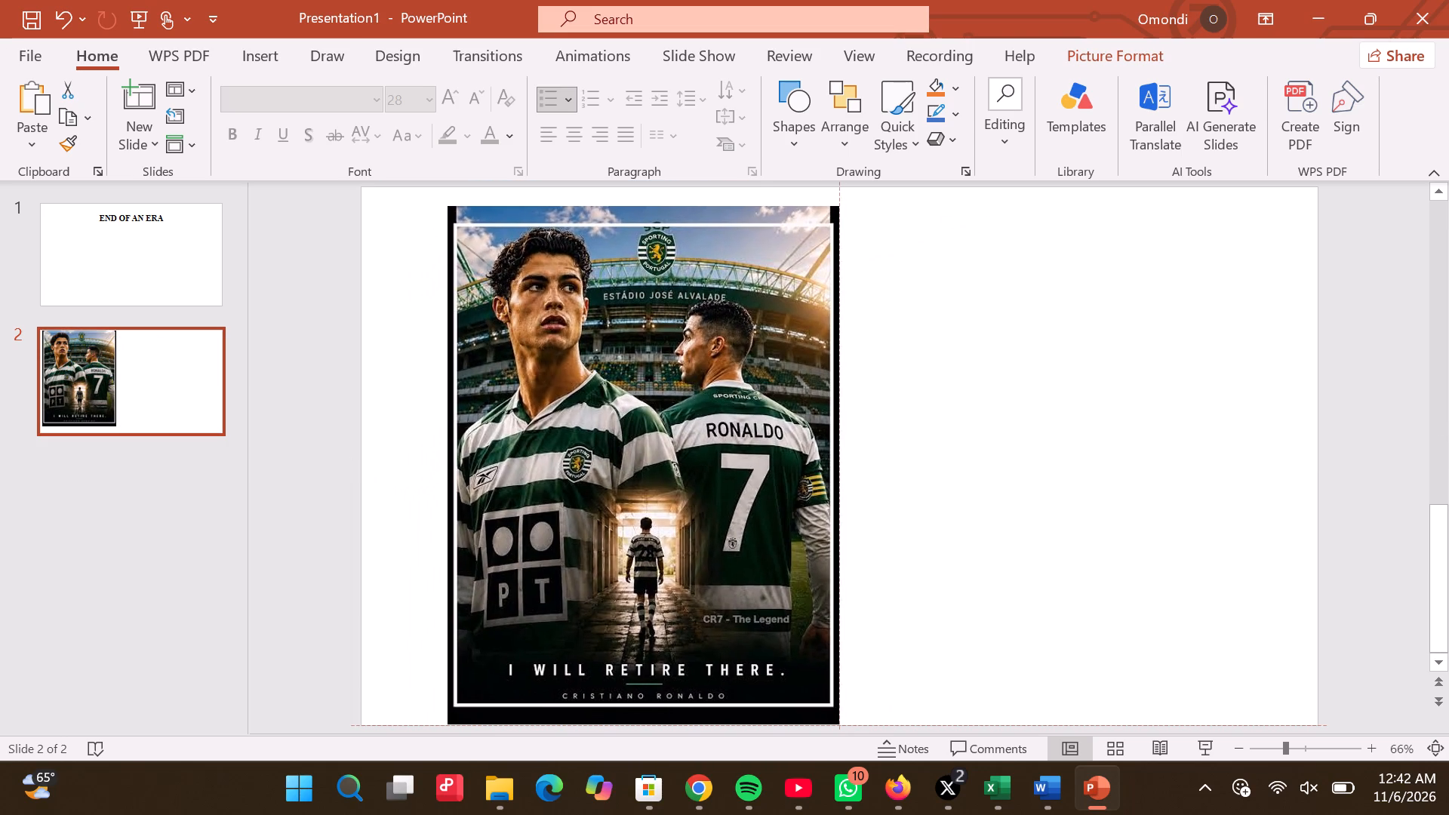
pyautogui.moveTo(636, 340); pyautogui.dragTo(654, 339)
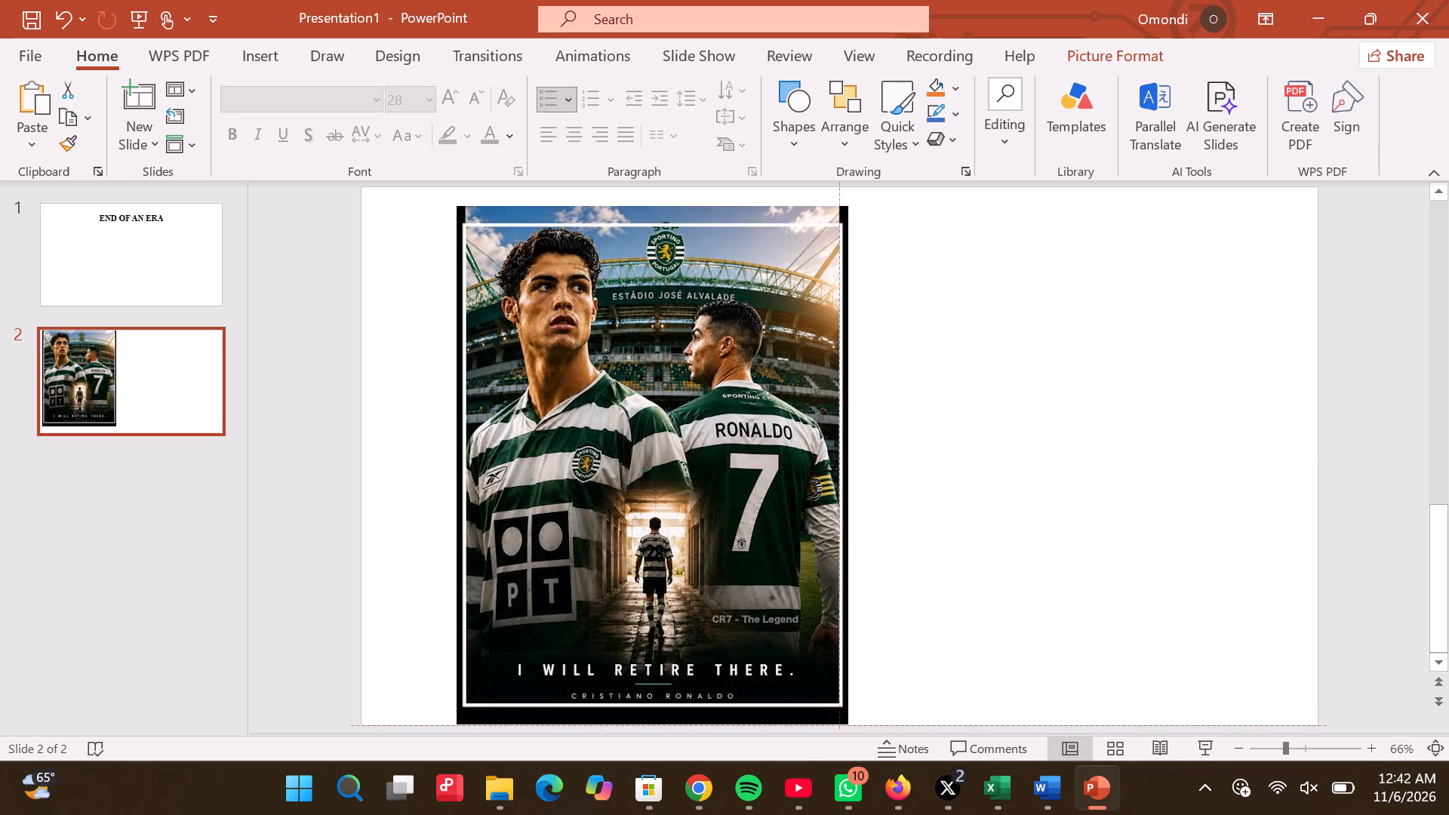
pyautogui.moveTo(654, 339); pyautogui.dragTo(685, 343)
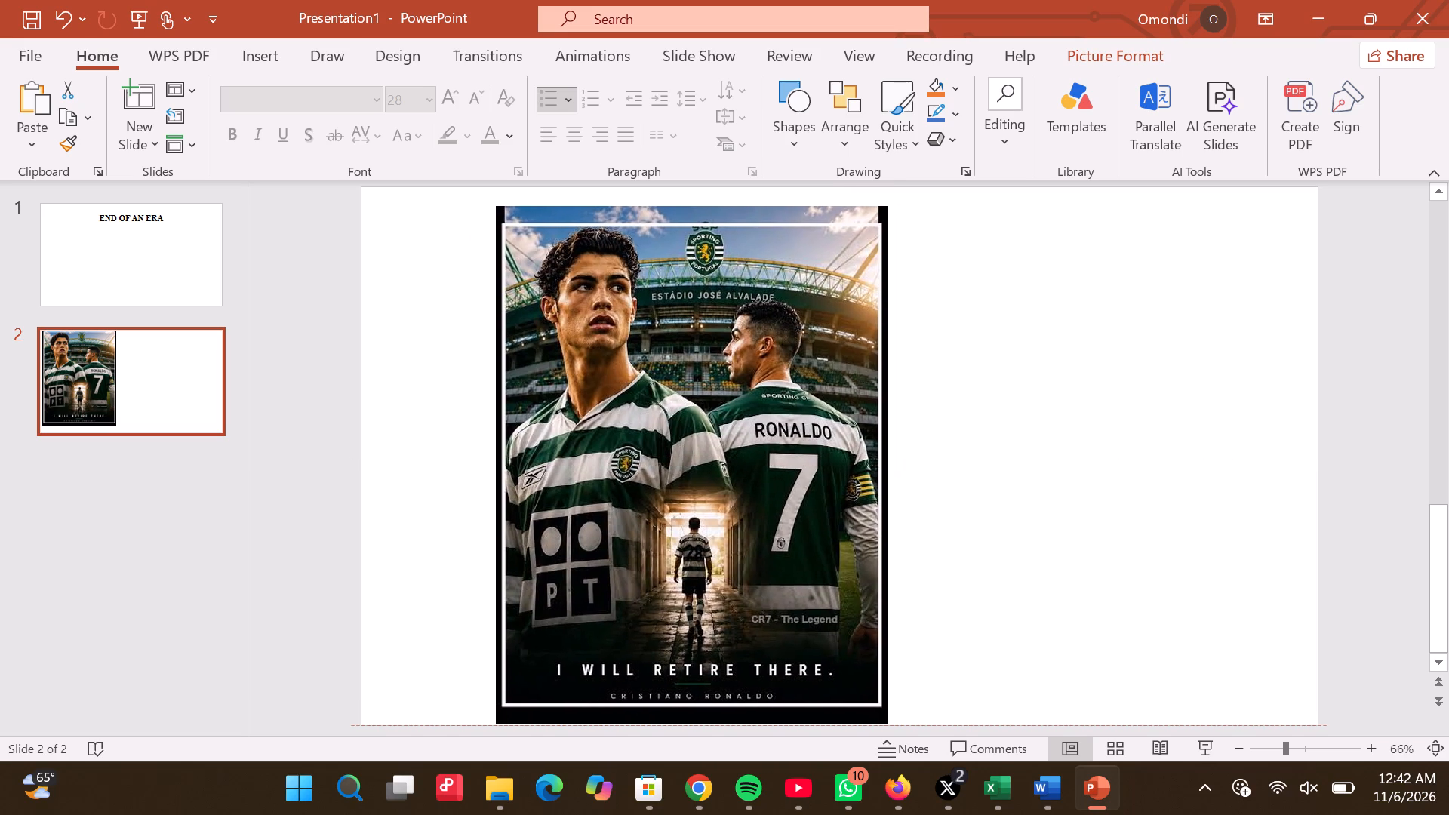
pyautogui.moveTo(685, 343); pyautogui.dragTo(854, 359)
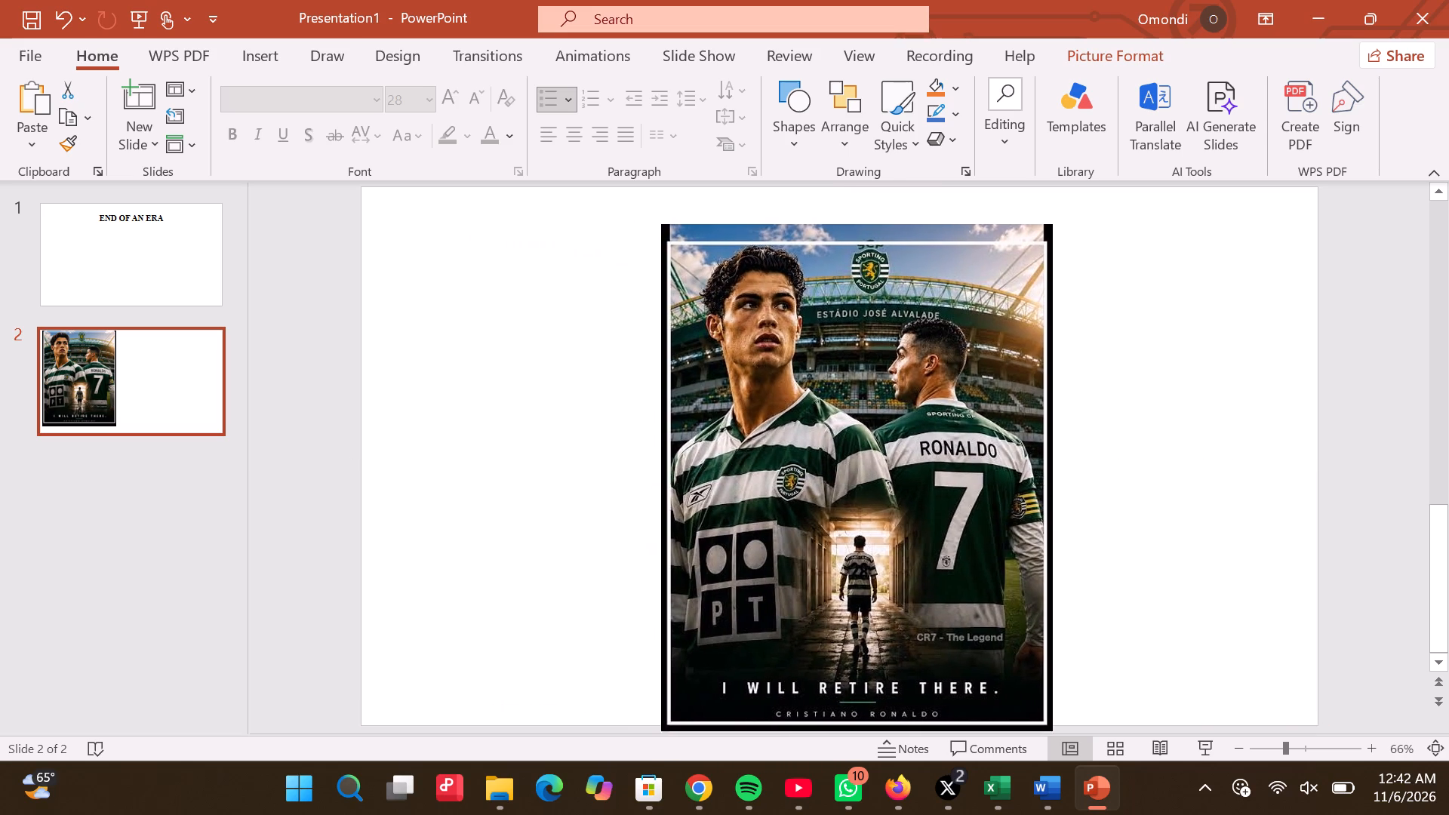
pyautogui.moveTo(854, 359); pyautogui.dragTo(1041, 339)
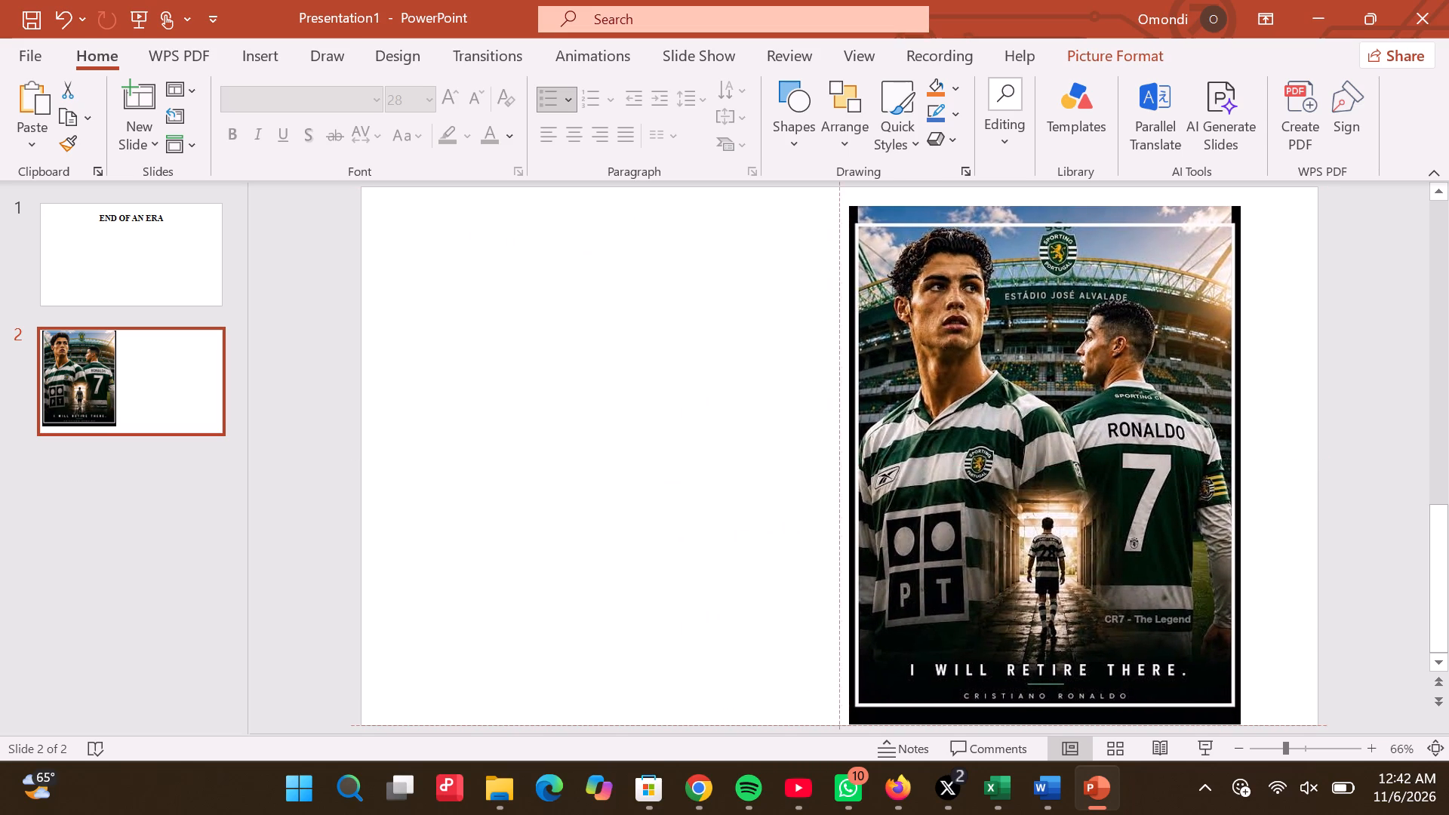
pyautogui.moveTo(1041, 339); pyautogui.dragTo(1072, 333)
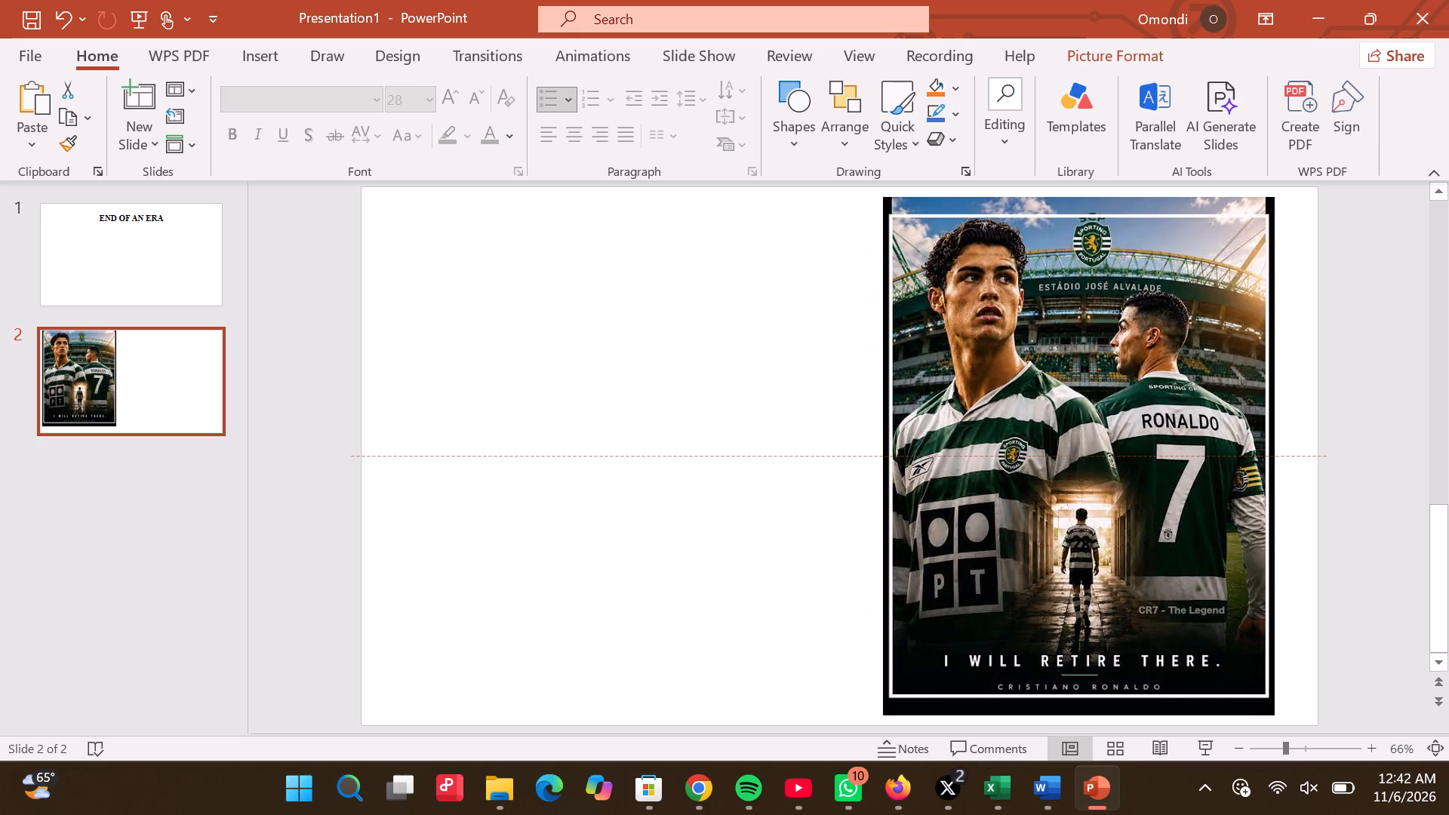
pyautogui.moveTo(1072, 333); pyautogui.dragTo(1097, 332)
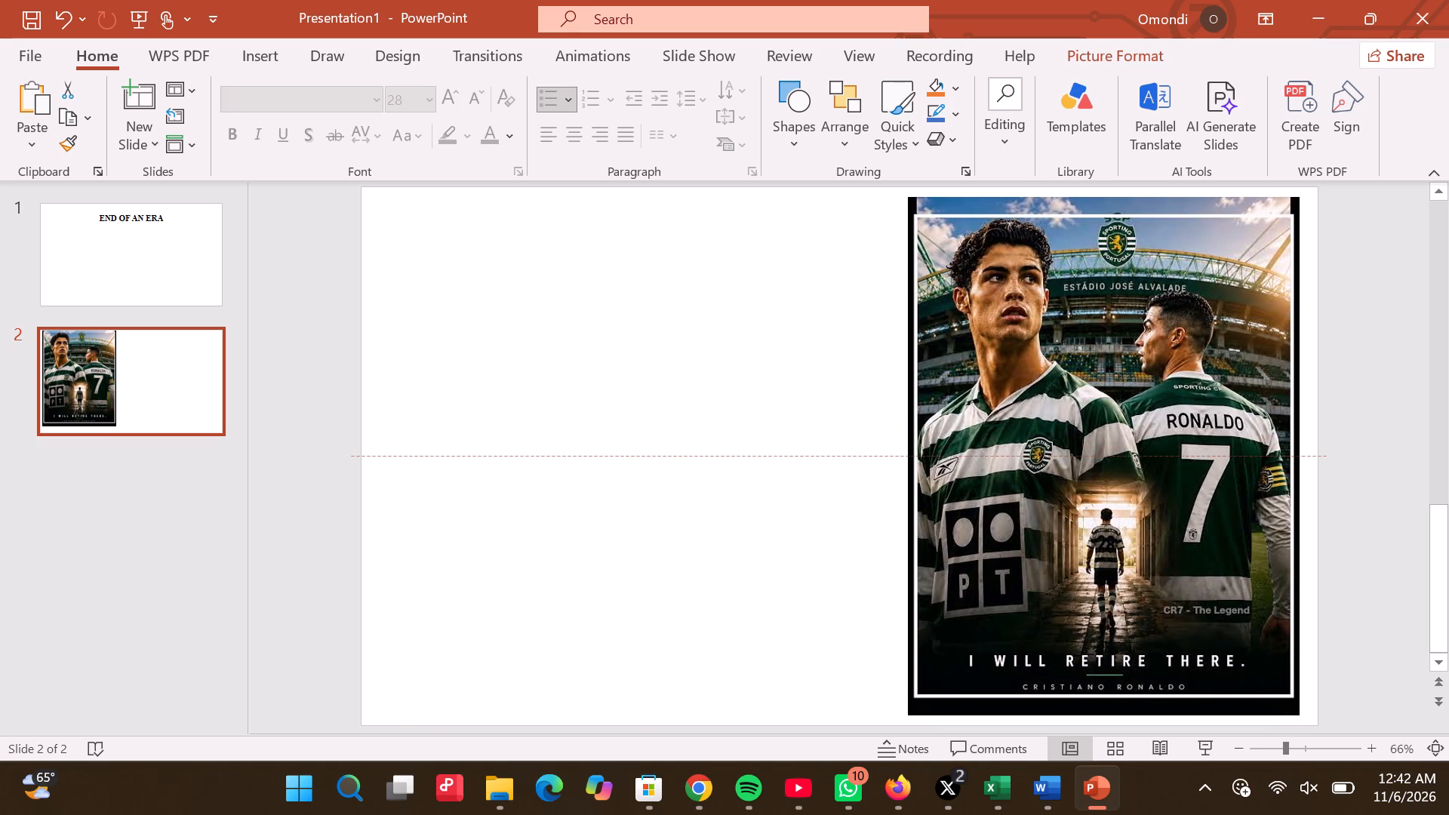
pyautogui.moveTo(1097, 332); pyautogui.dragTo(1116, 331)
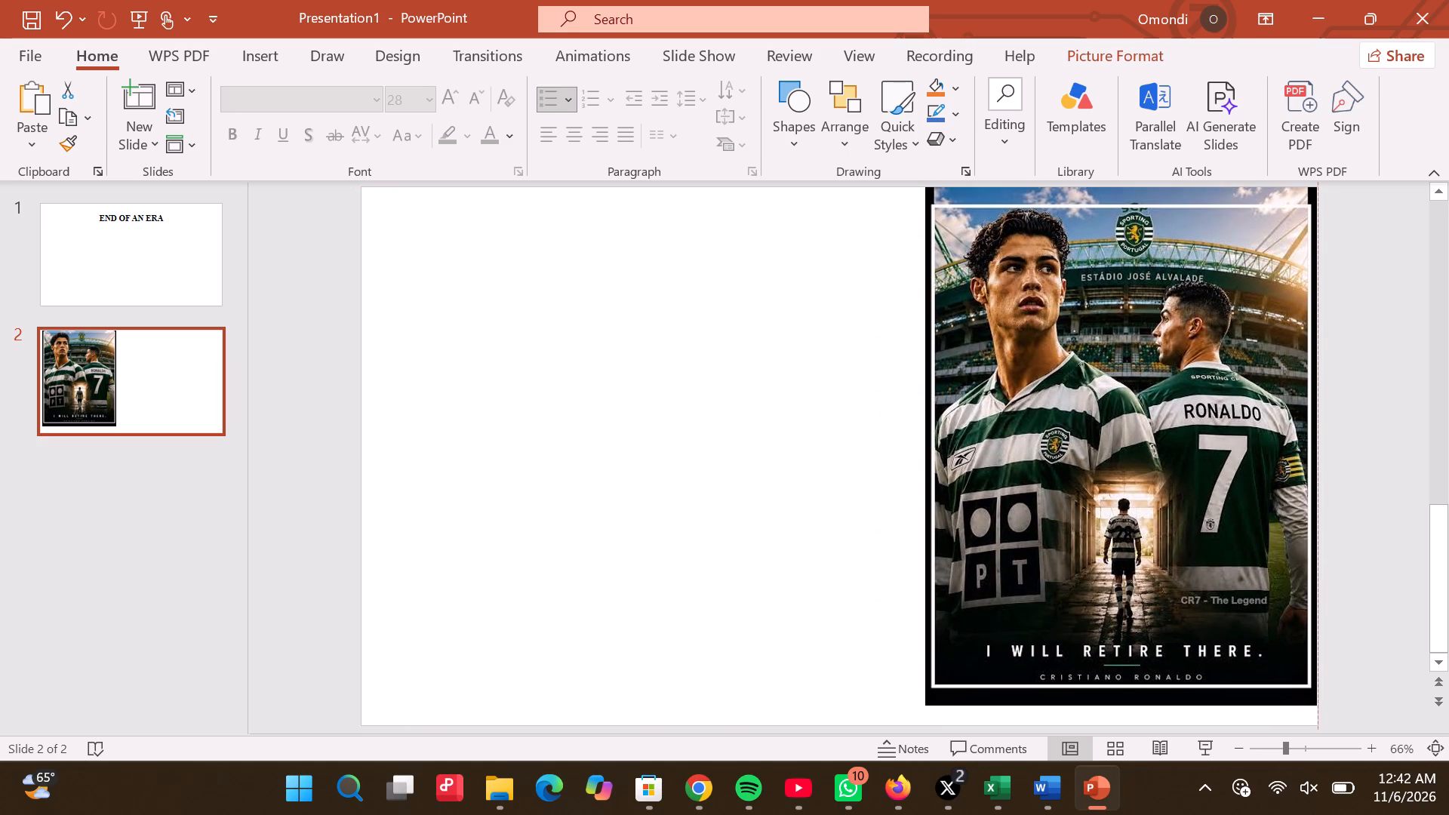
pyautogui.moveTo(1116, 331); pyautogui.dragTo(1110, 330)
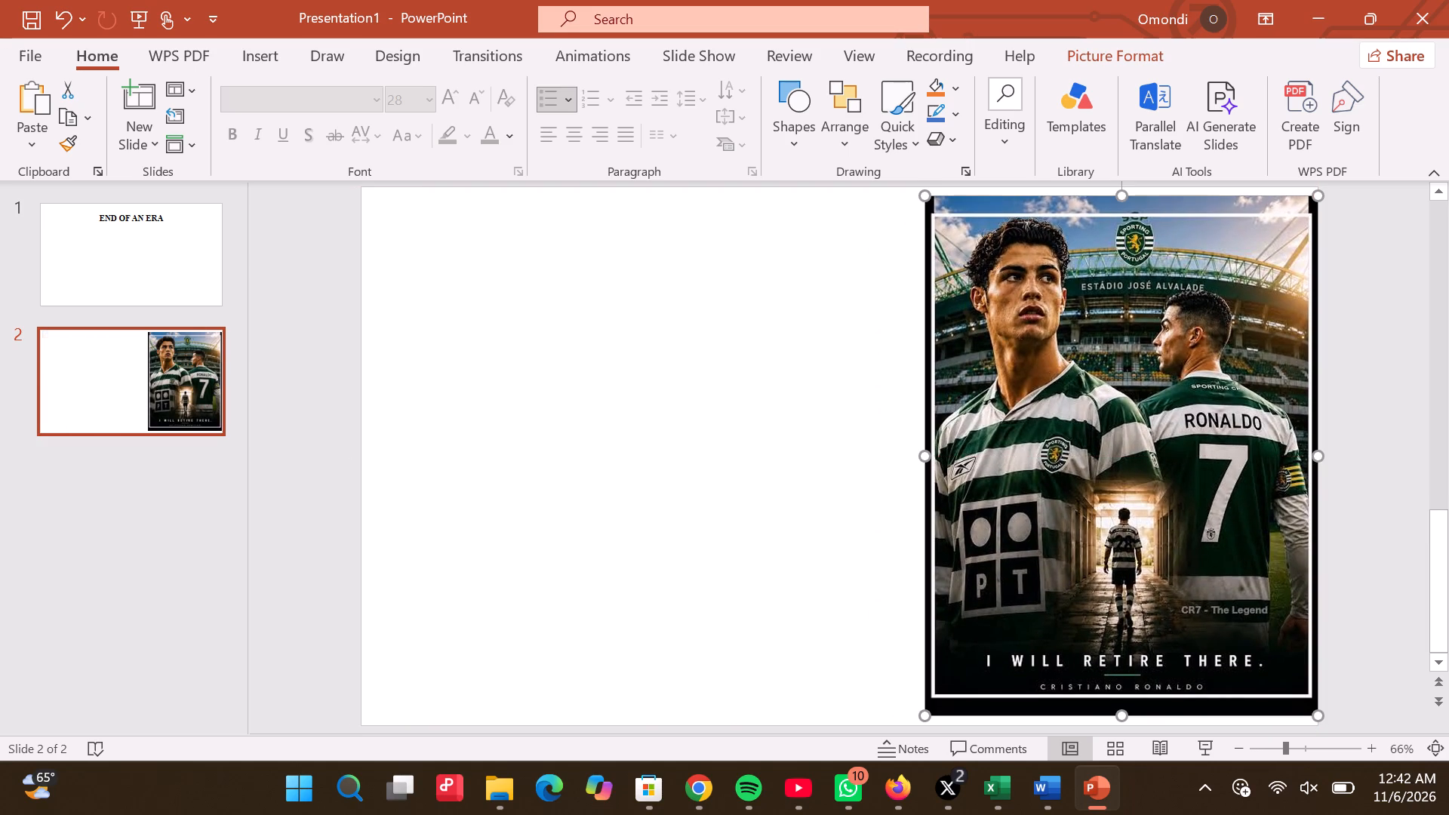
# Enlarge the poster proportionally from its upper-left corner to span slide 2's full height, keeping it against the right edge.
pyautogui.click(928, 195)
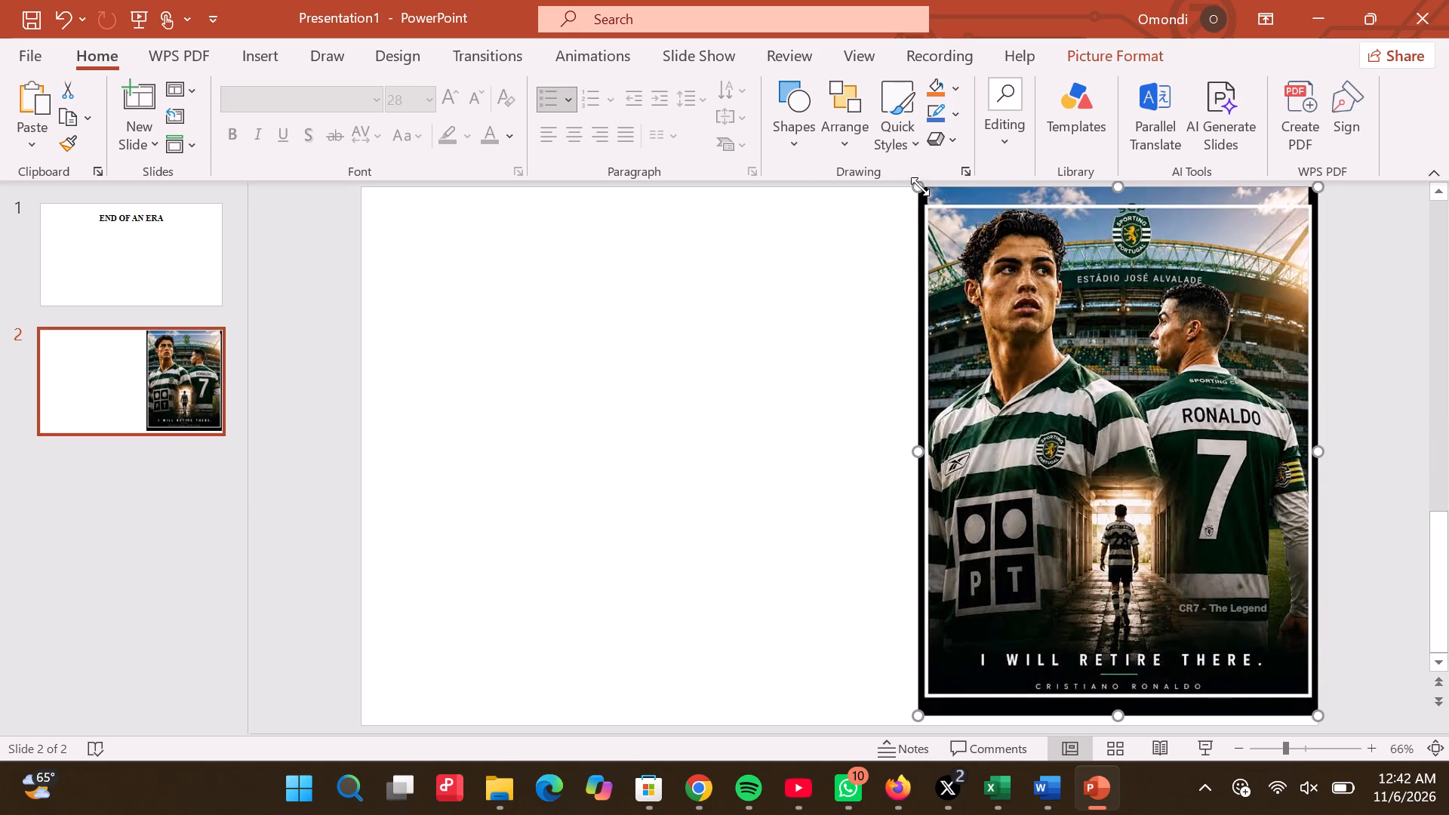
pyautogui.moveTo(1053, 284); pyautogui.dragTo(1049, 300)
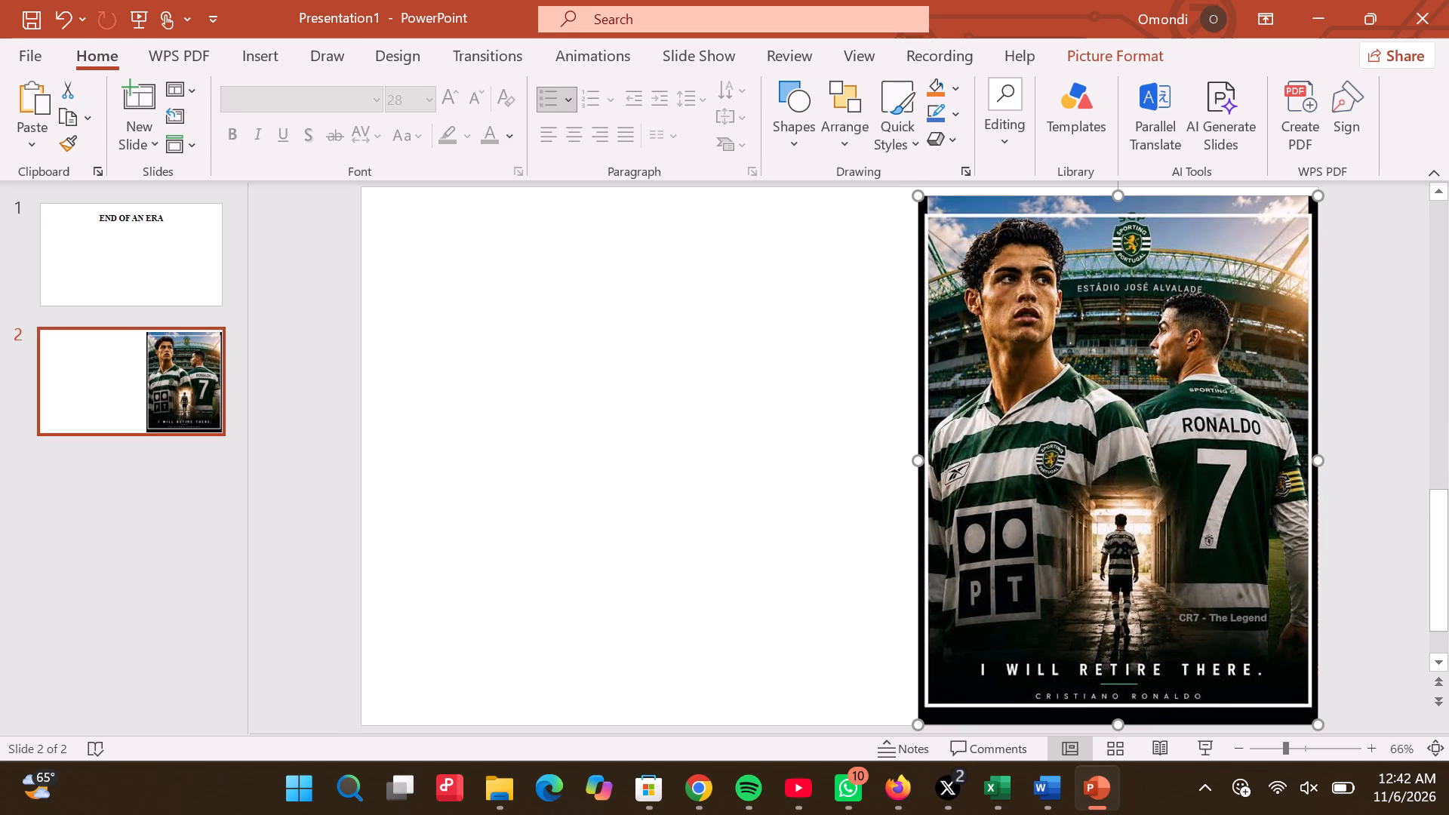
pyautogui.click(1010, 321)
pyautogui.moveTo(918, 198); pyautogui.dragTo(917, 196)
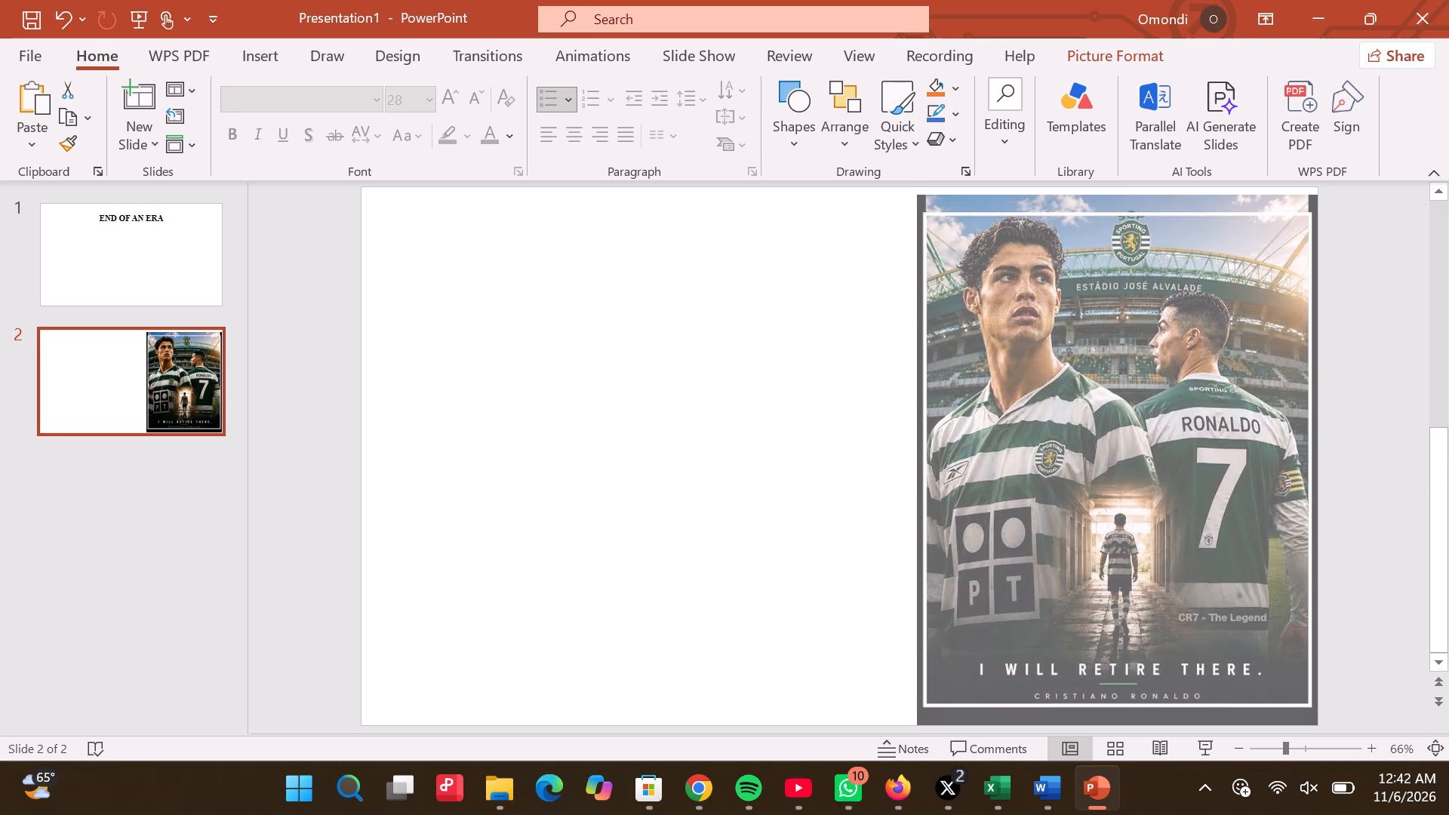
pyautogui.moveTo(917, 196); pyautogui.dragTo(915, 194)
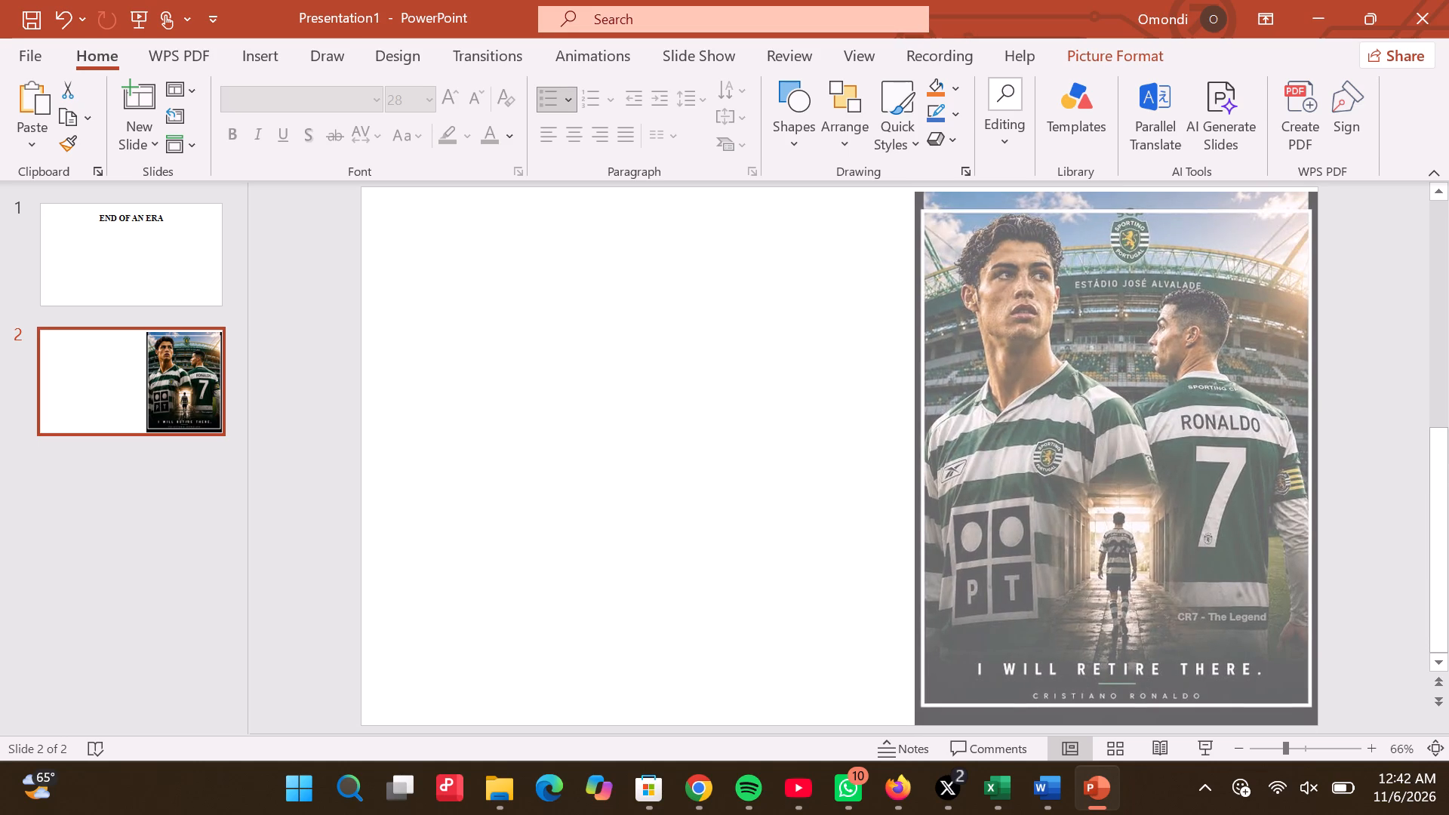
pyautogui.moveTo(915, 194); pyautogui.dragTo(914, 193)
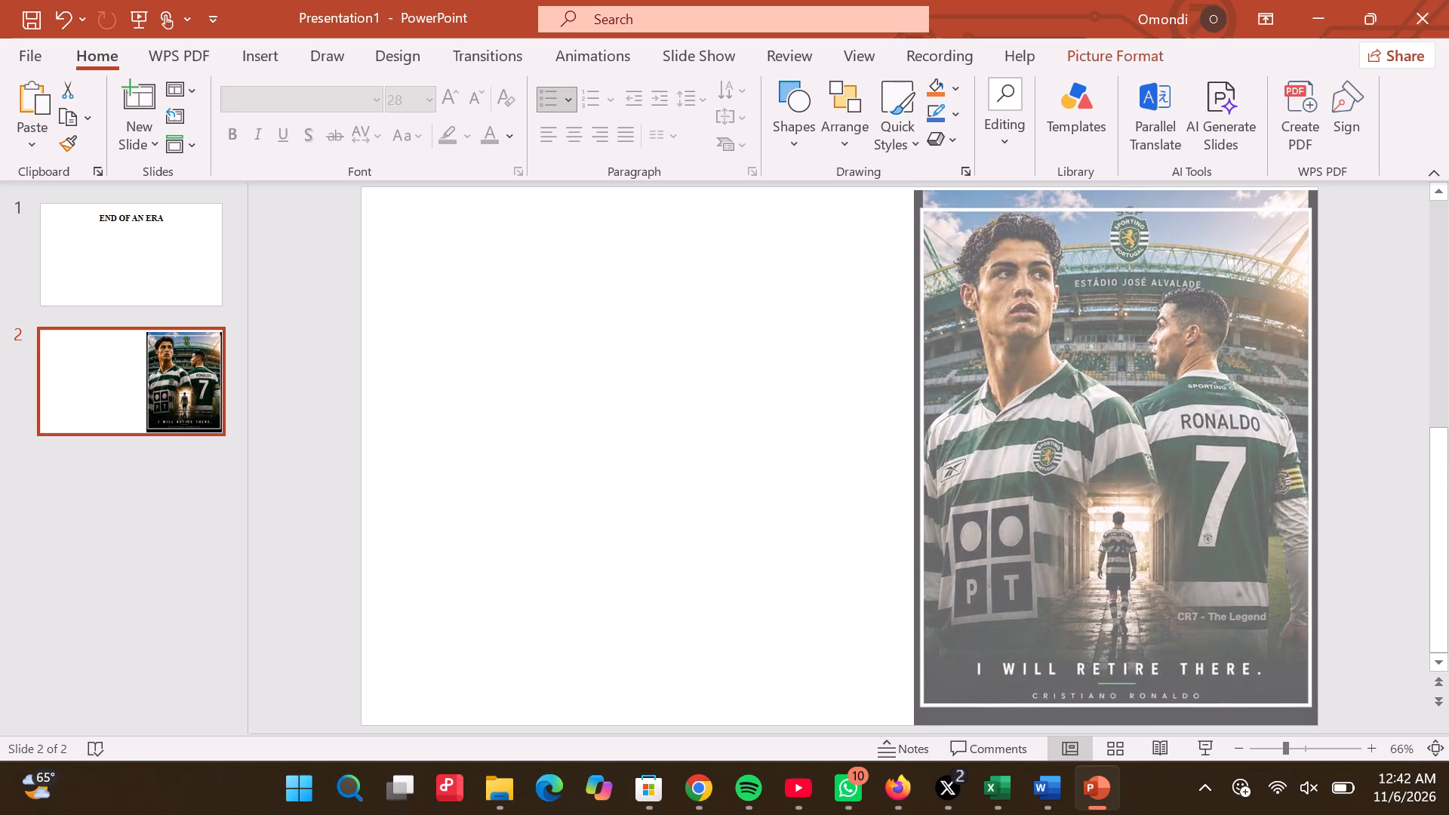
pyautogui.moveTo(914, 193); pyautogui.dragTo(914, 191)
pyautogui.click(872, 260)
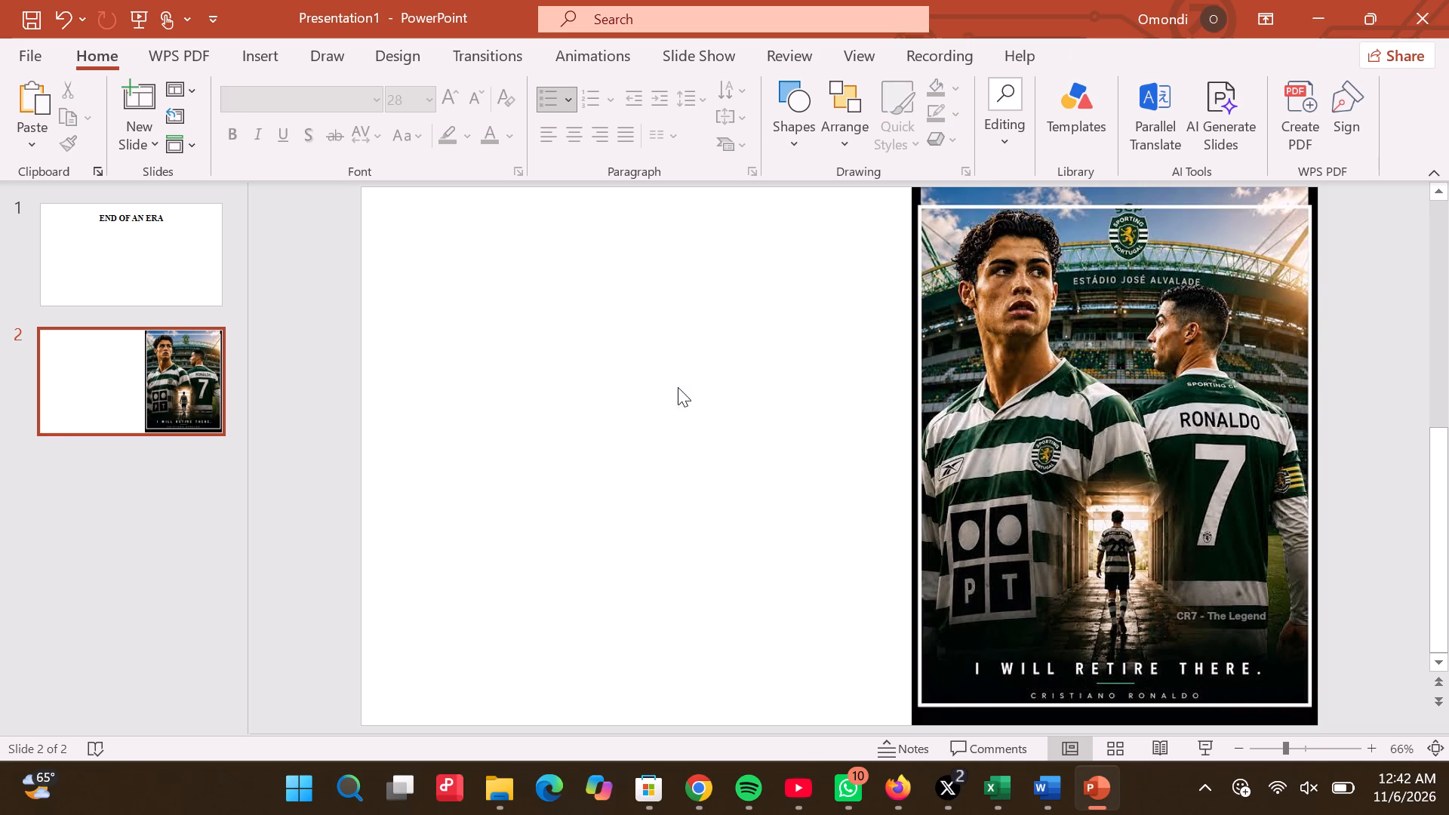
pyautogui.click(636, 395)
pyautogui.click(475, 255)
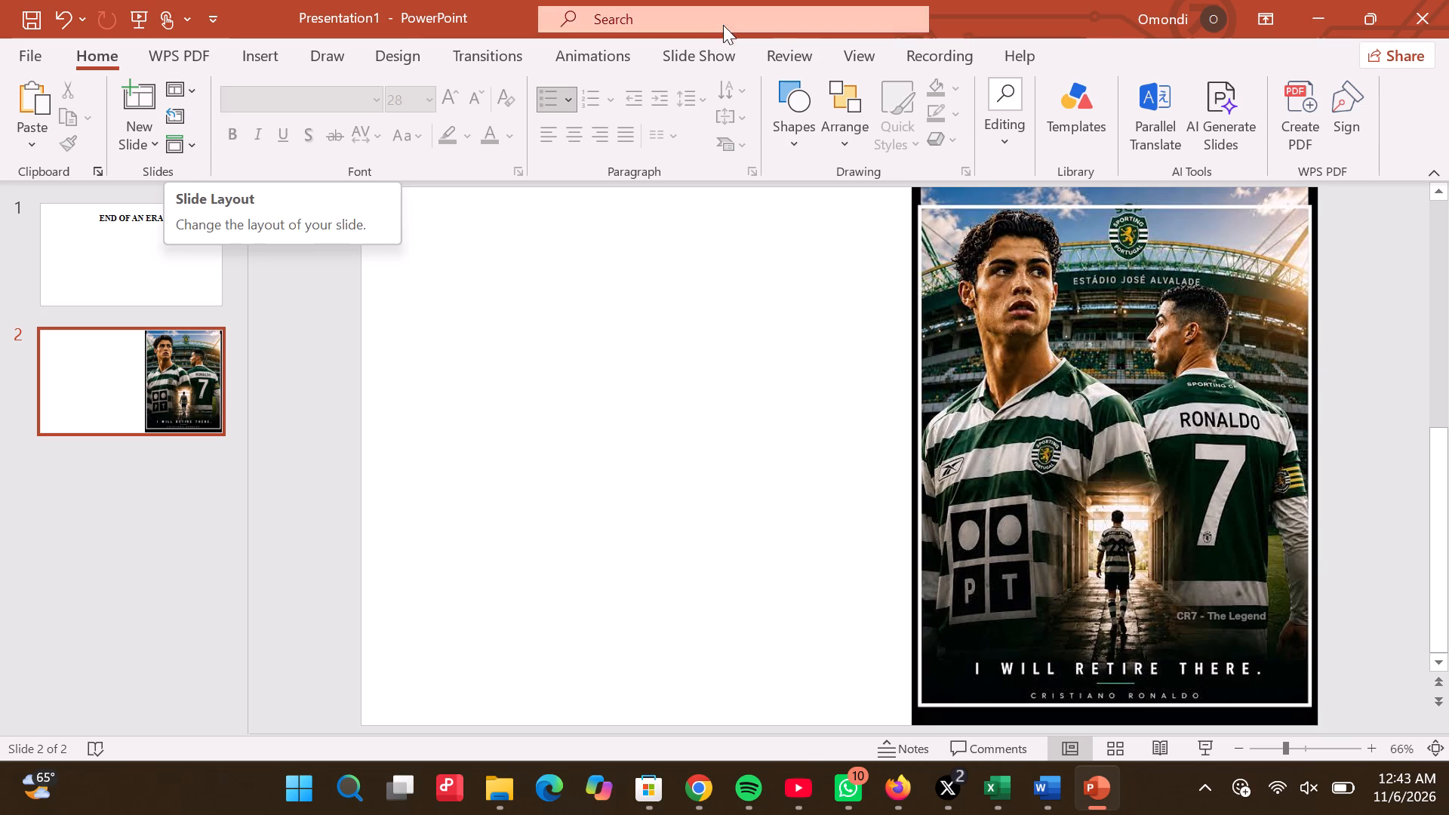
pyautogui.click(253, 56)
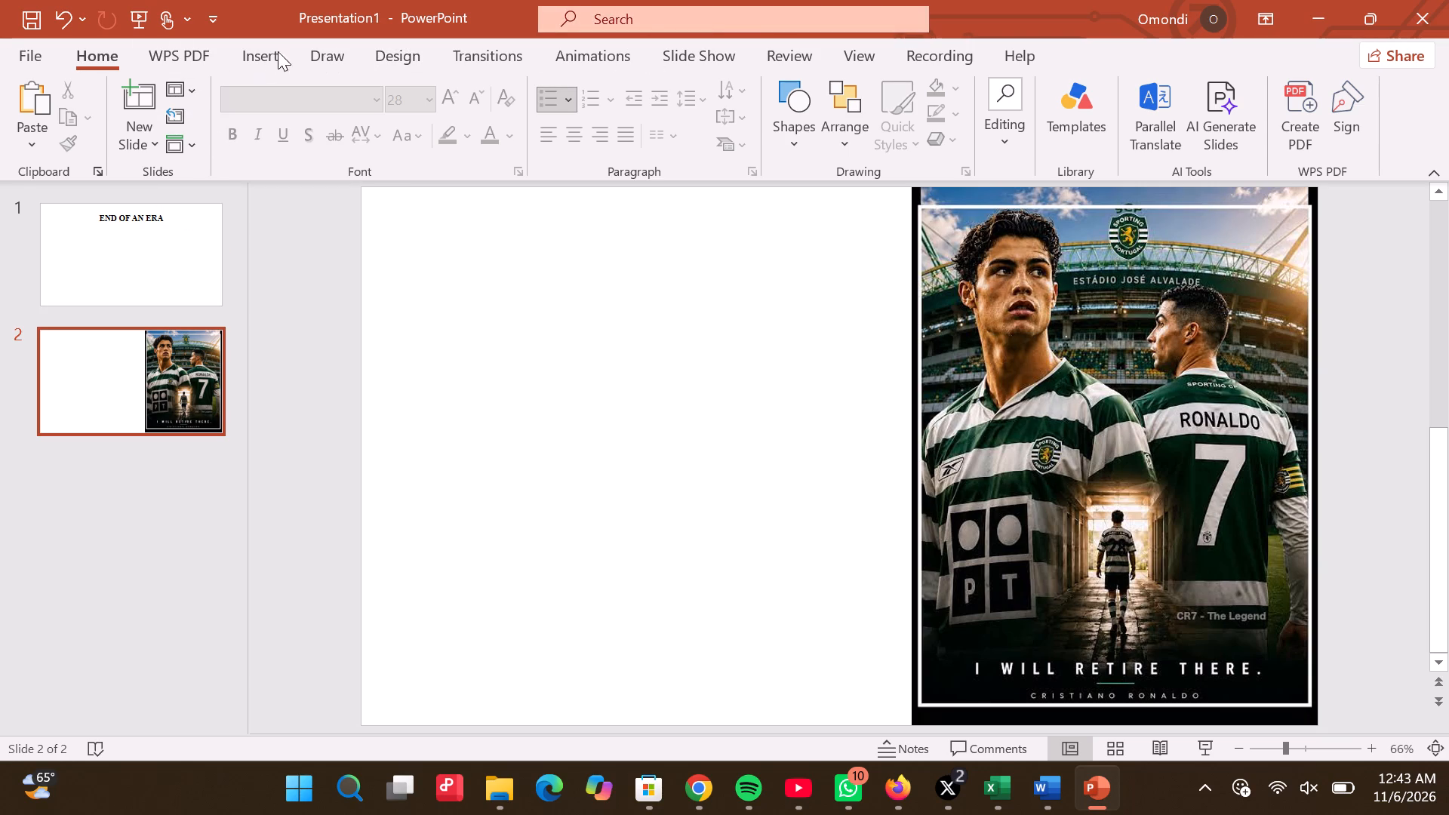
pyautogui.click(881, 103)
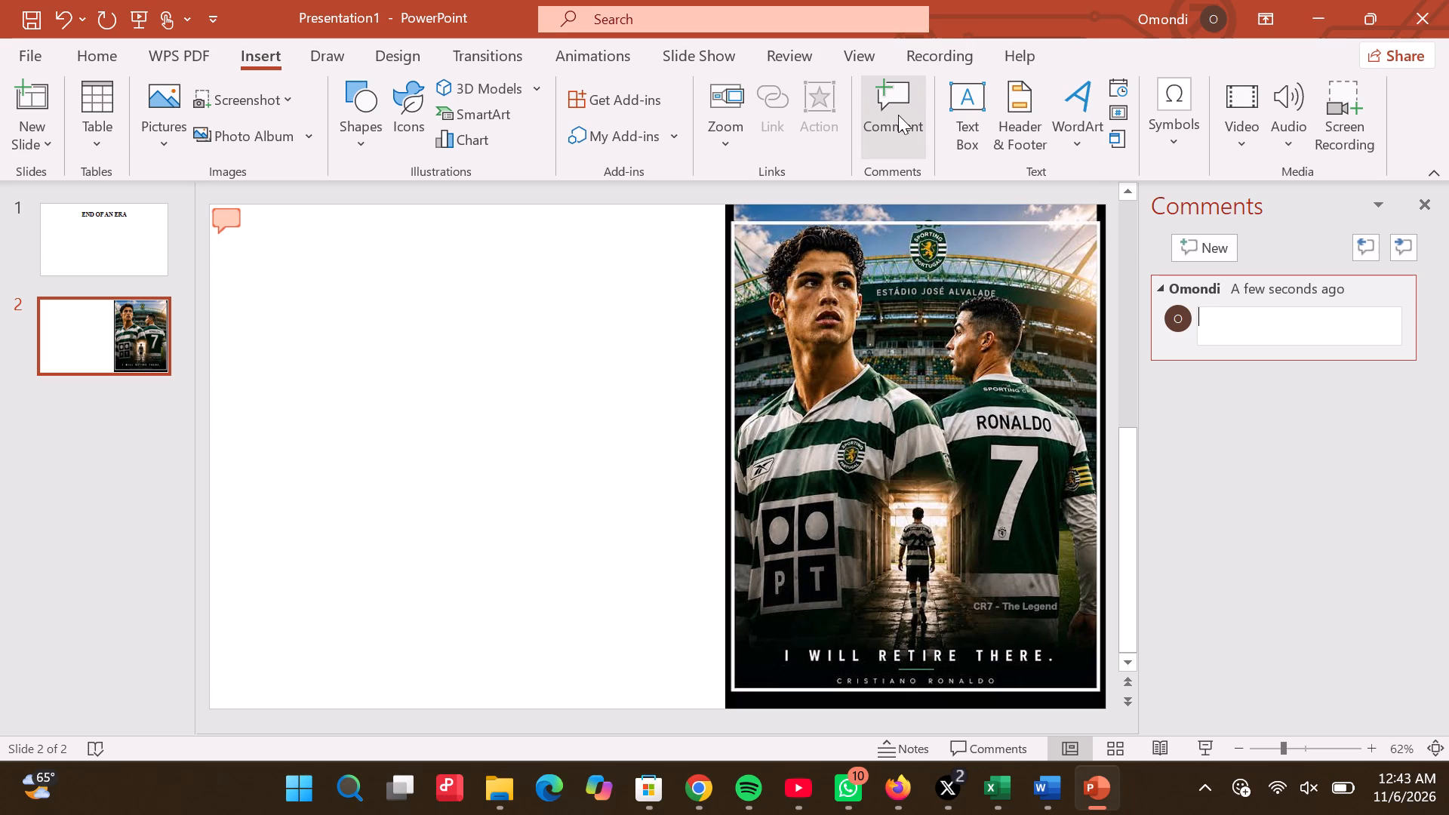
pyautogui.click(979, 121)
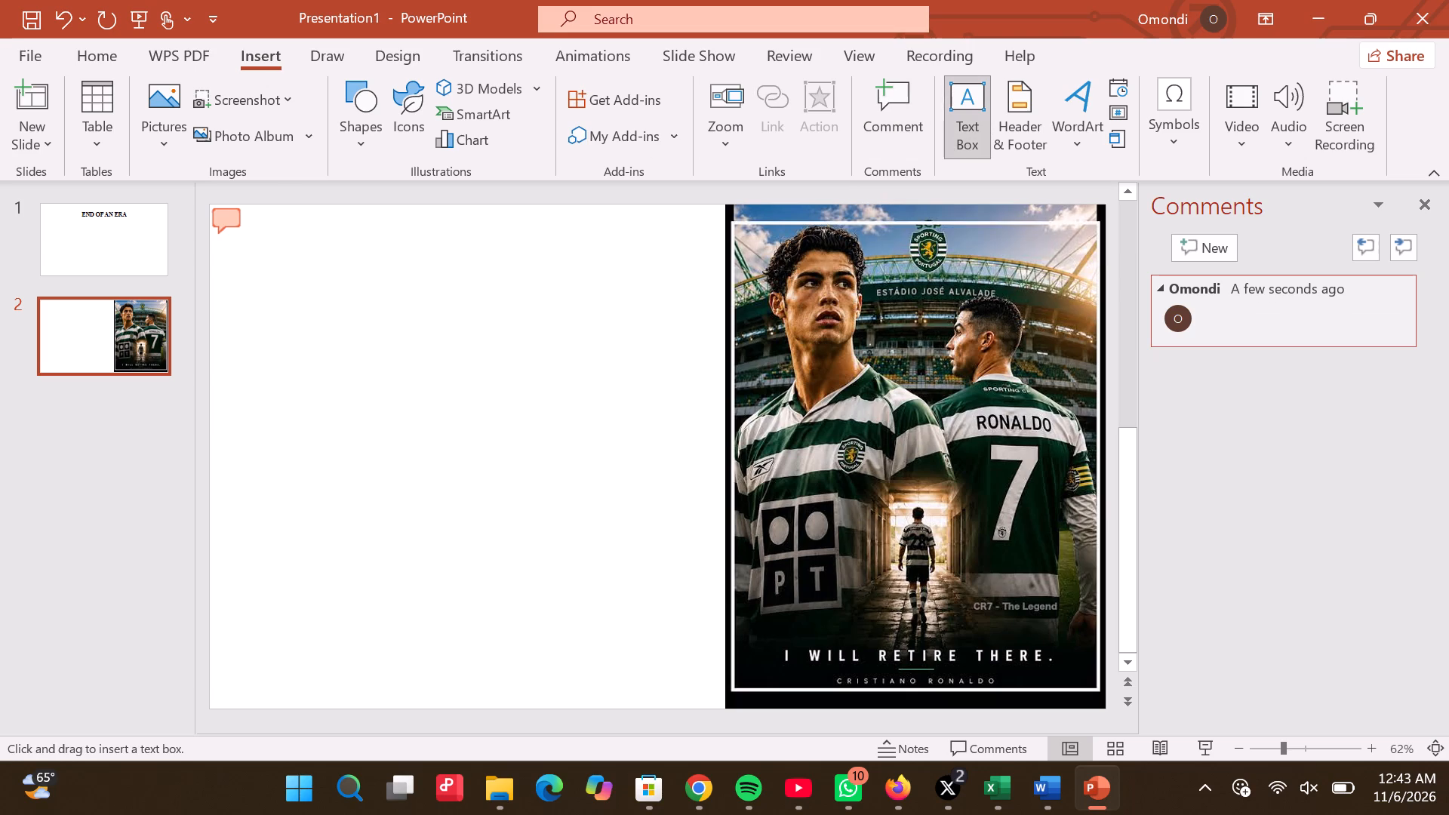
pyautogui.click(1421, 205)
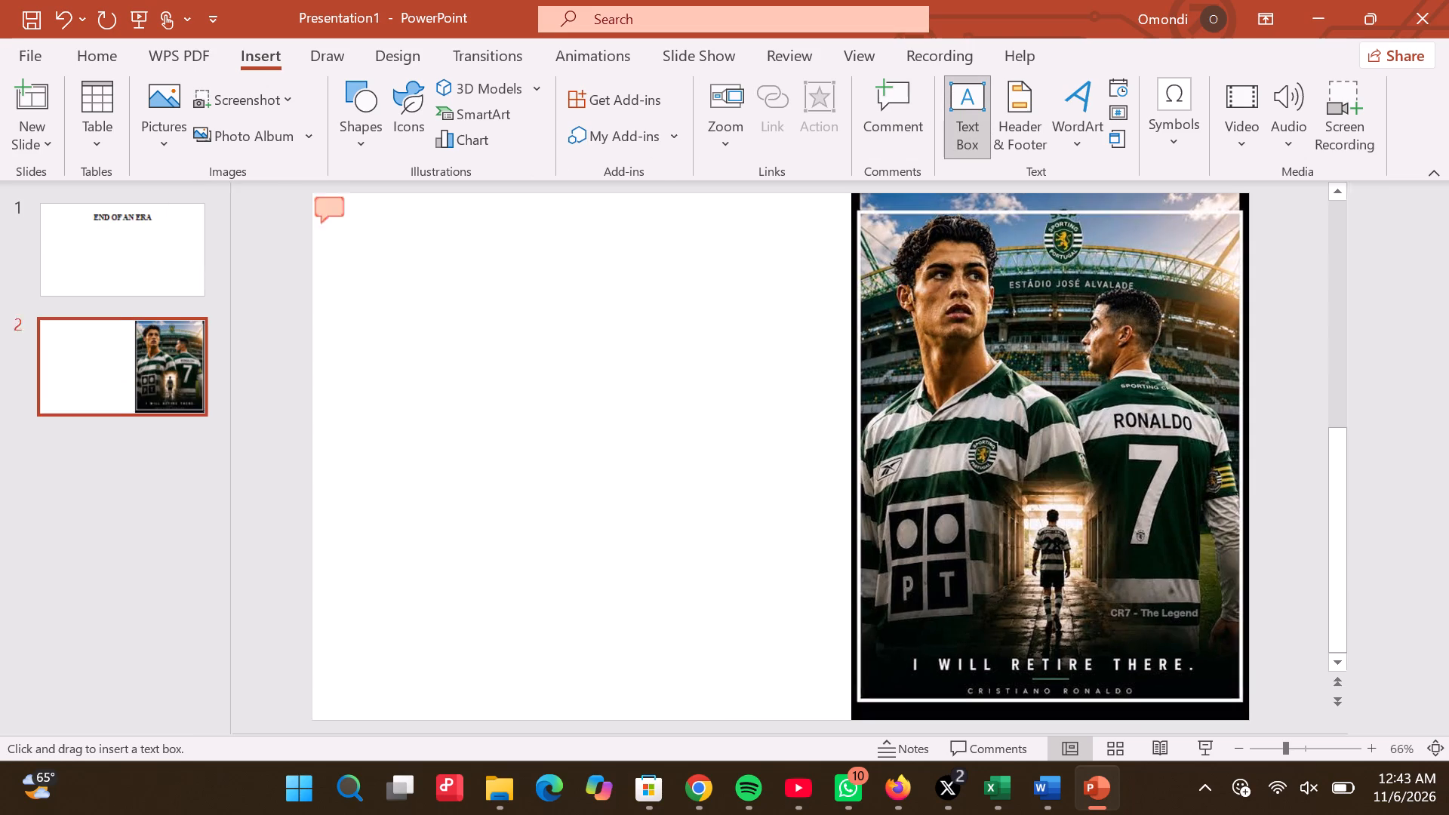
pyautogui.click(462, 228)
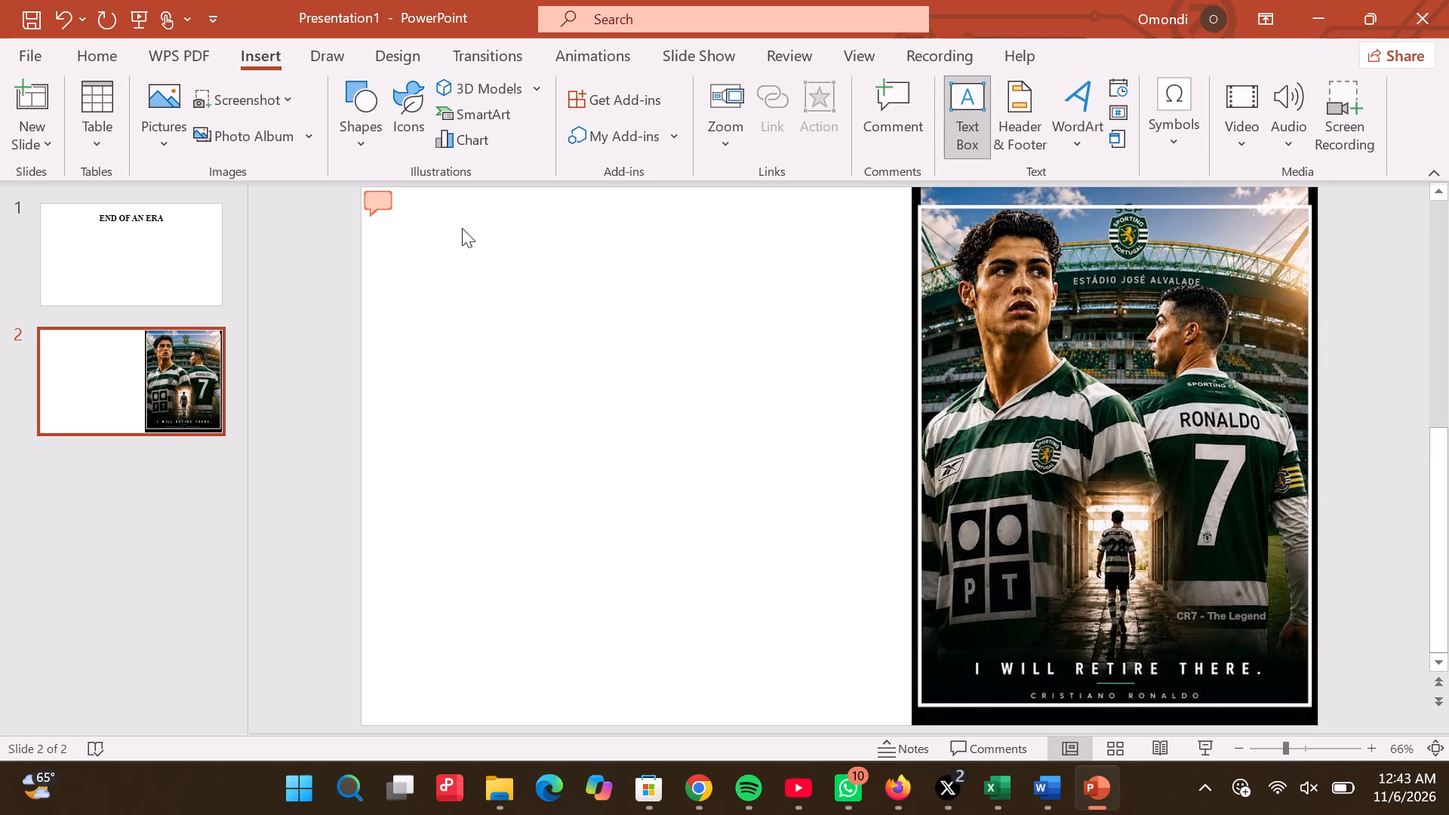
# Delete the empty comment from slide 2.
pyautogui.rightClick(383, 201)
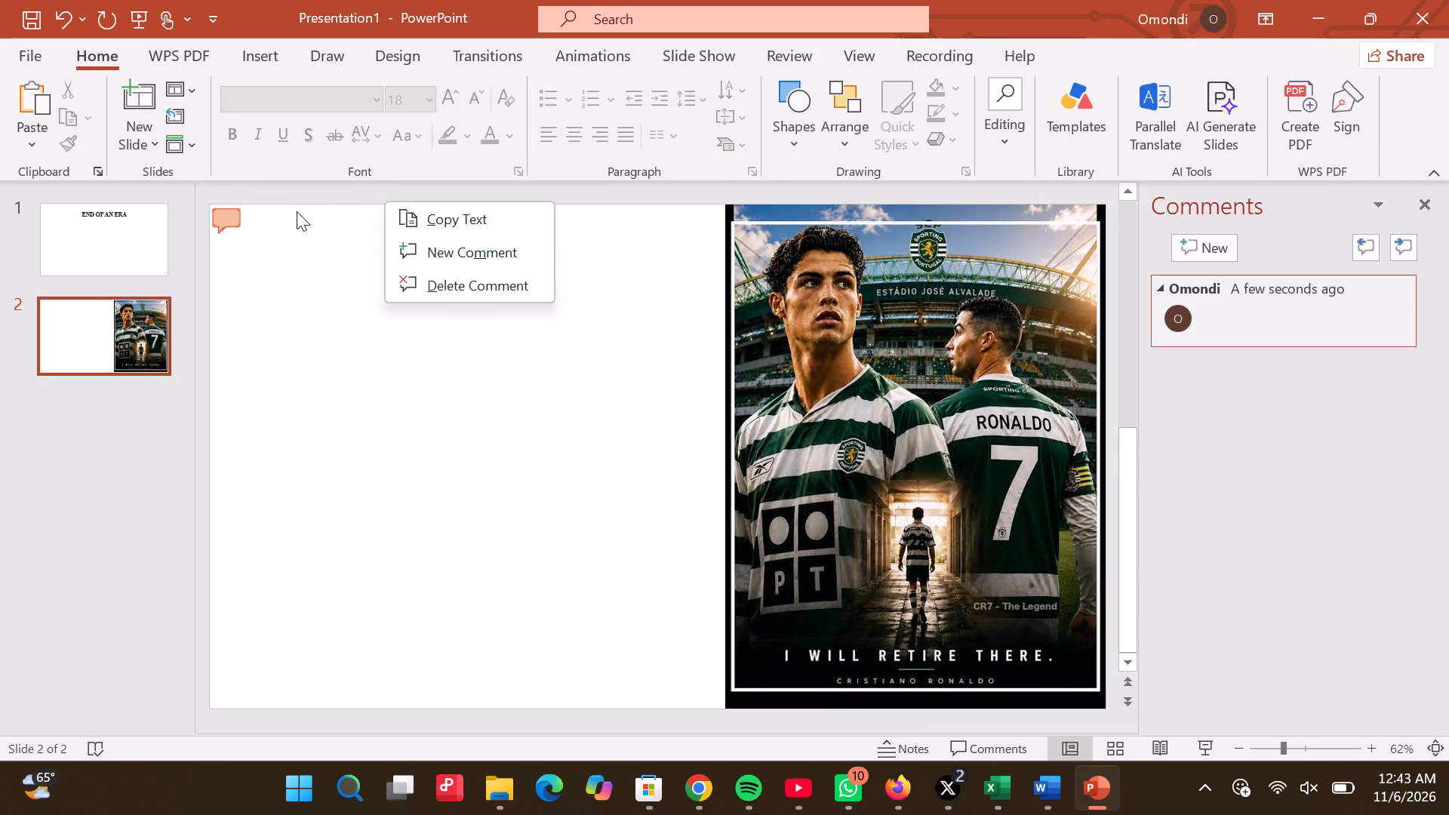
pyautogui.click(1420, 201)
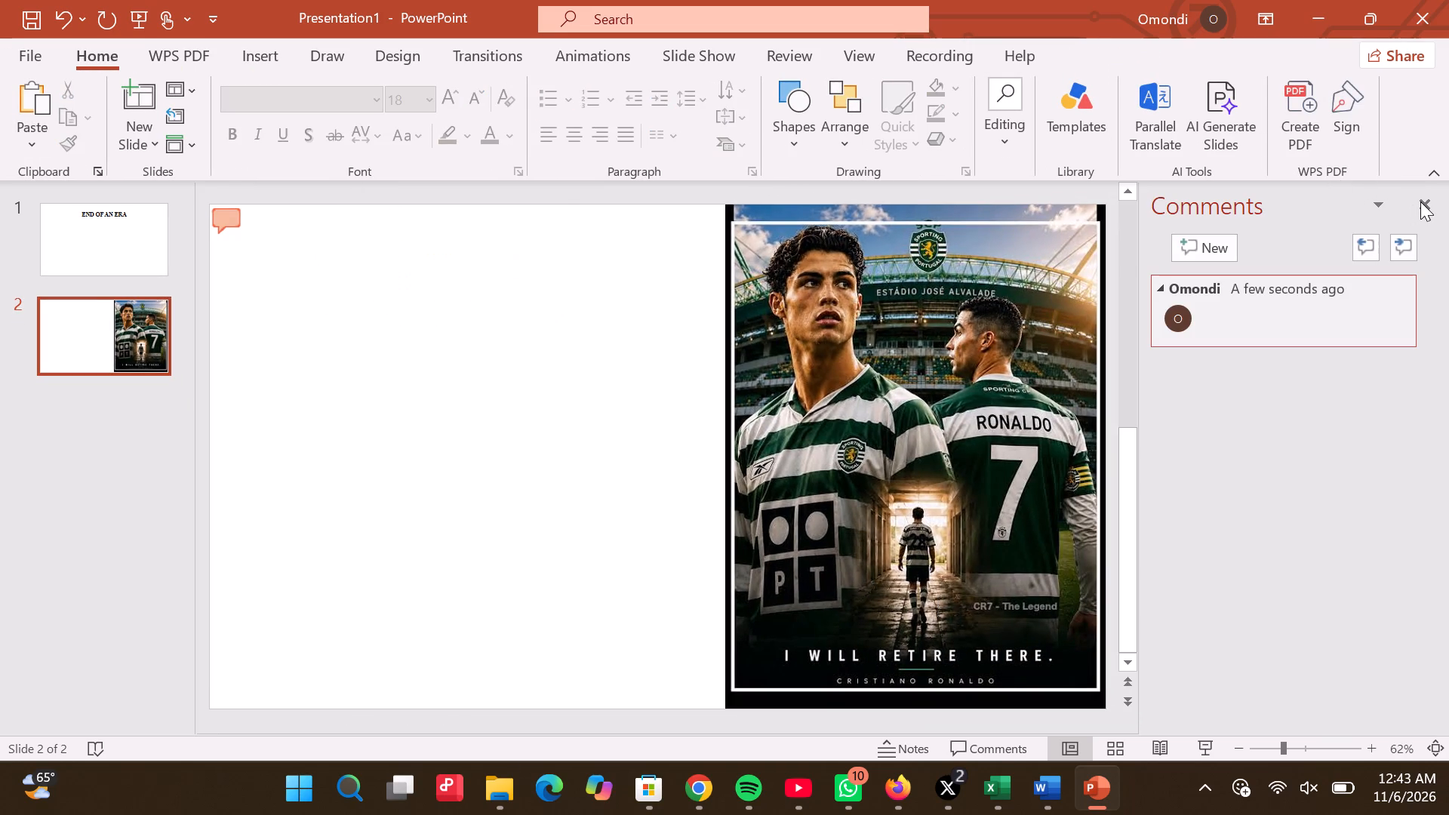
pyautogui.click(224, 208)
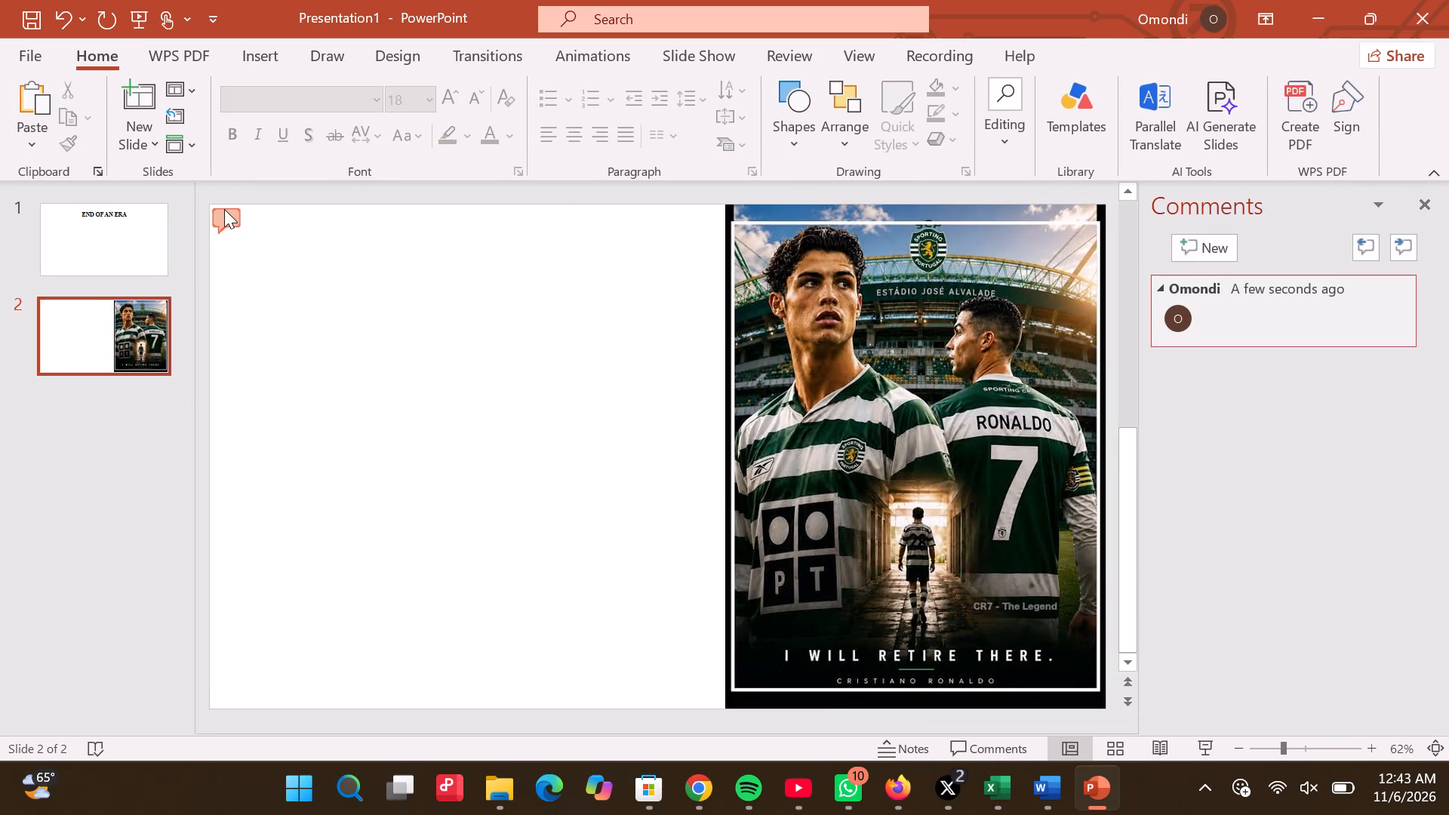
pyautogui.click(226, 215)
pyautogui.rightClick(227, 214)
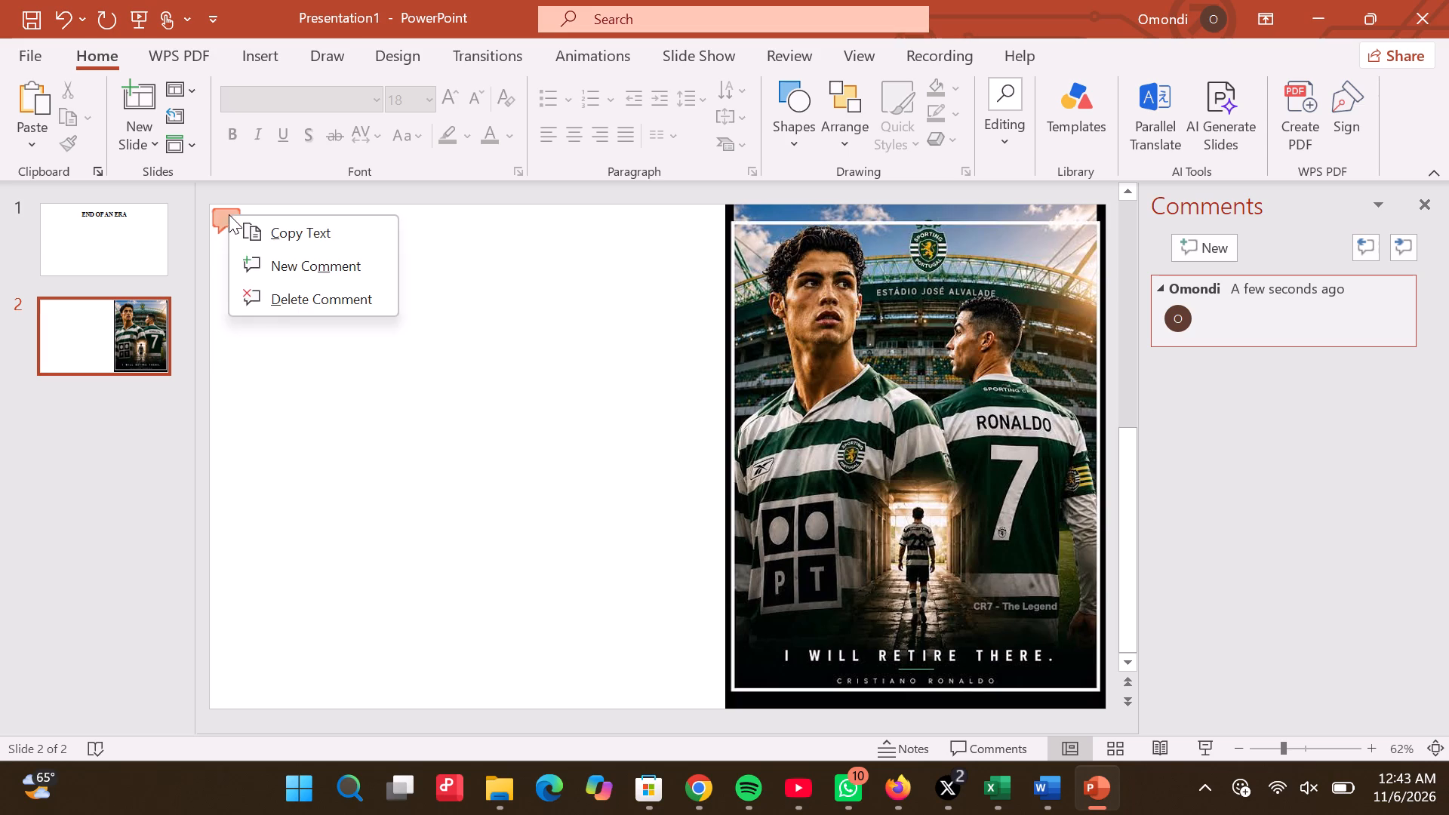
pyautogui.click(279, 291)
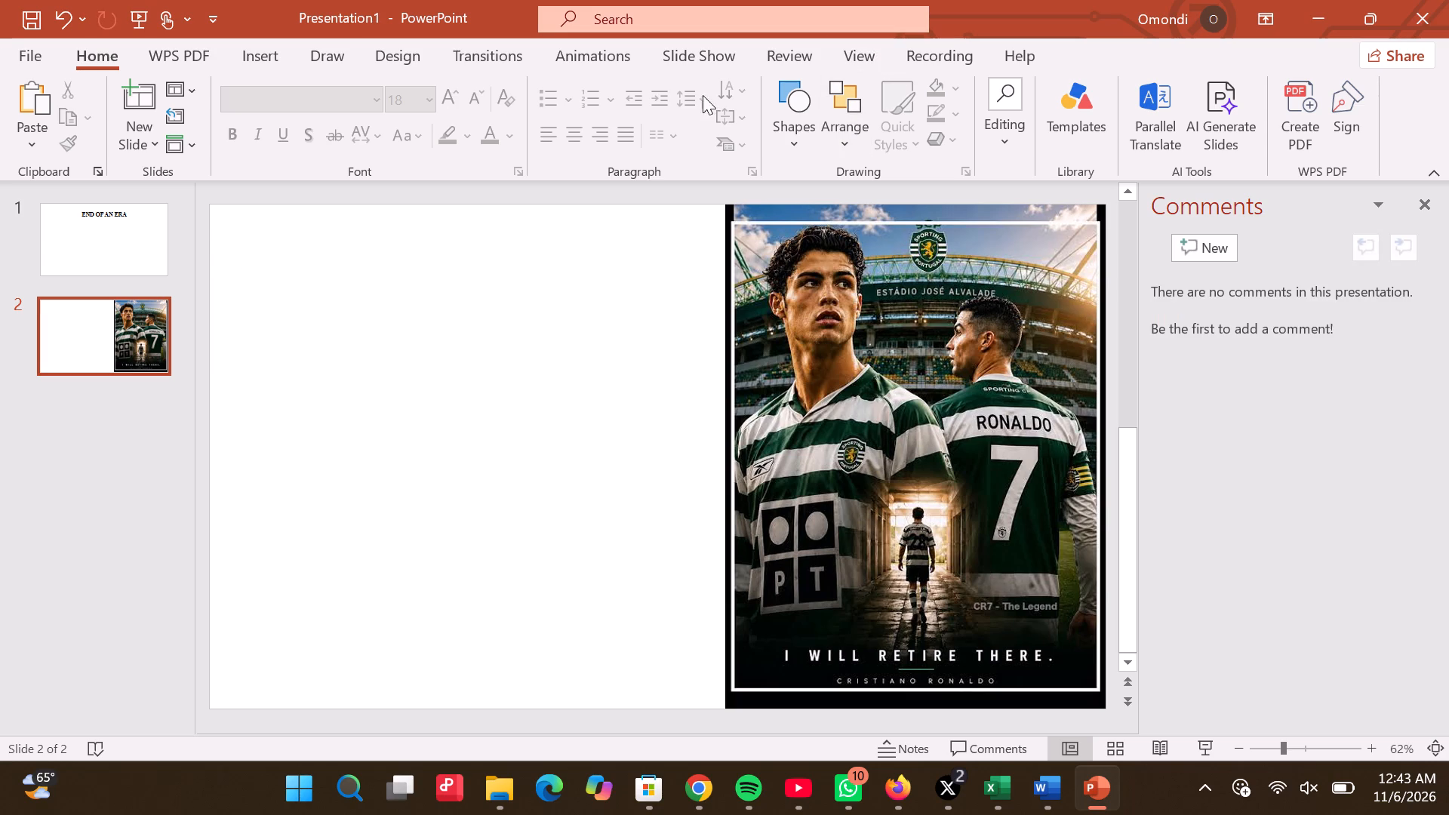
# Insert a text box at the top of slide 2's blank area, spanning from the slide's left edge to the poster.
pyautogui.click(280, 51)
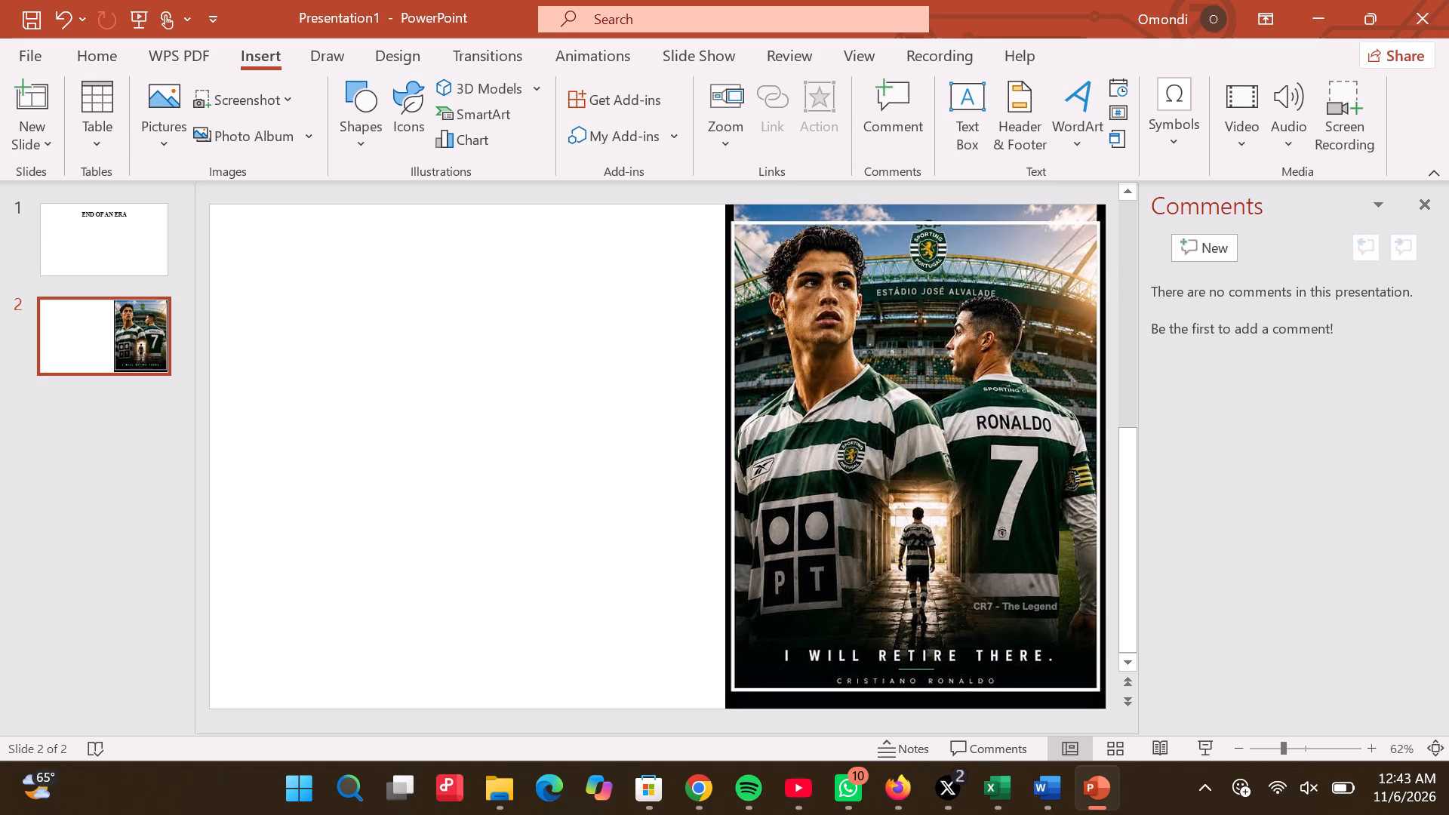
pyautogui.click(975, 114)
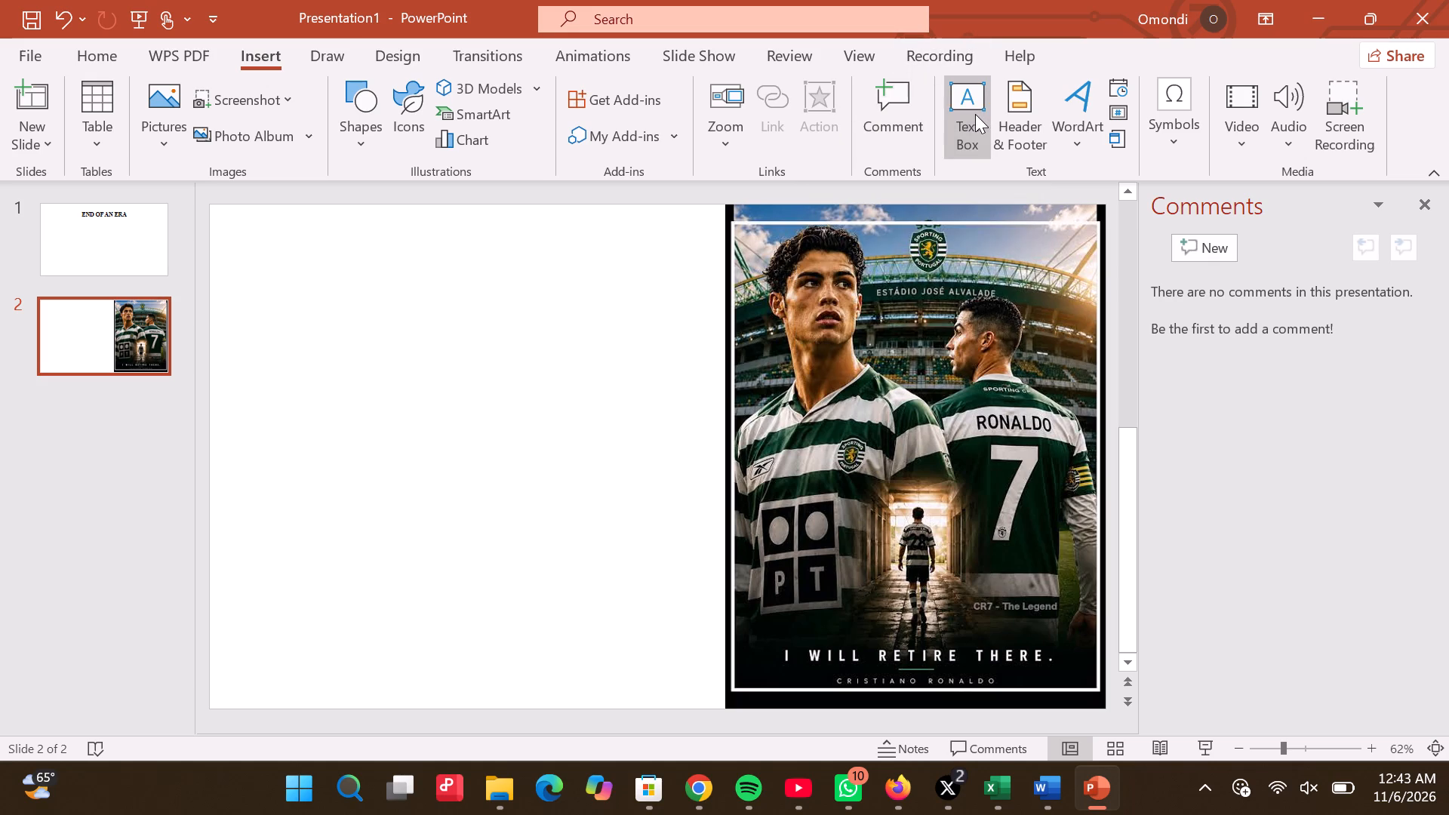
pyautogui.click(264, 265)
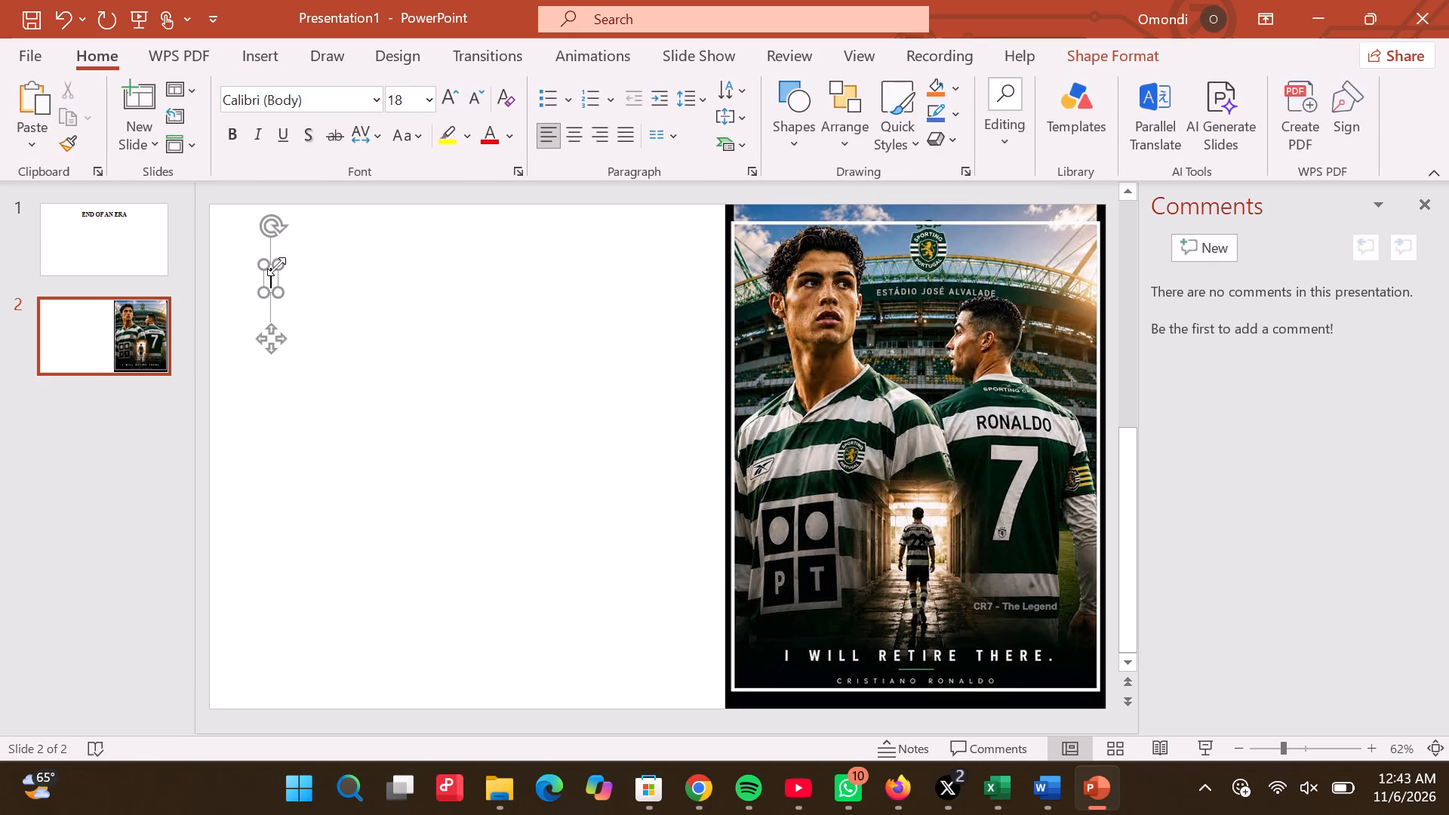
pyautogui.moveTo(275, 265); pyautogui.dragTo(483, 243)
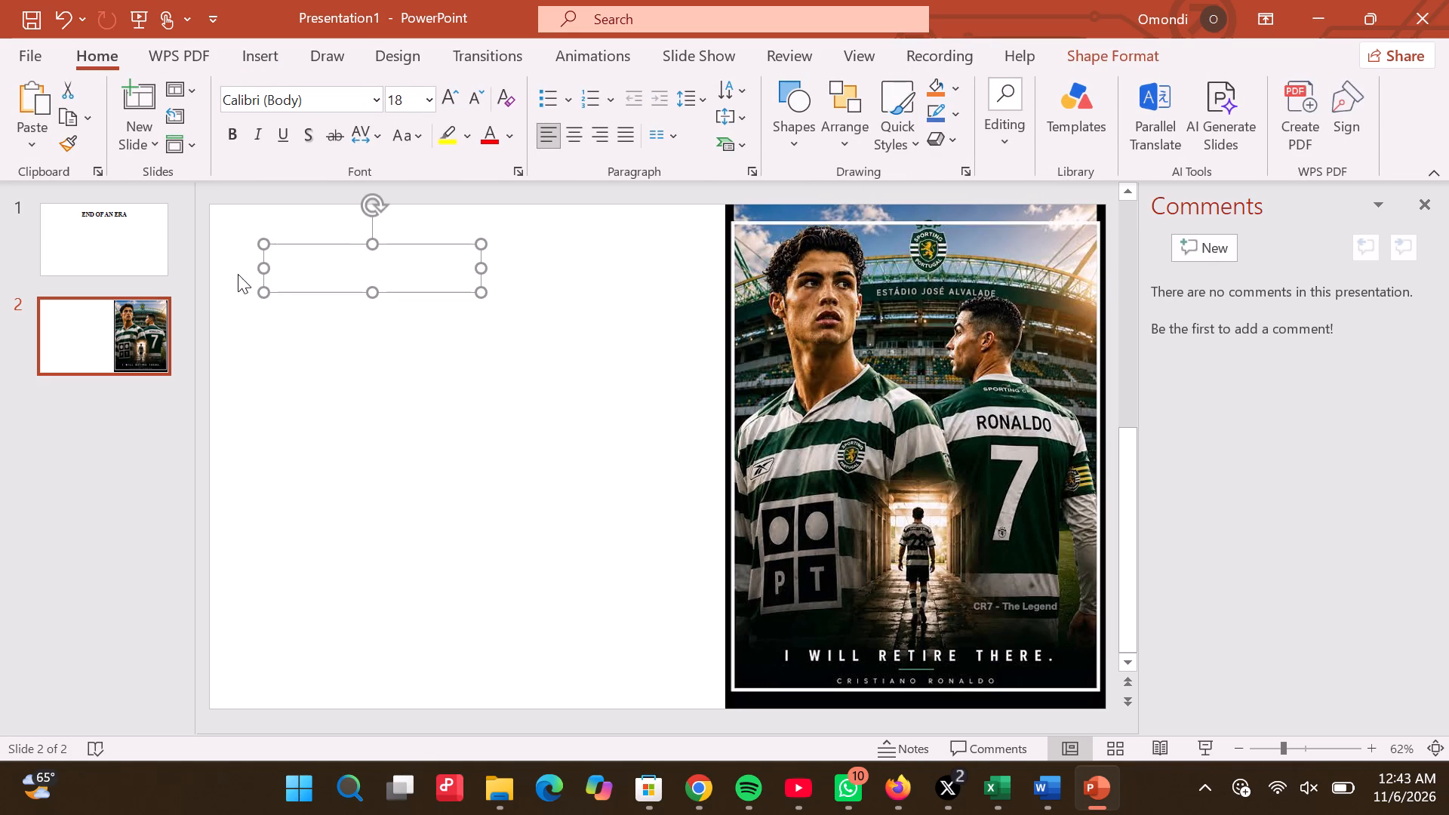
pyautogui.moveTo(260, 241); pyautogui.dragTo(214, 214)
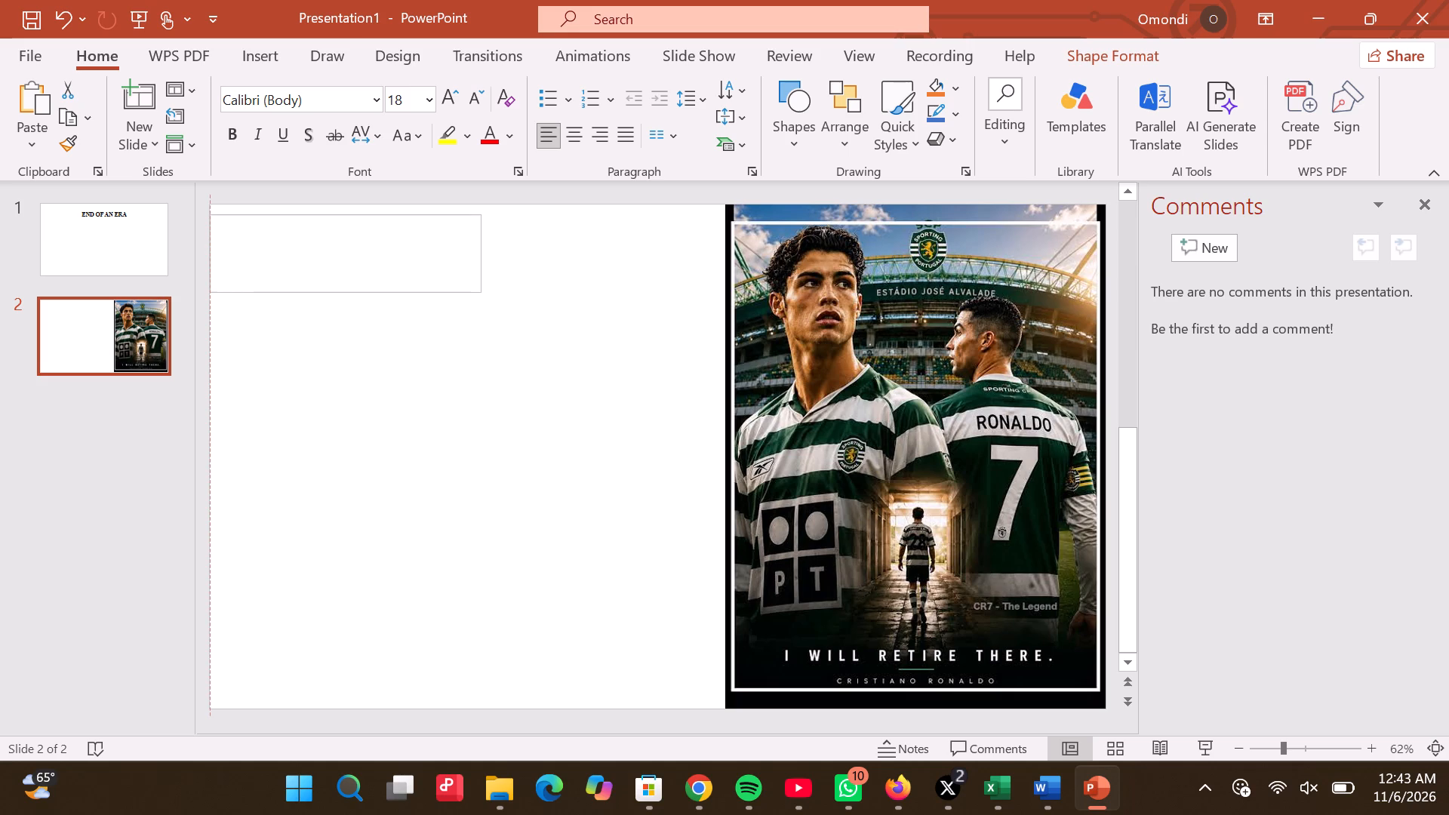
pyautogui.moveTo(214, 214); pyautogui.dragTo(214, 208)
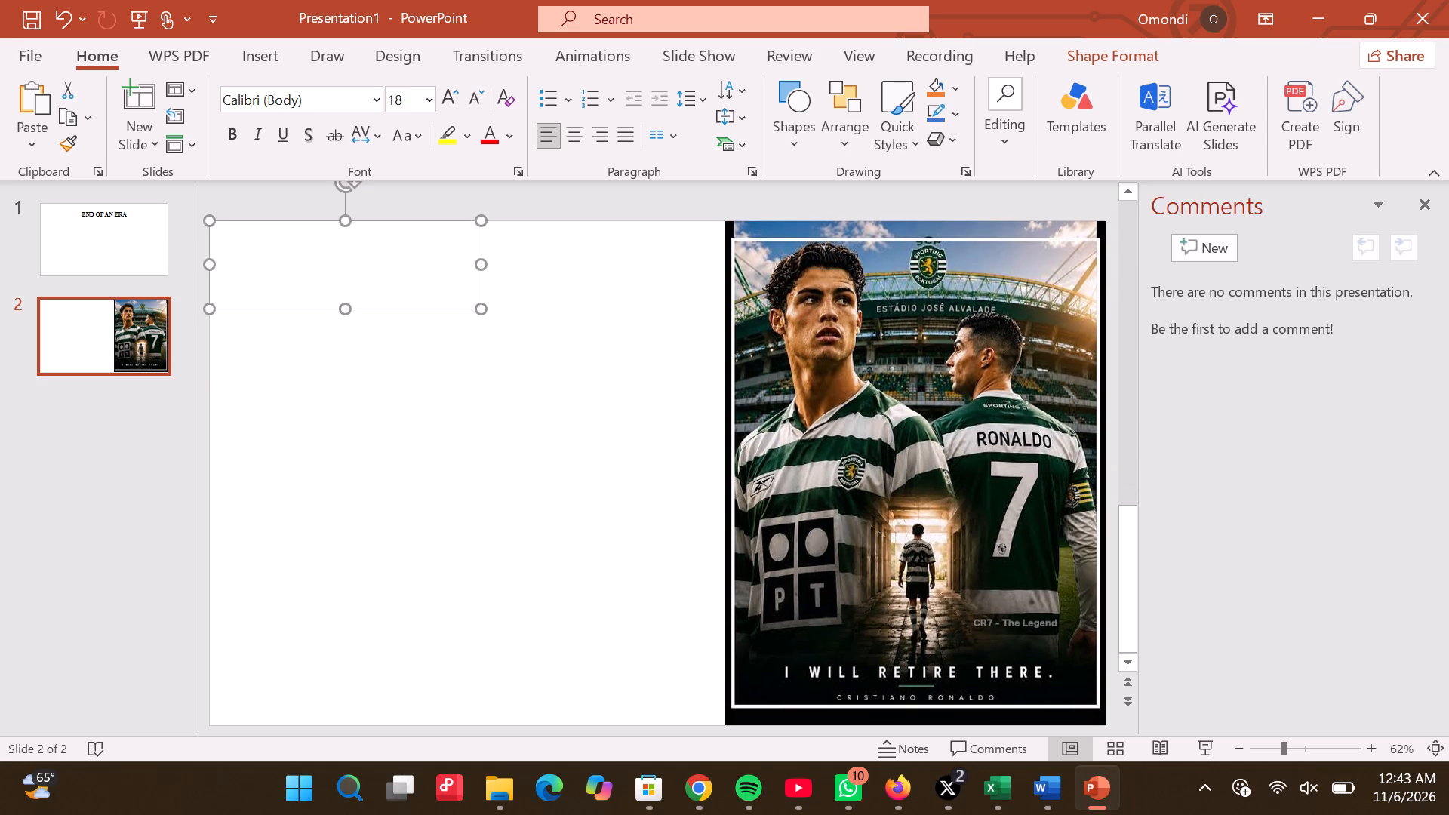
pyautogui.moveTo(478, 265); pyautogui.dragTo(528, 251)
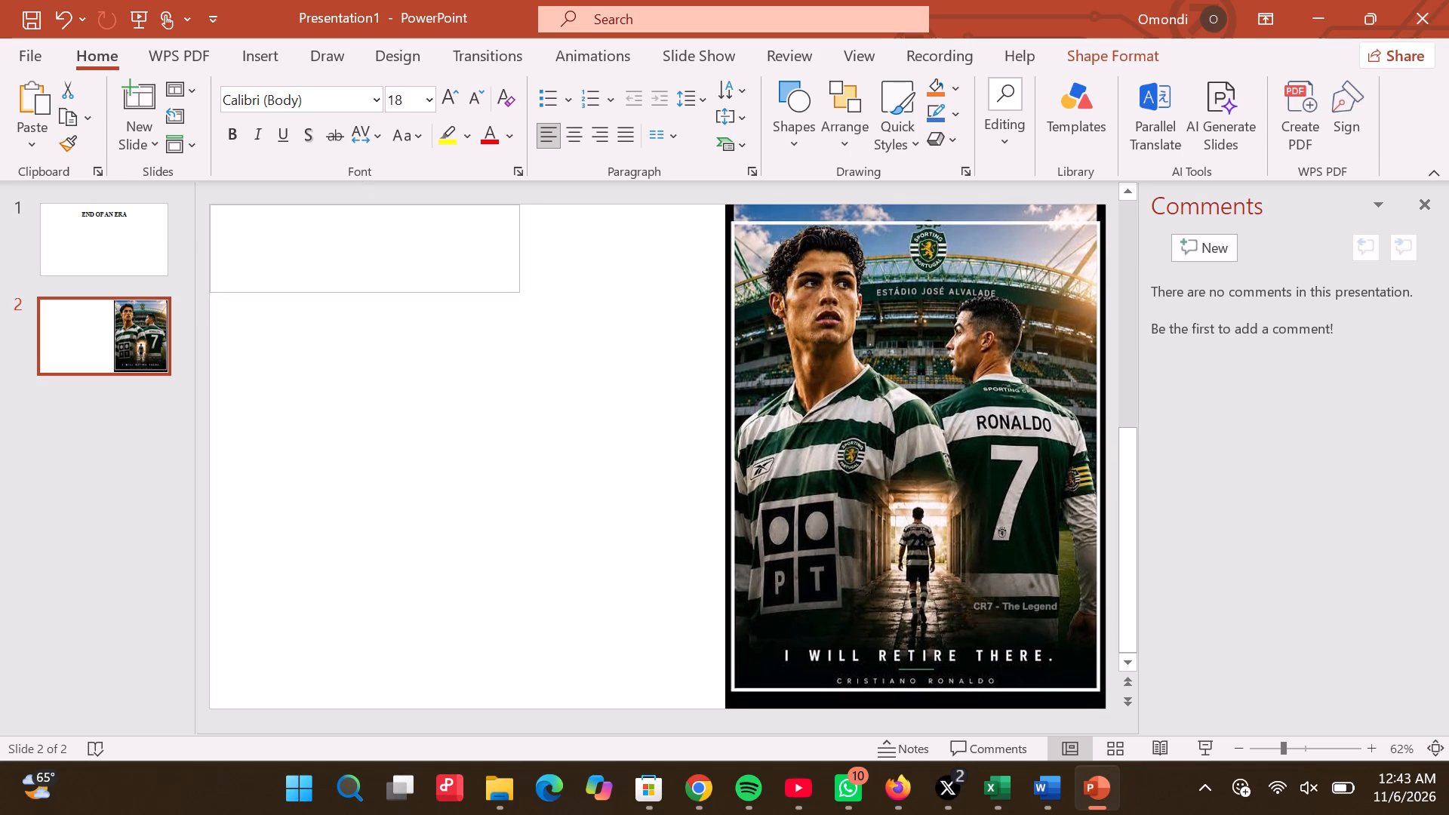
pyautogui.moveTo(528, 251); pyautogui.dragTo(713, 284)
pyautogui.moveTo(713, 284); pyautogui.dragTo(724, 282)
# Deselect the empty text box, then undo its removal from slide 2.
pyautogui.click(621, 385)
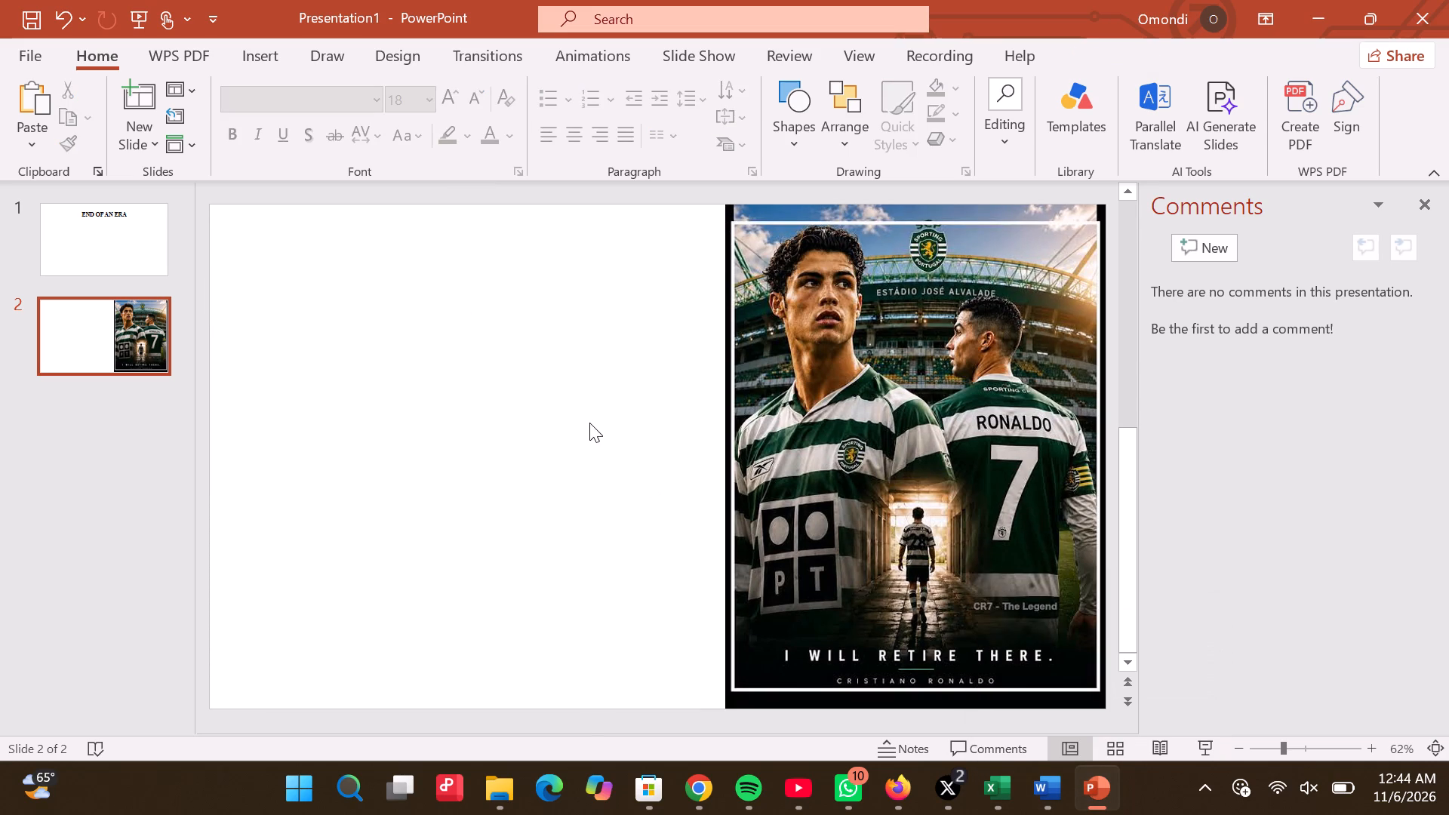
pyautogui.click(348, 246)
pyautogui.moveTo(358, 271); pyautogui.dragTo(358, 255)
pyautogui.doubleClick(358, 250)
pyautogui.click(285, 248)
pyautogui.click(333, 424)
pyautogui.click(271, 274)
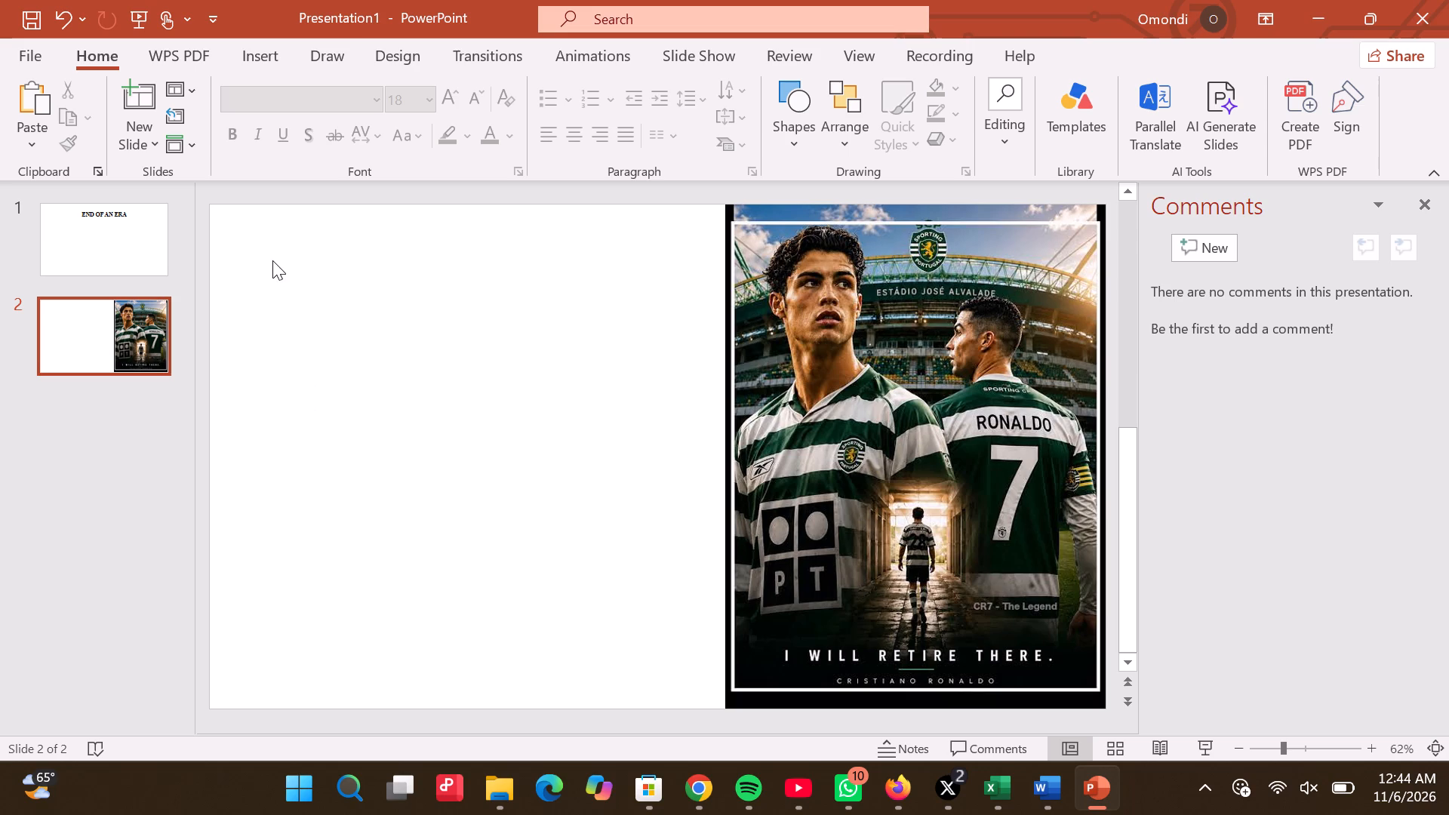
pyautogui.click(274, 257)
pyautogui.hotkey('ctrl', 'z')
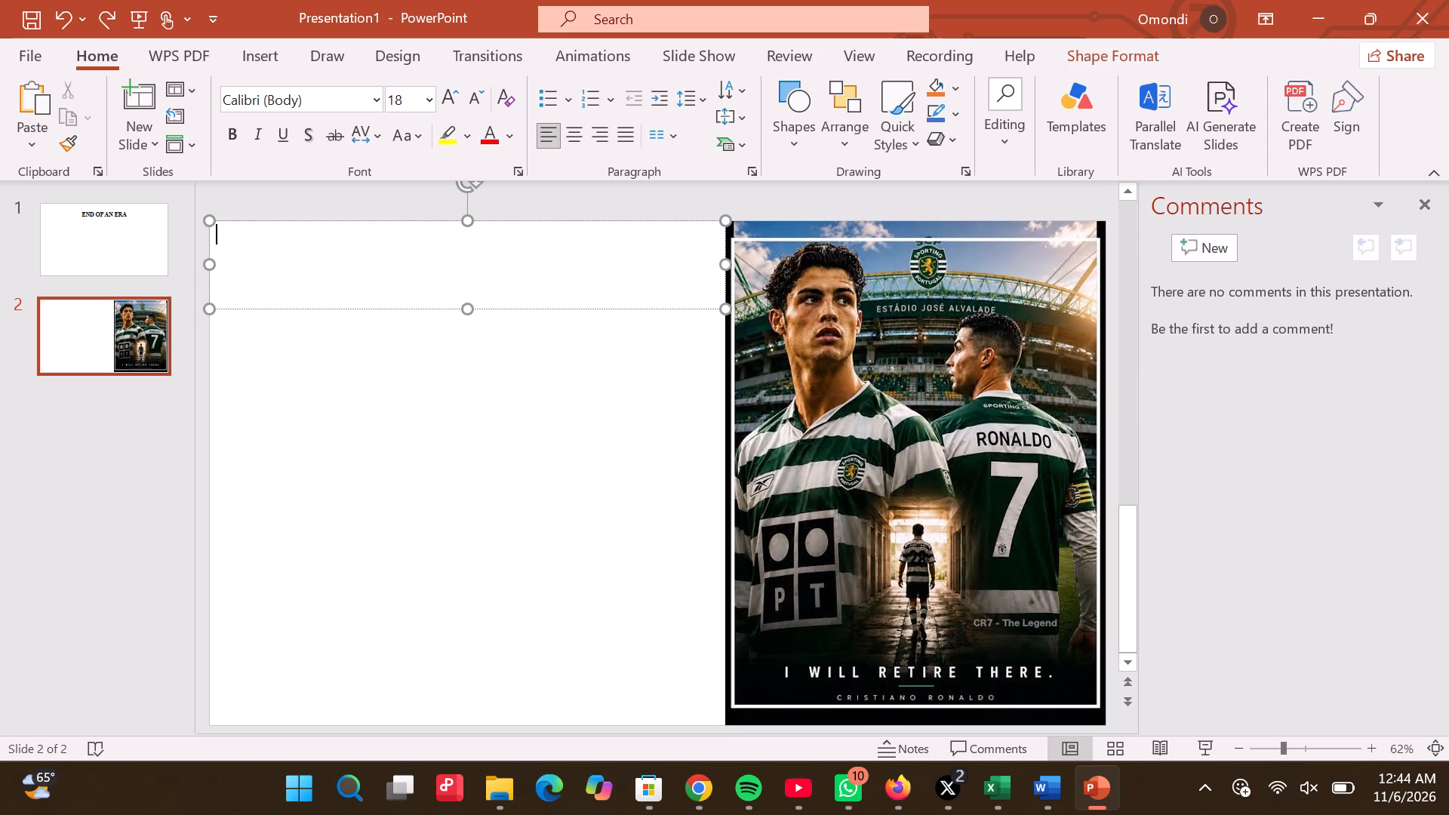
# Set the text box's font size to 28 and enter the heading "The Genesis".
pyautogui.click(429, 97)
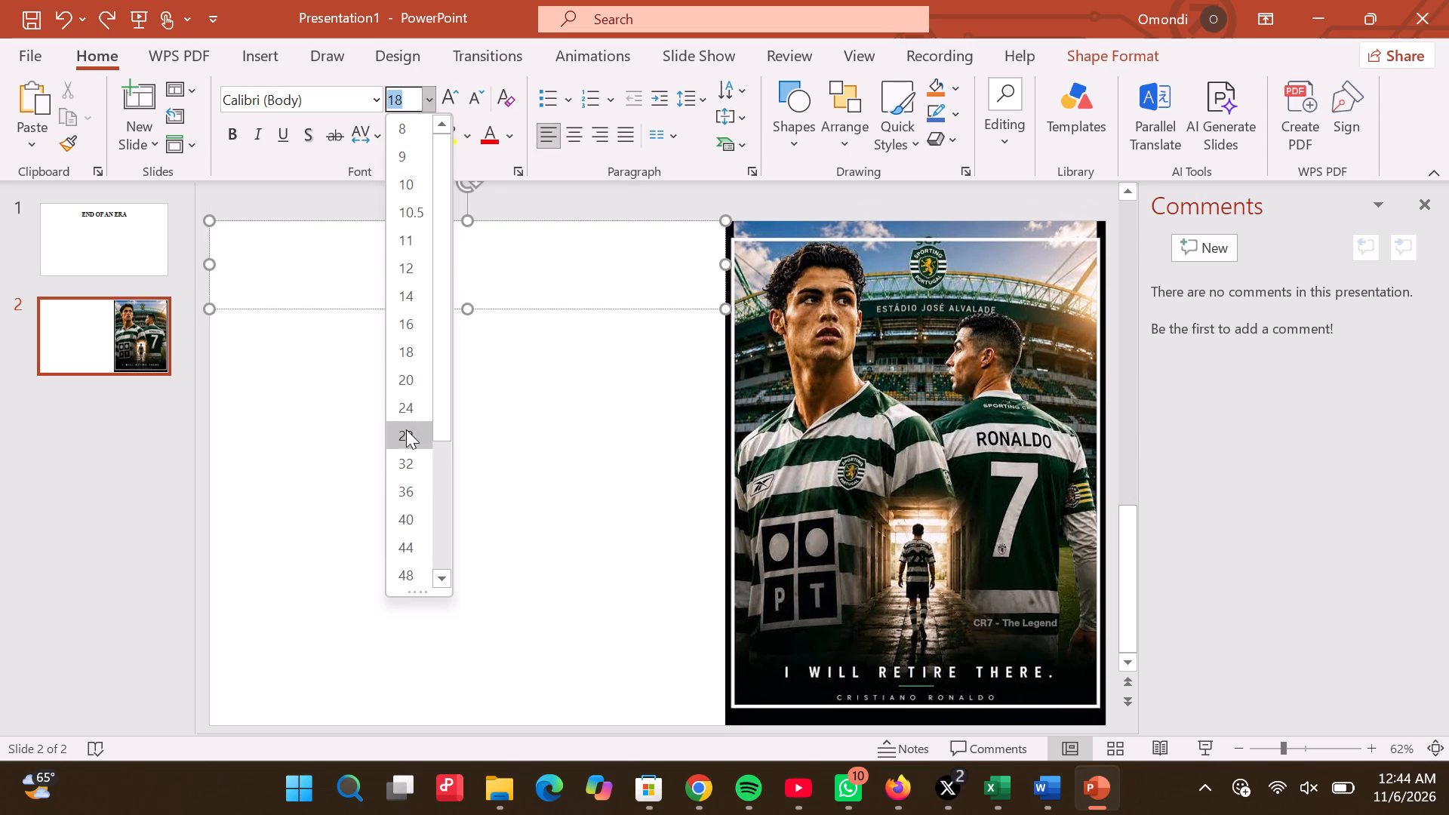
pyautogui.click(406, 429)
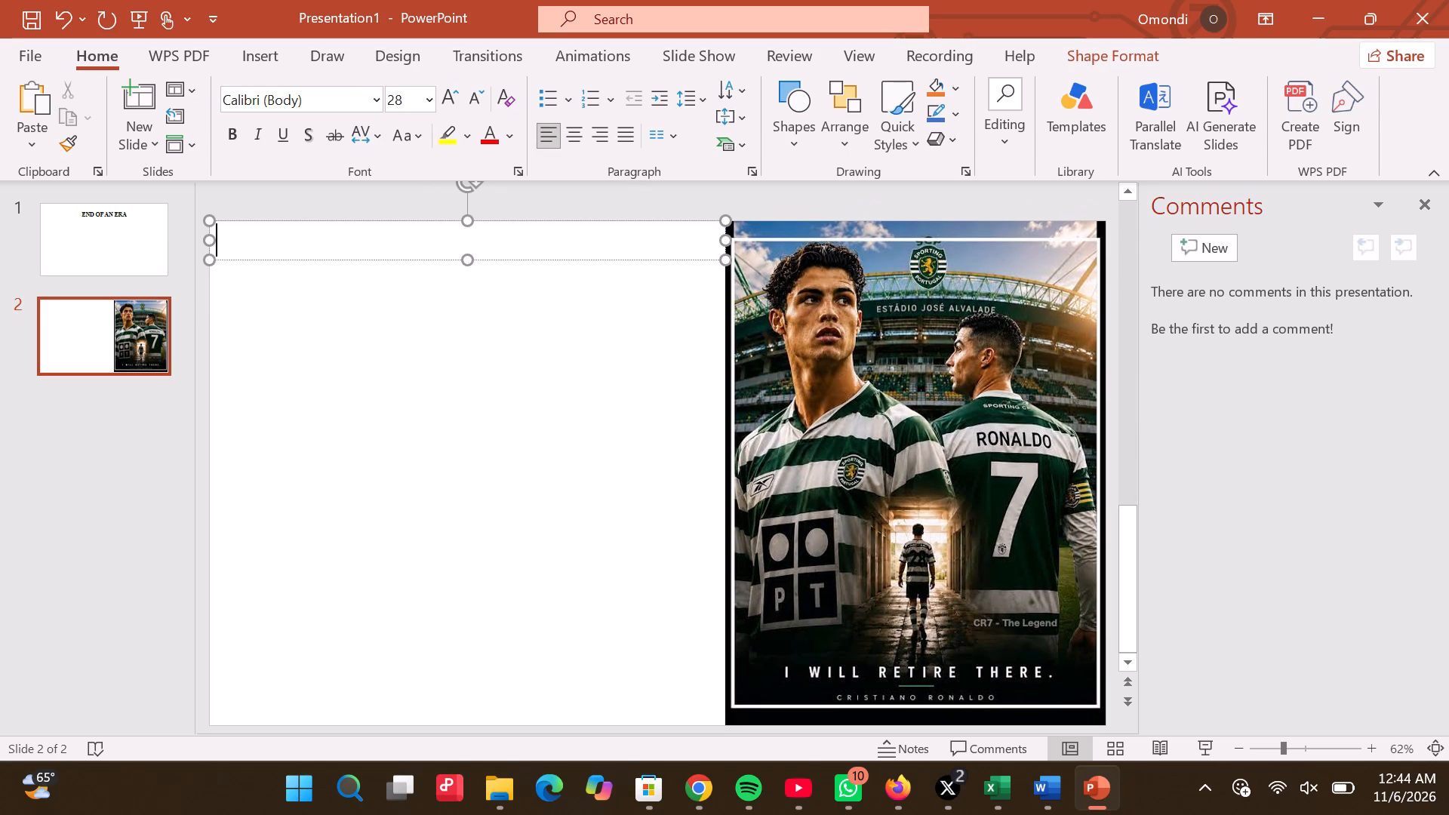
pyautogui.click(275, 242)
pyautogui.write('The')
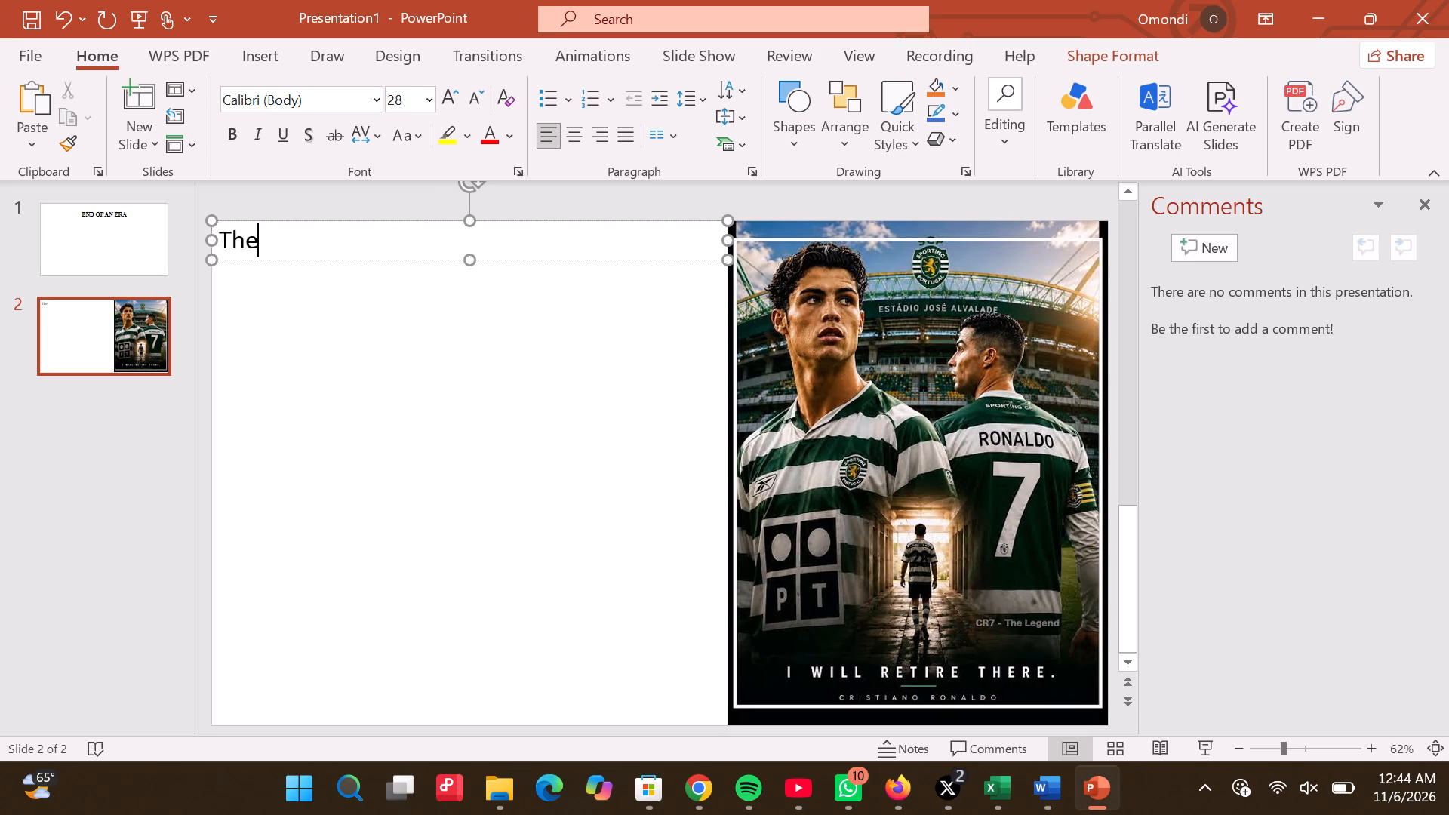
pyautogui.press('space')
pyautogui.write('Gen')
pyautogui.press('e')
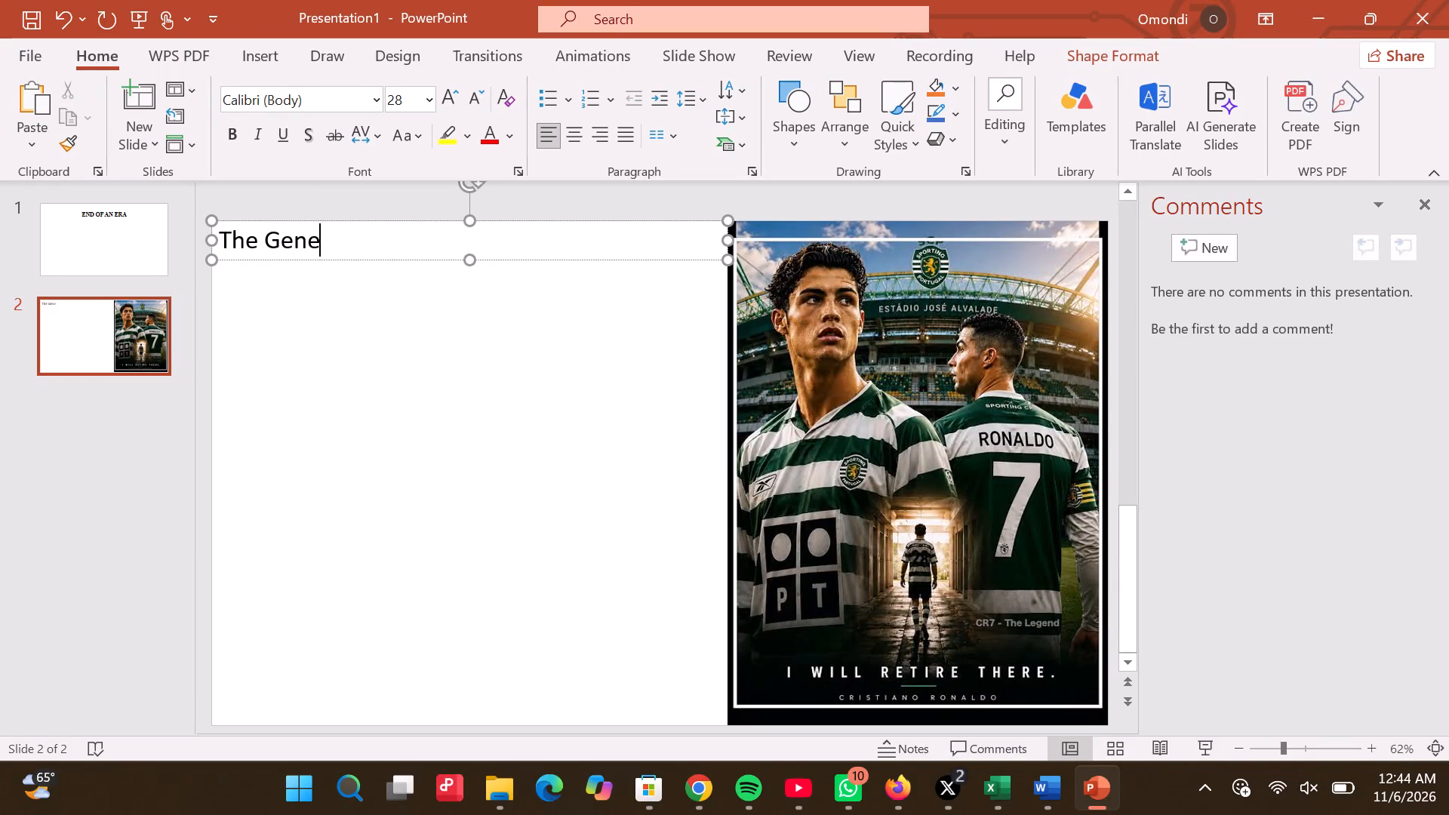
pyautogui.write('sis')
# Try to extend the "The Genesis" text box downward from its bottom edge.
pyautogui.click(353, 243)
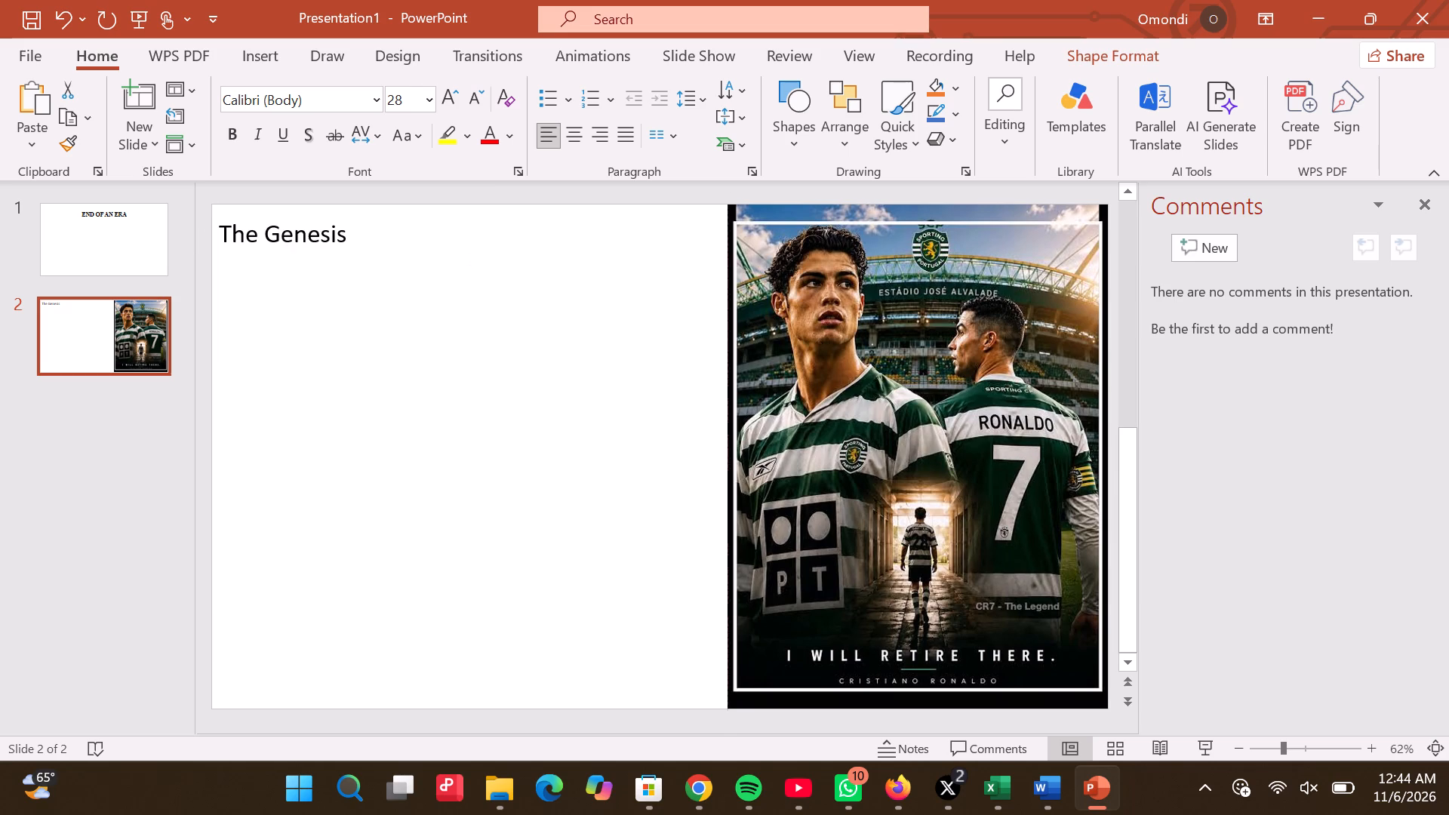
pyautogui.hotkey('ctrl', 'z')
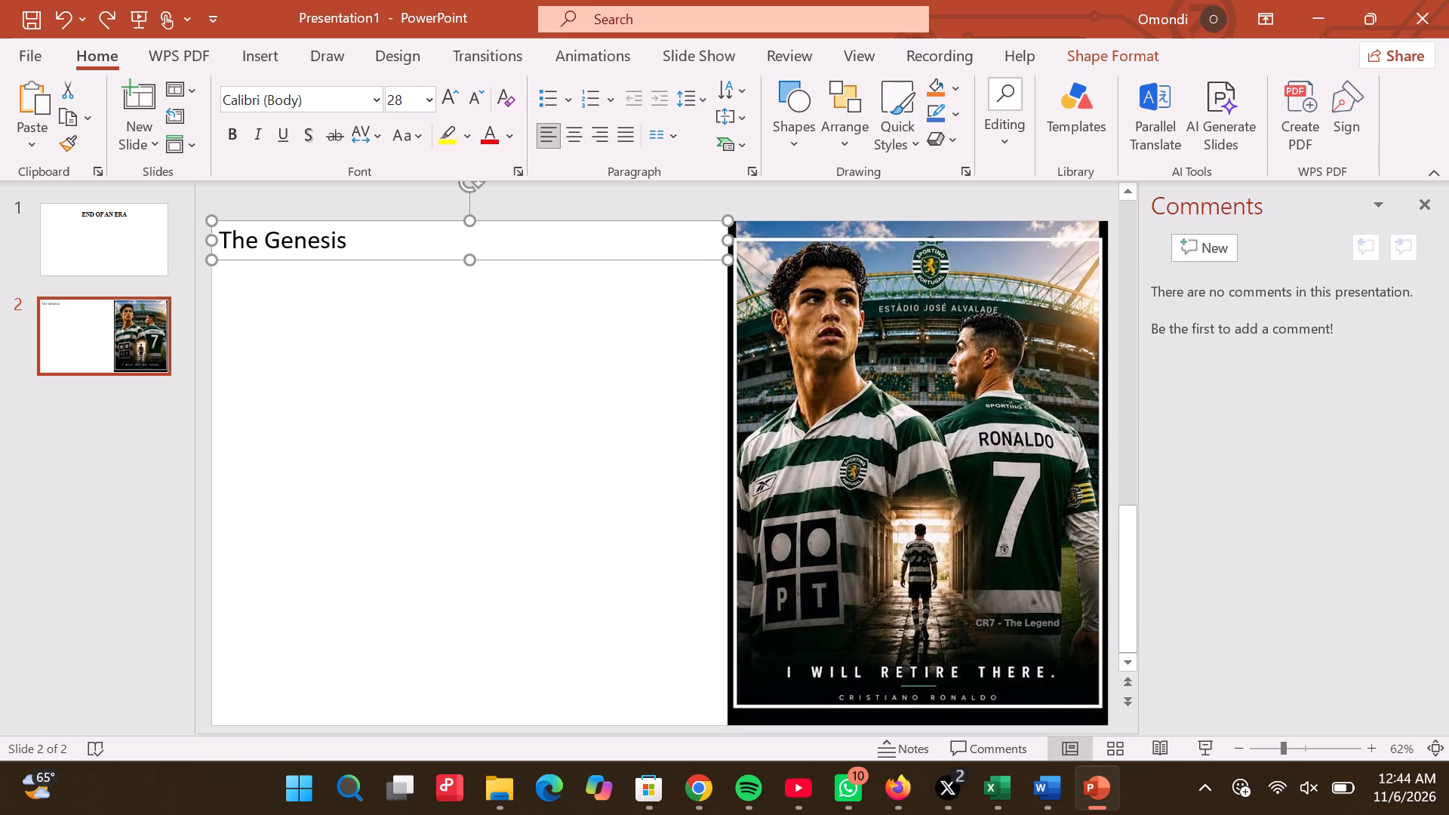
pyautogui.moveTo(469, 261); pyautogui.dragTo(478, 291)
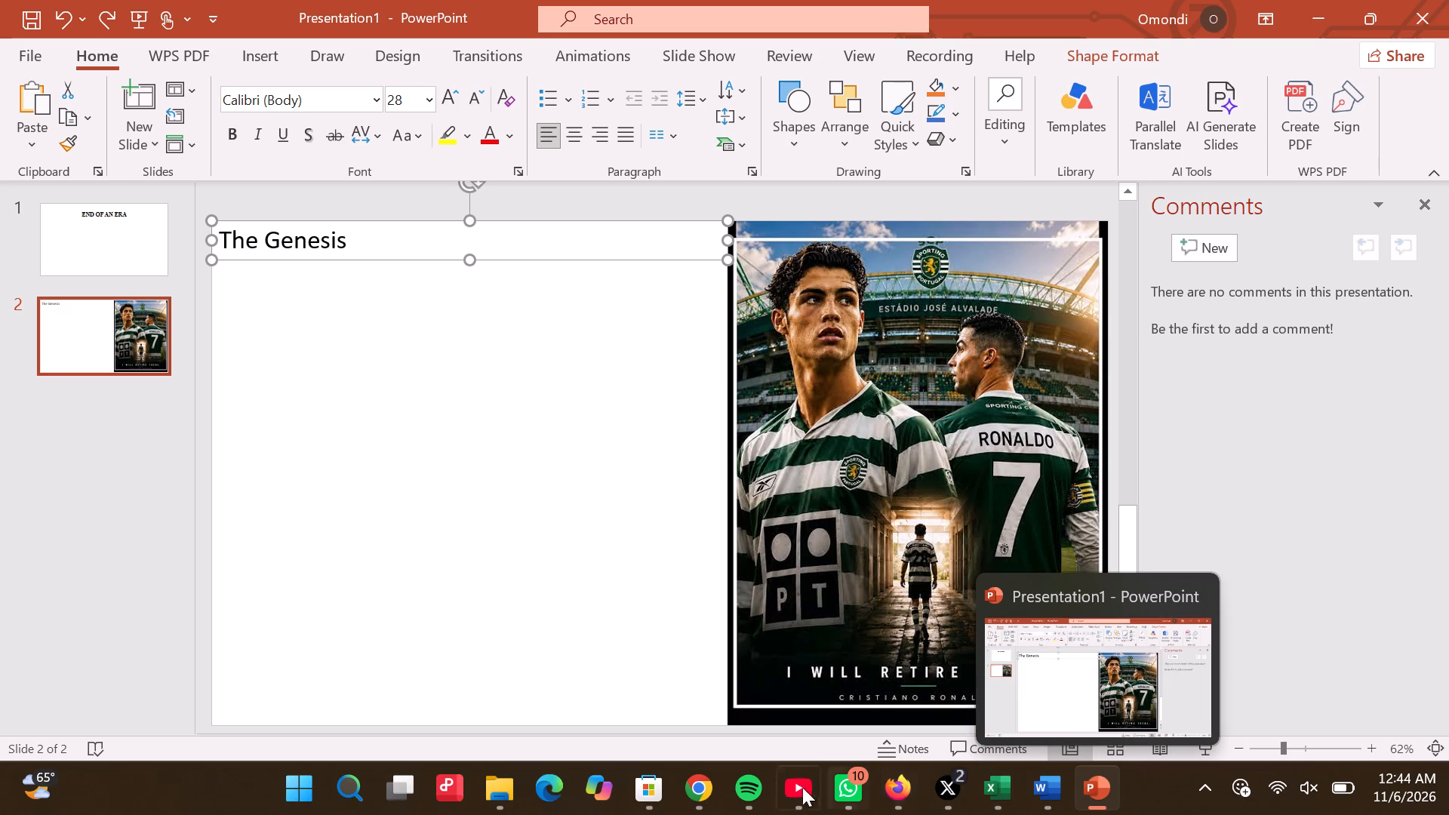
# Switch to Chrome and search Google in a new tab for "describe the begining of ronaldos career".
pyautogui.click(699, 797)
pyautogui.click(798, 641)
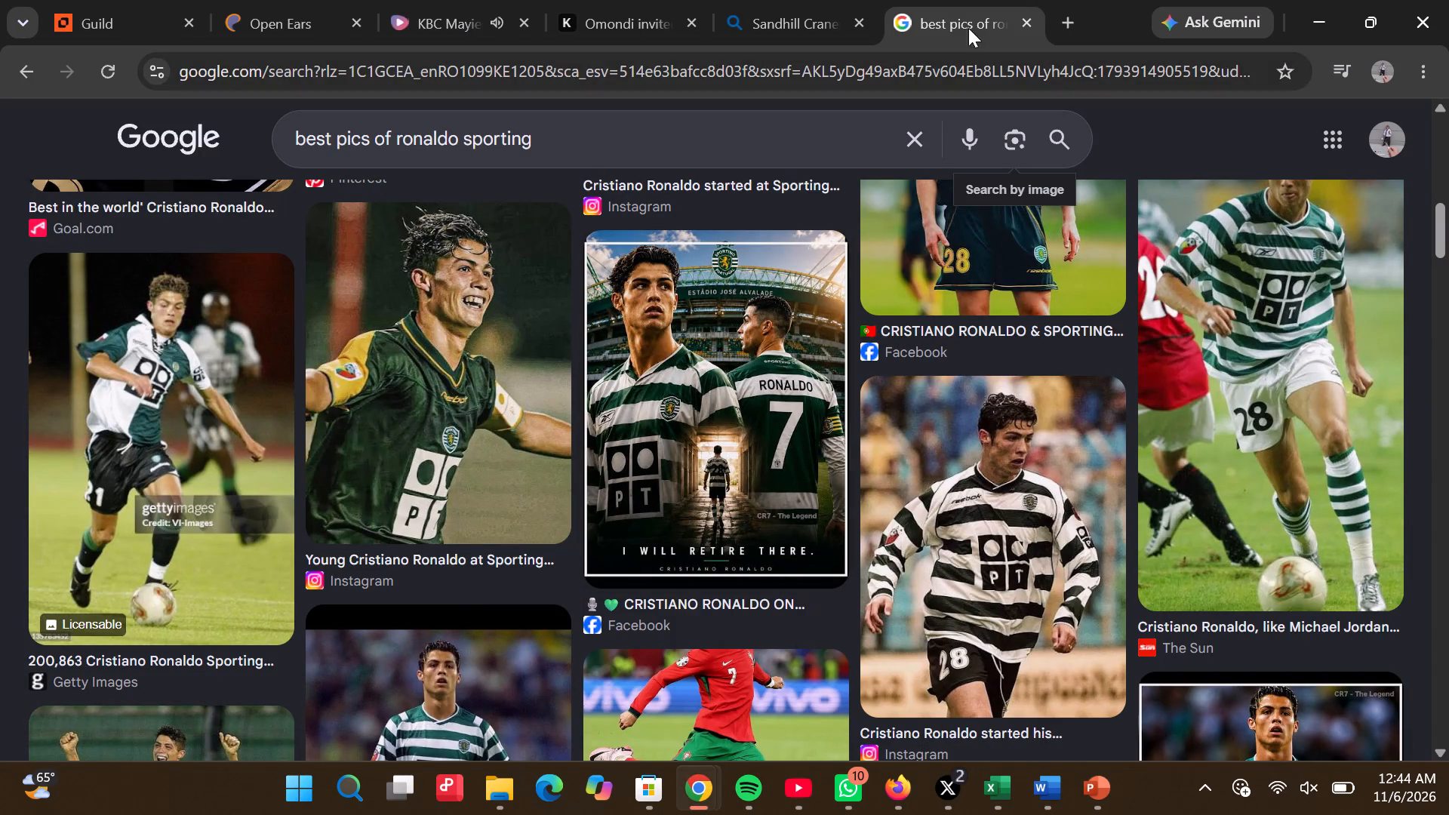
pyautogui.click(1060, 17)
pyautogui.click(512, 464)
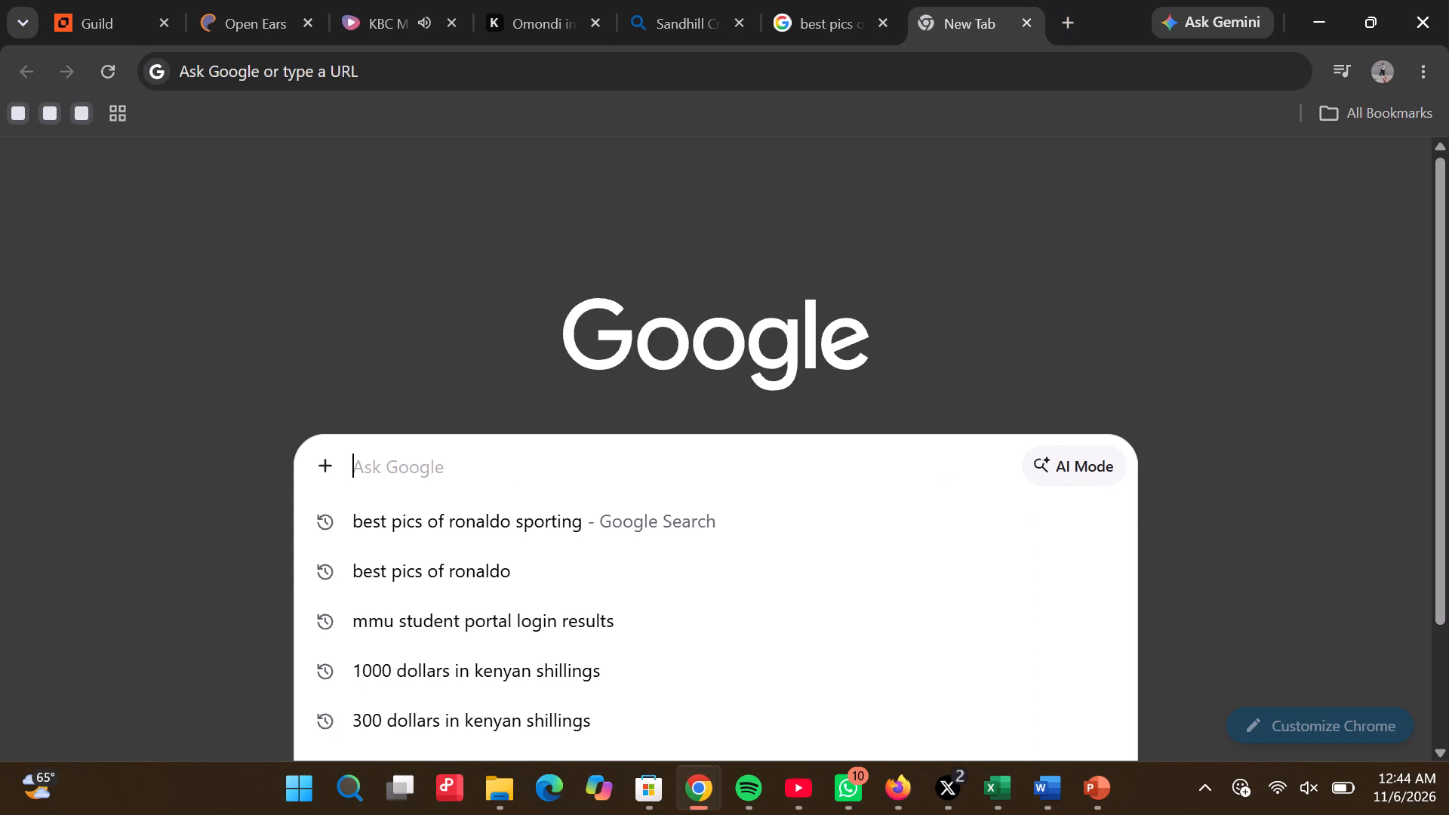
pyautogui.write('des')
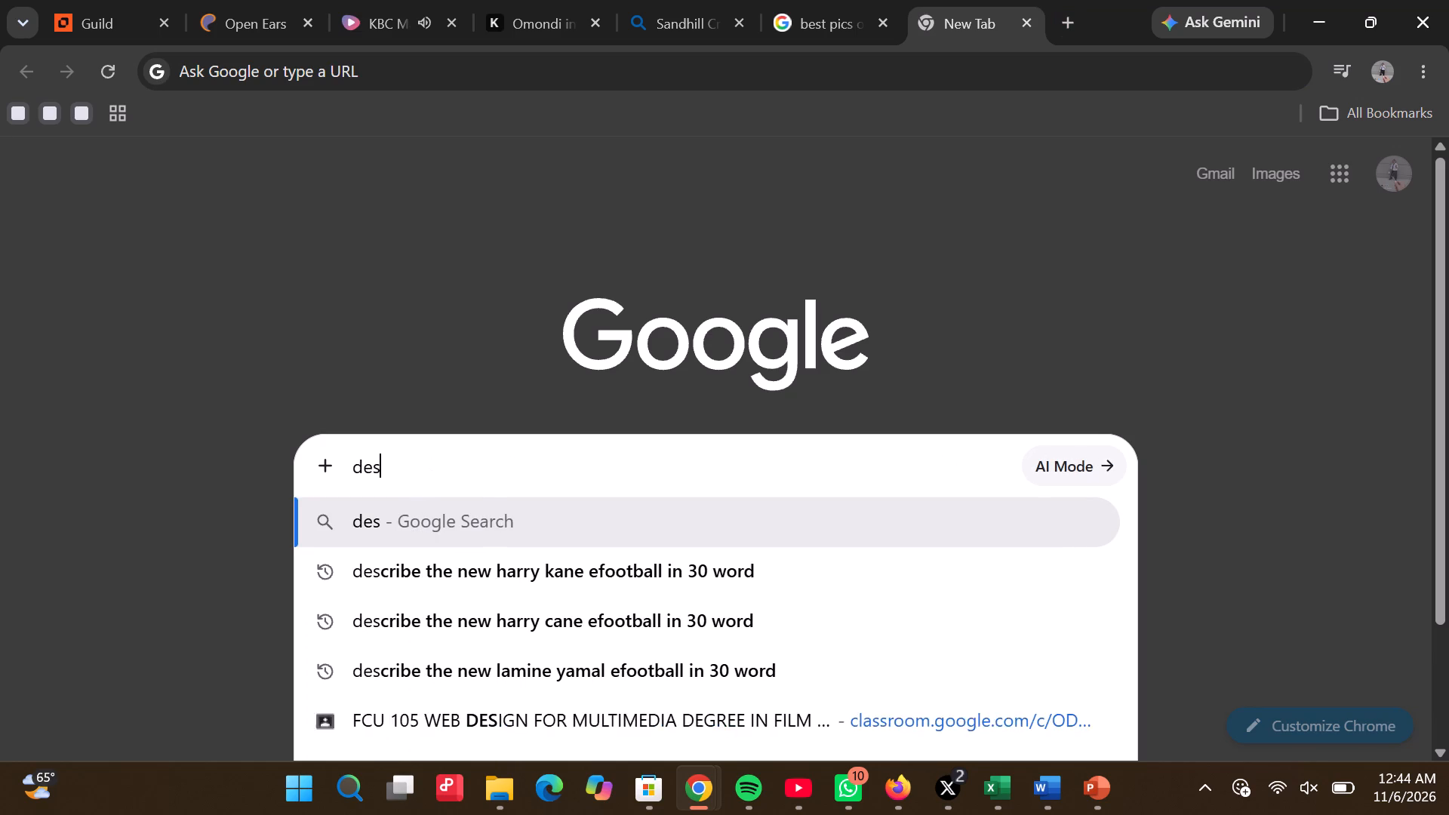
pyautogui.write('crib')
pyautogui.write('e')
pyautogui.press('space')
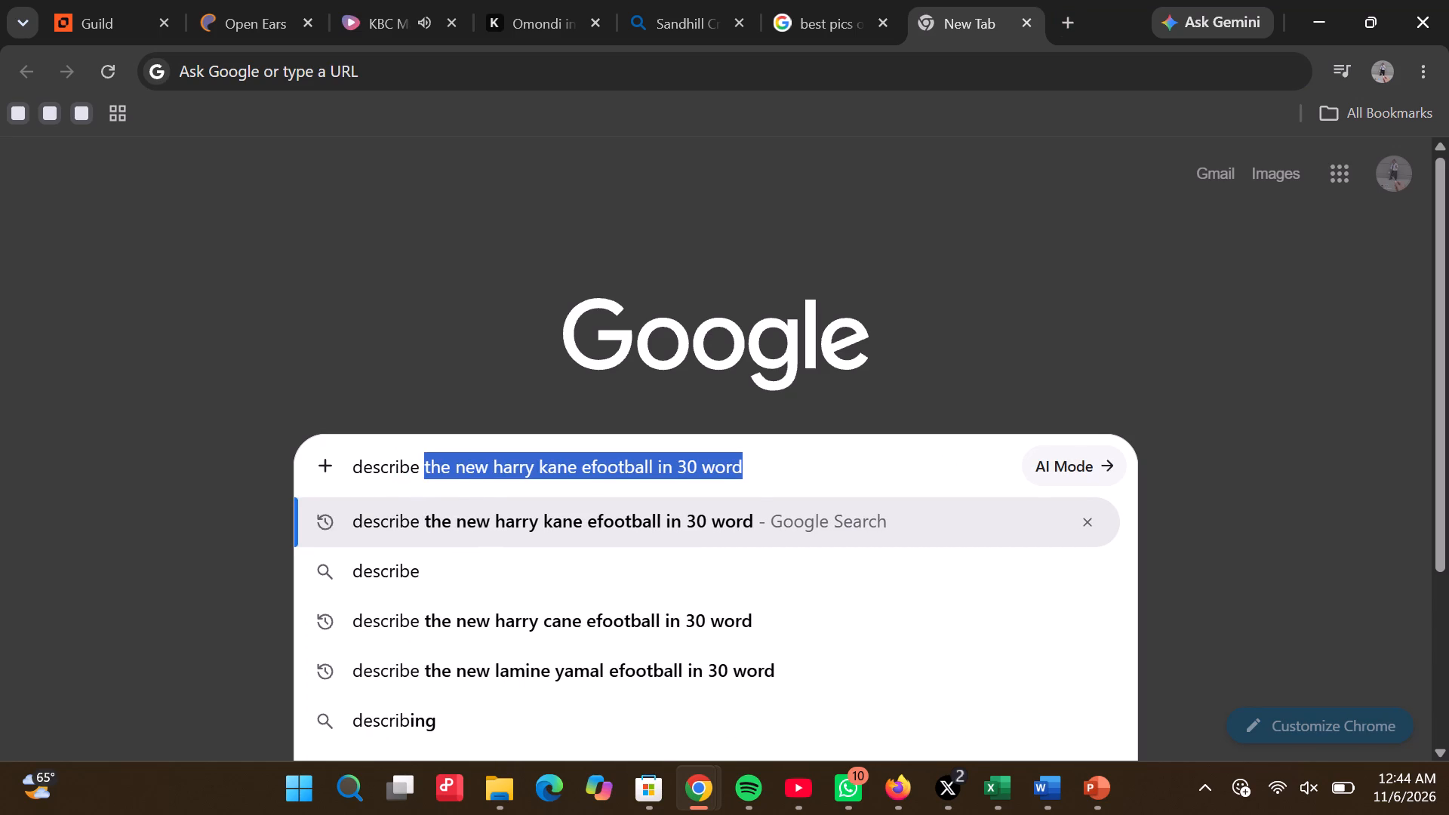
pyautogui.write('the')
pyautogui.press('space')
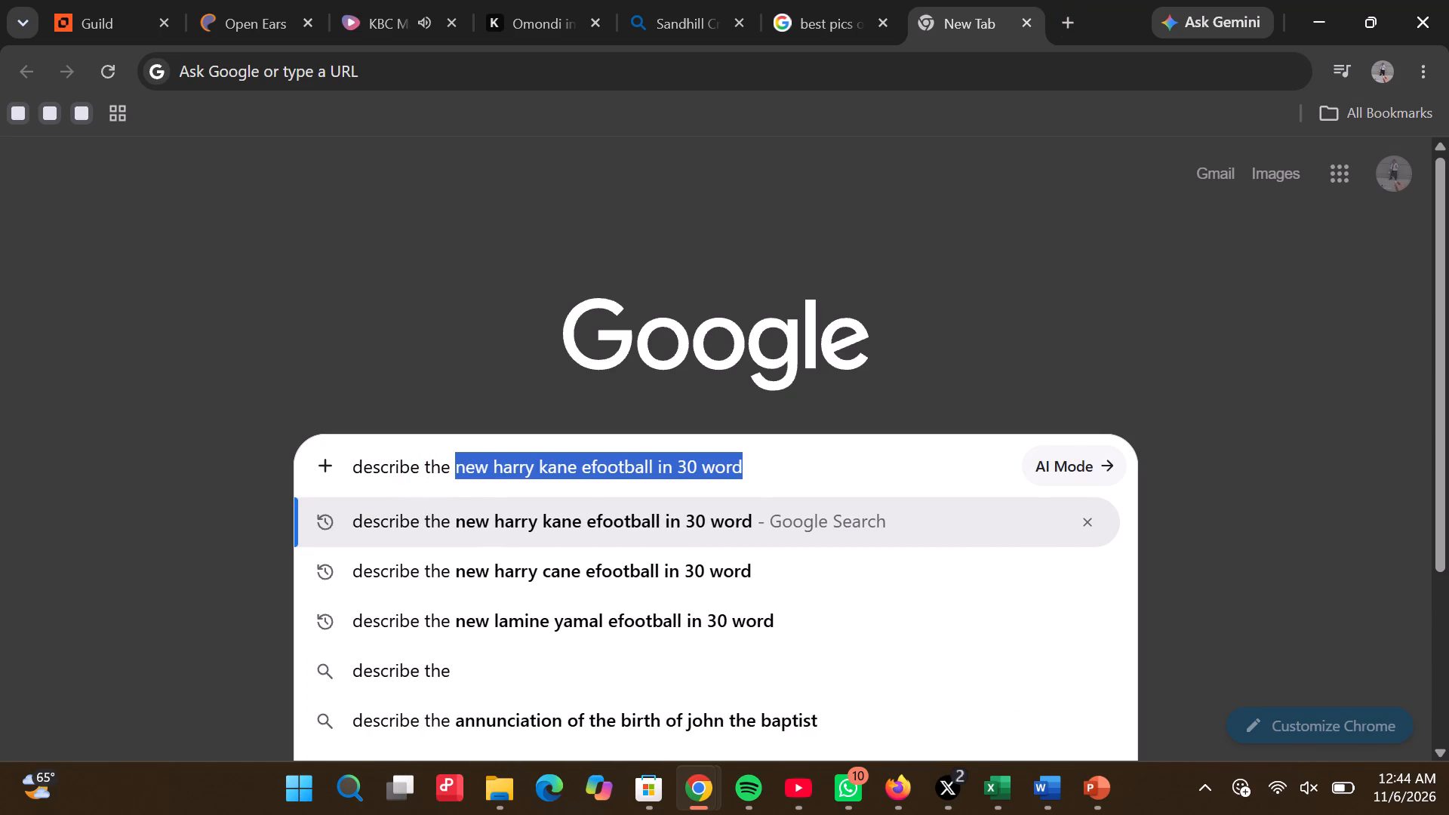
pyautogui.write('bei')
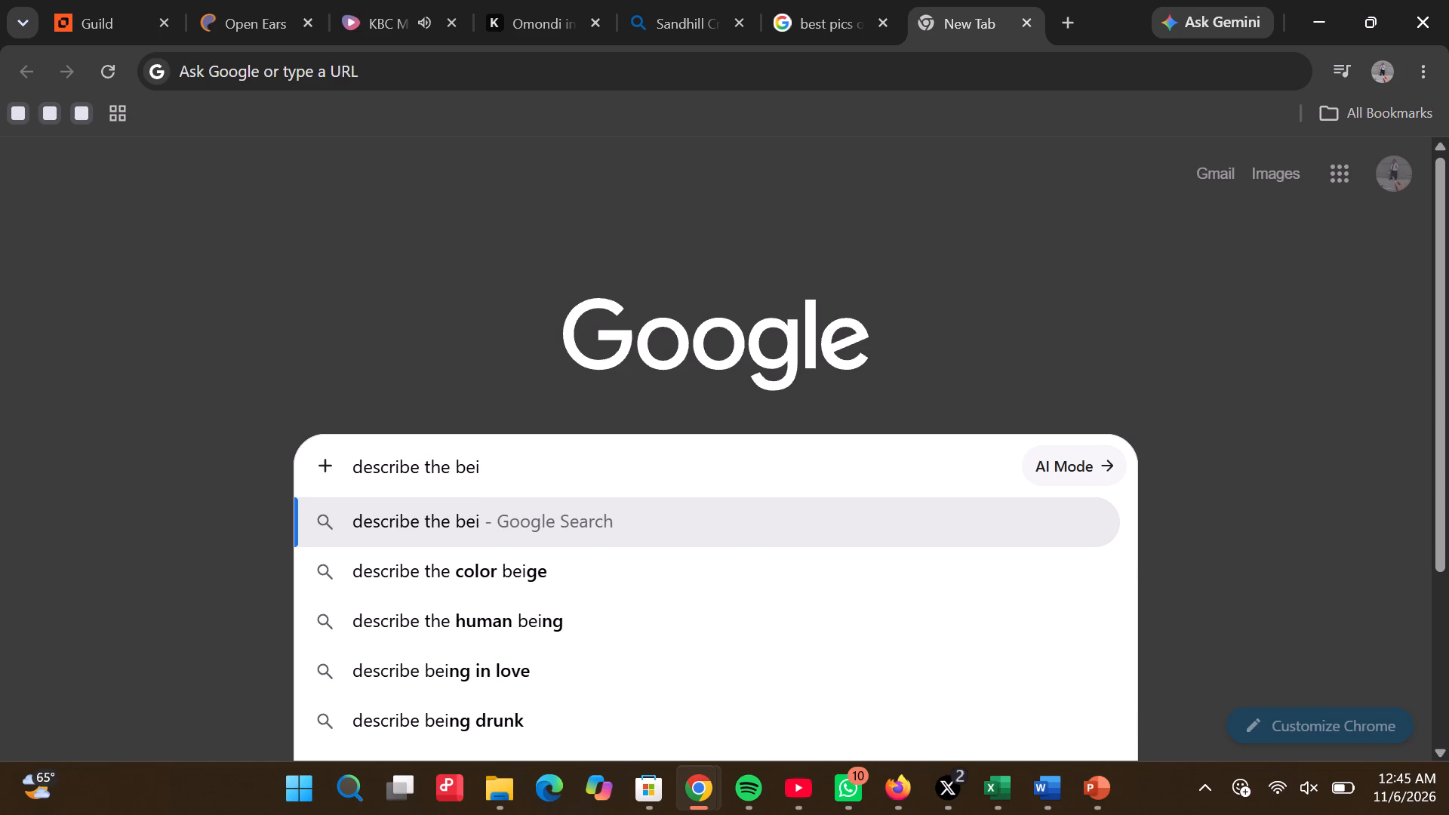
pyautogui.press('BackSpace')
pyautogui.write('gi')
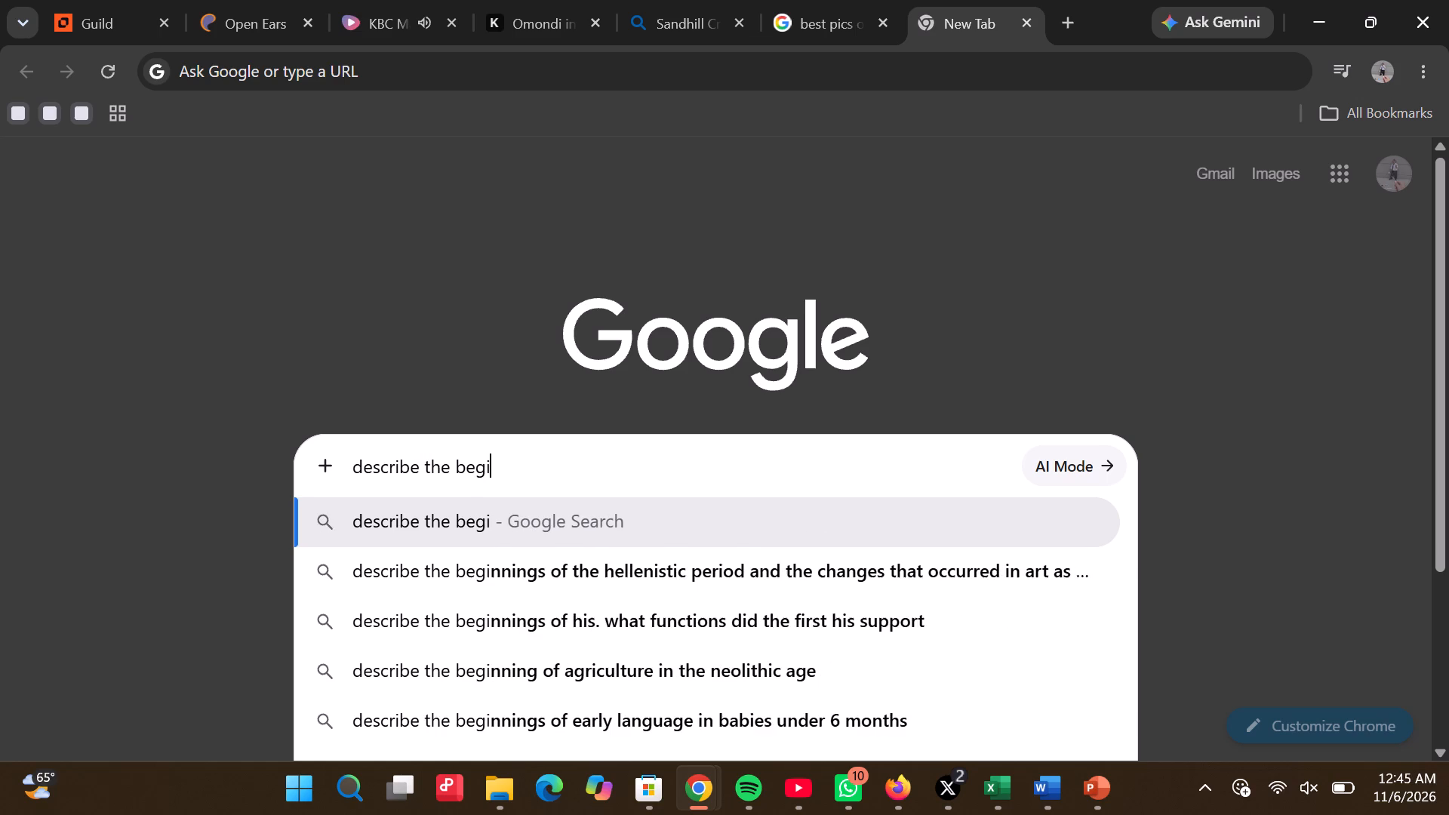
pyautogui.press('n')
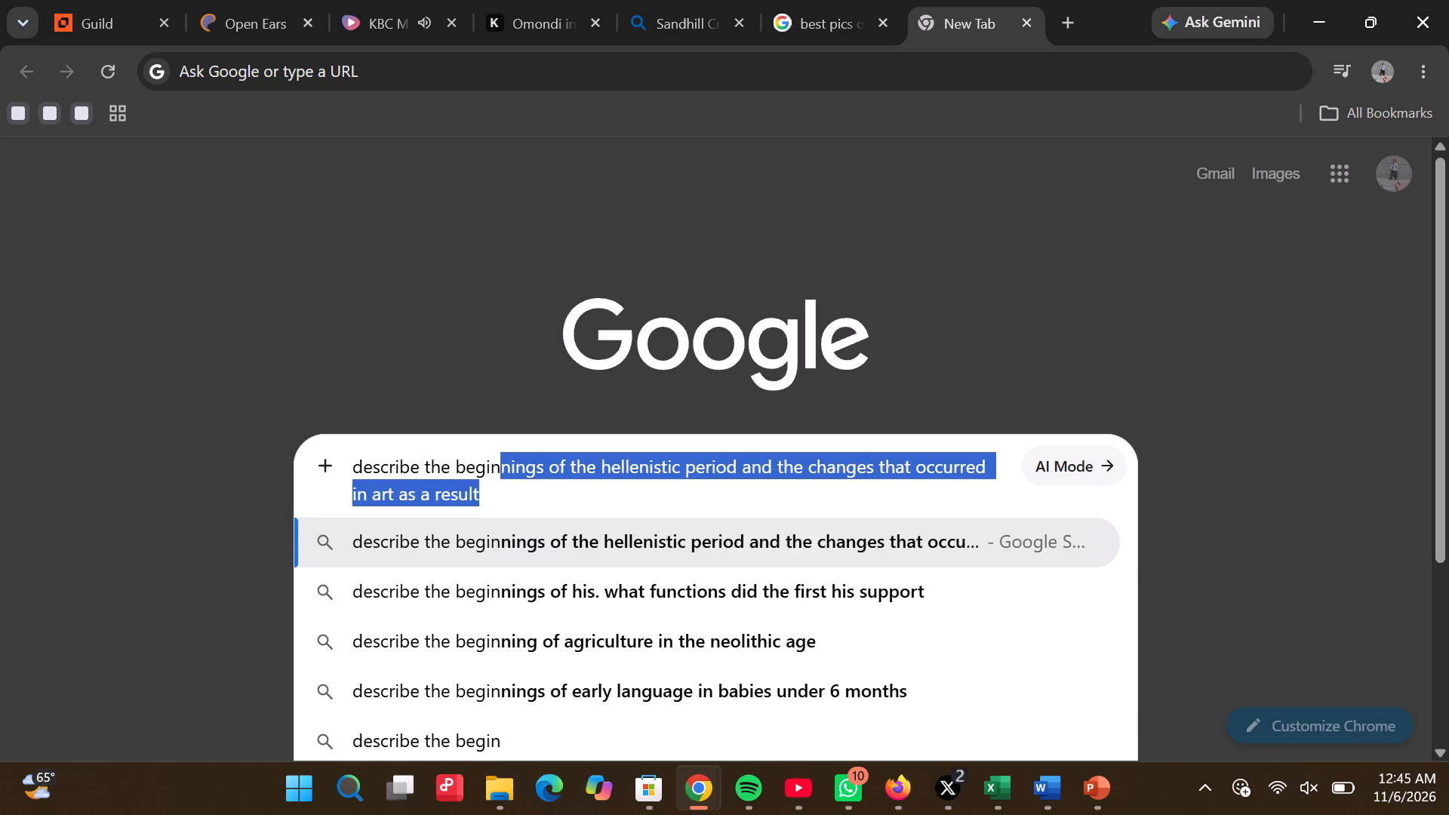
pyautogui.press('i')
pyautogui.write('ng')
pyautogui.press('space')
pyautogui.write('of')
pyautogui.press('space')
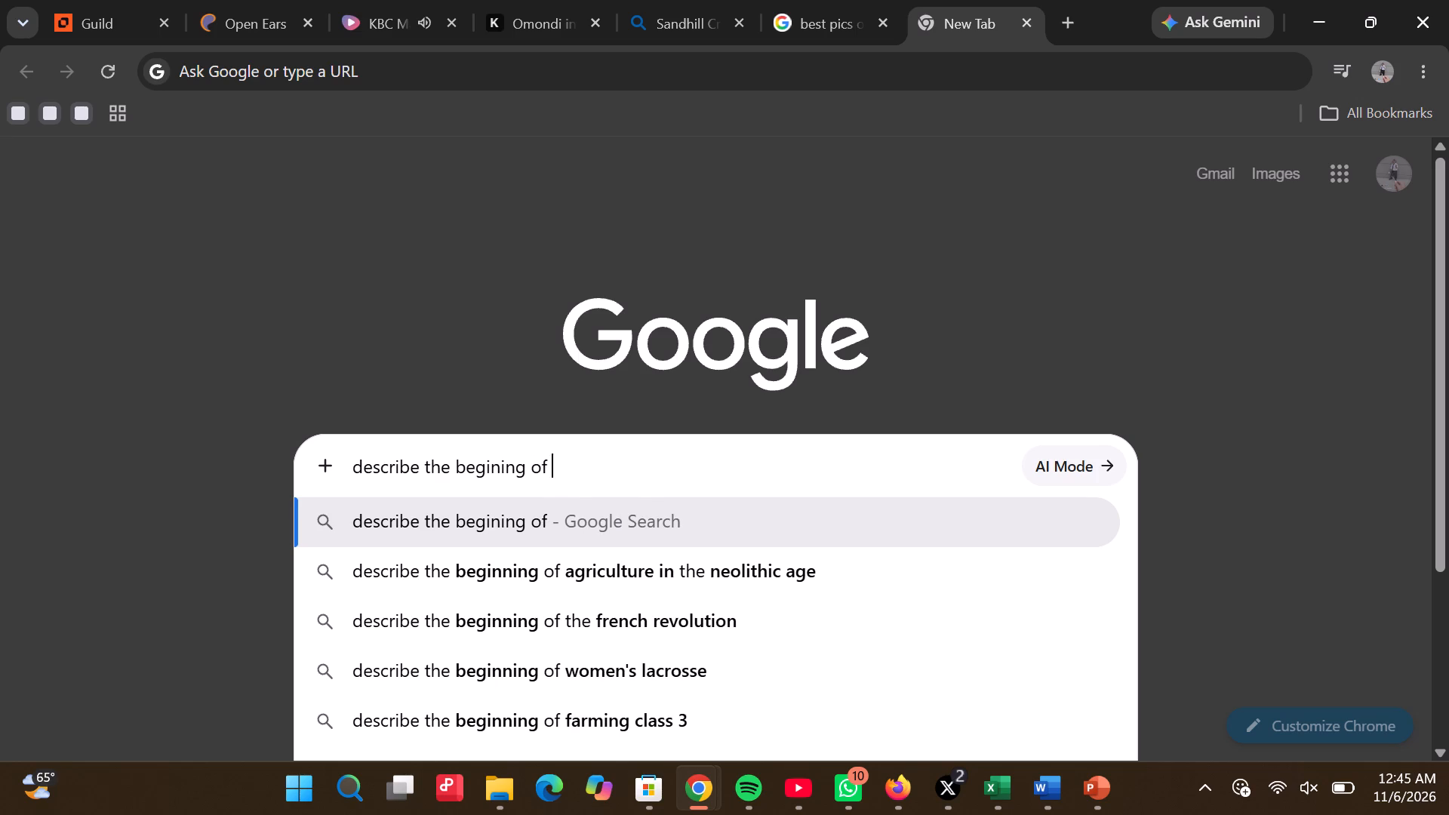
pyautogui.write('ro')
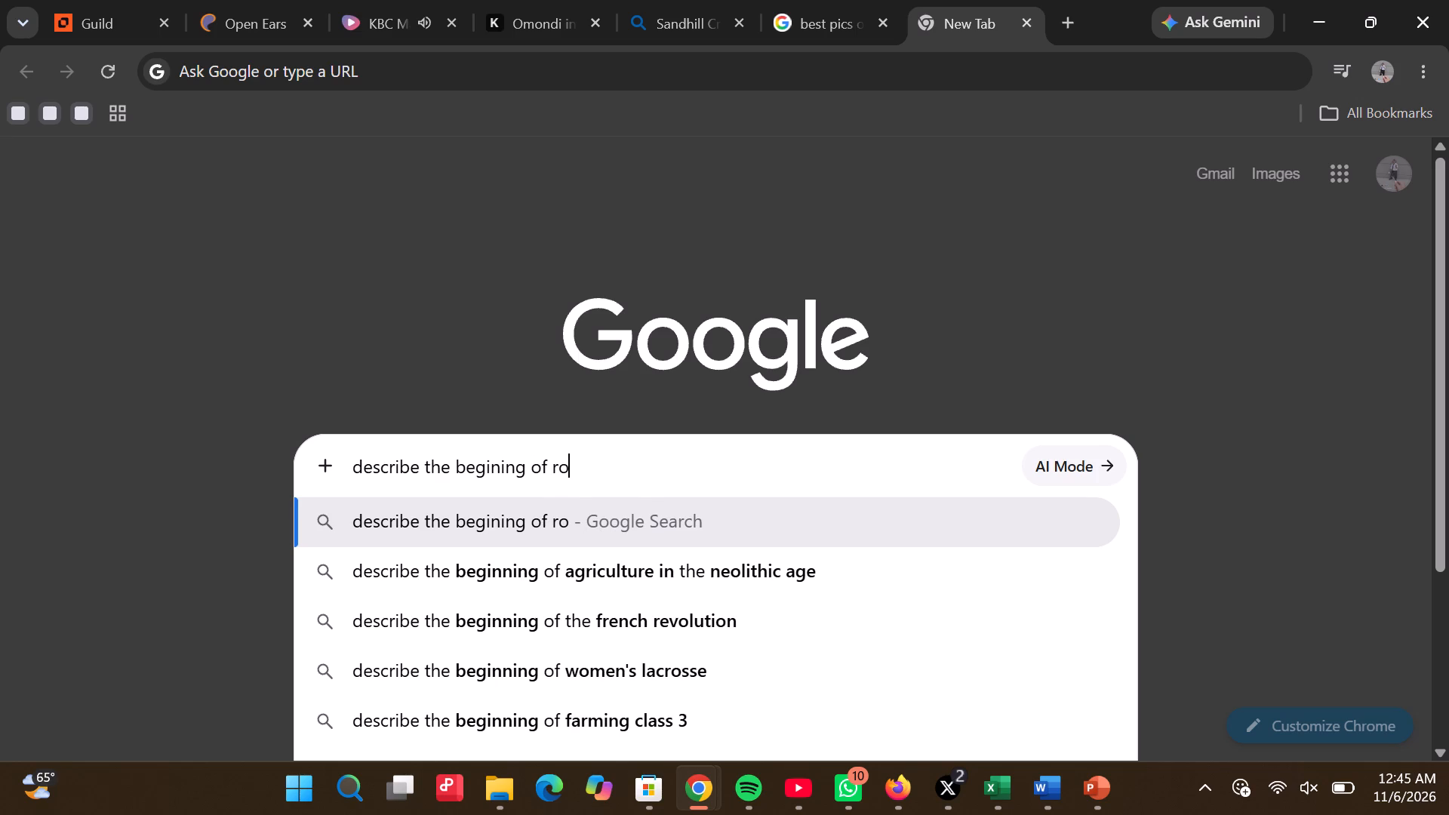
pyautogui.write('nal')
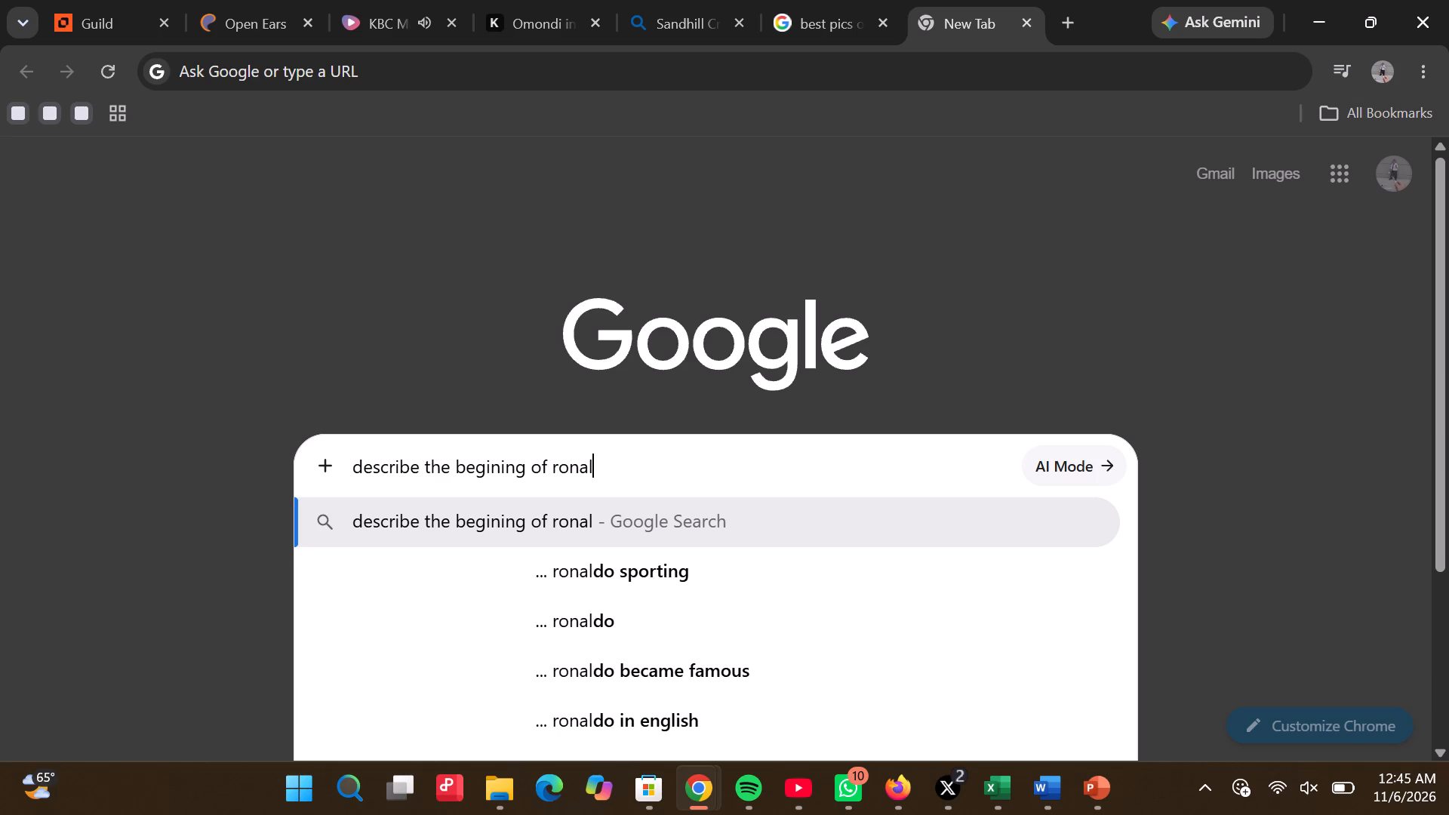
pyautogui.write('do')
pyautogui.write('s car')
pyautogui.write('eer')
pyautogui.press('Return')
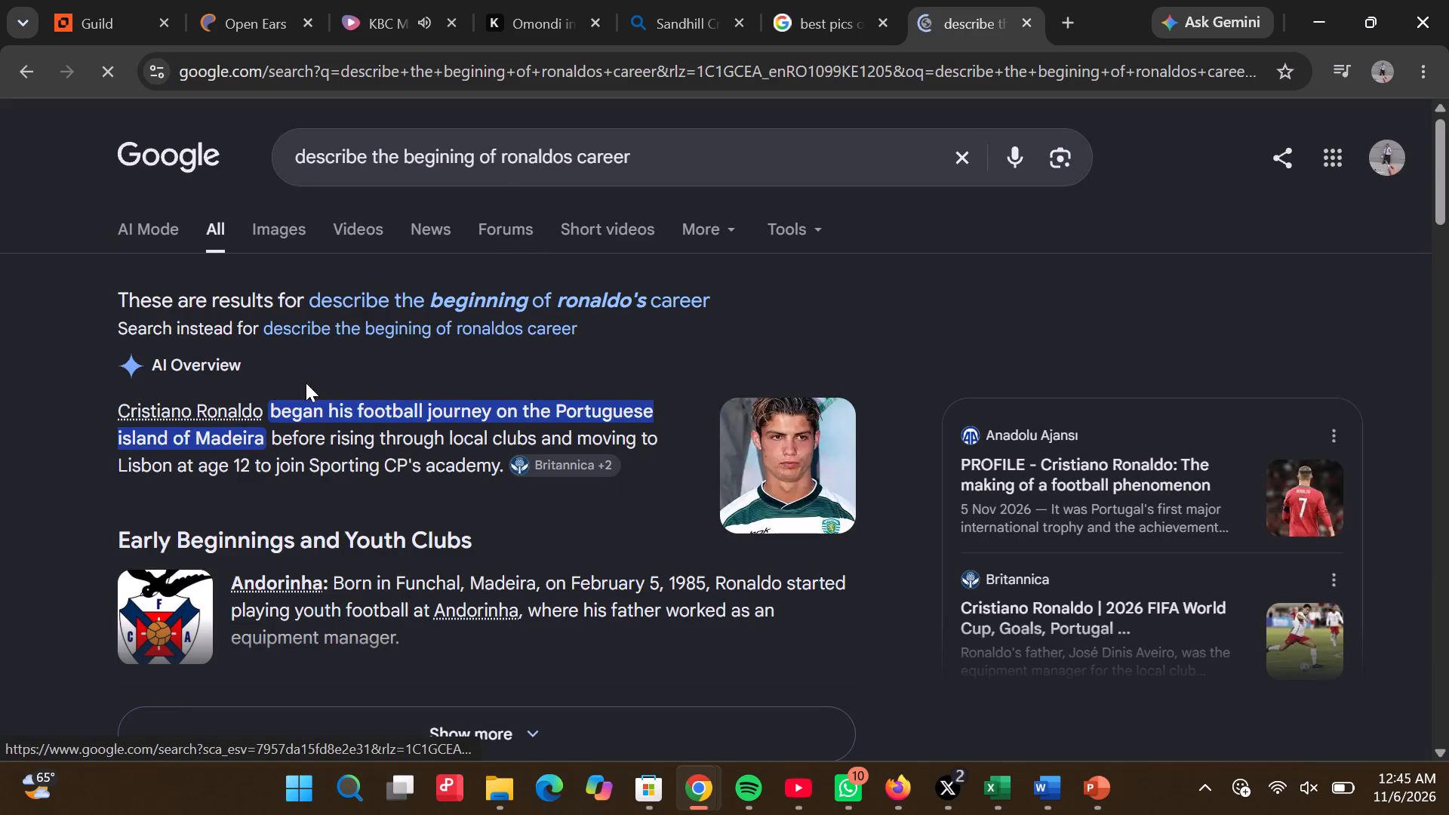
# Extend the Google query with "from senior debut" and open the results for the suggested corrected spelling.
pyautogui.scroll(-4, 323, 451)
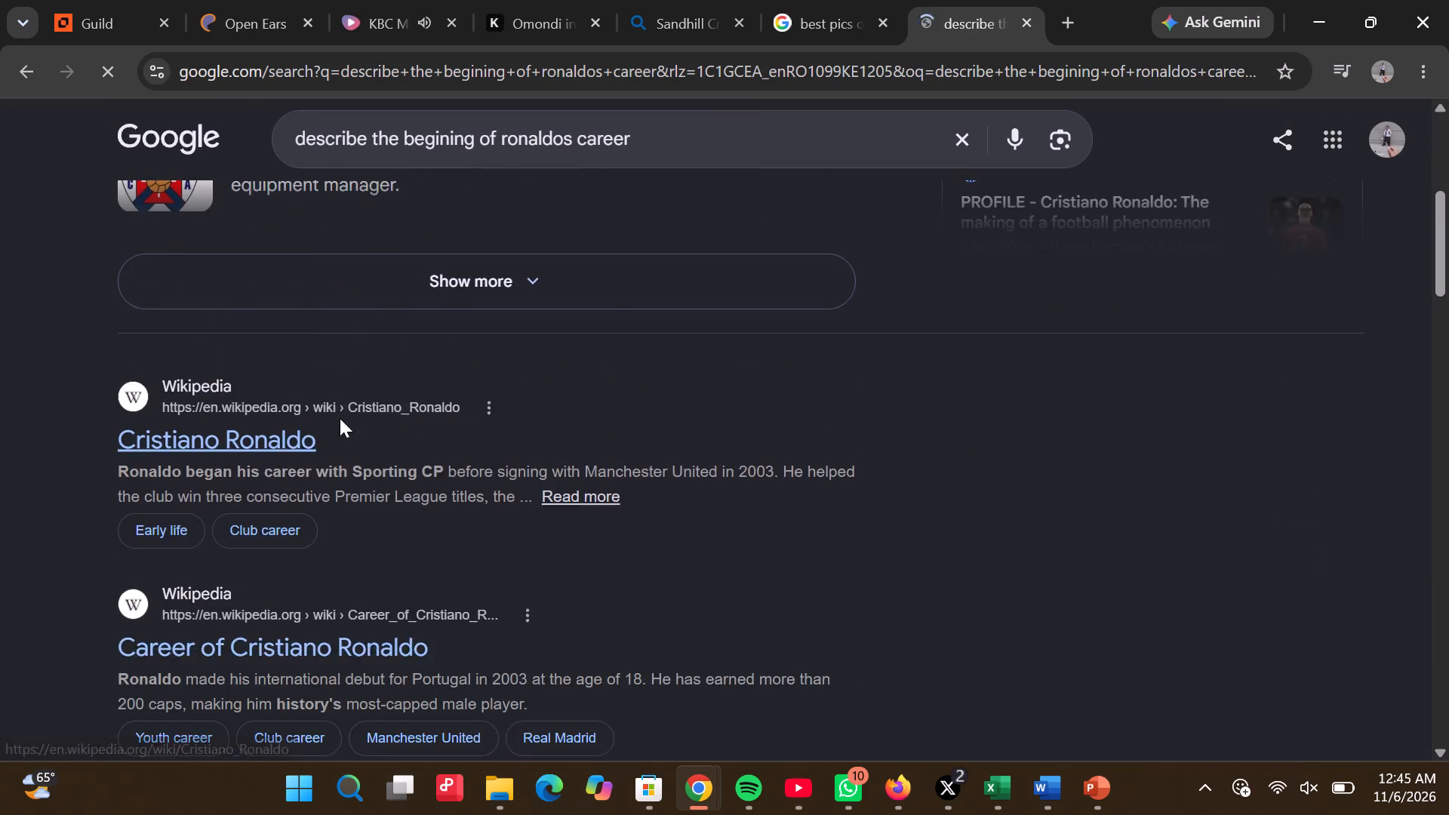
pyautogui.scroll(4, 340, 414)
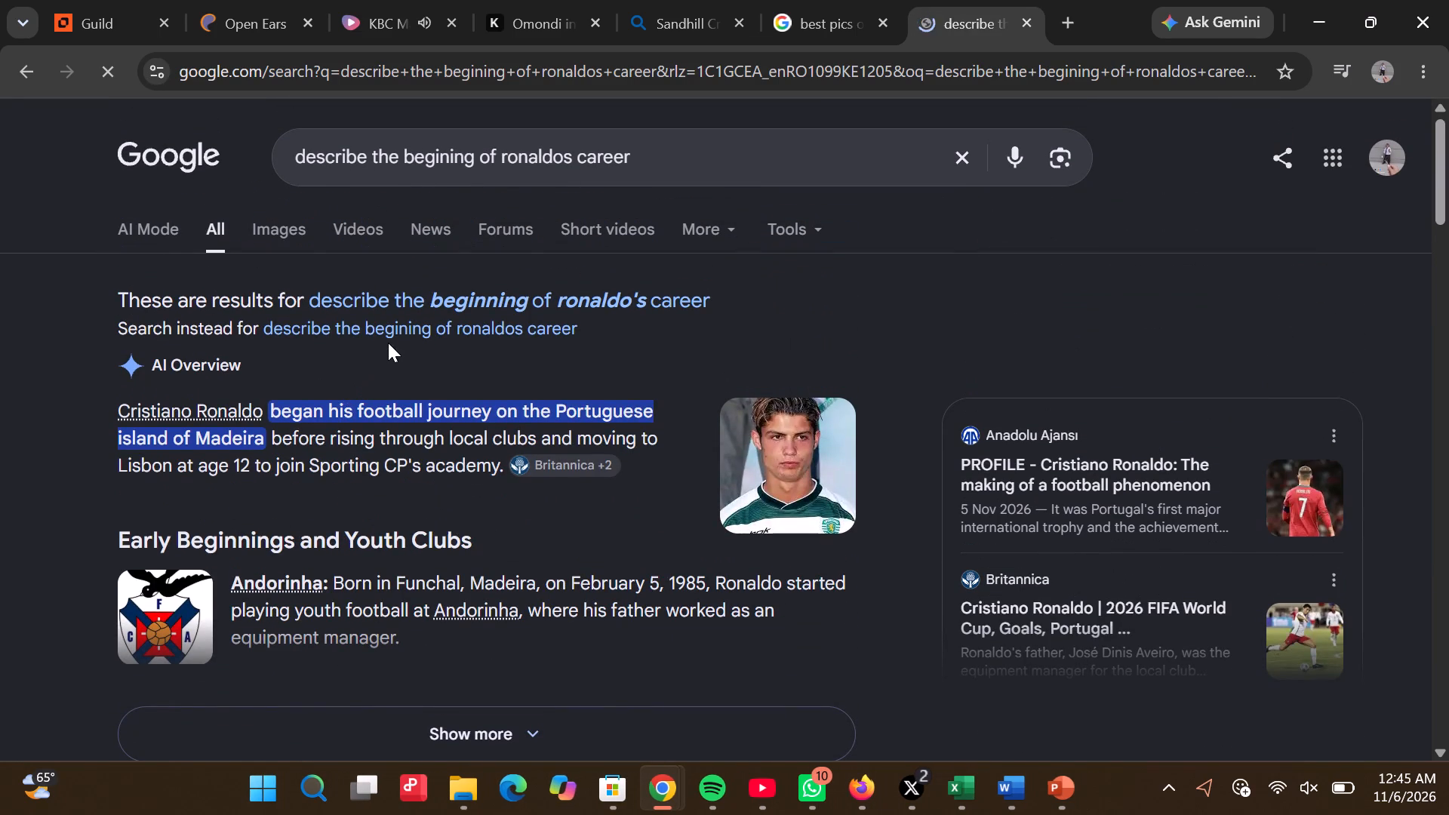
pyautogui.click(643, 153)
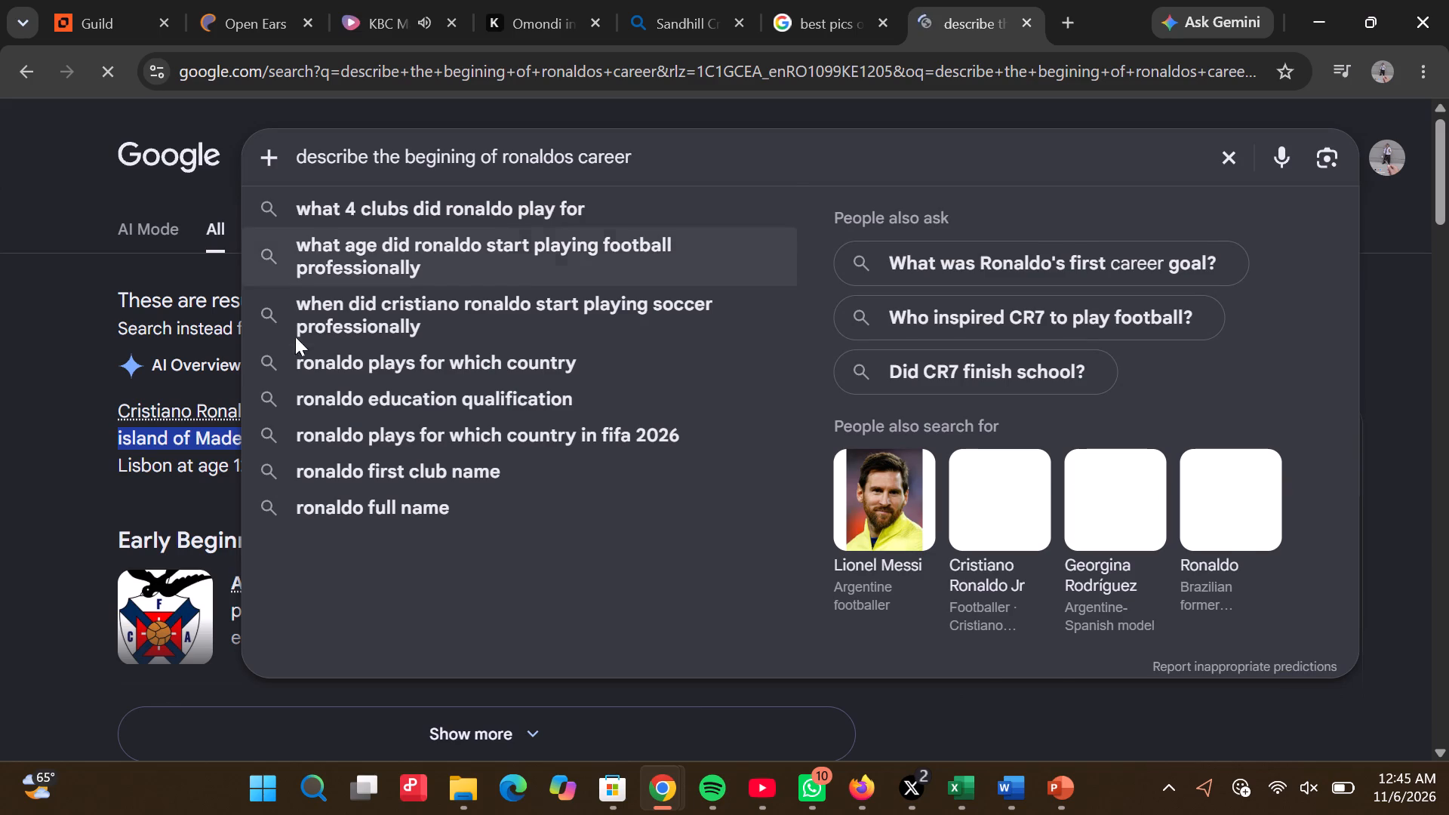
pyautogui.click(106, 357)
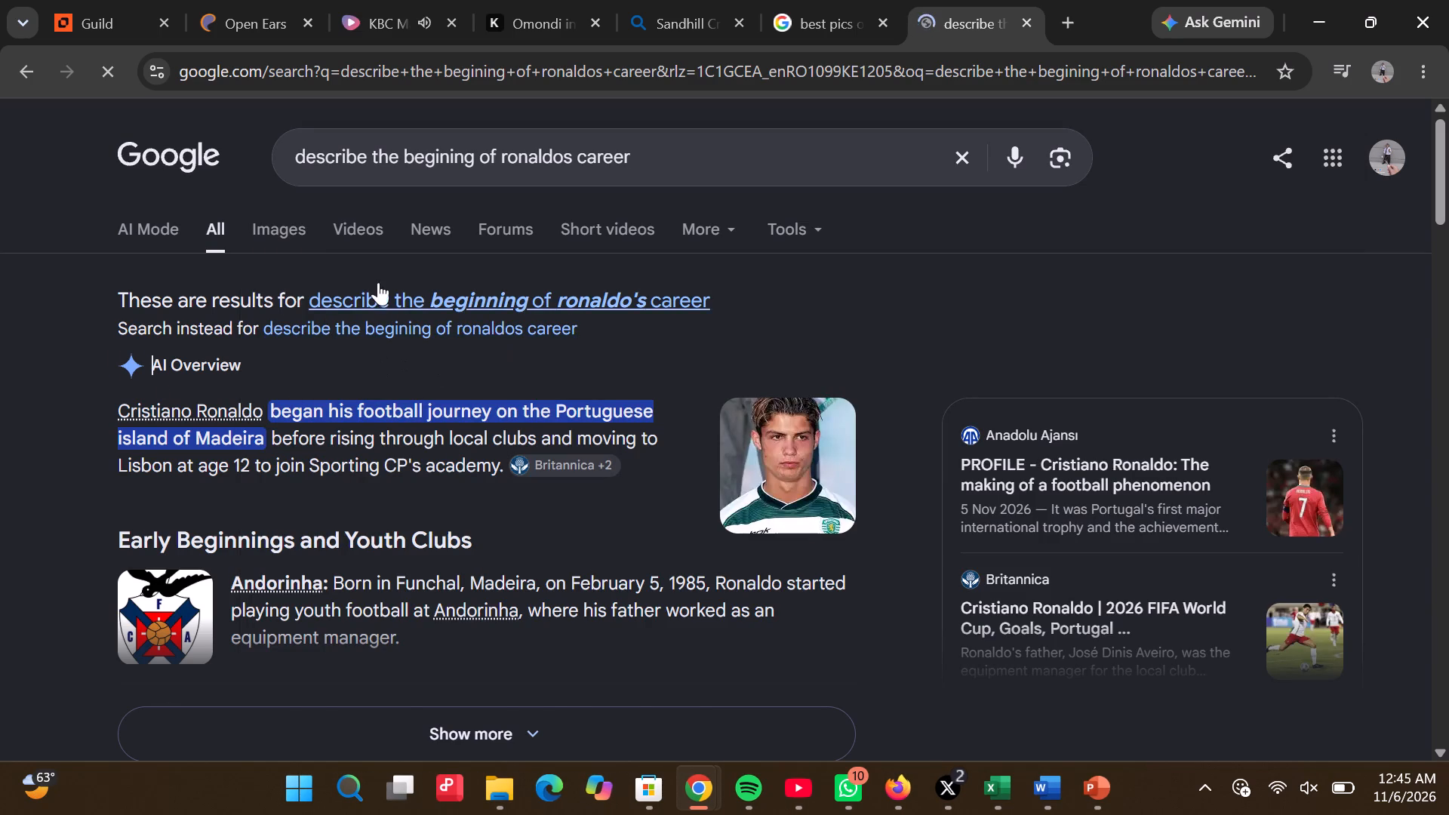
pyautogui.click(666, 168)
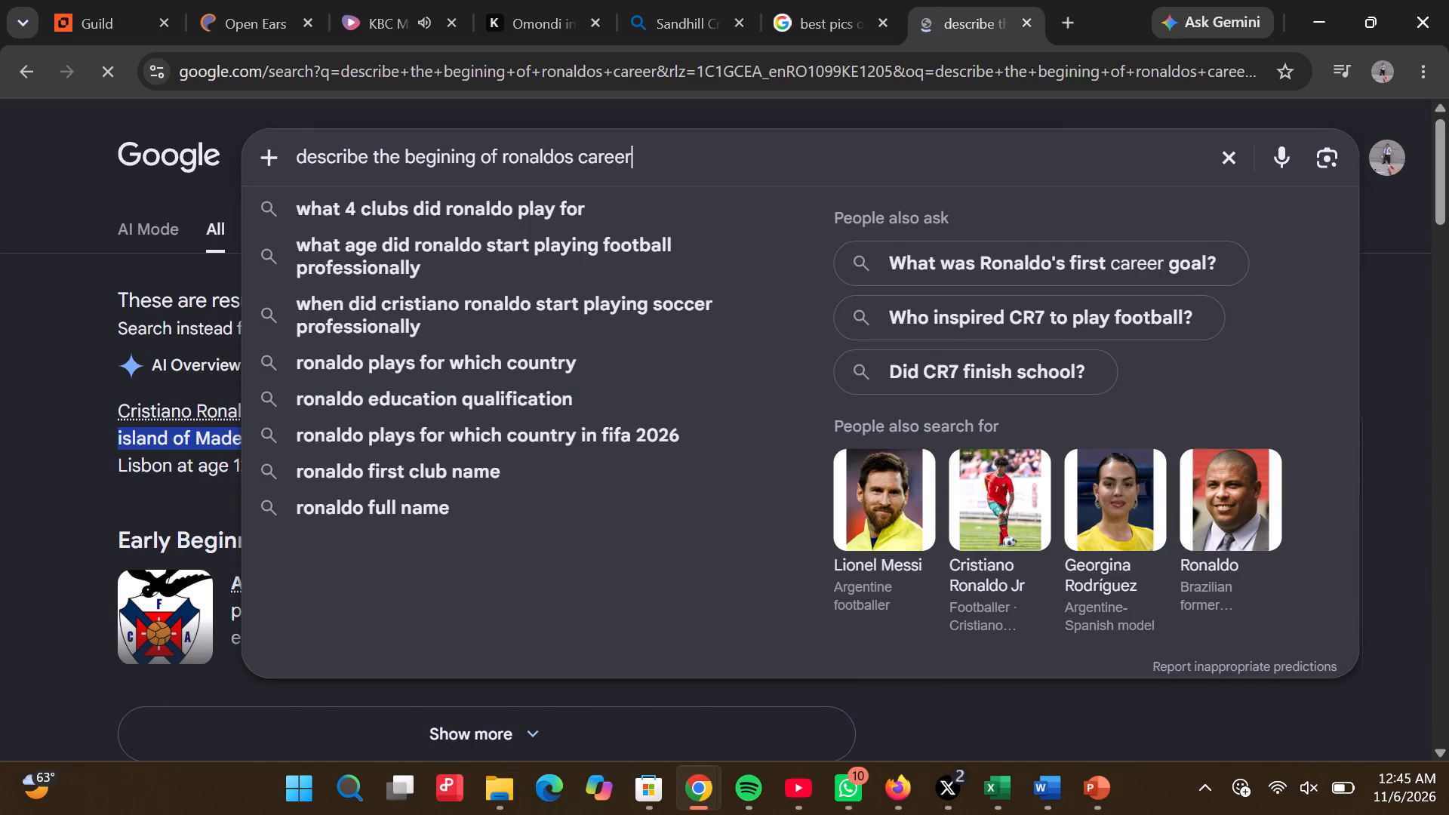
pyautogui.press('space')
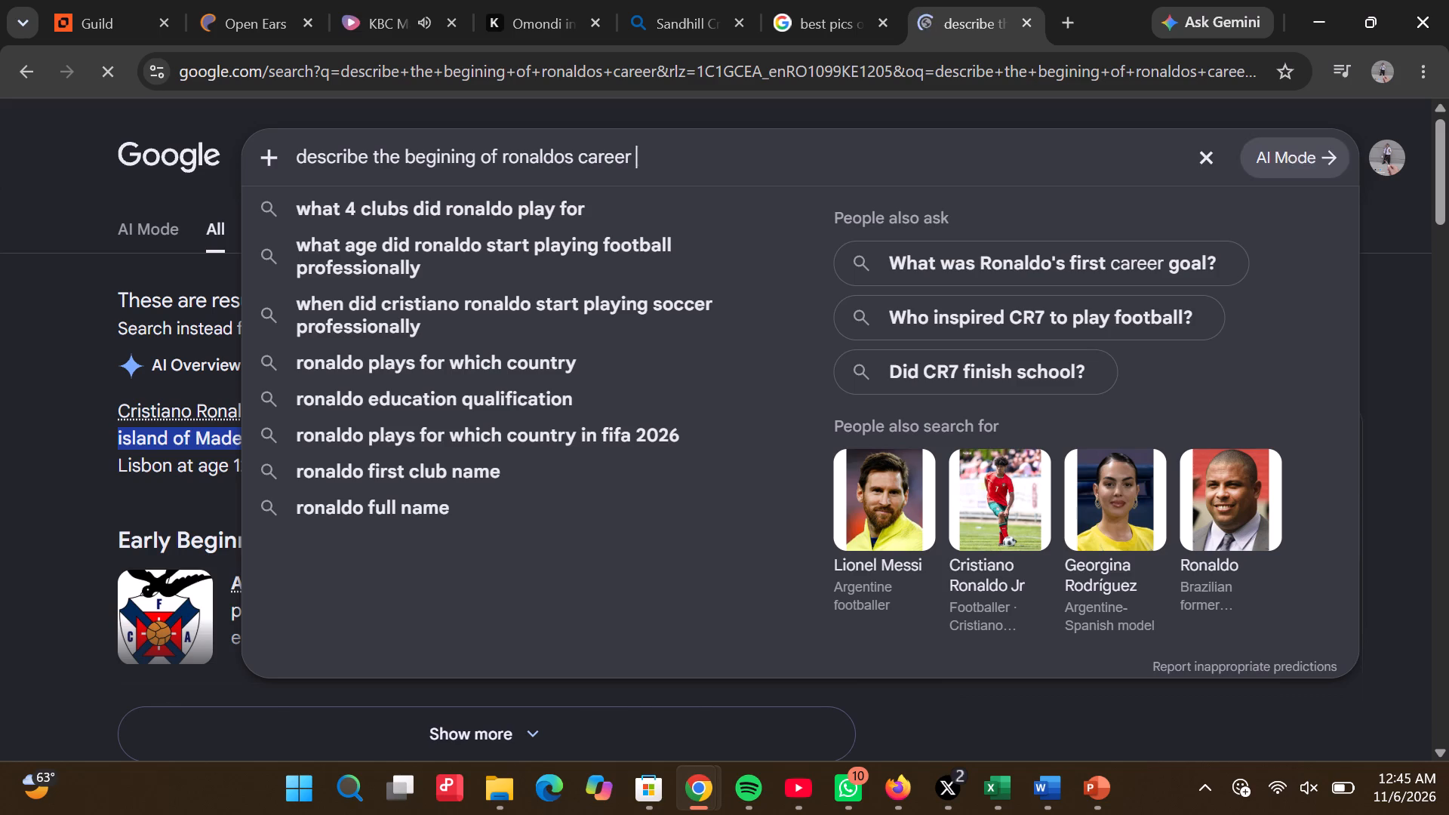
pyautogui.write('fro')
pyautogui.write('m s[')
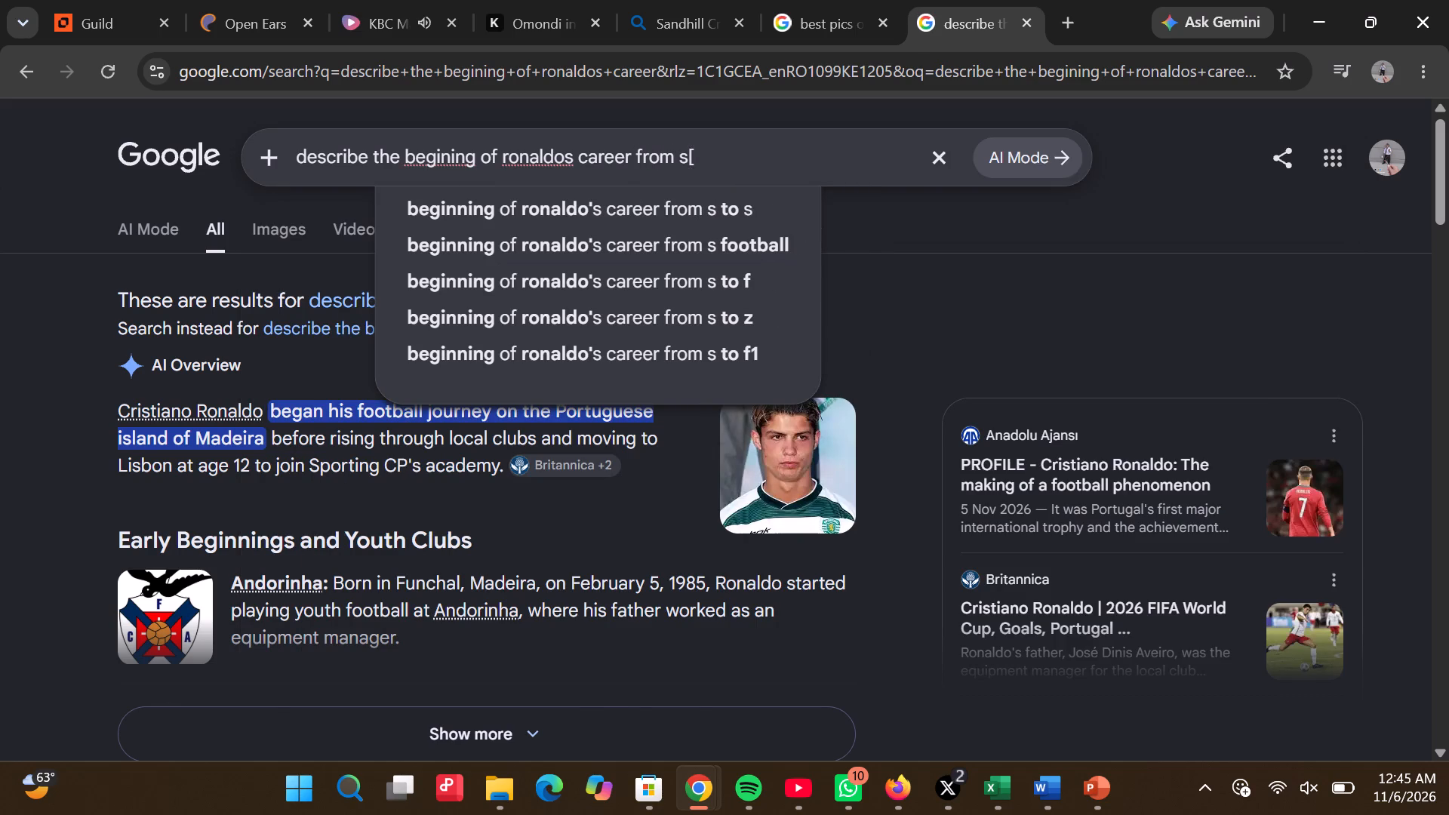
pyautogui.press('BackSpace')
pyautogui.press('BackSpace')
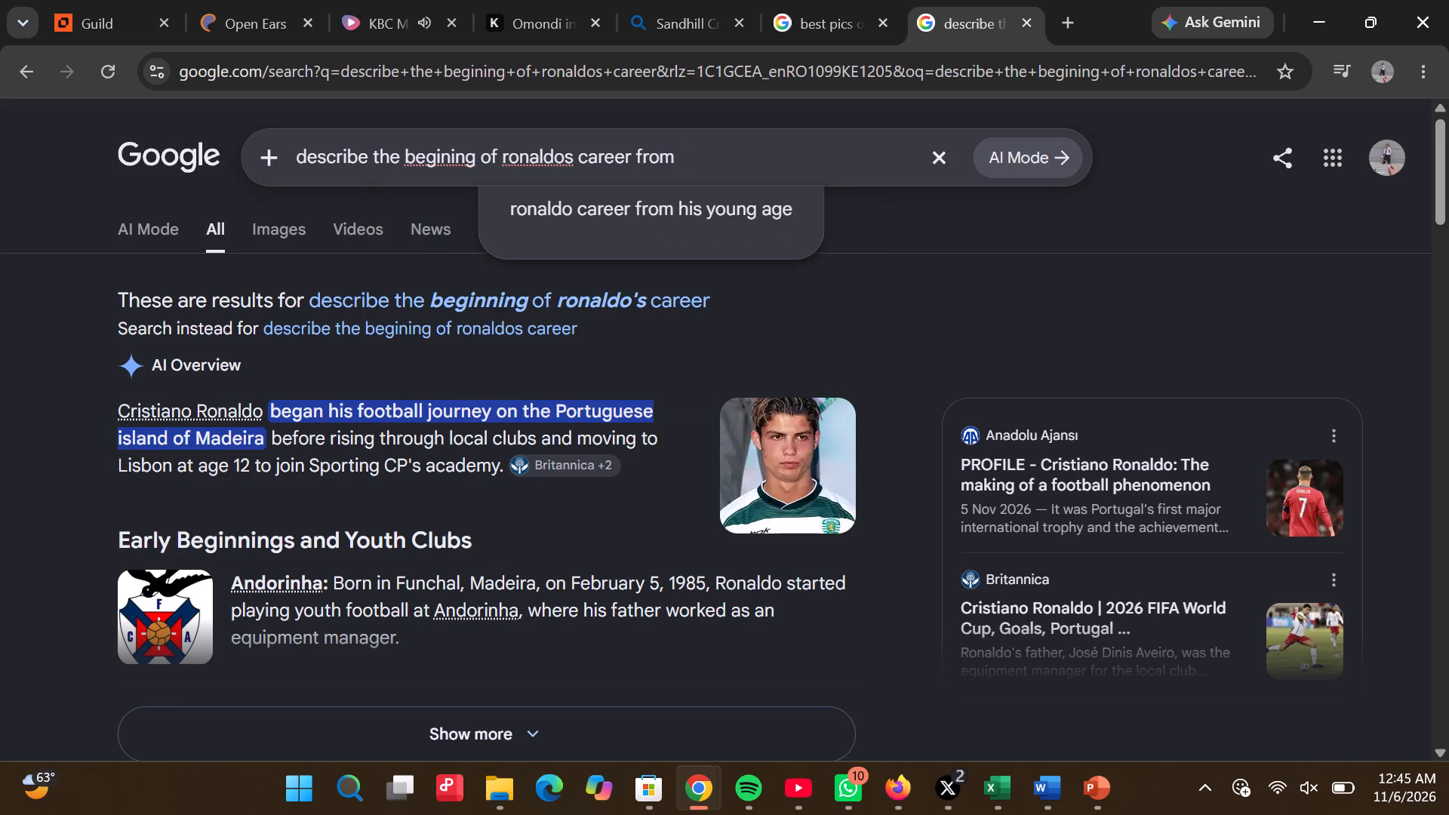
pyautogui.write('se')
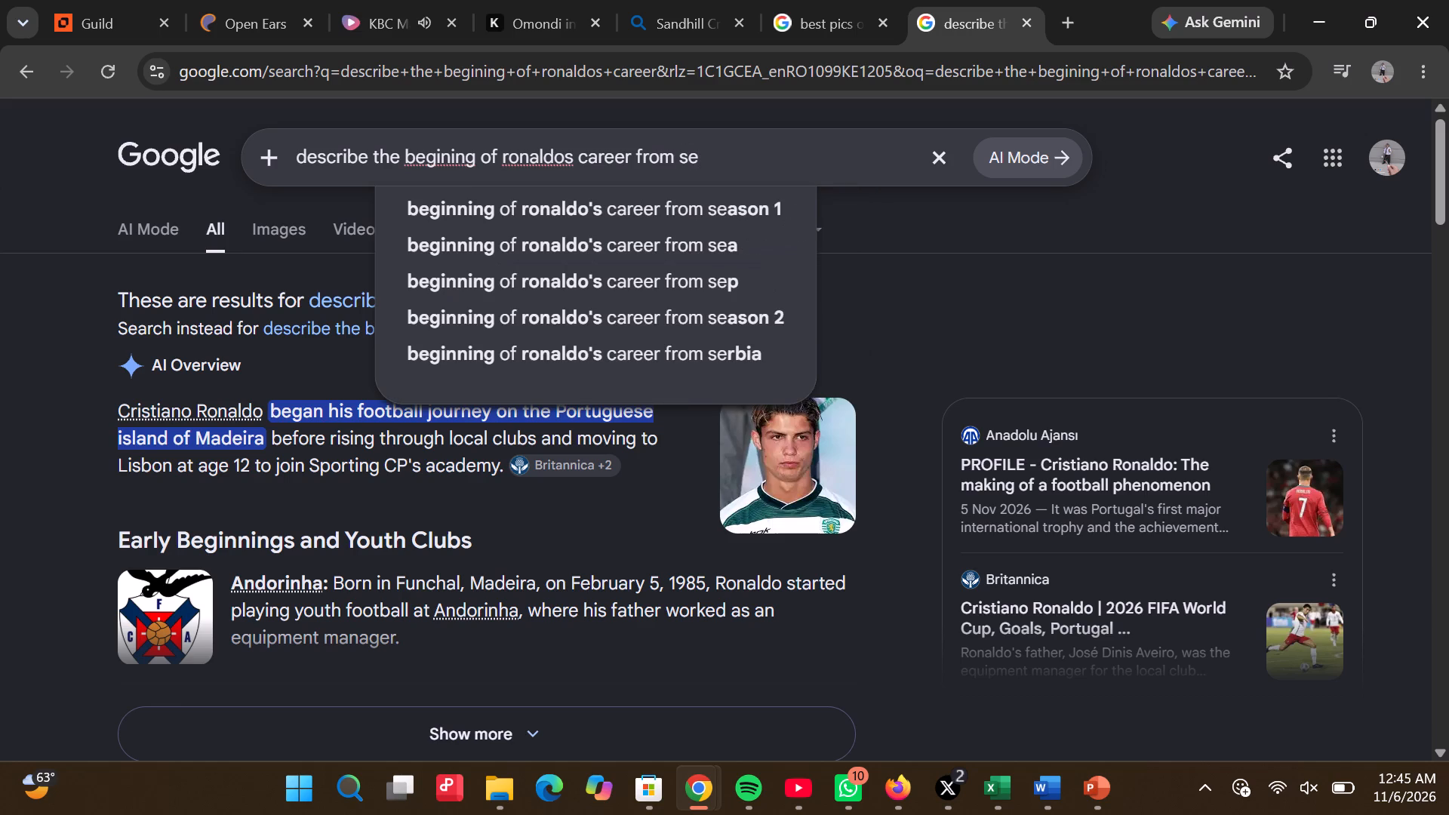
pyautogui.write('ni')
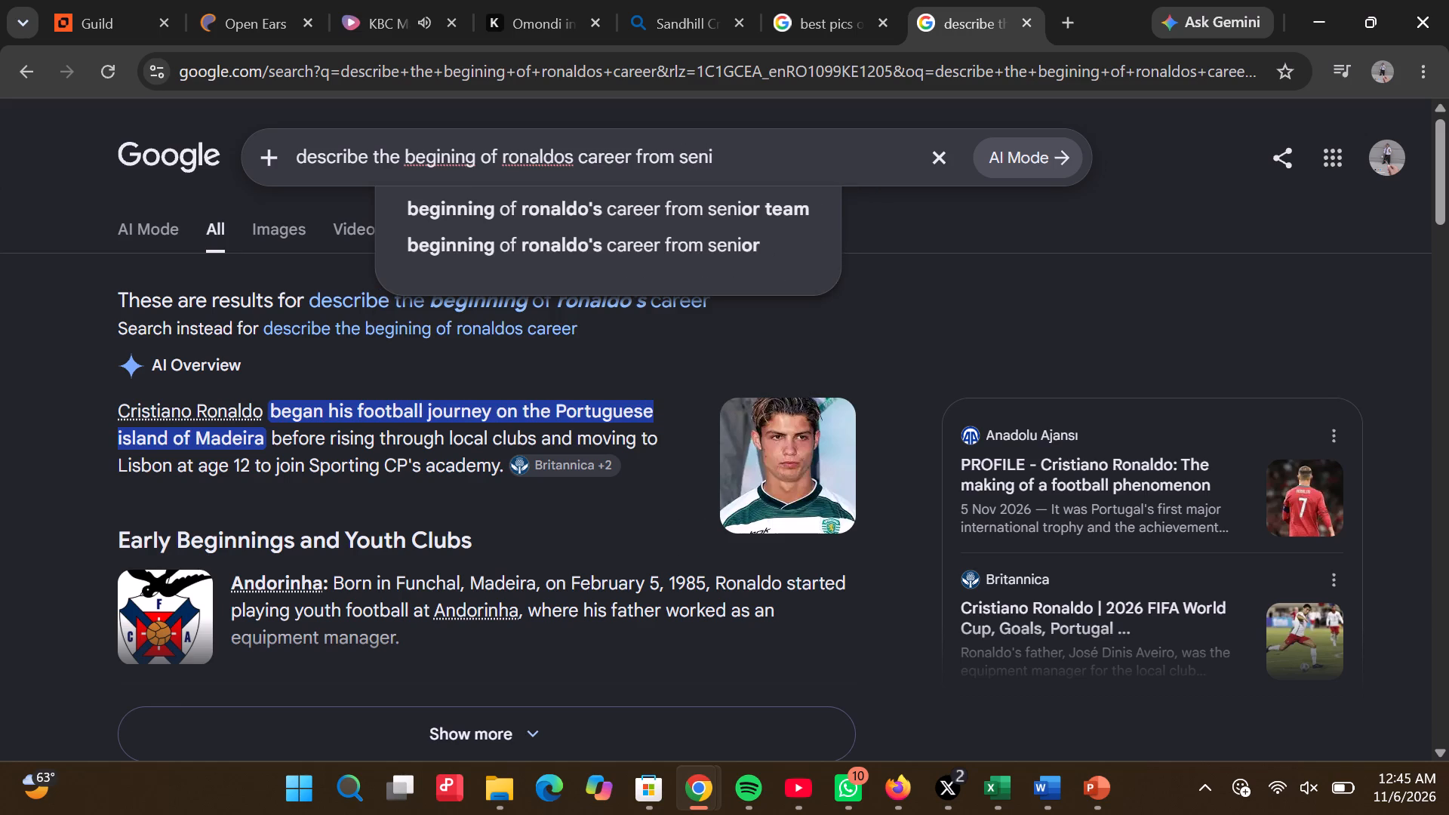
pyautogui.write('io')
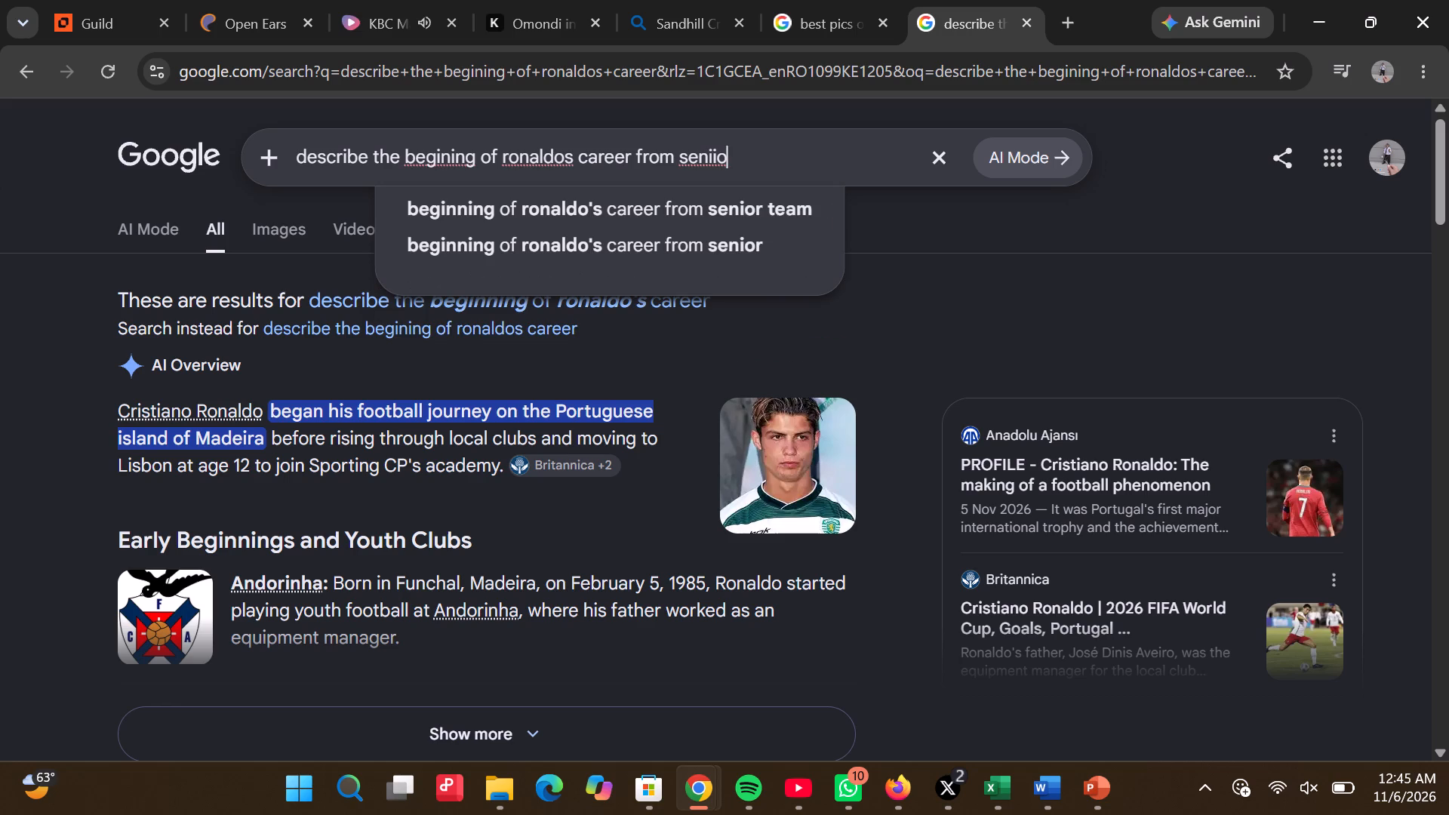
pyautogui.press('r')
pyautogui.press('space')
pyautogui.write('de')
pyautogui.press('b')
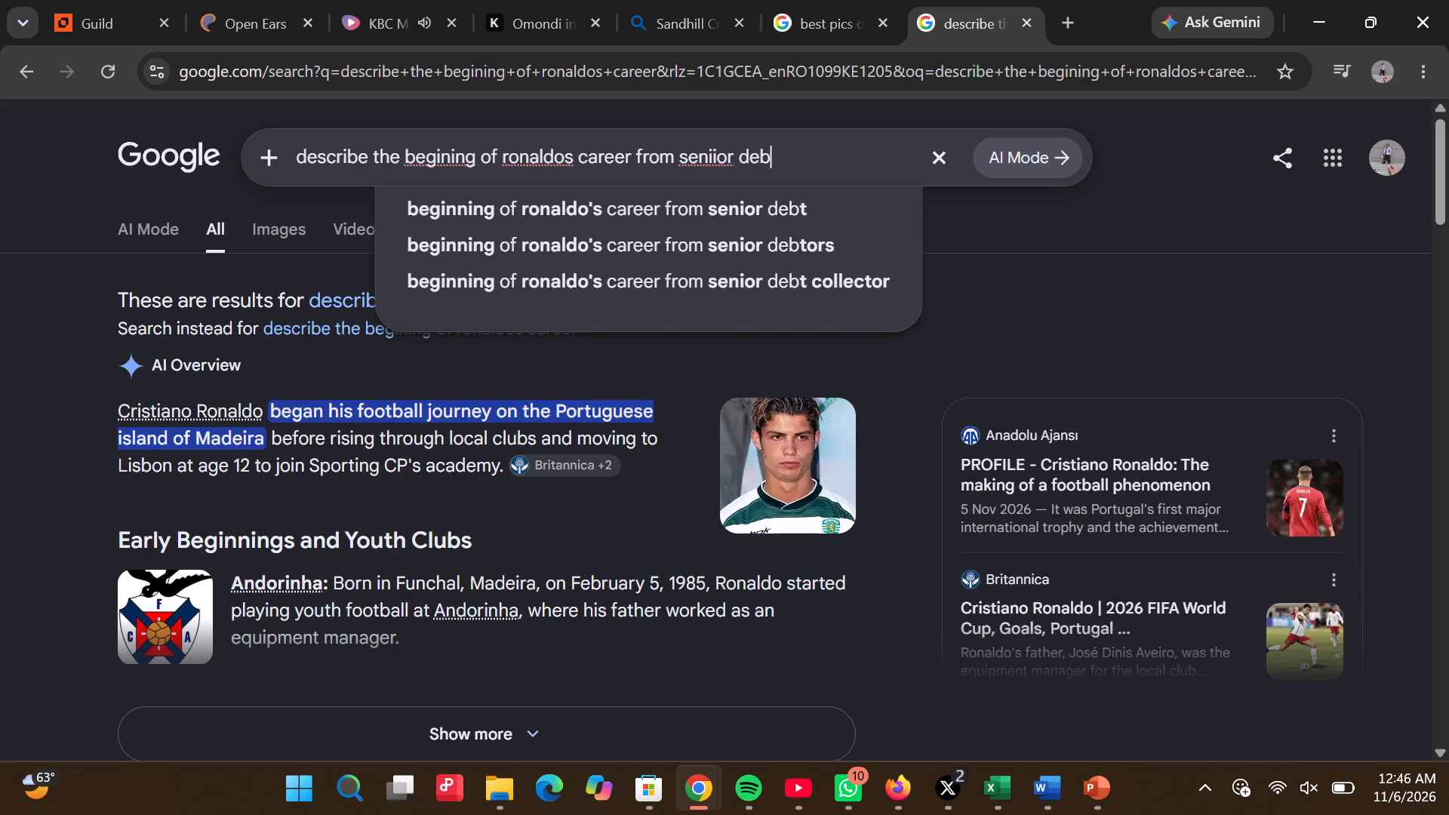
pyautogui.press('u')
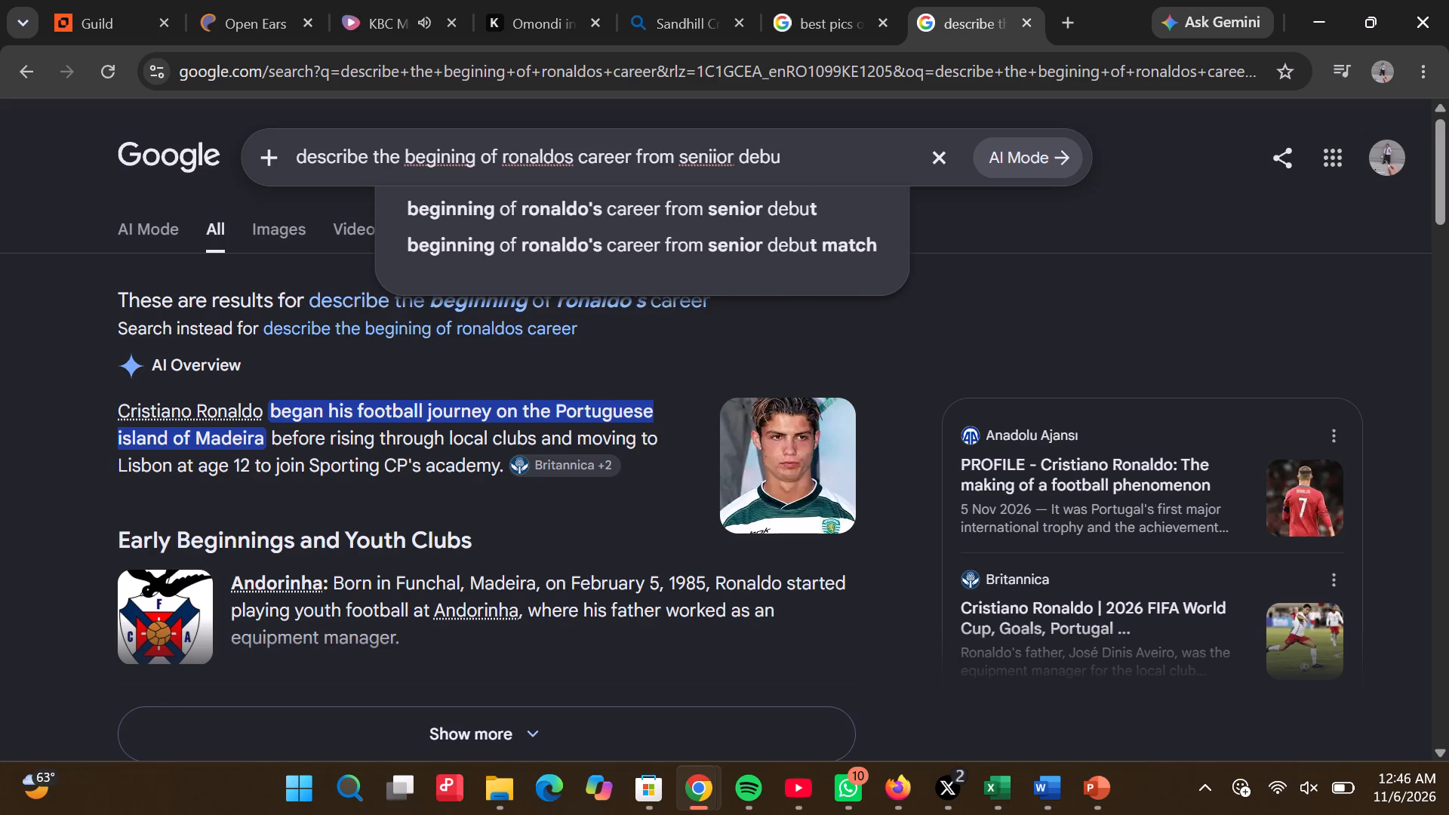
pyautogui.press('t')
pyautogui.press('Return')
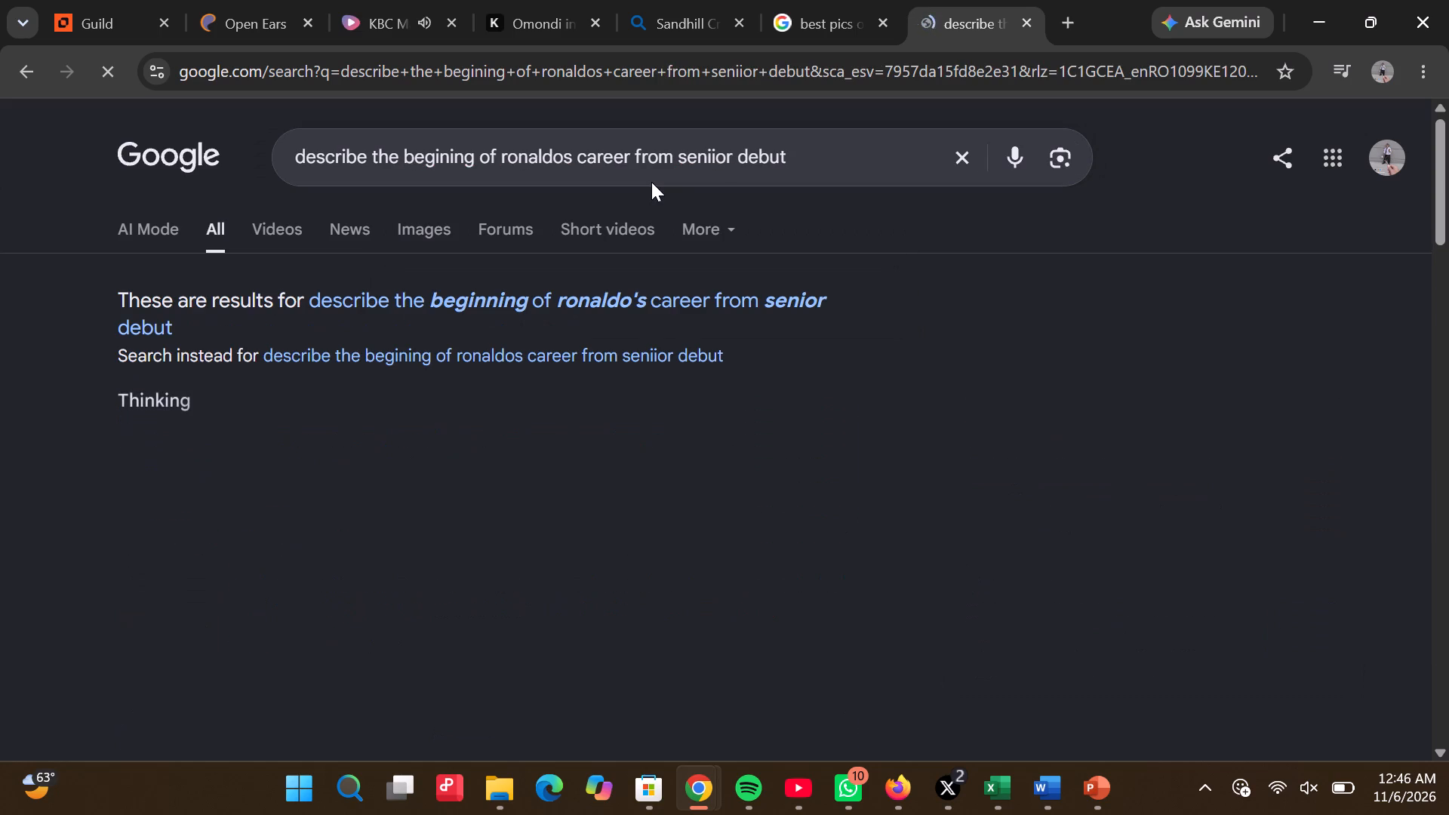
pyautogui.click(634, 306)
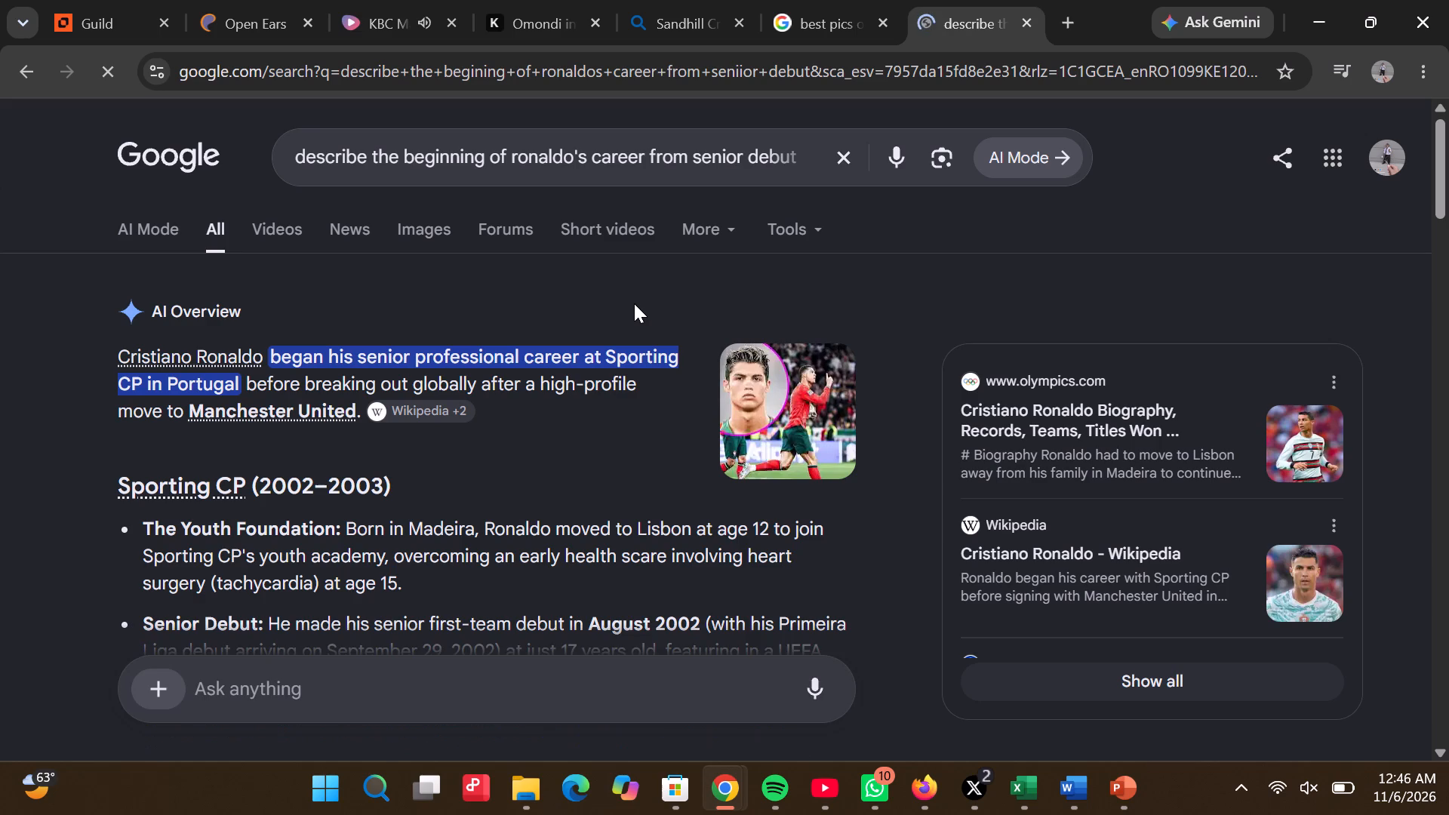
# Copy the AI Overview's "Sporting CP (2002–2003)" section, from its heading through the end of the "First Senior Goals" bullet.
pyautogui.scroll(-2, 474, 487)
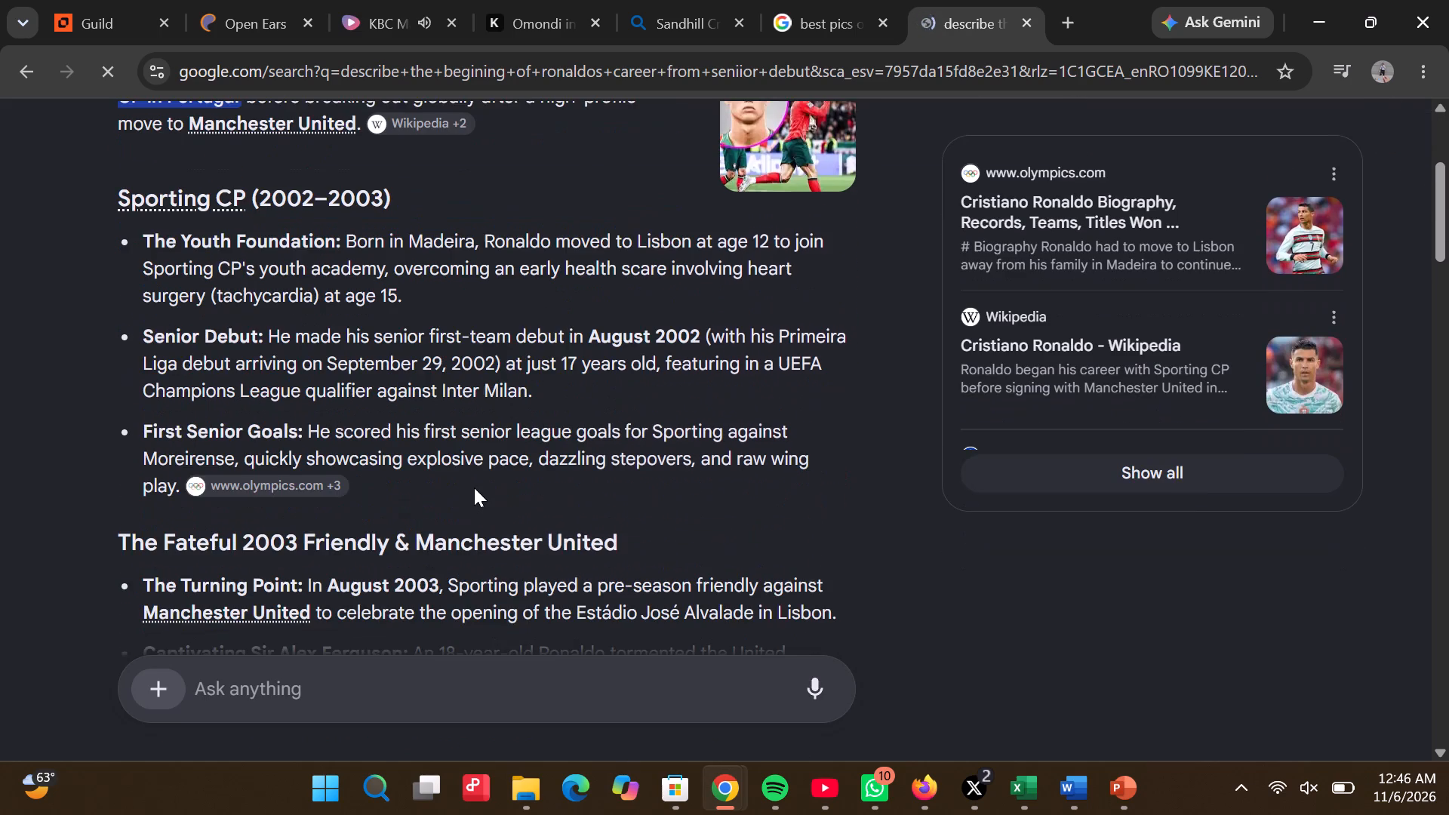
pyautogui.scroll(-1, 474, 487)
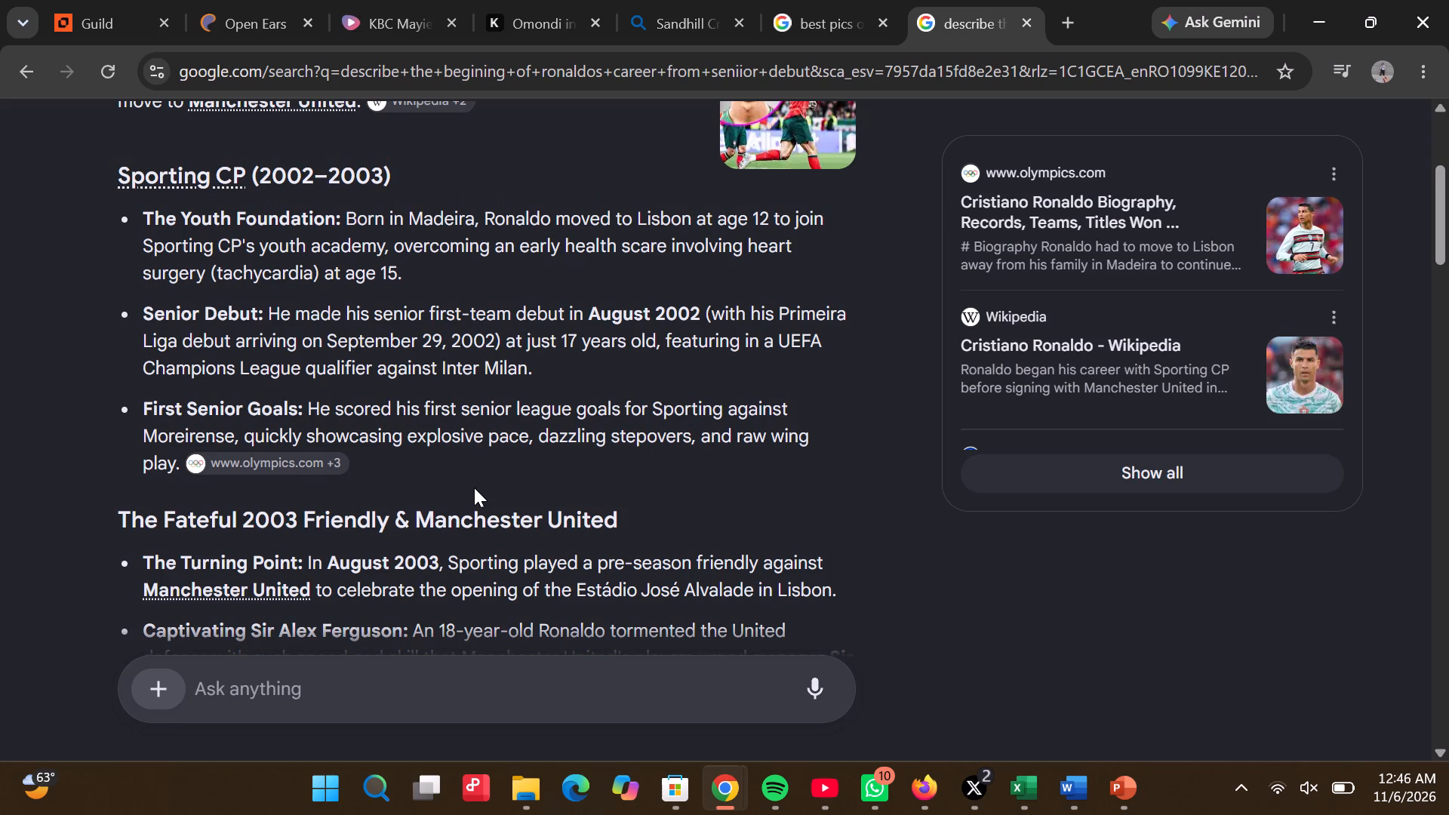
pyautogui.rightClick(474, 487)
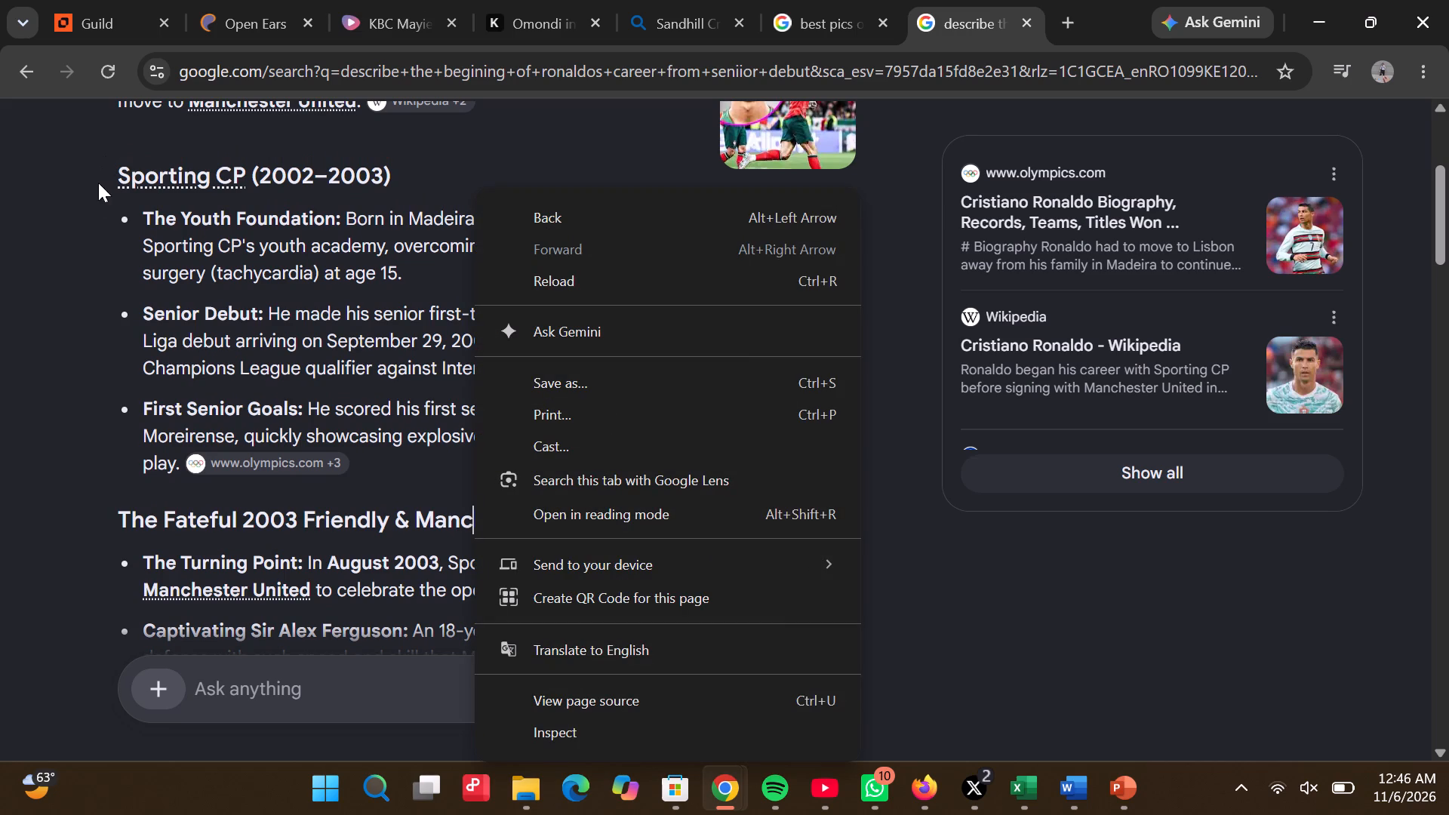
pyautogui.click(116, 176)
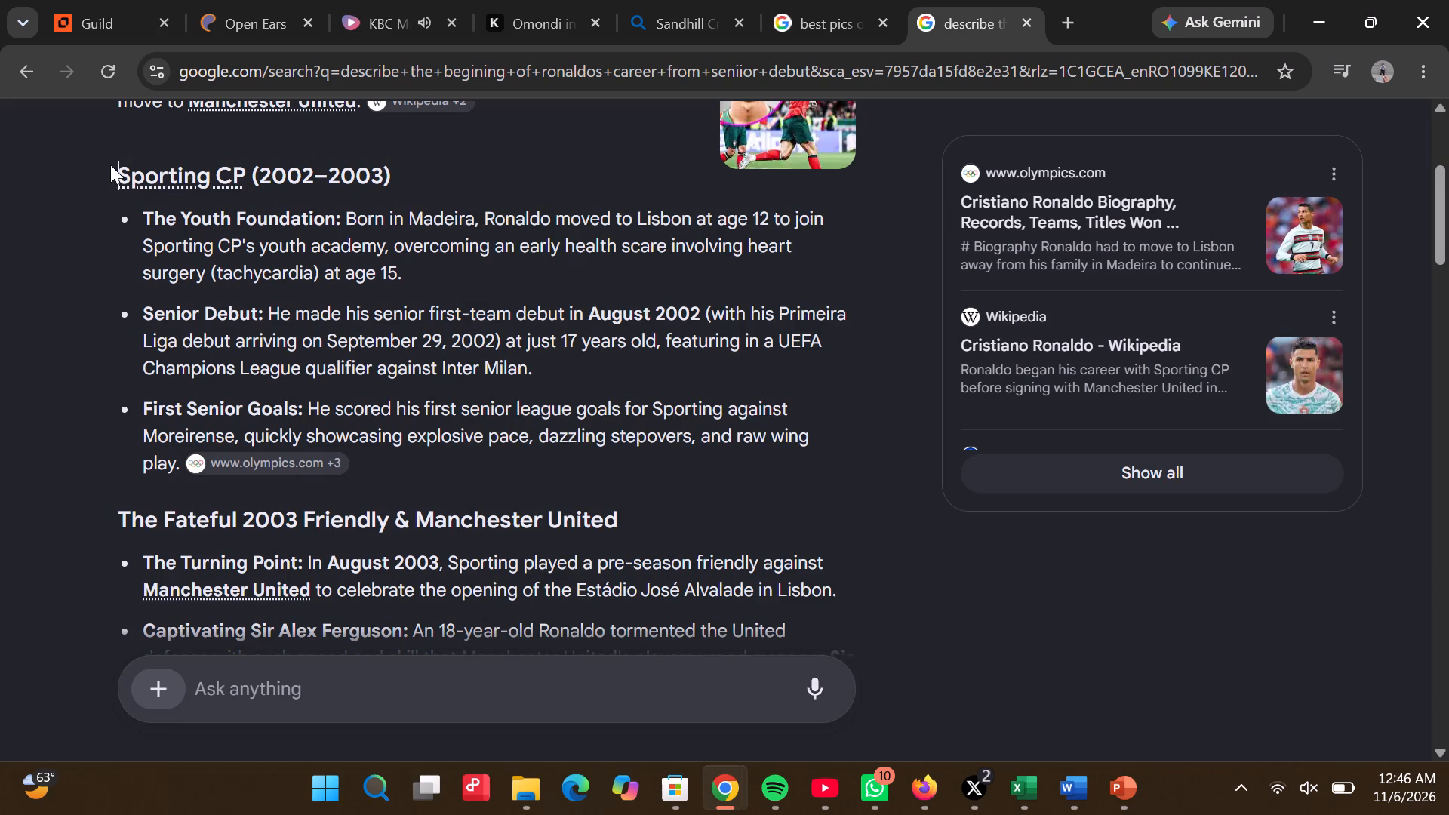
pyautogui.moveTo(110, 165); pyautogui.dragTo(173, 469)
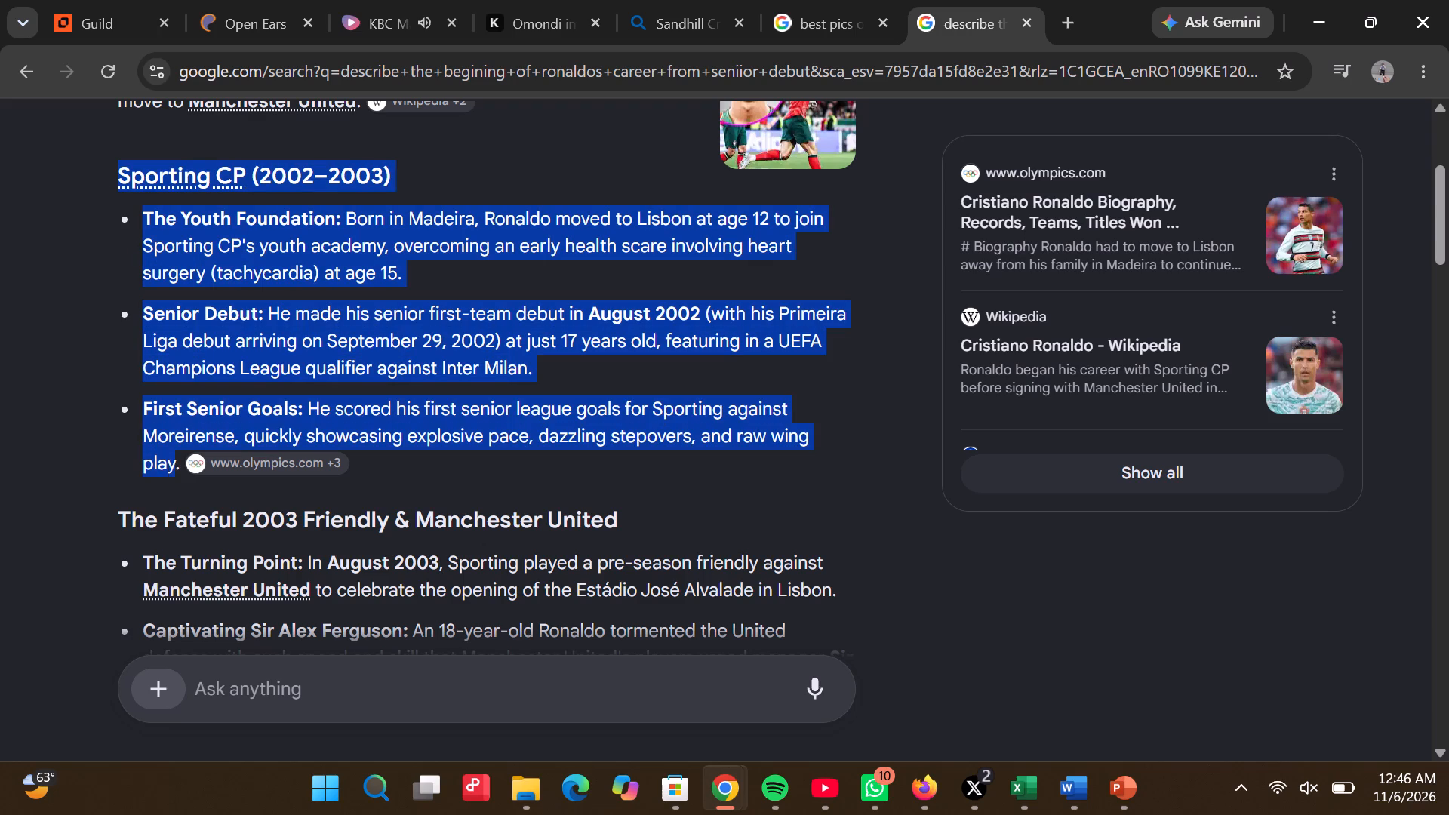
pyautogui.moveTo(173, 469); pyautogui.dragTo(179, 463)
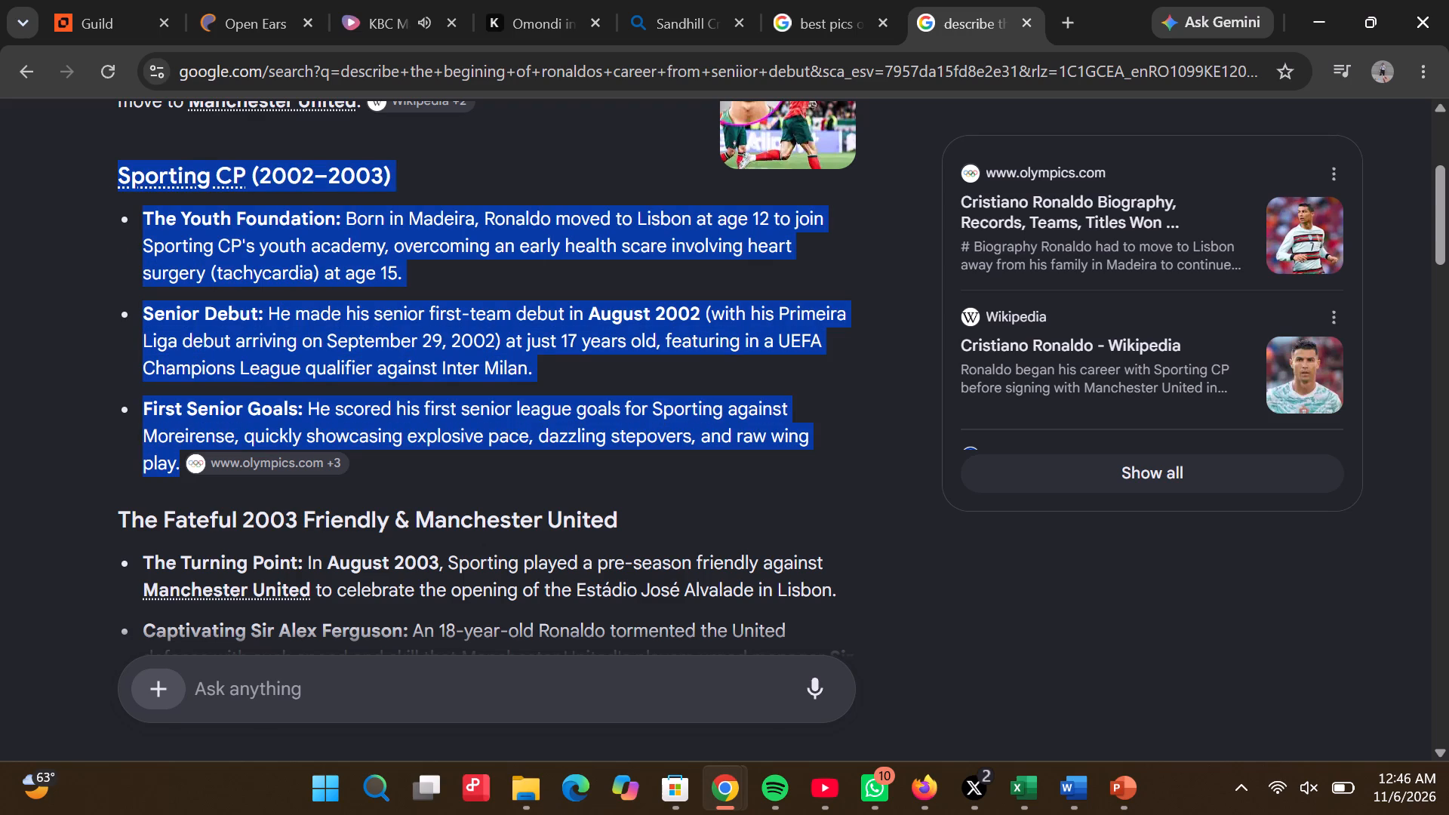
pyautogui.rightClick(178, 460)
pyautogui.click(214, 481)
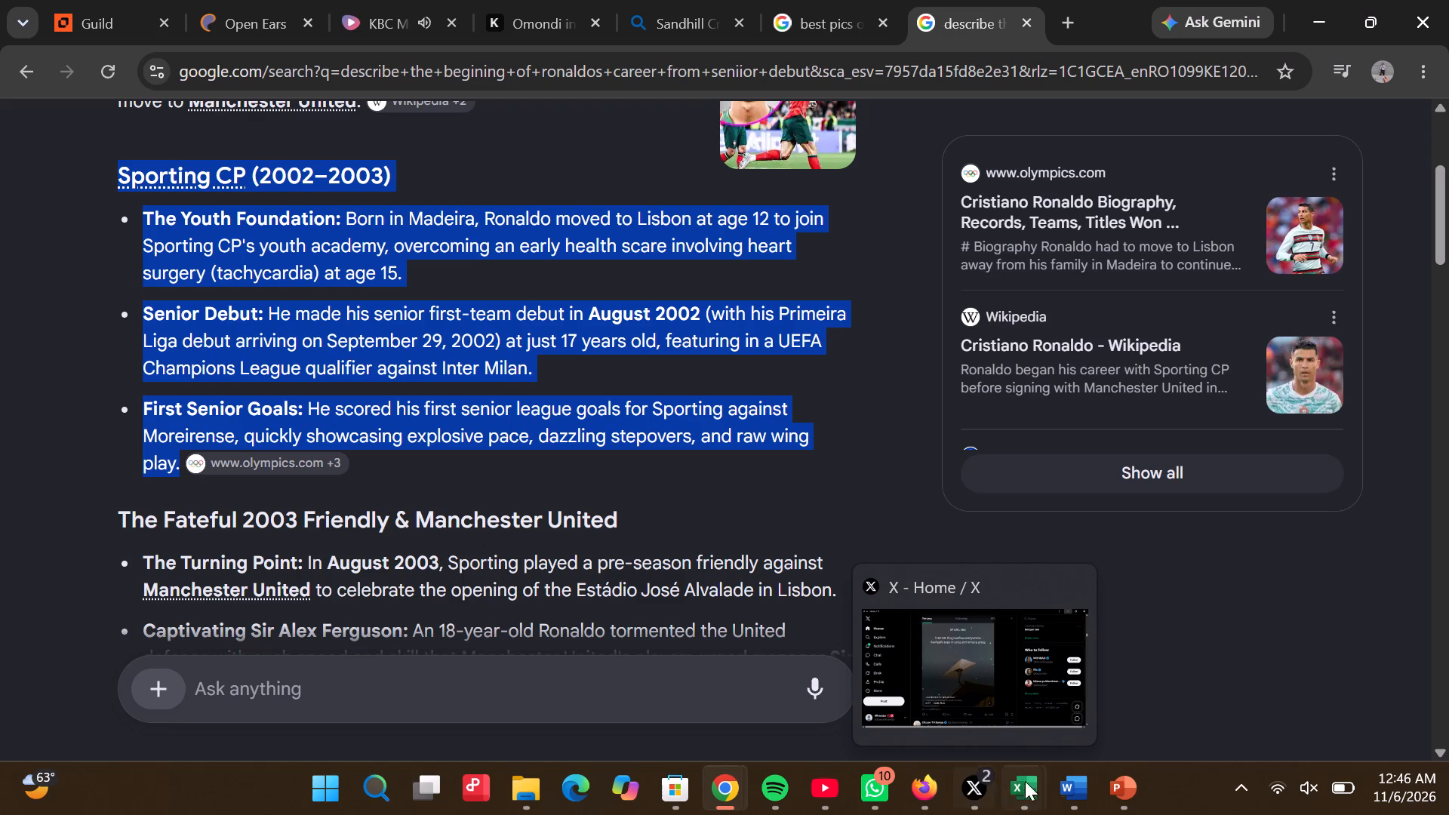
# Switch to PowerPoint and set the "The Genesis" heading on slide 2 to Times New Roman, size 40.
pyautogui.click(1109, 791)
pyautogui.click(454, 440)
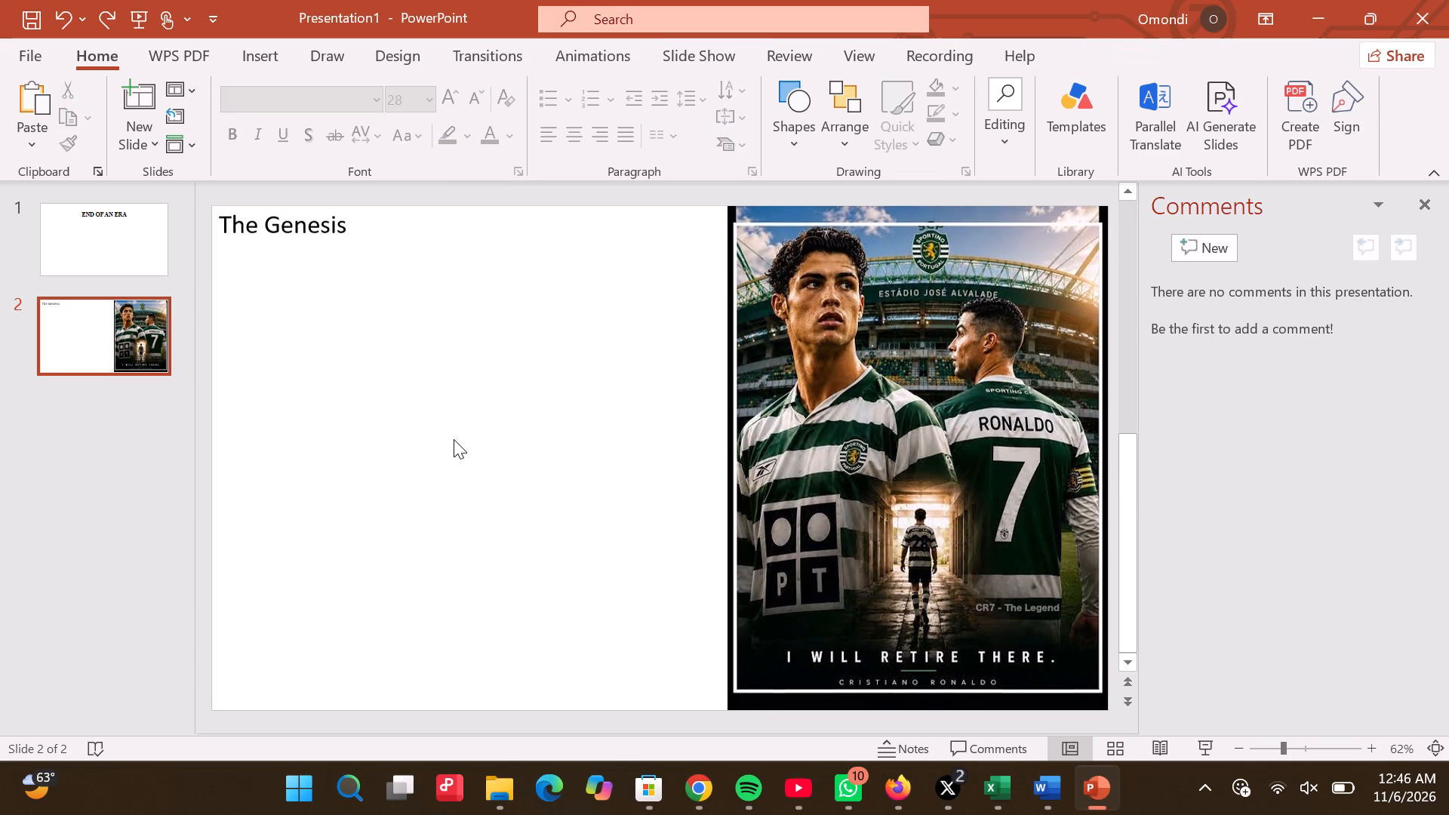
pyautogui.click(348, 222)
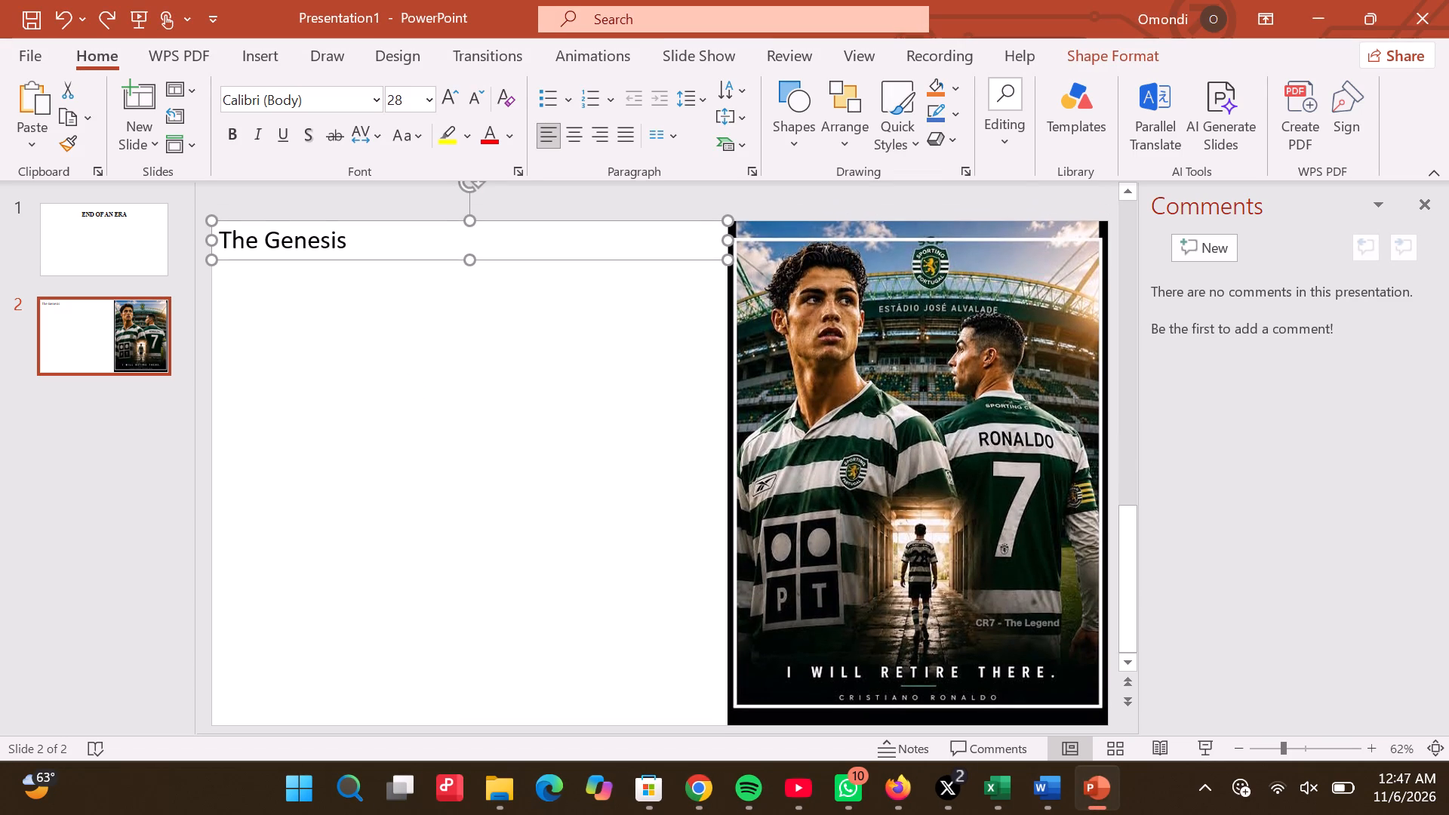
pyautogui.click(347, 238)
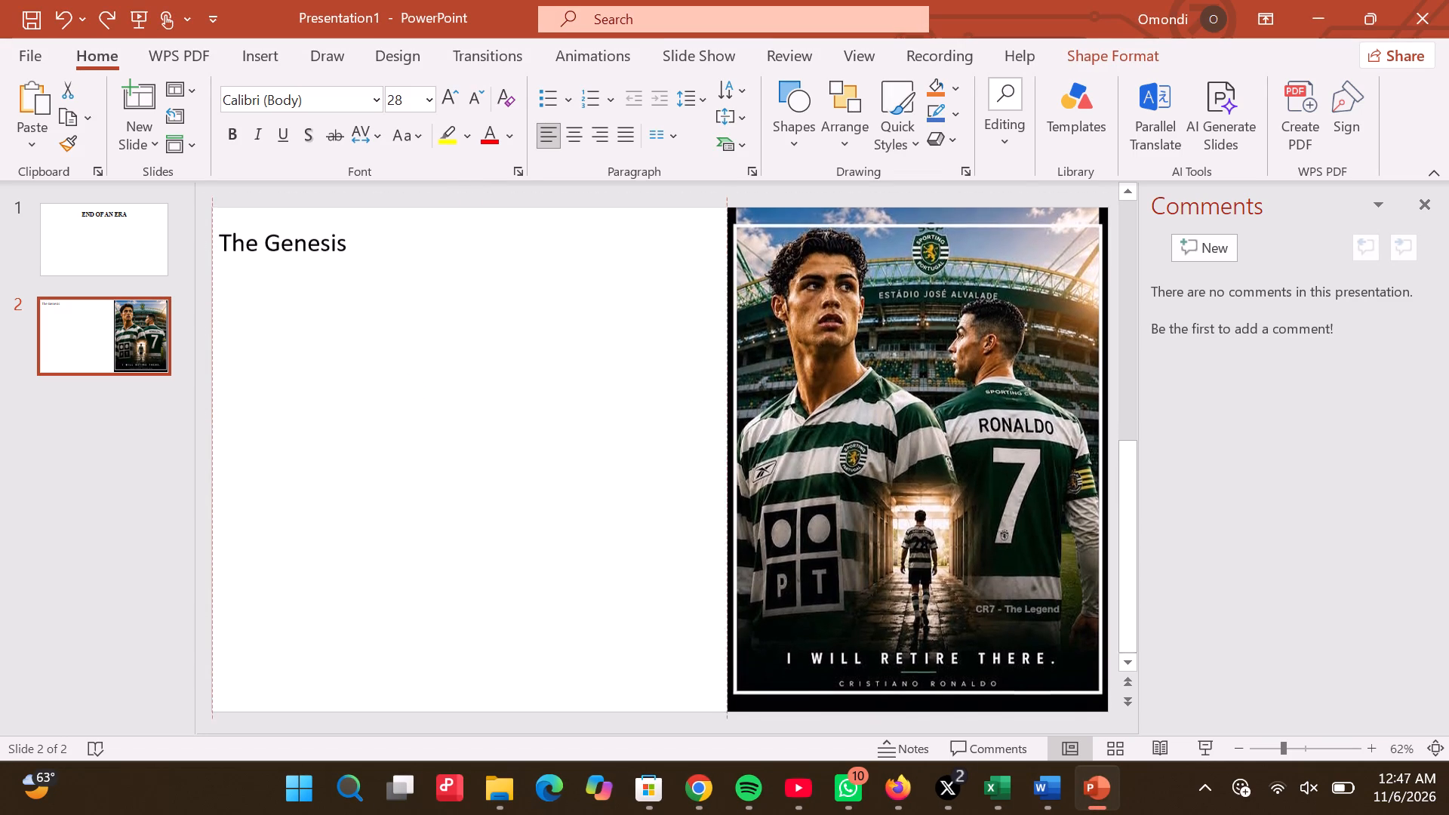
pyautogui.doubleClick(303, 254)
pyautogui.click(303, 254)
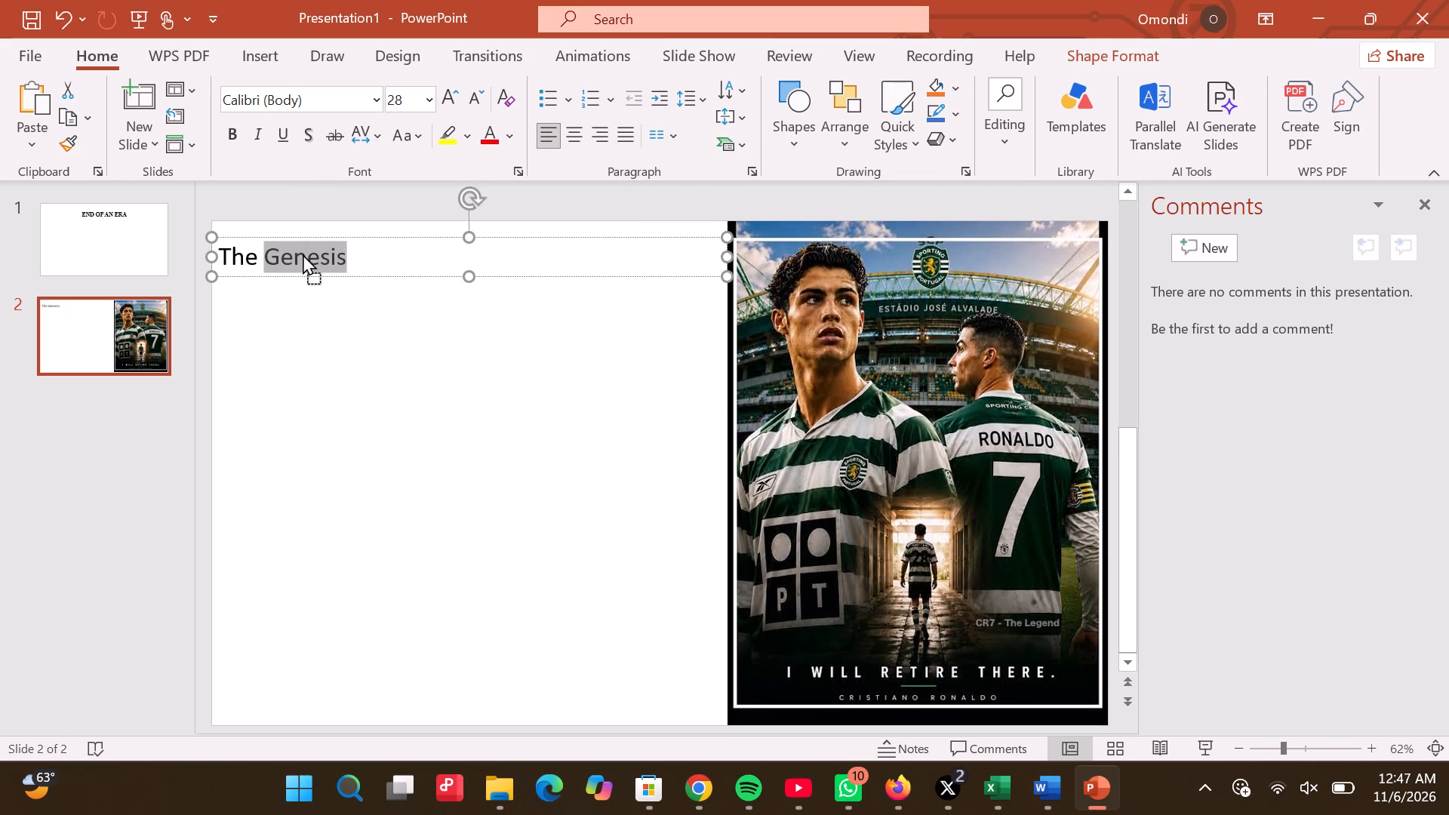
pyautogui.tripleClick(303, 251)
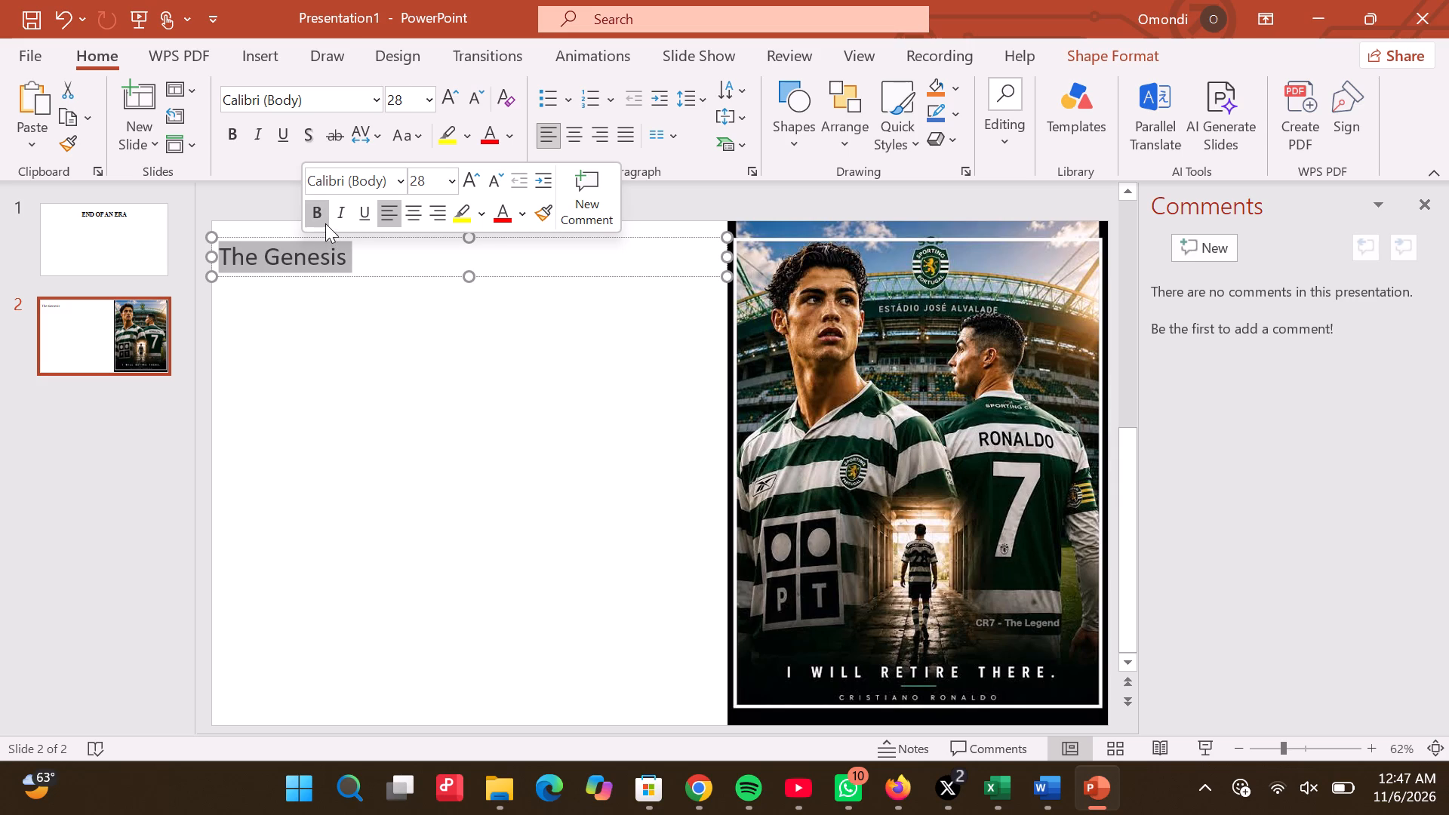
pyautogui.click(402, 189)
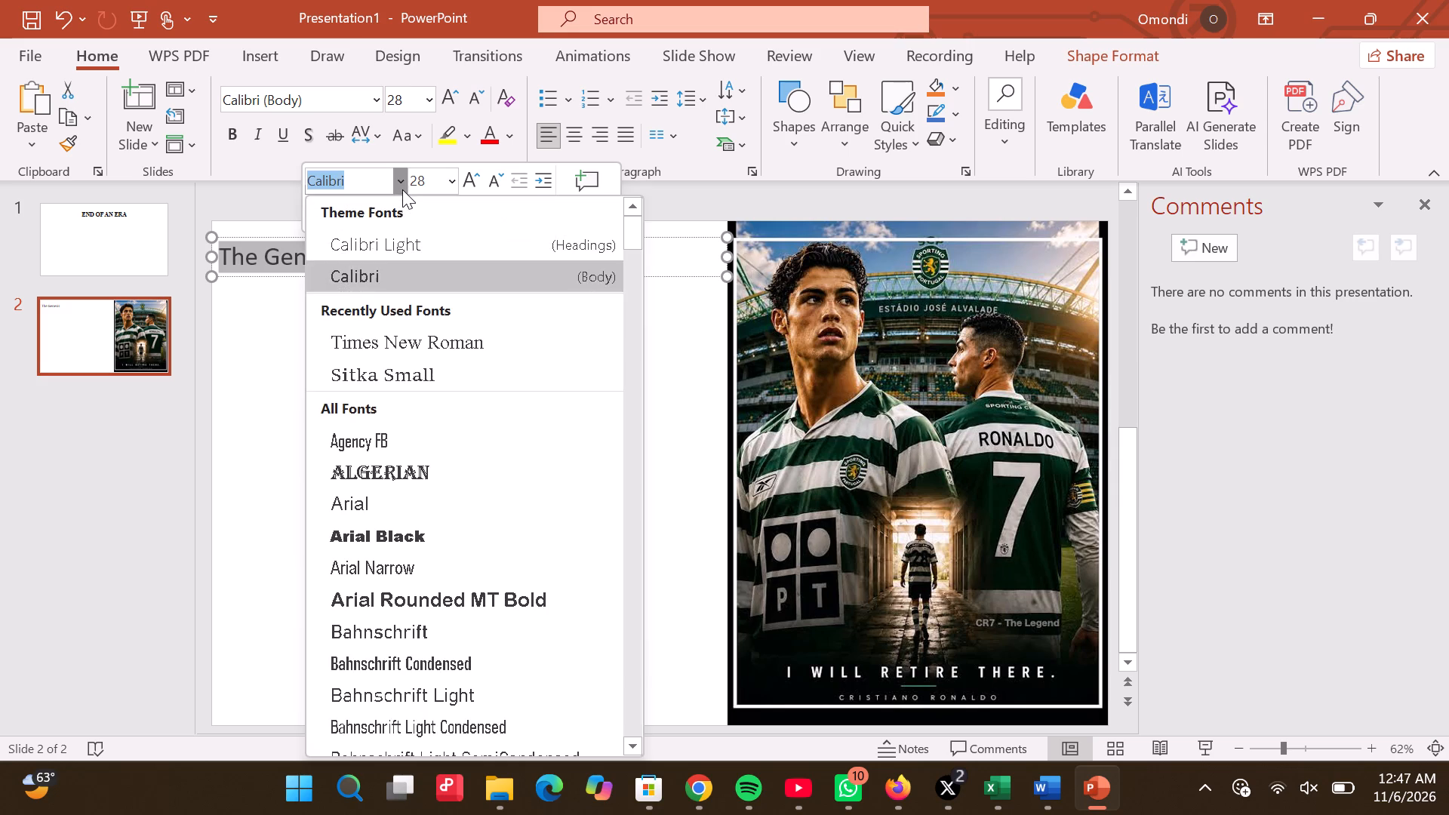
pyautogui.click(398, 333)
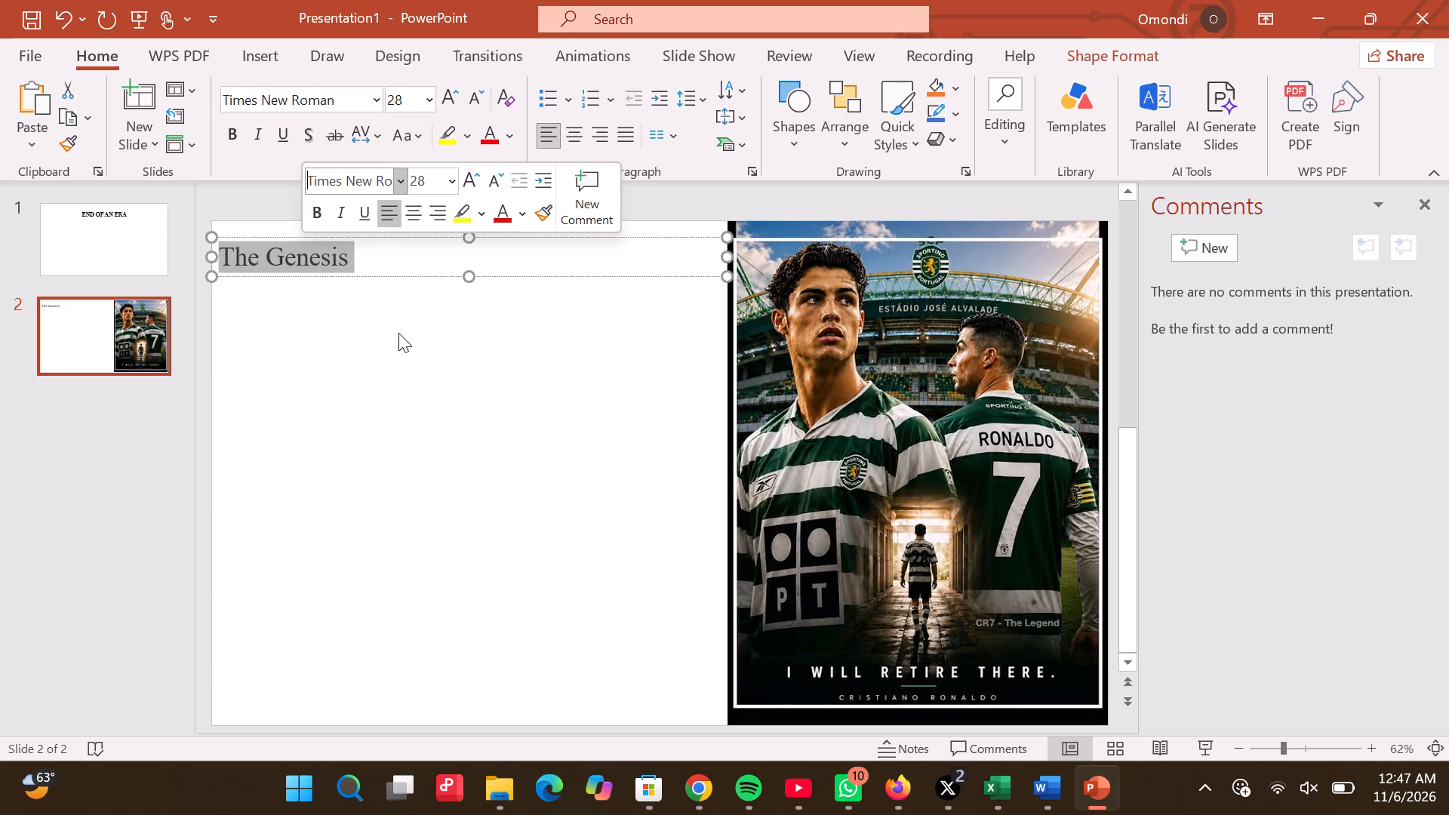
pyautogui.click(448, 184)
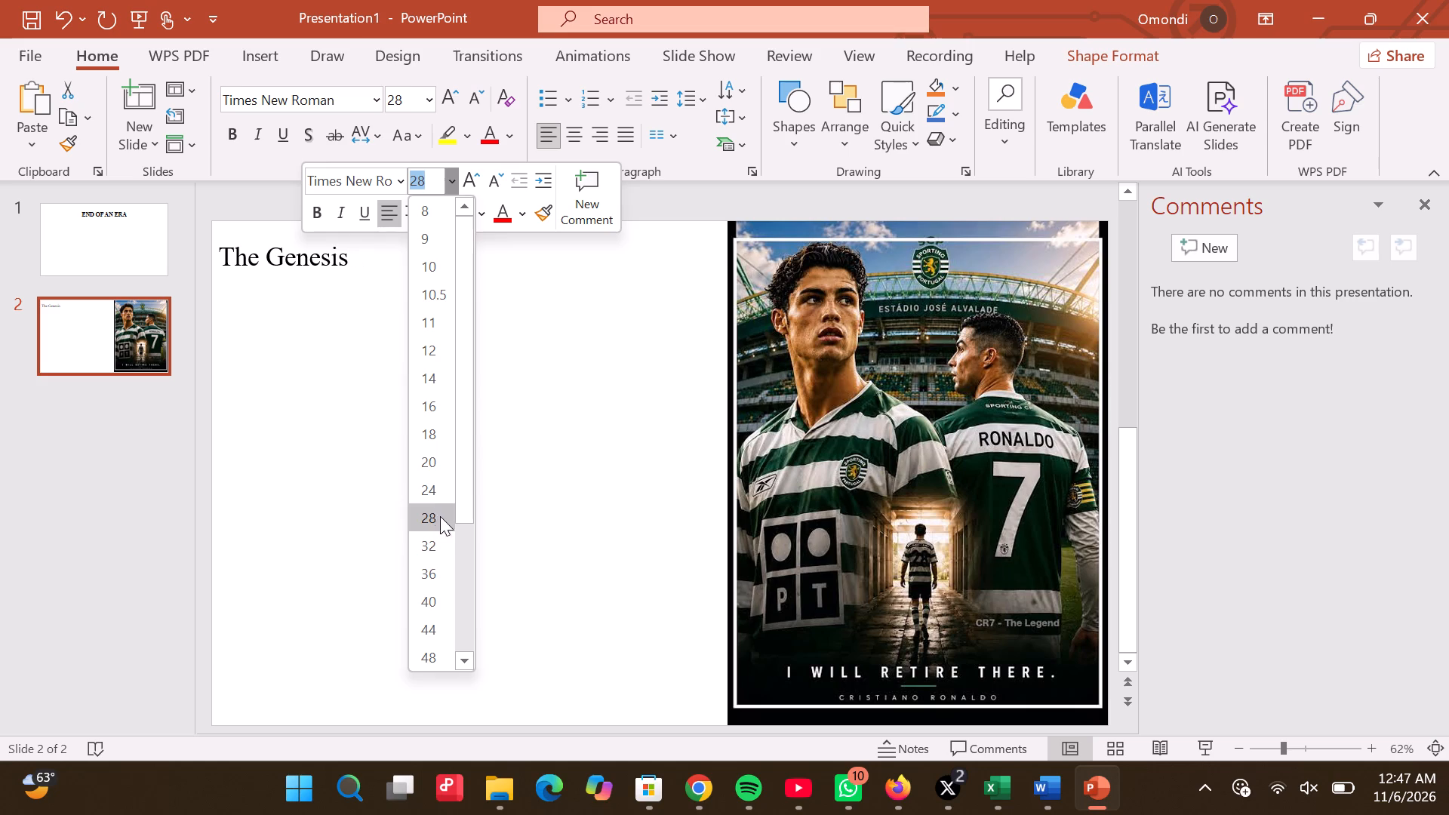
pyautogui.click(429, 596)
pyautogui.click(405, 516)
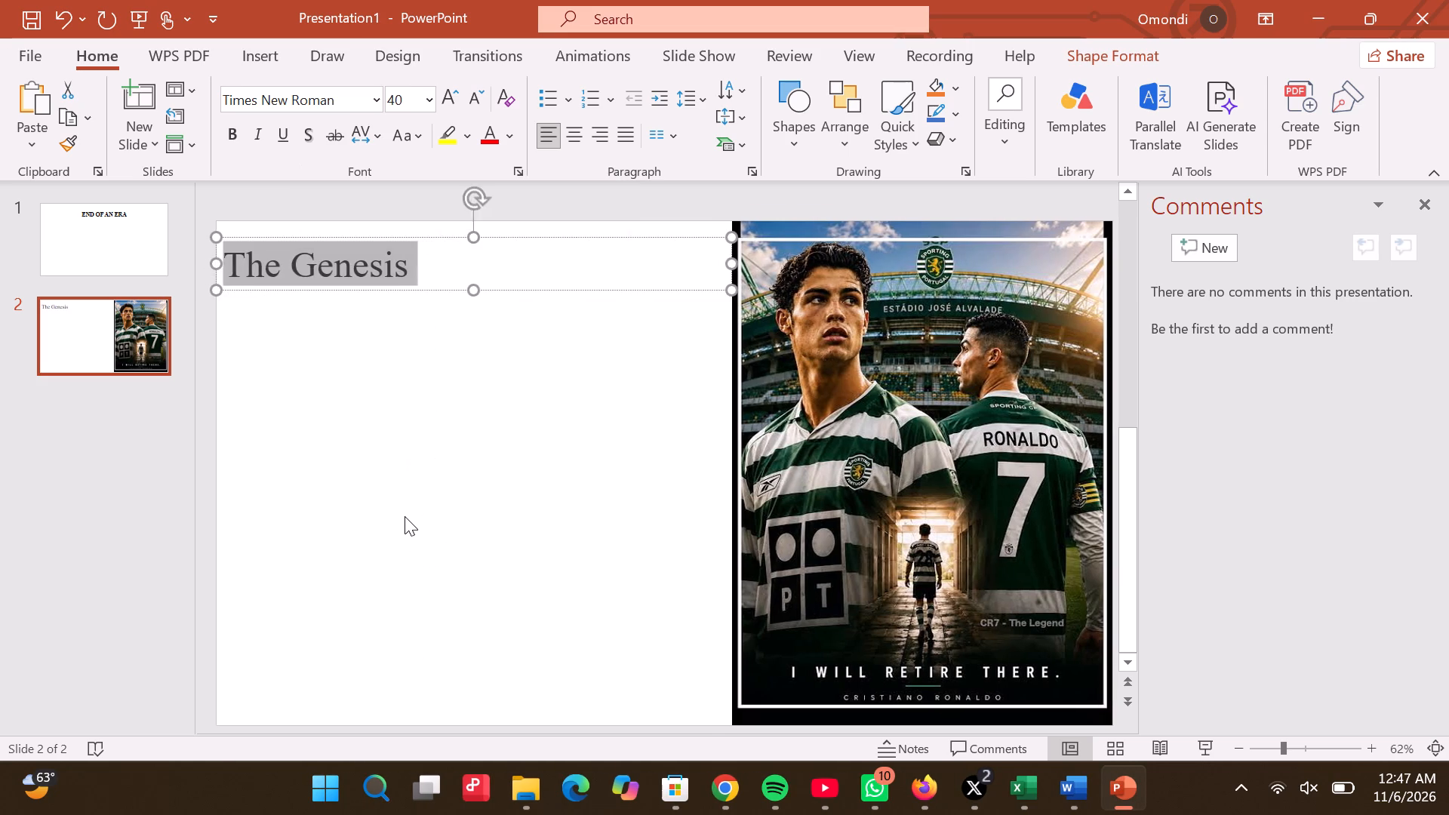
# Make the whole "The Genesis" heading bold.
pyautogui.click(420, 260)
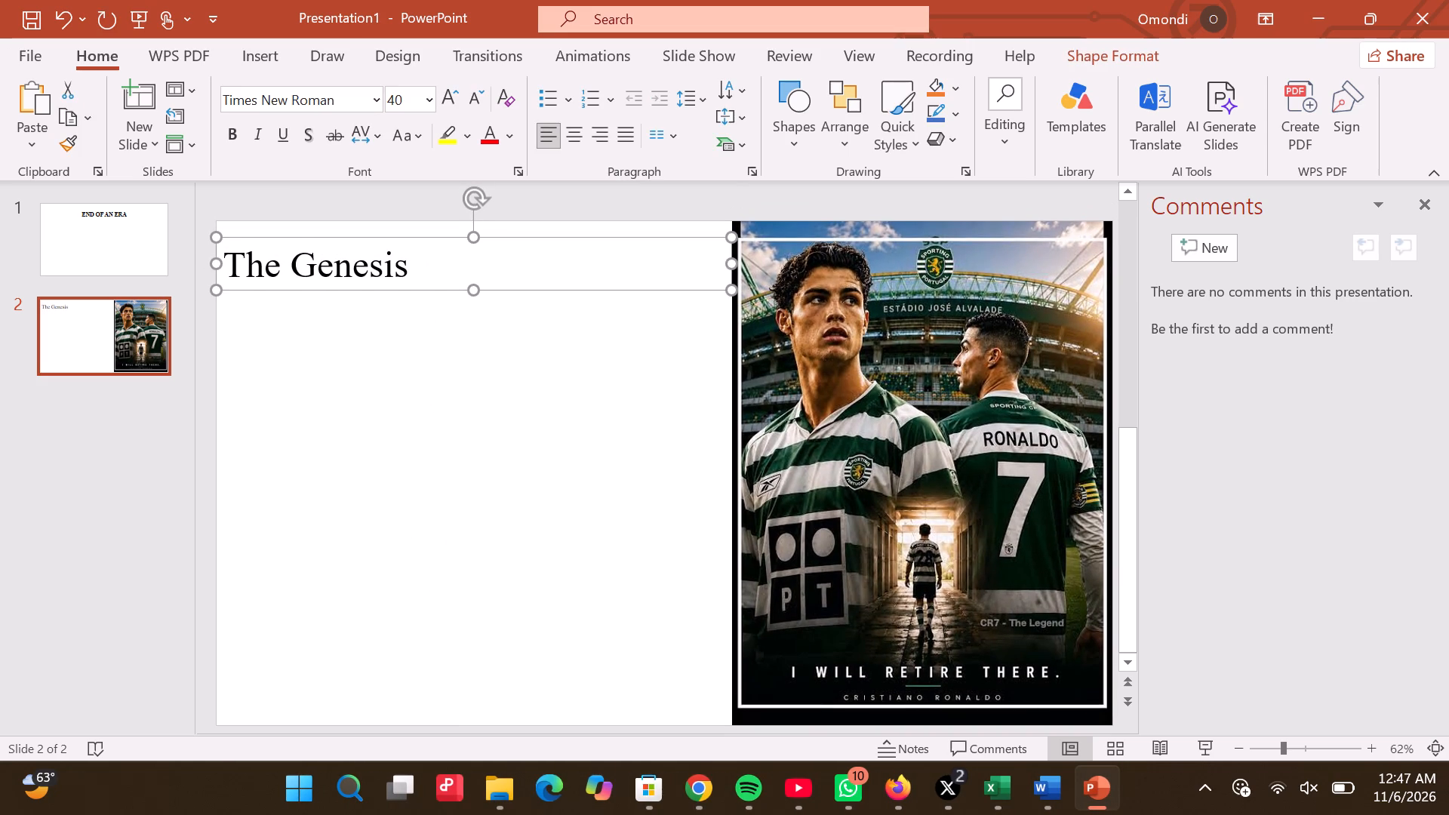
pyautogui.click(366, 278)
pyautogui.click(365, 273)
pyautogui.tripleClick(364, 270)
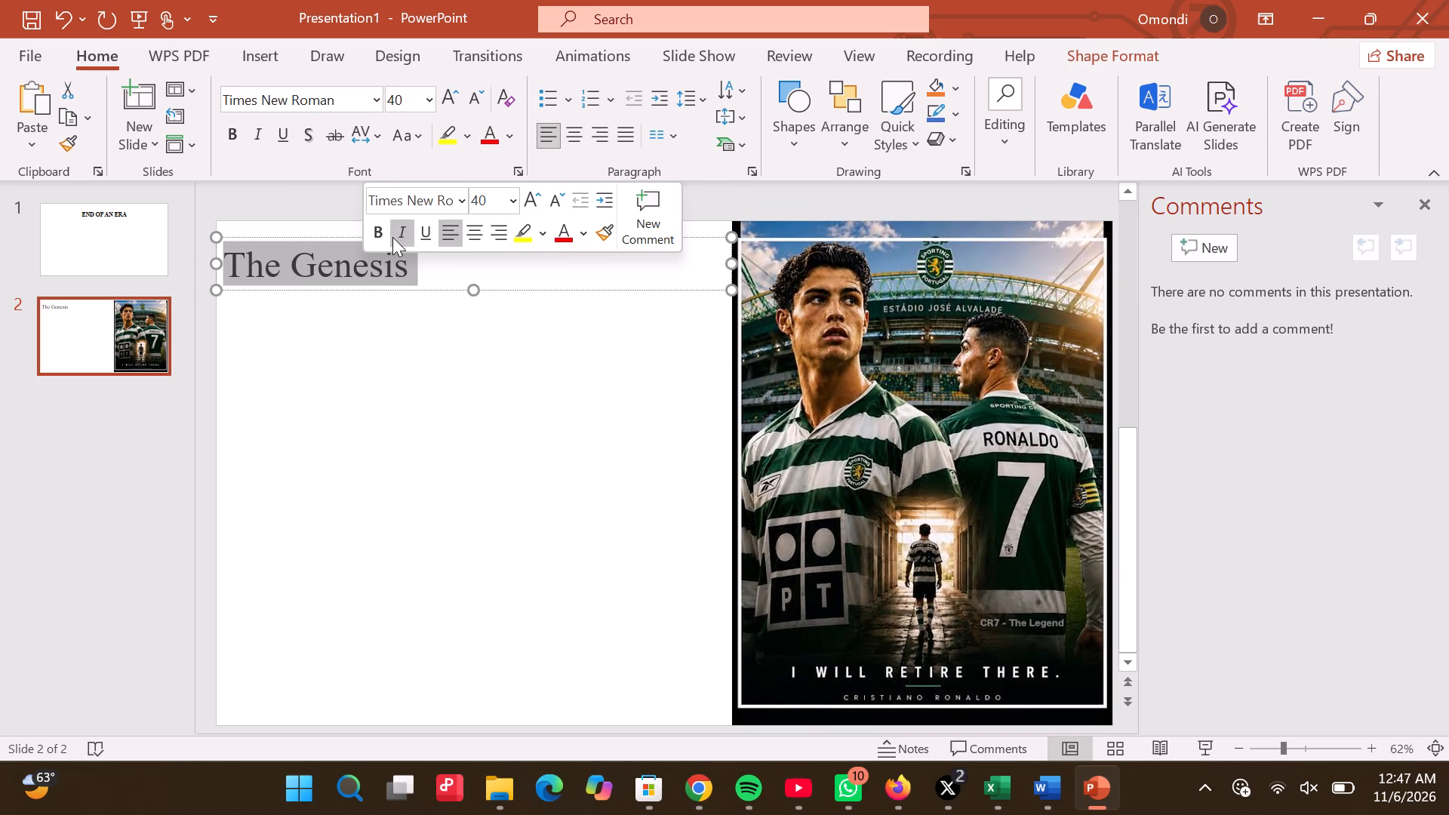
pyautogui.click(381, 236)
pyautogui.click(387, 372)
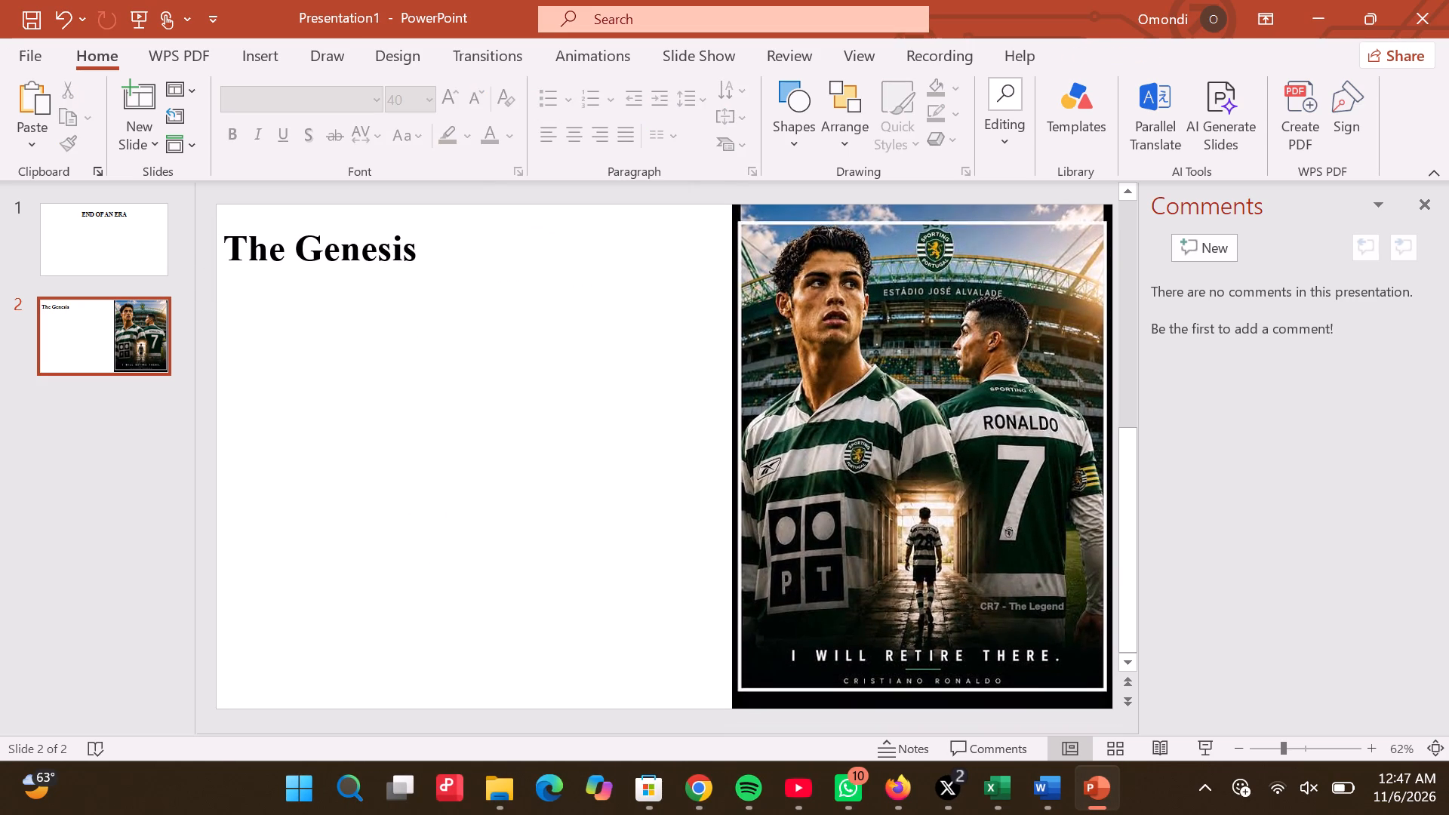
# Center the "The Genesis" heading within its text box.
pyautogui.click(374, 251)
pyautogui.tripleClick(374, 251)
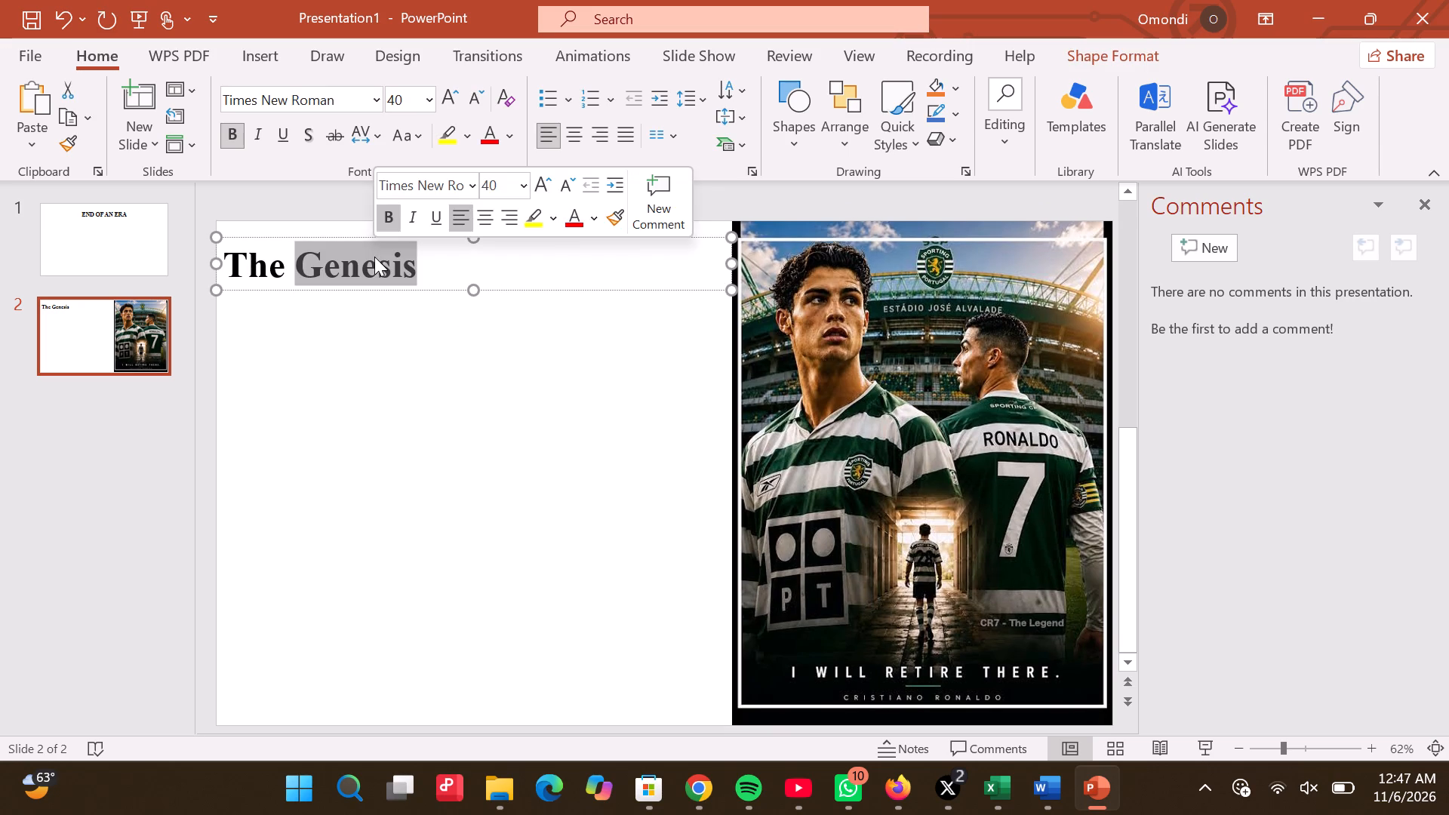
pyautogui.click(374, 257)
pyautogui.tripleClick(358, 265)
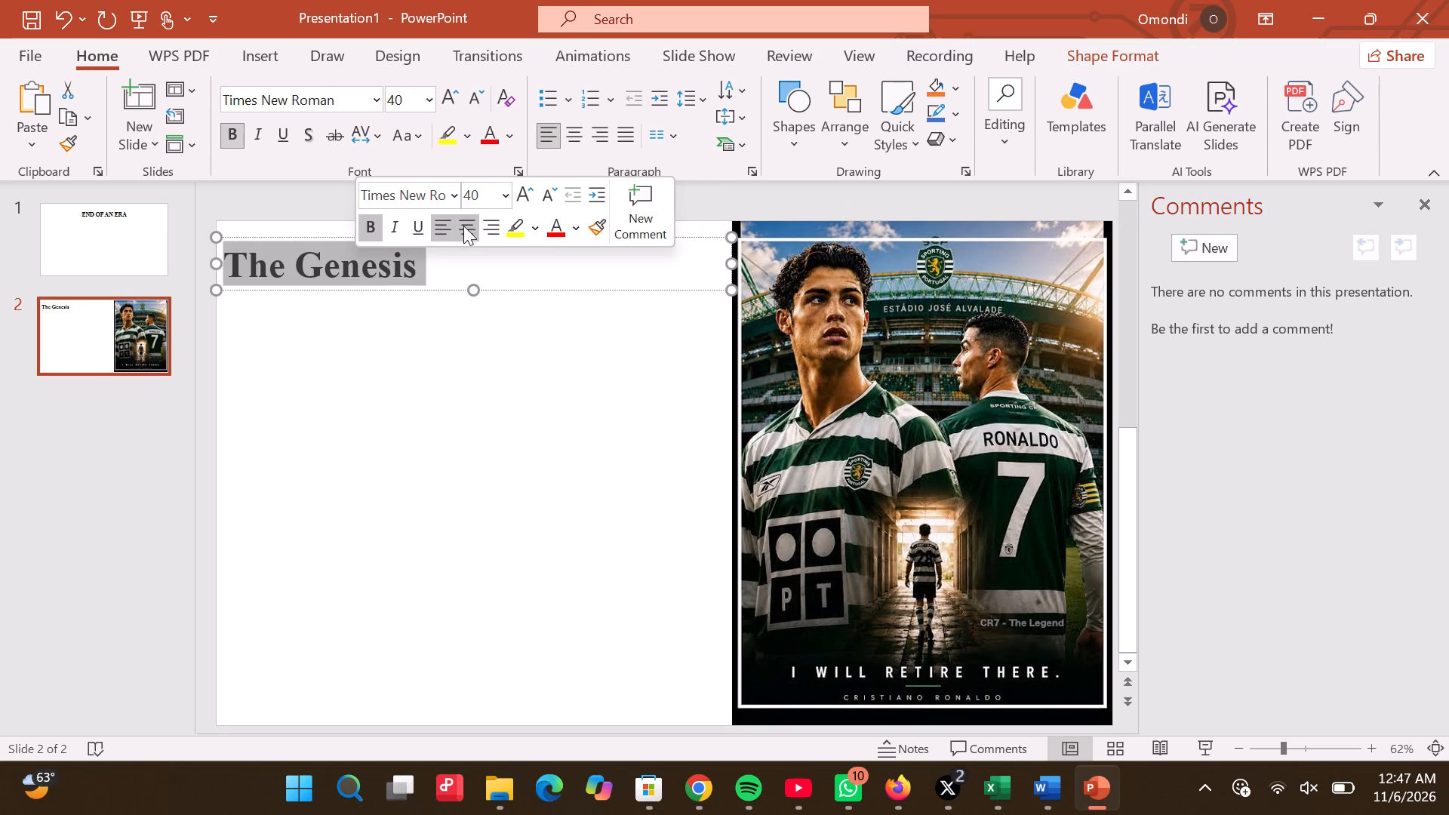
pyautogui.click(574, 136)
pyautogui.click(427, 491)
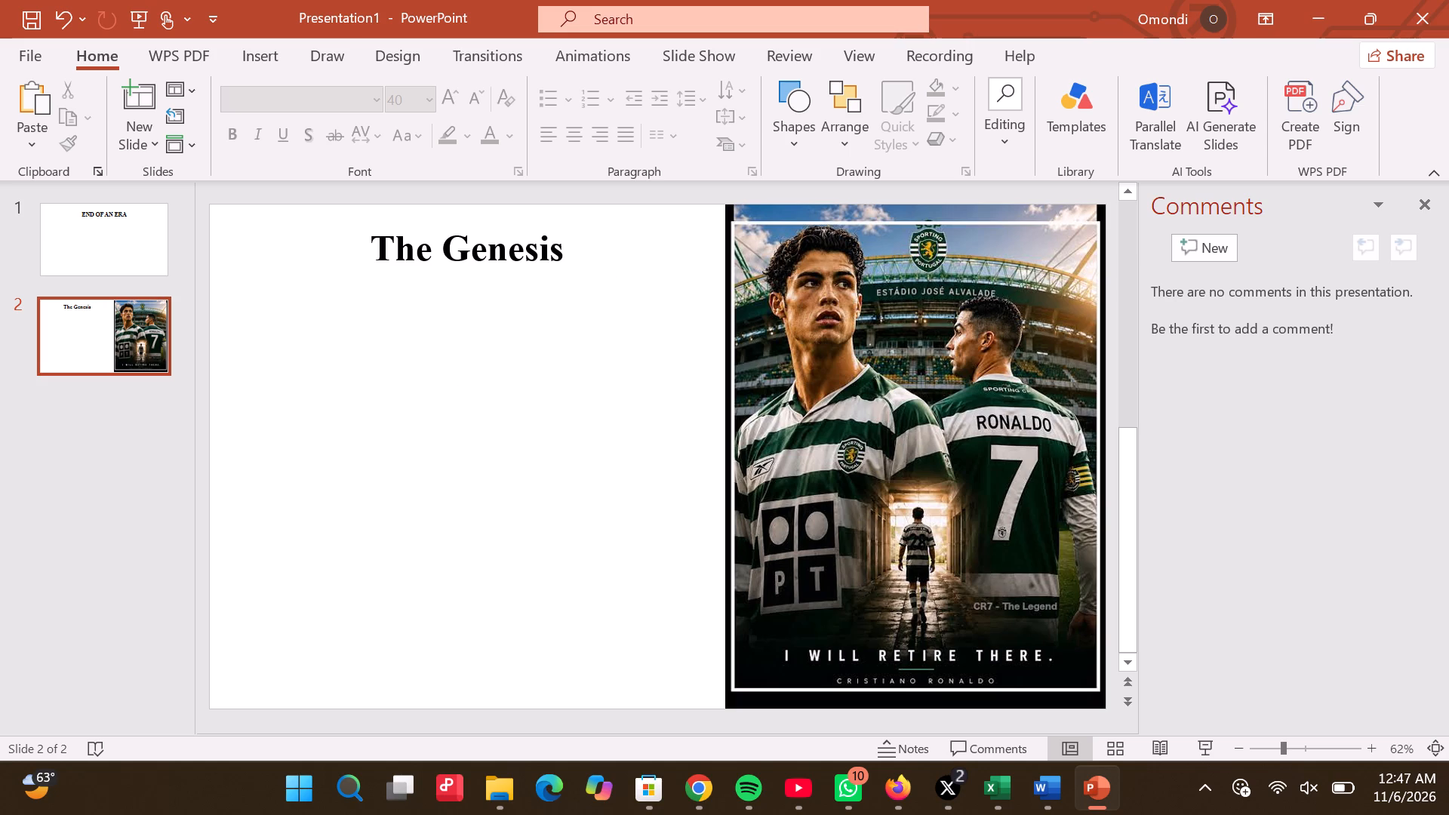
pyautogui.click(417, 583)
# Insert a text box below "The Genesis" and enlarge it to fill the blank area beside the picture, down to the slide's bottom edge.
pyautogui.click(270, 61)
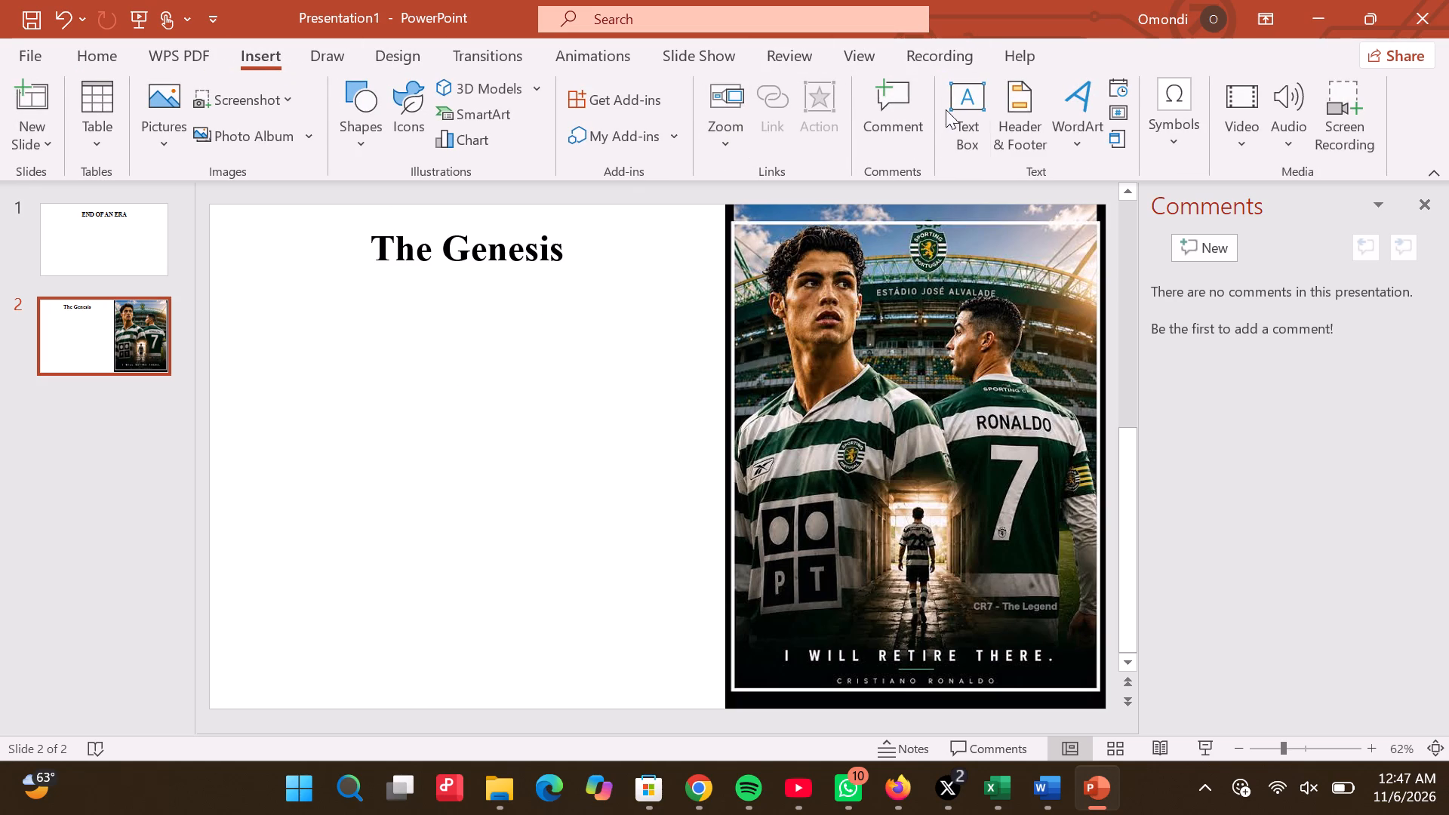
pyautogui.click(964, 110)
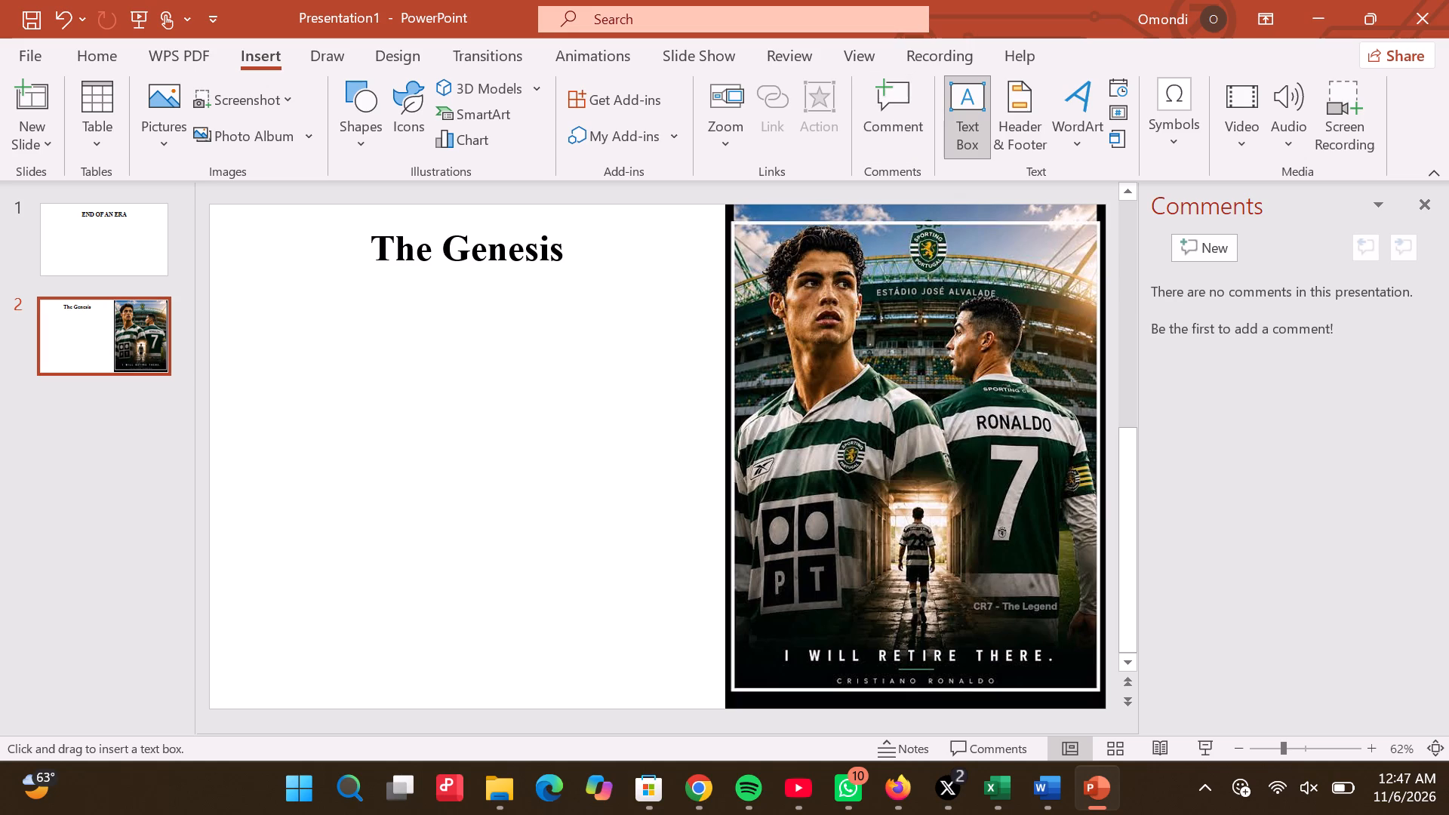
pyautogui.click(283, 382)
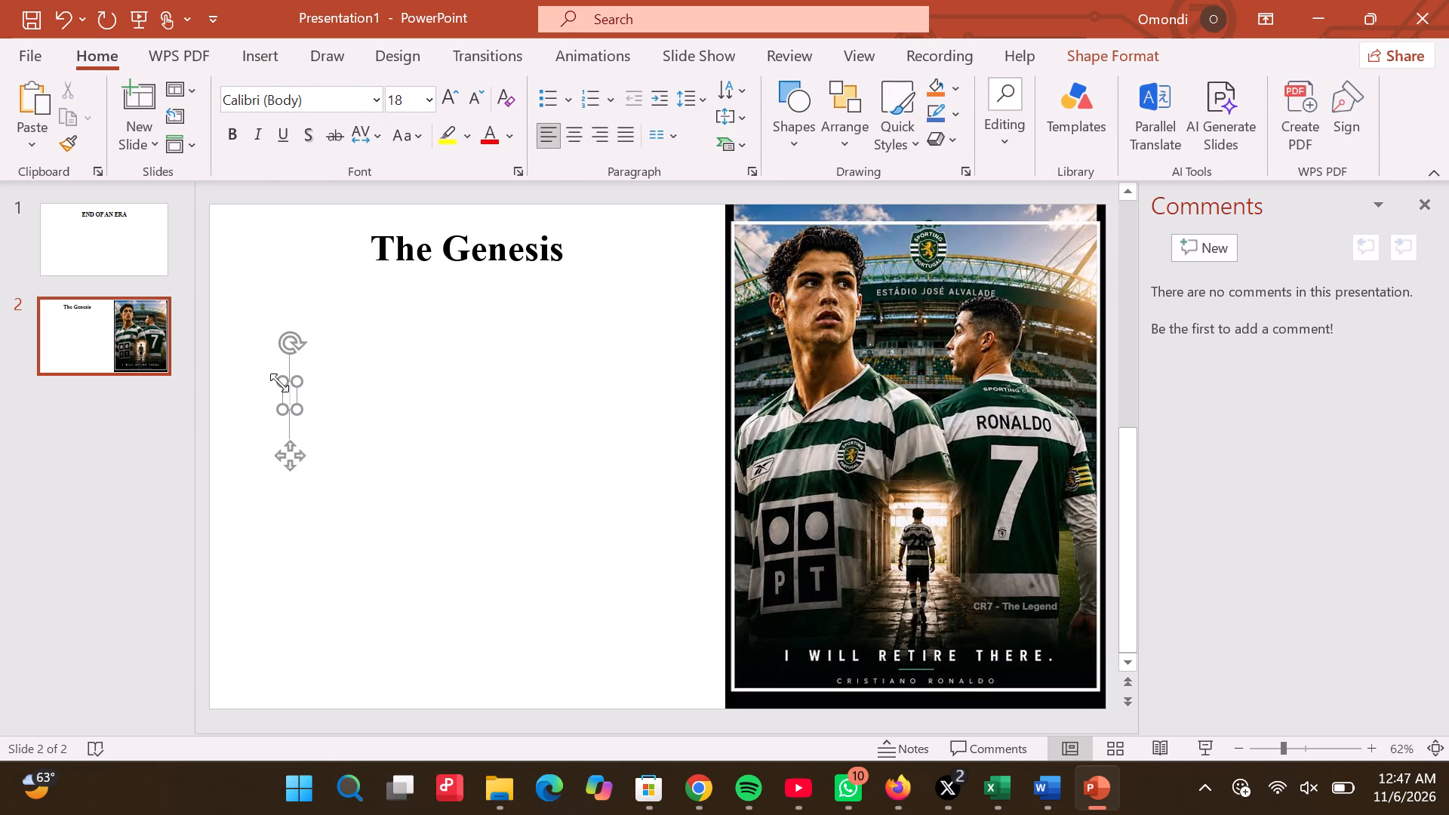
pyautogui.moveTo(281, 381); pyautogui.dragTo(221, 278)
pyautogui.moveTo(294, 407); pyautogui.dragTo(309, 432)
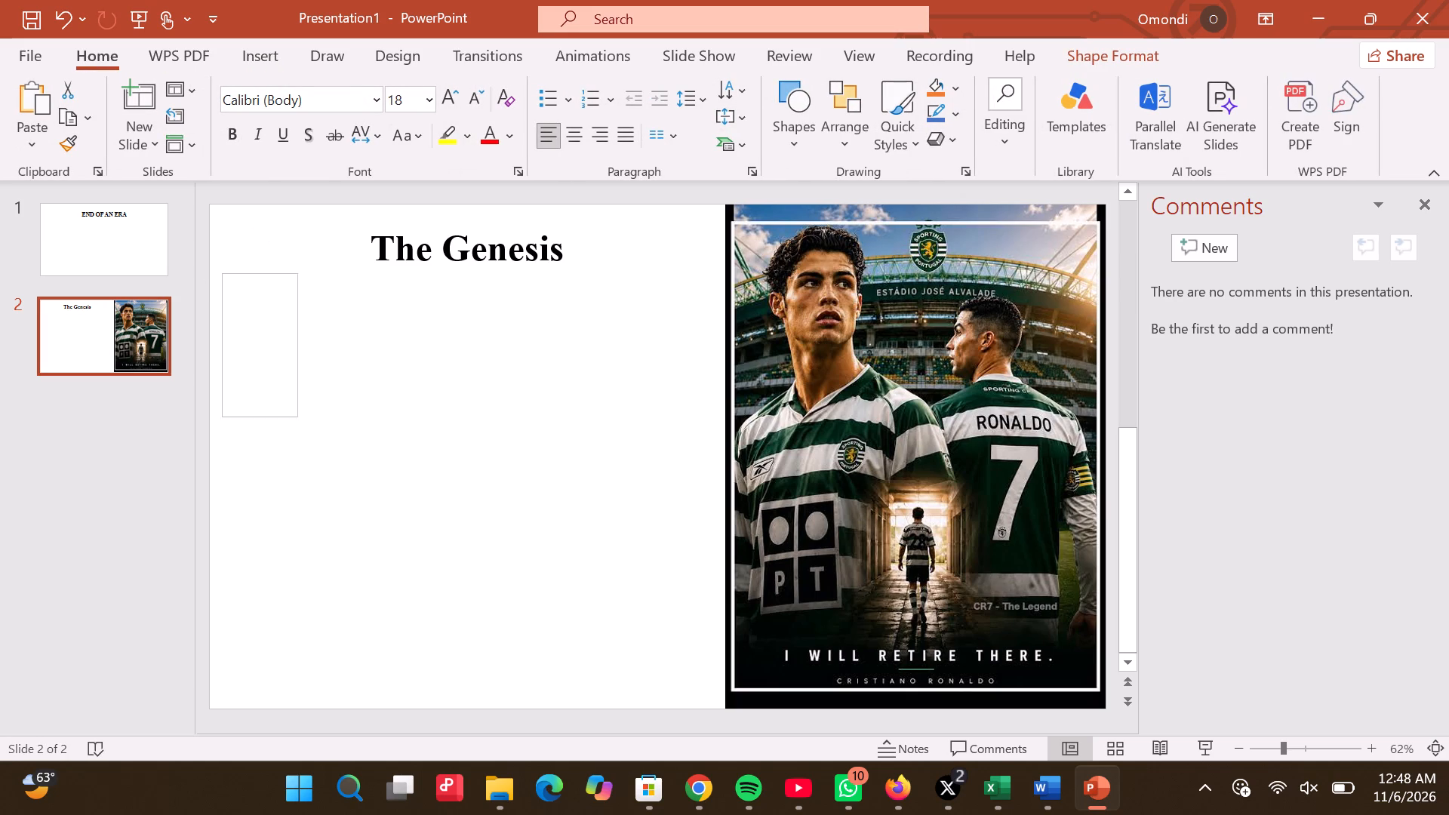
pyautogui.moveTo(309, 432); pyautogui.dragTo(715, 738)
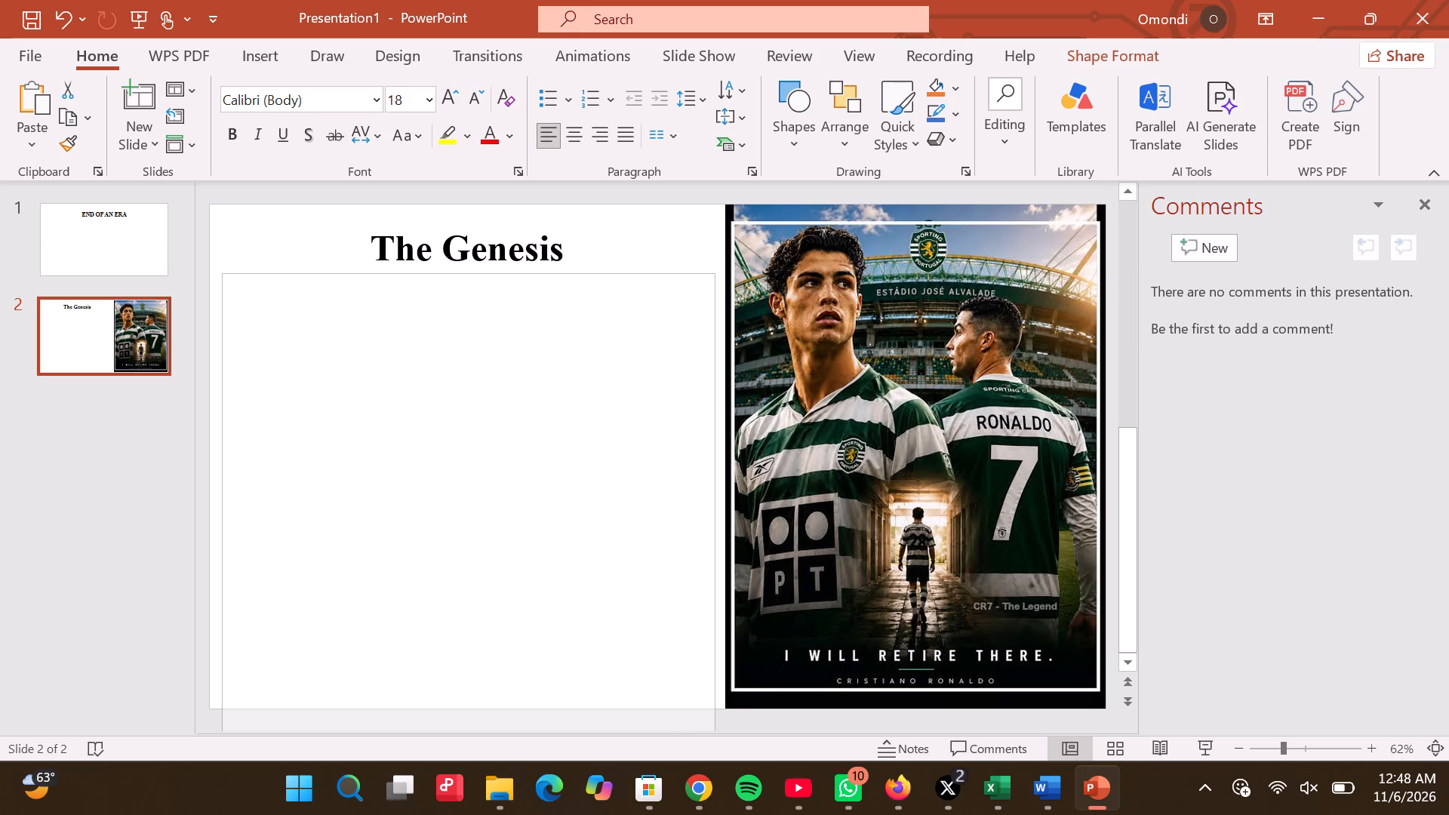
pyautogui.moveTo(715, 738); pyautogui.dragTo(715, 715)
pyautogui.moveTo(715, 715); pyautogui.dragTo(715, 709)
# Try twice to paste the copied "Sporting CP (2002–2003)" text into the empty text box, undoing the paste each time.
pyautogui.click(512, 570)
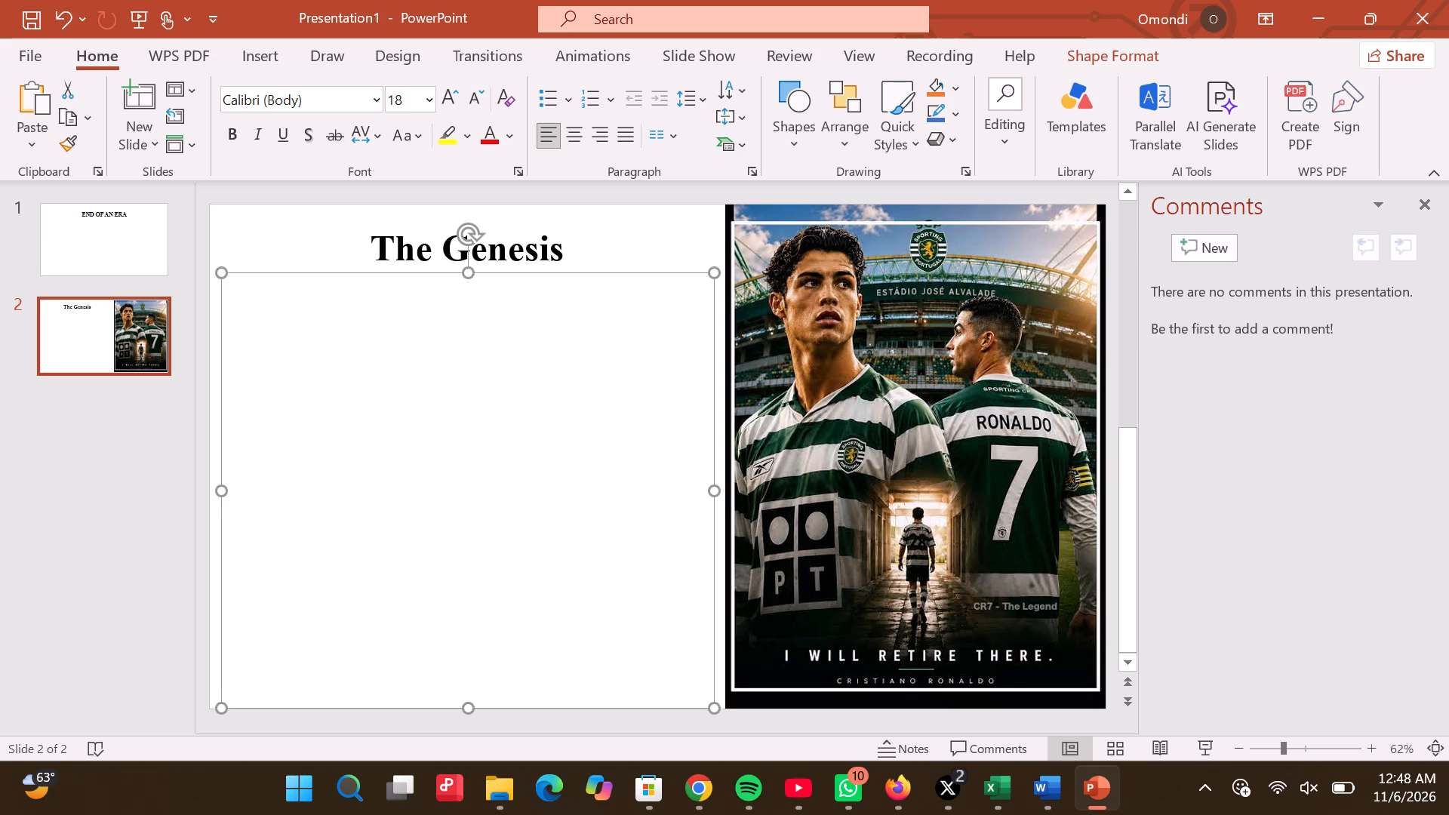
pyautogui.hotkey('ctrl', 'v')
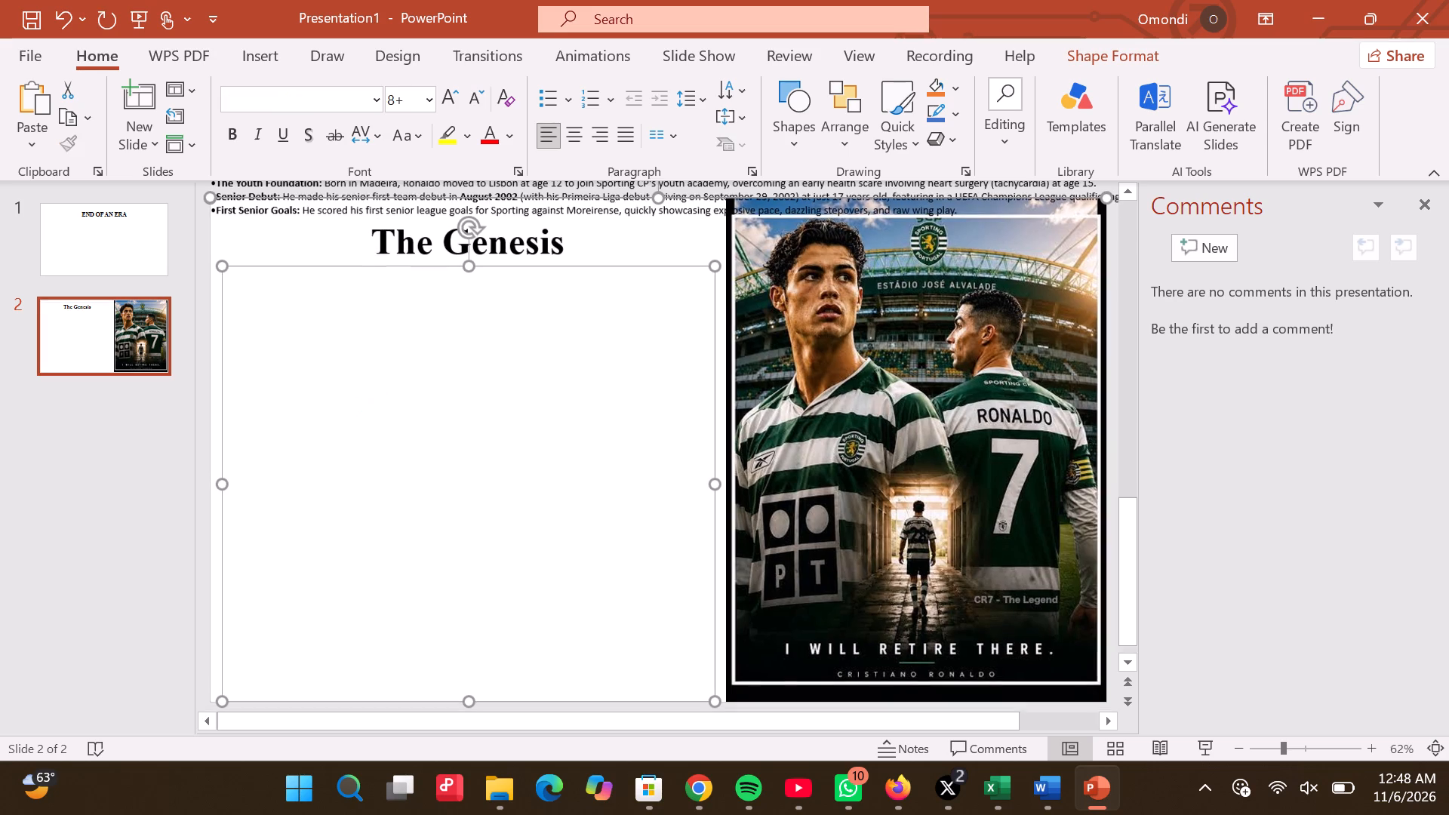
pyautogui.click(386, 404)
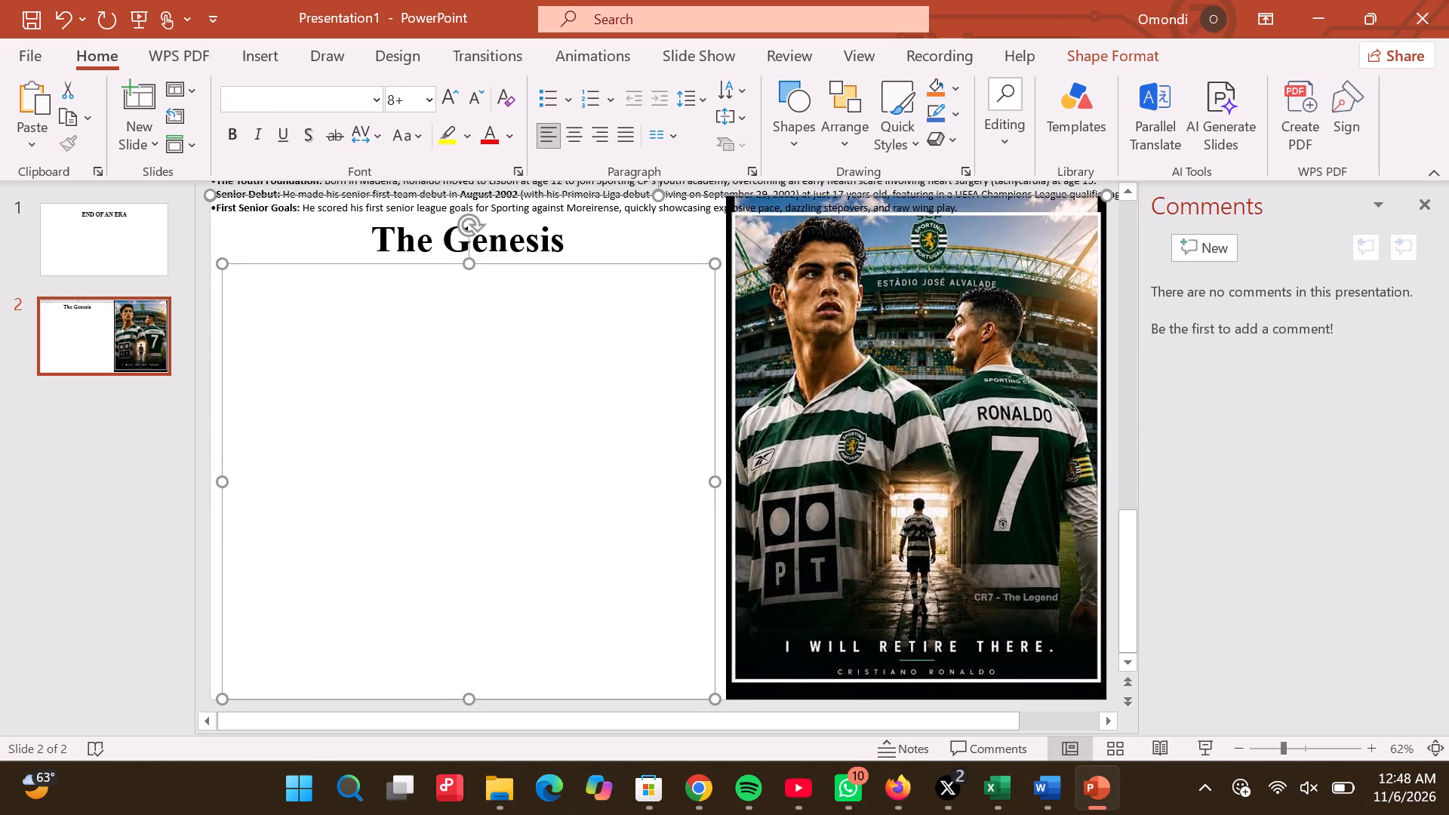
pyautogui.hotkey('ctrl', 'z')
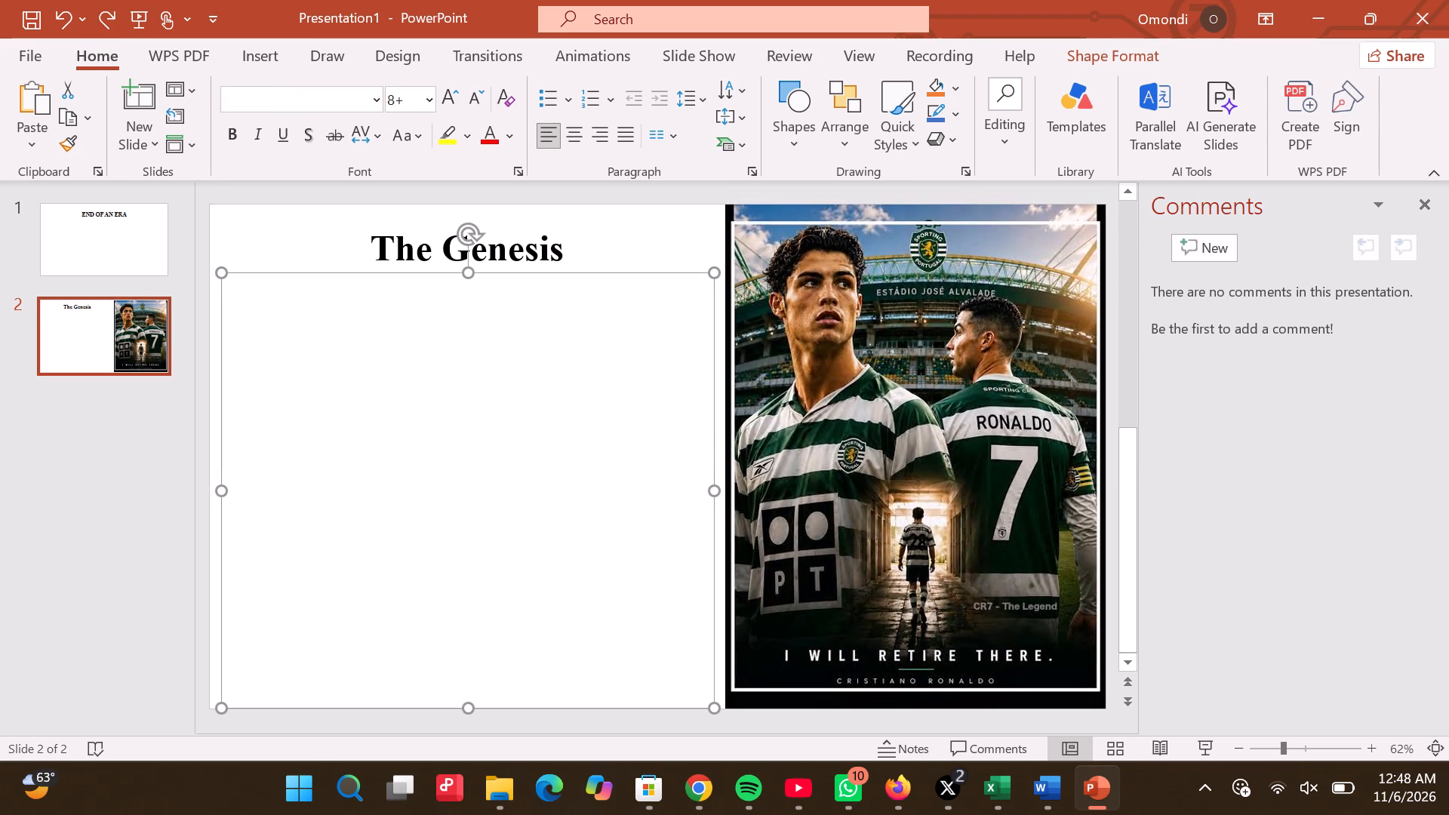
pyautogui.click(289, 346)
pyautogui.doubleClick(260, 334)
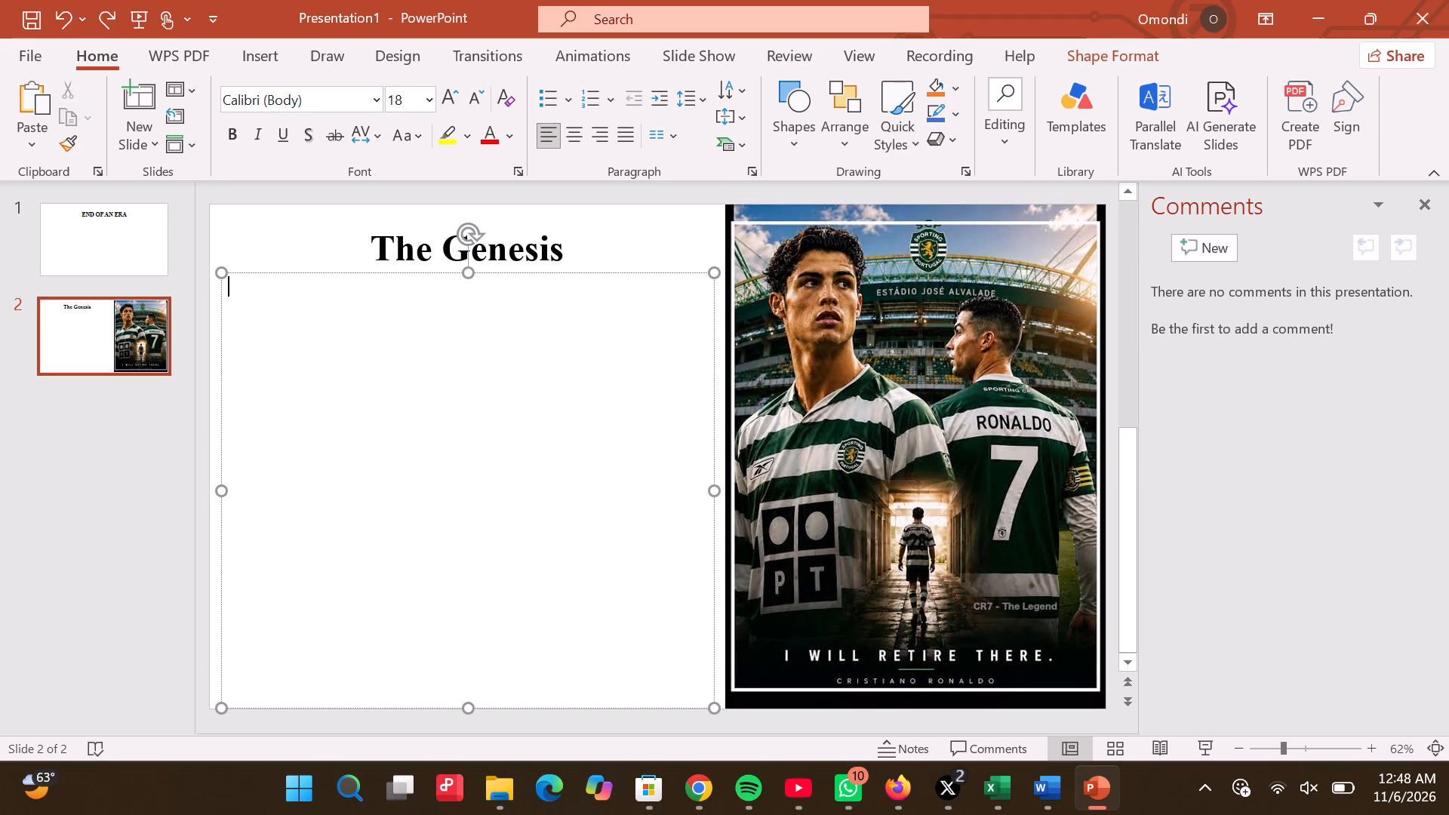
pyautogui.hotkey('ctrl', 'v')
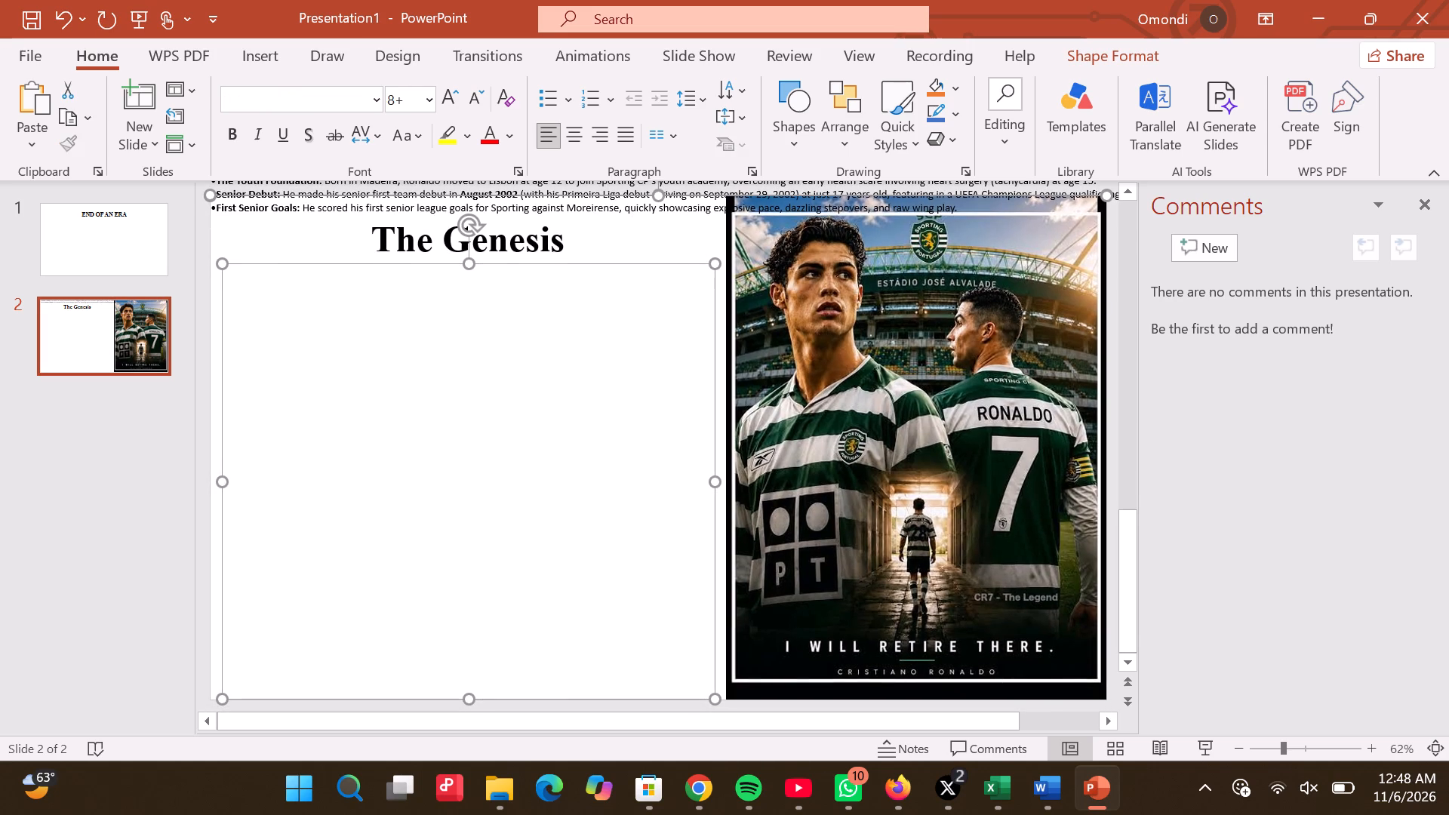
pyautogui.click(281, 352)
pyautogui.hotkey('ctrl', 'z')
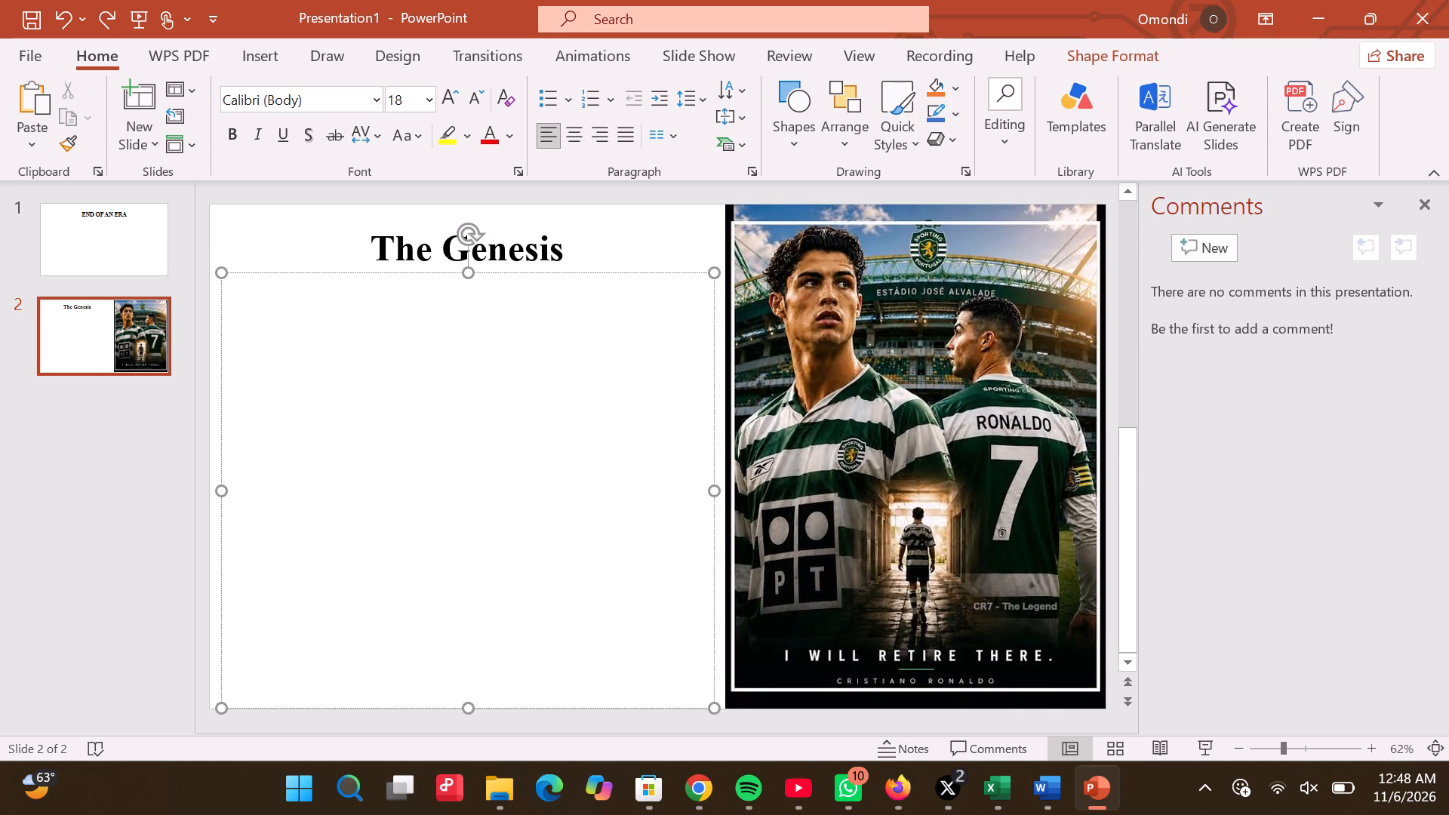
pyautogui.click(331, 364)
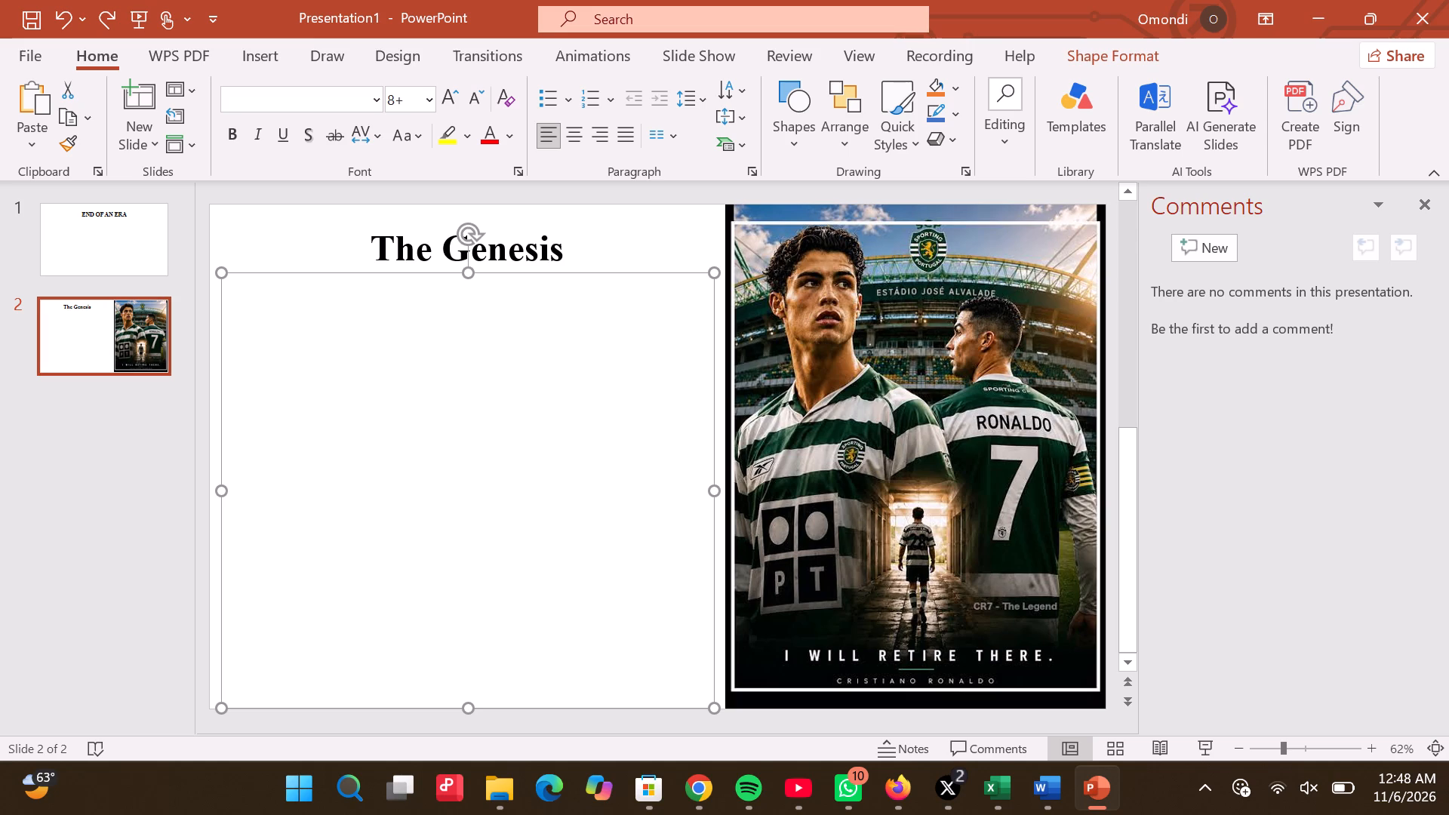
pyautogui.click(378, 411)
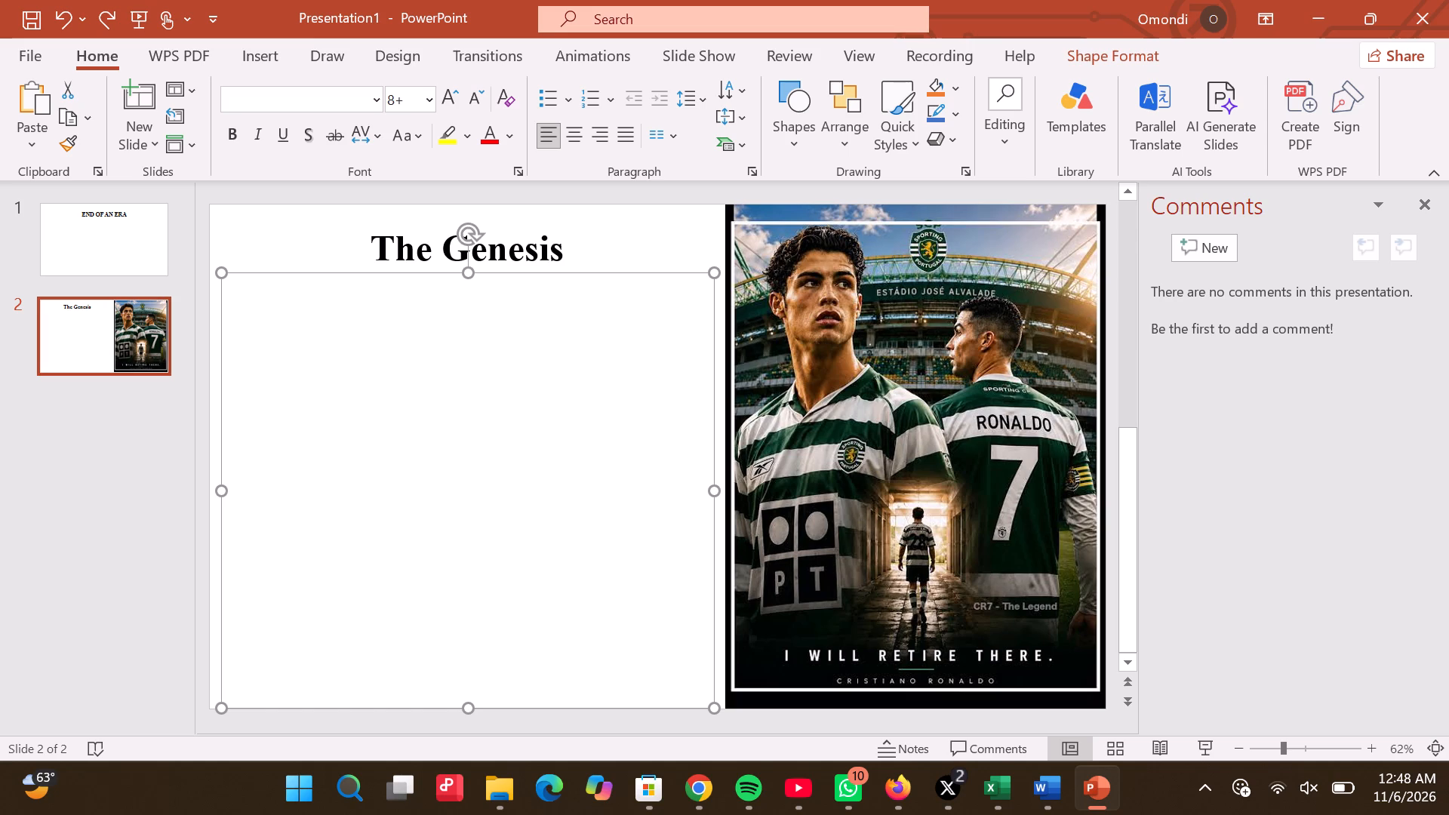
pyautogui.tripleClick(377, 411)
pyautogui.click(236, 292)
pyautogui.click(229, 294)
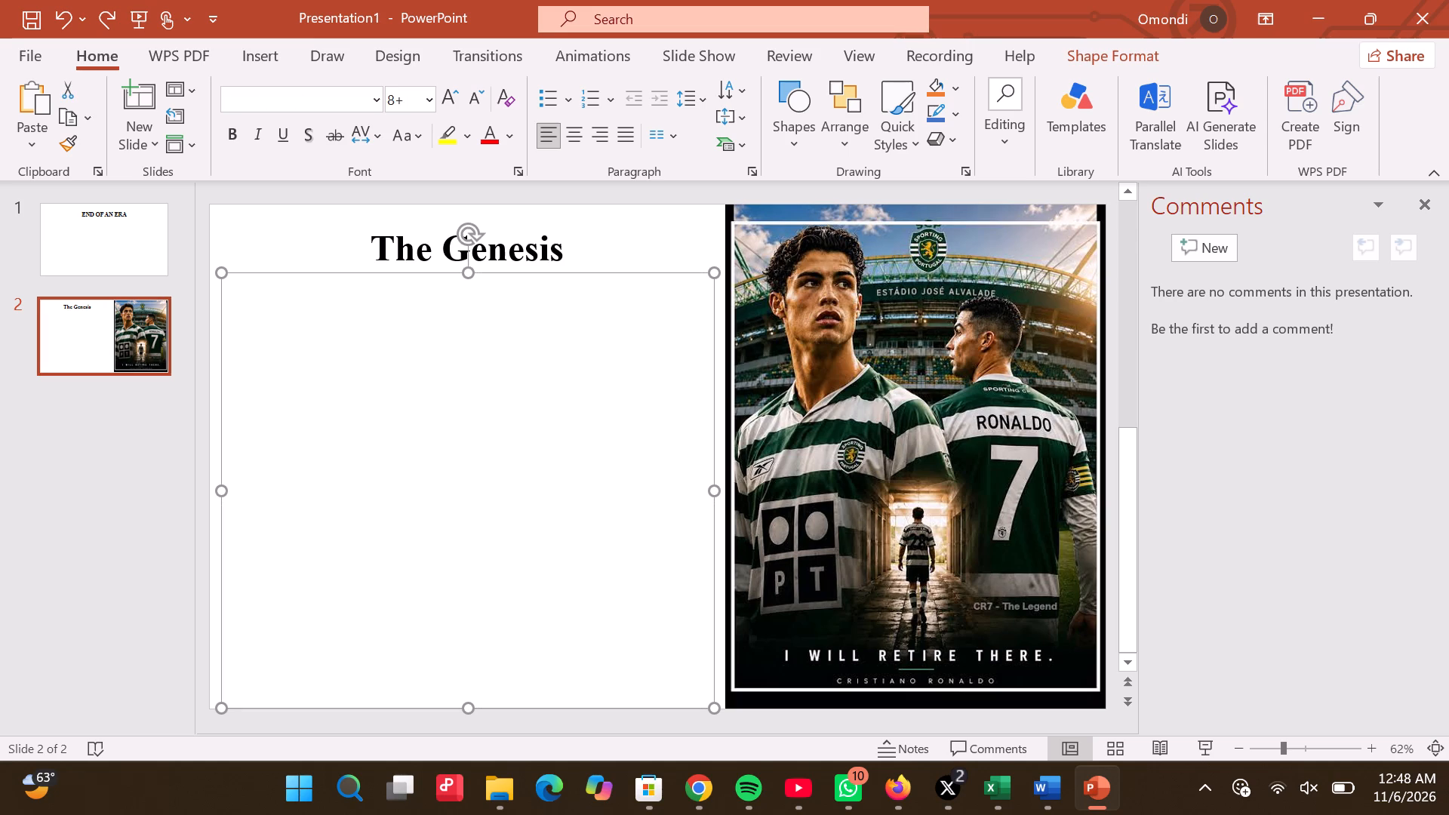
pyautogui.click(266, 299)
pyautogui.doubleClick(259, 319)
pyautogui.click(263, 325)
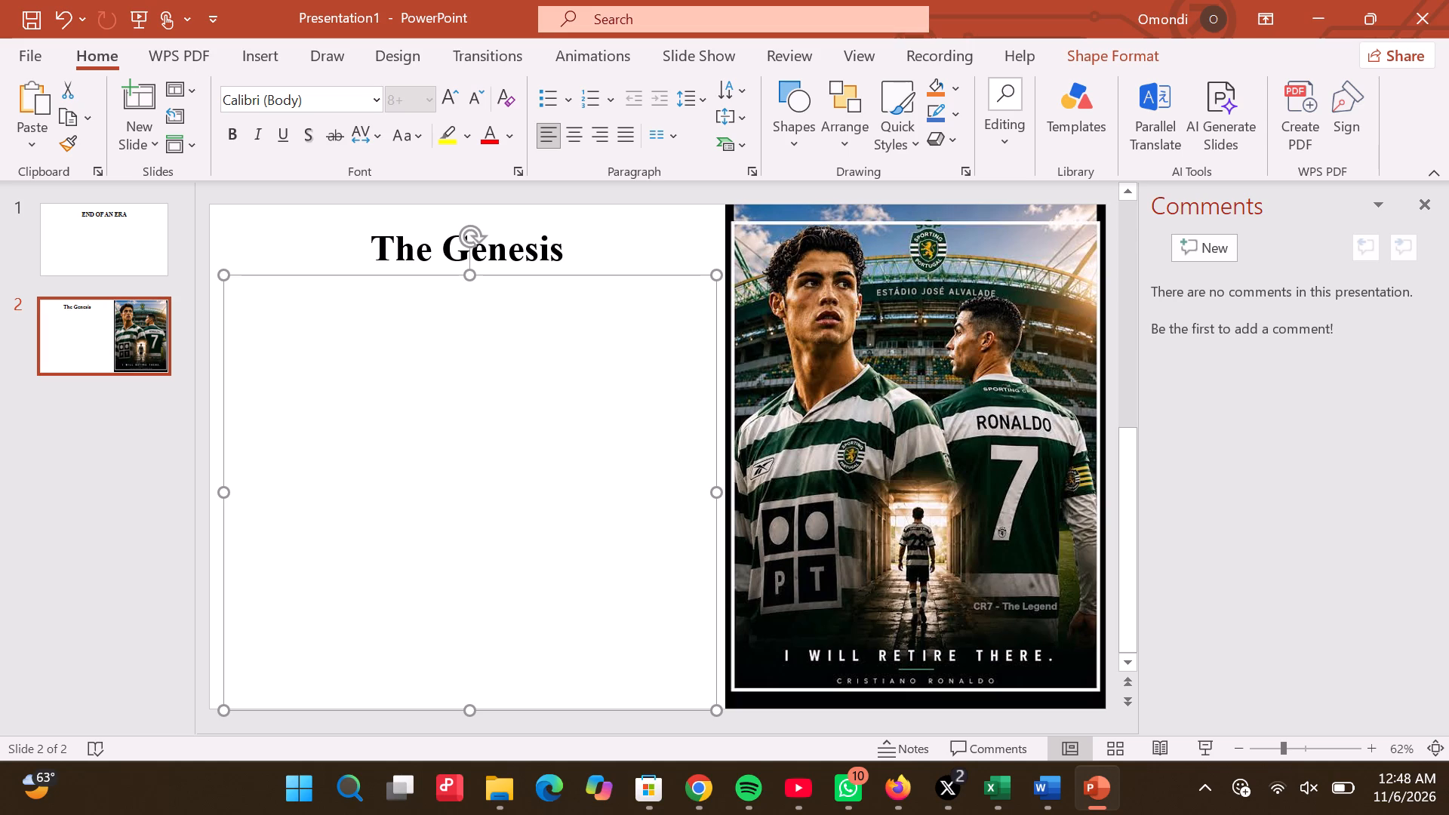
# Resize the empty text box below "The Genesis" from its upper-left corner, keeping its left side slightly inside the slide edge.
pyautogui.moveTo(224, 275); pyautogui.dragTo(219, 272)
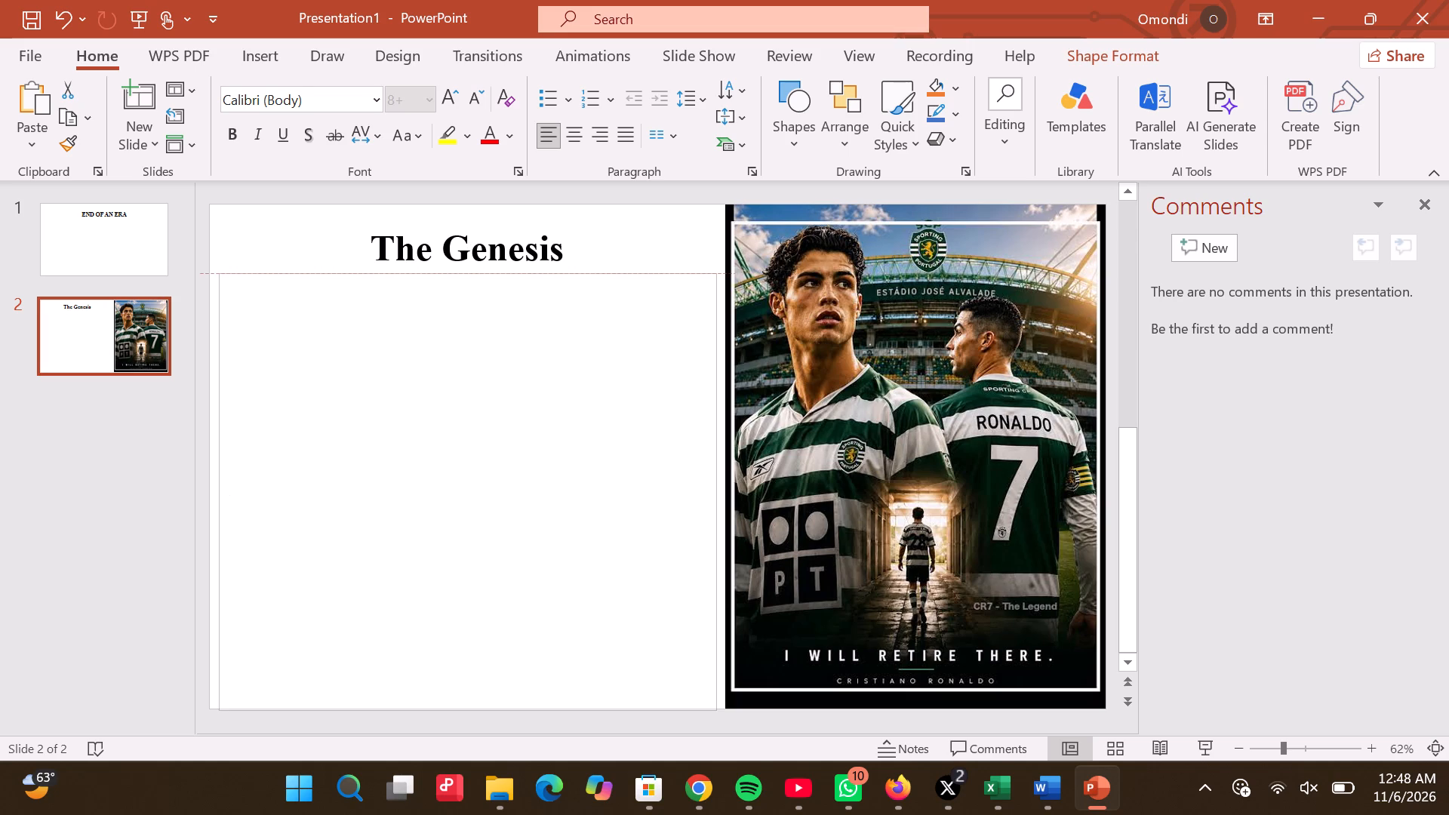
pyautogui.moveTo(219, 272); pyautogui.dragTo(209, 270)
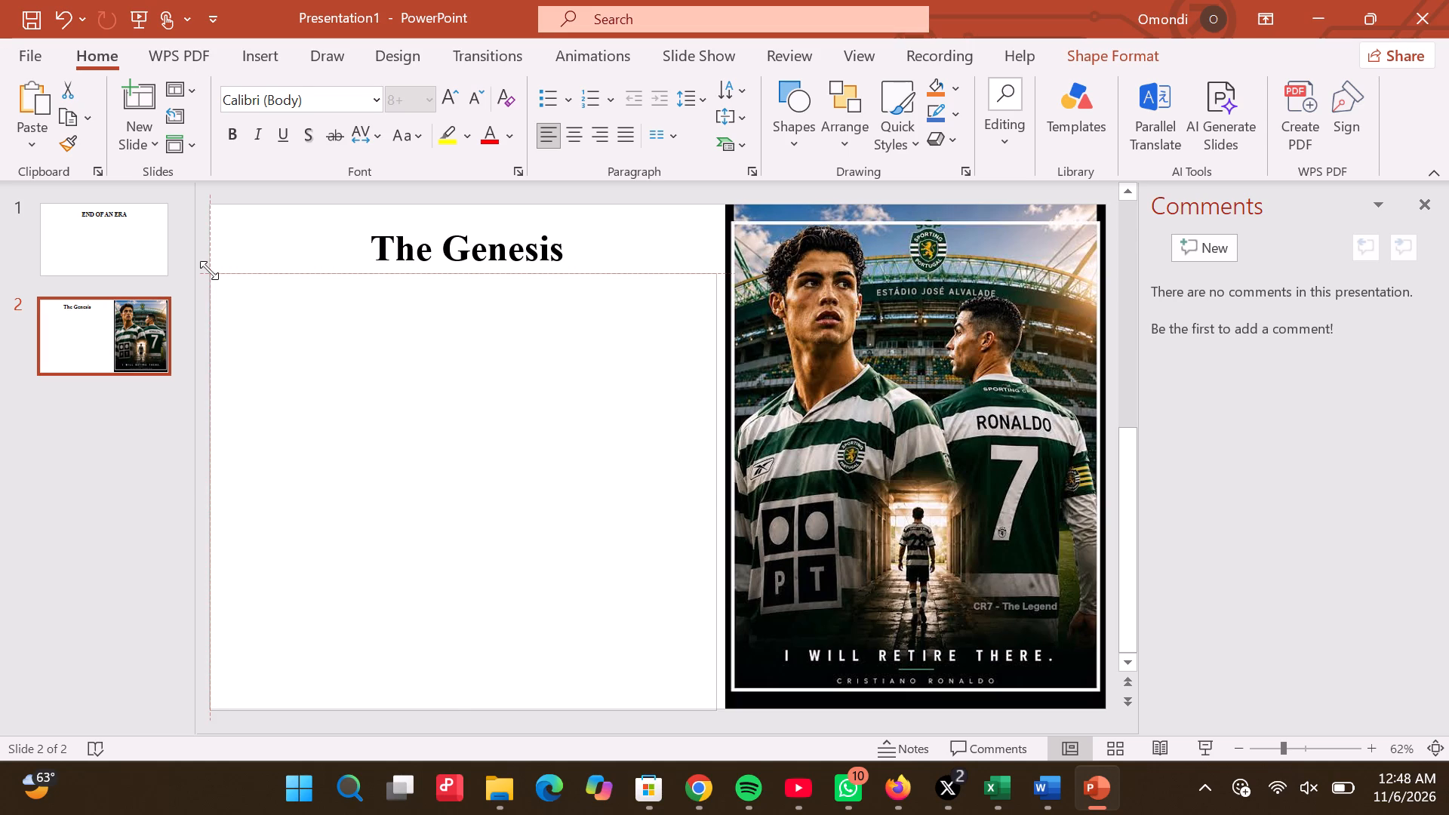
pyautogui.click(265, 288)
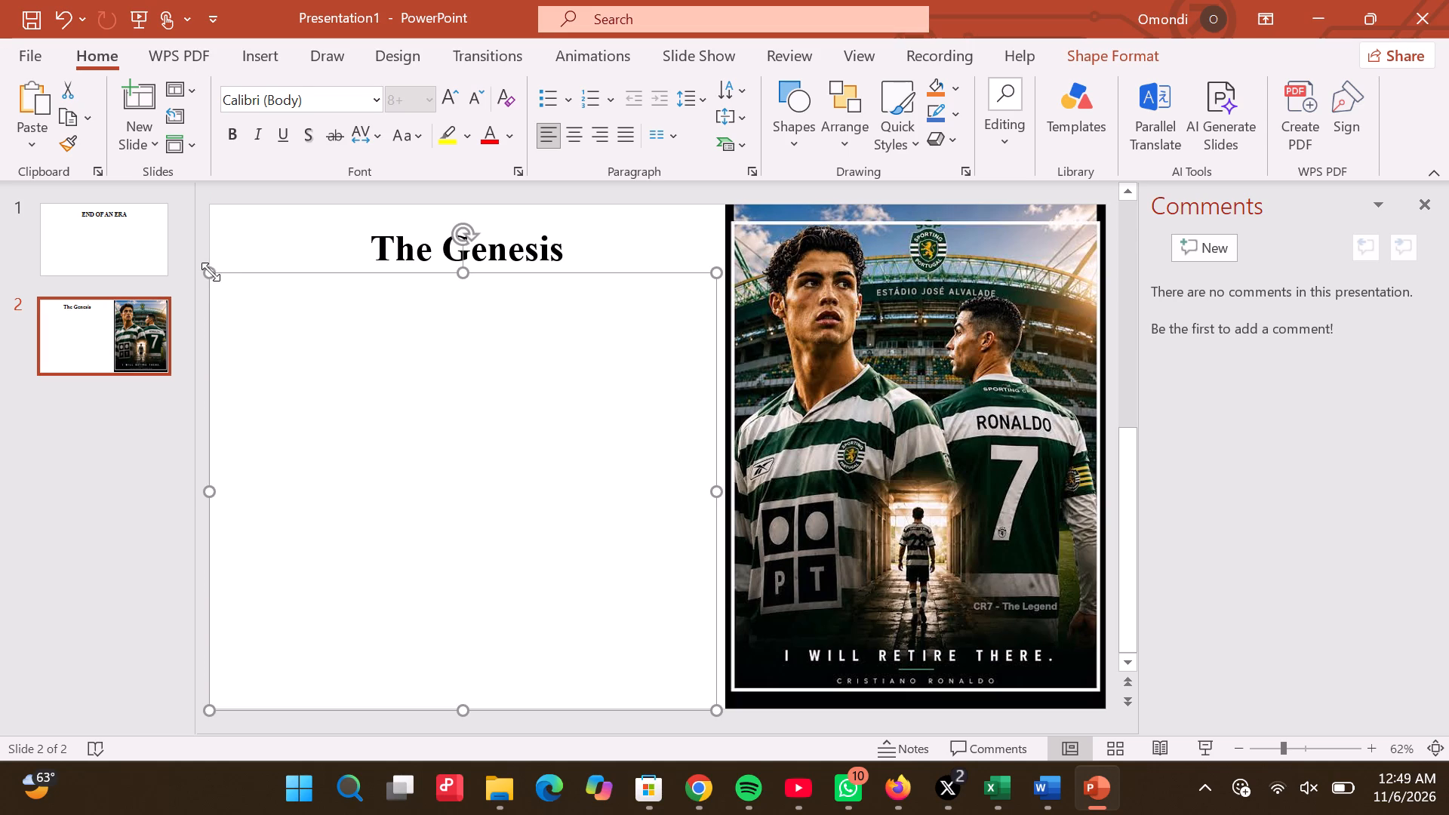
pyautogui.moveTo(211, 272); pyautogui.dragTo(223, 272)
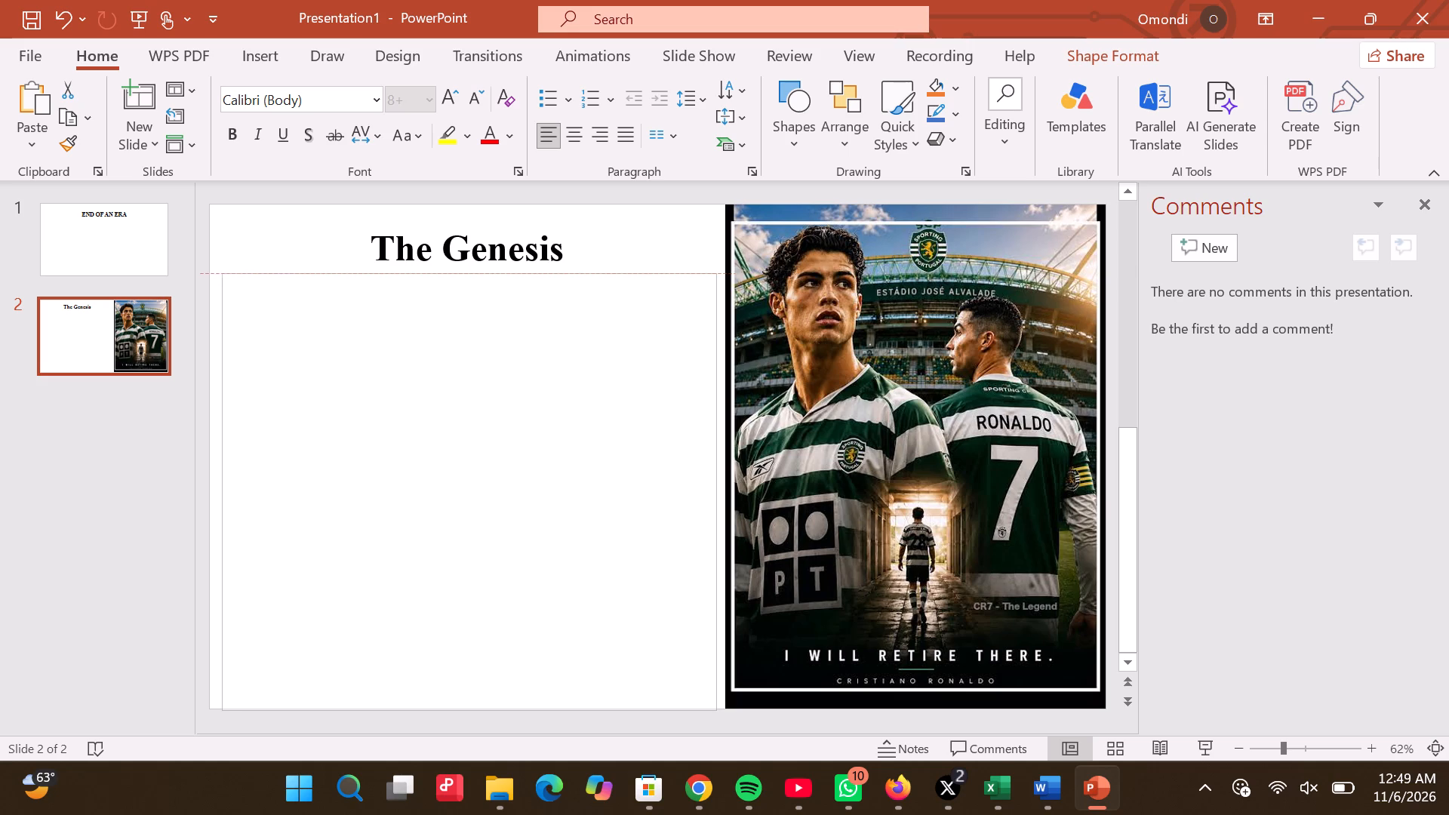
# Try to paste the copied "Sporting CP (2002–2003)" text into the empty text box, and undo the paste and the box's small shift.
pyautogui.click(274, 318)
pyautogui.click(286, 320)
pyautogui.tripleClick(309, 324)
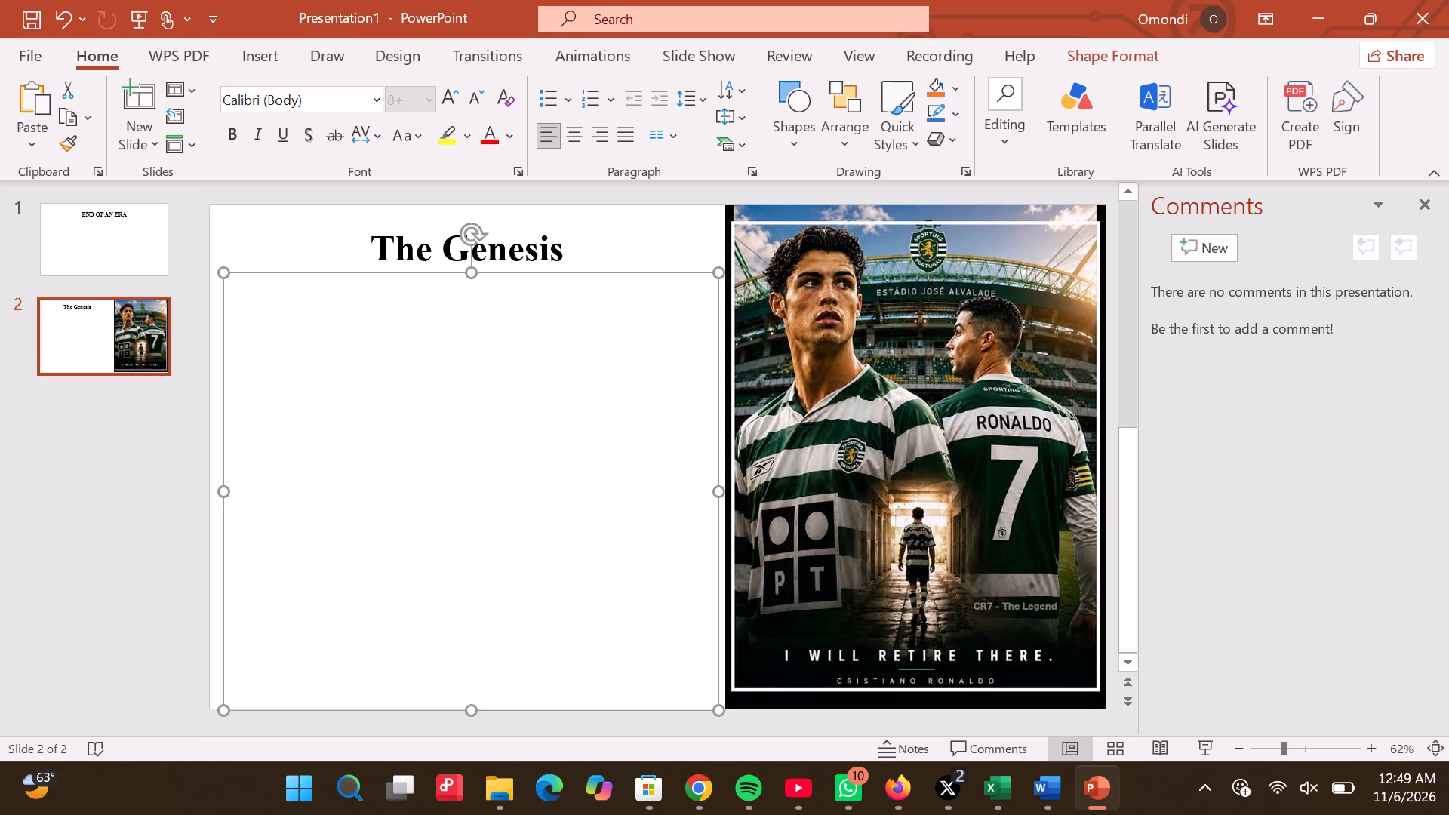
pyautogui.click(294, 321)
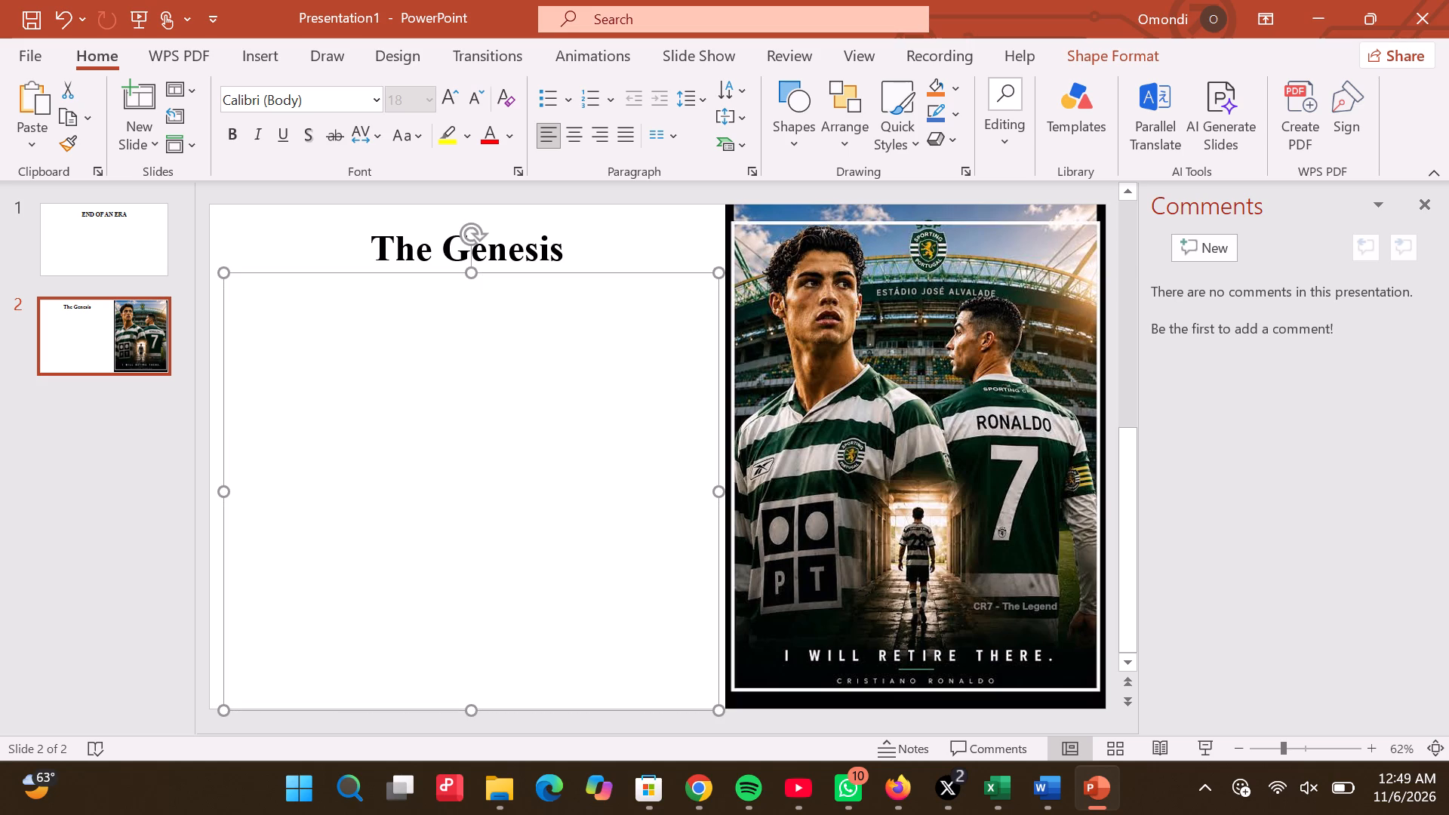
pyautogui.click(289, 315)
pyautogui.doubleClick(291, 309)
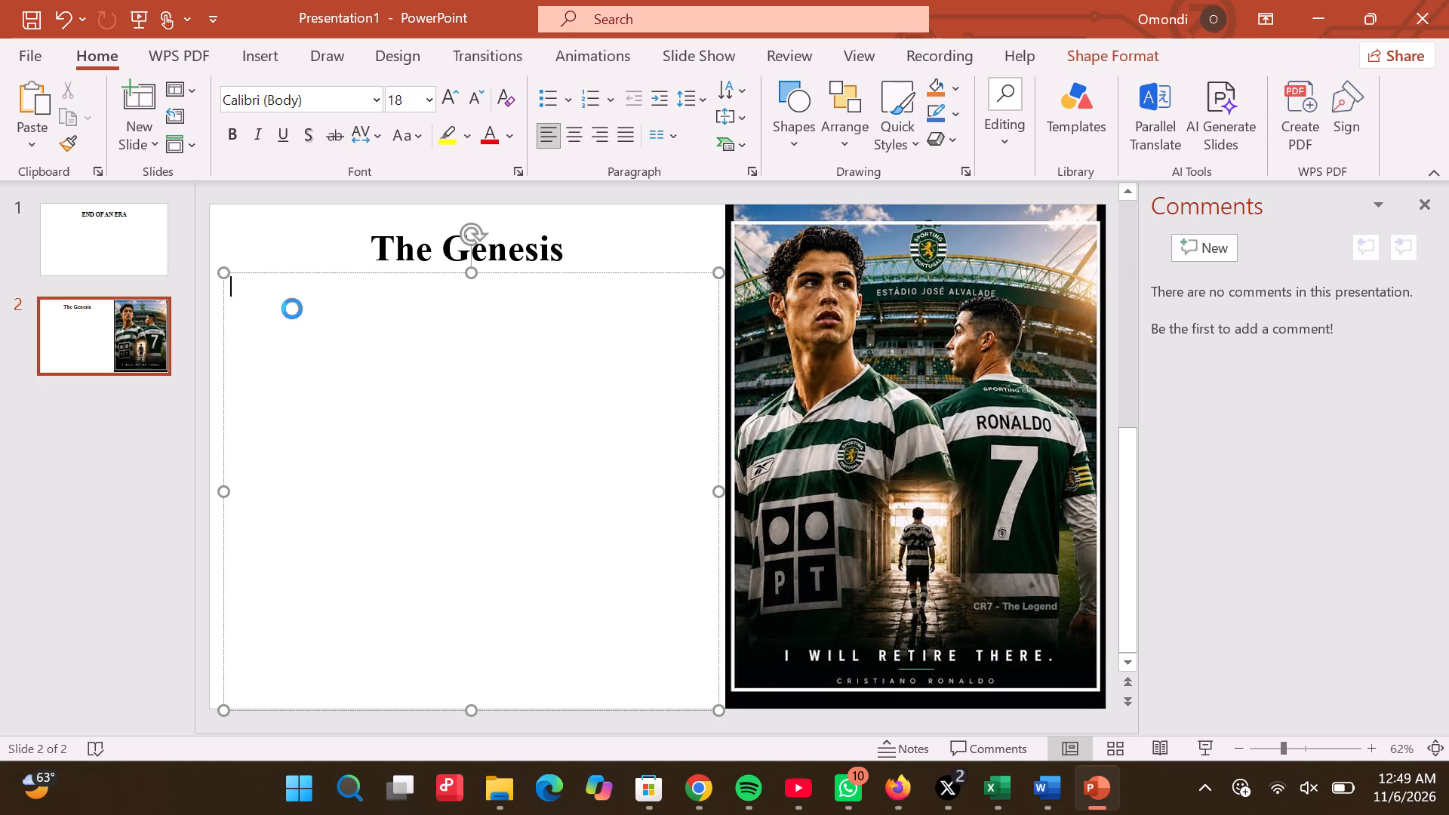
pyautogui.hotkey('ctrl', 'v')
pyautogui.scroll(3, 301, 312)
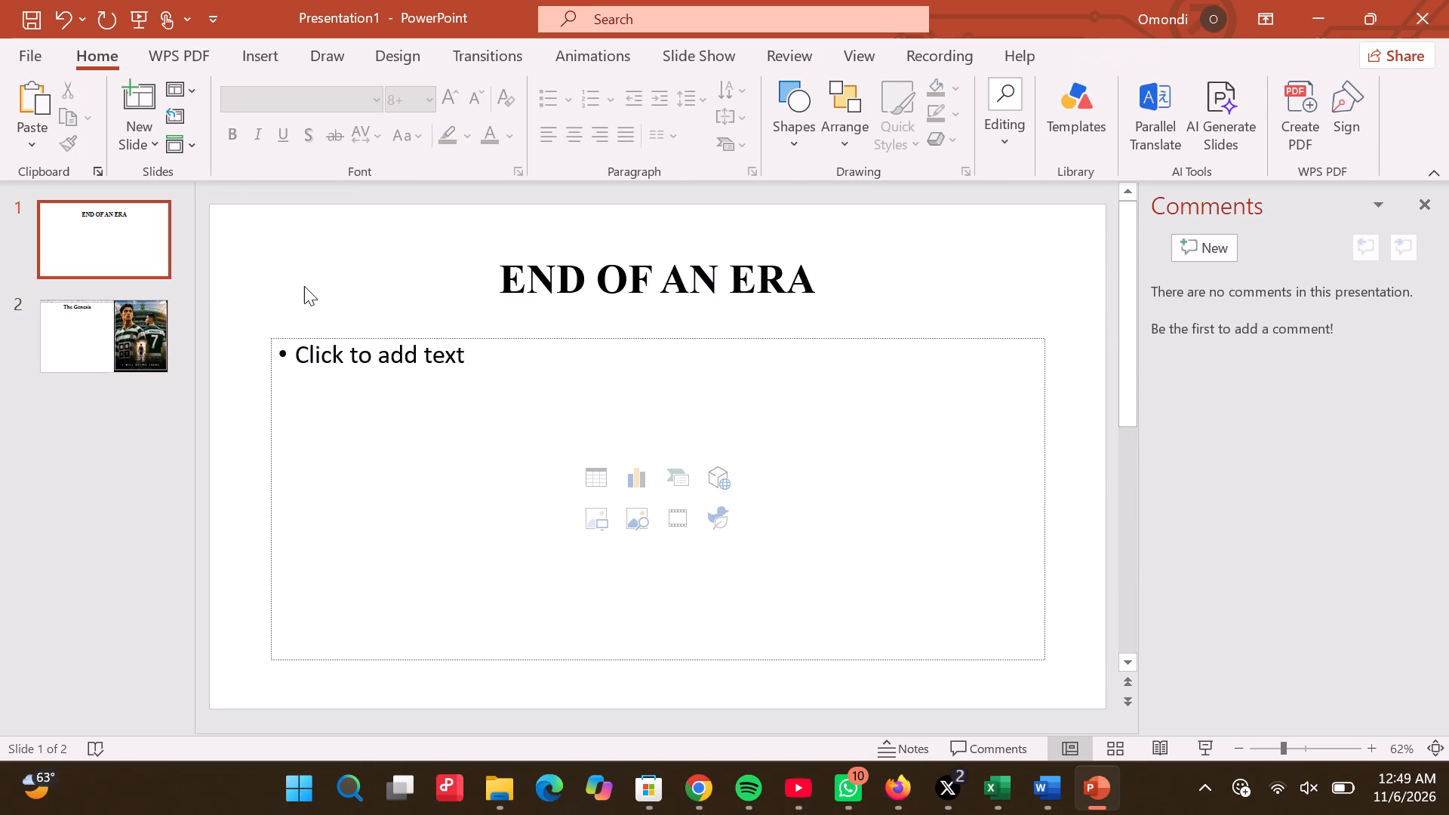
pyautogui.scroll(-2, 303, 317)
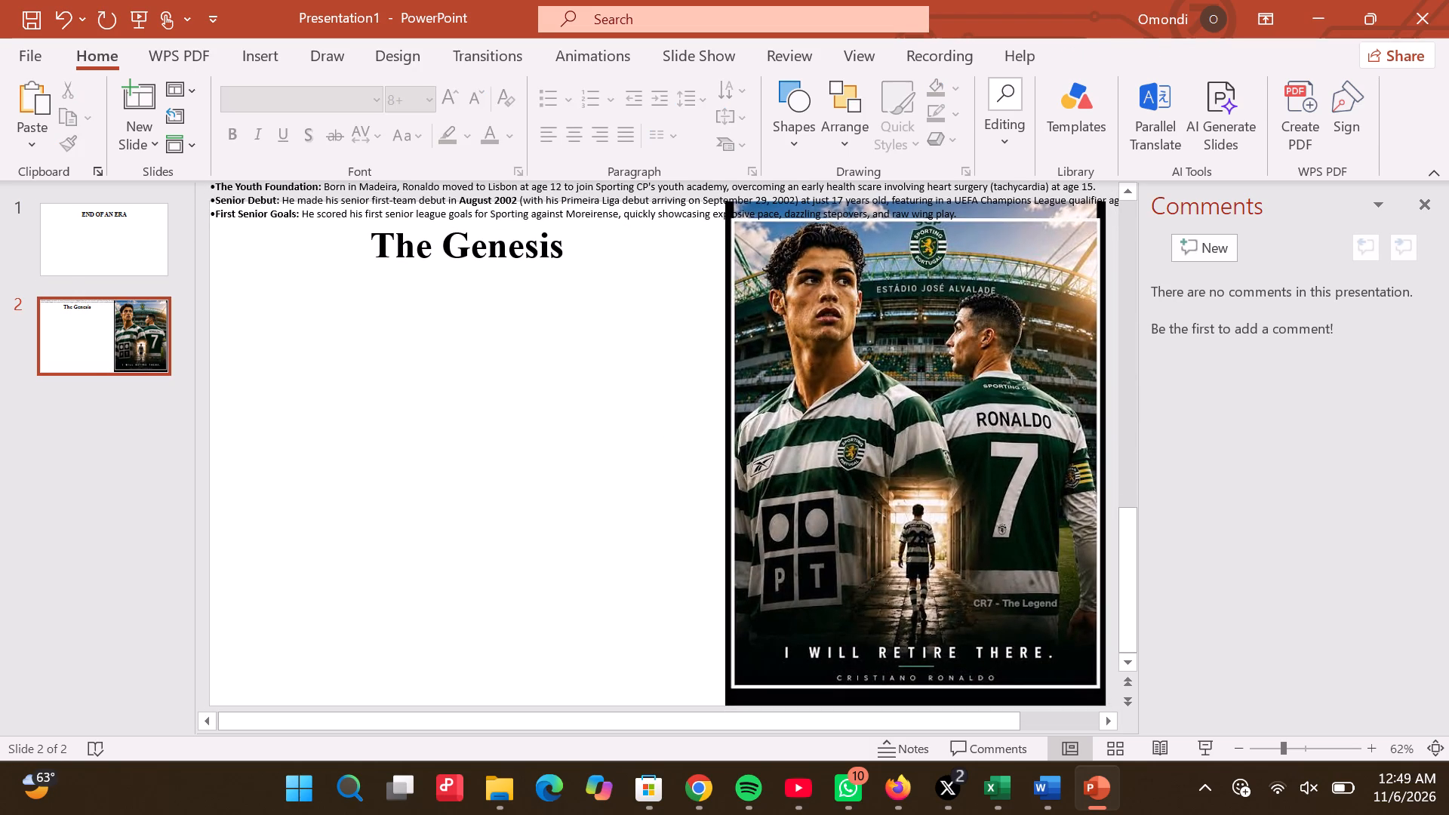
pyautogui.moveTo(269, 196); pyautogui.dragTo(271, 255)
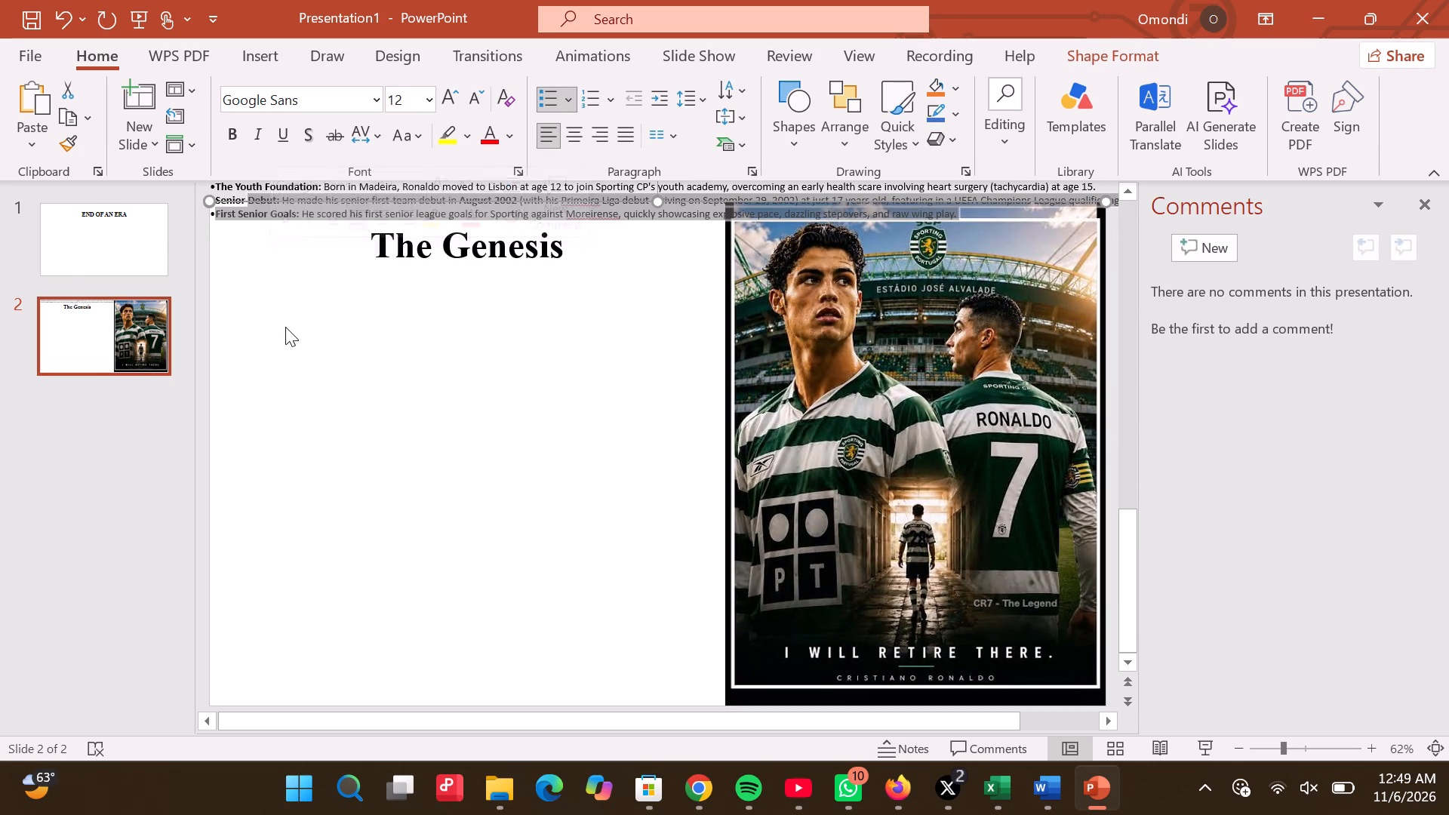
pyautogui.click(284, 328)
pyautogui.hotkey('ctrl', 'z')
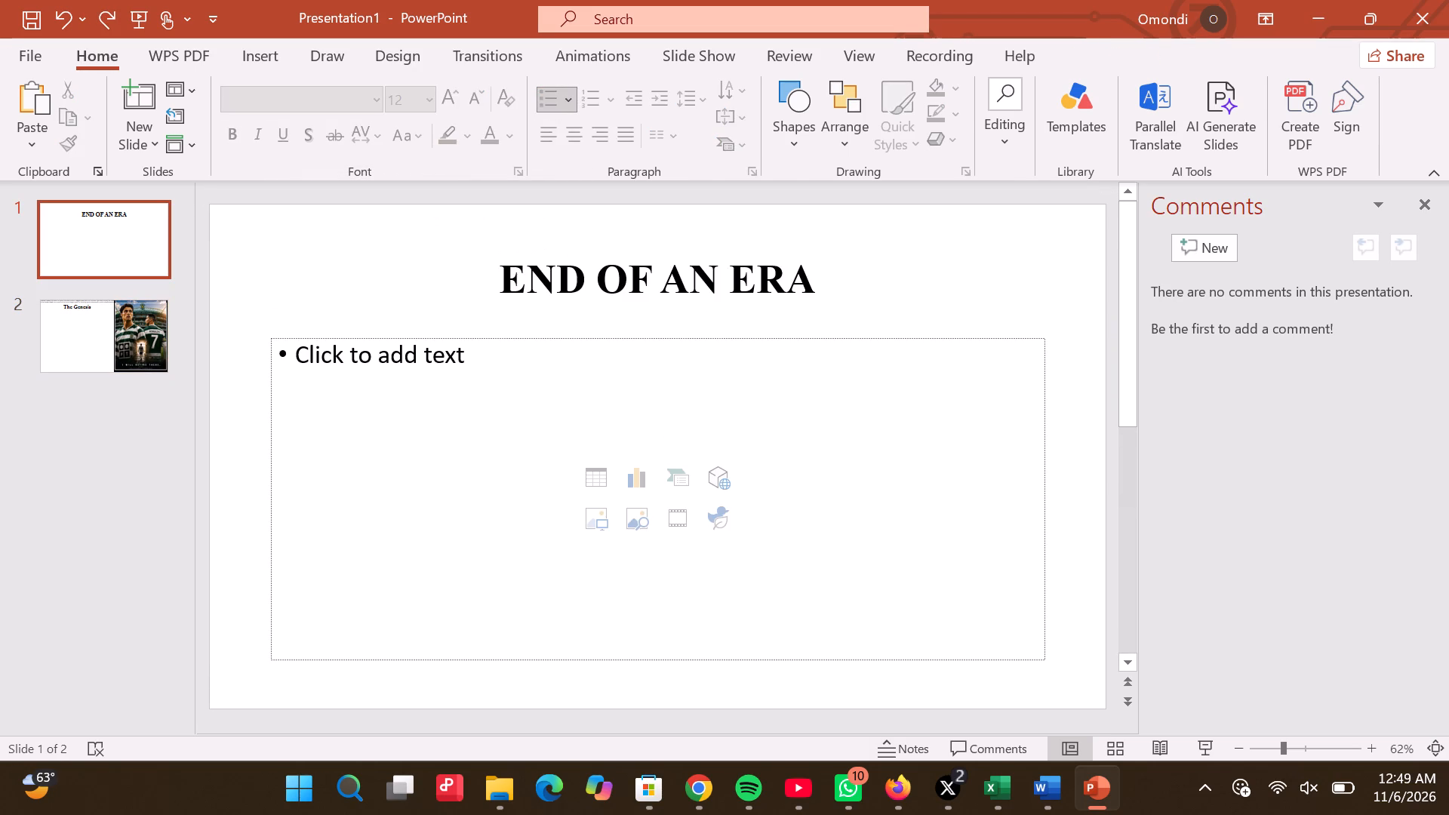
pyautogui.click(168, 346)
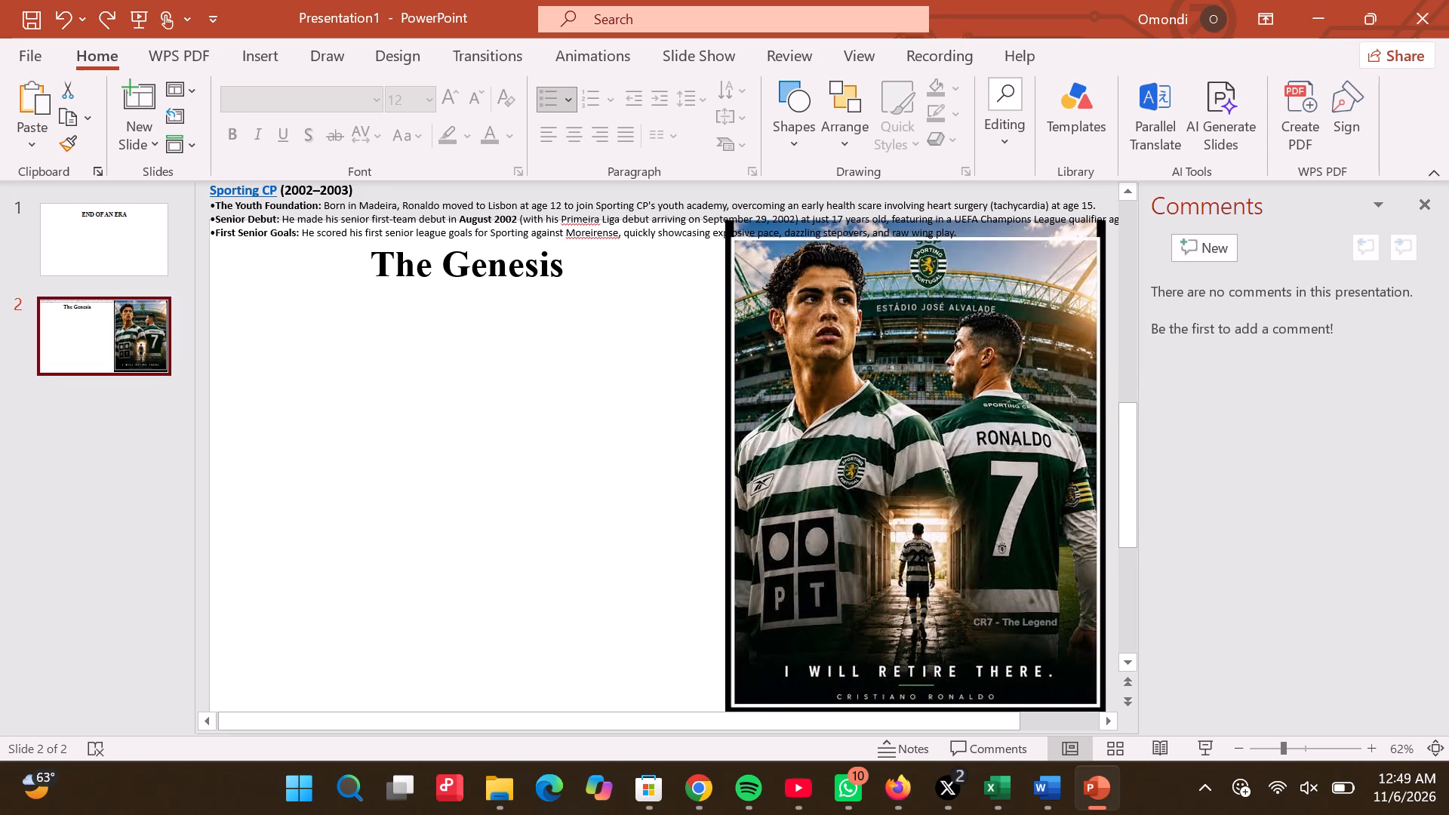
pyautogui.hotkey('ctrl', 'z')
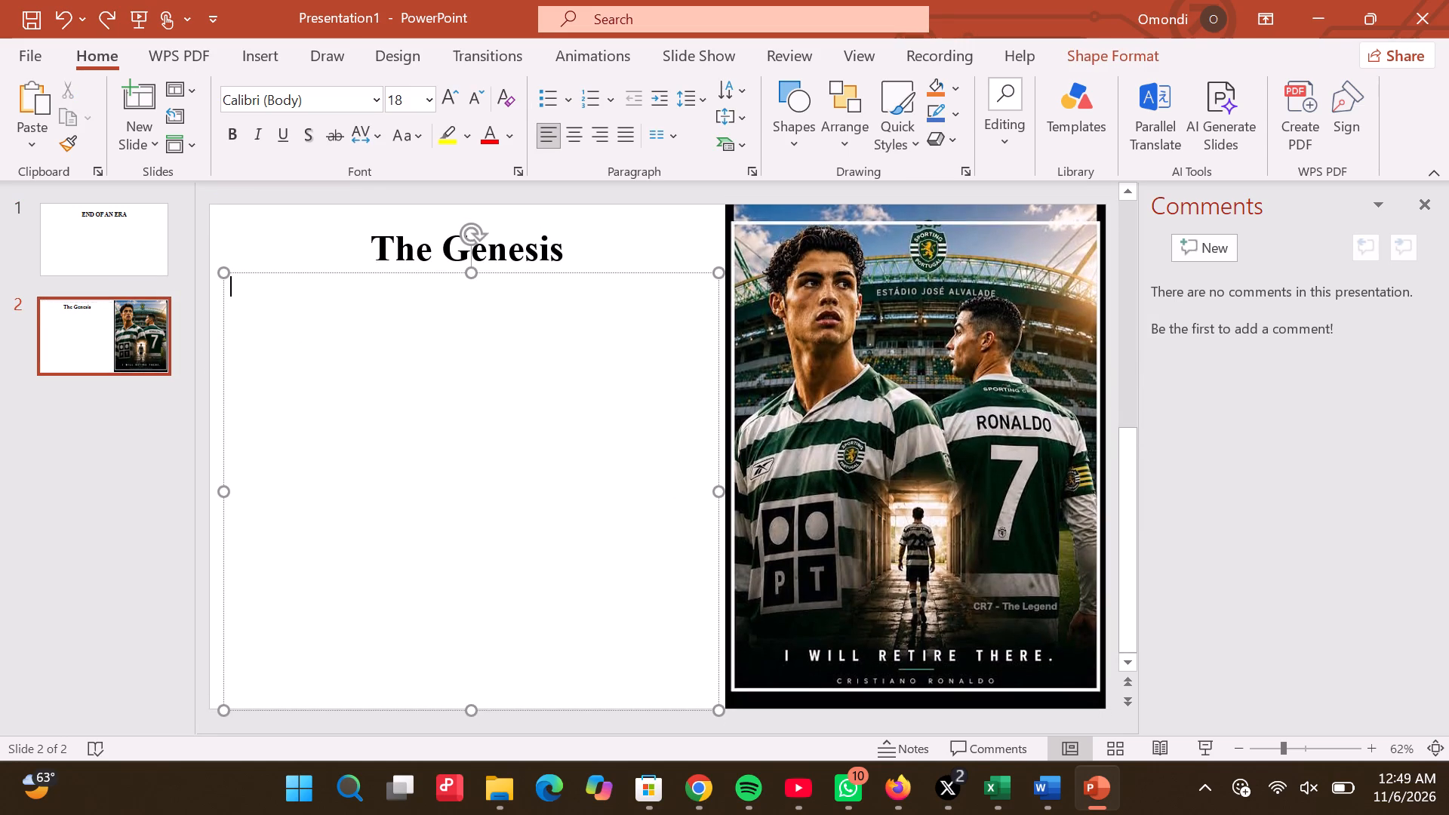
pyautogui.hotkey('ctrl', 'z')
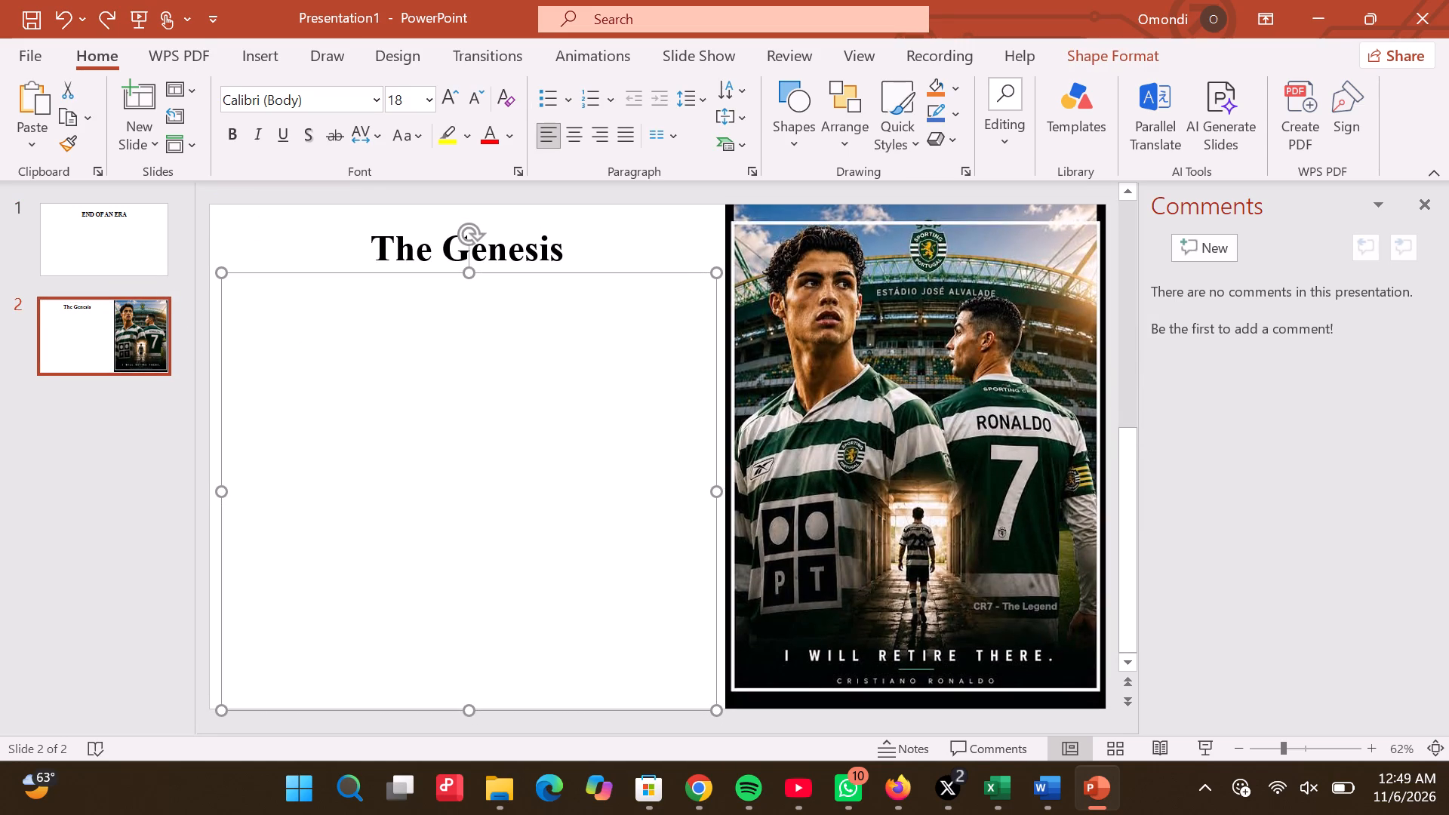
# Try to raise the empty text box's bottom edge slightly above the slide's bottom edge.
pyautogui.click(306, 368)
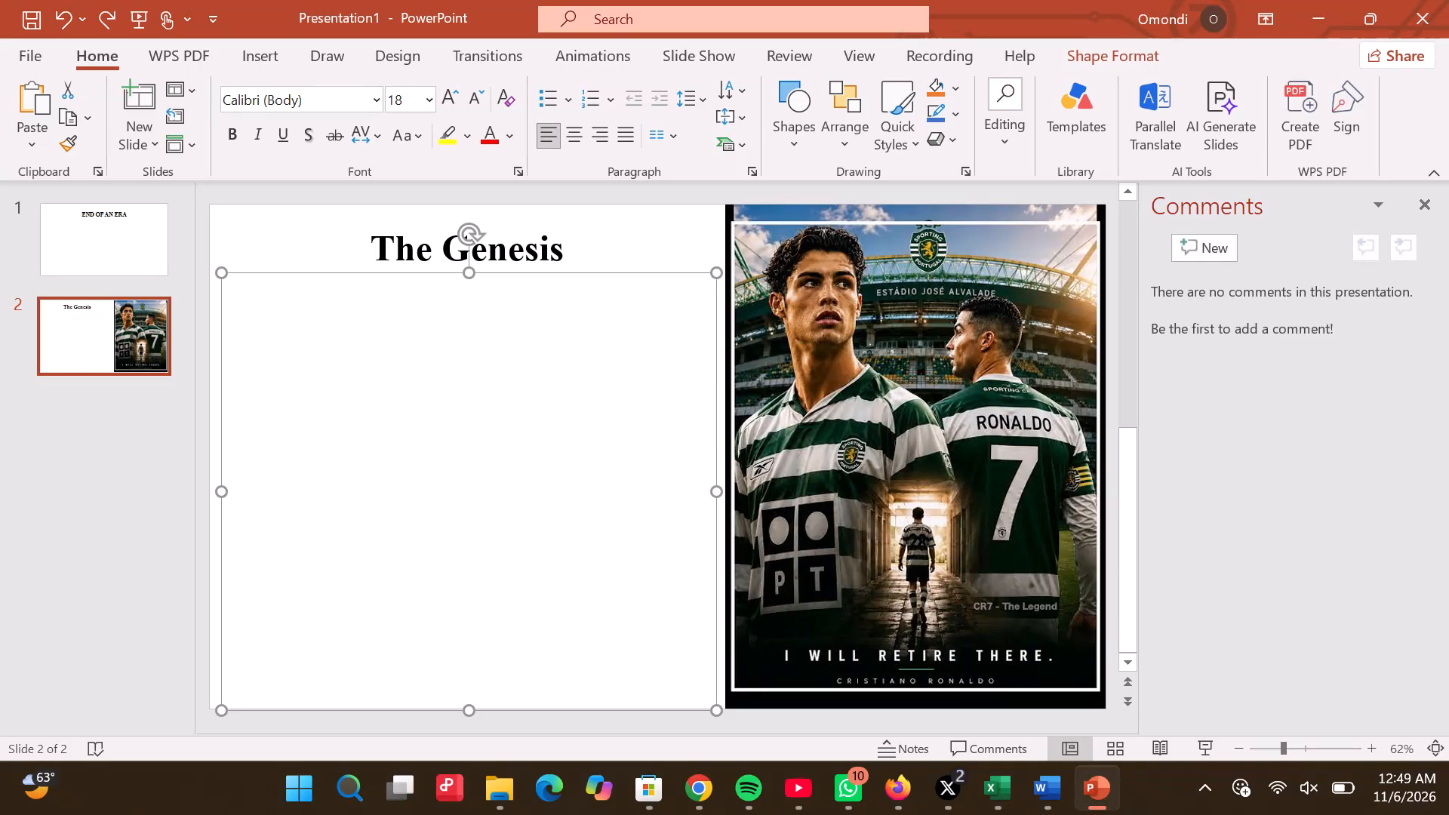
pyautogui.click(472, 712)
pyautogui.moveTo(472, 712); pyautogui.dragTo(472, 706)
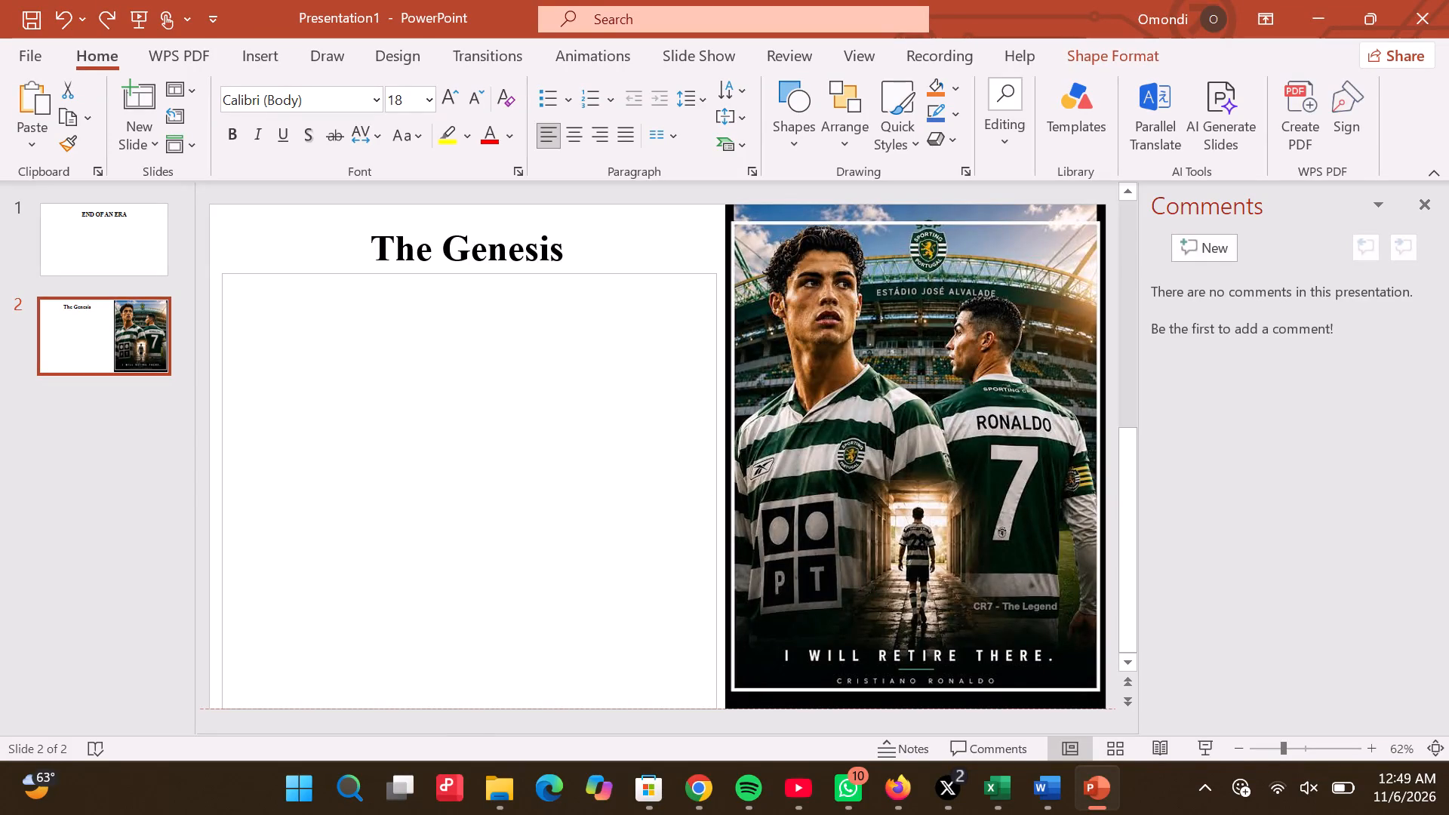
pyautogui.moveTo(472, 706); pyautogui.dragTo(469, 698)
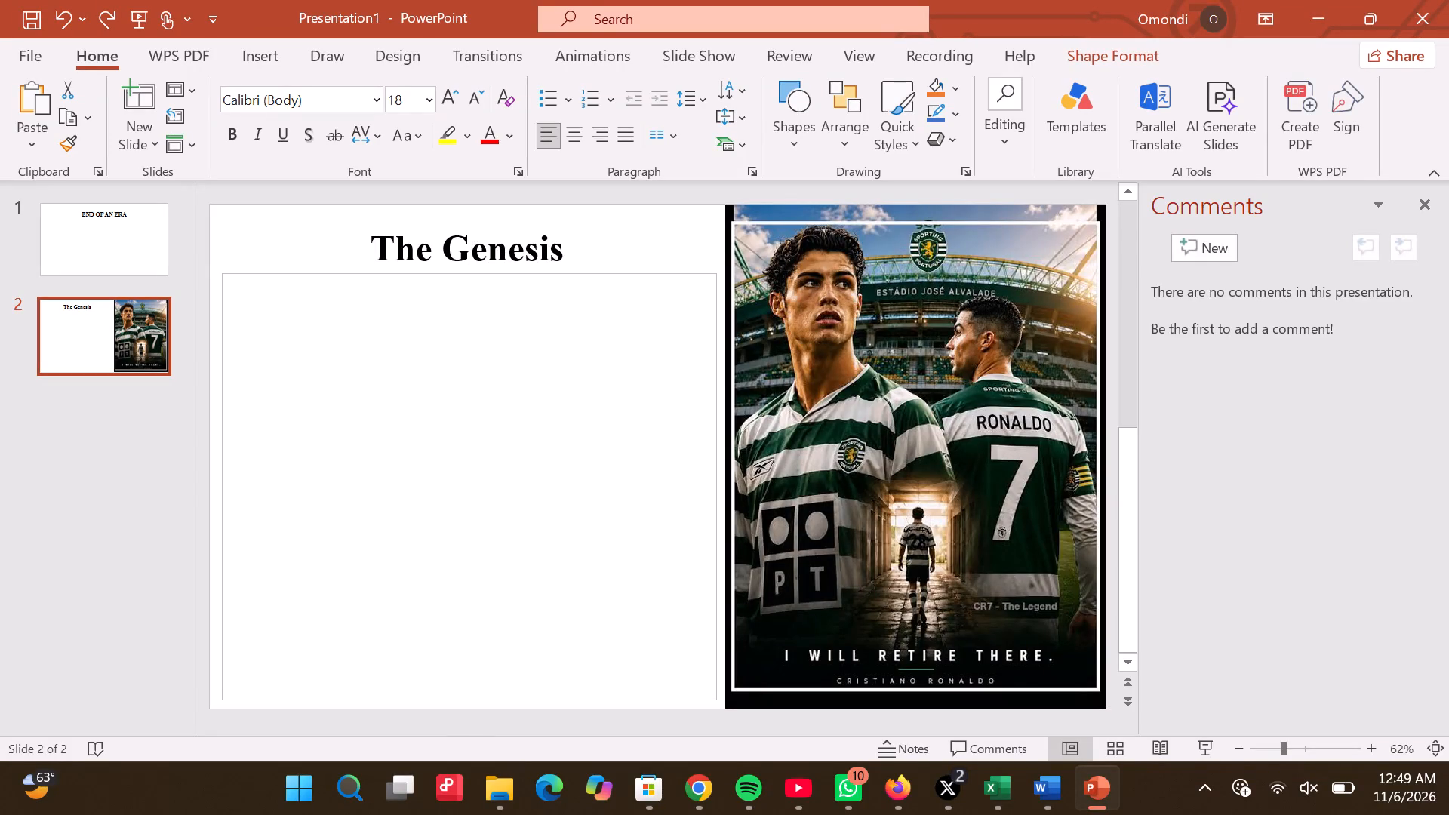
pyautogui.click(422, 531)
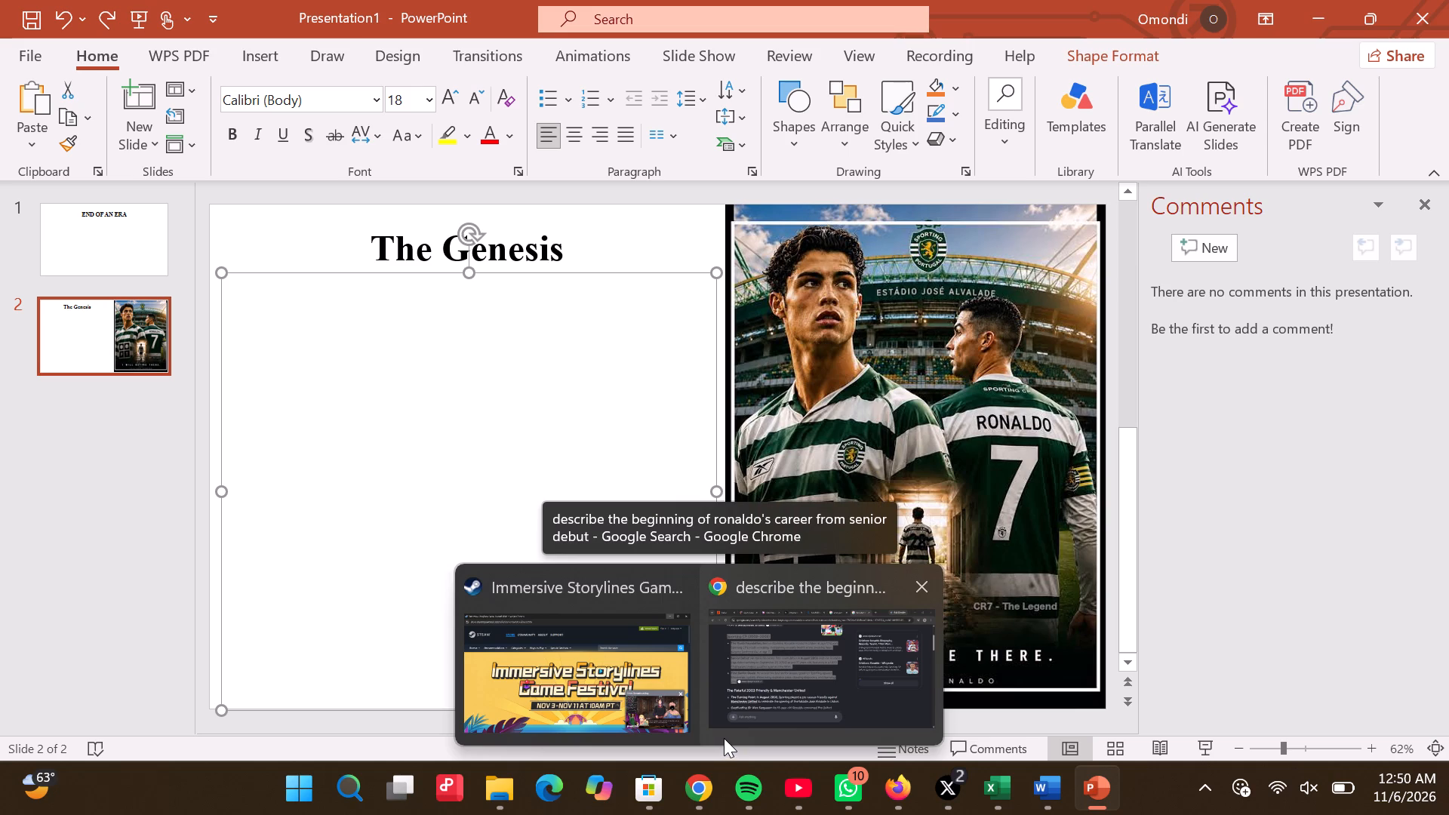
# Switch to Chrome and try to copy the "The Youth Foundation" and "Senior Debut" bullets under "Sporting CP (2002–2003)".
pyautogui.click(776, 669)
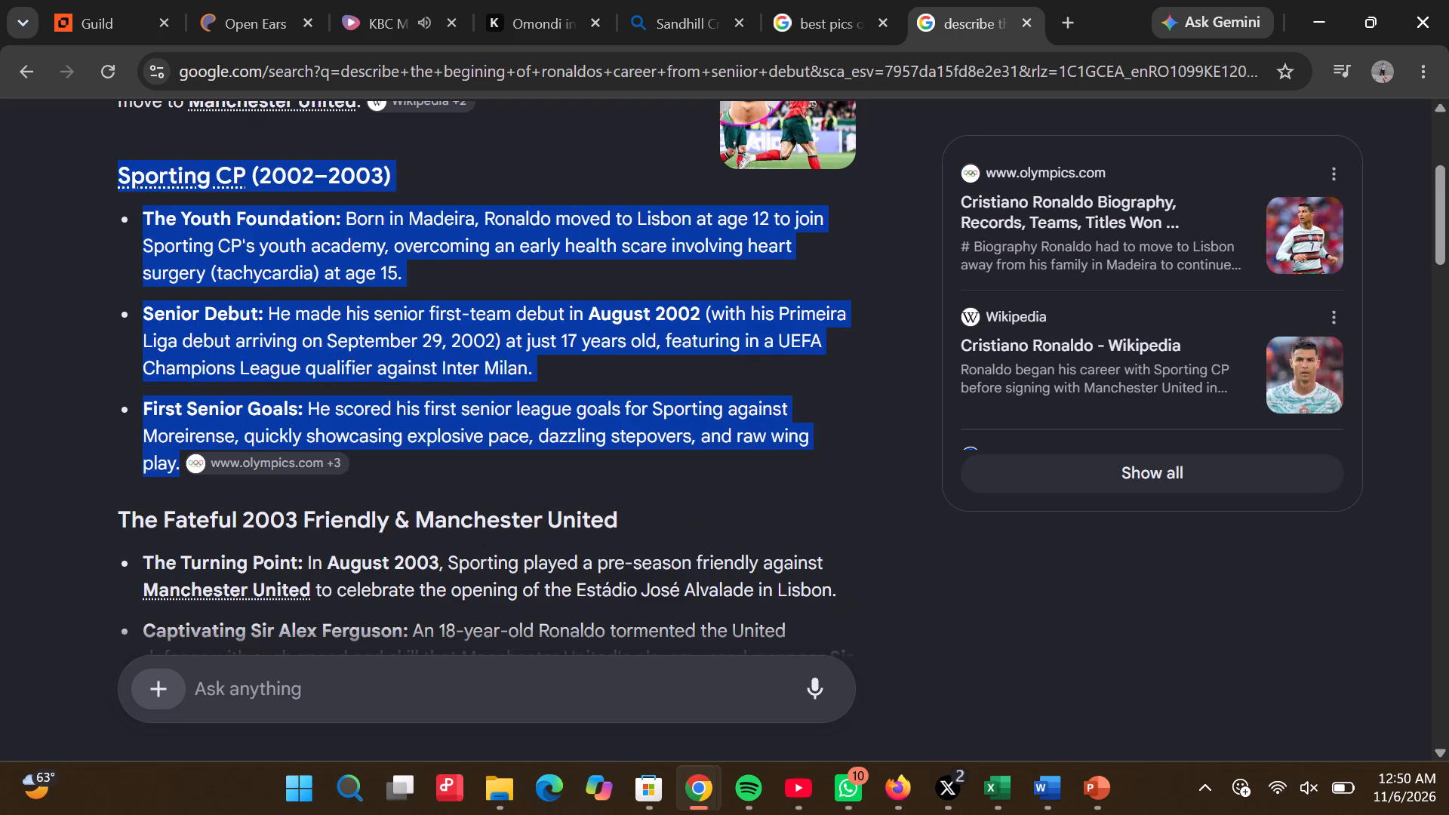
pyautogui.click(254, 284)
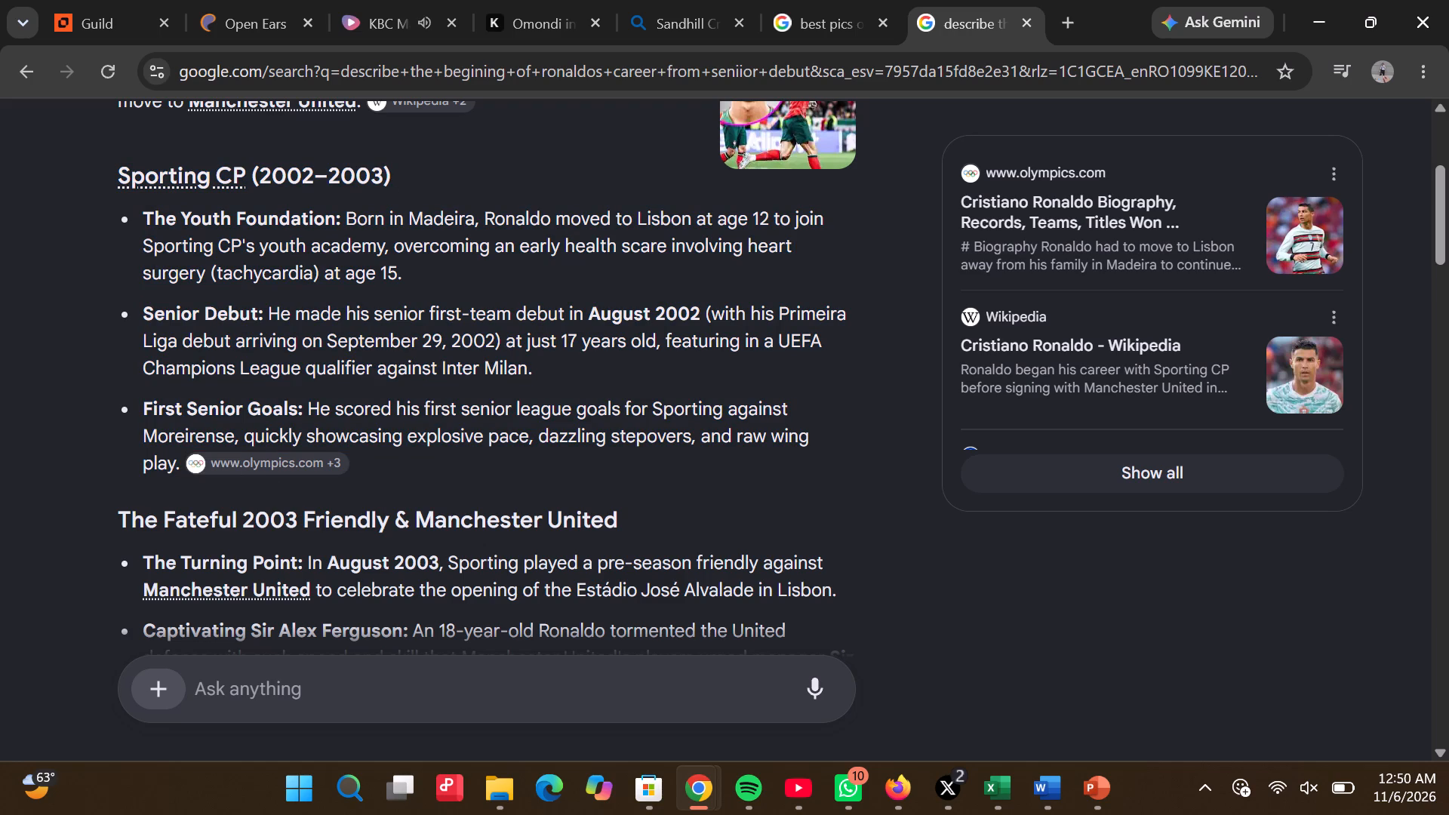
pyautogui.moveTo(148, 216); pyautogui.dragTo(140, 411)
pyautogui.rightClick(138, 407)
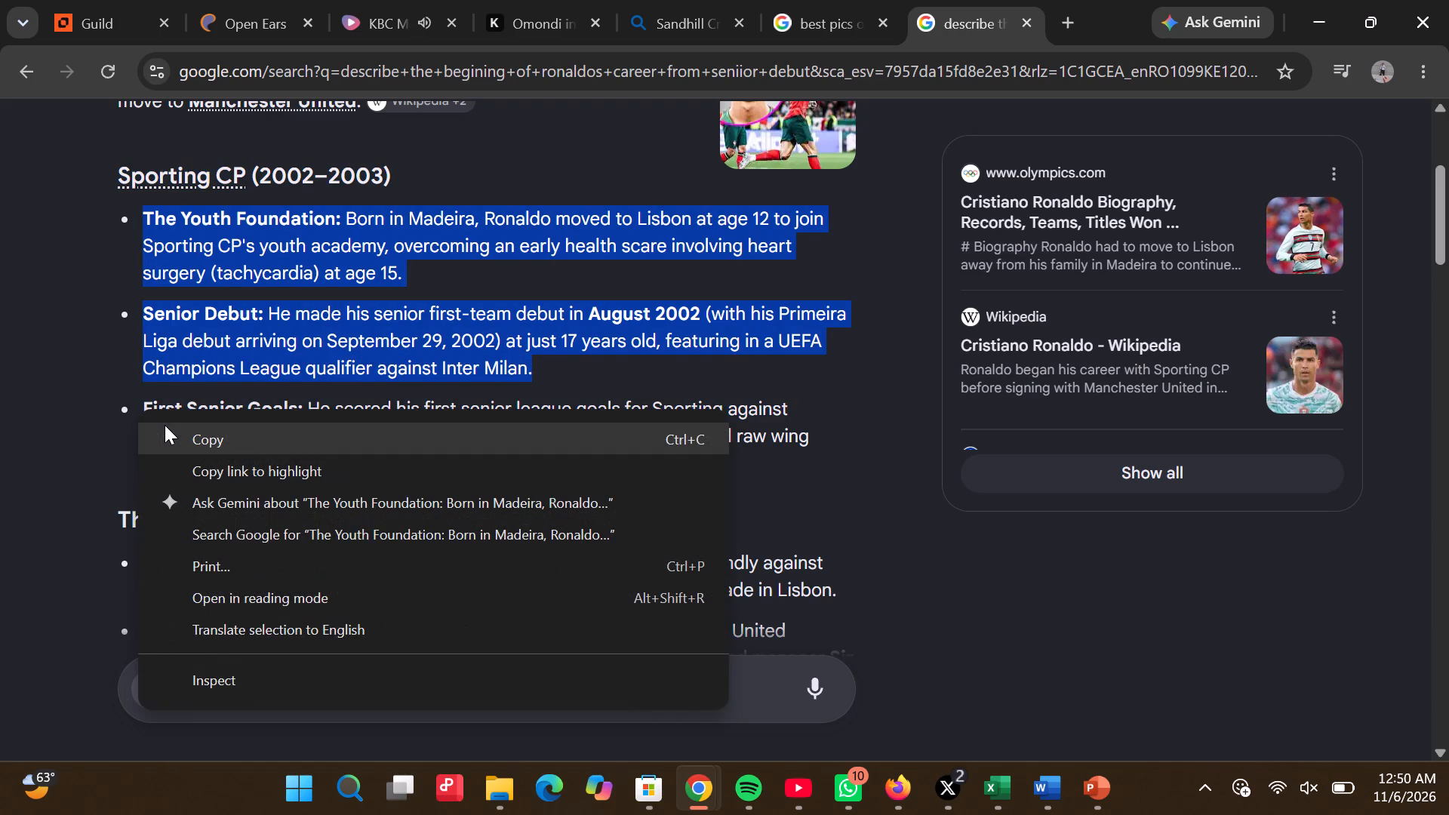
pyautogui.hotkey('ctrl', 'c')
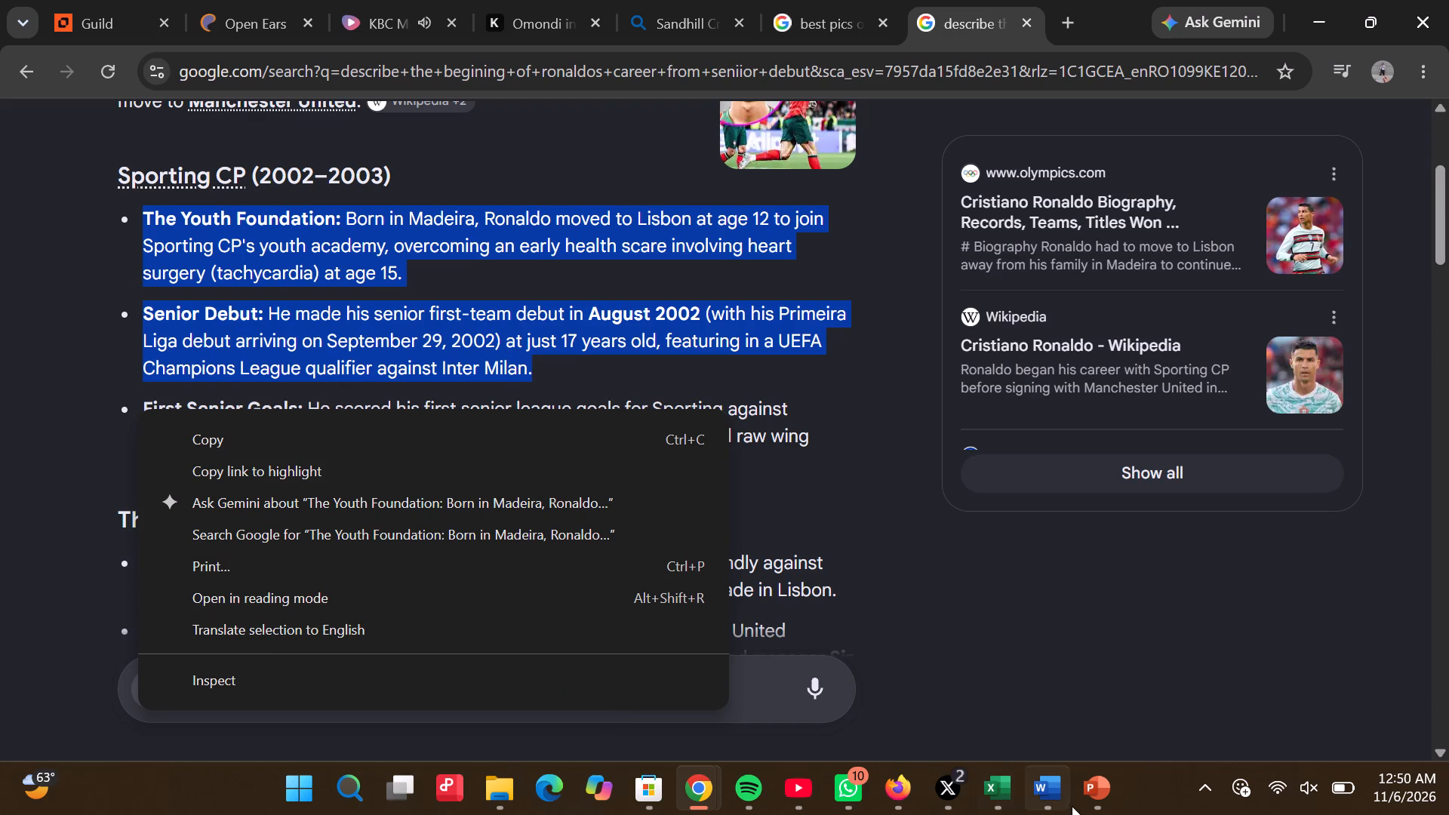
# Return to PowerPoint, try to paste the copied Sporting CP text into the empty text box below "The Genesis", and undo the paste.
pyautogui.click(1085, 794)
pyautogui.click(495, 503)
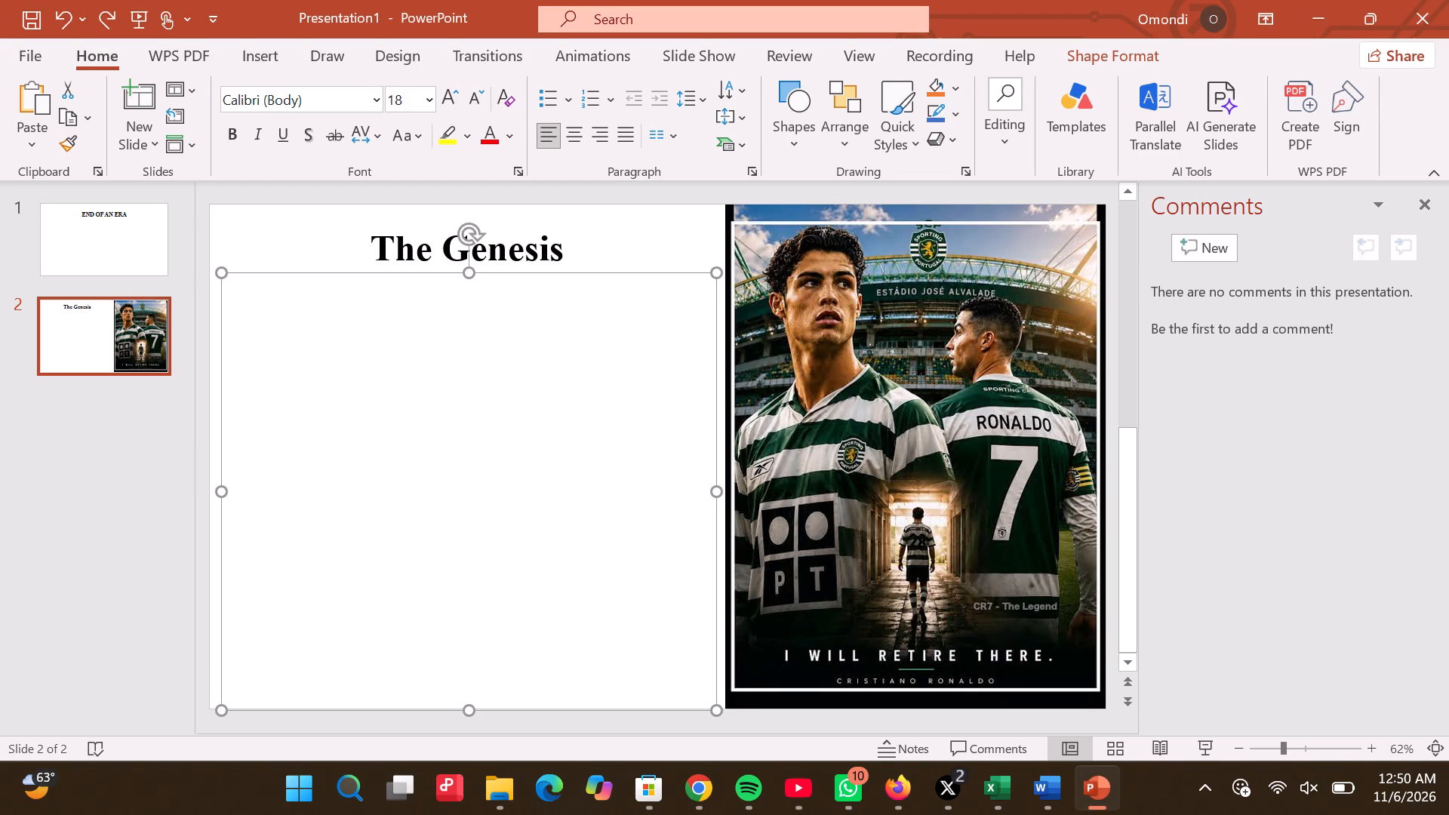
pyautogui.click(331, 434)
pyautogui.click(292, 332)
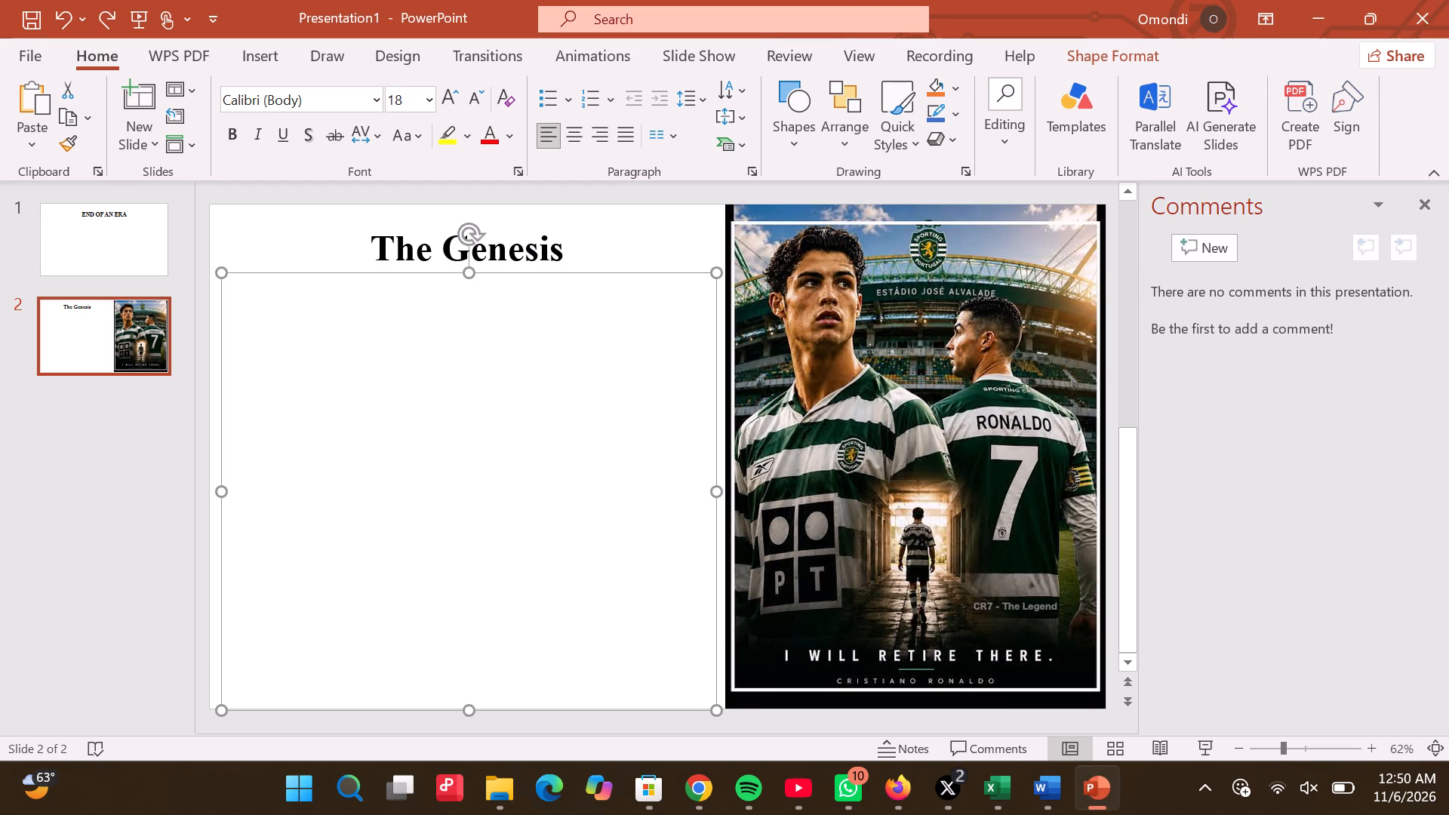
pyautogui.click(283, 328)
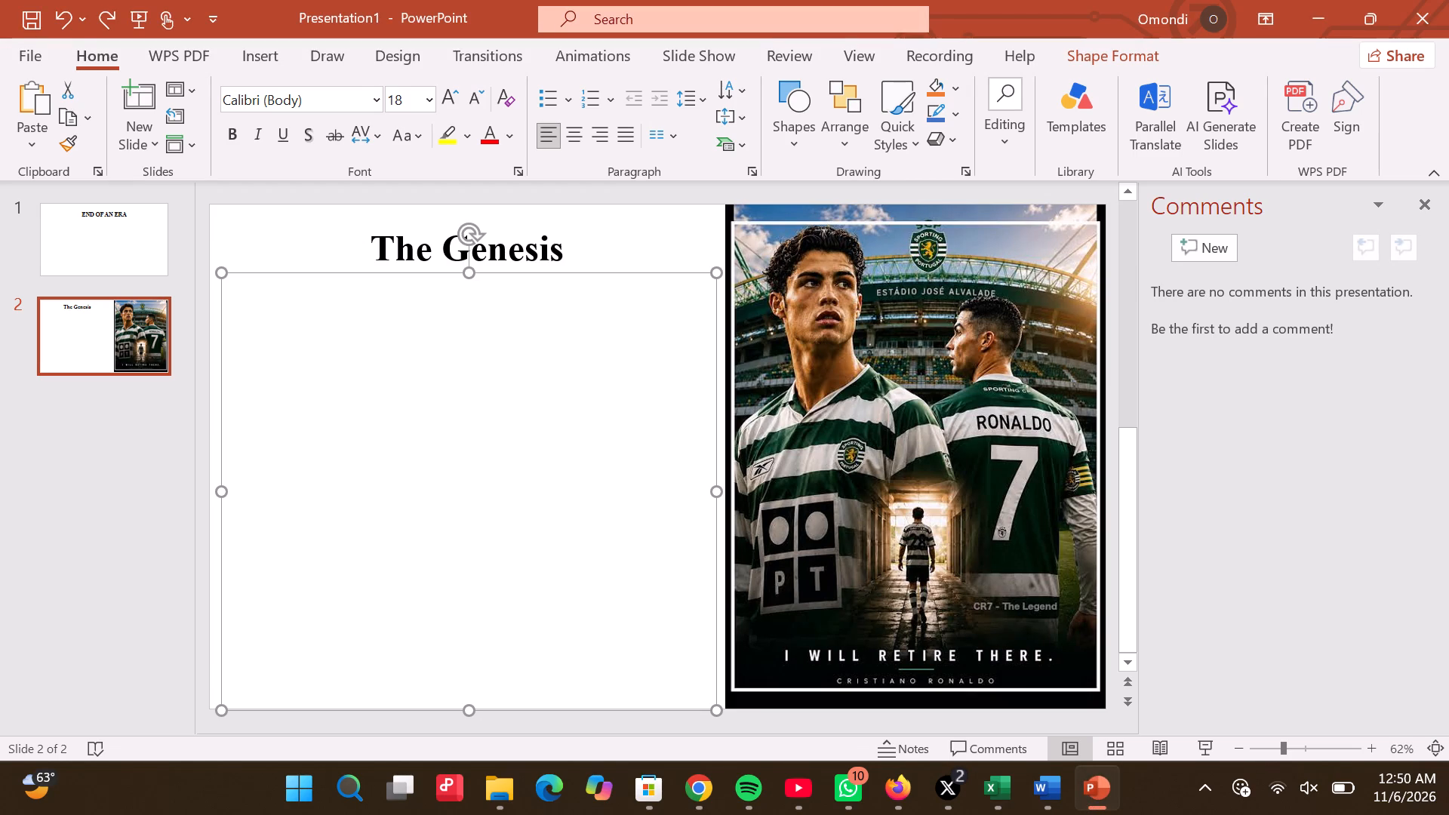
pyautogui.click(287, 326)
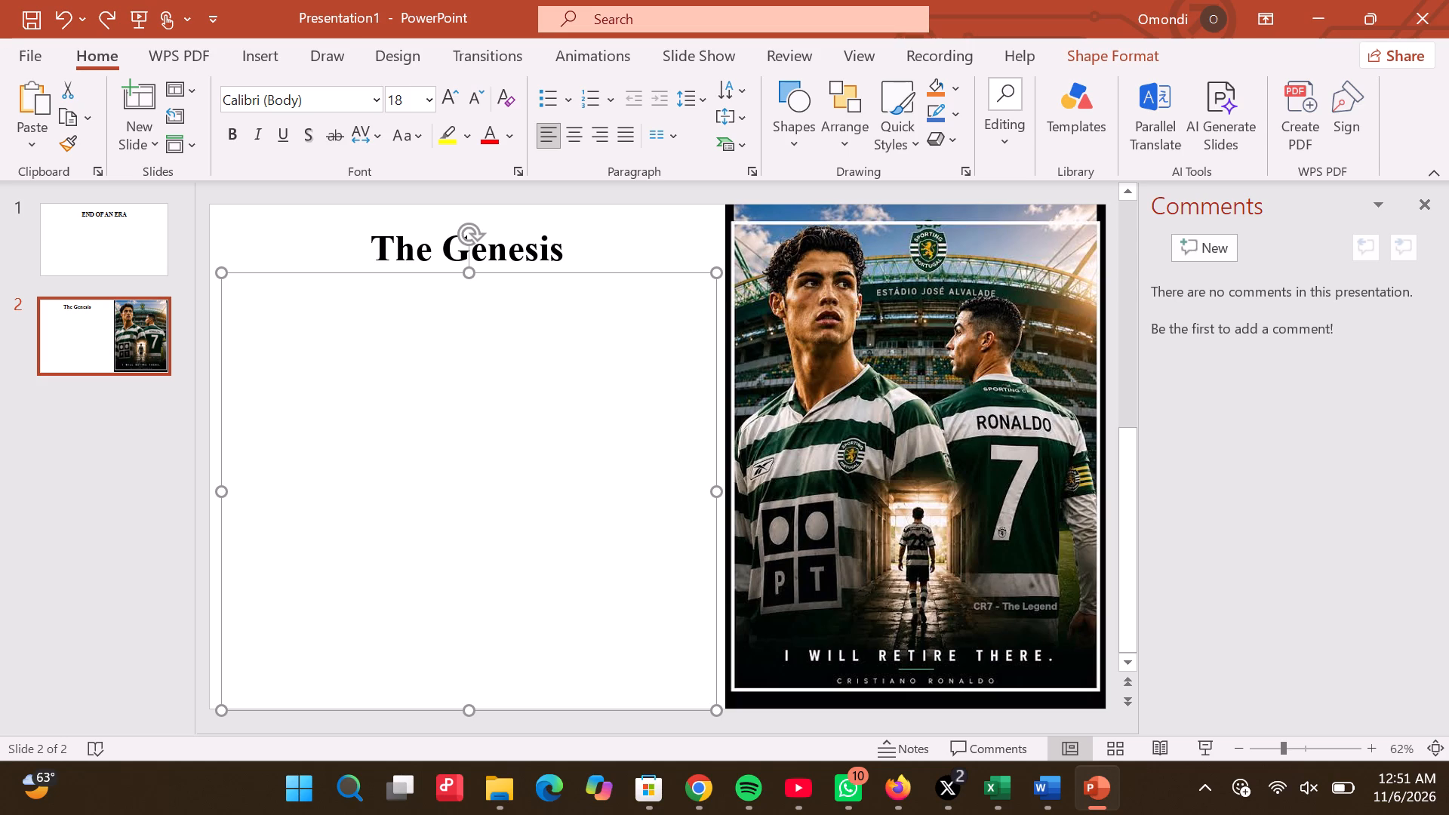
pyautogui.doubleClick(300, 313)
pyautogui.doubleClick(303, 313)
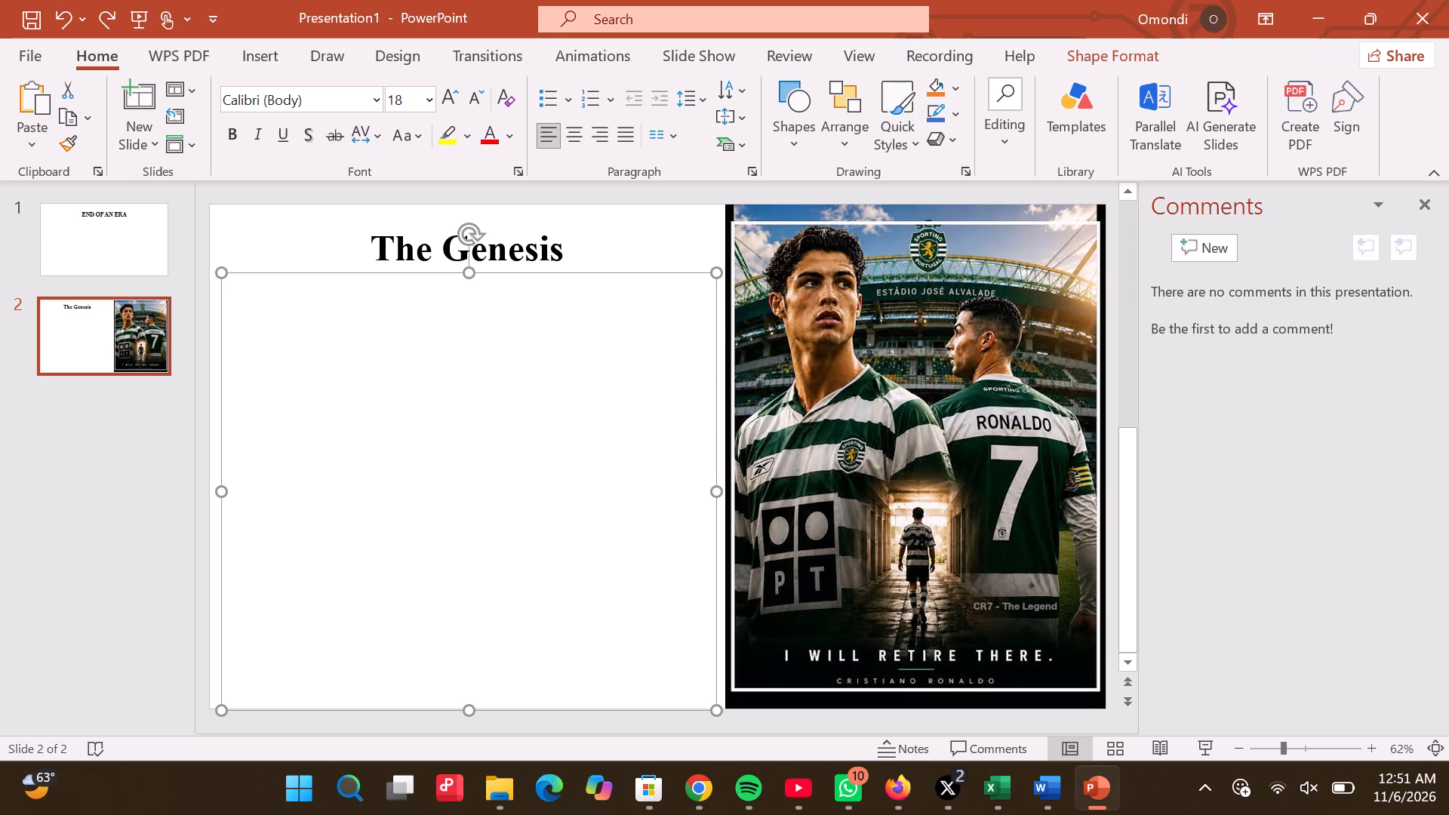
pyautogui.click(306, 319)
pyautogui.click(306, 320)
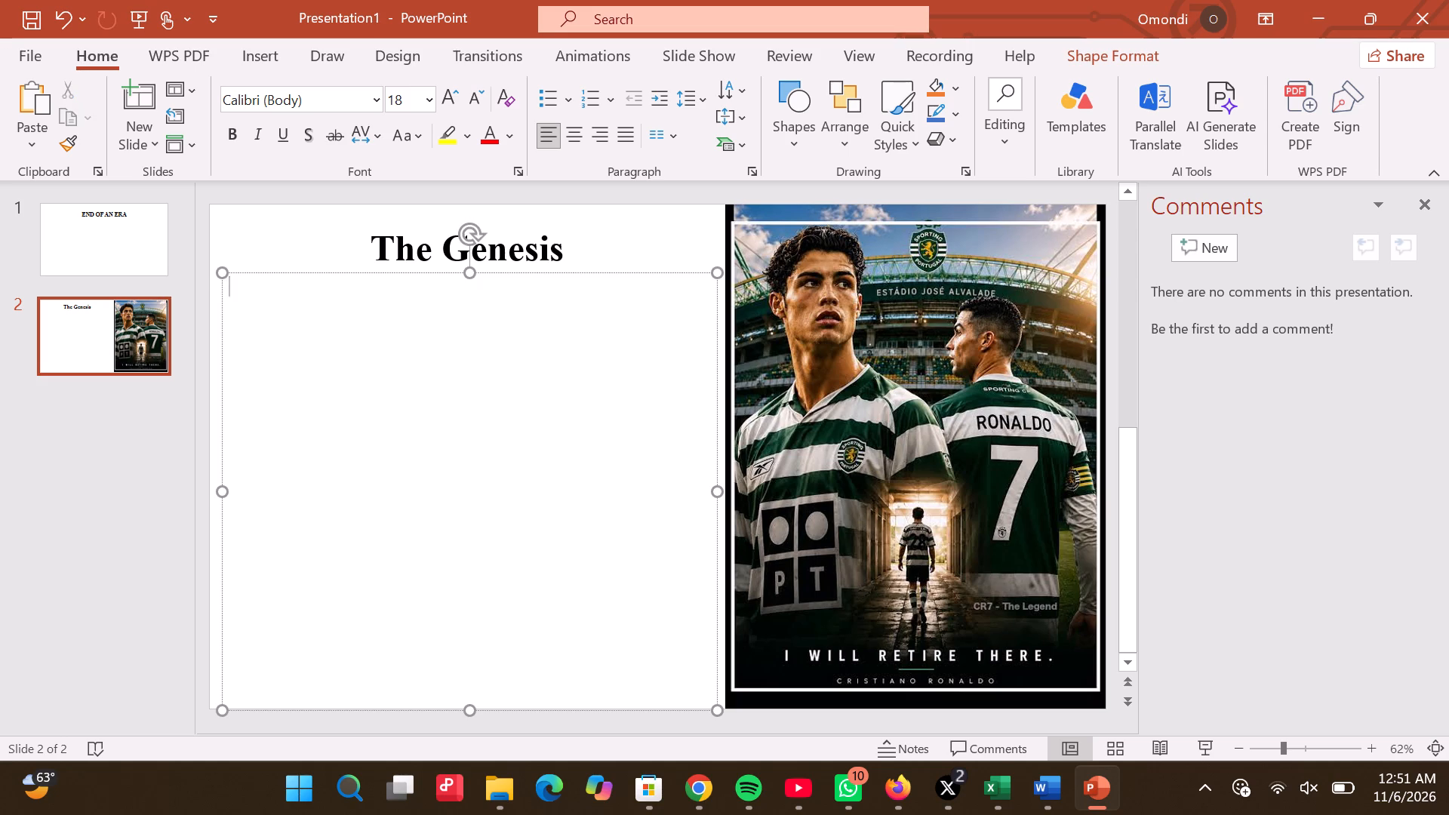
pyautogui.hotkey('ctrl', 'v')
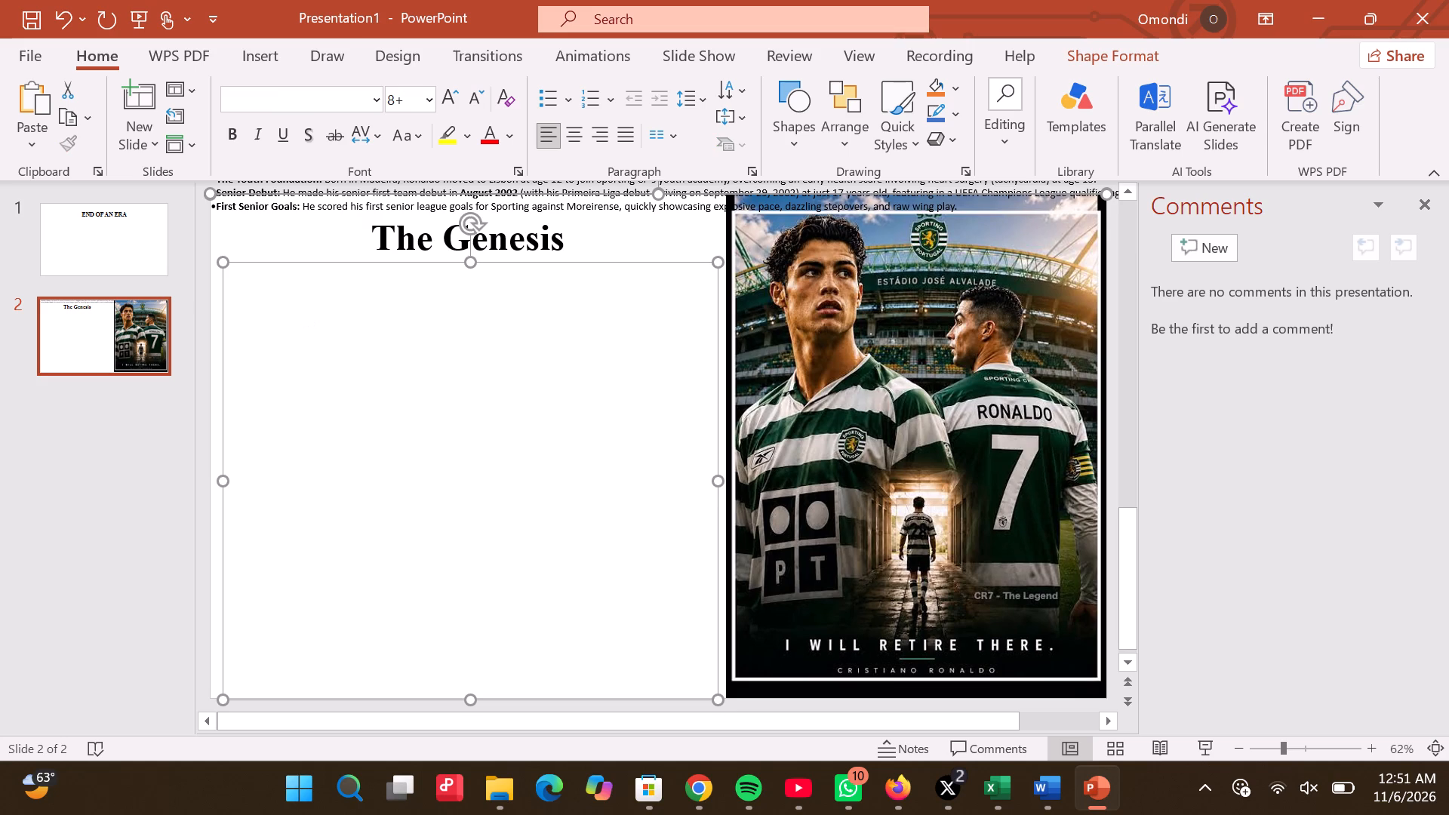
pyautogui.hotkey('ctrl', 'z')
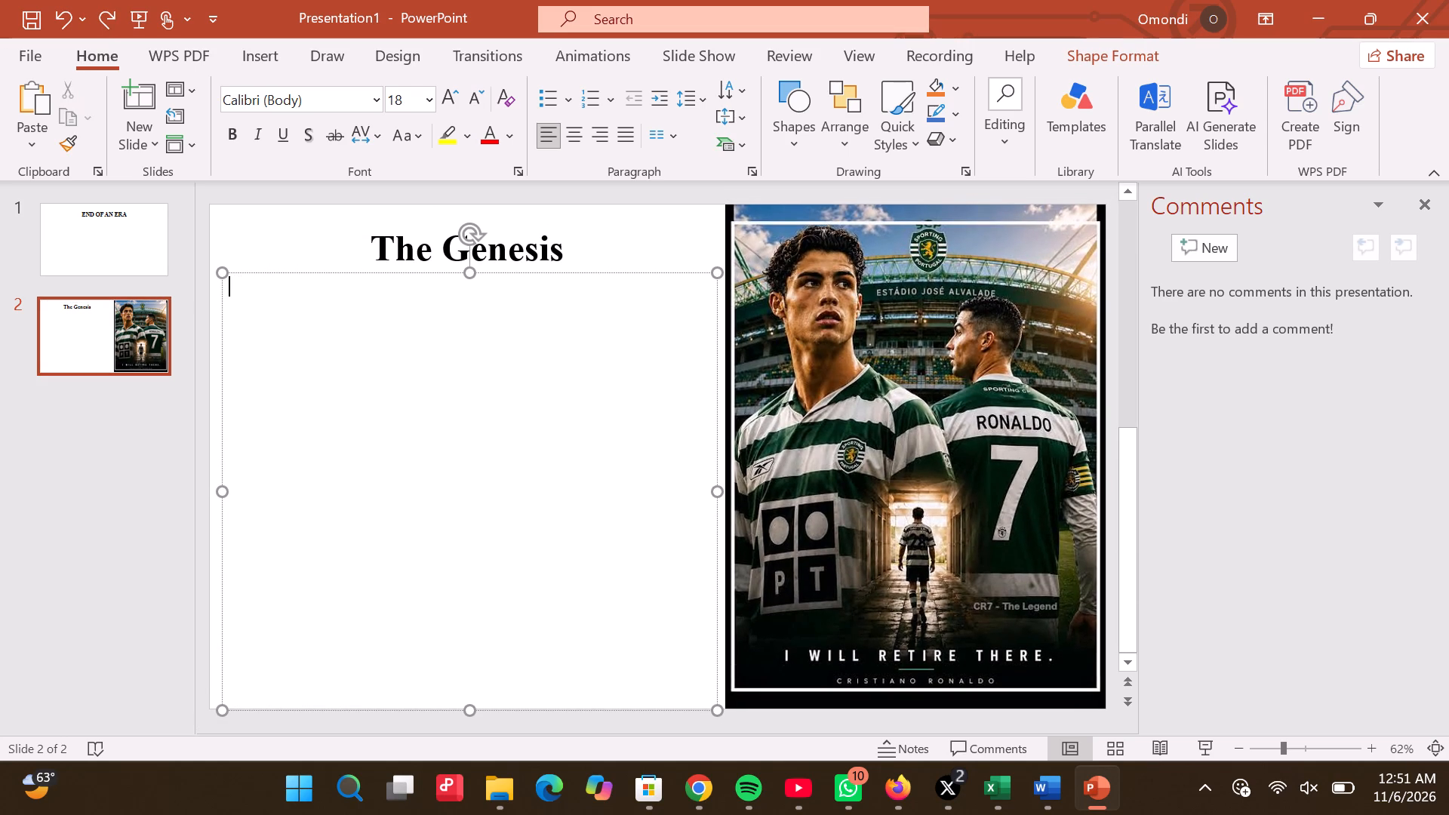
# Close the Comments pane.
pyautogui.click(1432, 205)
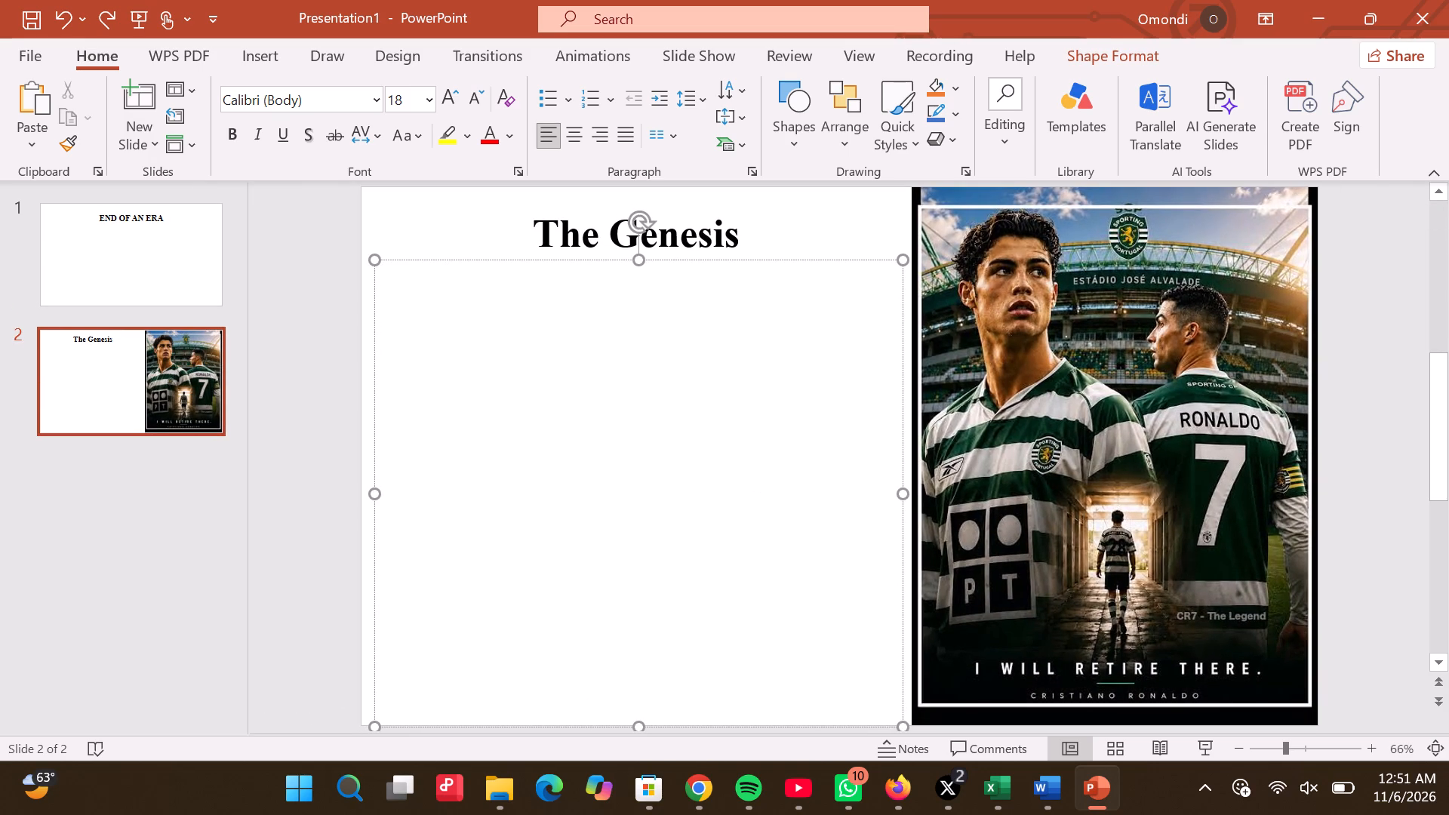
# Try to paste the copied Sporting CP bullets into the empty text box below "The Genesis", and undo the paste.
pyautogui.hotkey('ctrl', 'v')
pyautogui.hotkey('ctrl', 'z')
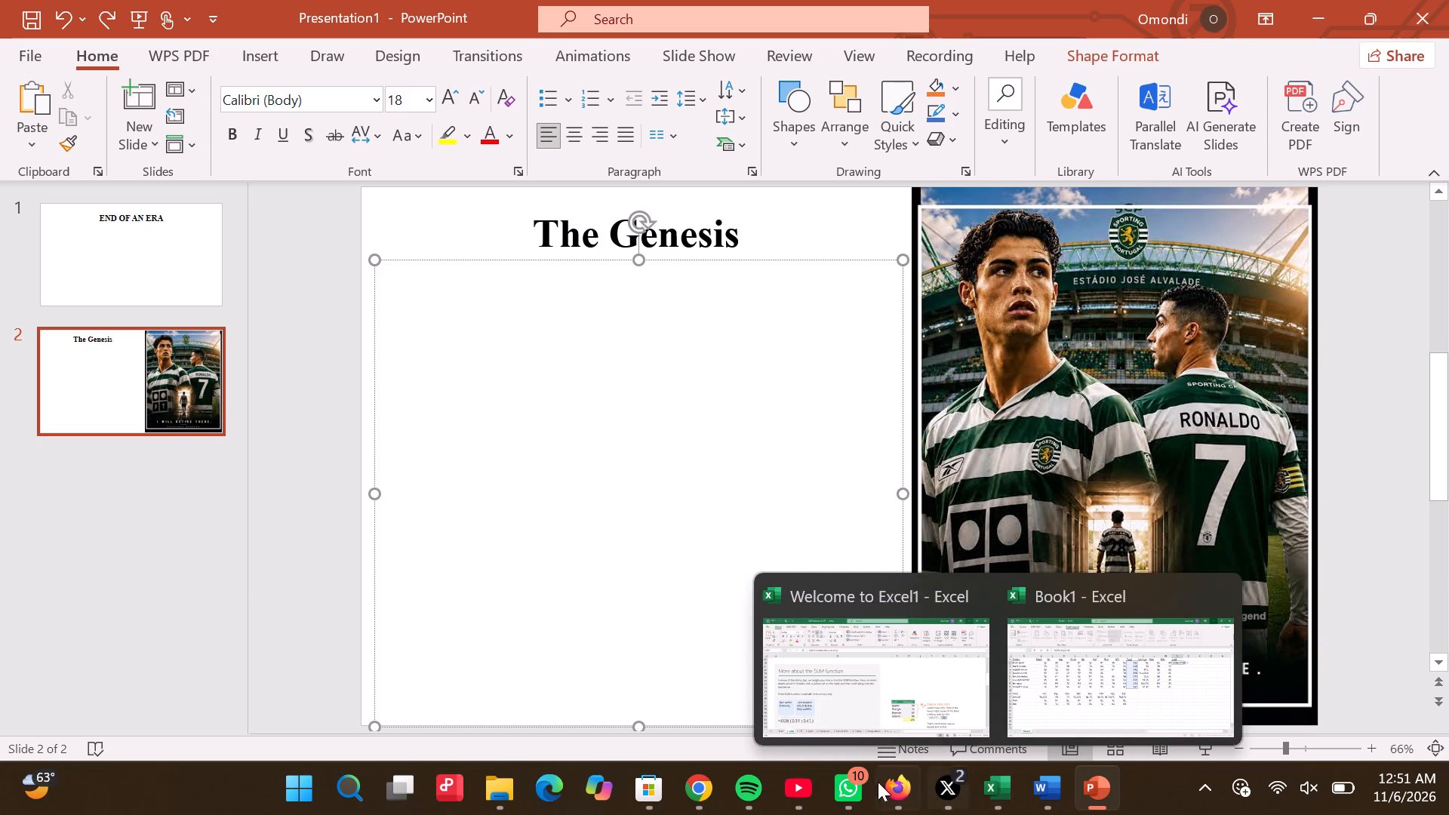
# Switch to Chrome and, in a new tab, search Google Images for "sporting cp".
pyautogui.click(700, 795)
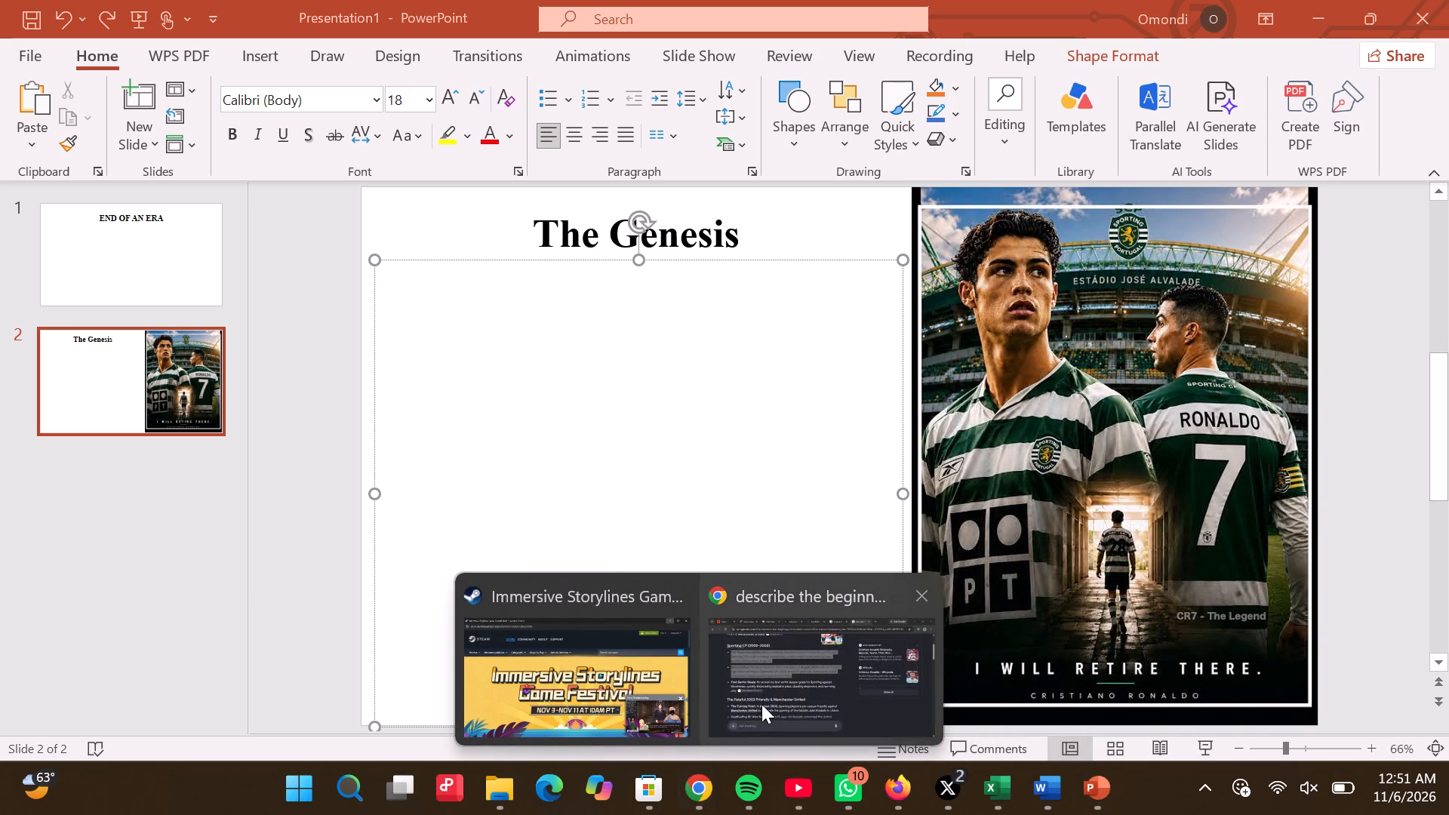
pyautogui.click(763, 701)
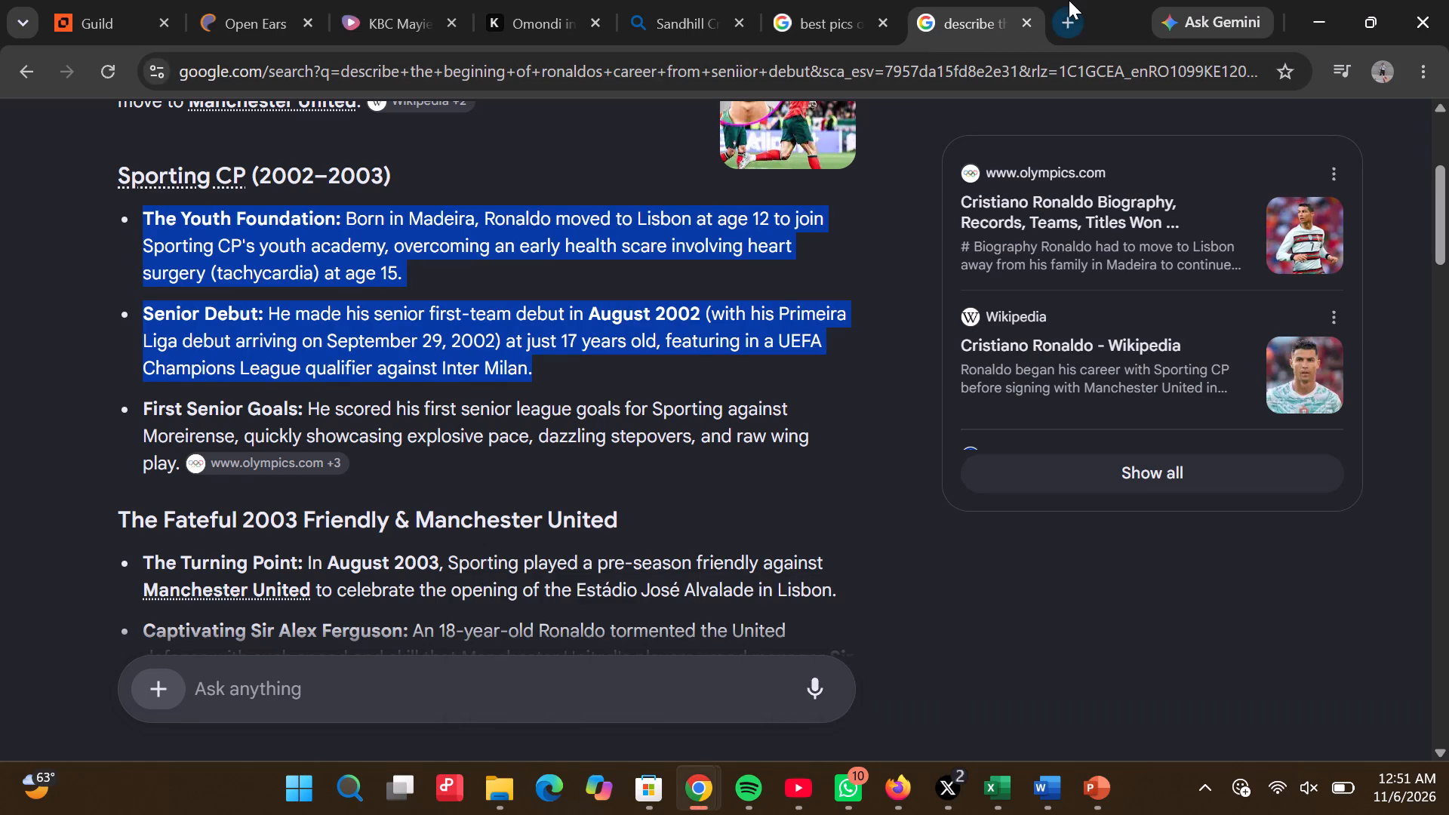
pyautogui.click(1066, 23)
pyautogui.click(504, 467)
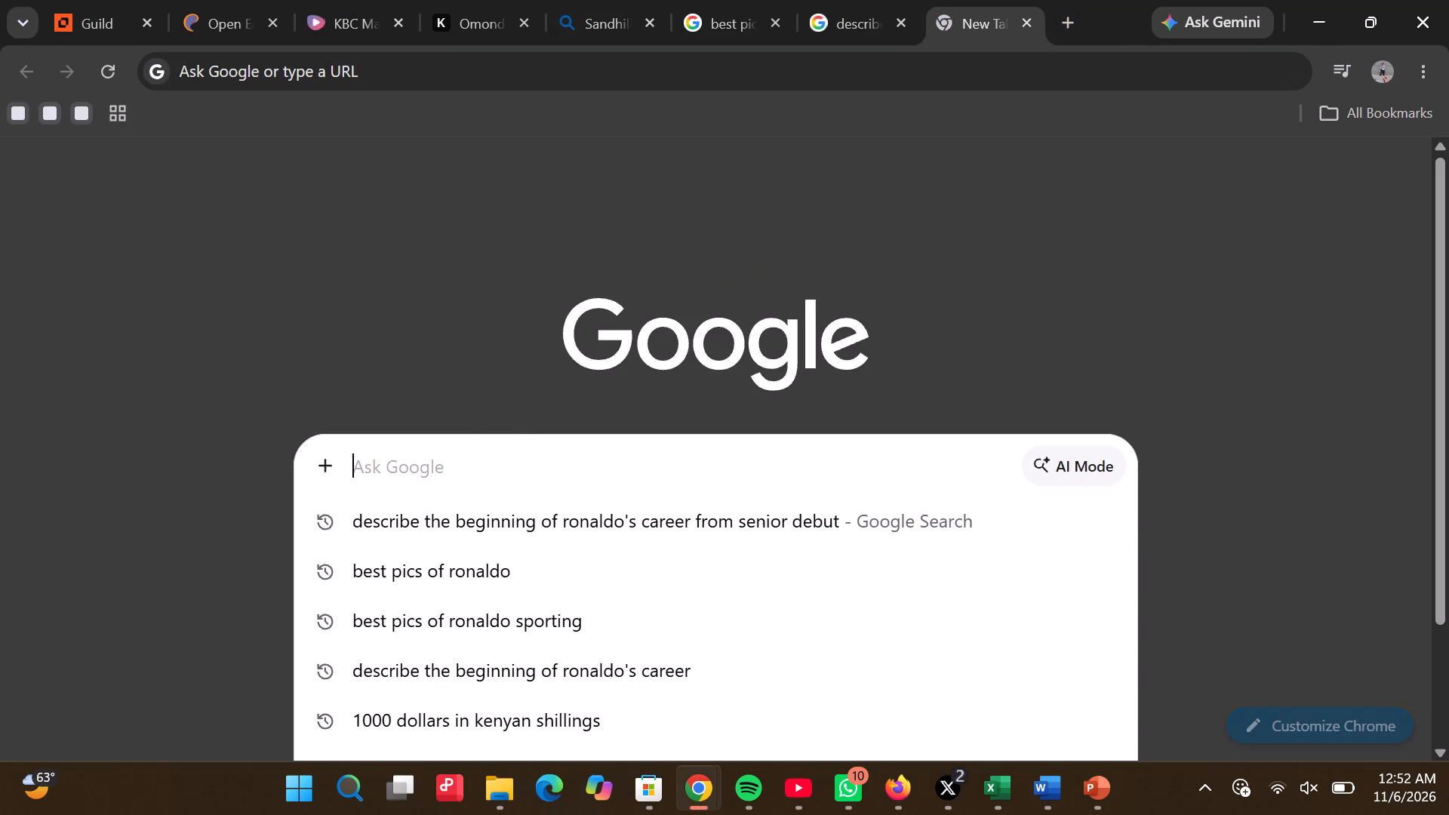
pyautogui.write('sport')
pyautogui.write('ing')
pyautogui.press('space')
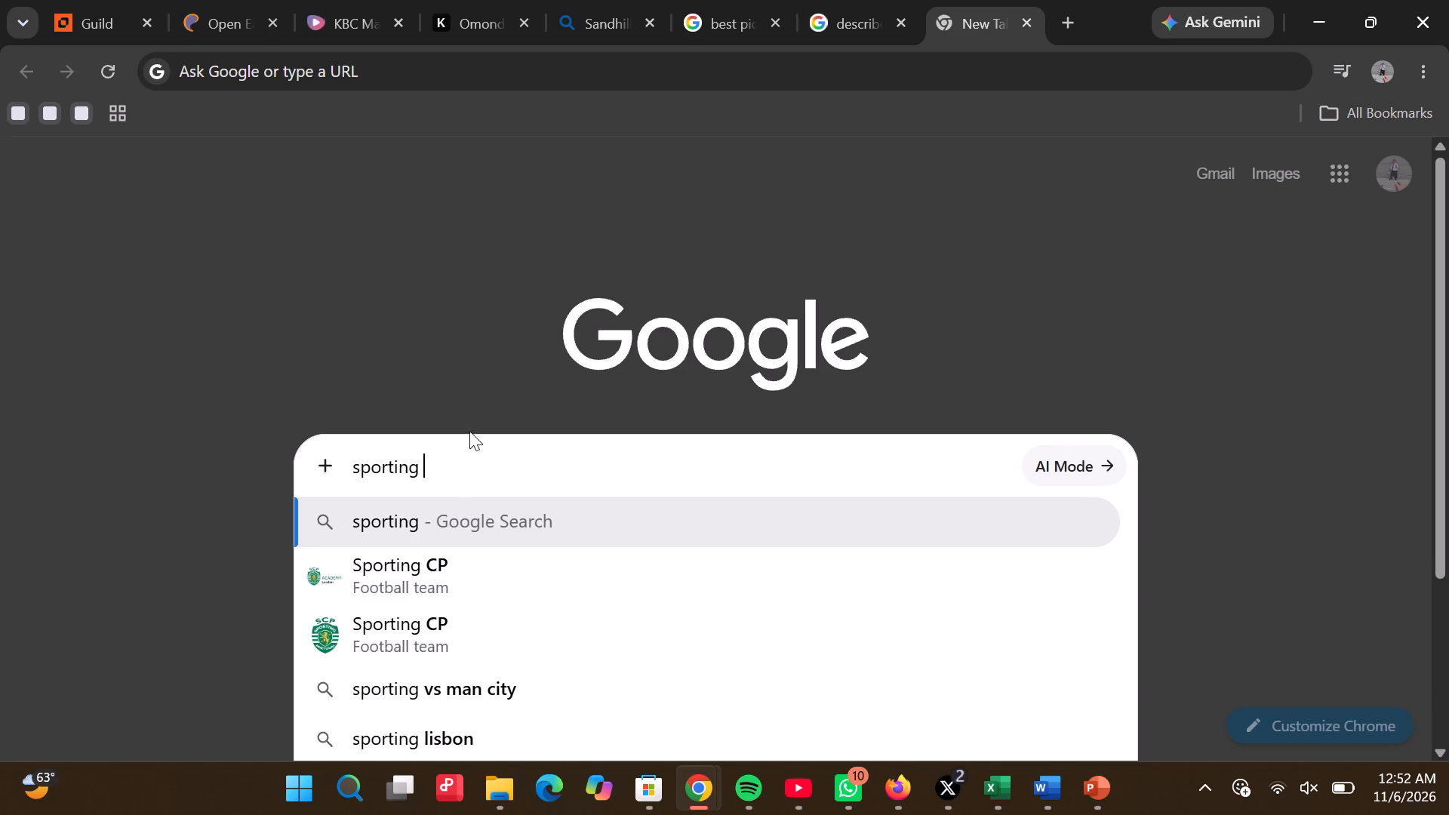
pyautogui.click(444, 618)
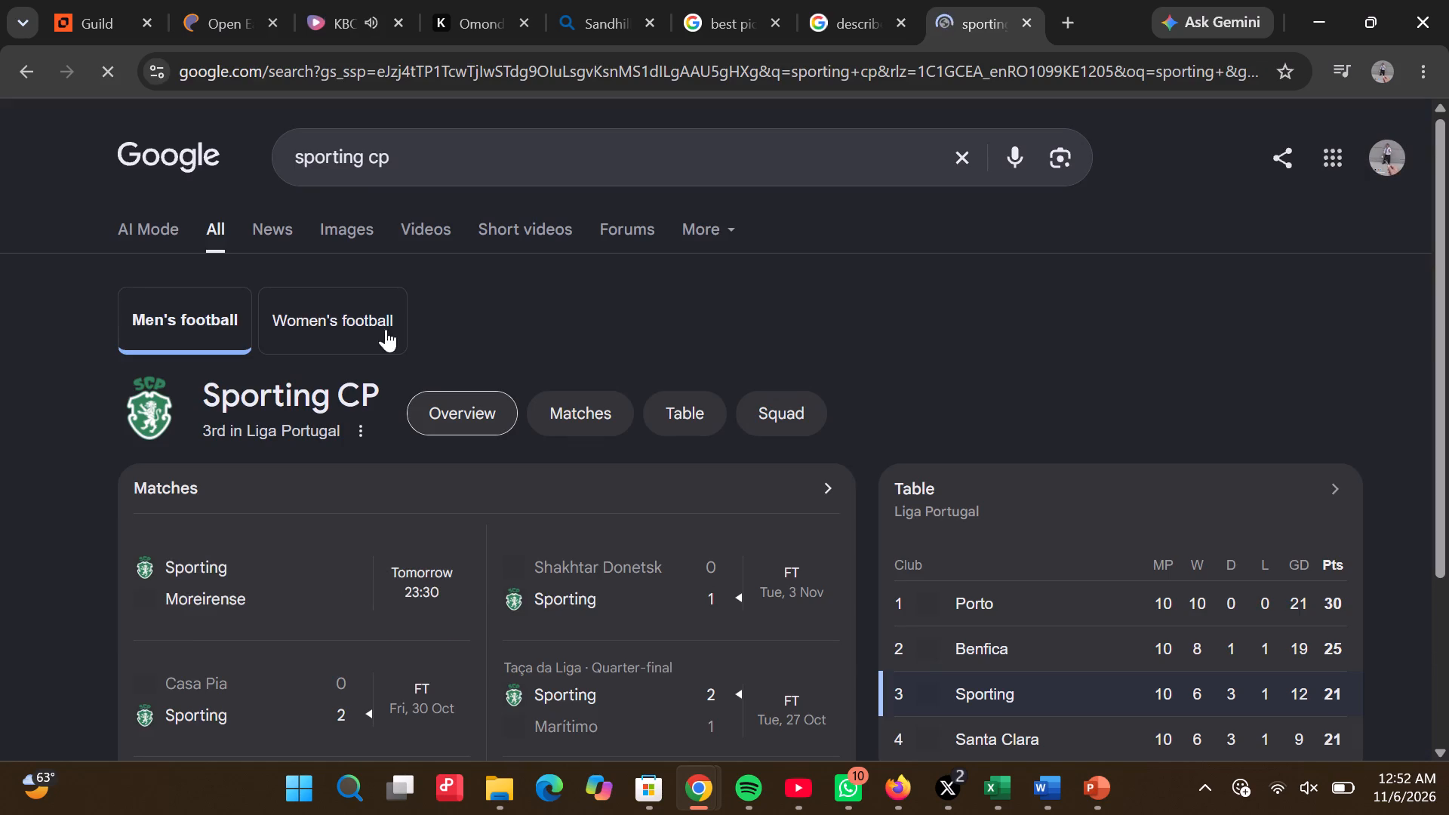
pyautogui.click(336, 235)
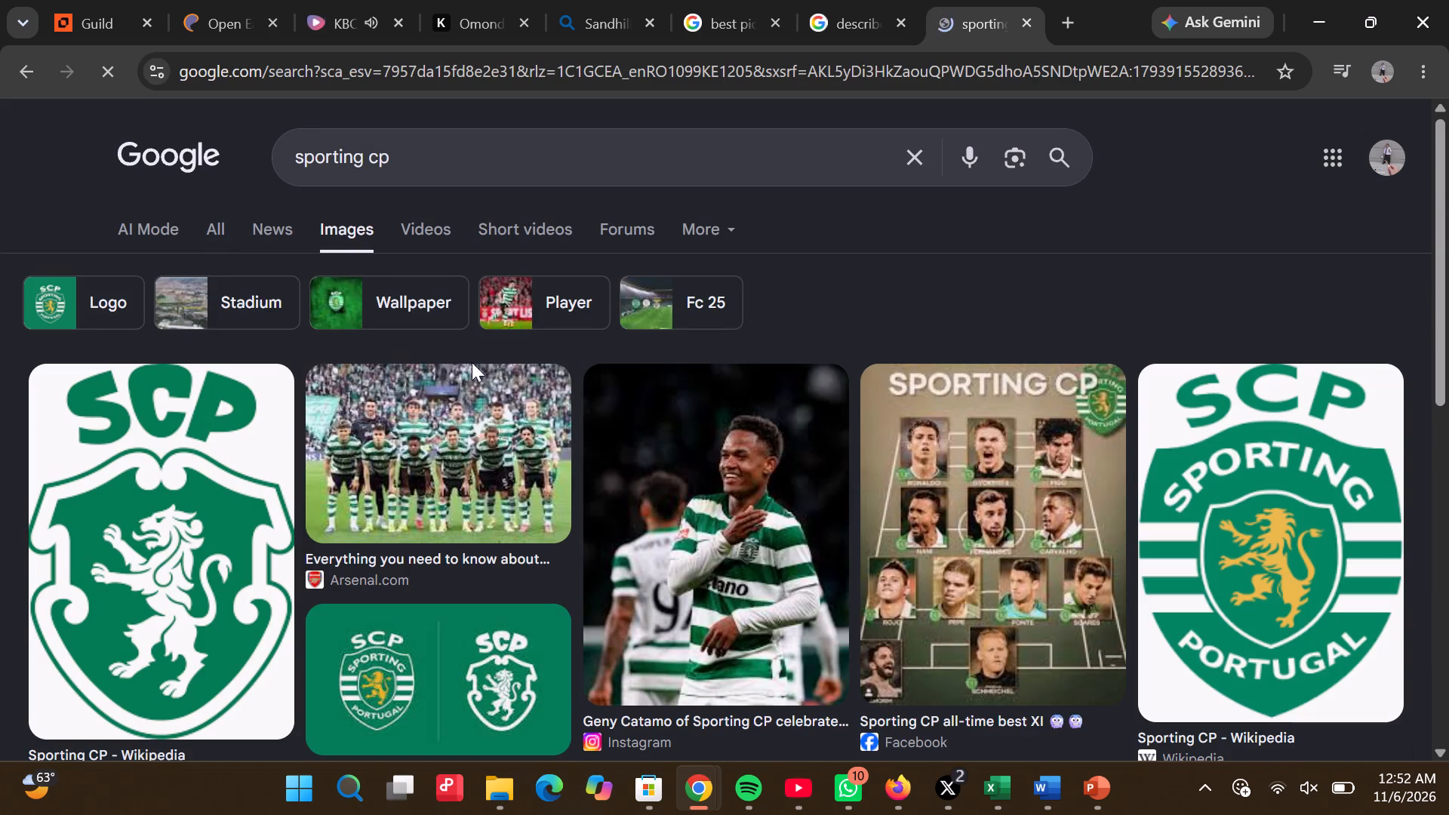
# Look through the "sporting cp" image results for a picture suited to the slide.
pyautogui.scroll(-8, 549, 483)
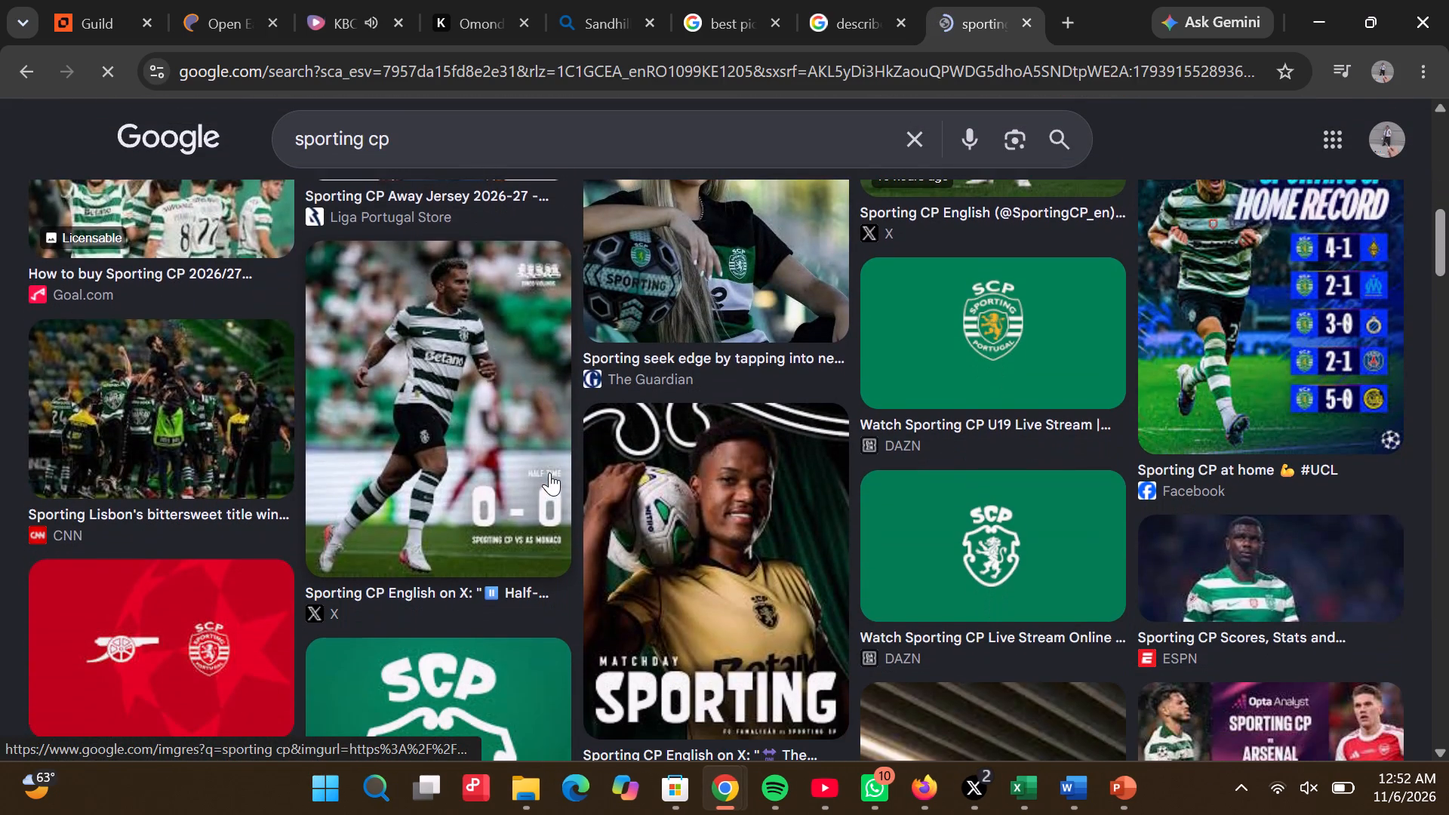
pyautogui.scroll(-6, 549, 472)
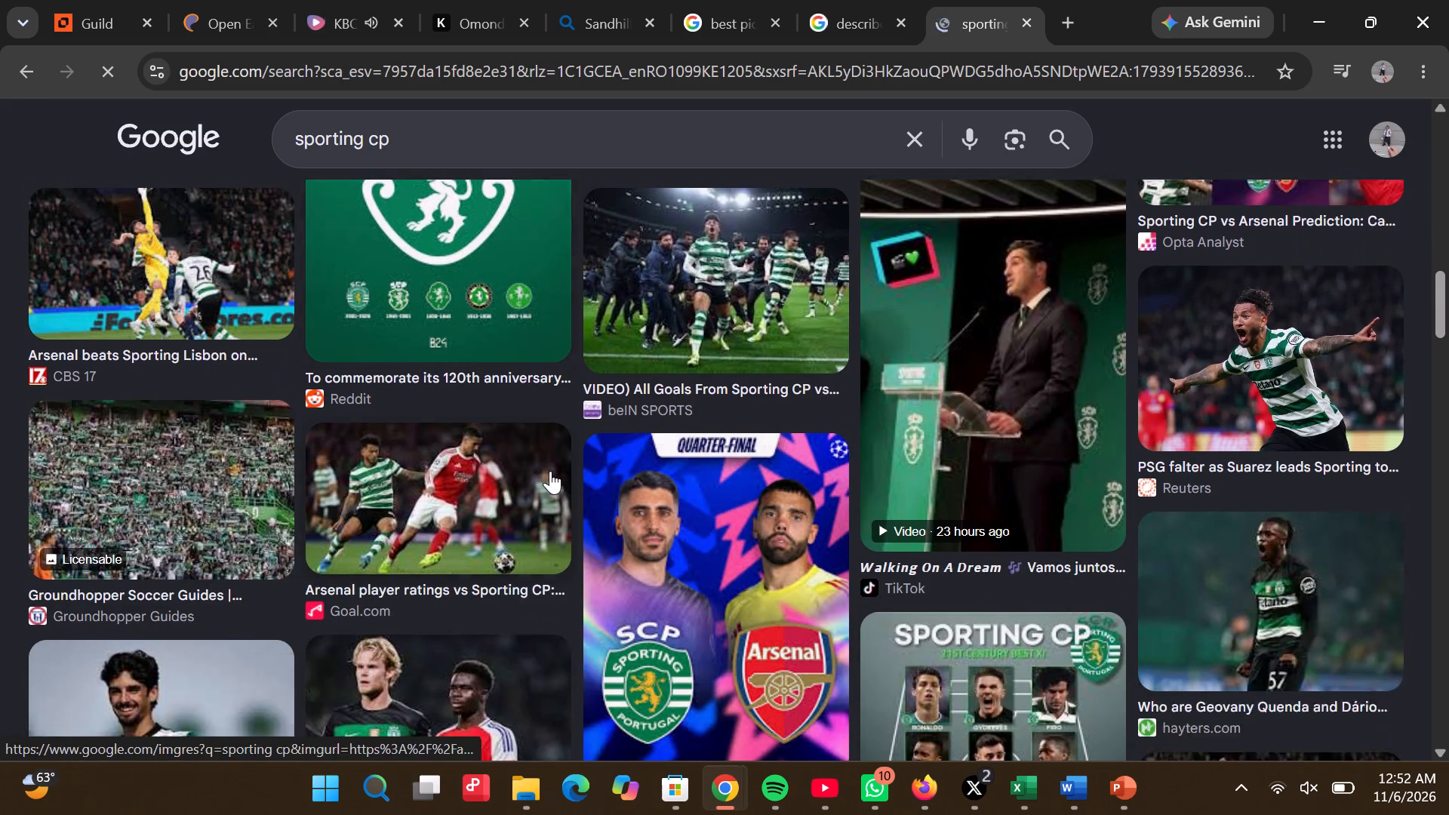
pyautogui.scroll(-1, 550, 471)
# Refine the image search to "sporting cp background".
pyautogui.click(439, 157)
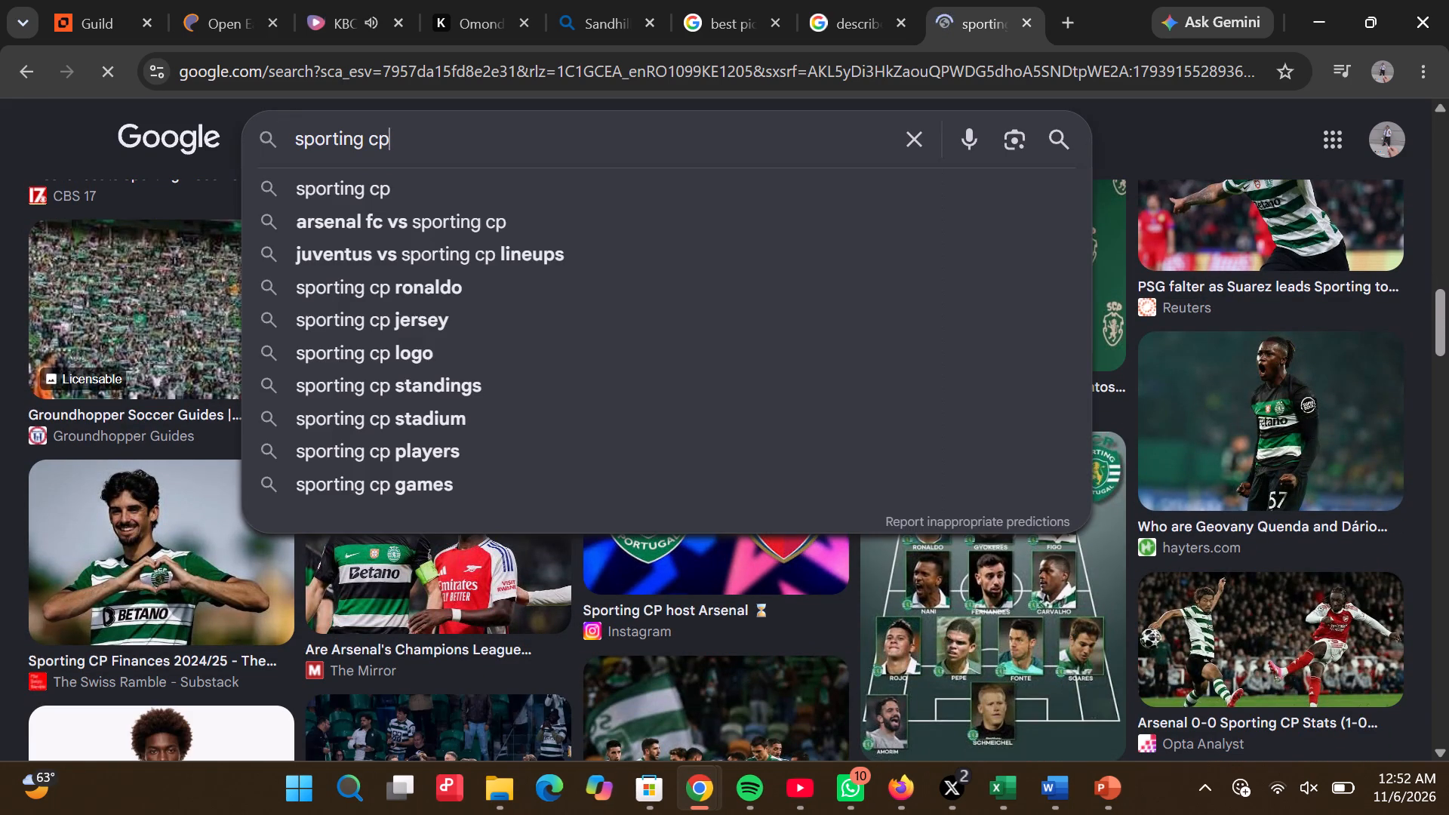
pyautogui.press('space')
pyautogui.write('bac')
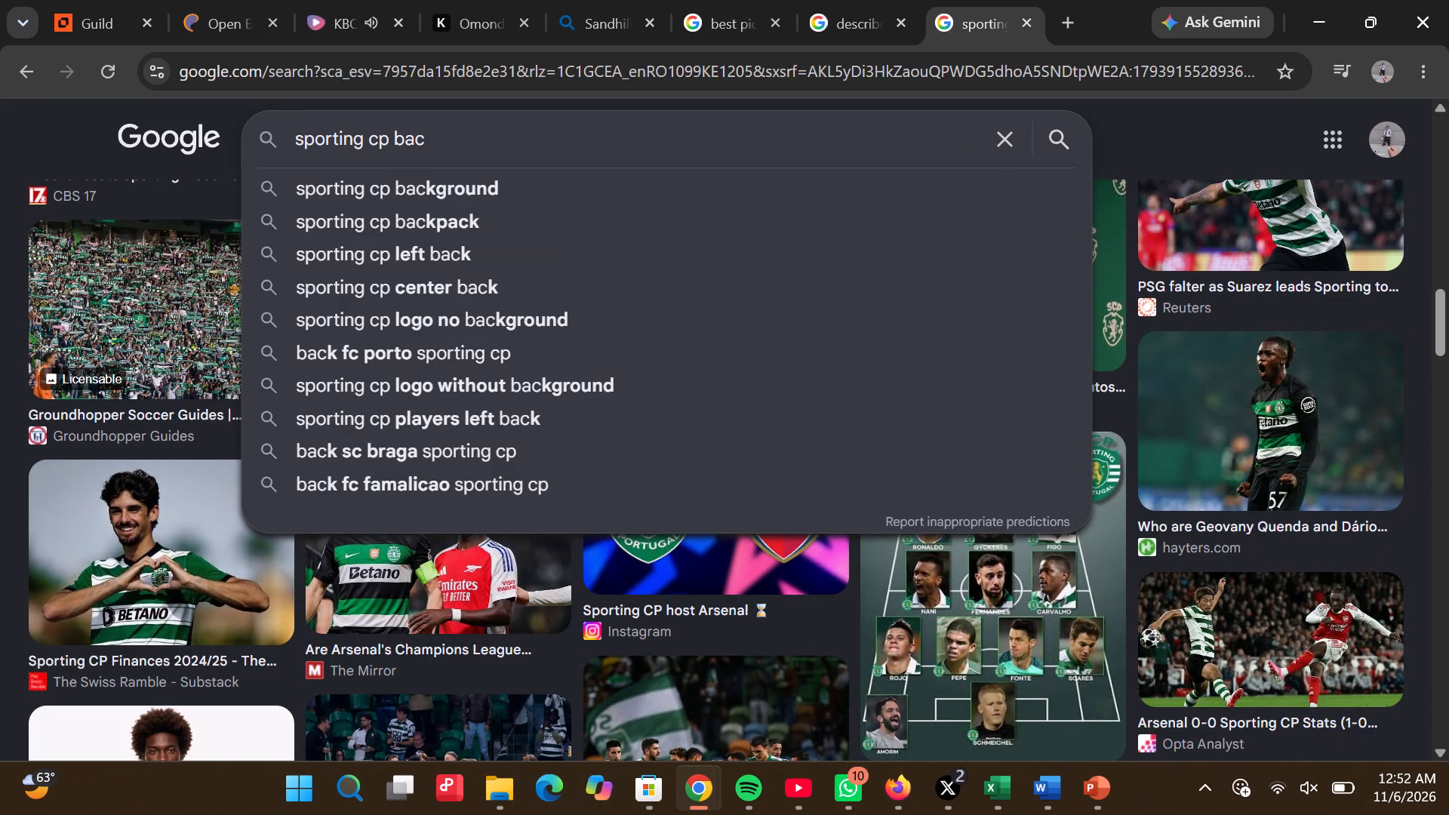
pyautogui.click(433, 185)
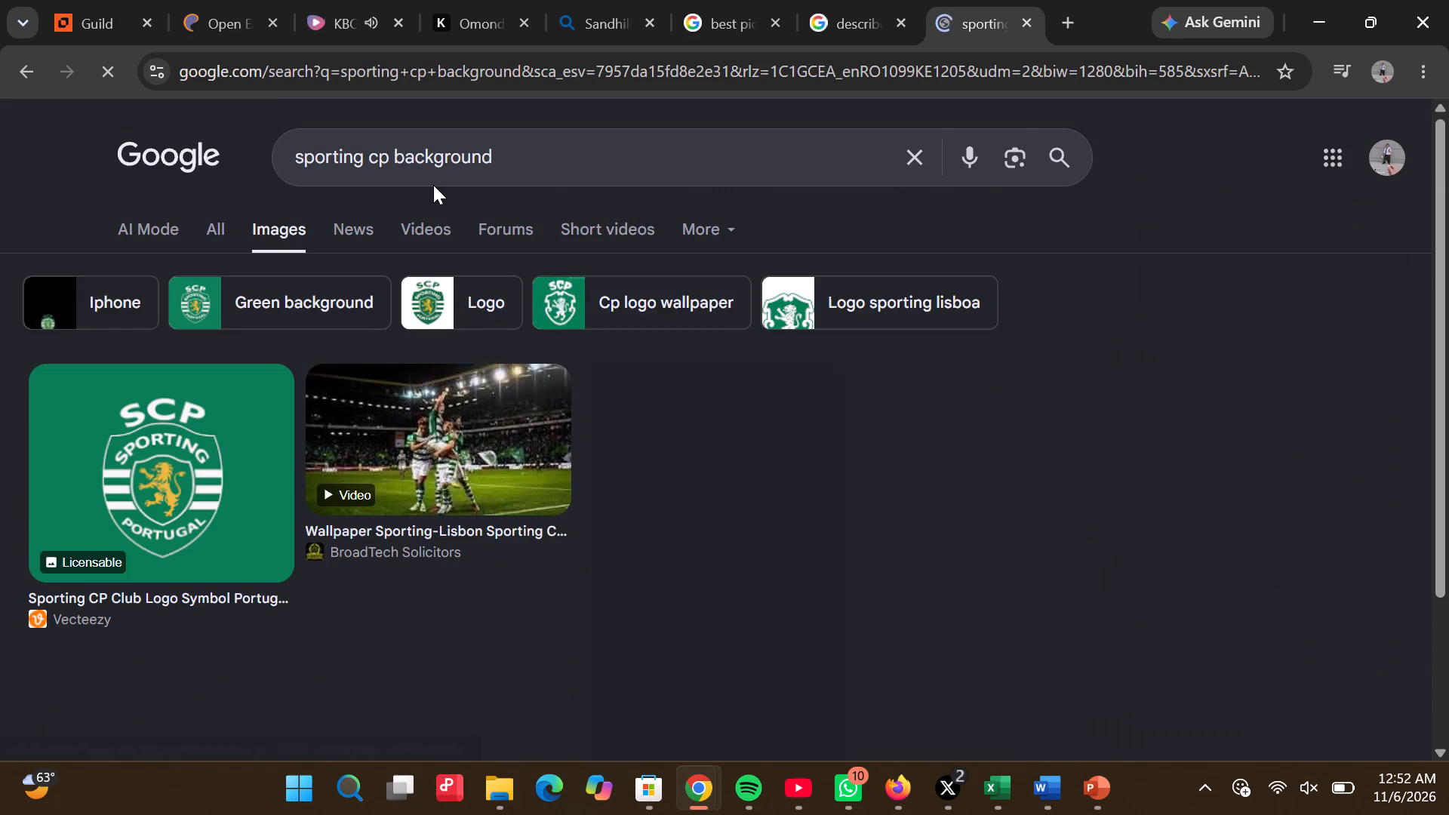
# Examine the "sporting cp background" image results for a suitable slide background.
pyautogui.scroll(-3, 518, 318)
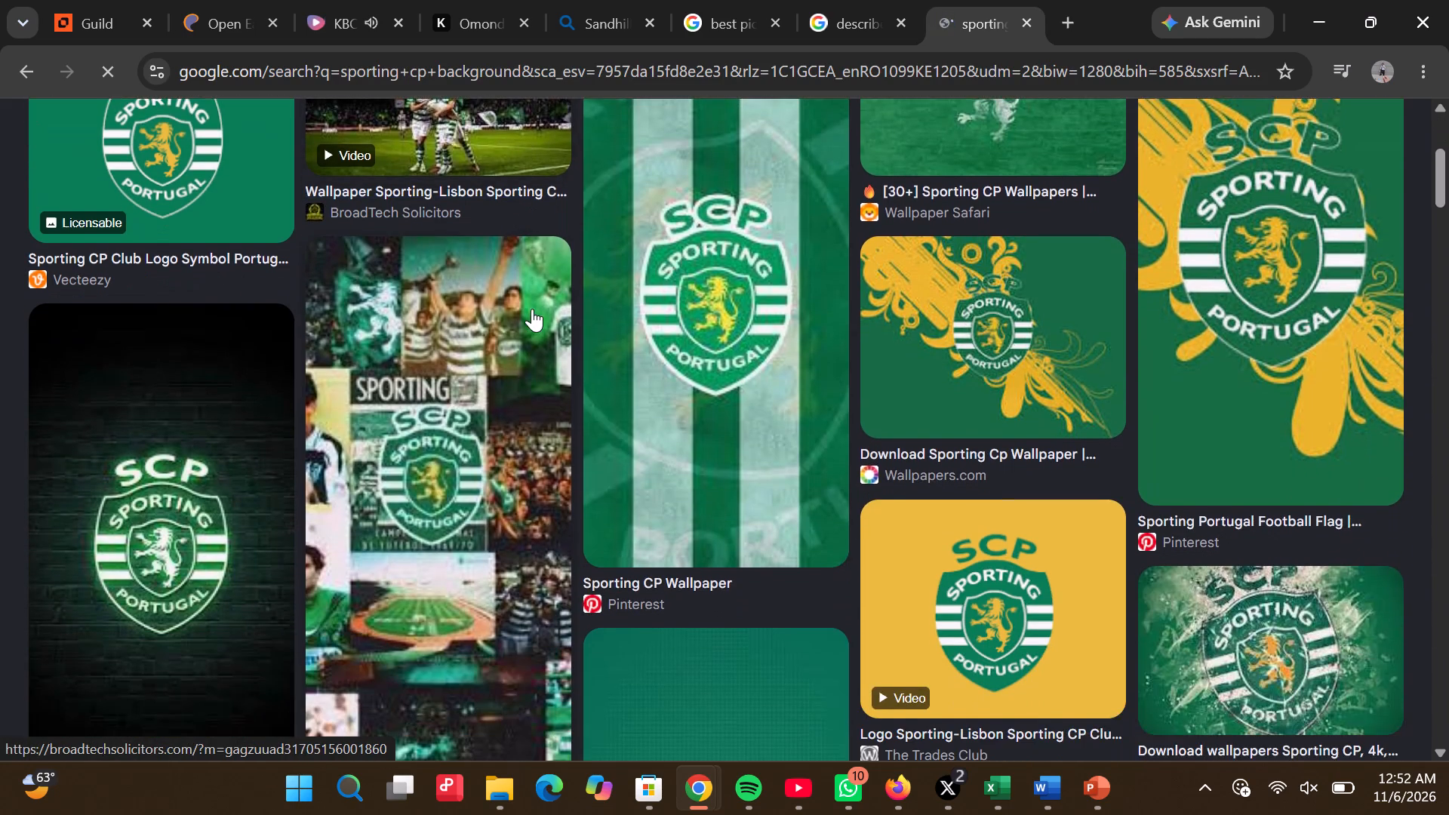
pyautogui.scroll(-8, 531, 308)
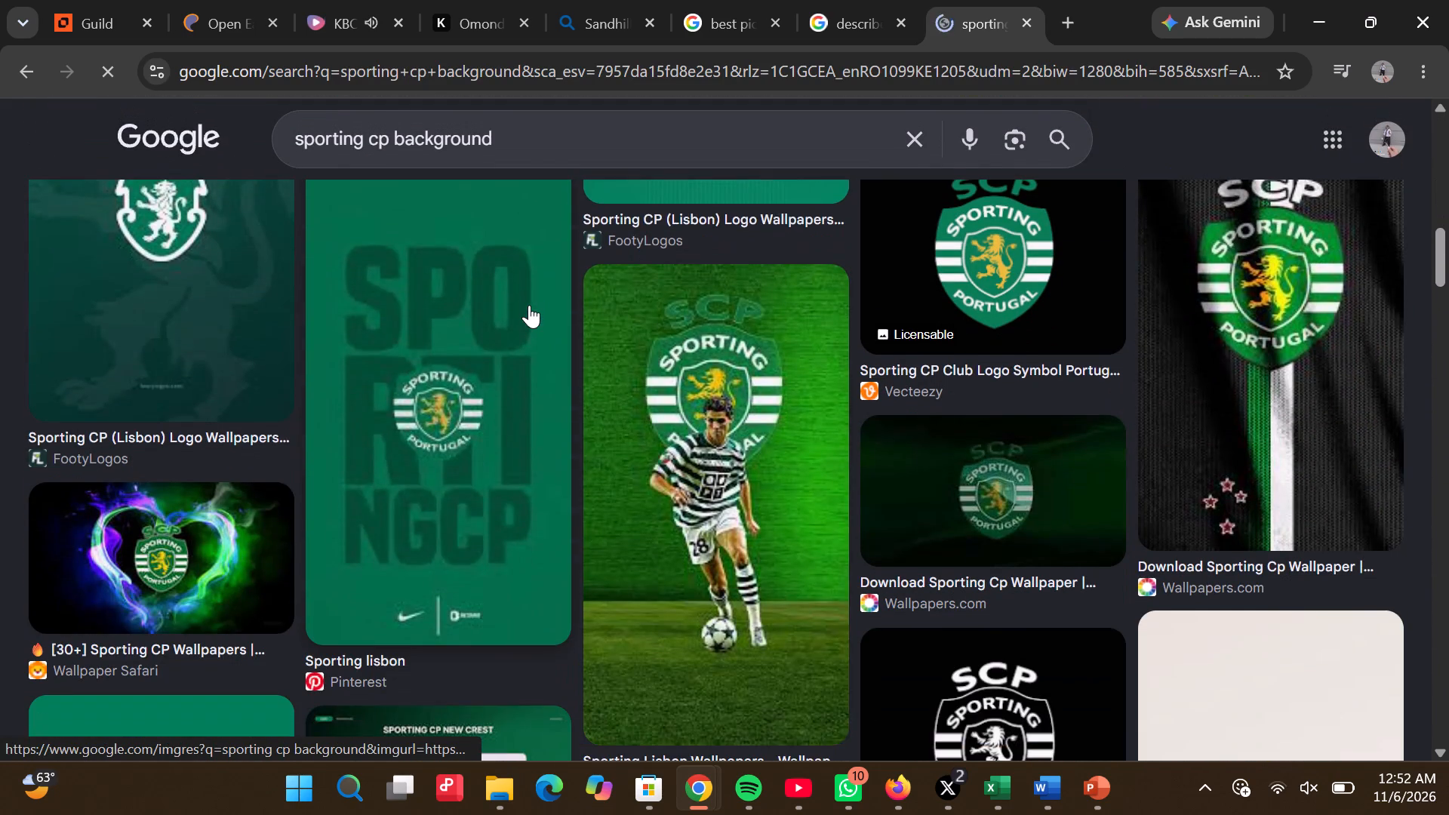
pyautogui.scroll(-1, 529, 304)
pyautogui.scroll(-1, 790, 352)
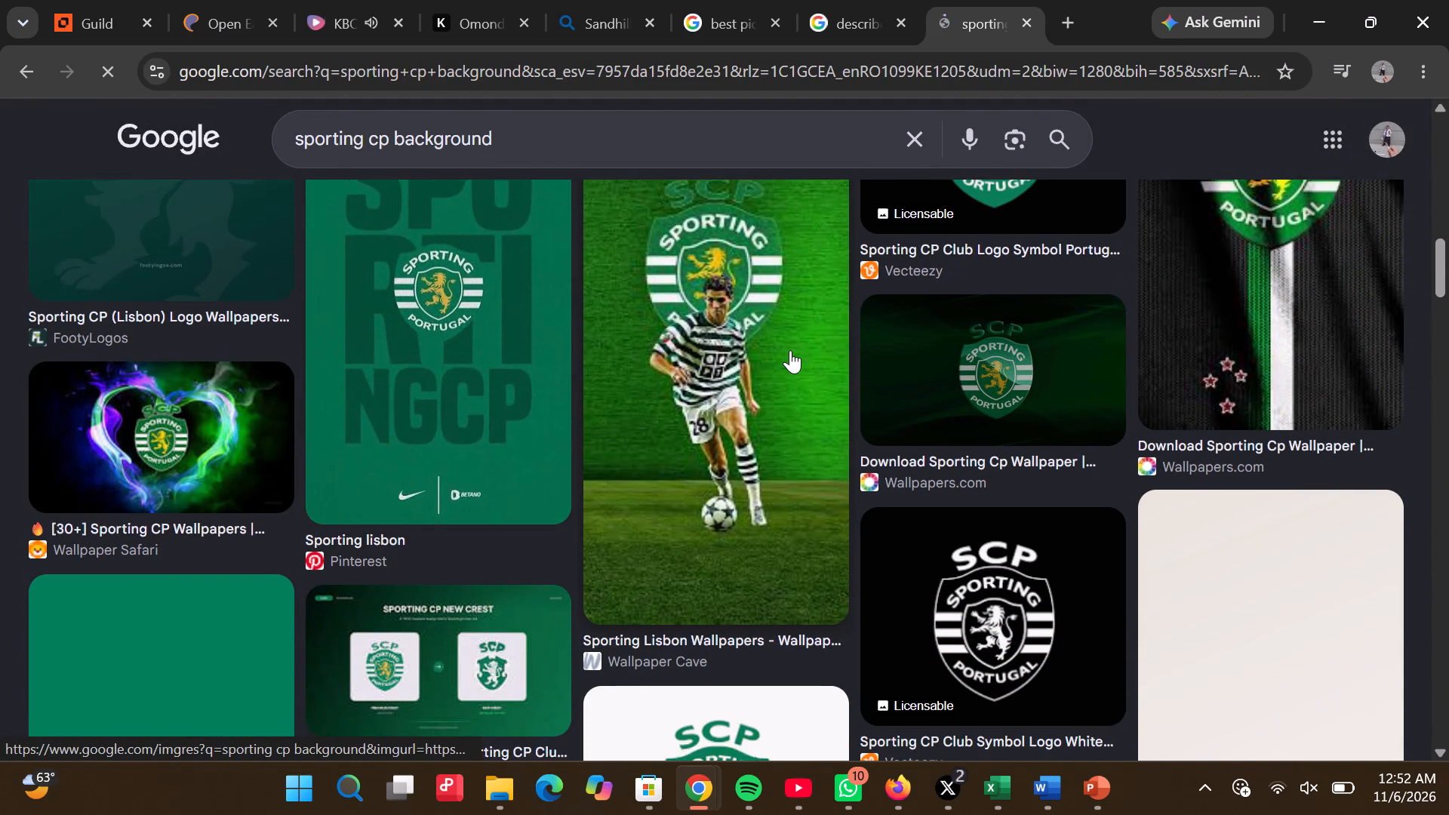
pyautogui.scroll(-5, 565, 331)
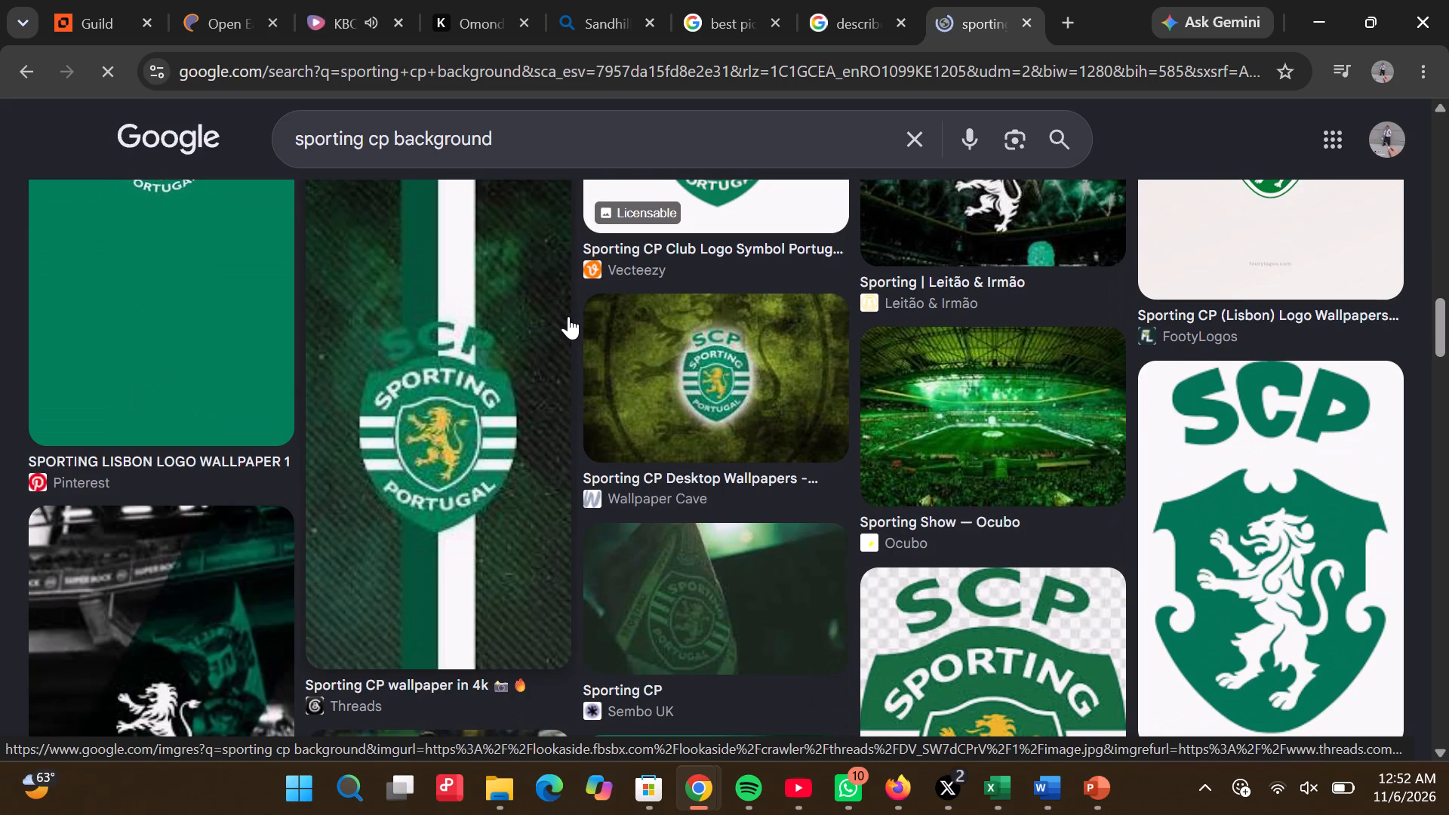
pyautogui.scroll(3, 570, 315)
pyautogui.scroll(-1, 571, 311)
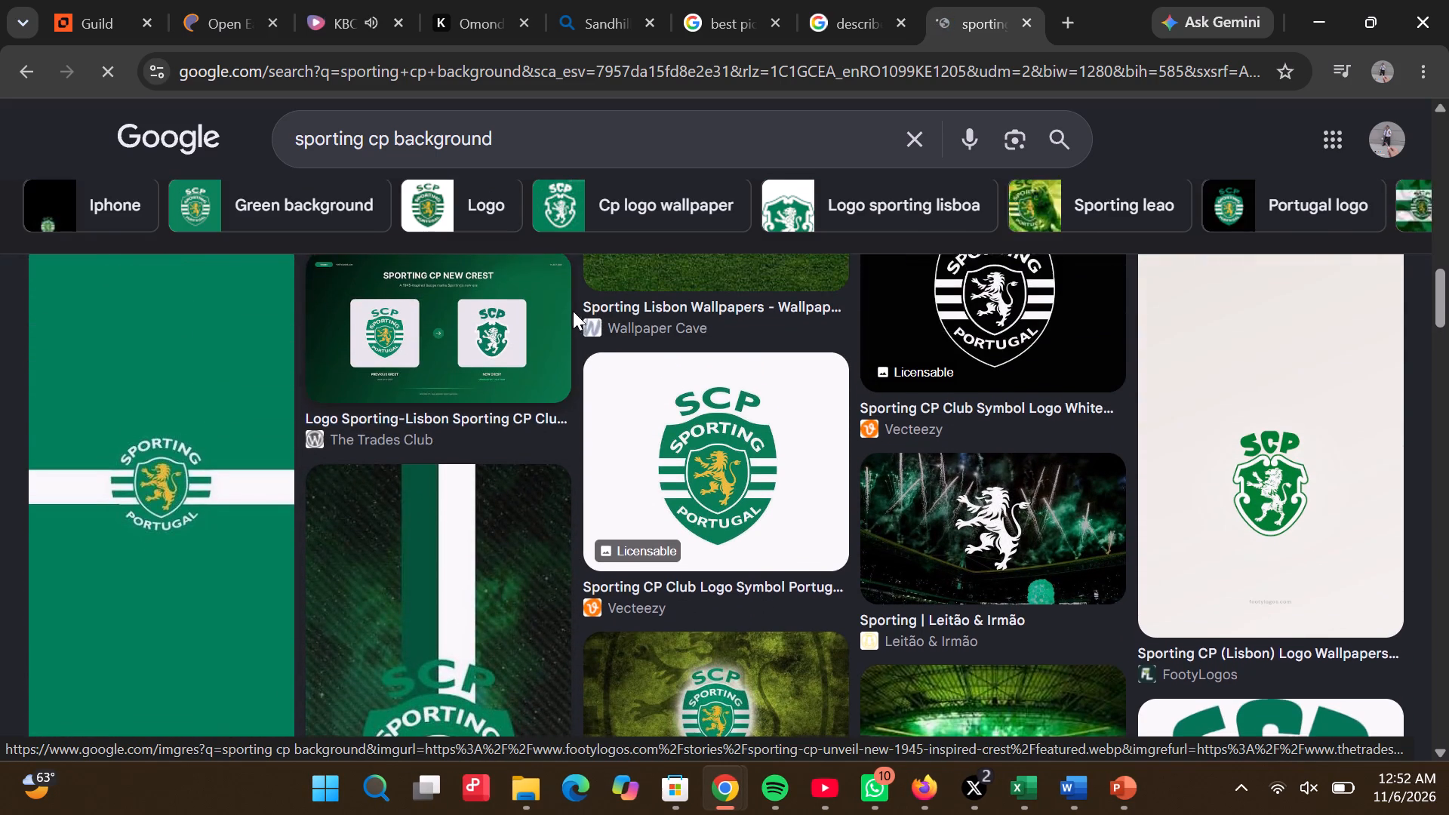
pyautogui.scroll(-4, 573, 311)
pyautogui.scroll(2, 583, 300)
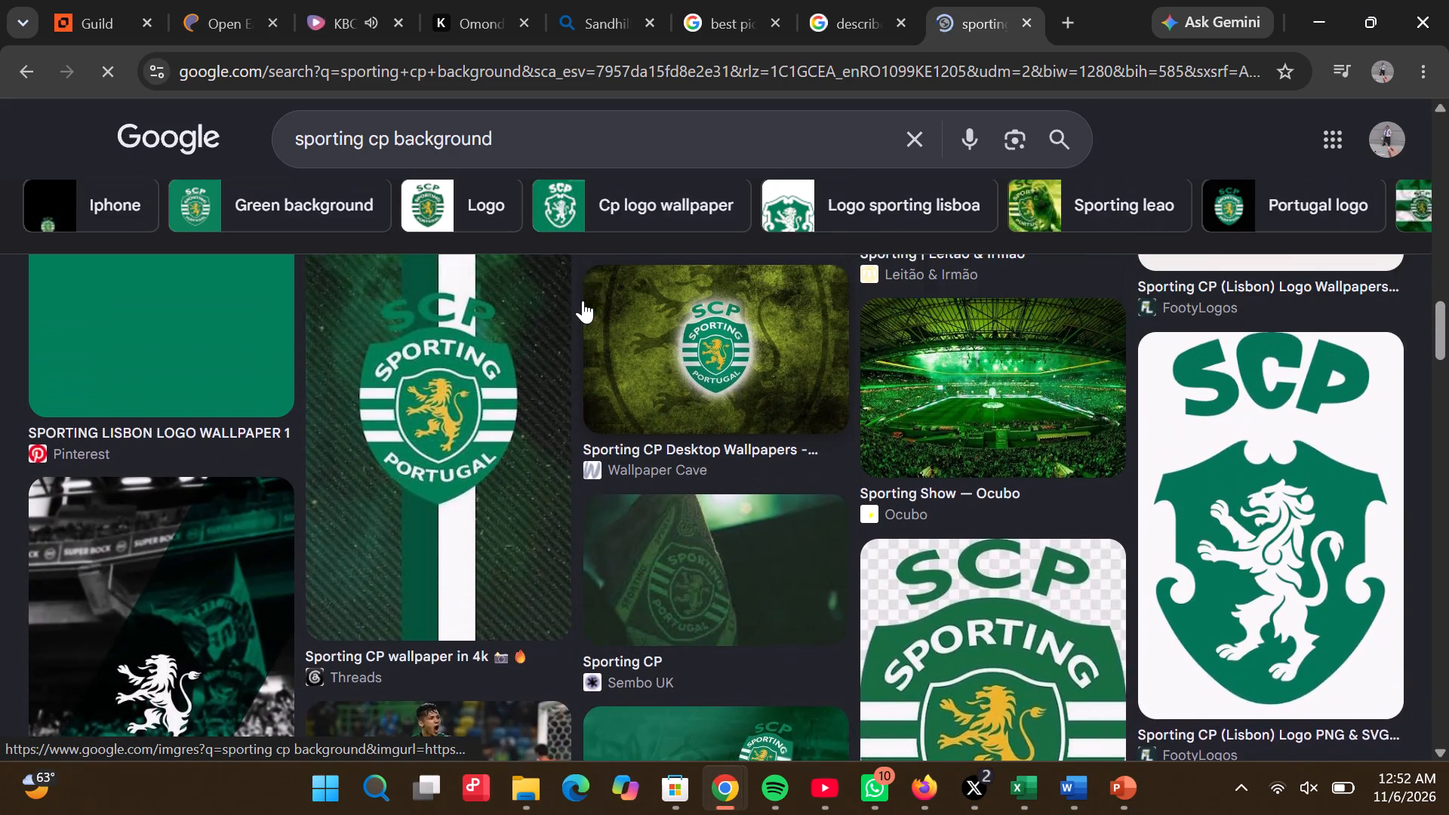
pyautogui.scroll(1, 583, 300)
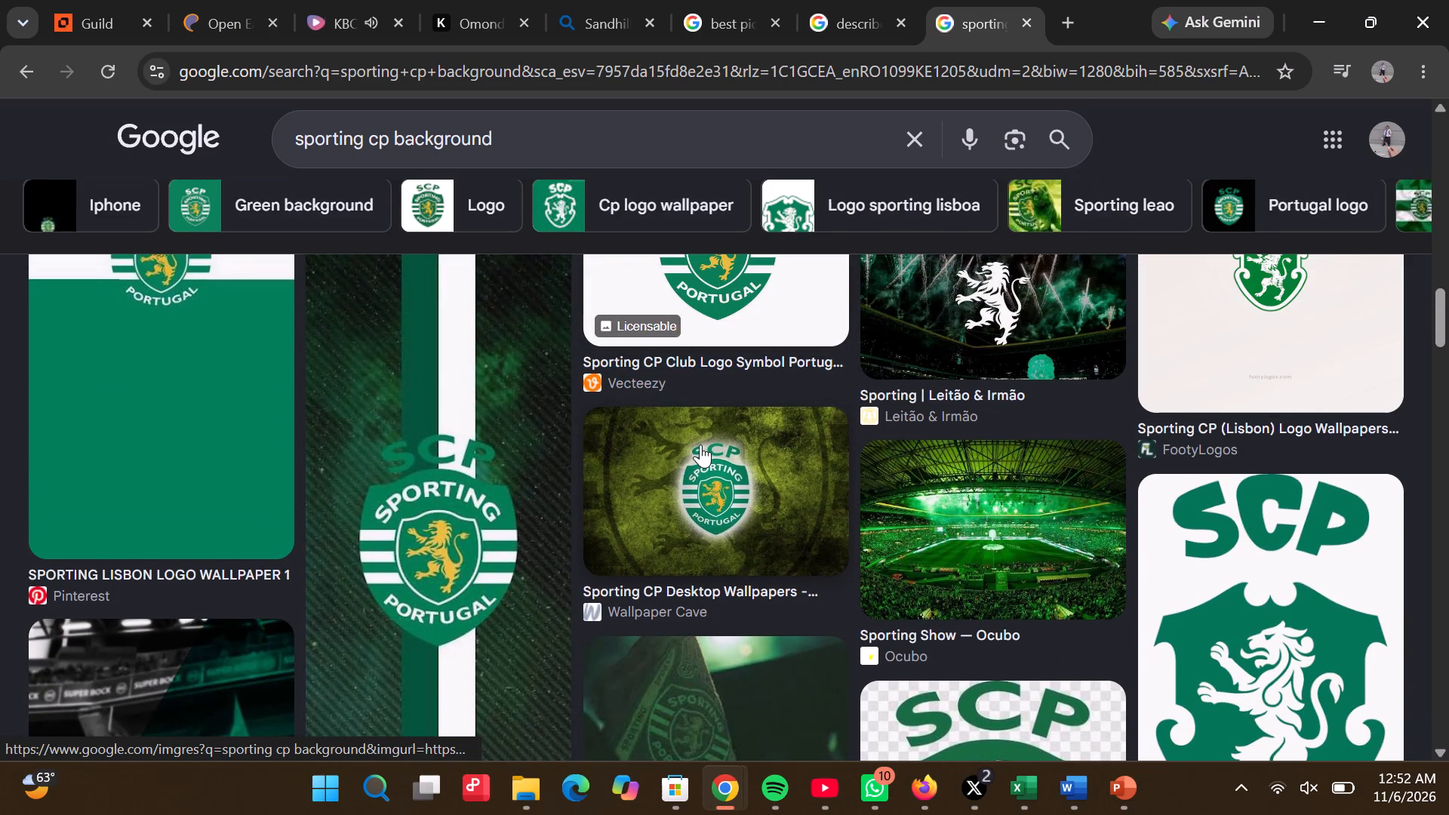
pyautogui.scroll(-3, 700, 444)
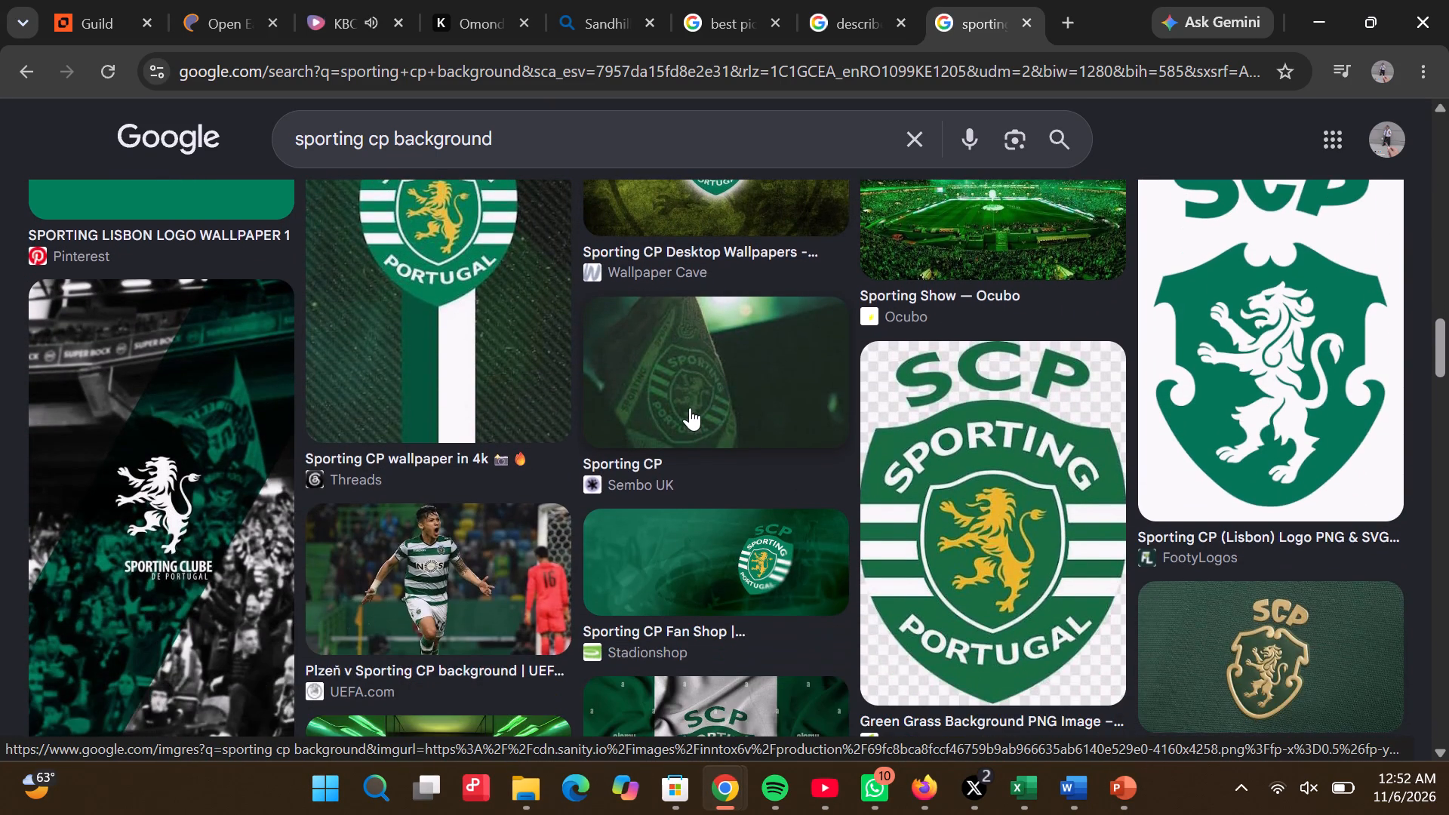
pyautogui.scroll(-4, 690, 407)
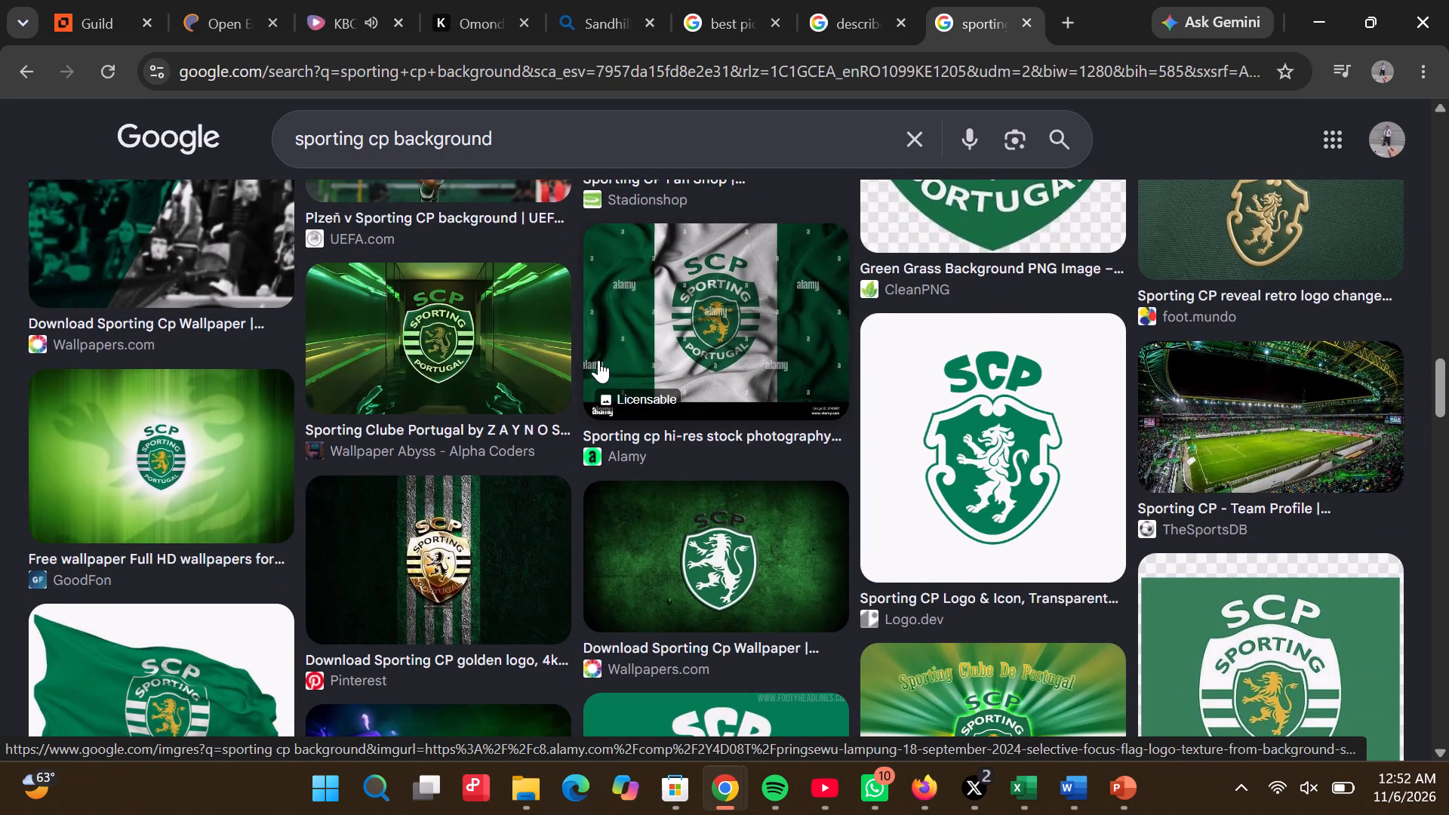
pyautogui.scroll(-3, 581, 364)
pyautogui.scroll(-1, 405, 324)
pyautogui.scroll(-2, 578, 320)
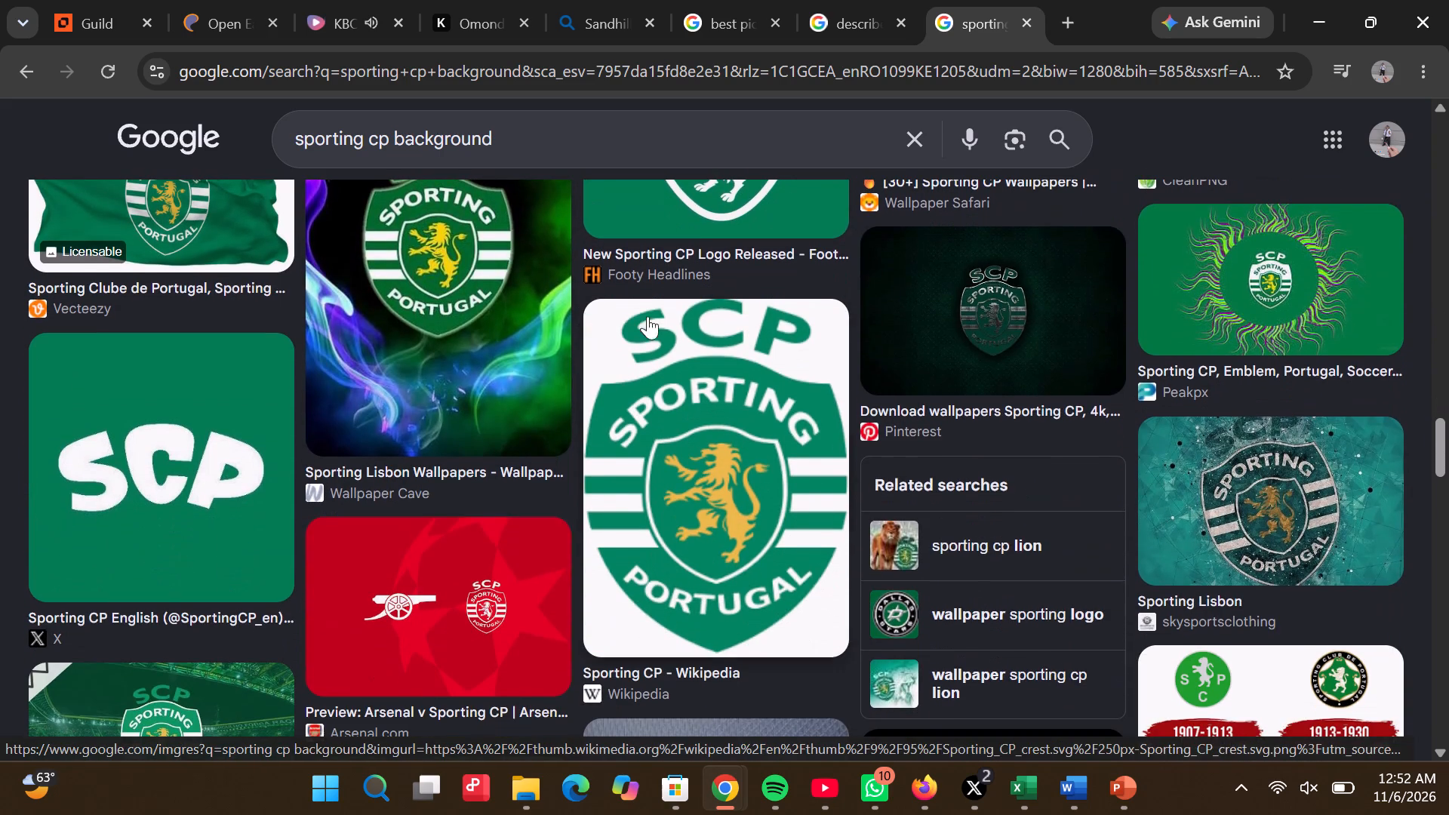
pyautogui.scroll(4, 894, 316)
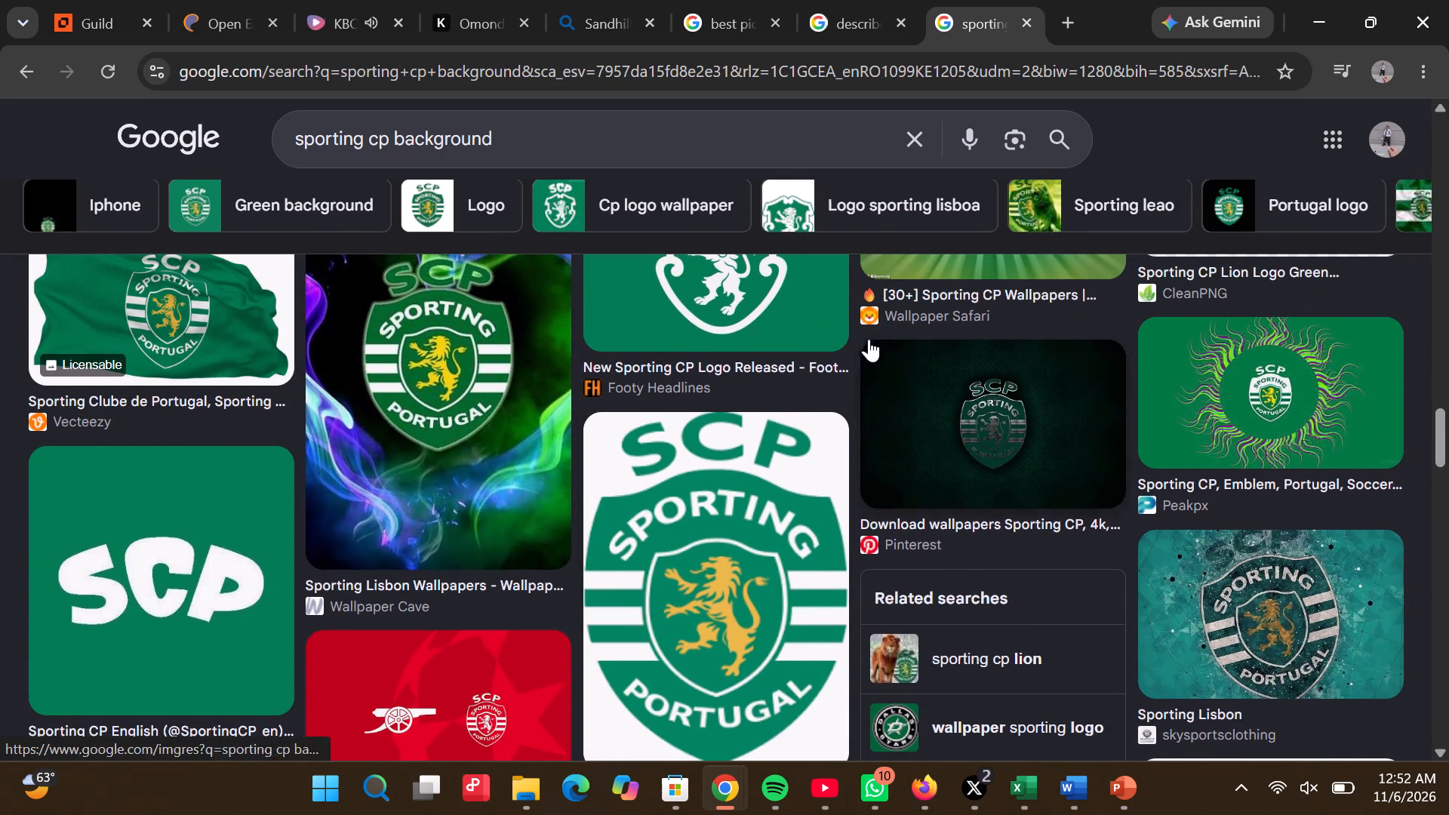
pyautogui.scroll(3, 869, 339)
pyautogui.scroll(17, 554, 298)
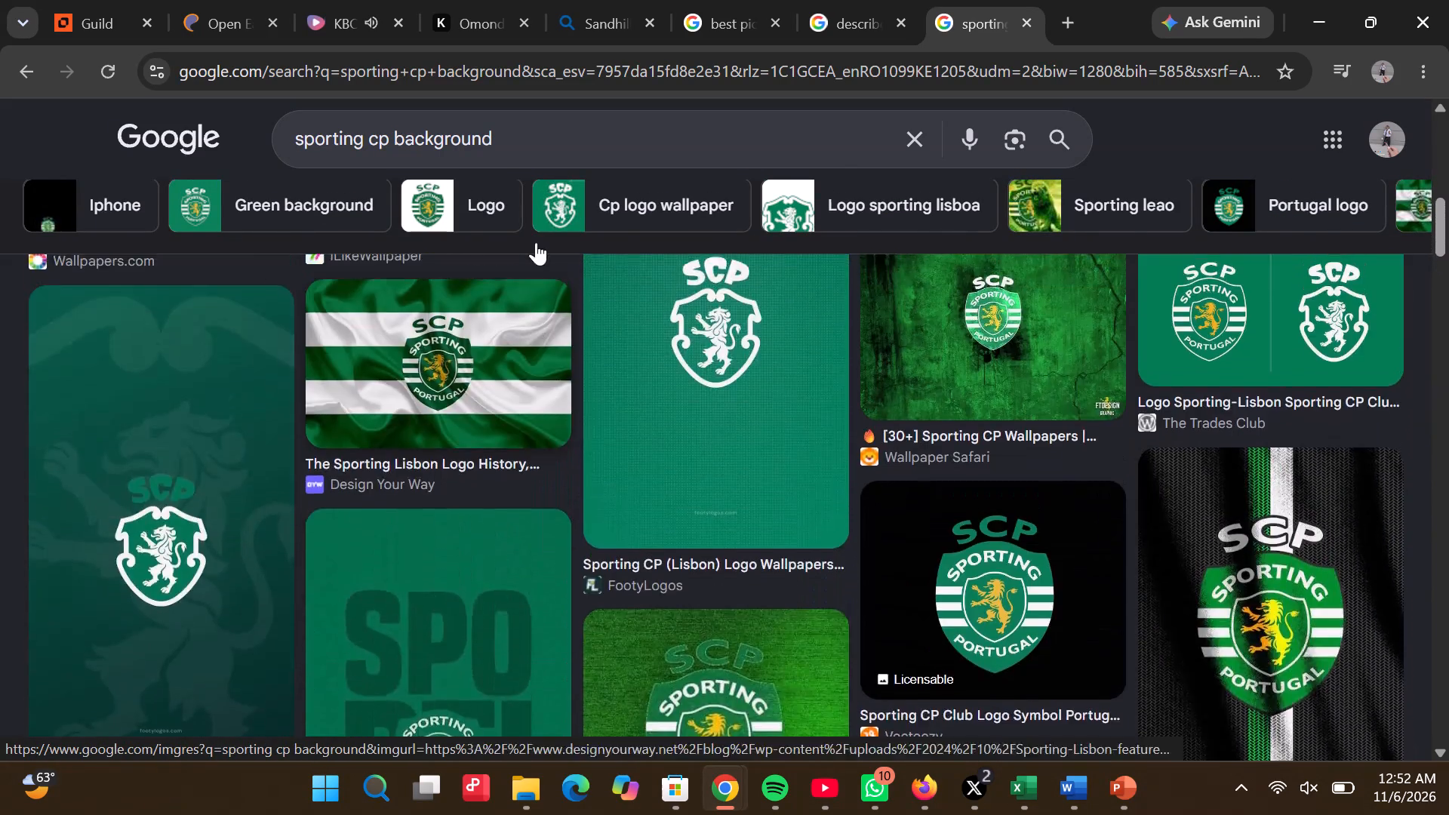
pyautogui.scroll(1, 536, 242)
pyautogui.scroll(5, 507, 163)
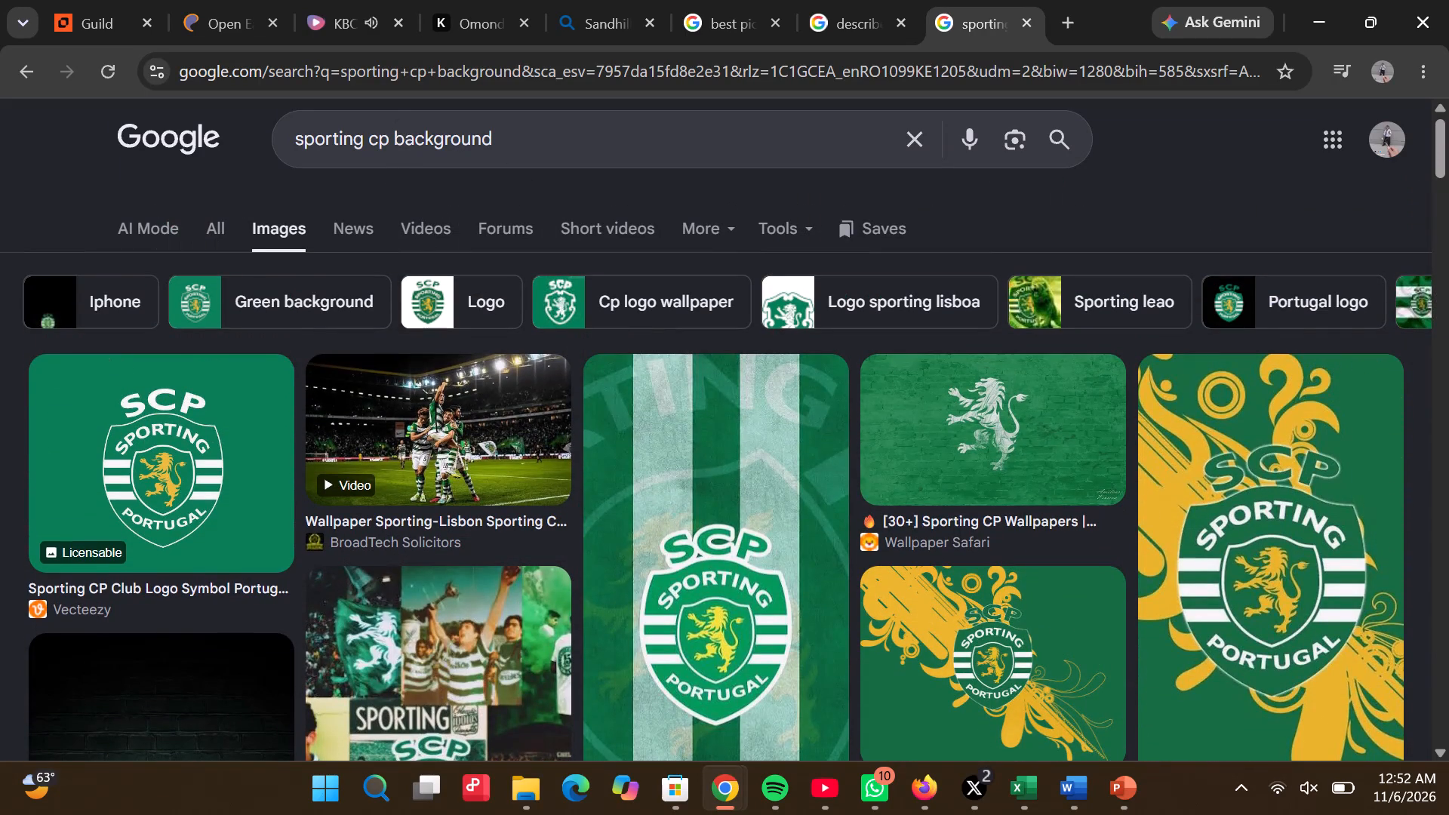
# Refine the image search to "sporting cp background colour".
pyautogui.click(497, 158)
pyautogui.press('space')
pyautogui.write('col')
pyautogui.write('ouy')
pyautogui.press('BackSpace')
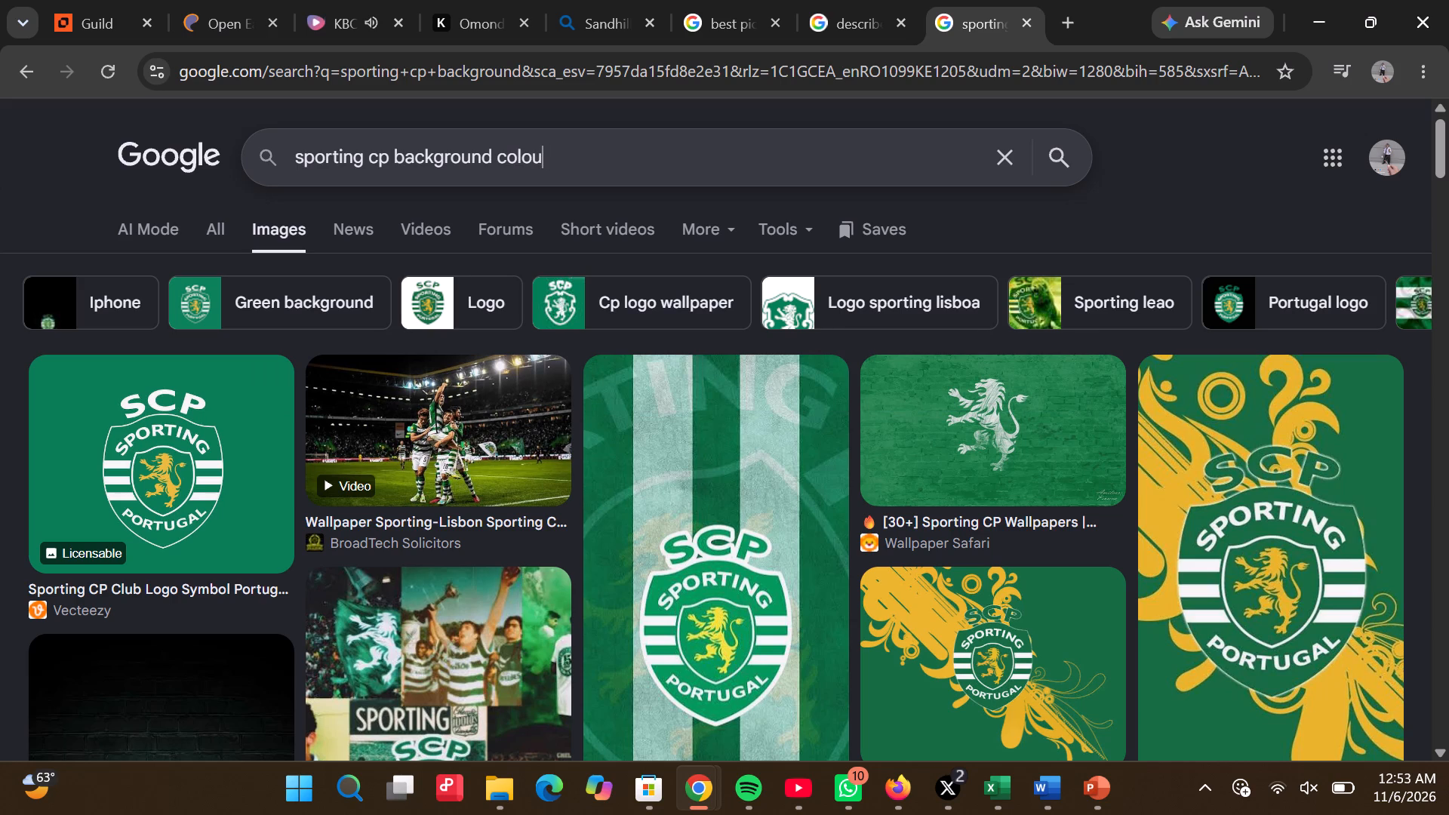
pyautogui.press('r')
pyautogui.press('Return')
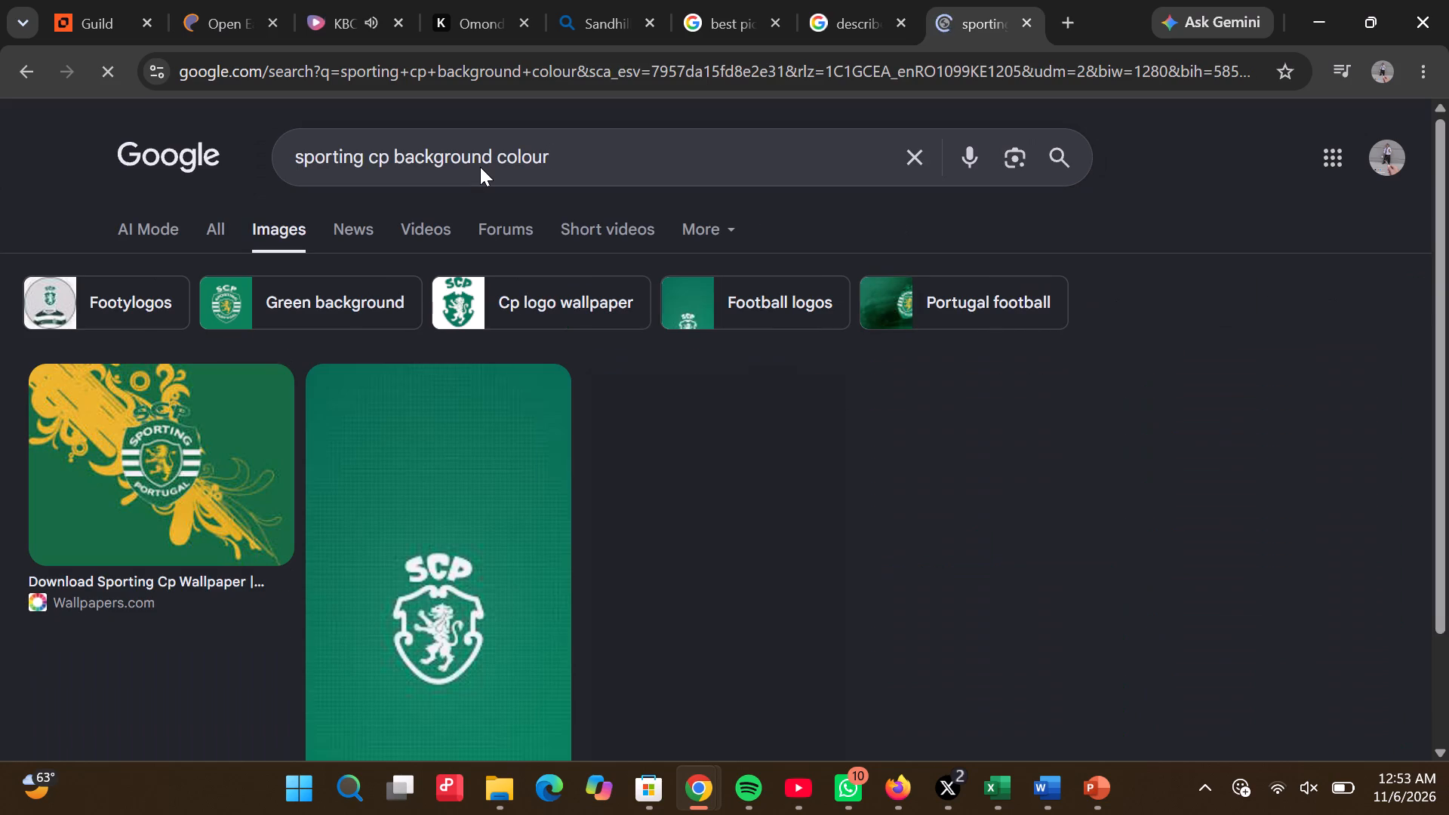
# Examine the "sporting cp background colour" image results for a suitable slide background.
pyautogui.scroll(-3, 590, 377)
pyautogui.scroll(-2, 450, 336)
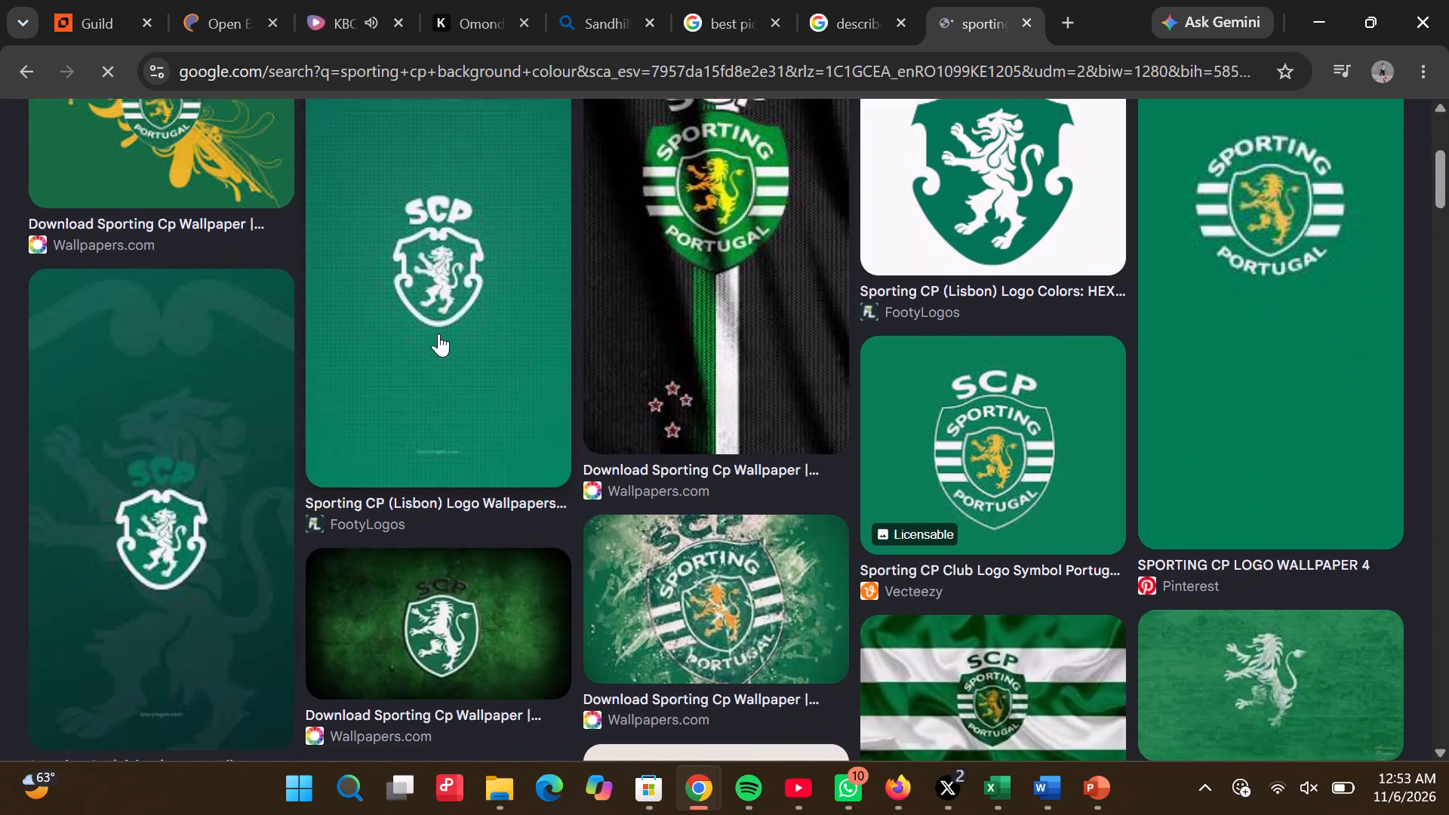
pyautogui.scroll(-5, 437, 332)
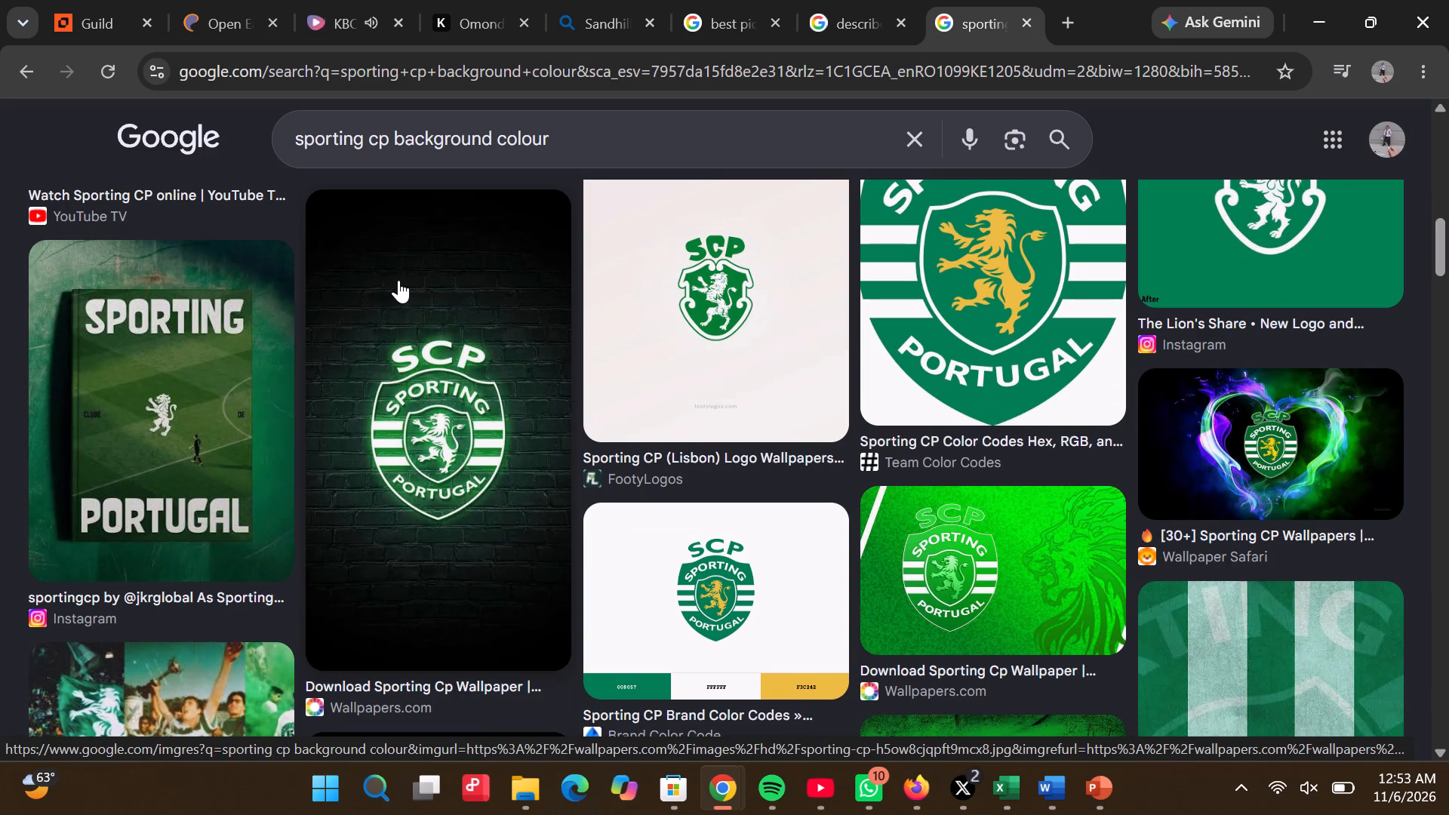
pyautogui.scroll(-3, 275, 260)
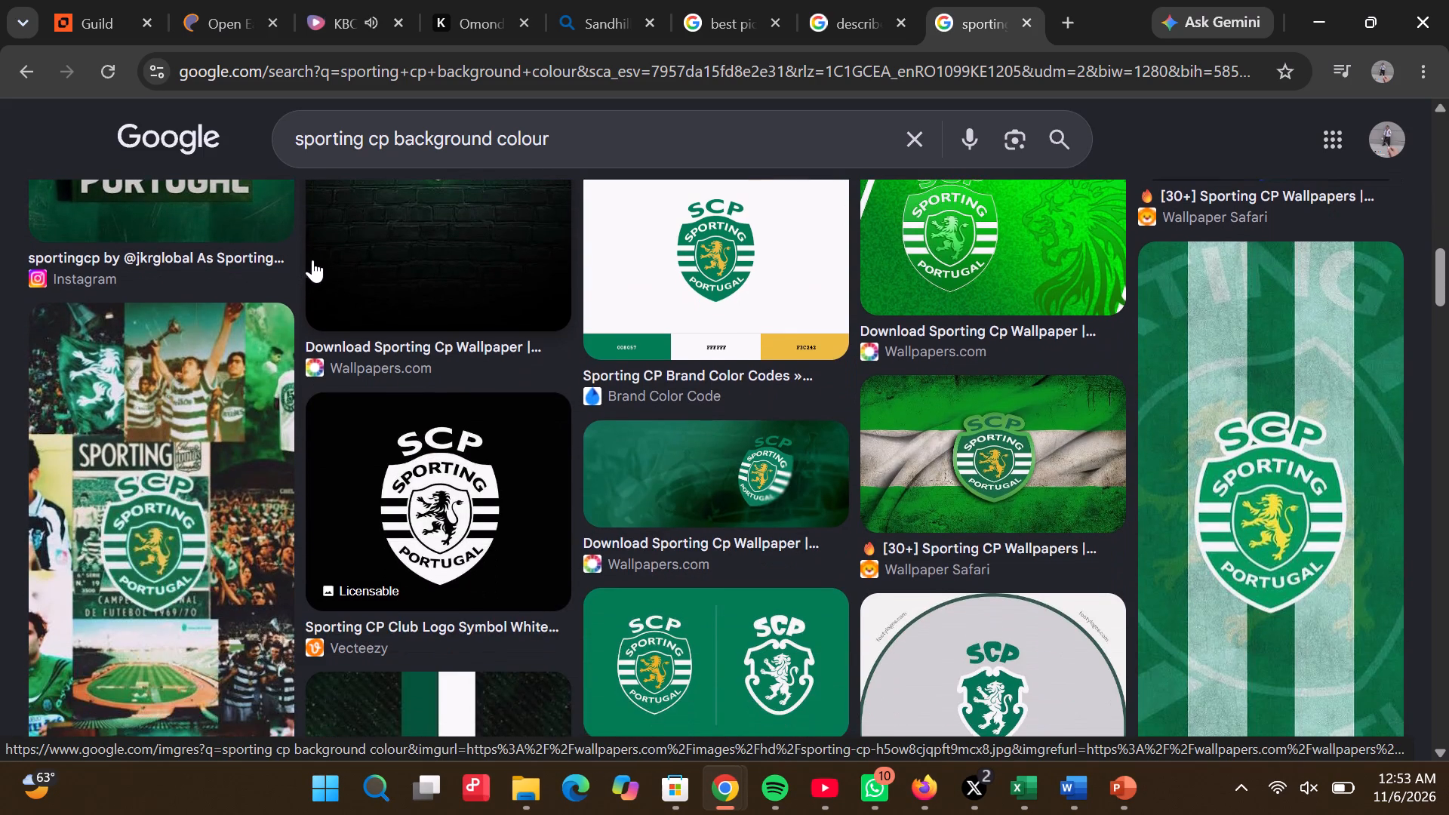
pyautogui.scroll(-1, 445, 378)
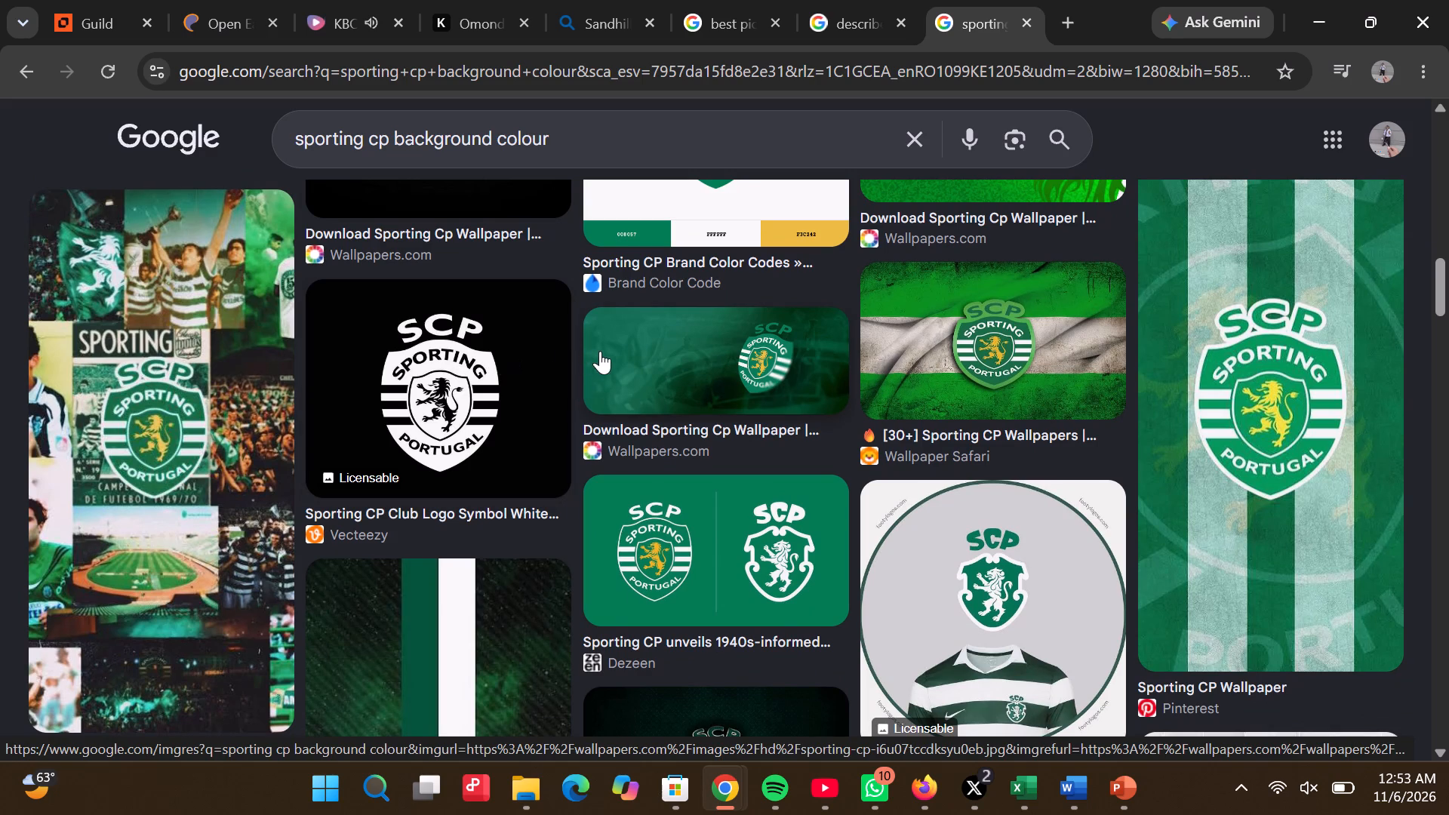
pyautogui.scroll(-1, 376, 303)
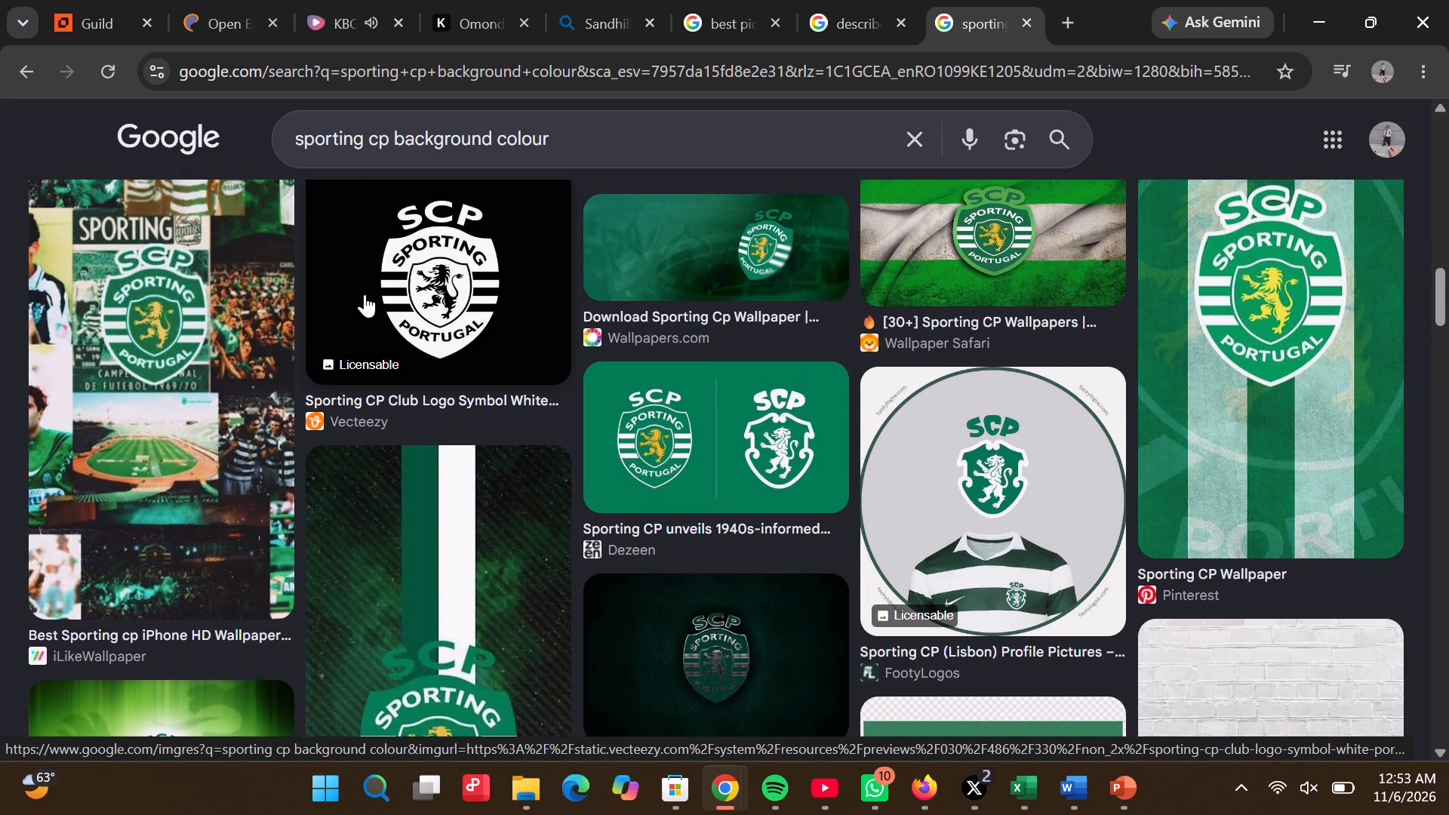
pyautogui.scroll(-2, 365, 294)
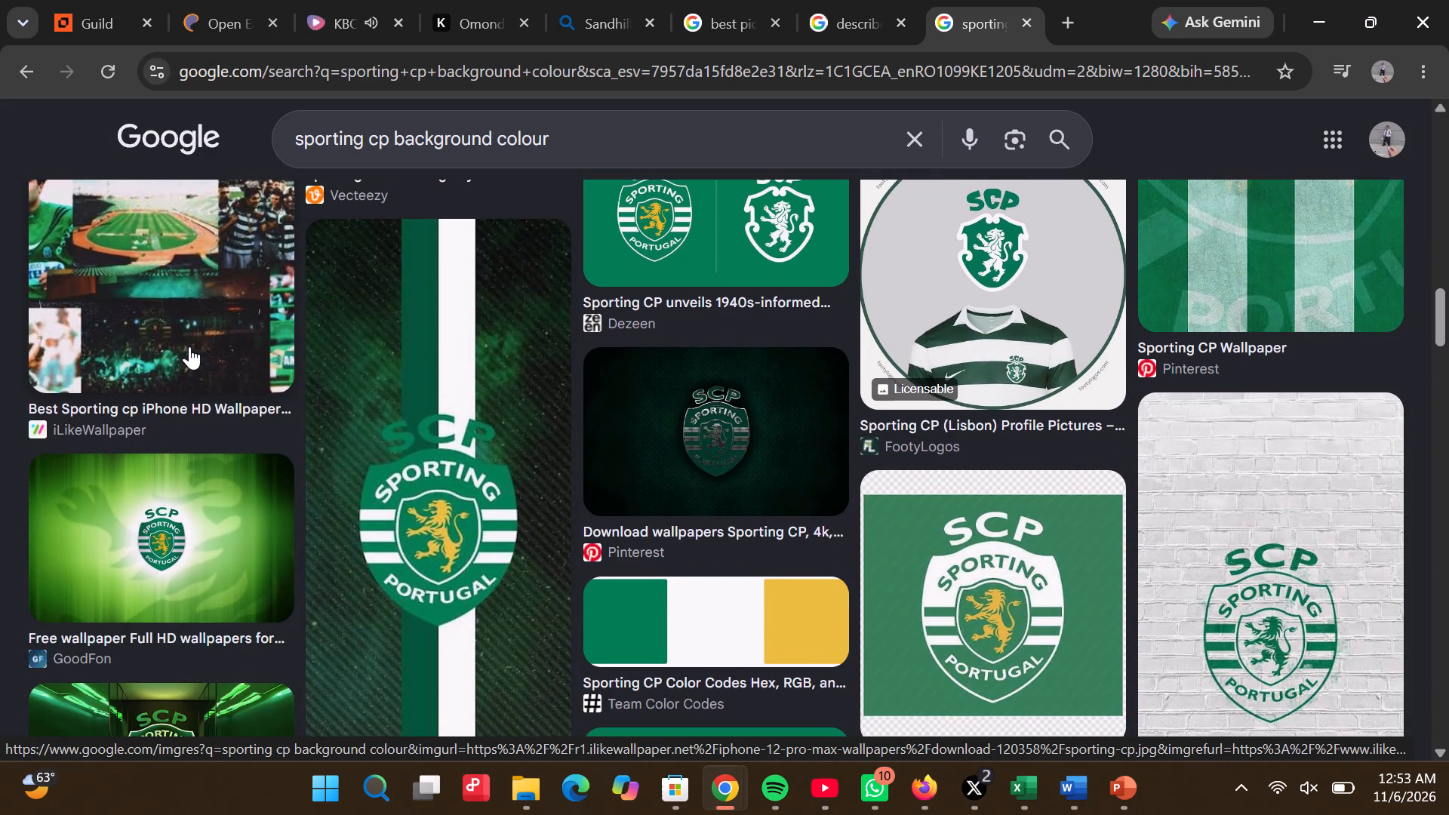
pyautogui.scroll(-3, 195, 336)
pyautogui.scroll(-2, 448, 346)
pyautogui.scroll(-3, 559, 340)
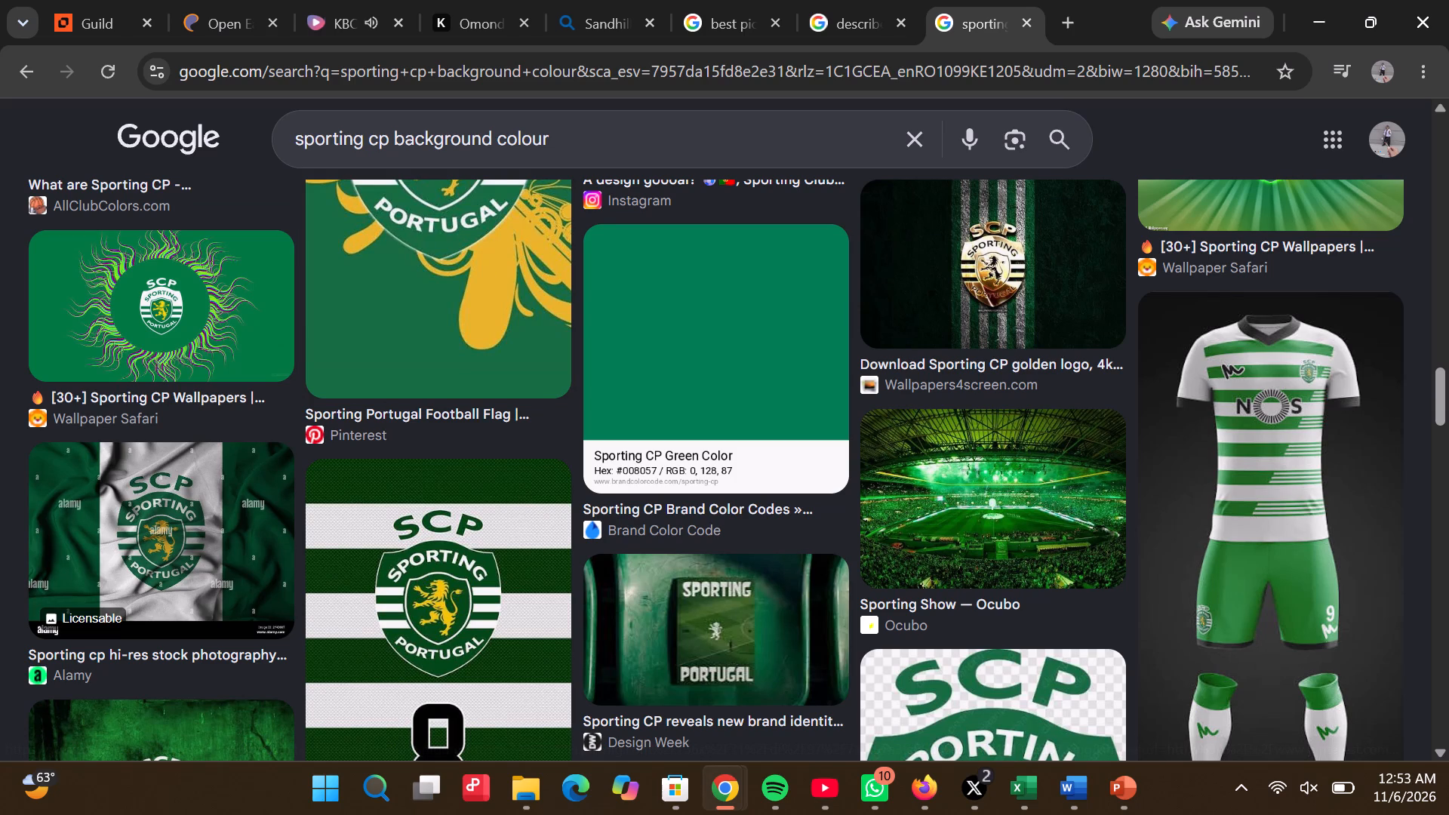
# Change the image search to "sporting cp fans".
pyautogui.moveTo(395, 138); pyautogui.dragTo(542, 136)
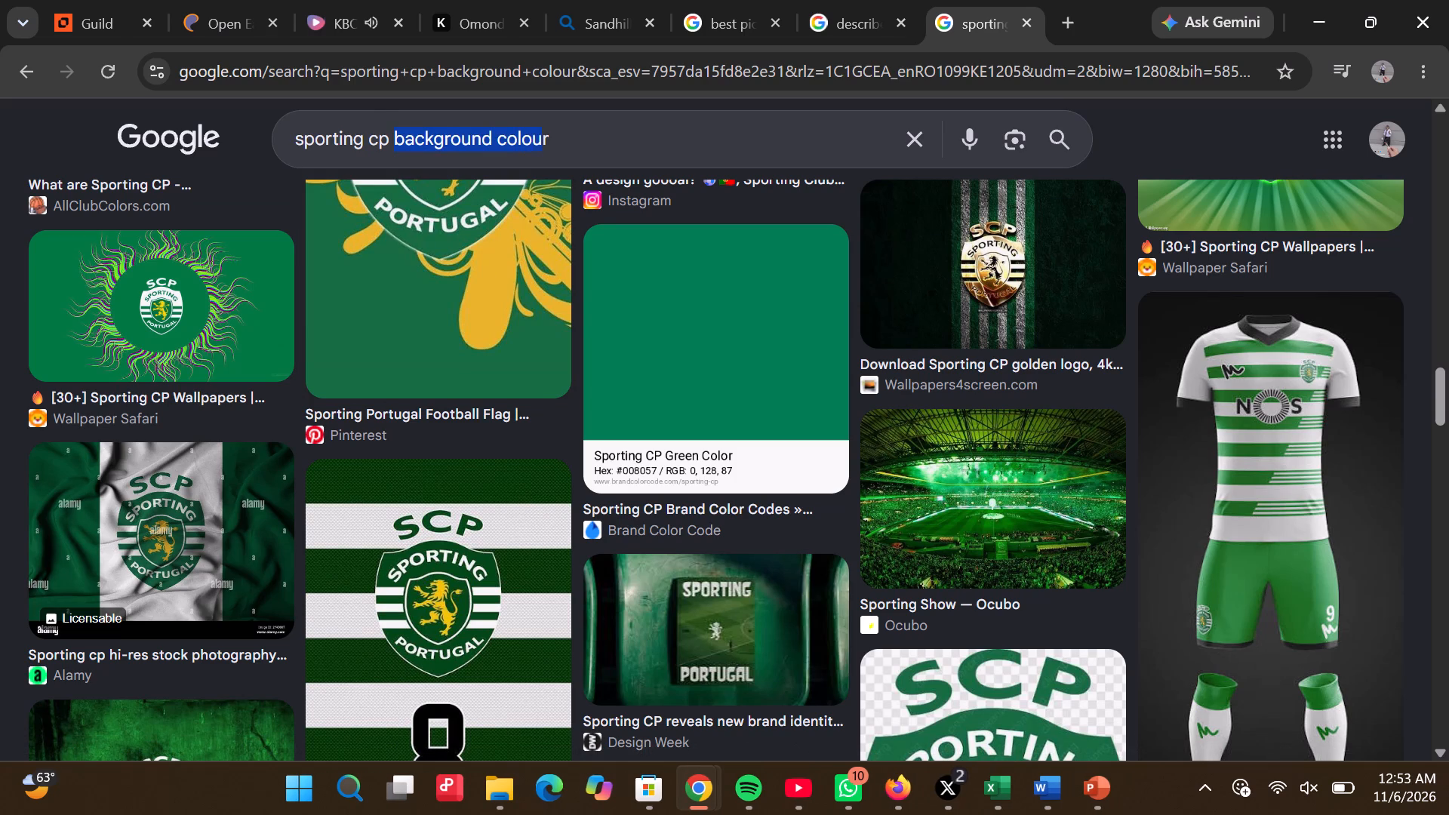
pyautogui.moveTo(542, 136); pyautogui.dragTo(550, 135)
pyautogui.rightClick(550, 135)
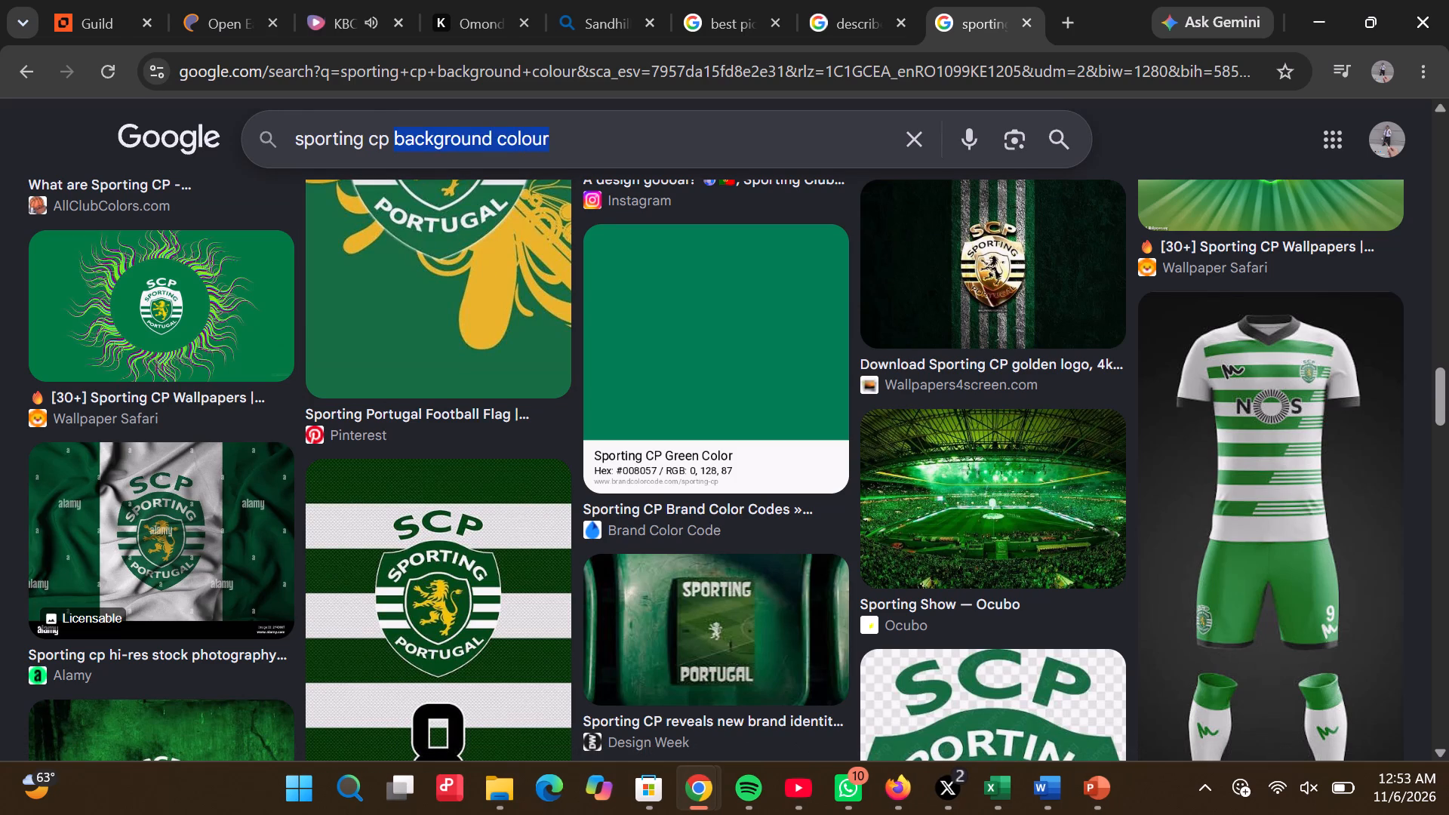
pyautogui.click(598, 241)
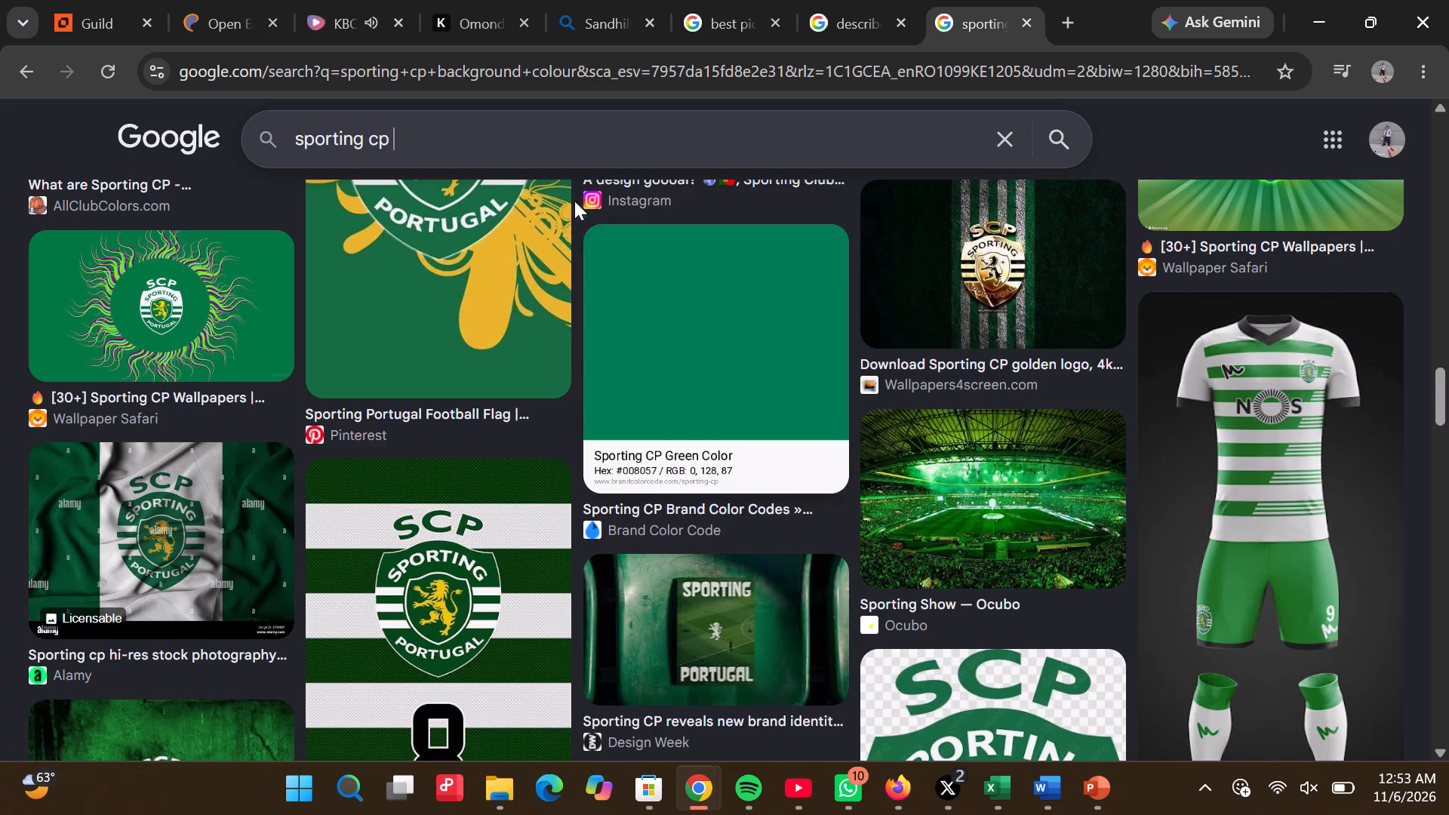
pyautogui.write('fans')
pyautogui.press('Return')
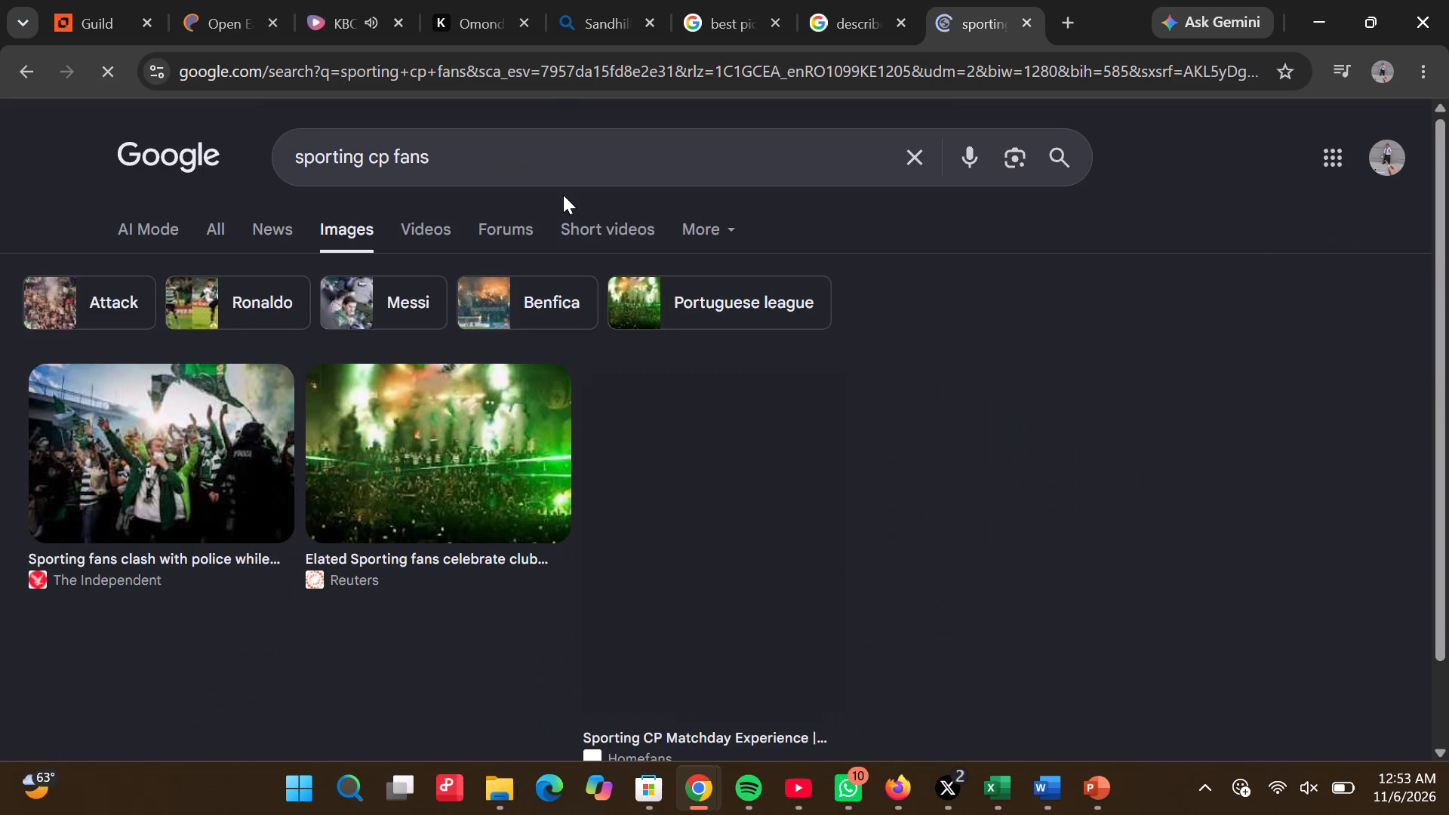
# Examine the "sporting cp fans" image results for a crowd picture suited to the slide.
pyautogui.scroll(-1, 467, 385)
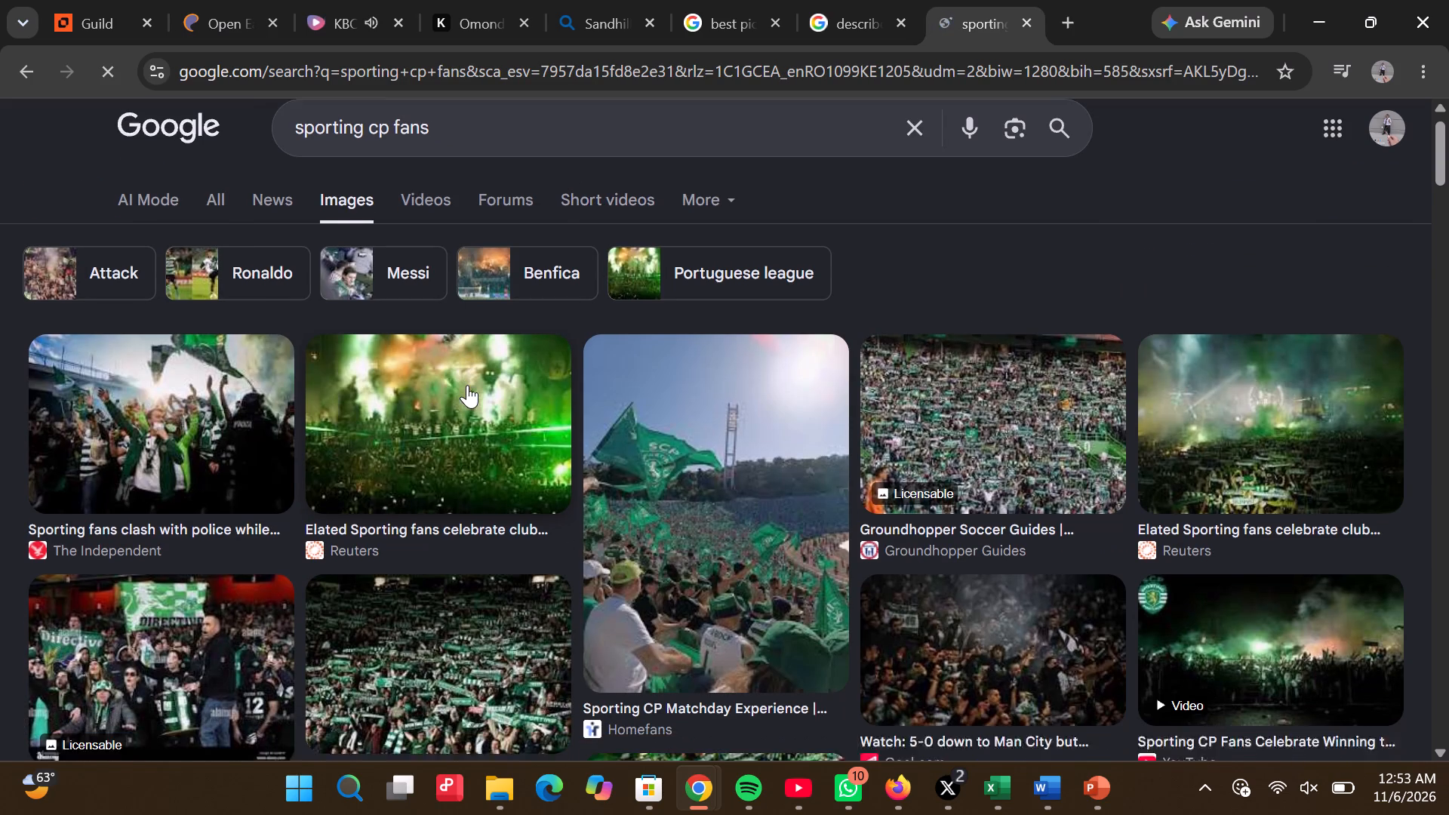
pyautogui.scroll(-1, 467, 385)
pyautogui.scroll(-2, 370, 383)
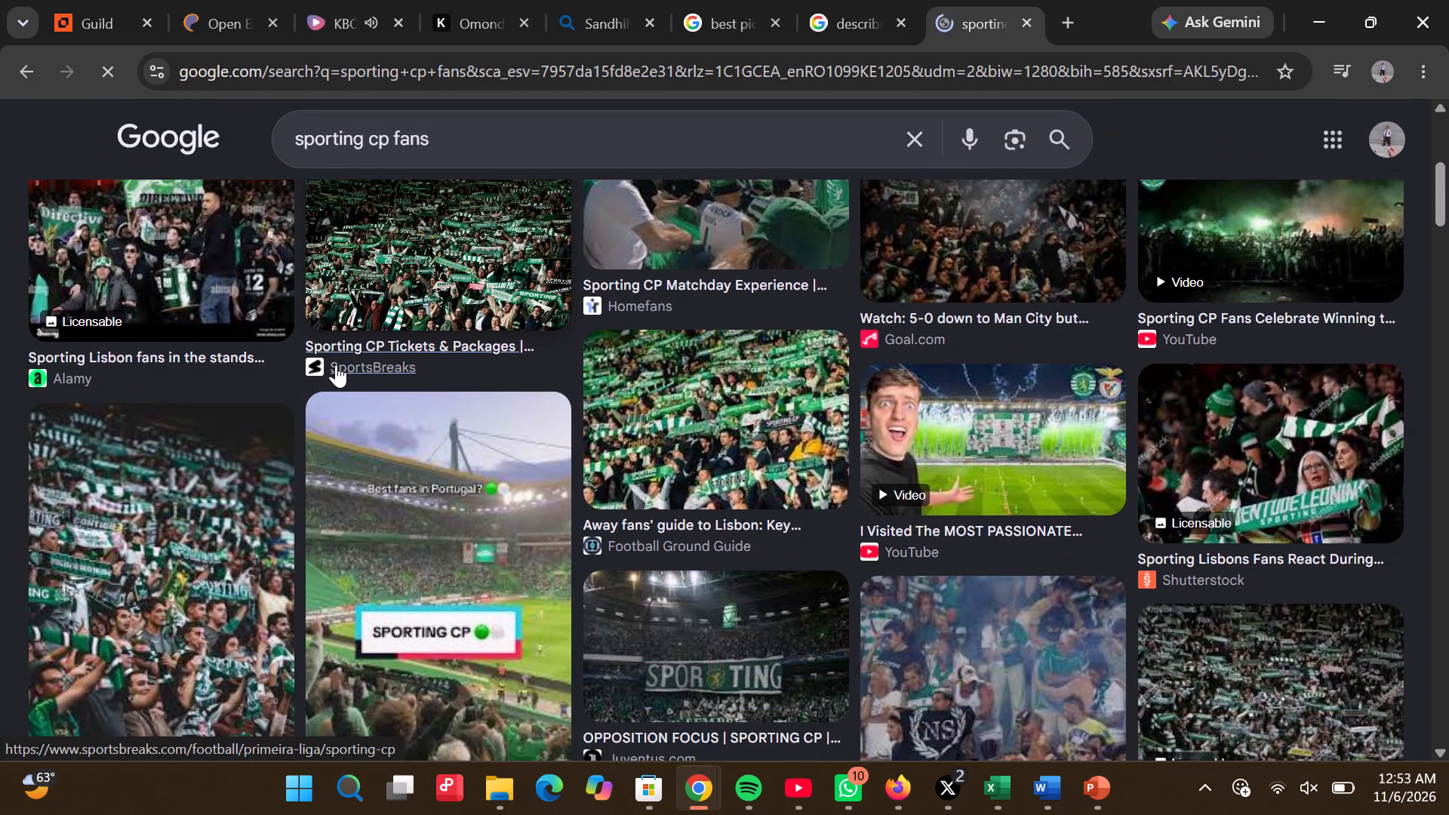
pyautogui.scroll(-2, 344, 354)
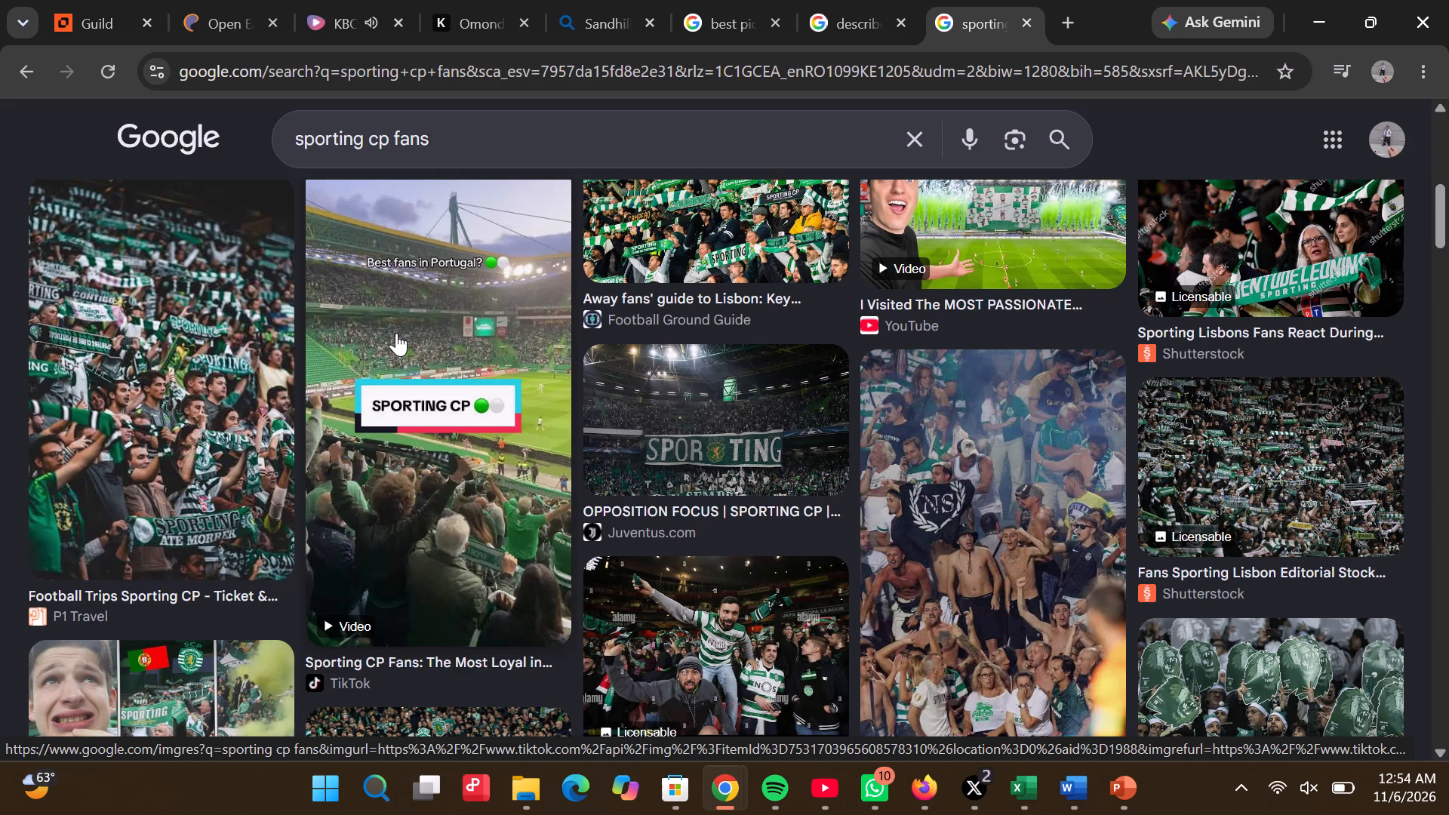
pyautogui.scroll(-2, 330, 347)
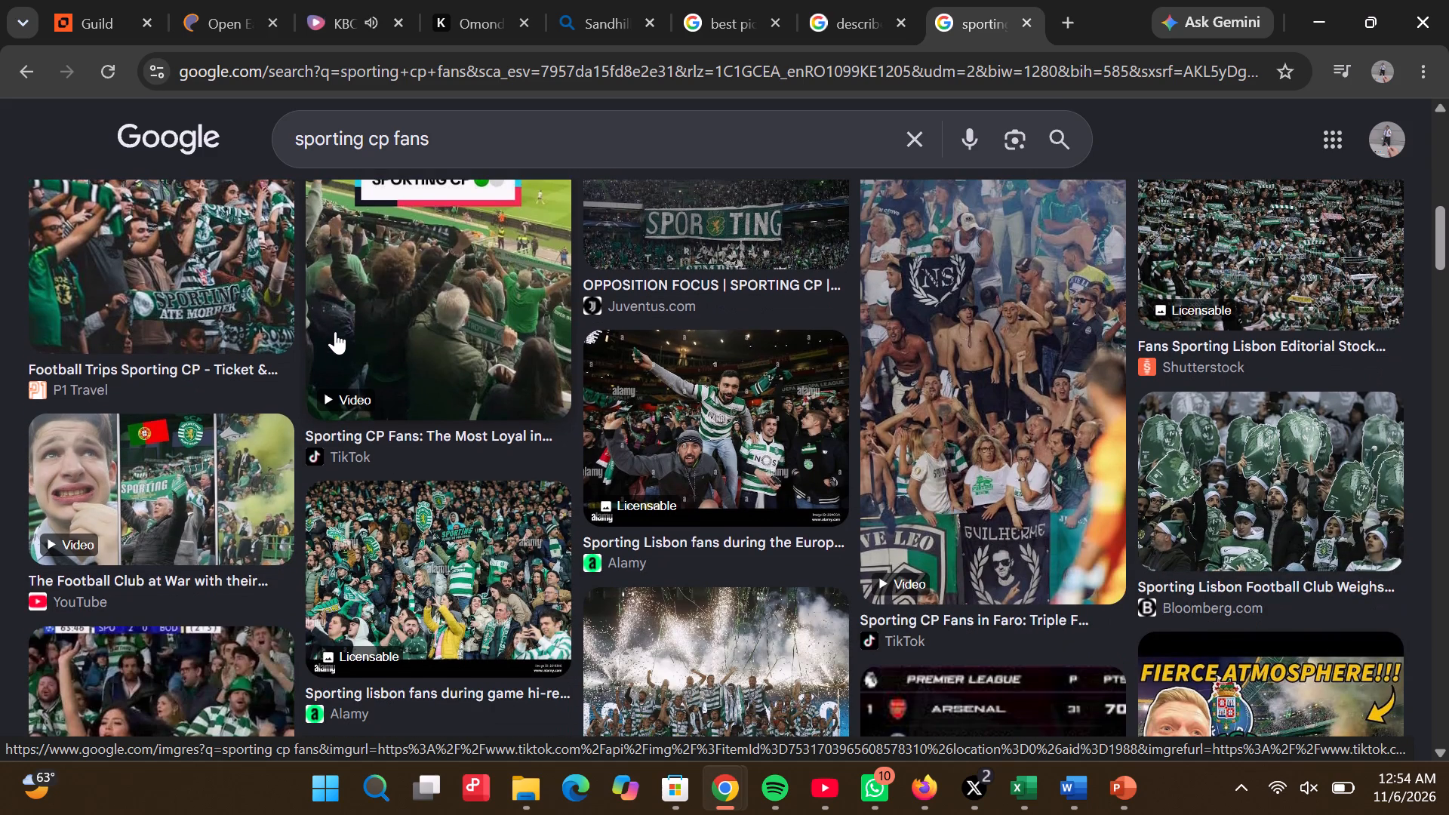
pyautogui.scroll(-4, 335, 331)
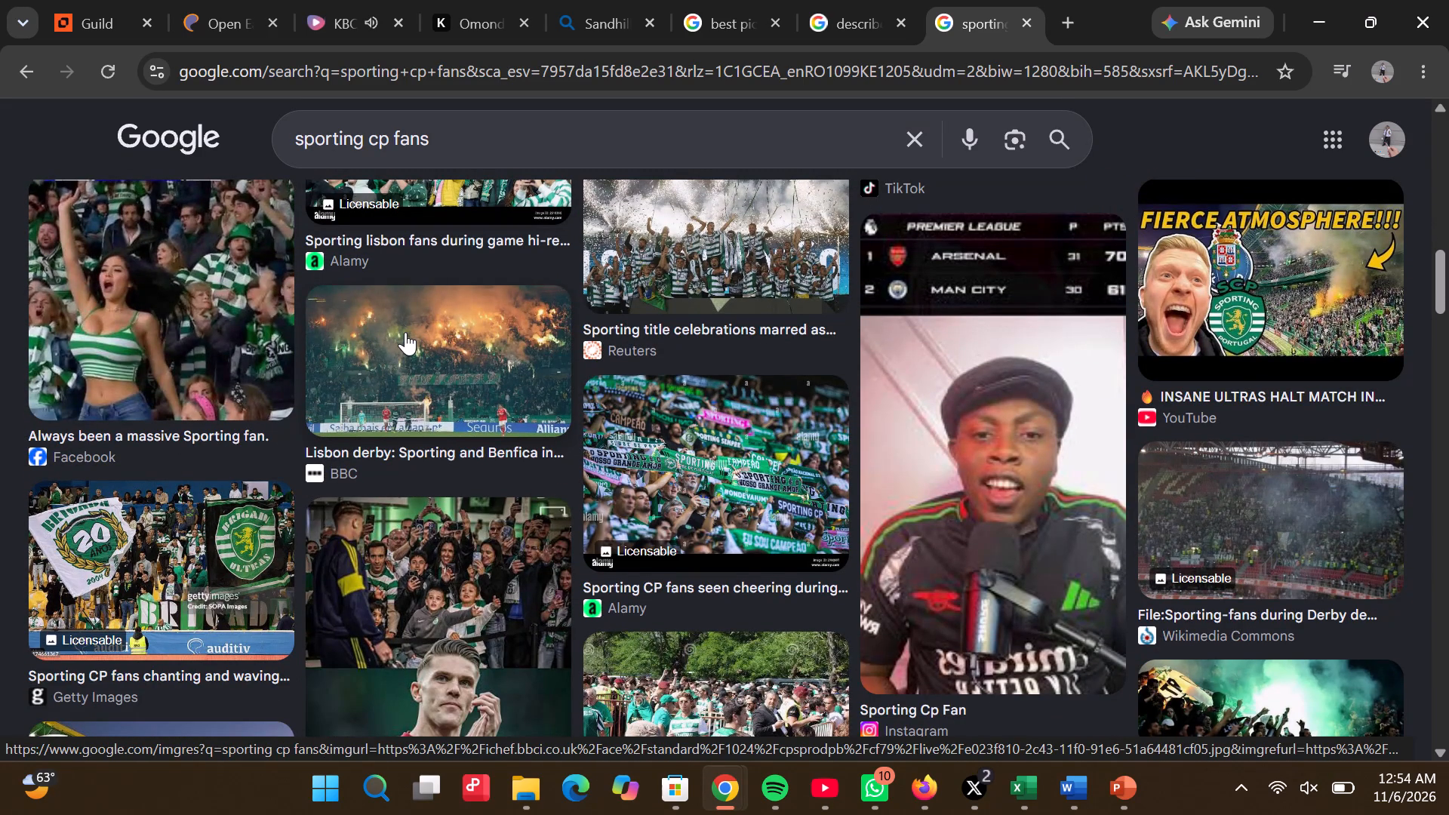
pyautogui.scroll(-3, 405, 332)
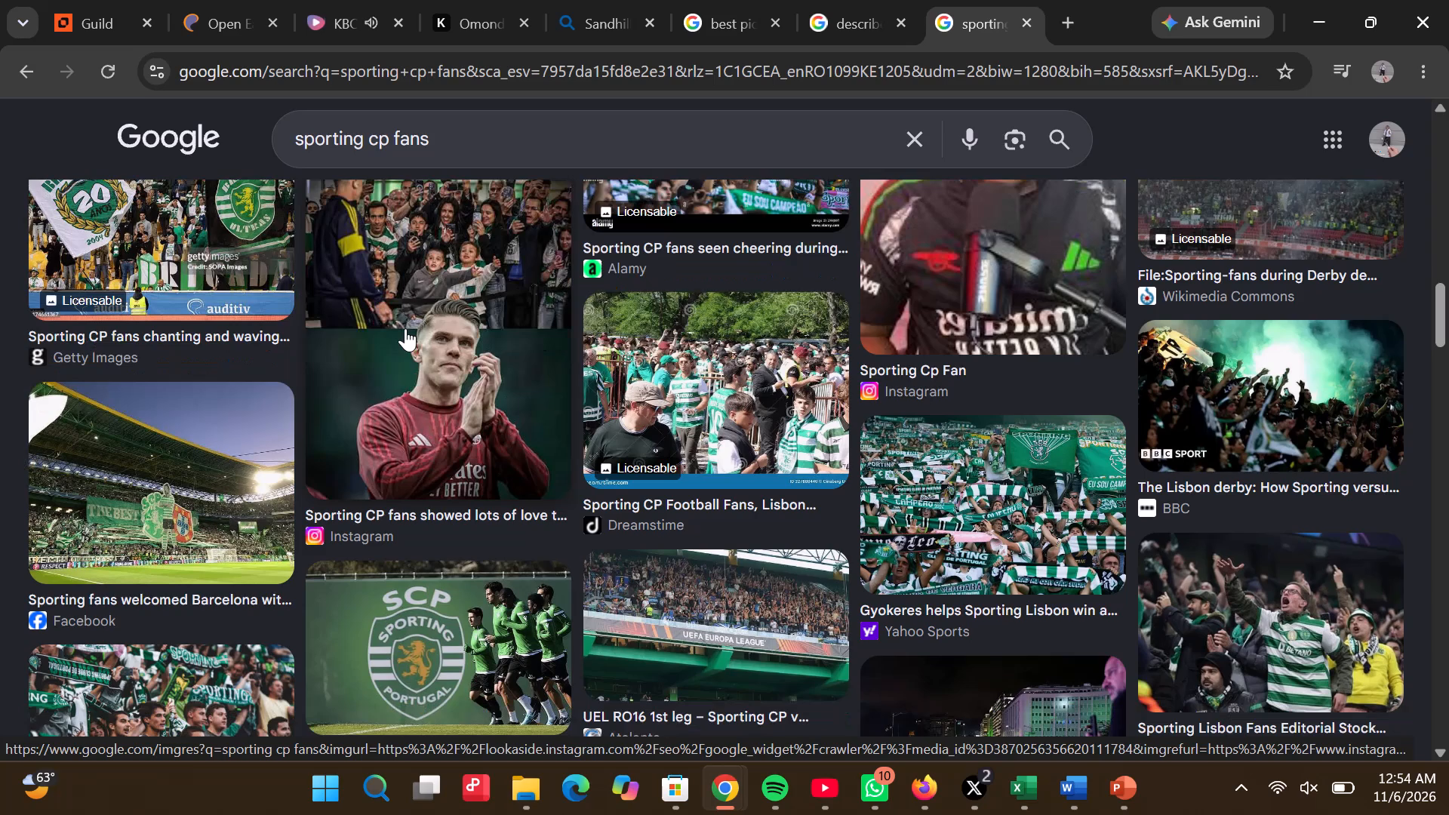
pyautogui.scroll(-4, 405, 328)
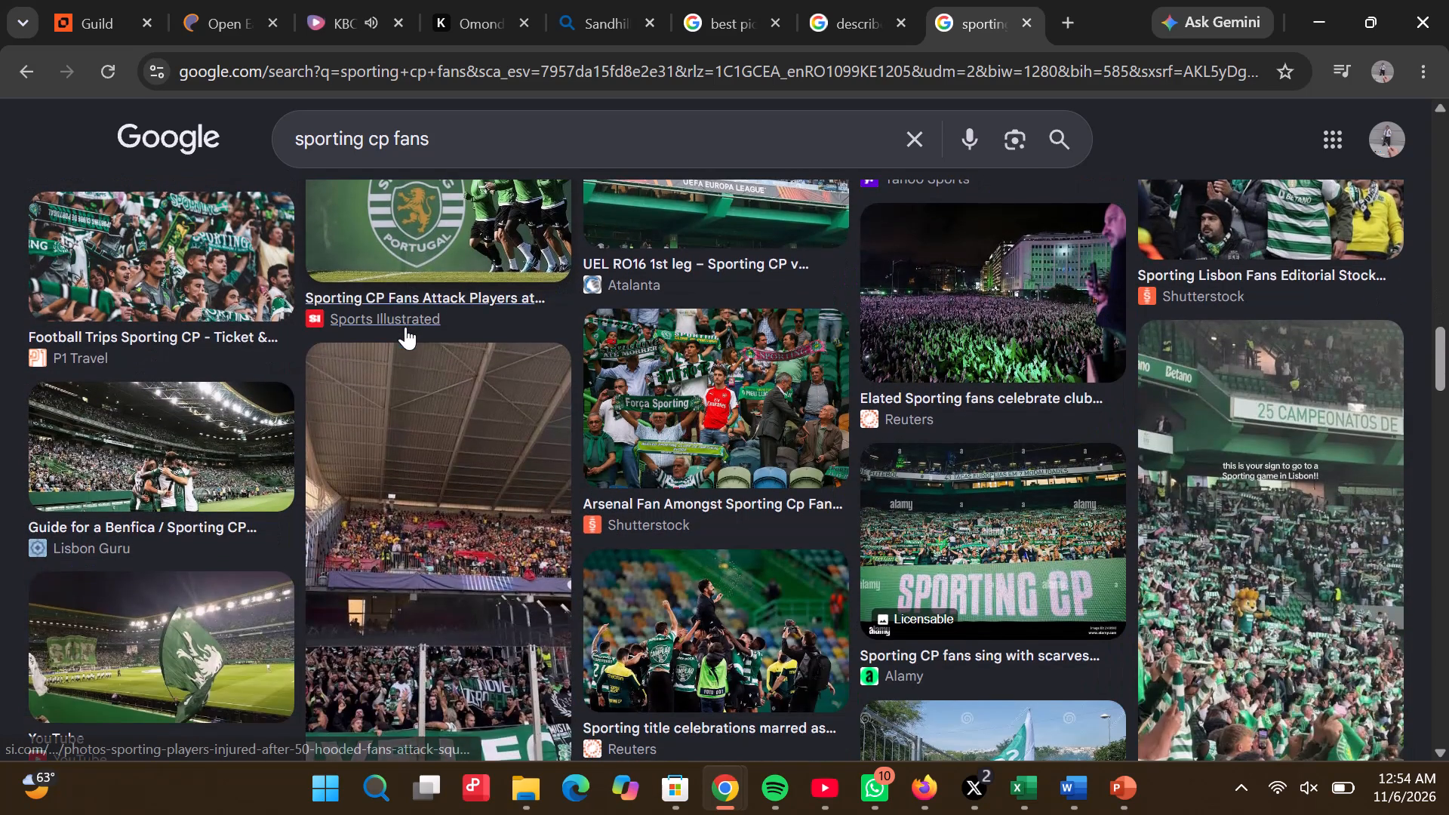
# Refine the image search to "sporting cp fans 2005".
pyautogui.click(503, 142)
pyautogui.press('space')
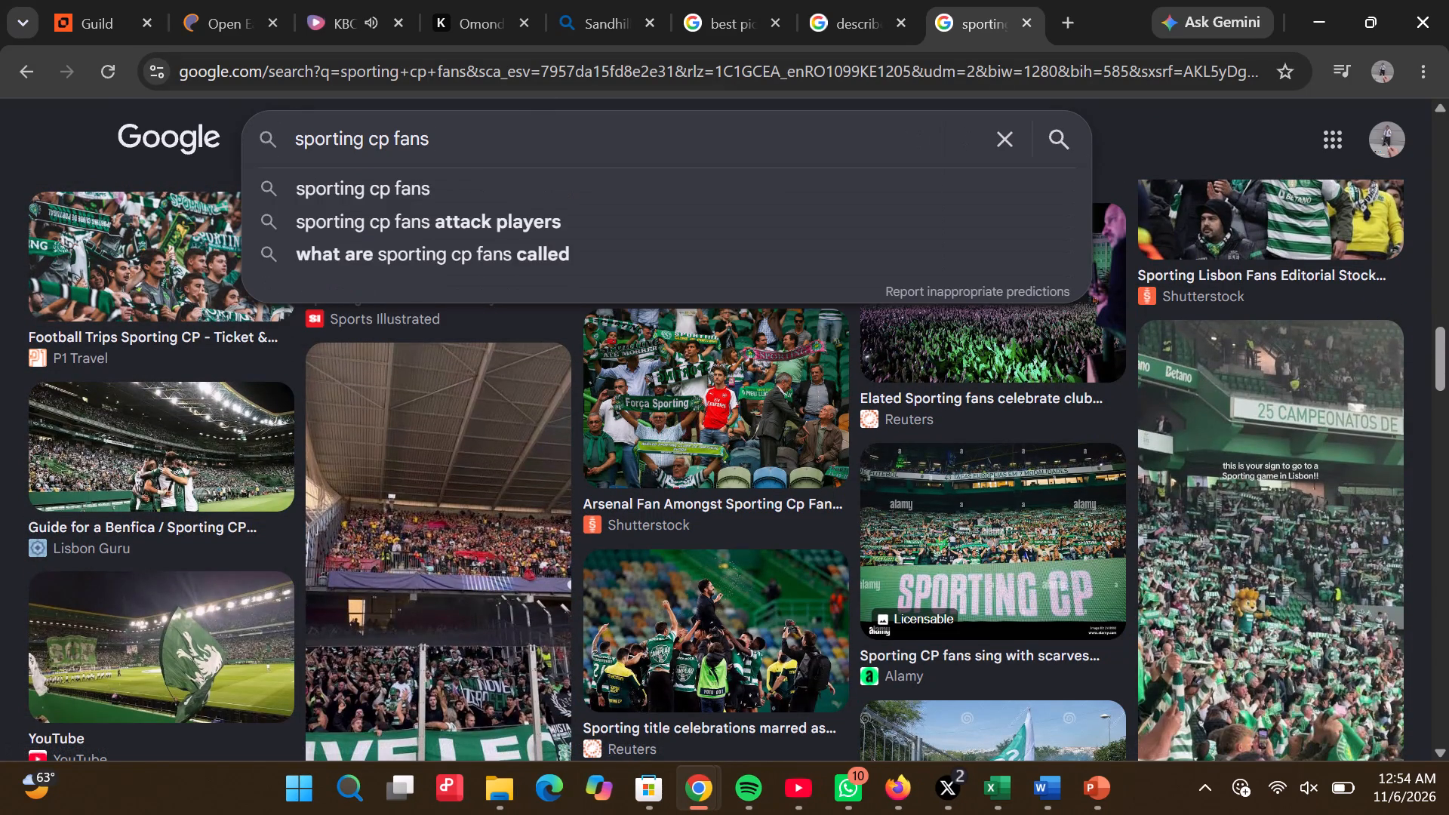
pyautogui.write('2005')
pyautogui.press('Return')
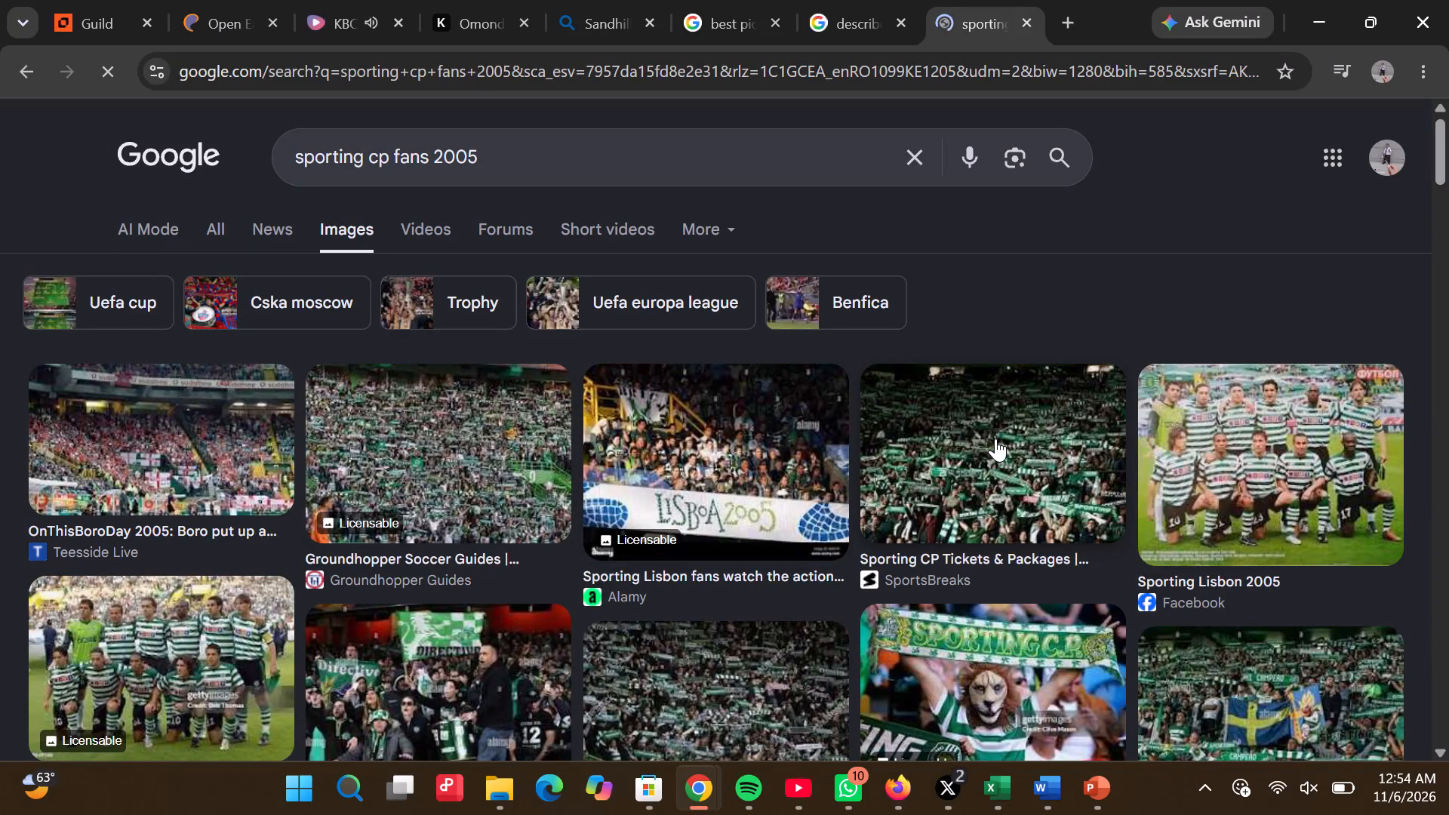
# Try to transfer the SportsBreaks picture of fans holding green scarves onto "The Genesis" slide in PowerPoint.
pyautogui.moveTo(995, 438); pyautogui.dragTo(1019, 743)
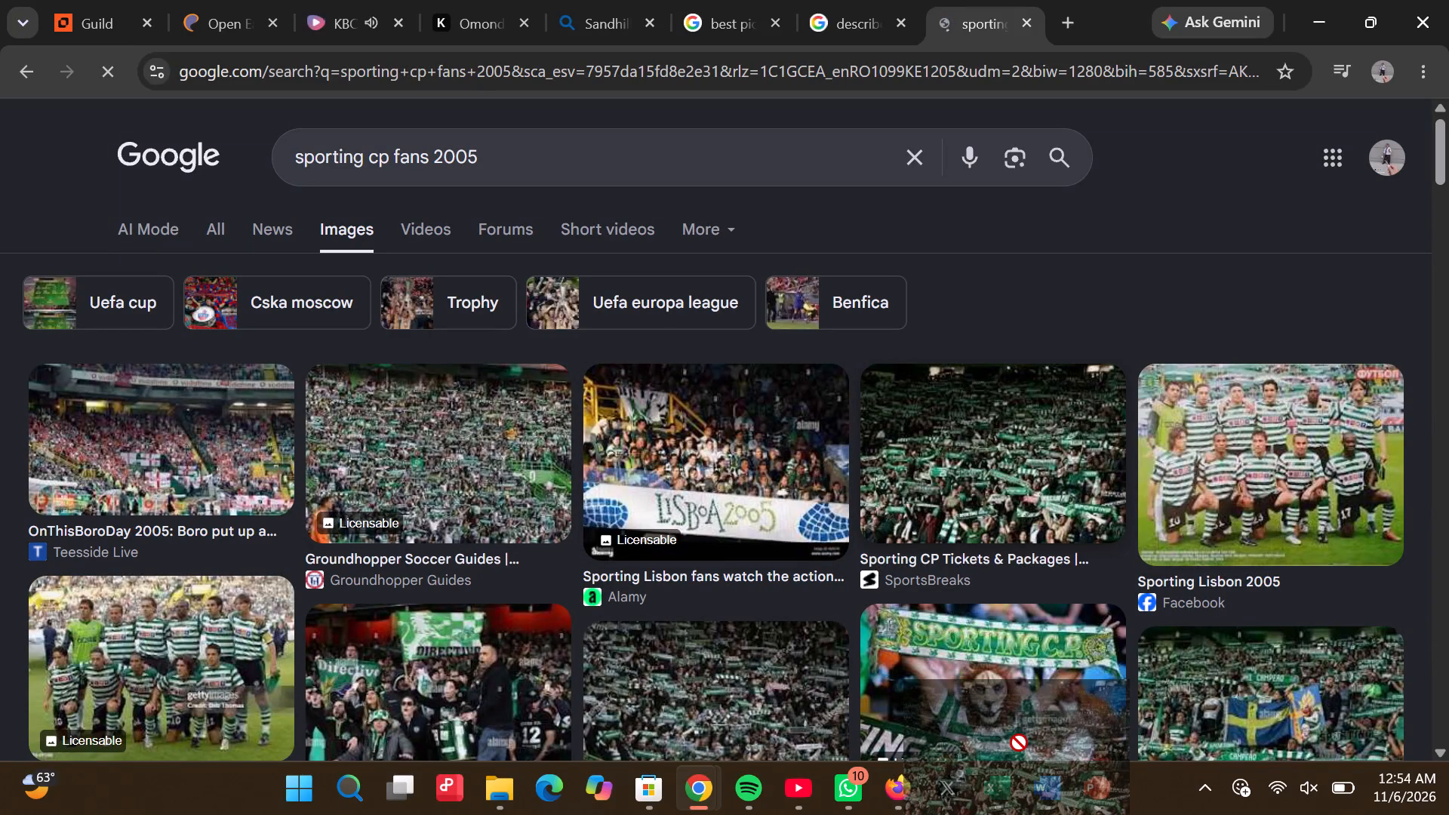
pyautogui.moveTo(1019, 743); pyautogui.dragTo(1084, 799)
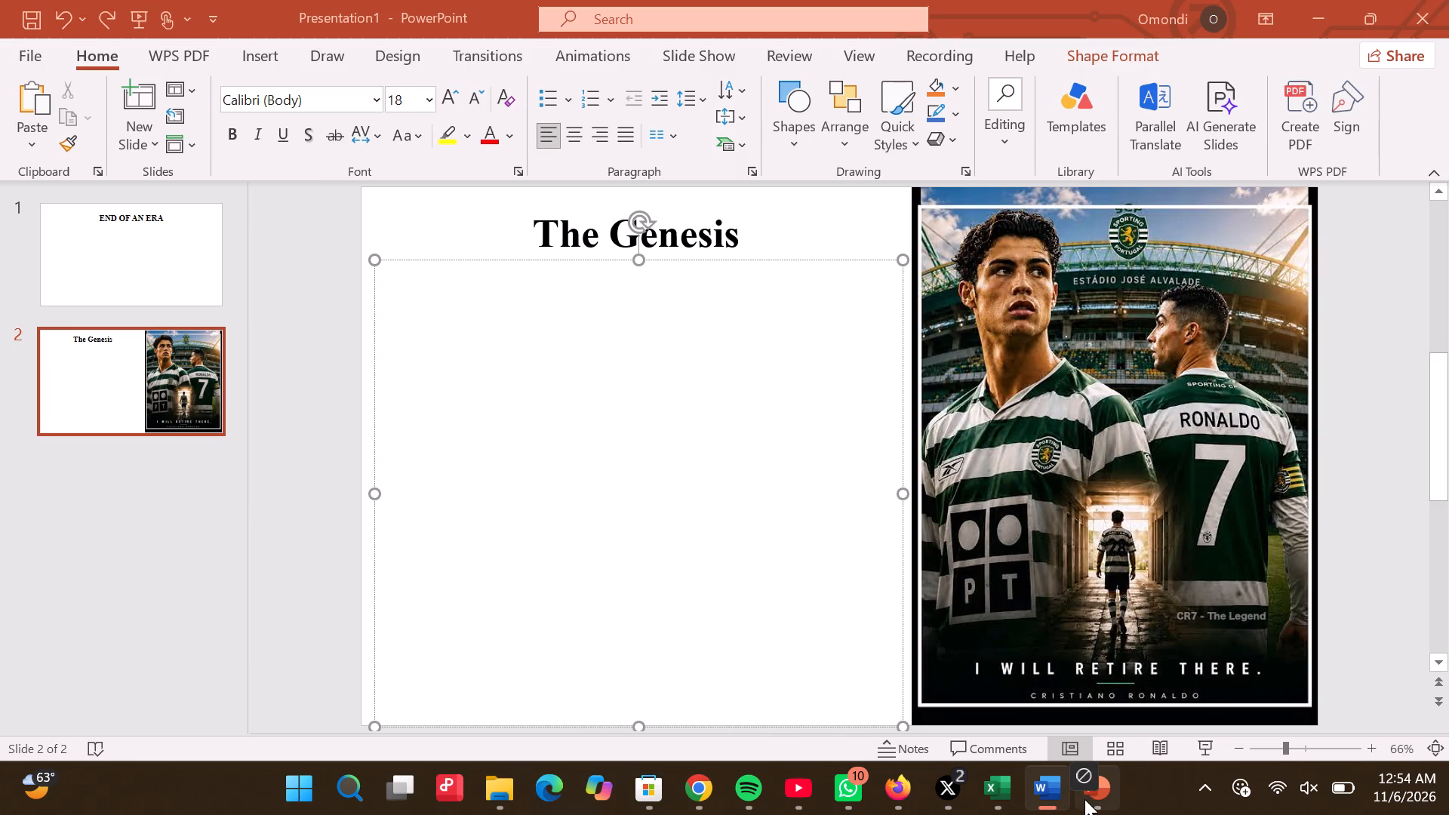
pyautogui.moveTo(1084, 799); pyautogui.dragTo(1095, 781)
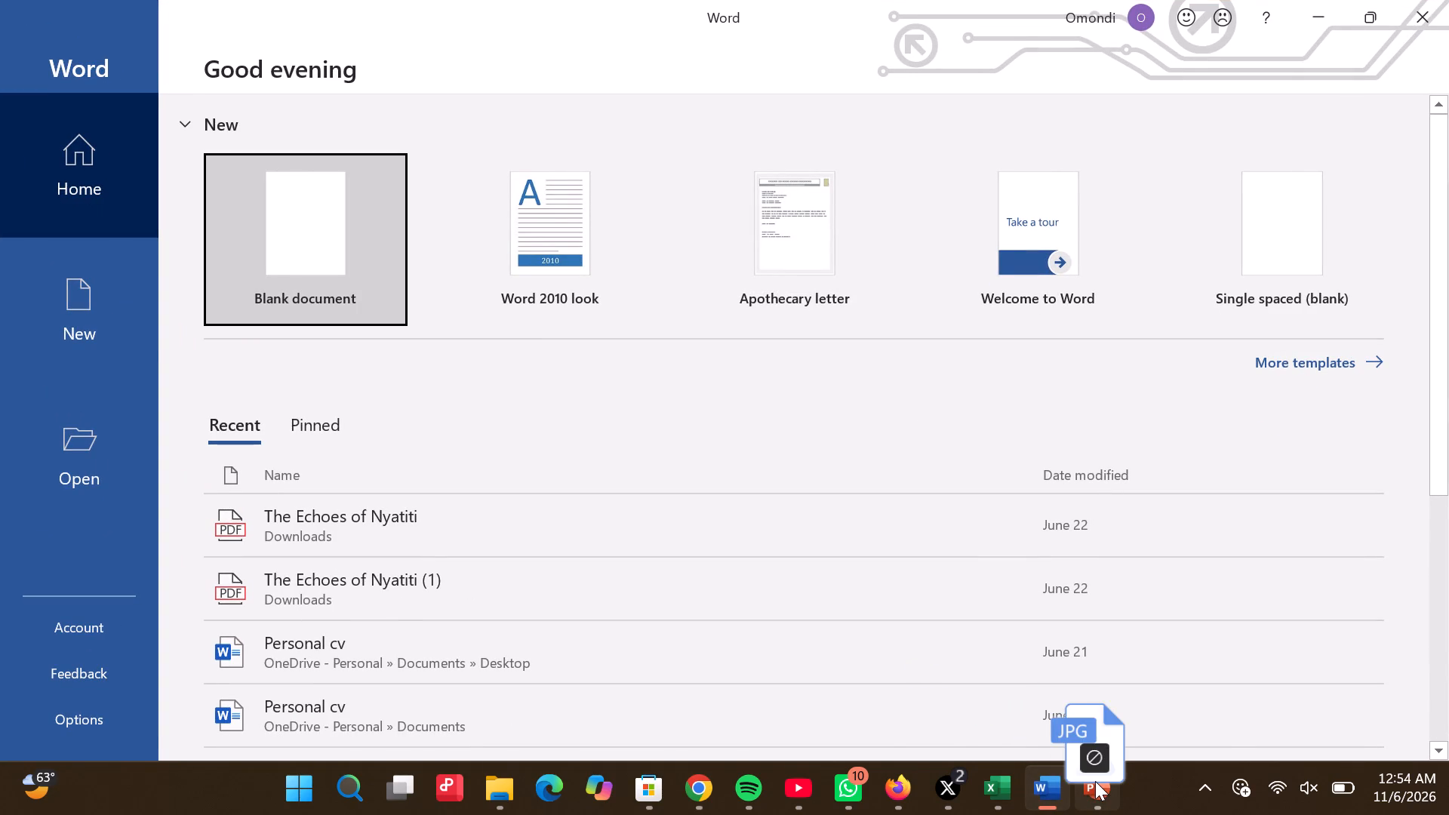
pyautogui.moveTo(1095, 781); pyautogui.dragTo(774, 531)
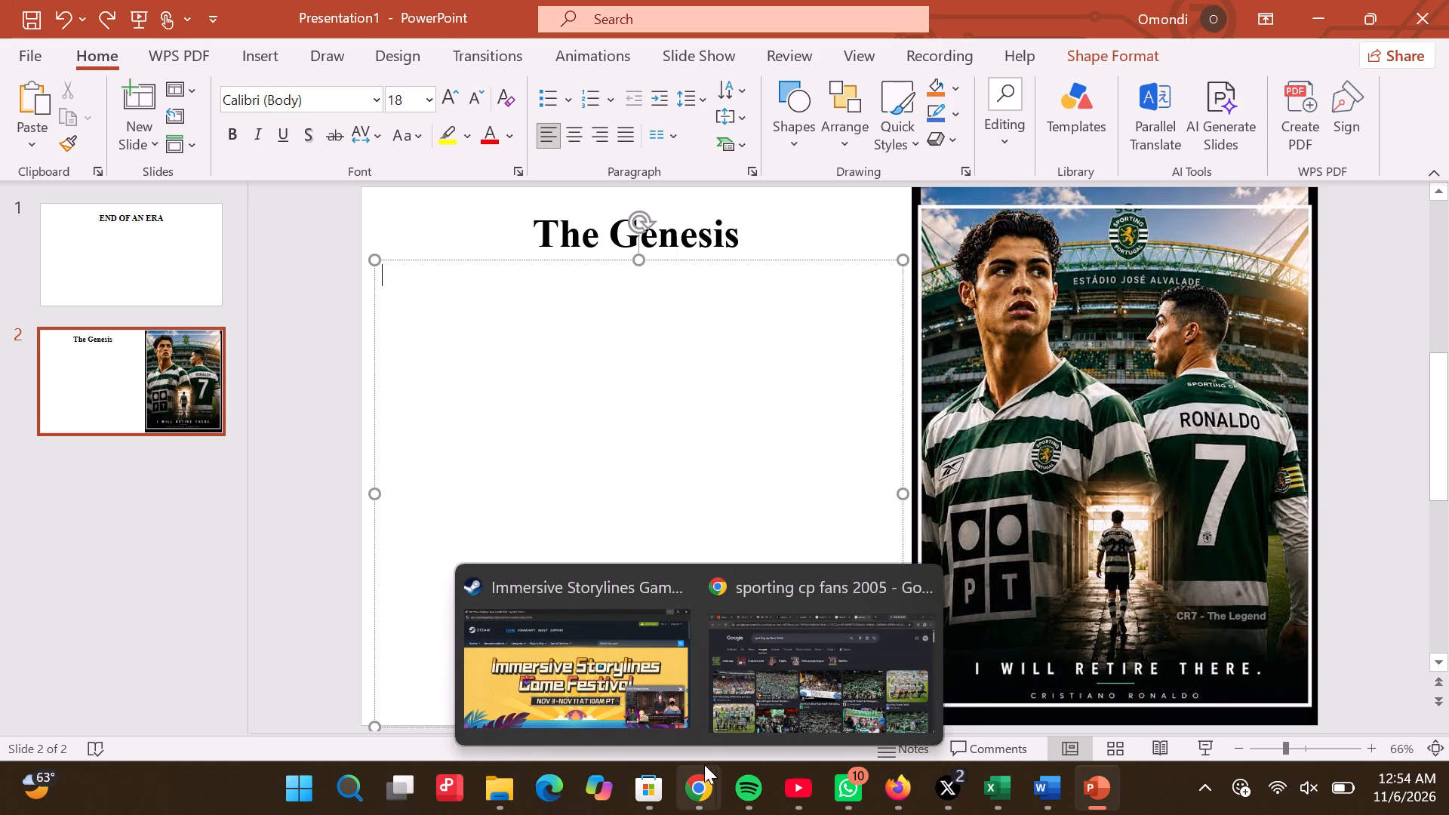
# Return to Chrome and examine the "sporting cp fans 2005" image results for a suitable crowd picture.
pyautogui.click(748, 689)
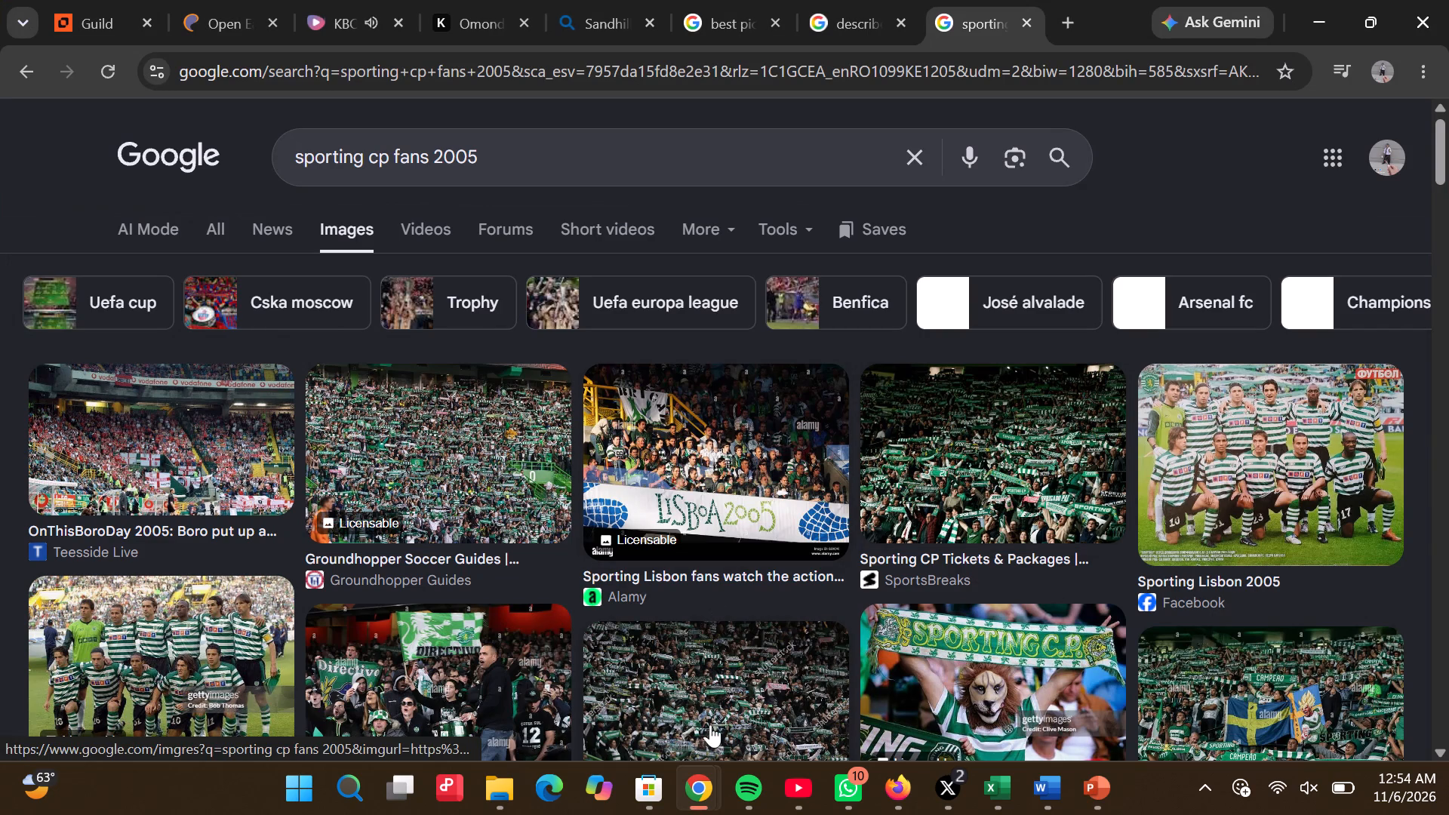
pyautogui.scroll(-1, 844, 533)
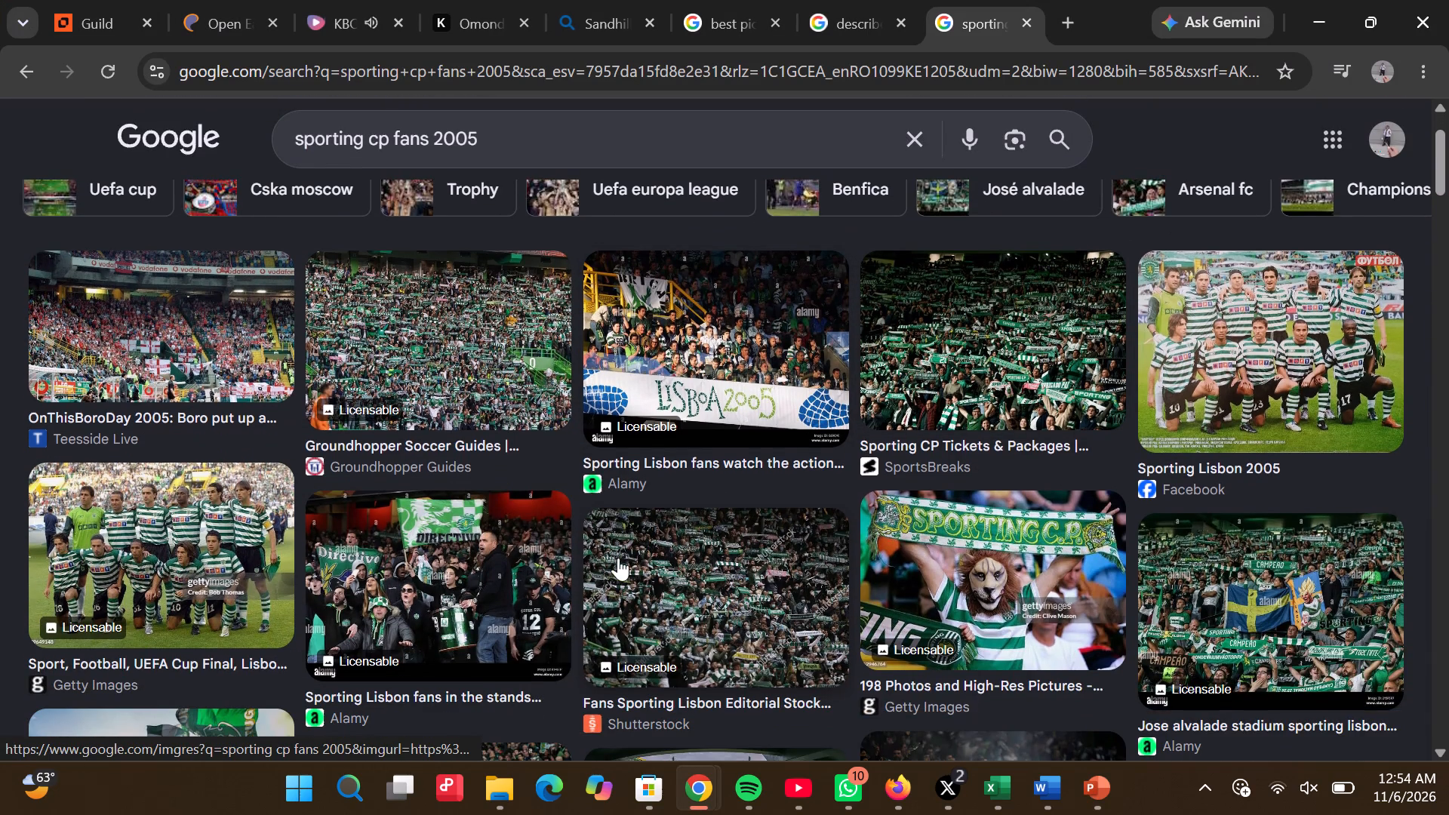
pyautogui.scroll(-3, 542, 539)
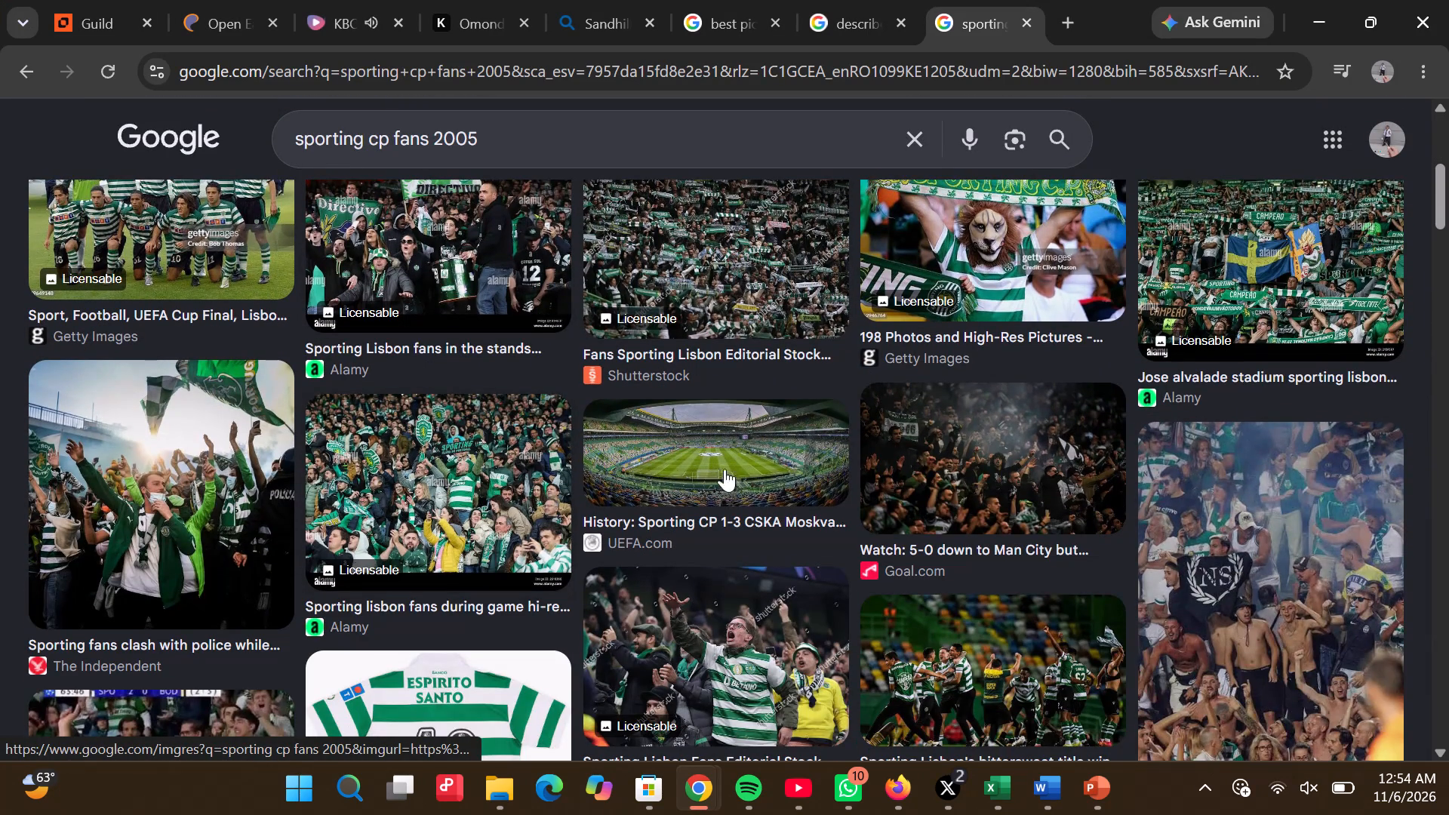
pyautogui.scroll(-6, 612, 511)
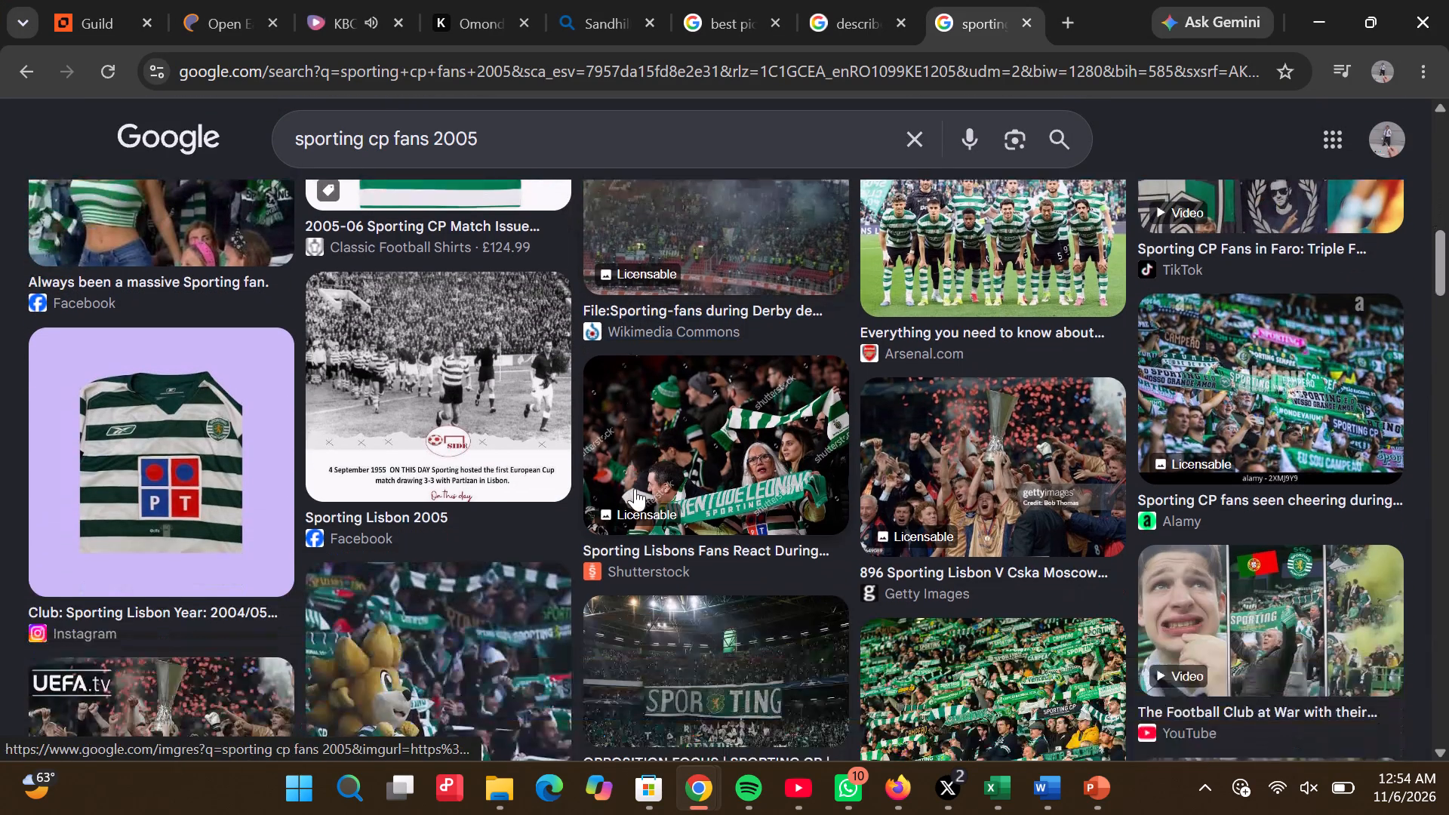
pyautogui.scroll(-7, 644, 476)
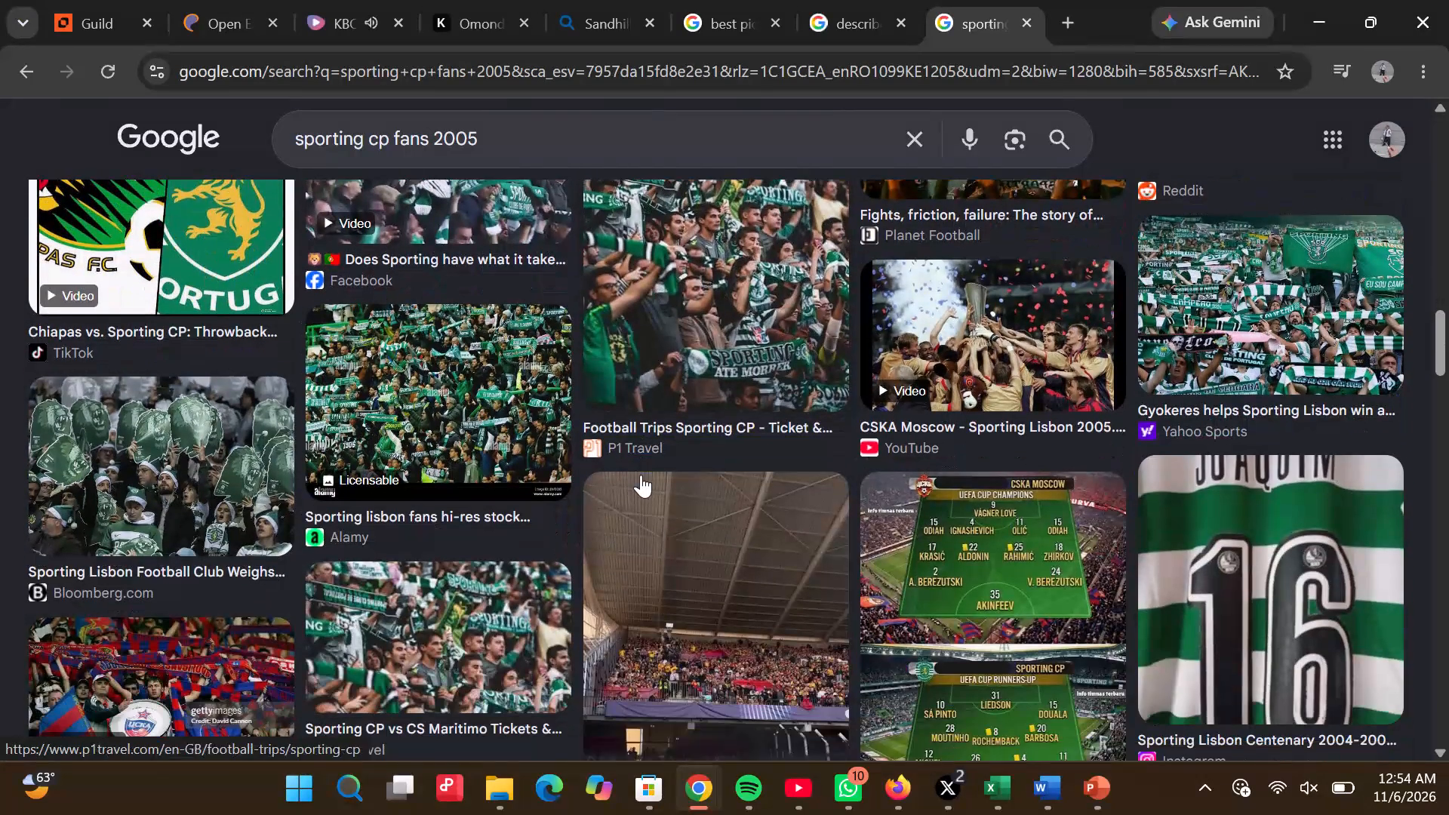
pyautogui.scroll(-1, 641, 472)
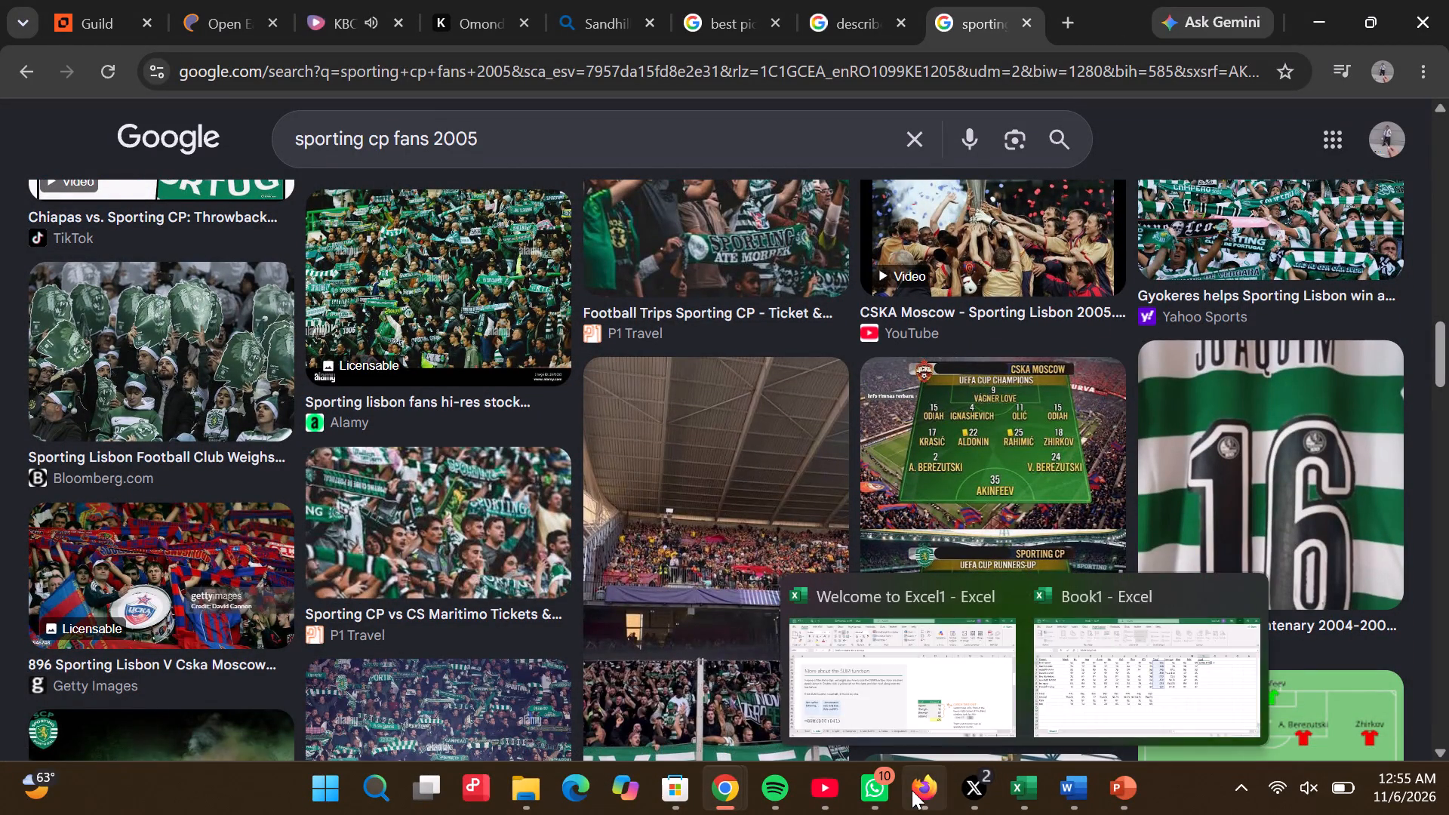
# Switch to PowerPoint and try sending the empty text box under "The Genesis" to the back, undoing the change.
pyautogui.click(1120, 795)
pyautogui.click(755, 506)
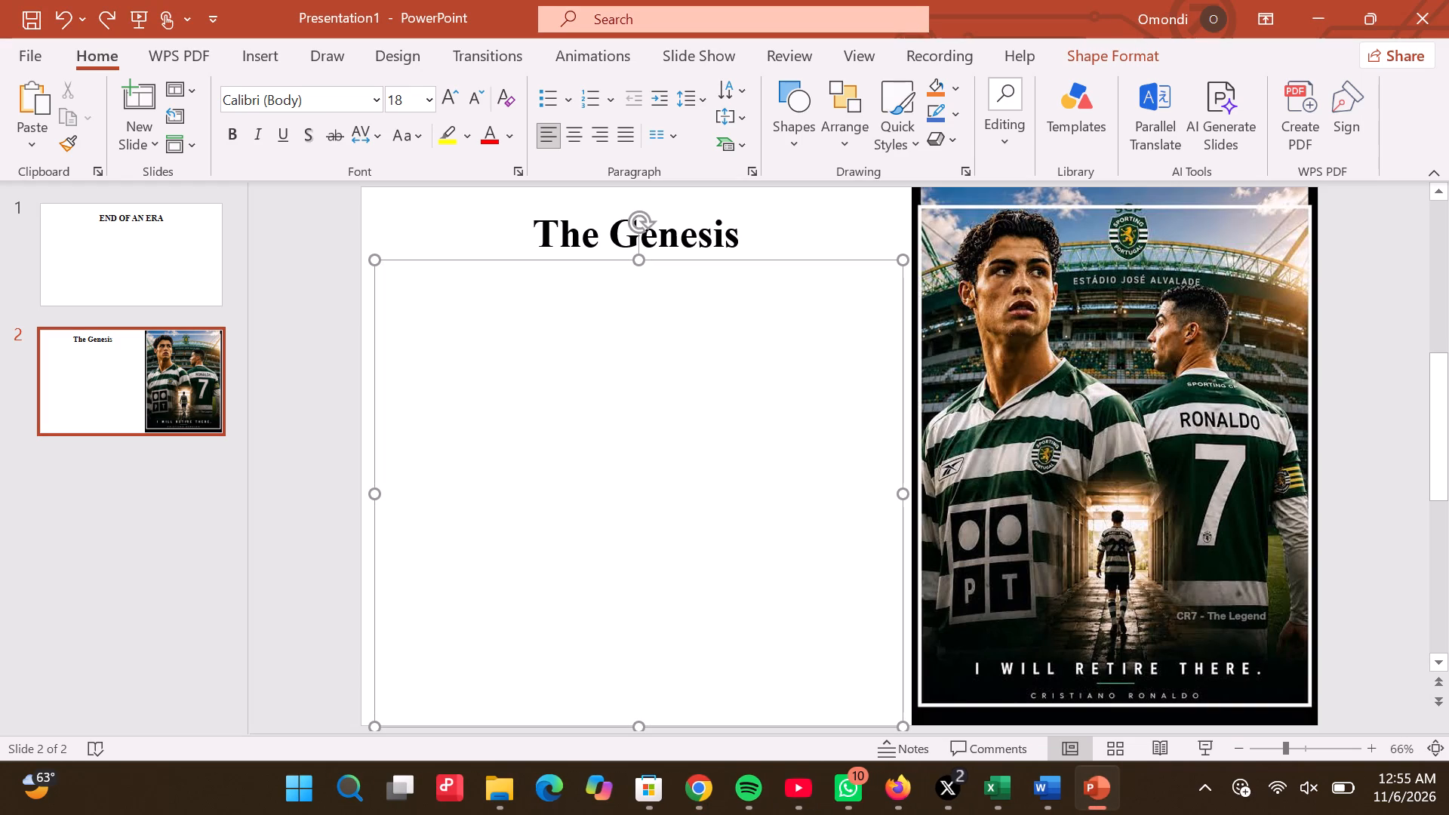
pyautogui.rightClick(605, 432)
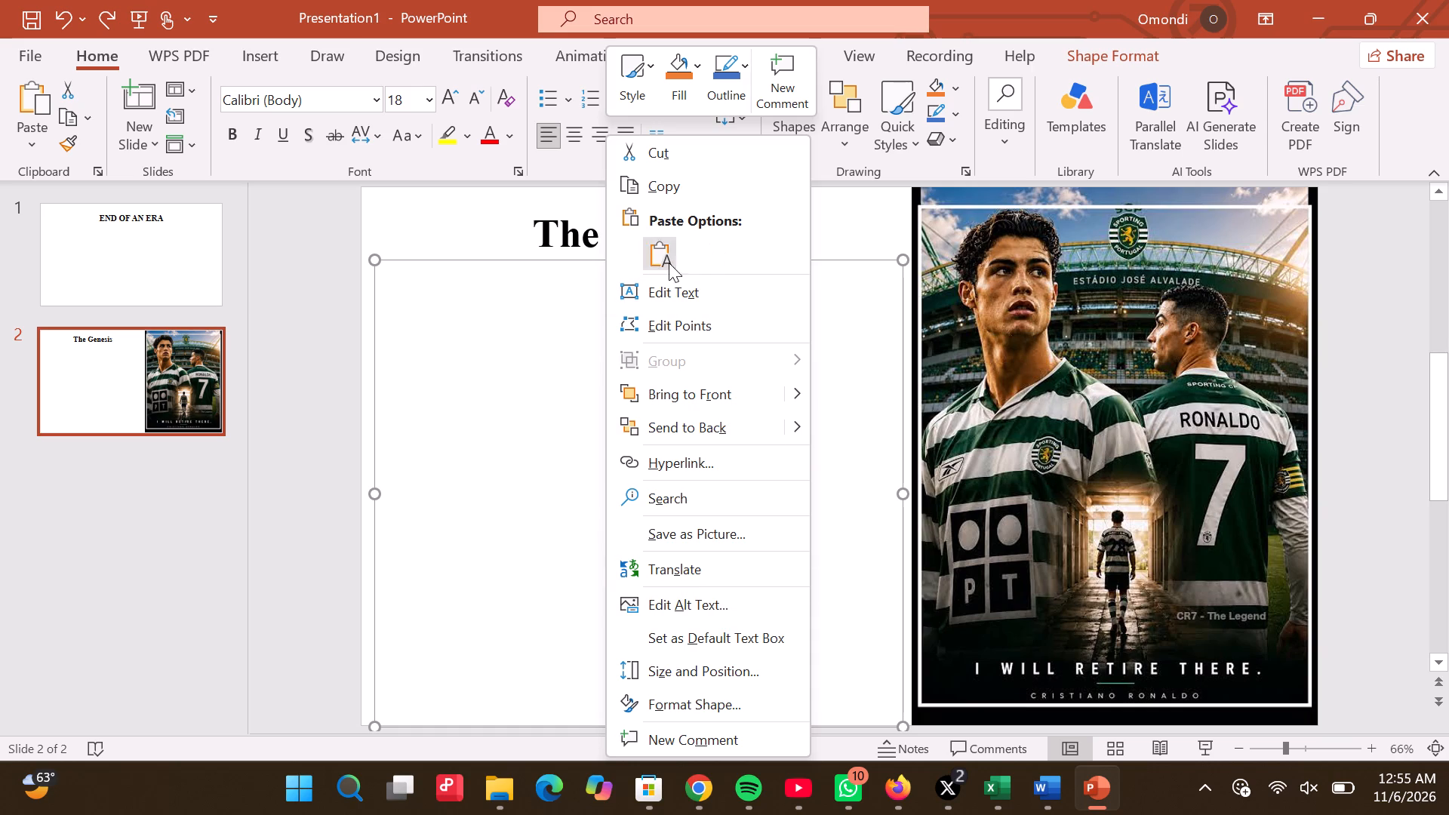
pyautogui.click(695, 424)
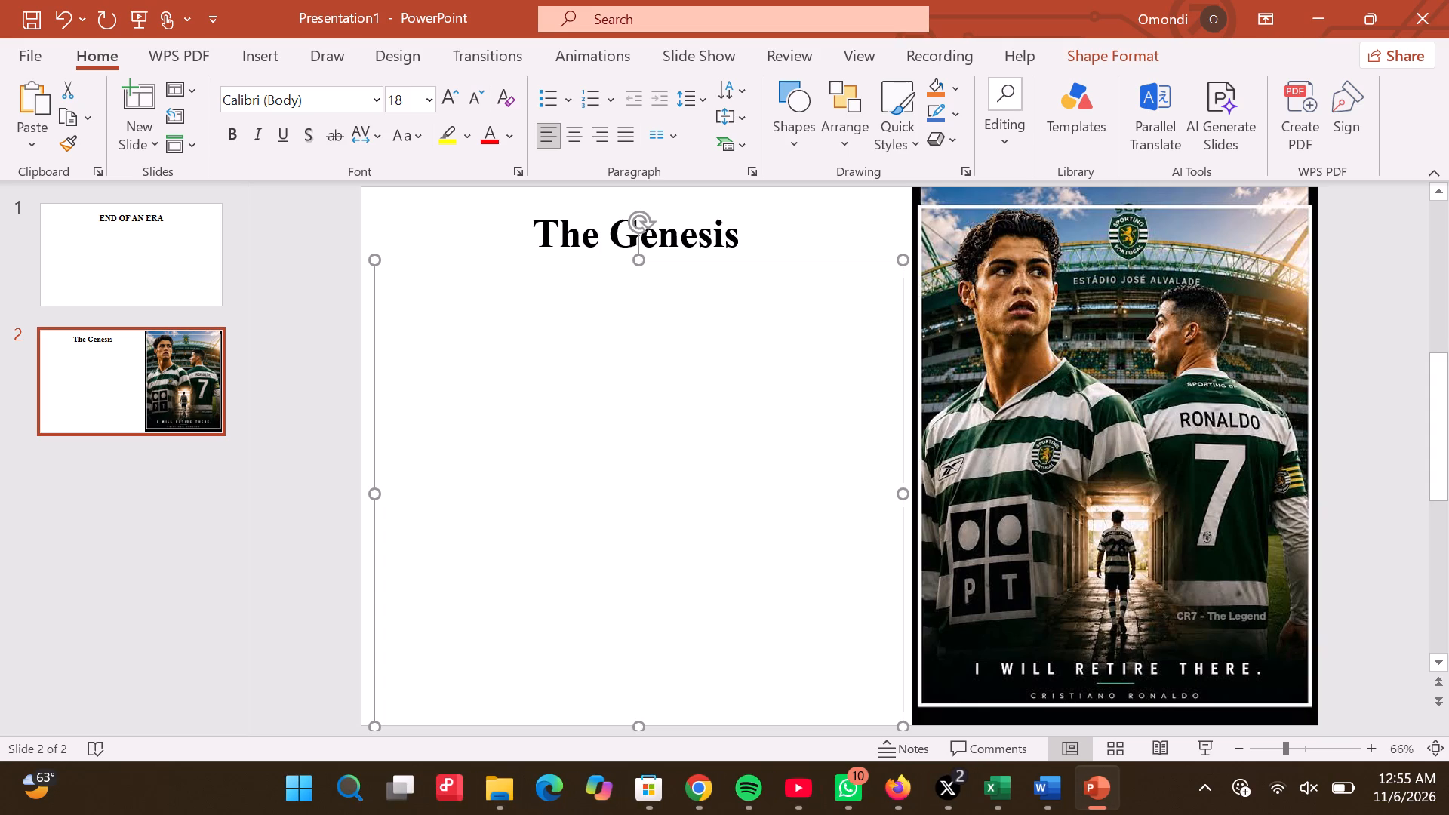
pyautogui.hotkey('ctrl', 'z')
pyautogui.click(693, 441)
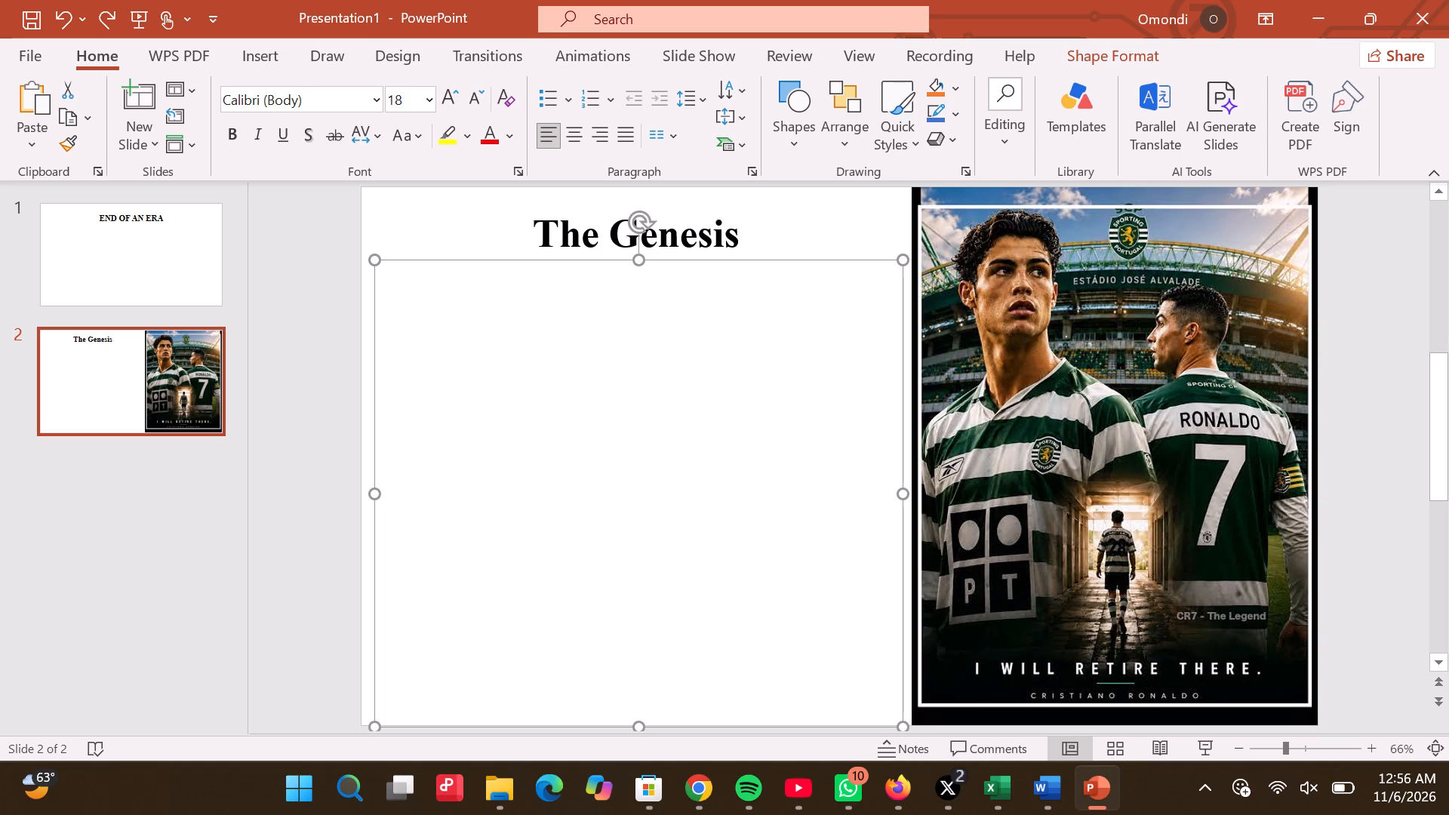
# Narrow the "The Genesis" title box by pulling its edge nearest the Ronaldo picture inward, leaving a gap beside the picture.
pyautogui.click(728, 226)
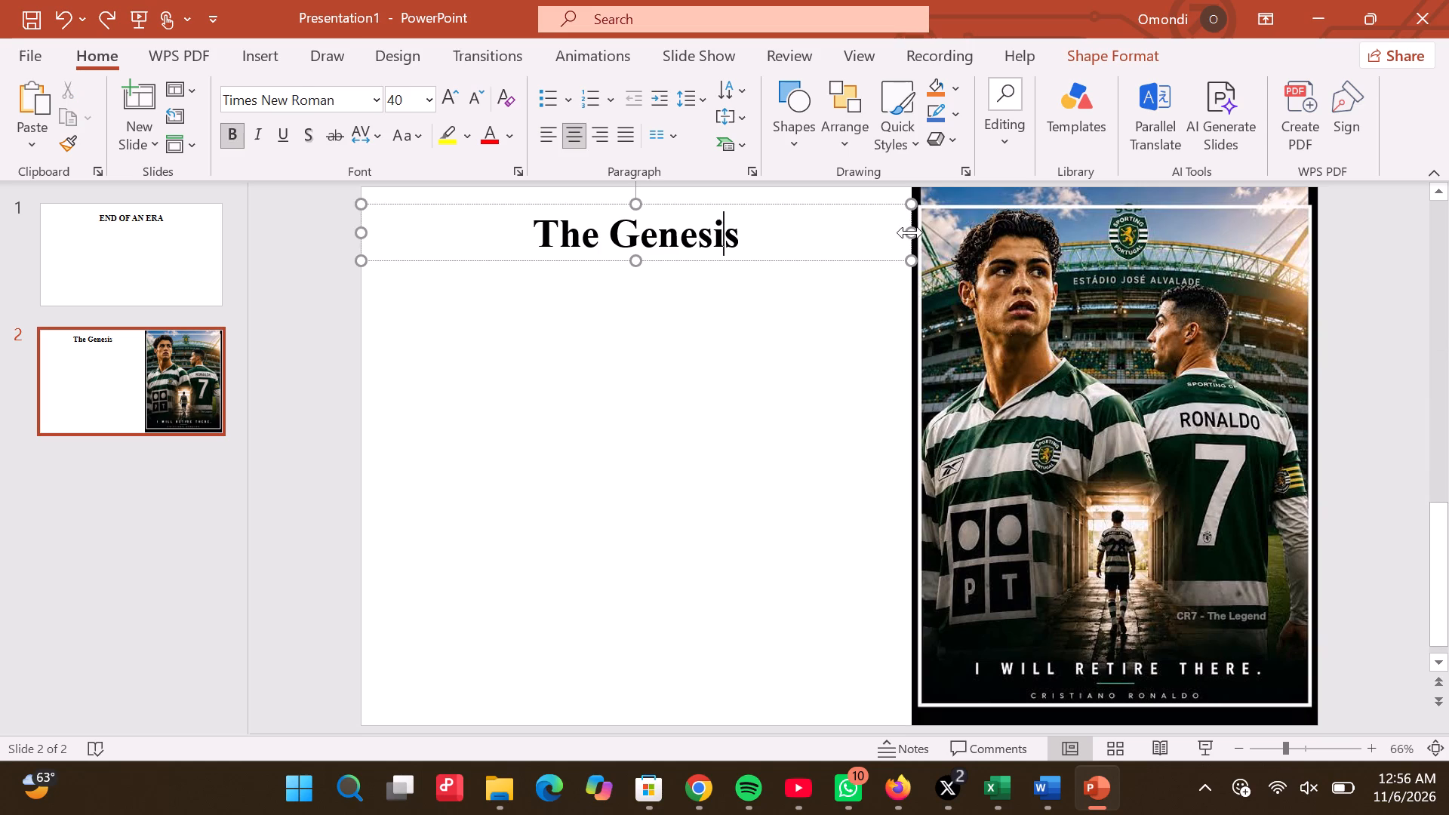
pyautogui.moveTo(912, 232); pyautogui.dragTo(786, 237)
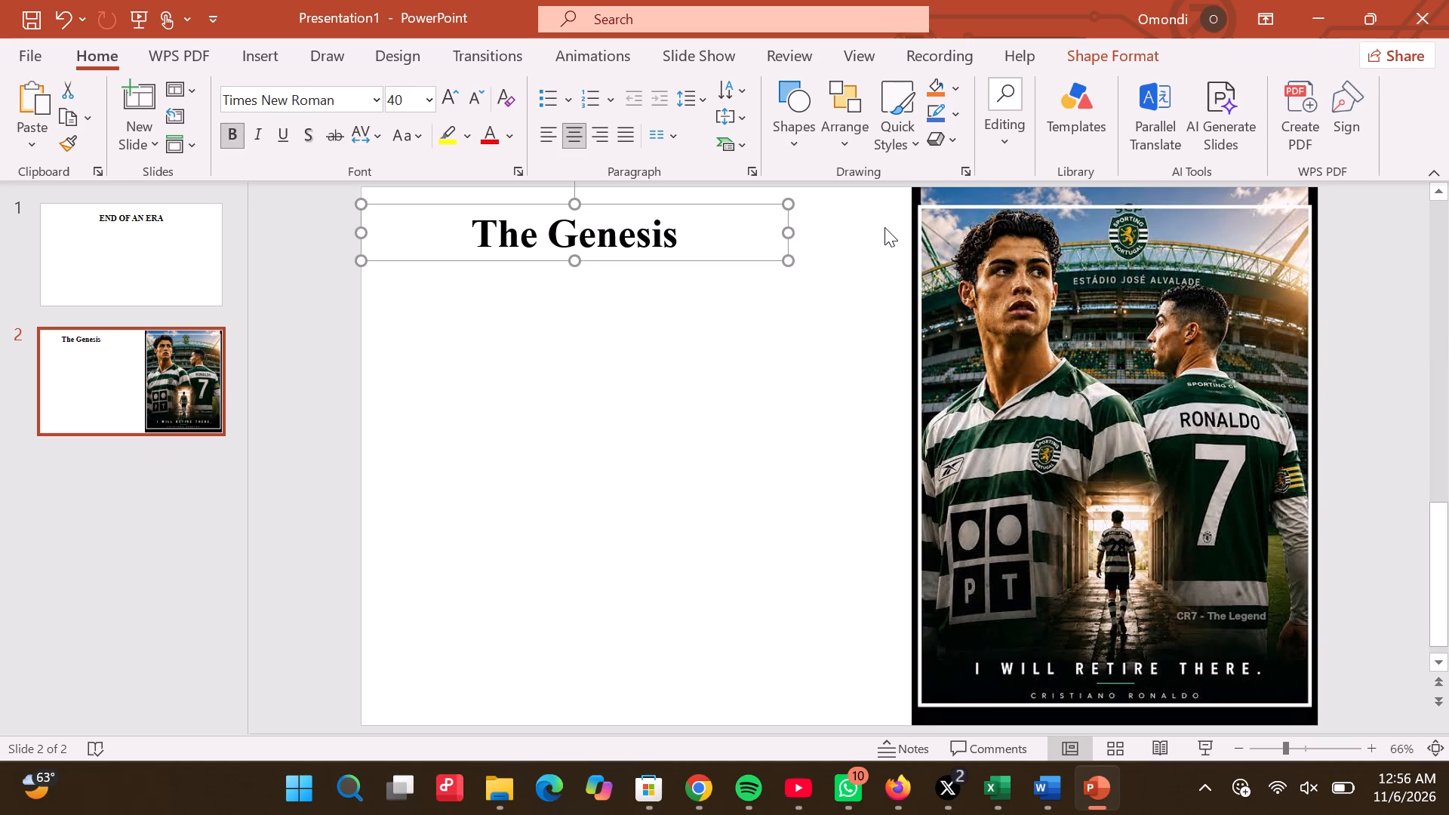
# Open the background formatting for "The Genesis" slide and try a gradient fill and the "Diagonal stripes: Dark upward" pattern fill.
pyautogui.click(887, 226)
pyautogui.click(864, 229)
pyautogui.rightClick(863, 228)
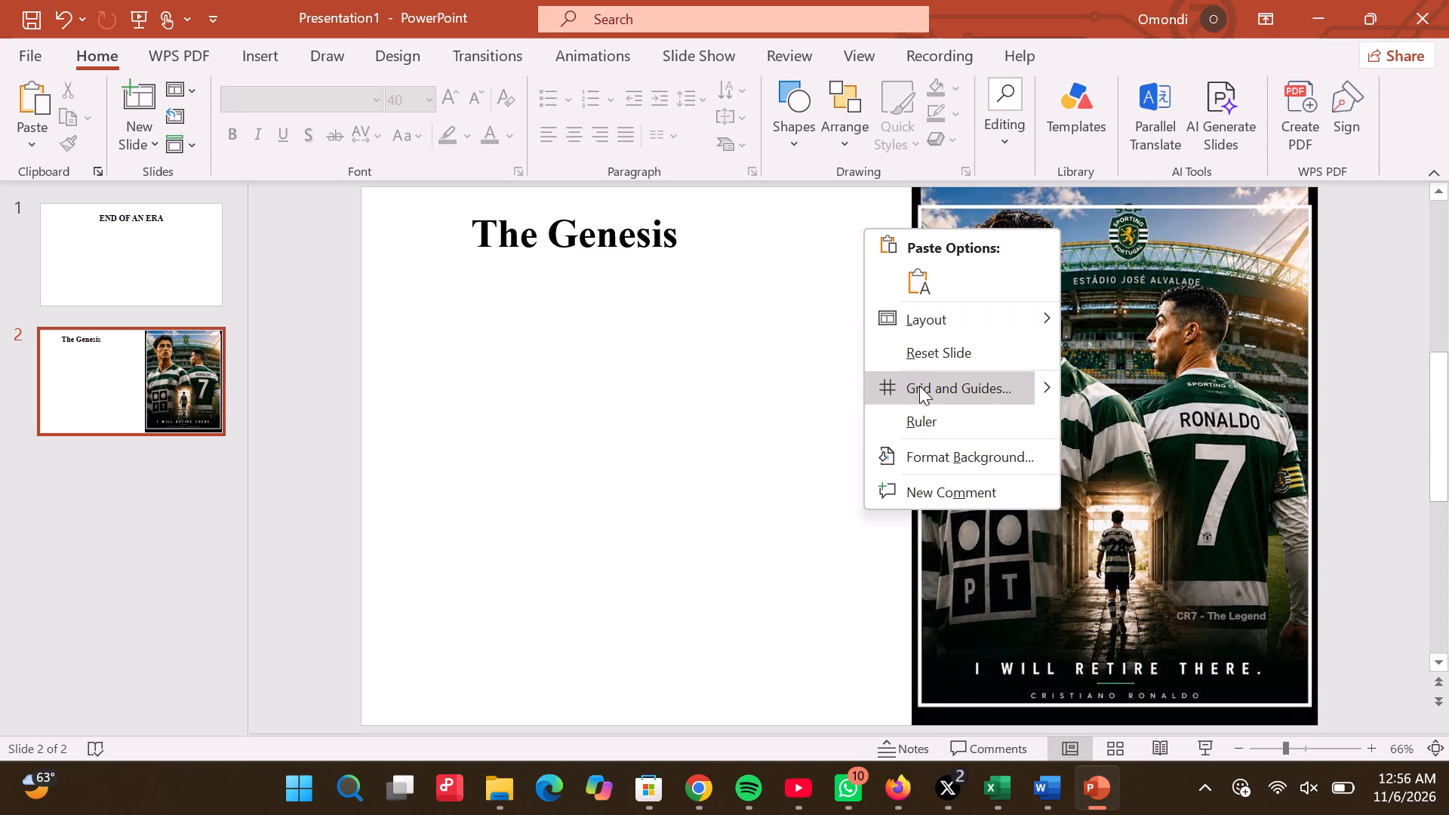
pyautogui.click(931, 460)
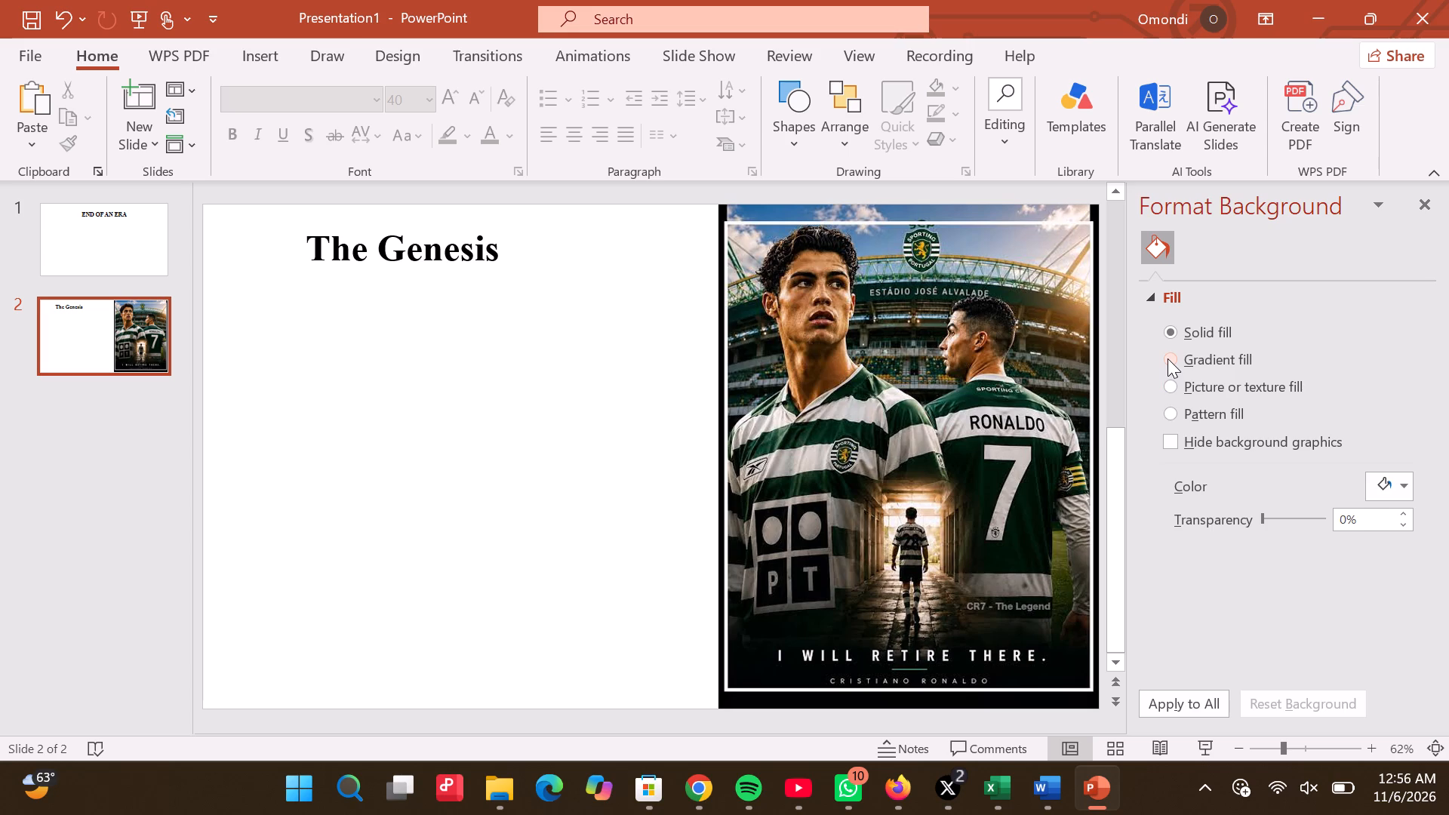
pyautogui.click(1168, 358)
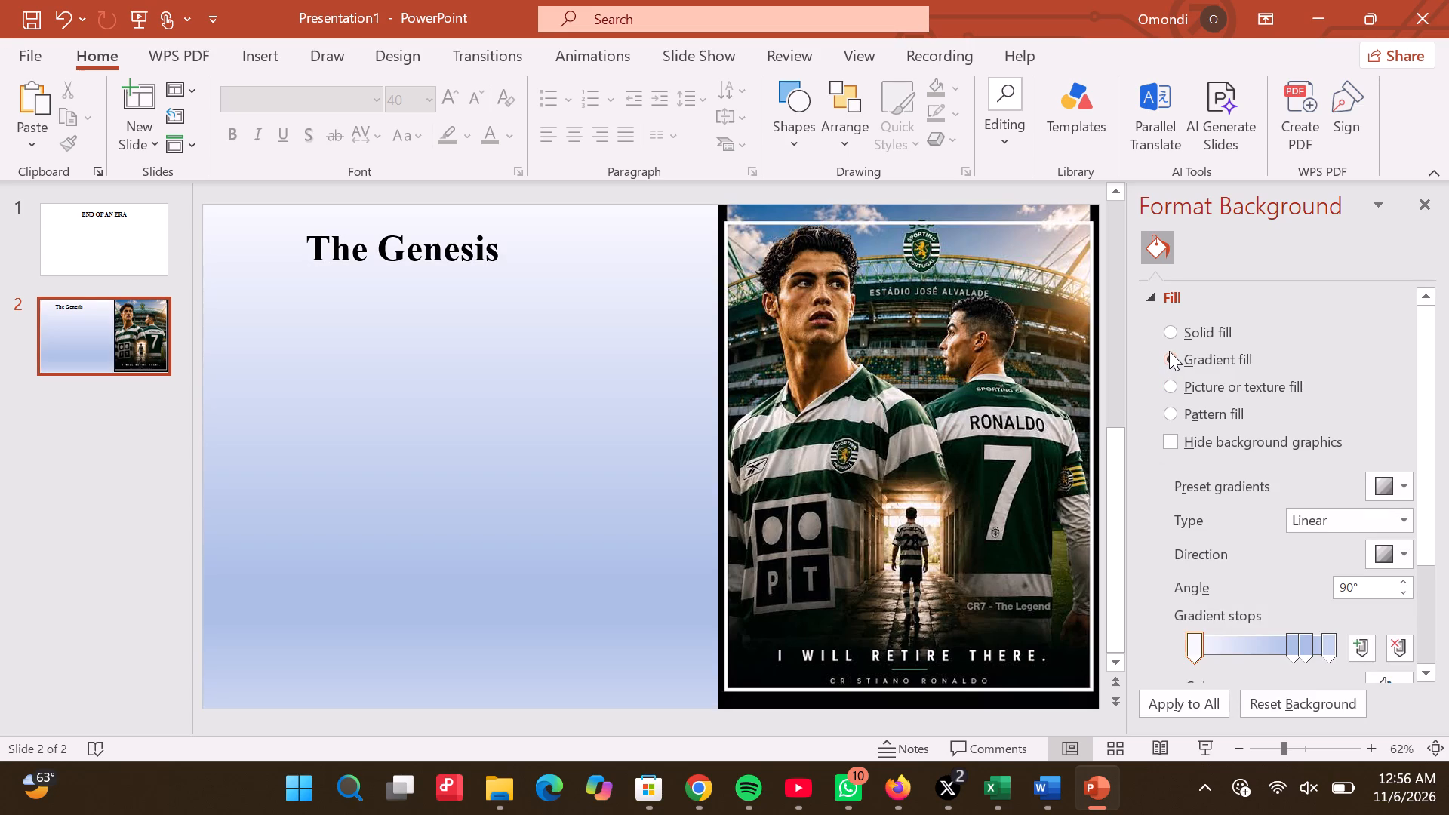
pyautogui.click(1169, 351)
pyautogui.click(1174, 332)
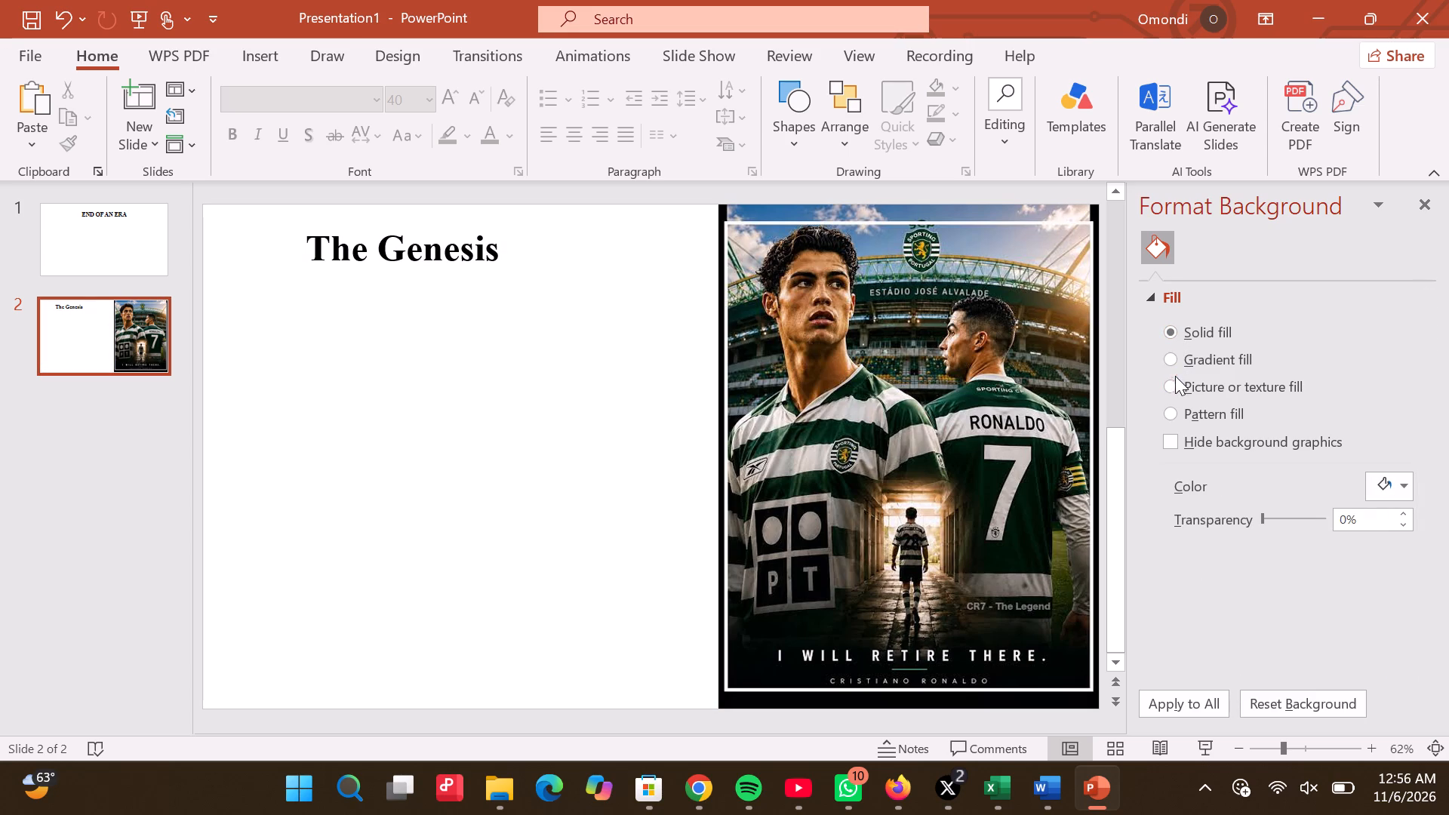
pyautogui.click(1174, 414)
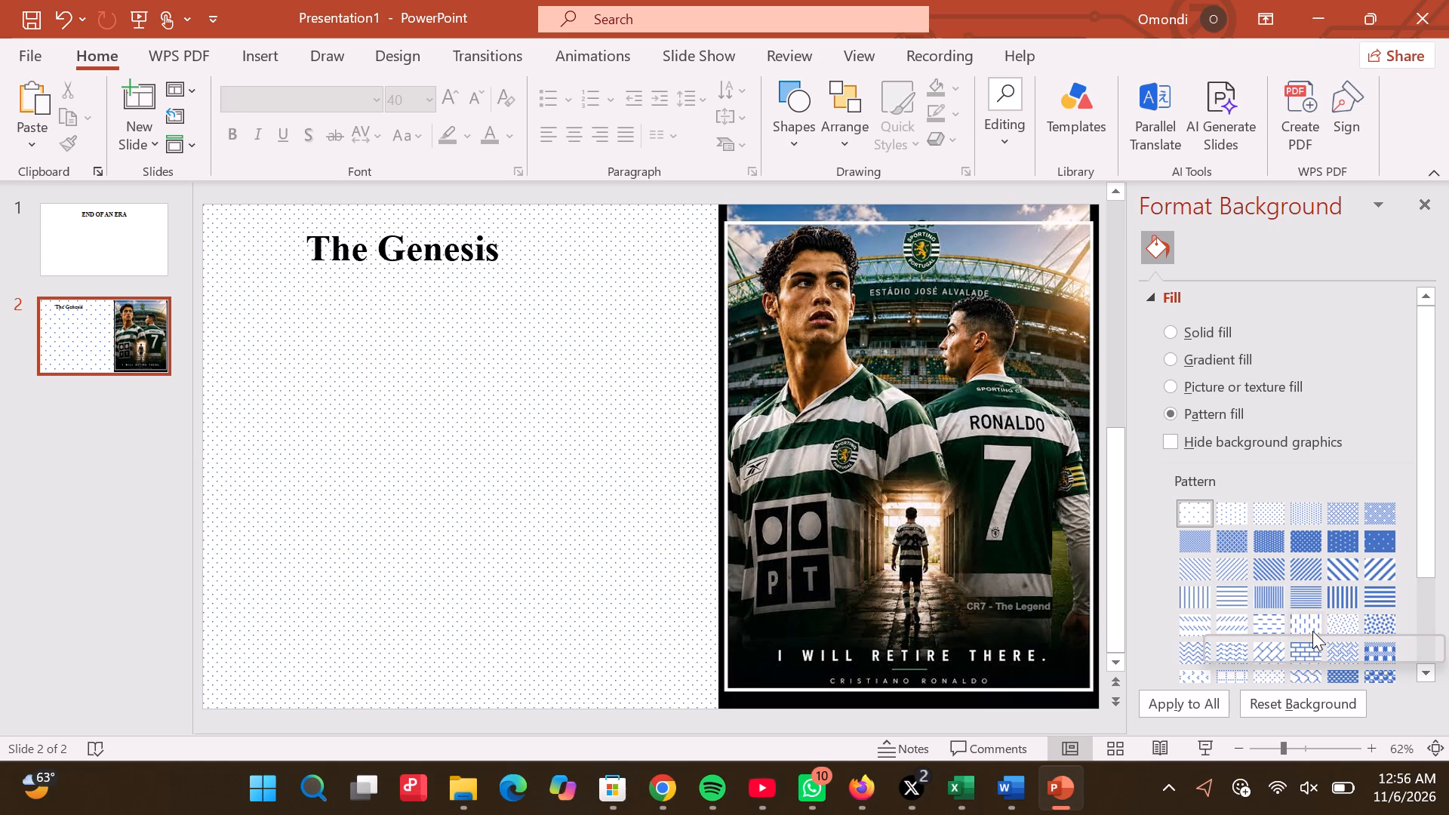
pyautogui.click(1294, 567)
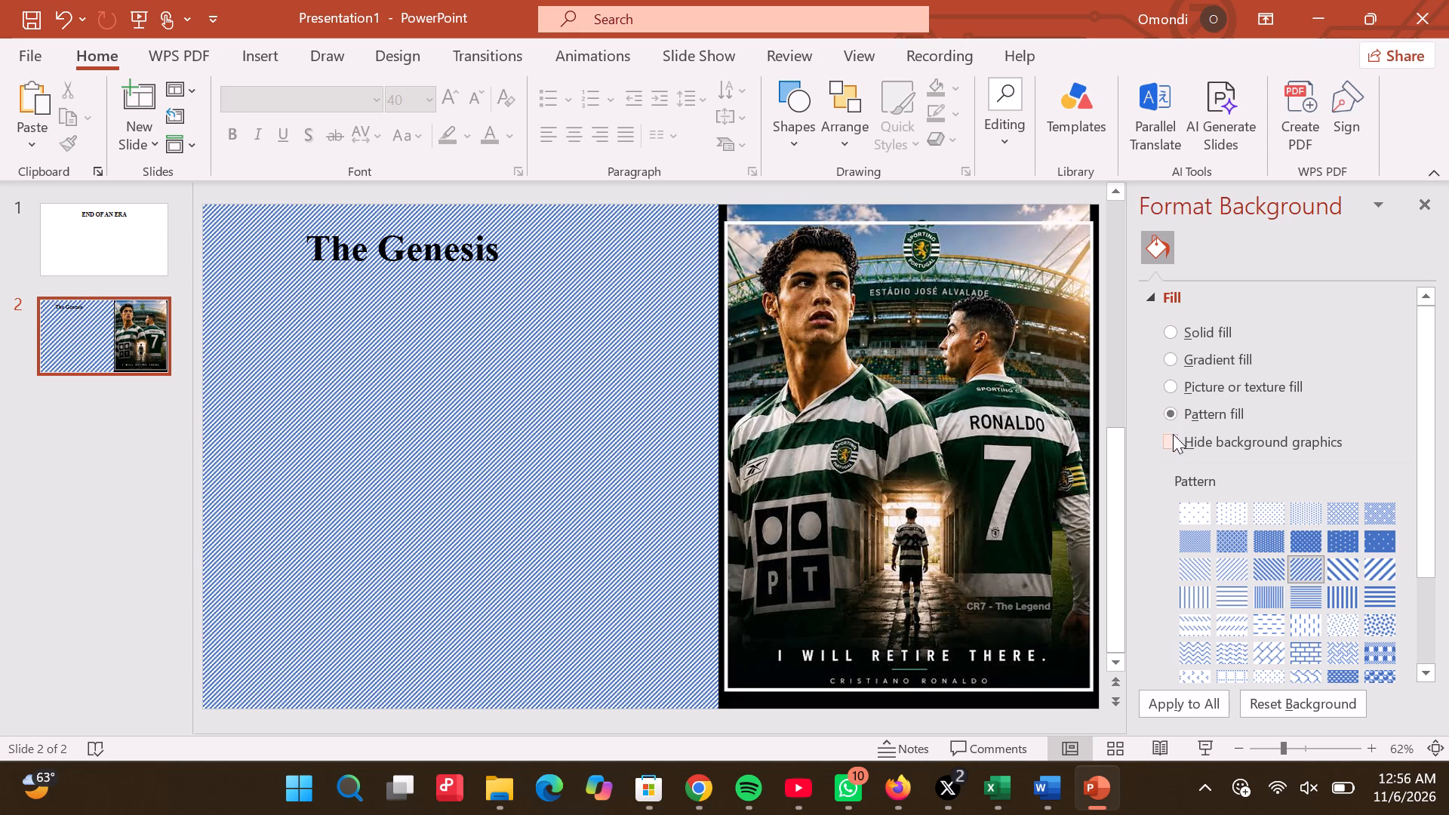
# Give "The Genesis" slide a solid background fill, trying several greens and settling on the darkest theme green.
pyautogui.click(1171, 335)
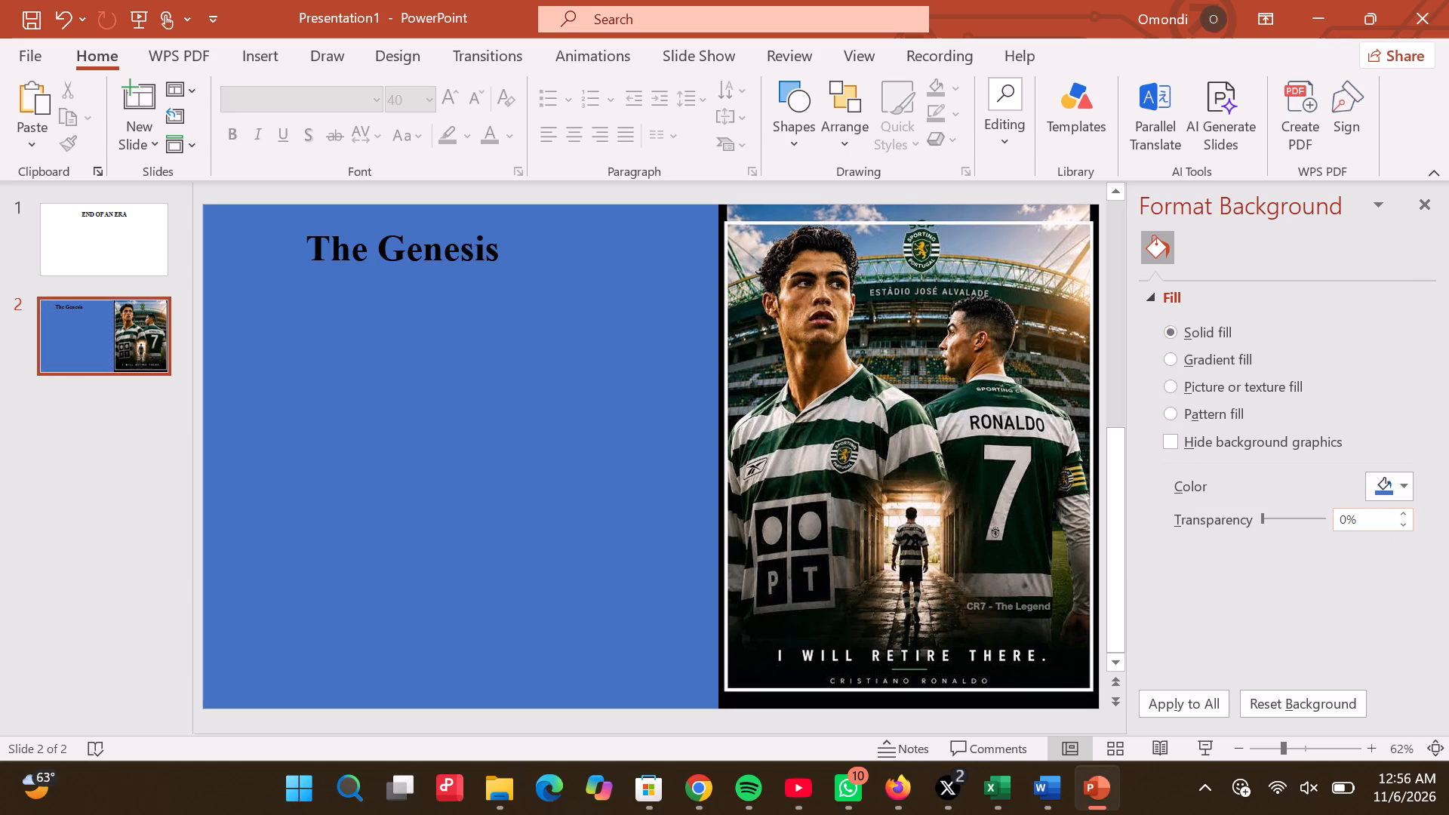
pyautogui.click(1404, 481)
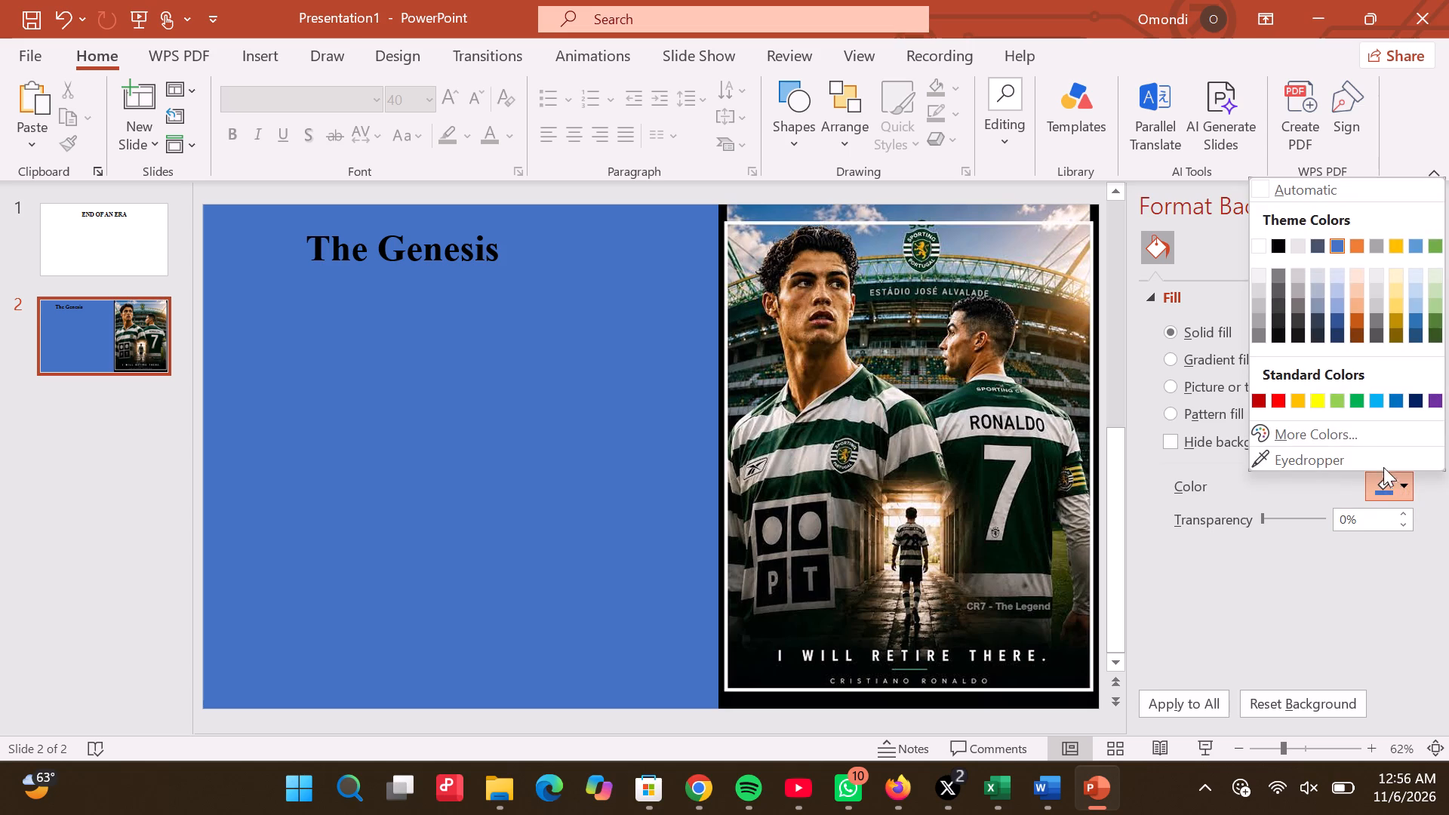
pyautogui.click(1435, 319)
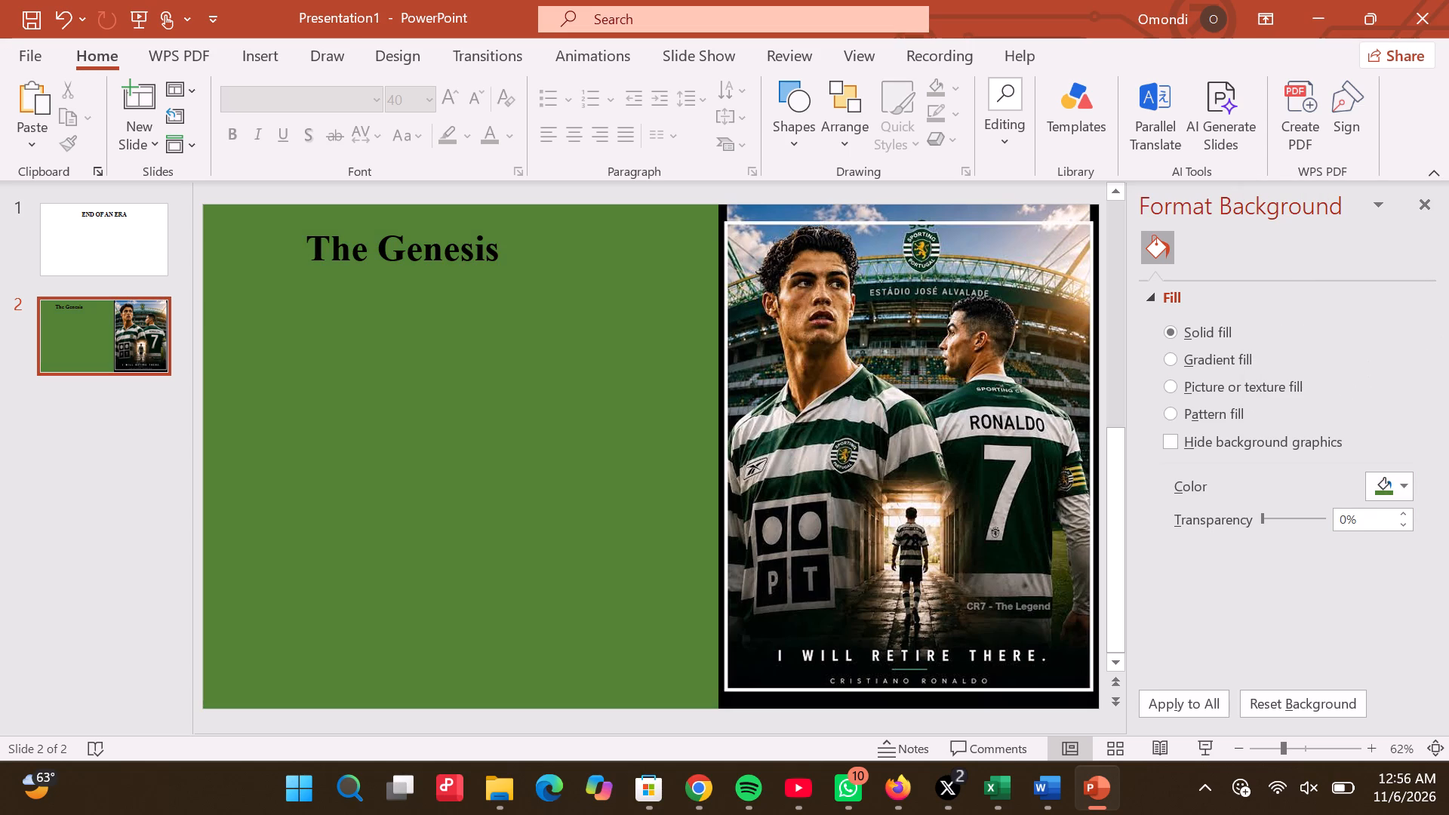
pyautogui.click(1404, 485)
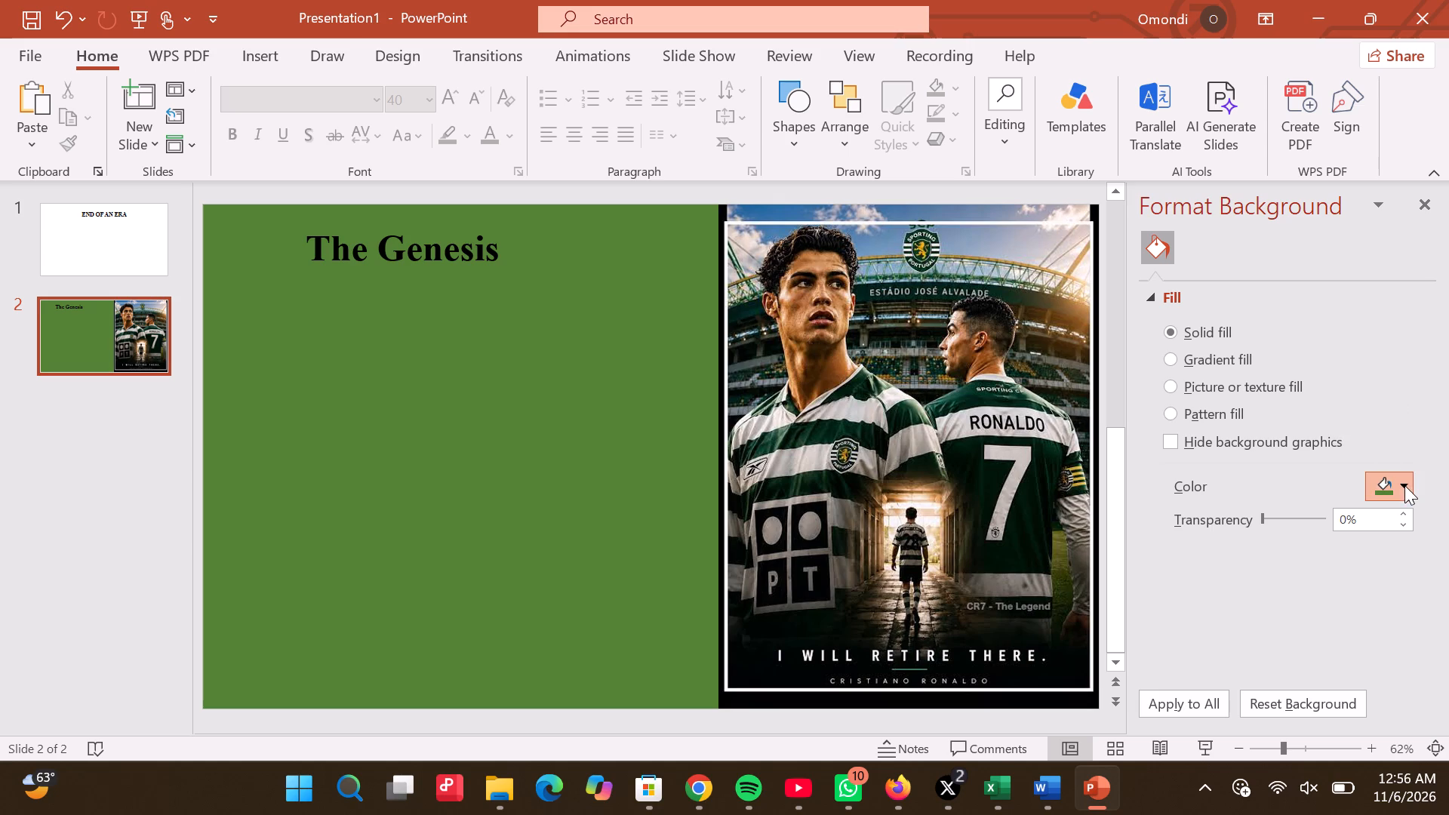
pyautogui.click(1435, 306)
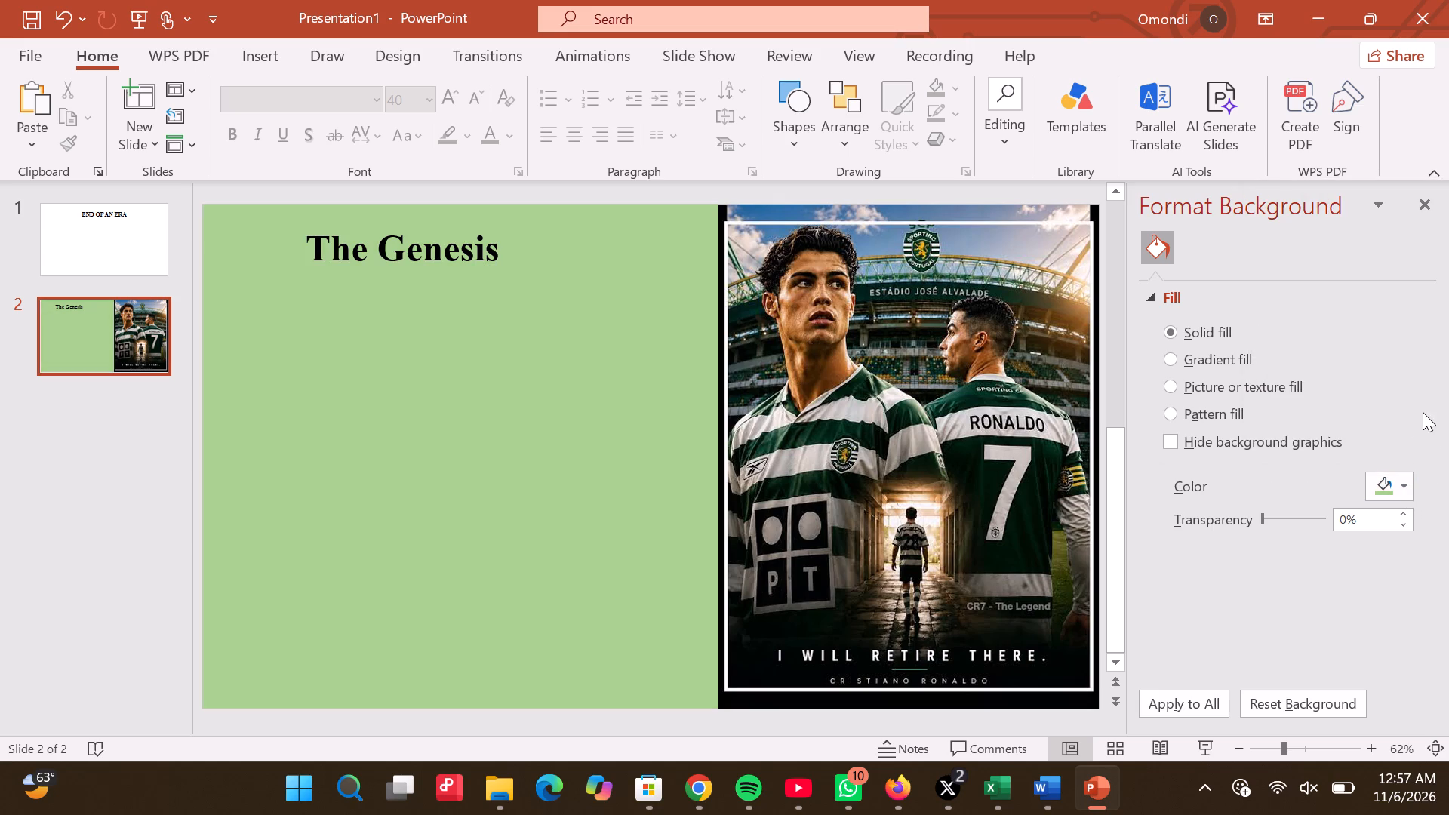
pyautogui.click(1403, 492)
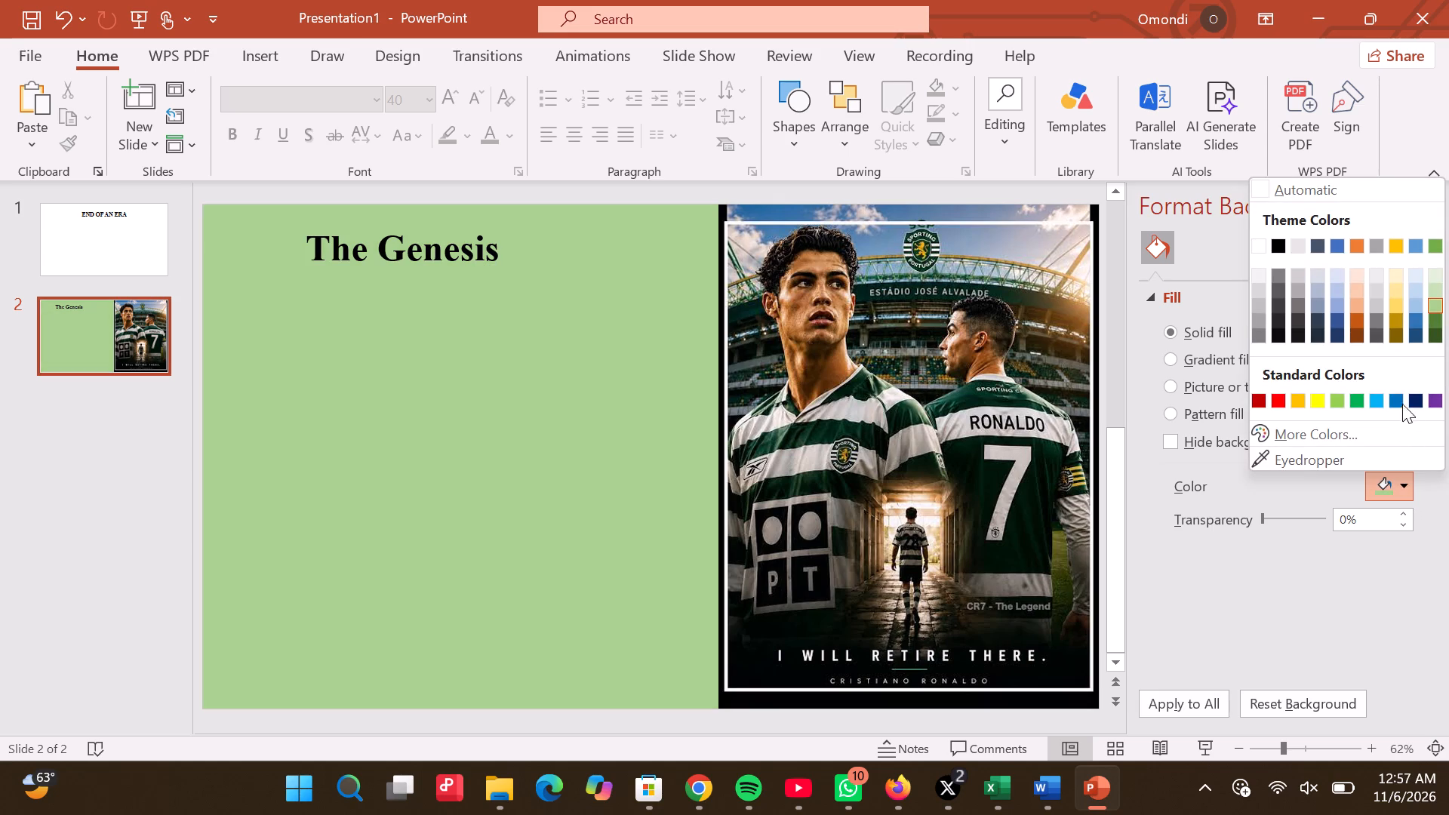
pyautogui.click(1353, 398)
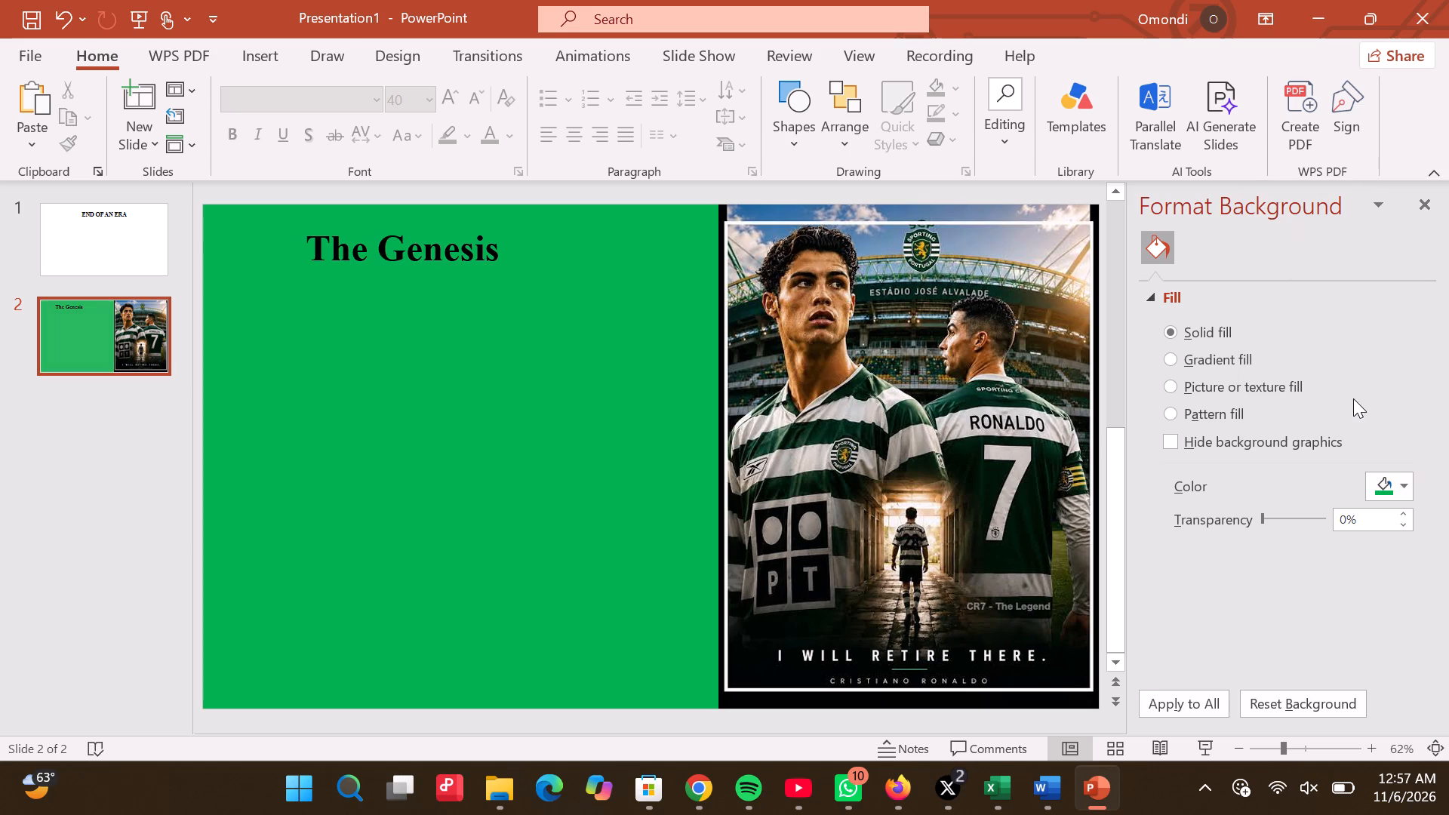
pyautogui.click(1405, 478)
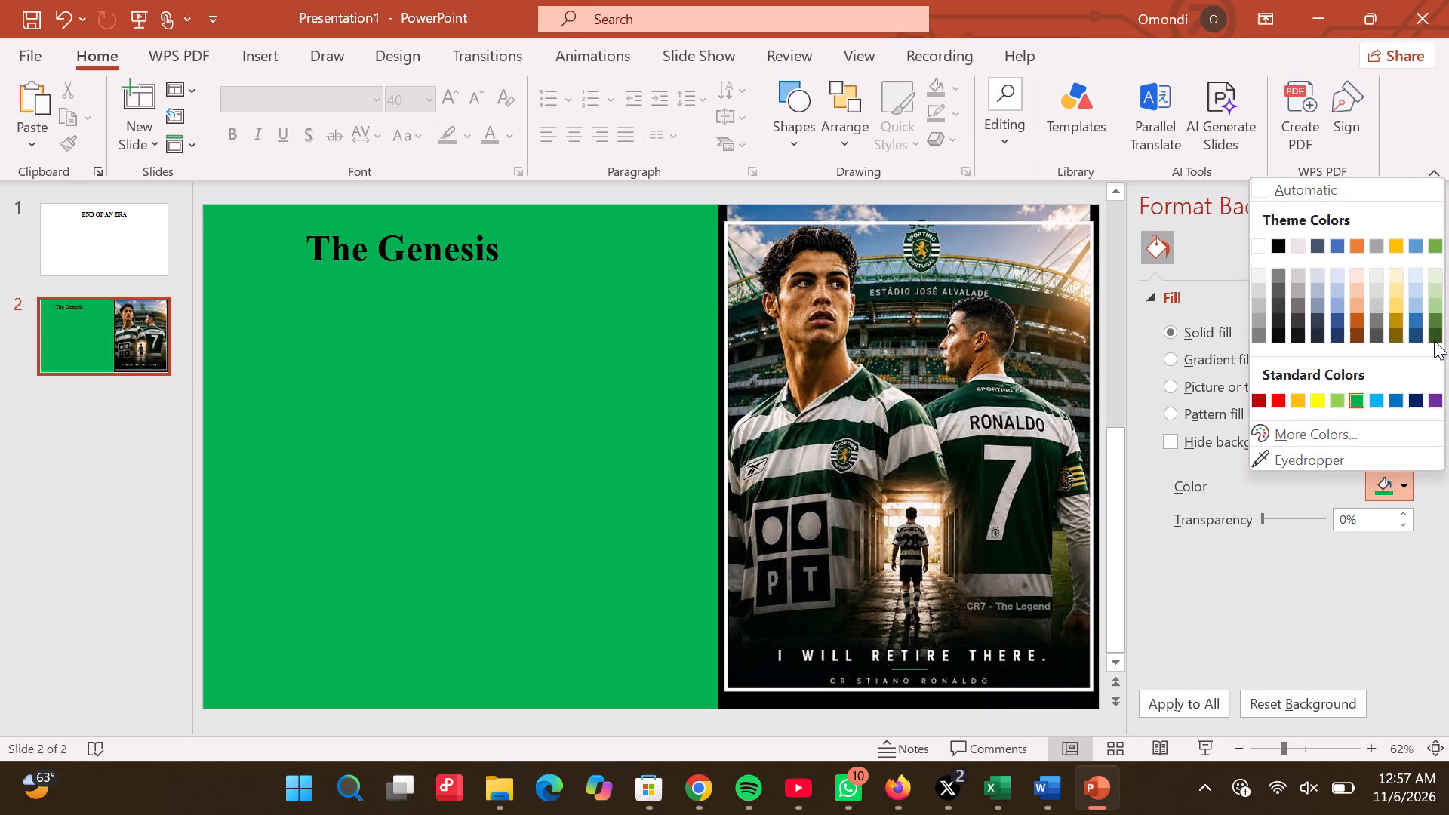
pyautogui.click(1434, 340)
pyautogui.click(1434, 336)
pyautogui.click(620, 423)
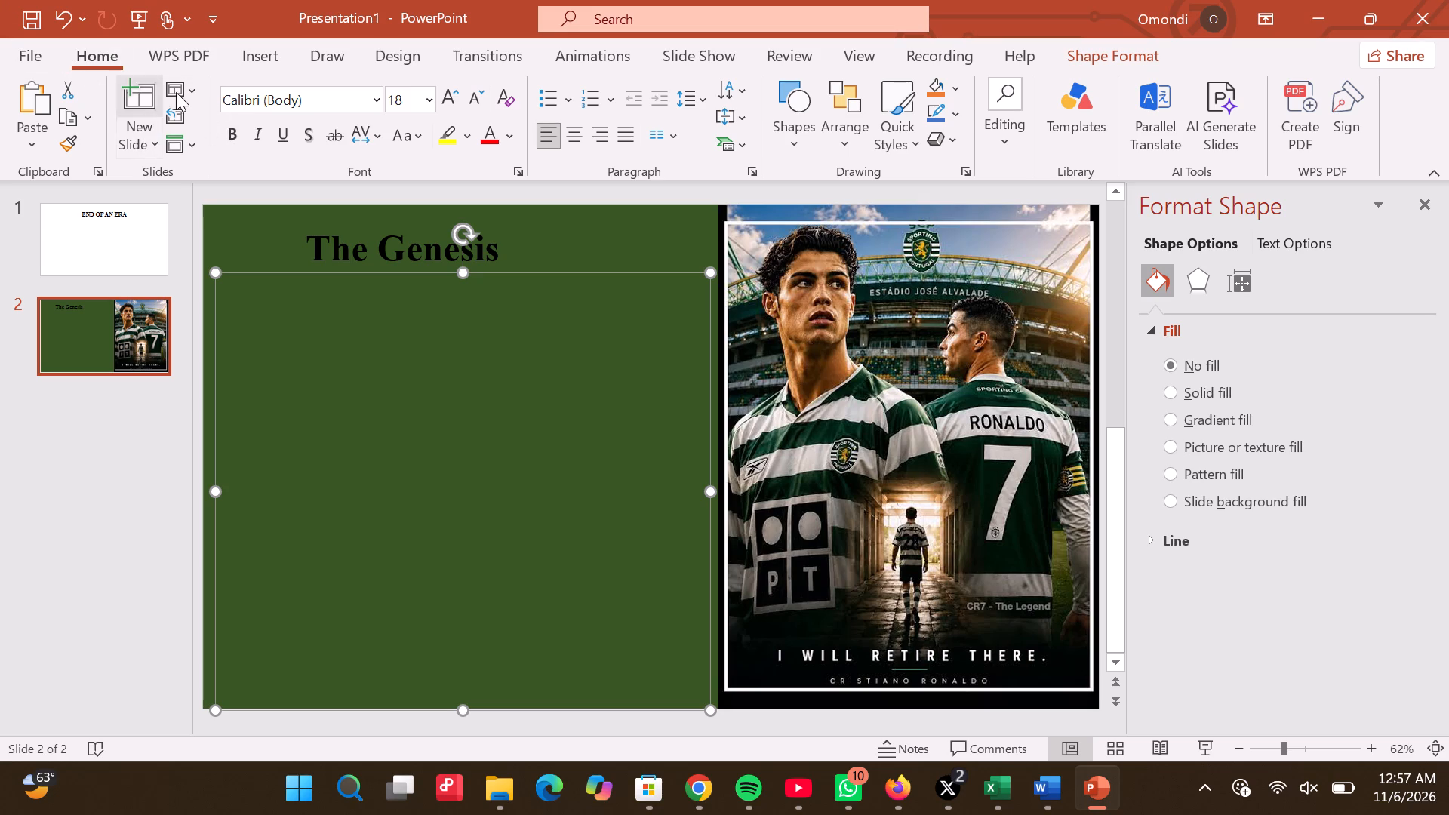
# Add a new slide with the Blank layout after "The Genesis" and select it.
pyautogui.click(141, 129)
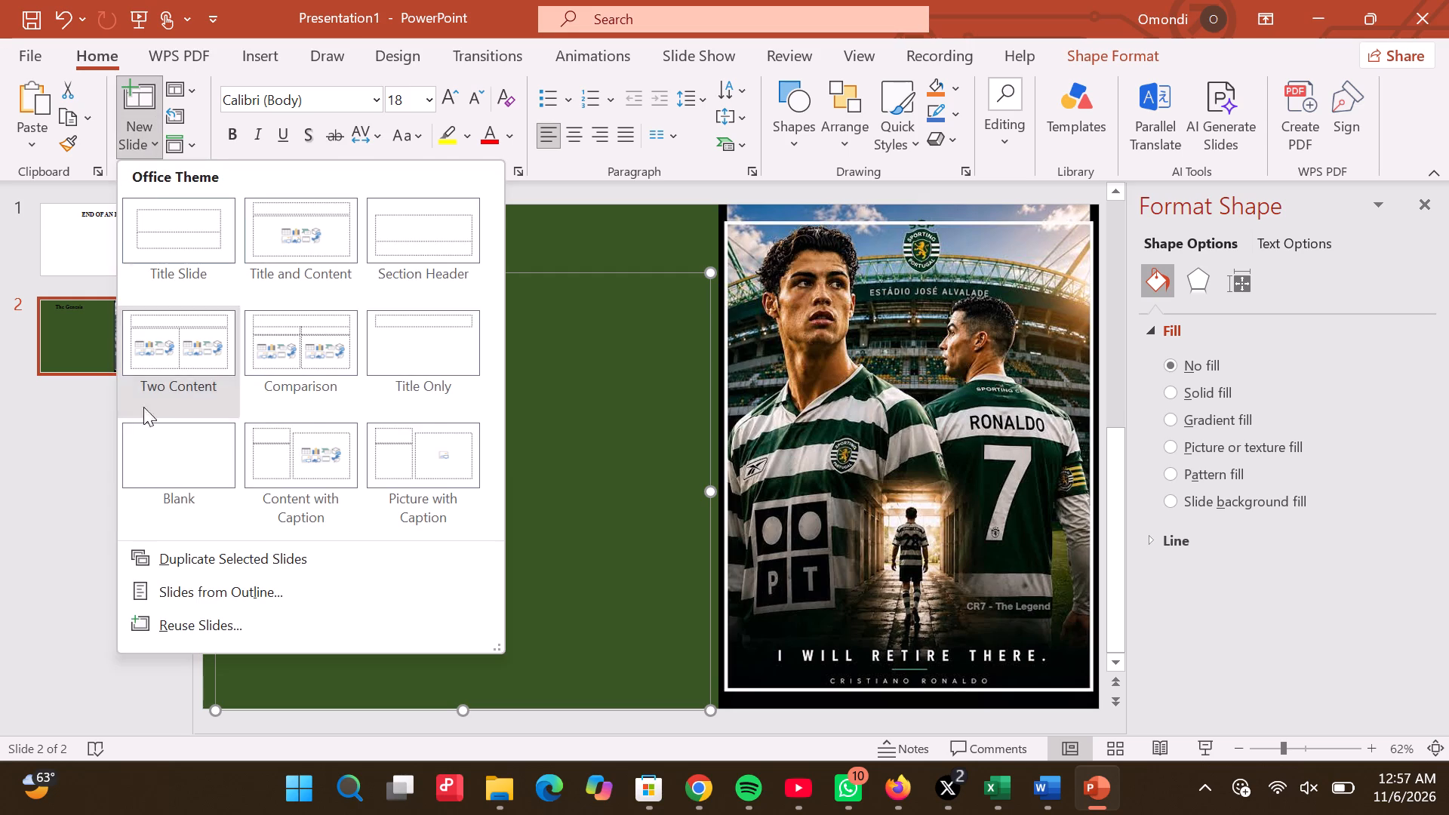
pyautogui.click(143, 419)
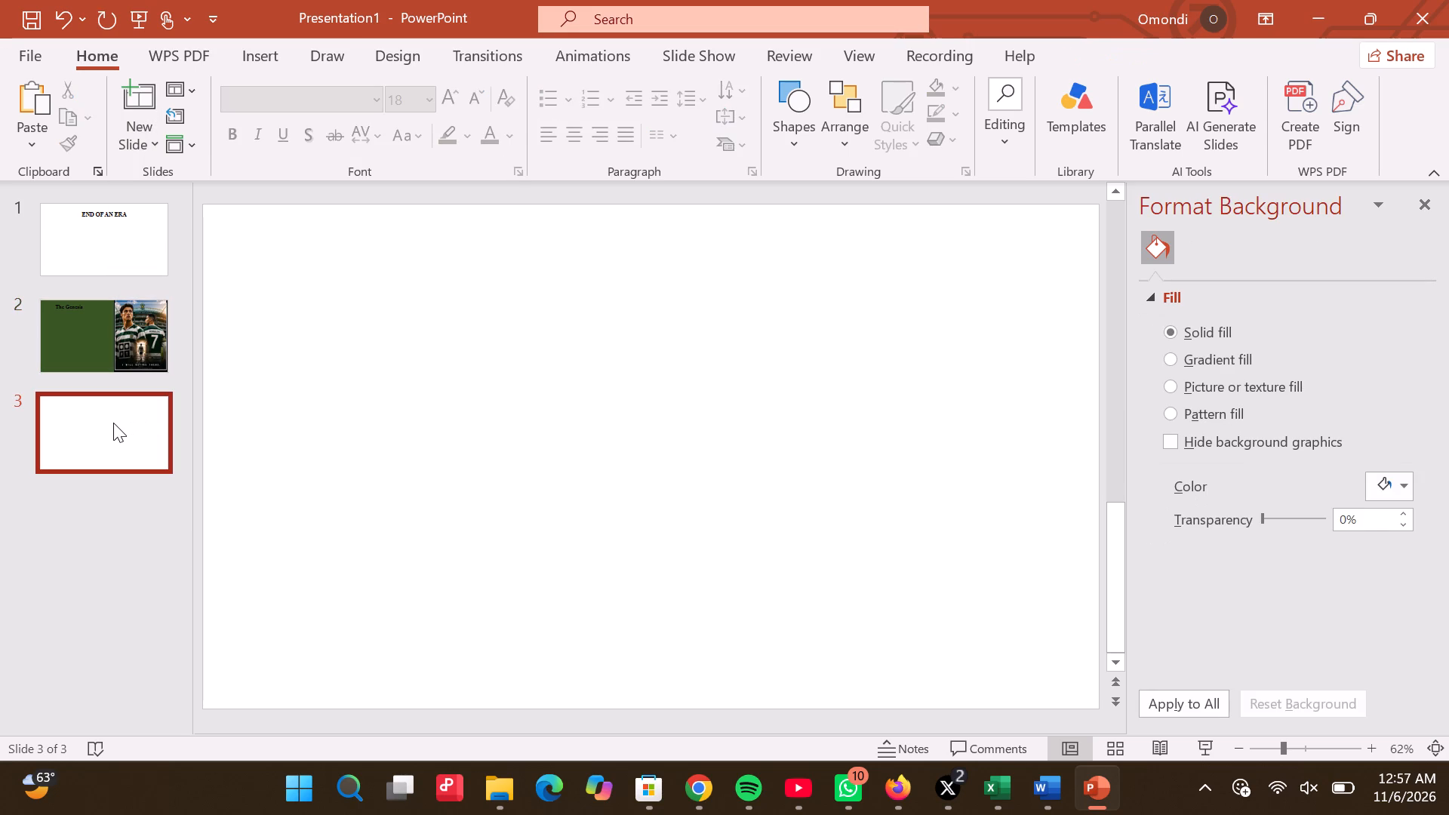
pyautogui.click(113, 423)
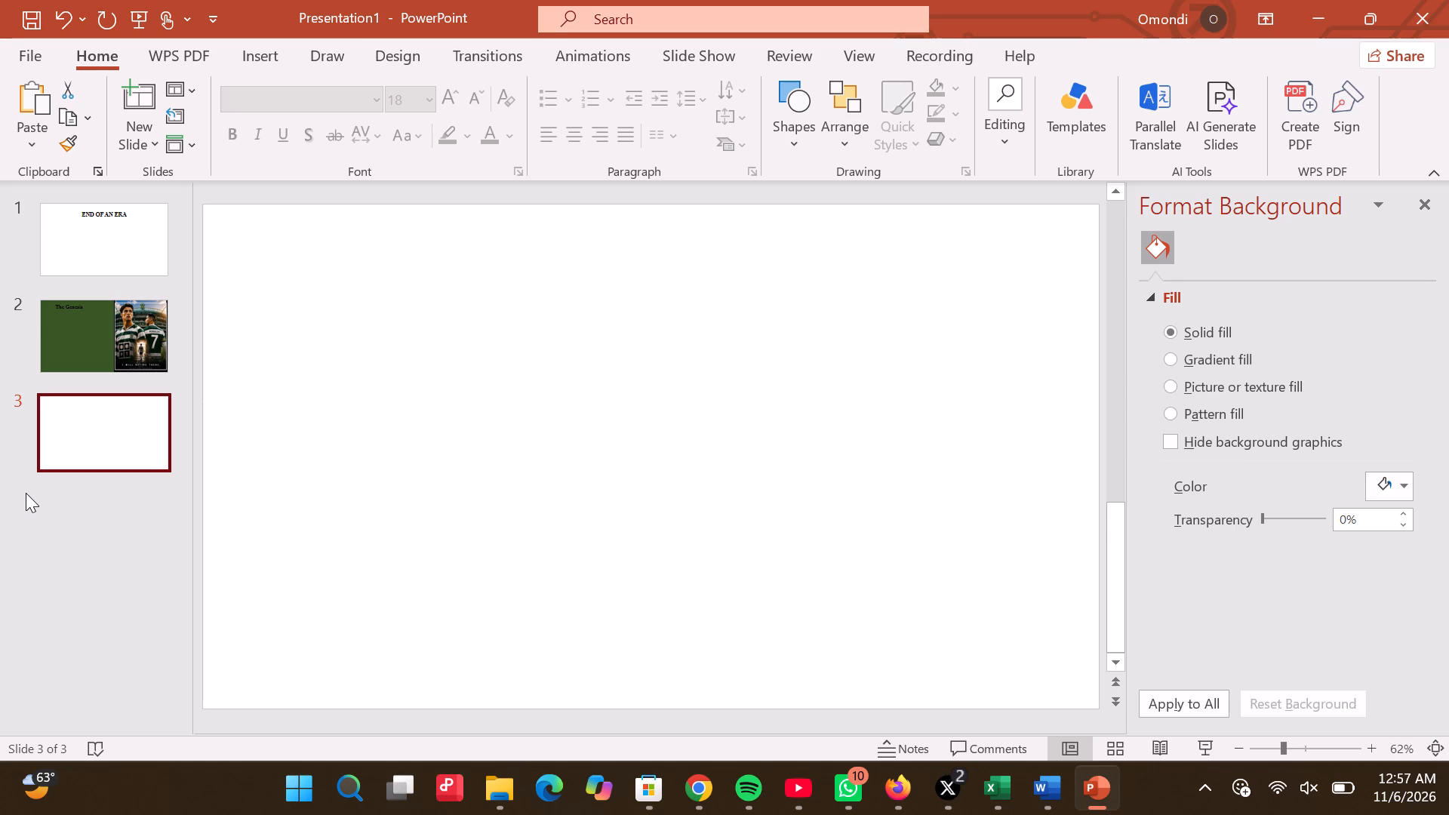
pyautogui.click(116, 432)
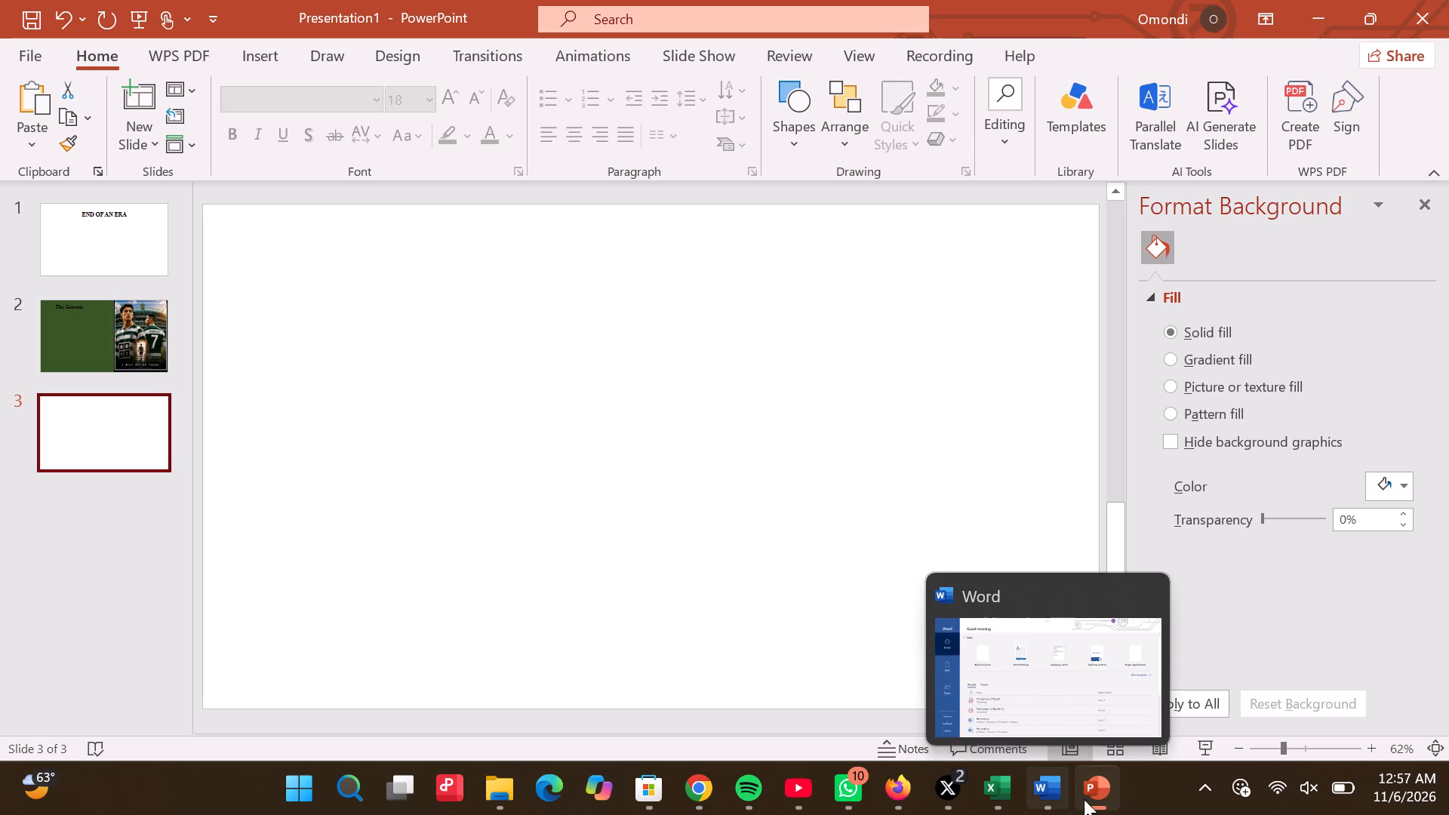
# Switch to Chrome and search for Manchester United F.C. in a new tab.
pyautogui.click(708, 798)
pyautogui.click(750, 737)
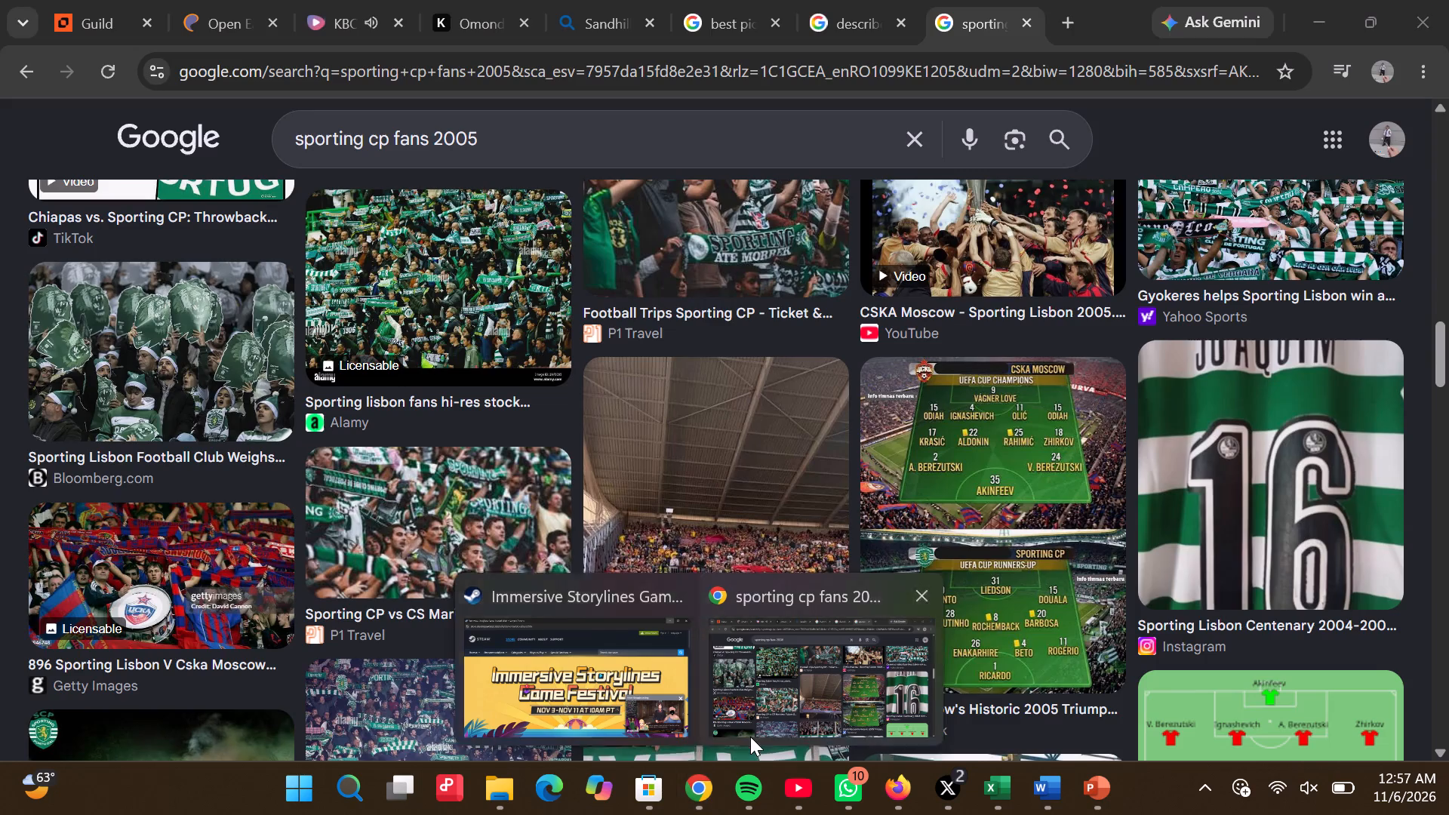
pyautogui.click(1061, 24)
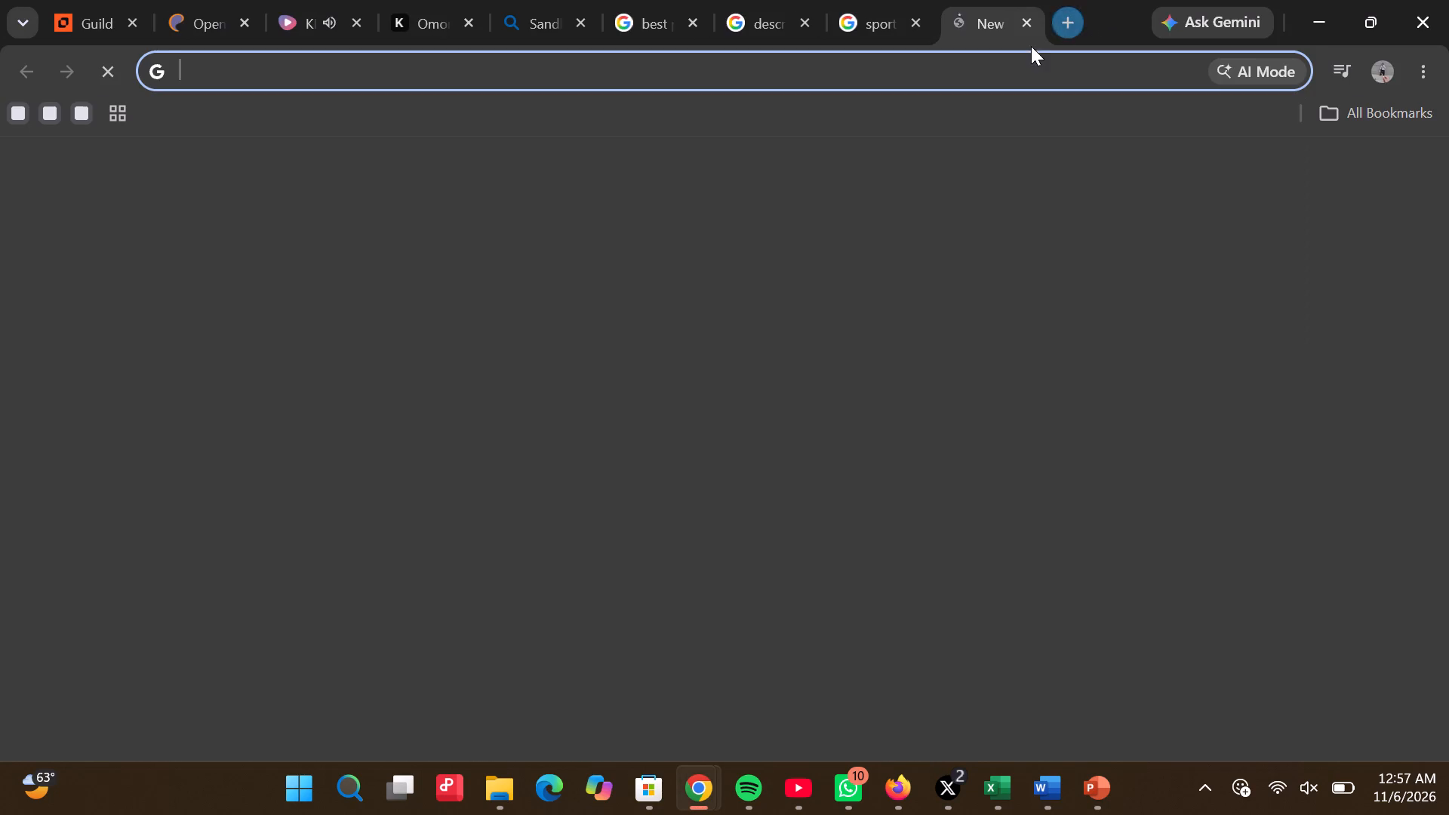
pyautogui.click(448, 455)
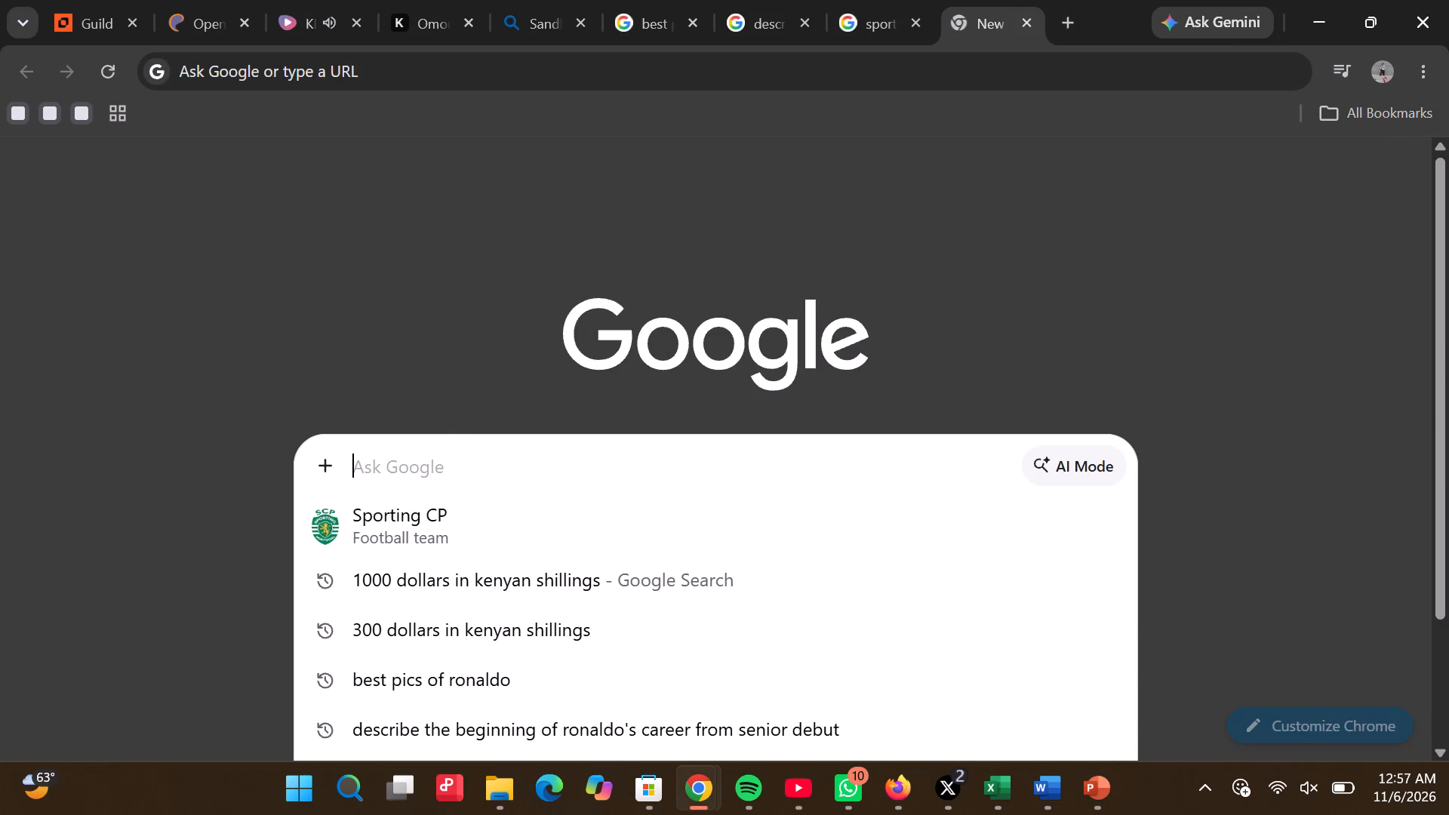
pyautogui.write('man')
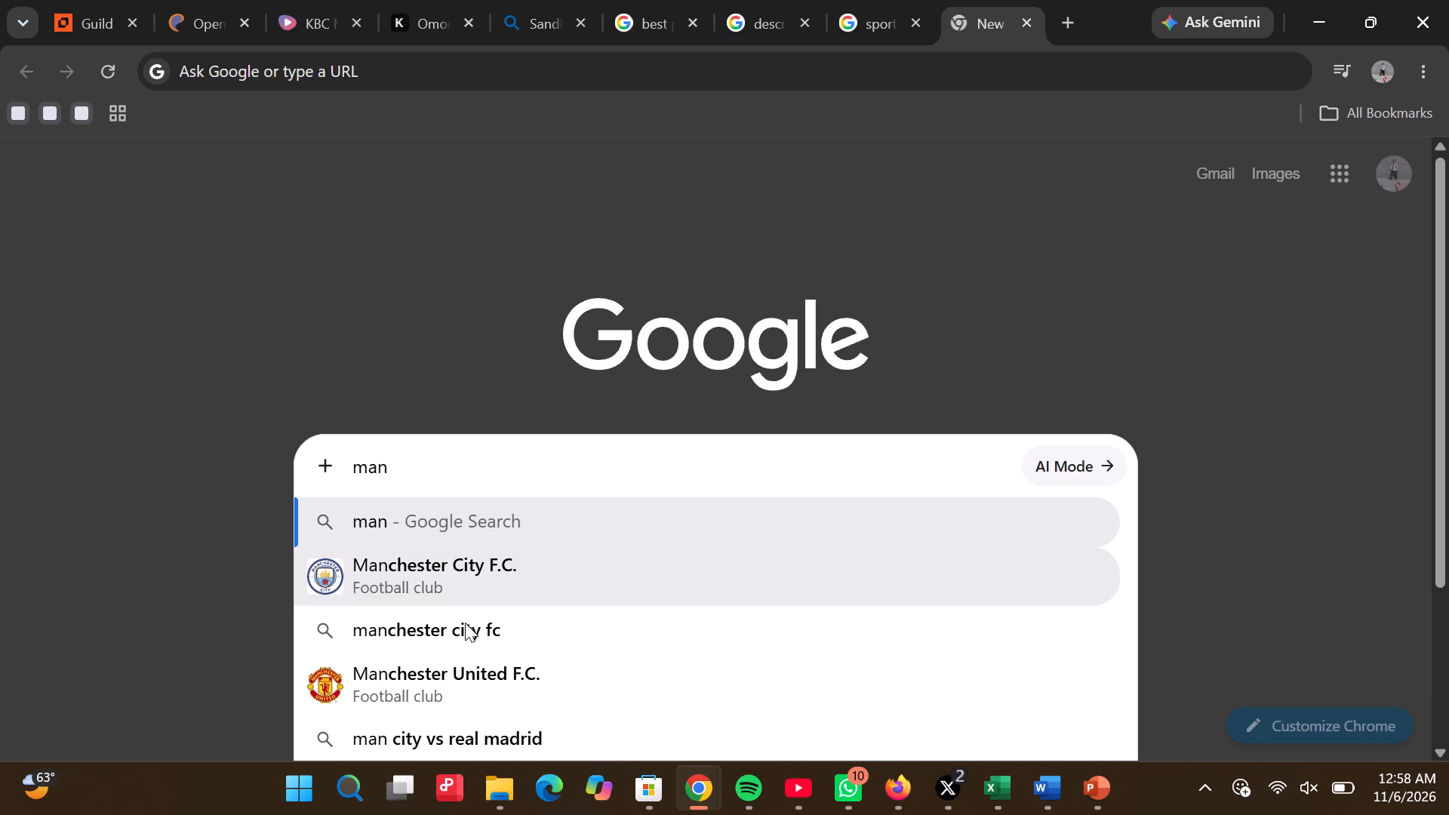
pyautogui.click(471, 672)
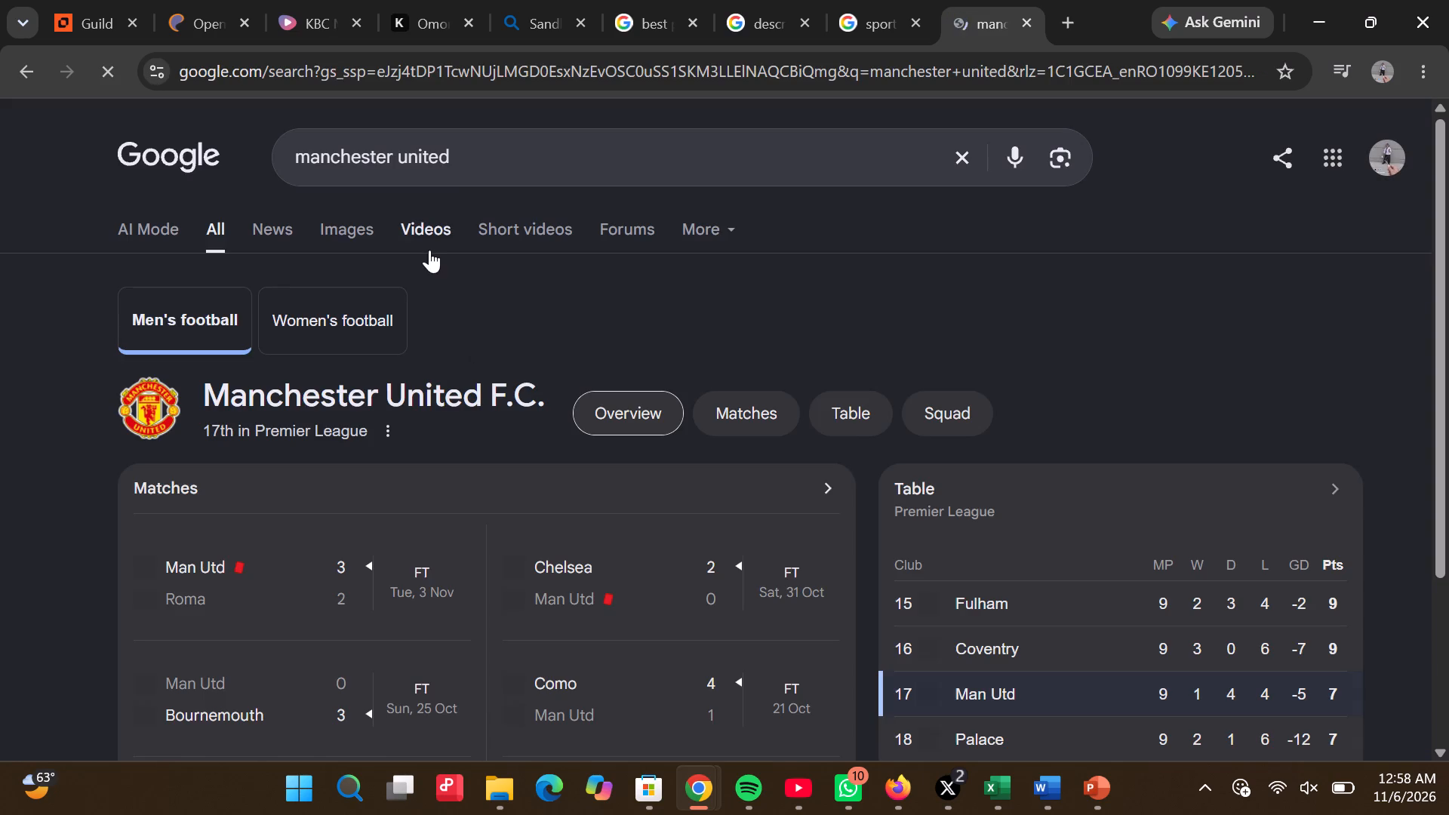
# Refine the search query to "ronaldos career at manchester united" and run it.
pyautogui.click(541, 152)
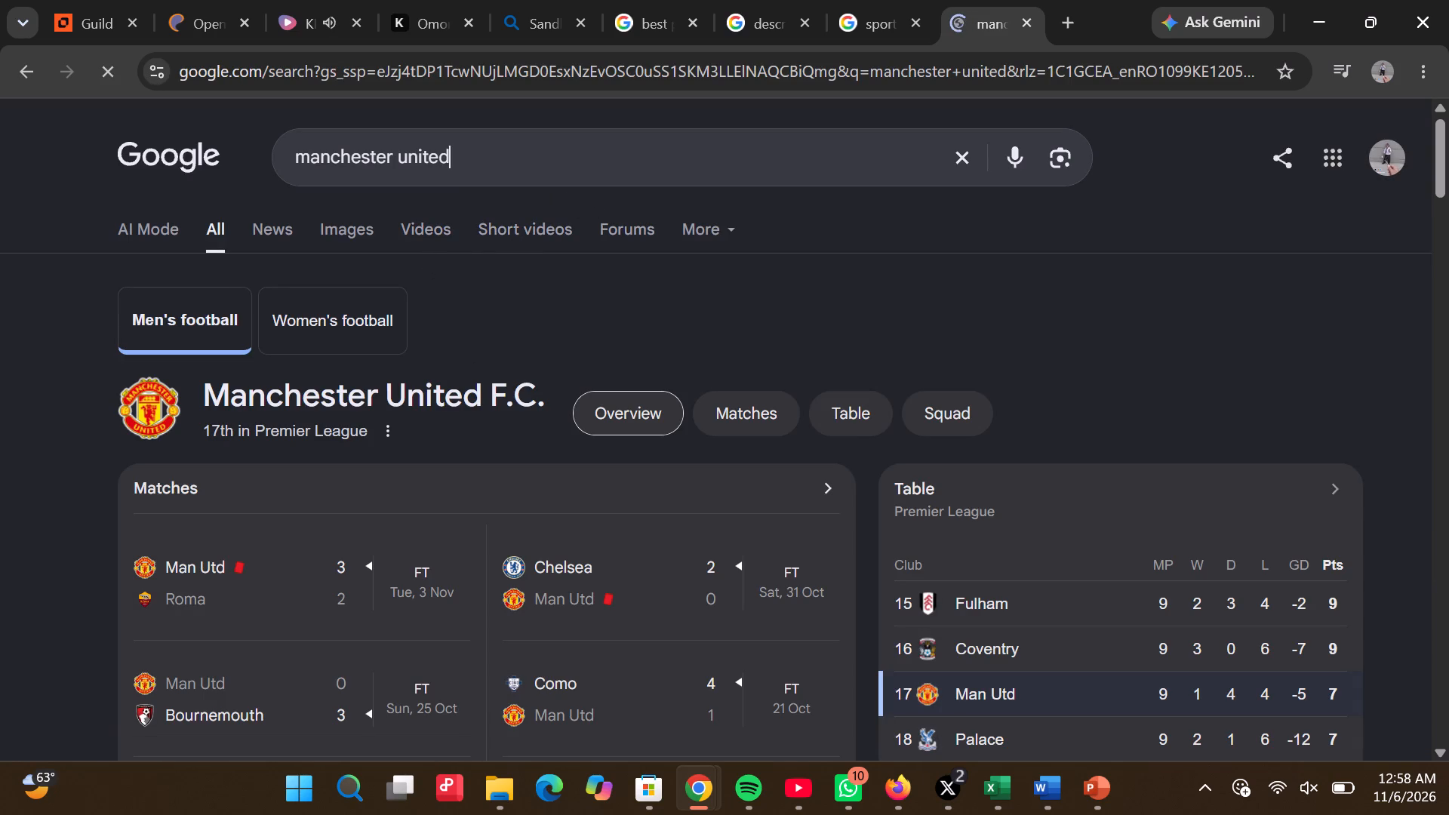
pyautogui.click(295, 157)
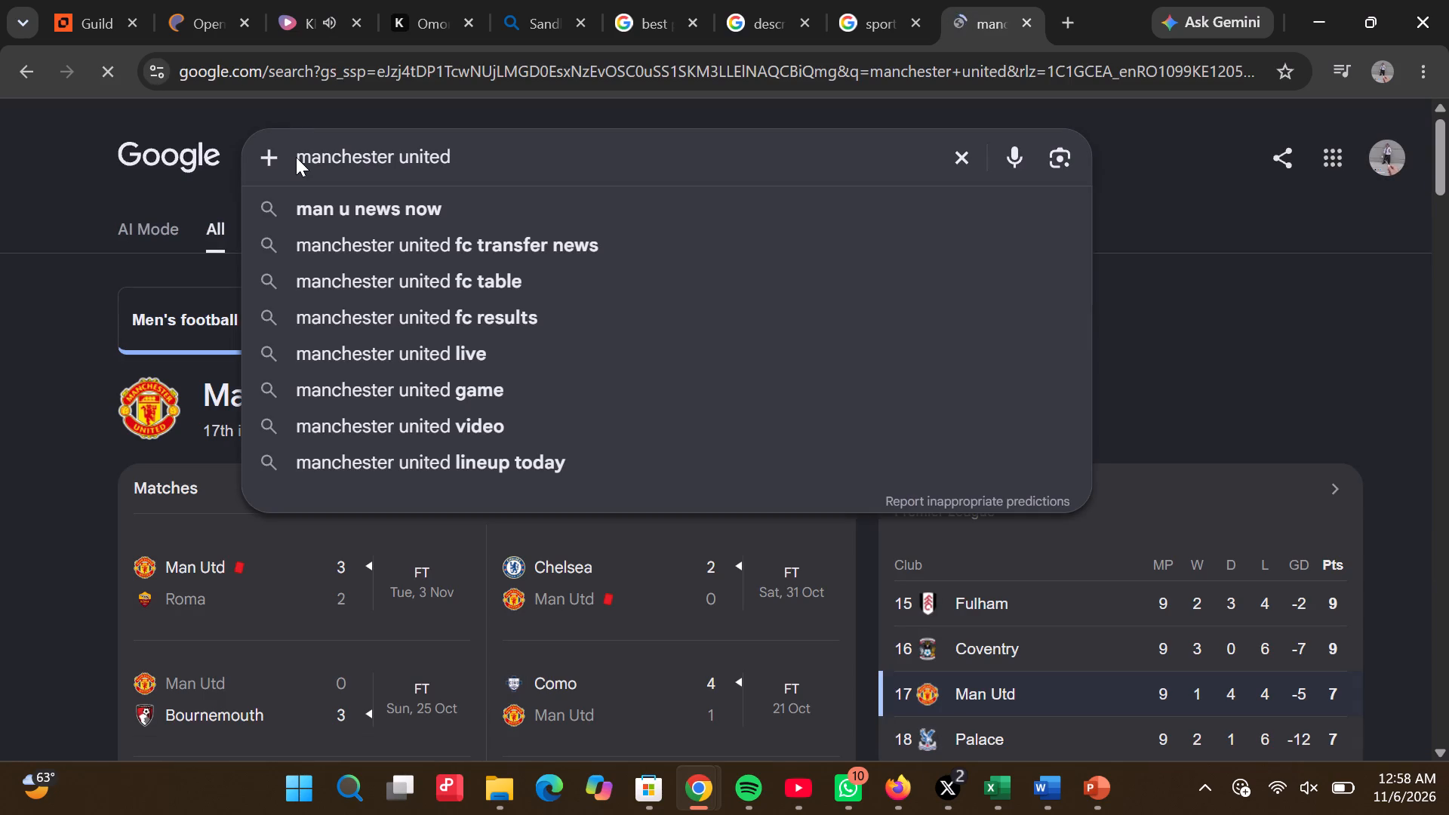
pyautogui.click(283, 143)
pyautogui.click(305, 155)
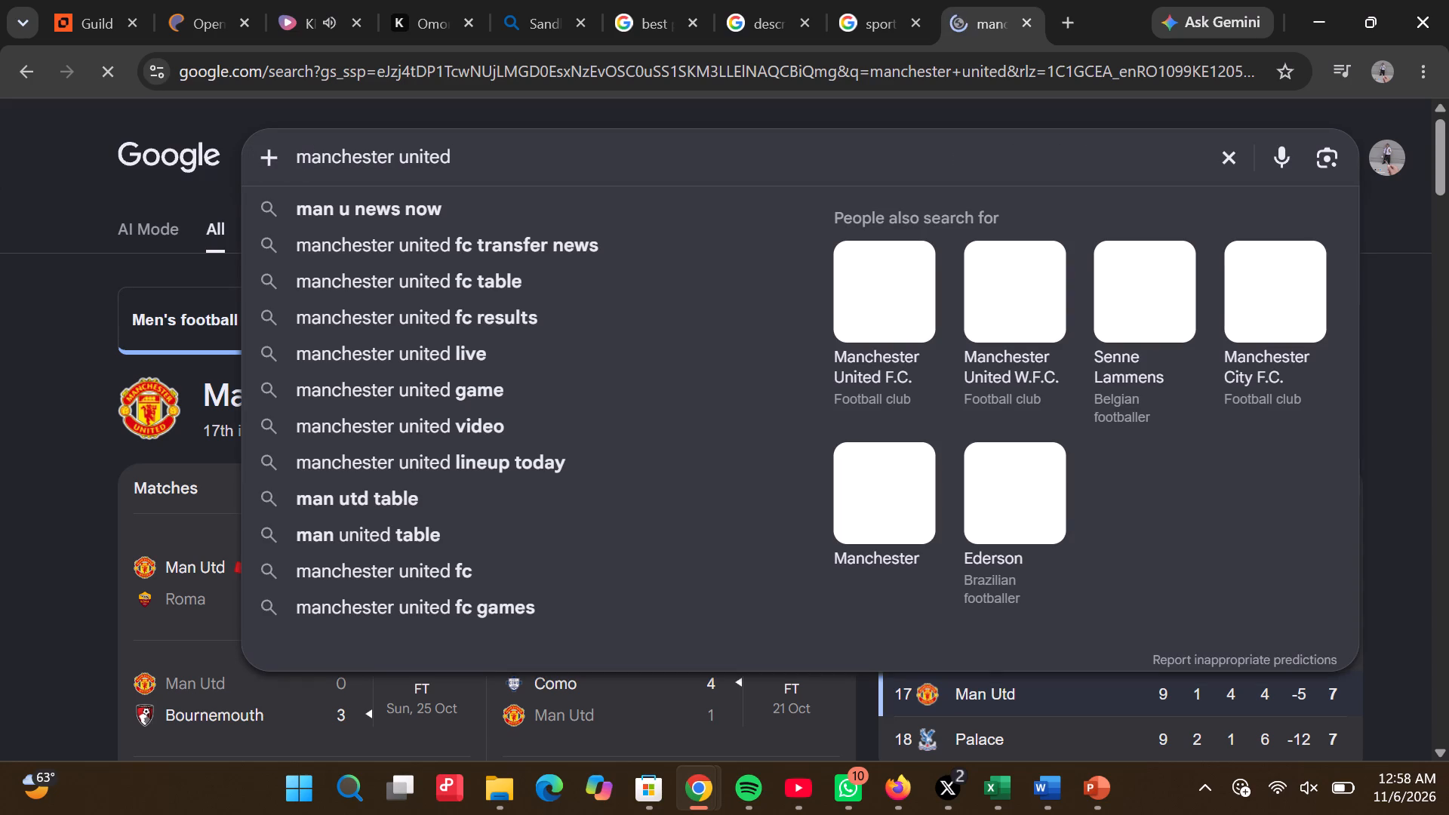
pyautogui.press('Left')
pyautogui.press('space')
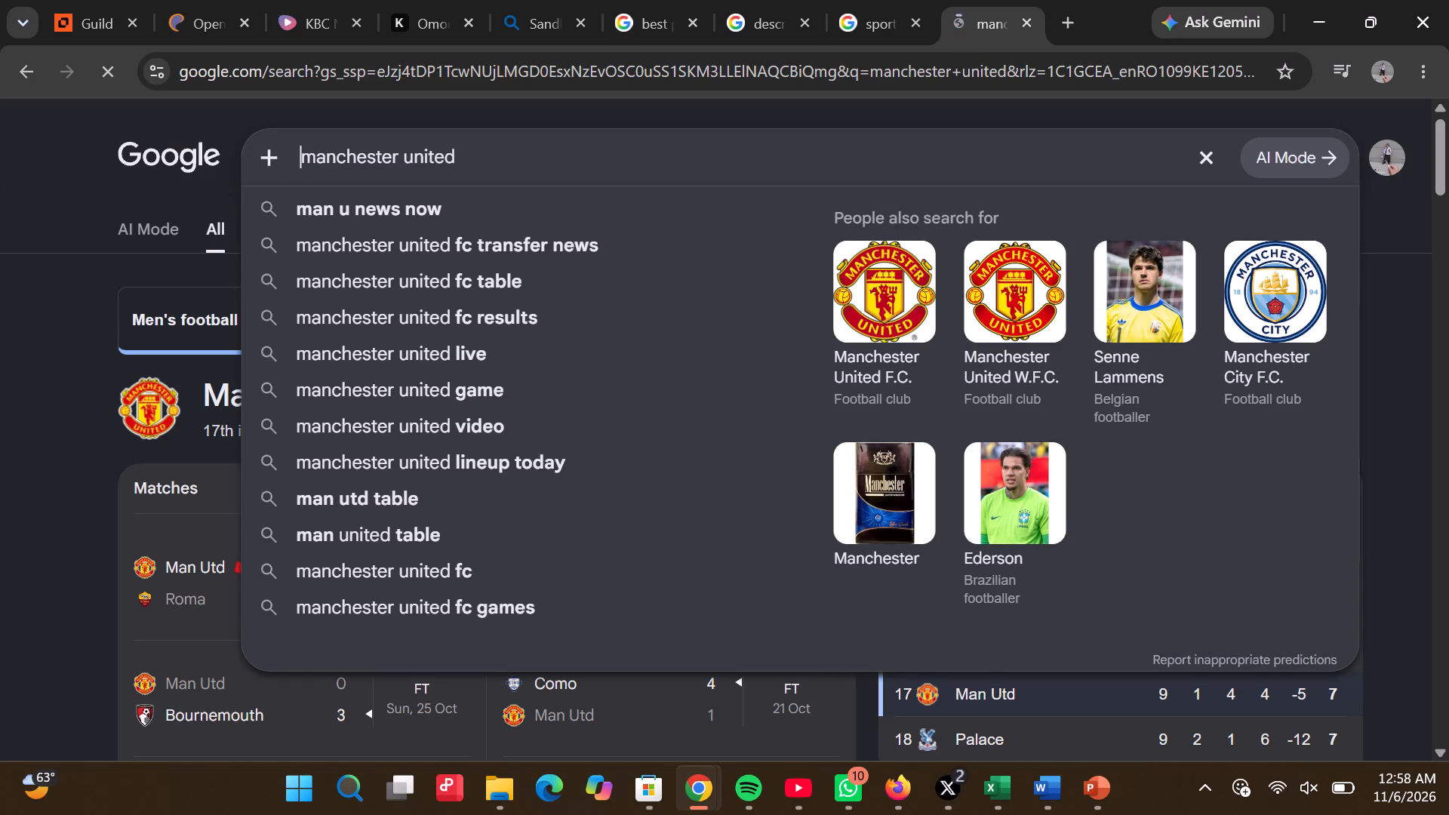
pyautogui.press('Left')
pyautogui.write('ro')
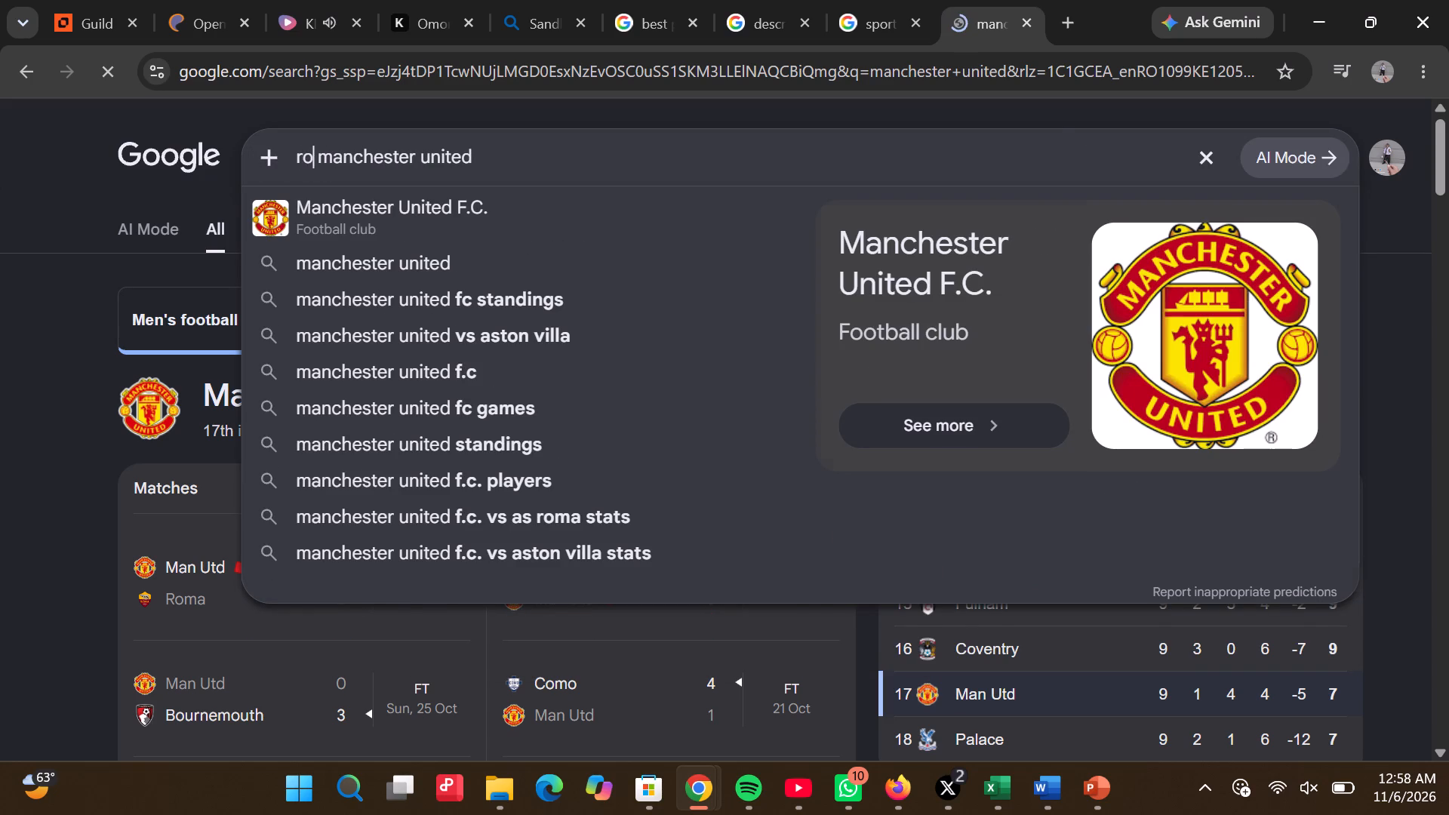
pyautogui.write('naldo')
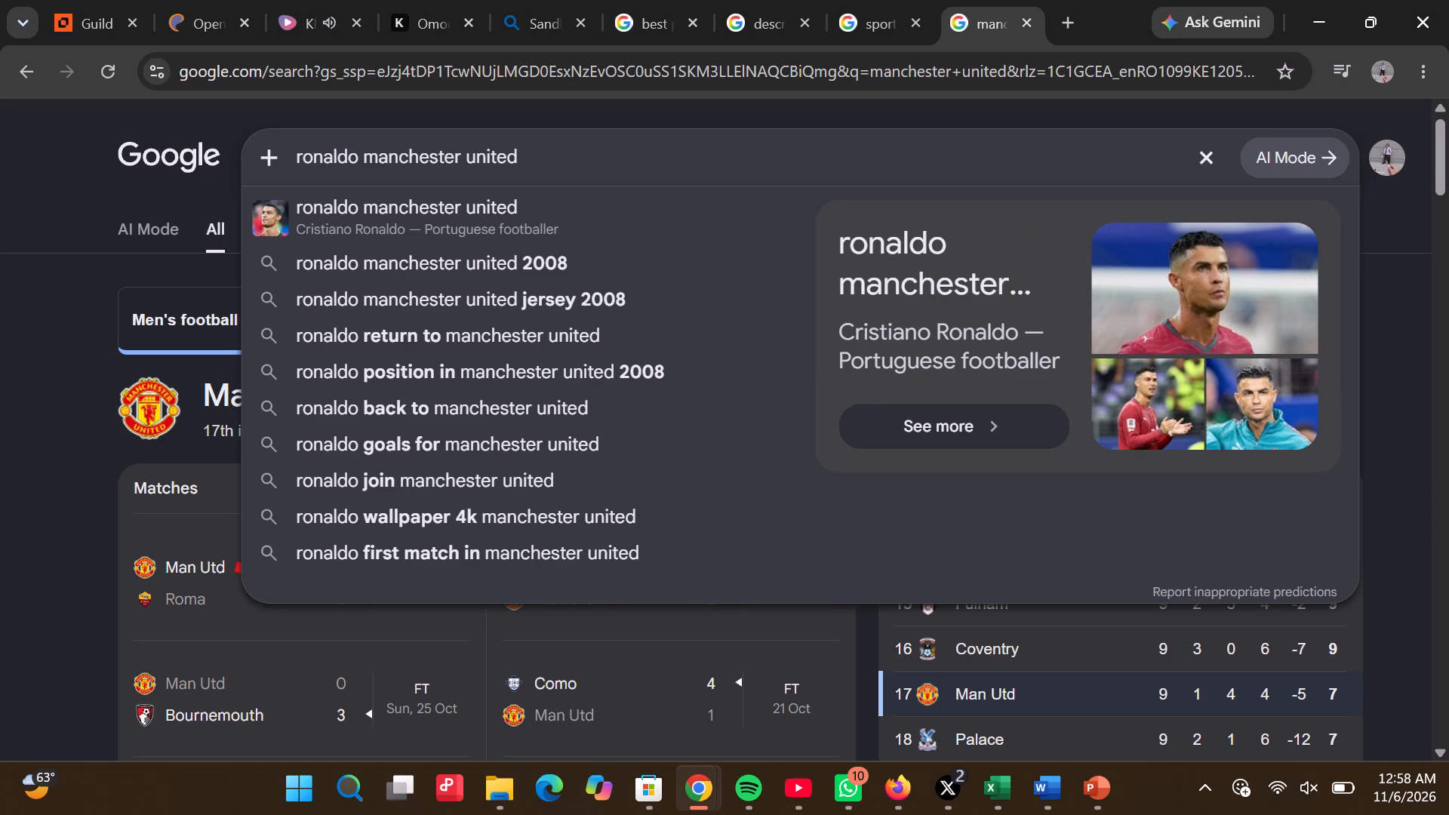
pyautogui.write('s')
pyautogui.press('space')
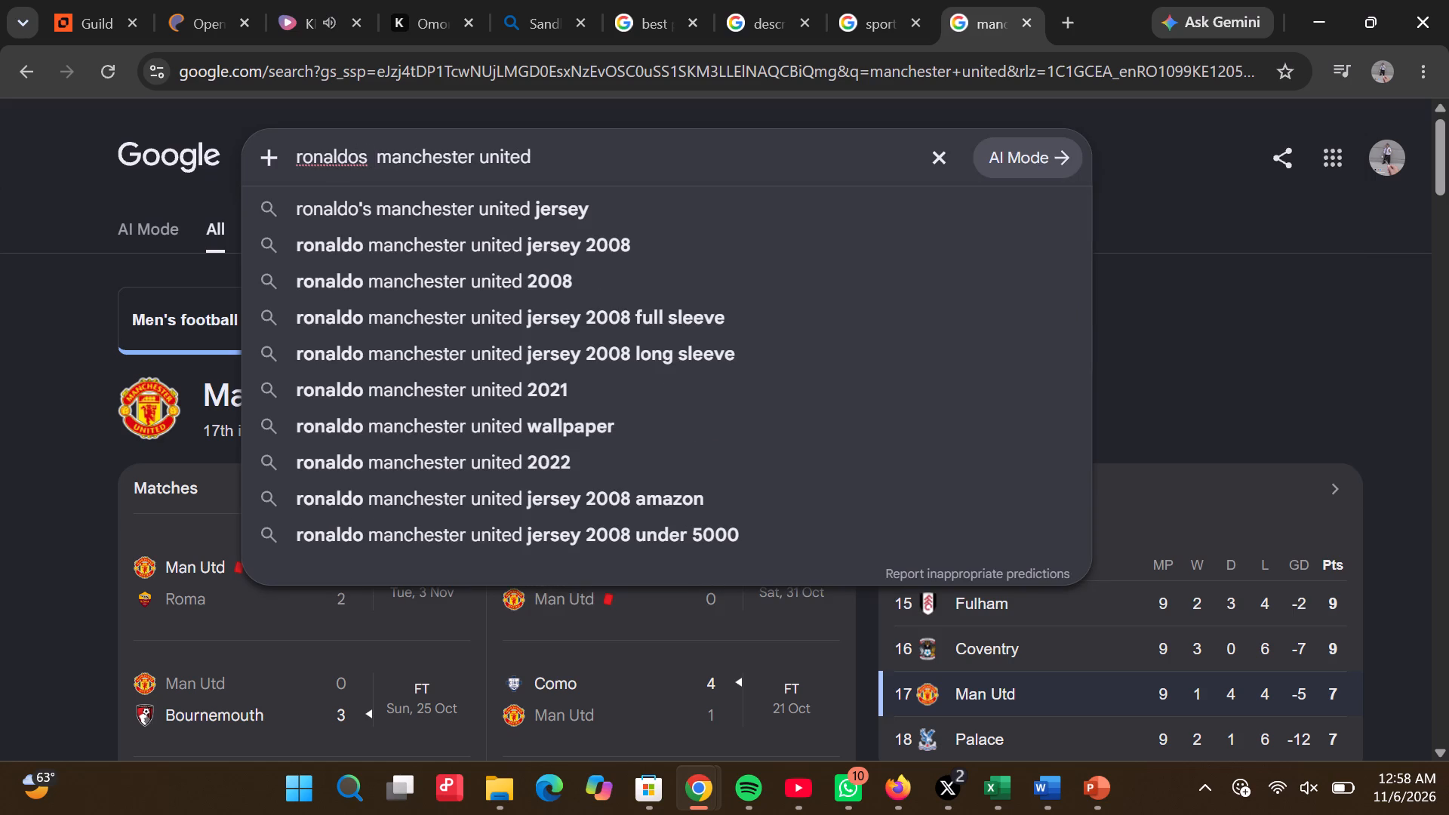
pyautogui.write('ca')
pyautogui.write('re')
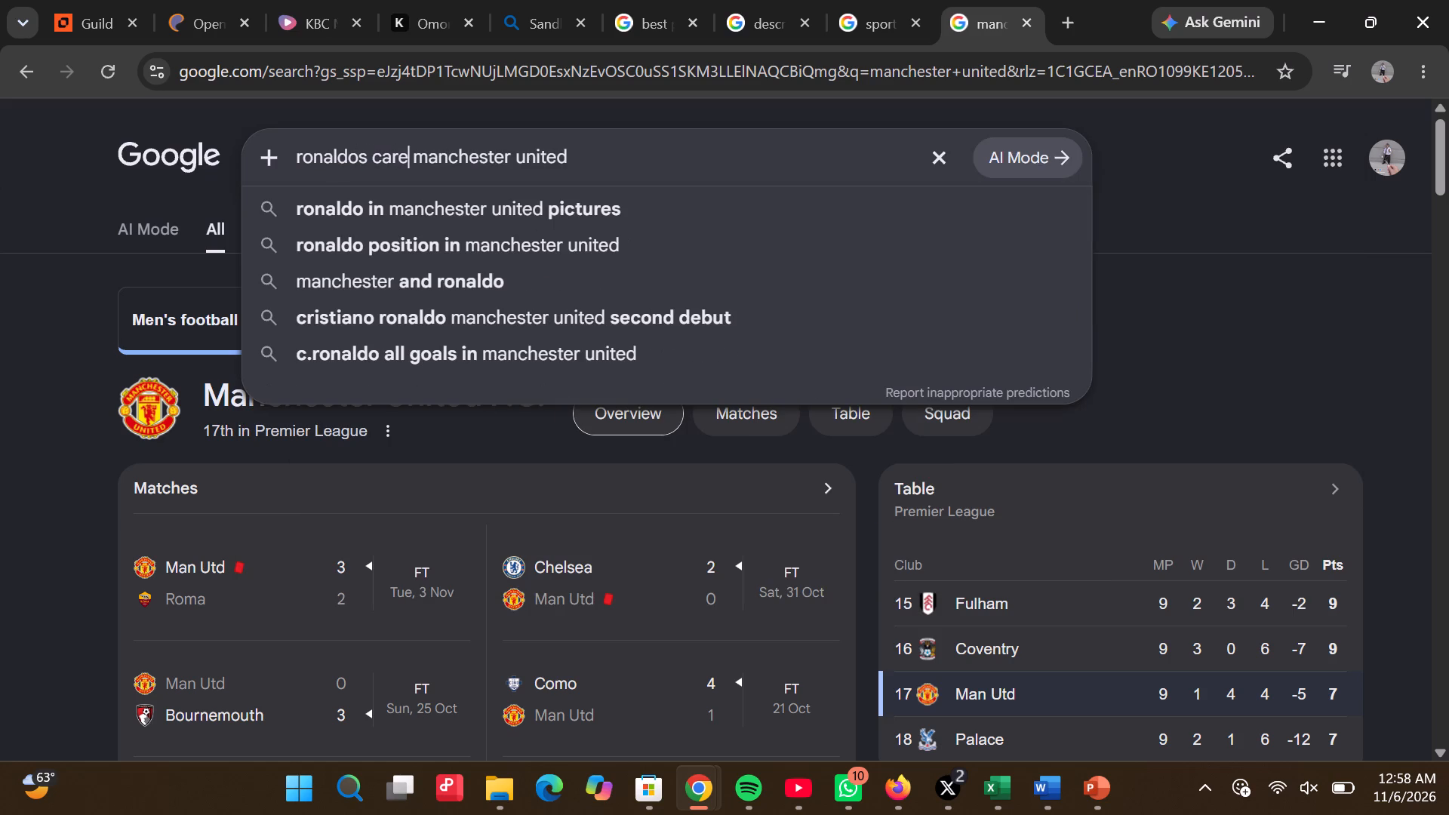
pyautogui.write('er')
pyautogui.press('space')
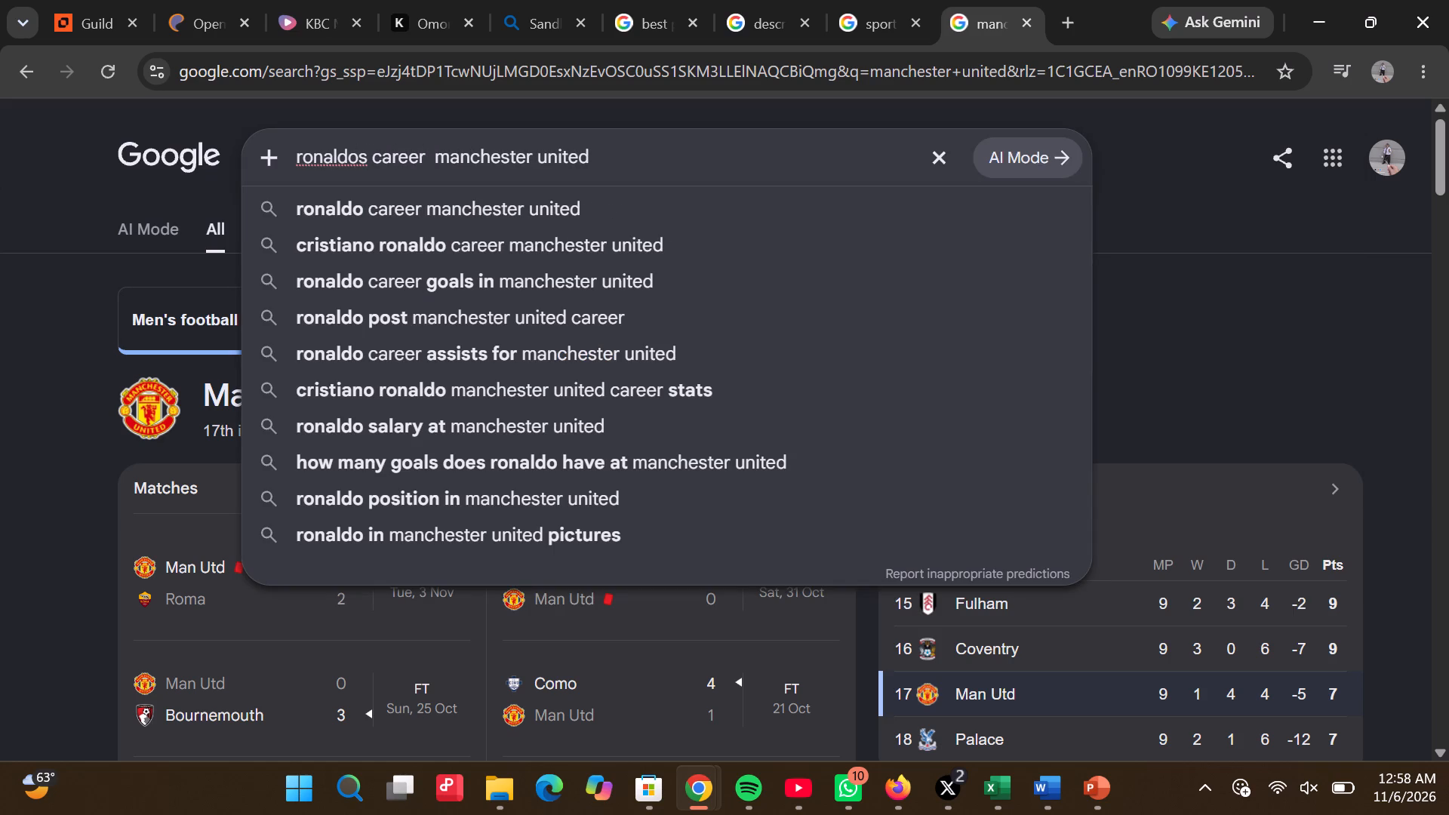
pyautogui.write('at')
pyautogui.press('Return')
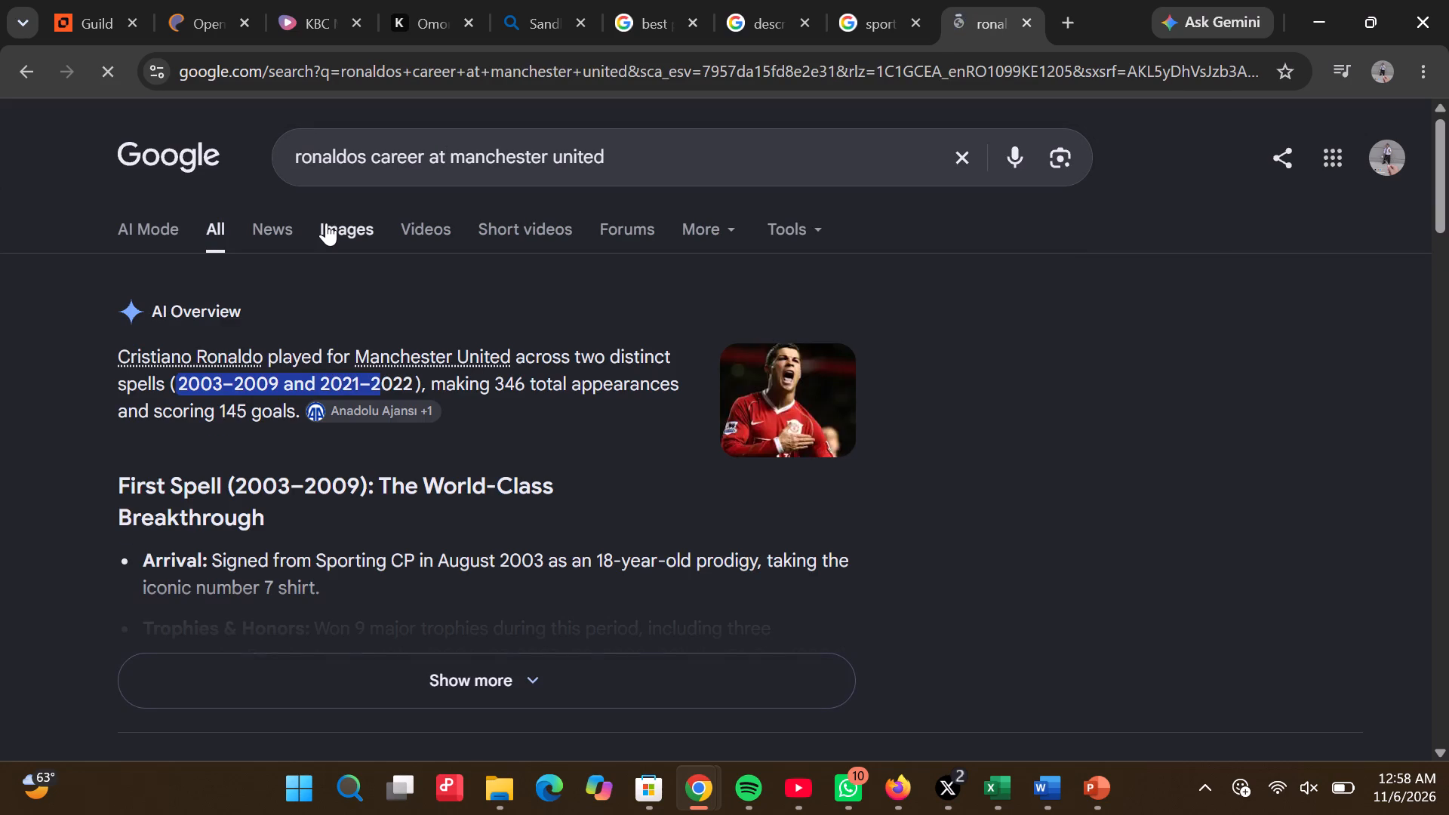
# Examine the image results for suitable photos of Ronaldo's career at Manchester United.
pyautogui.click(326, 223)
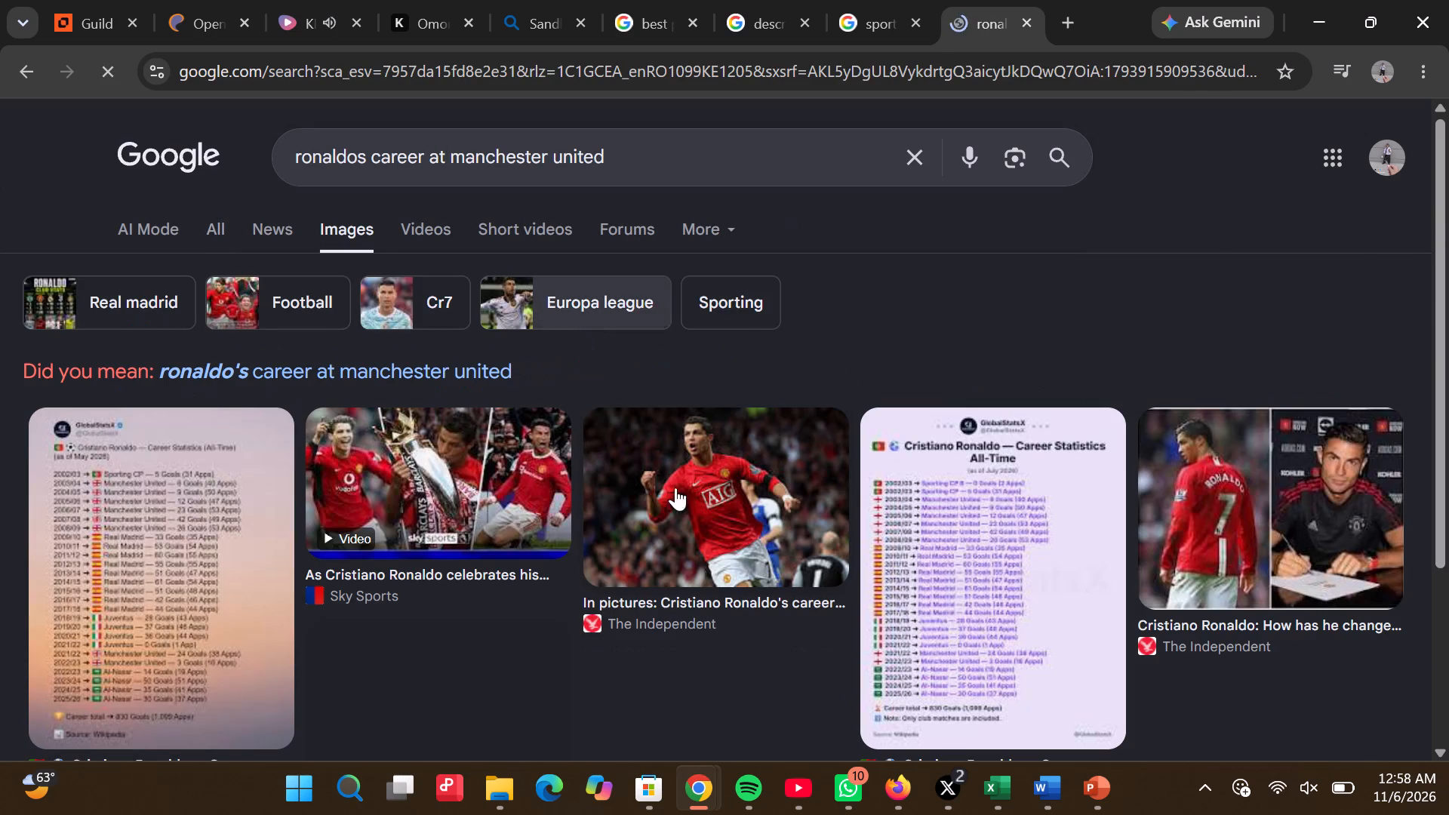
pyautogui.scroll(-1, 518, 481)
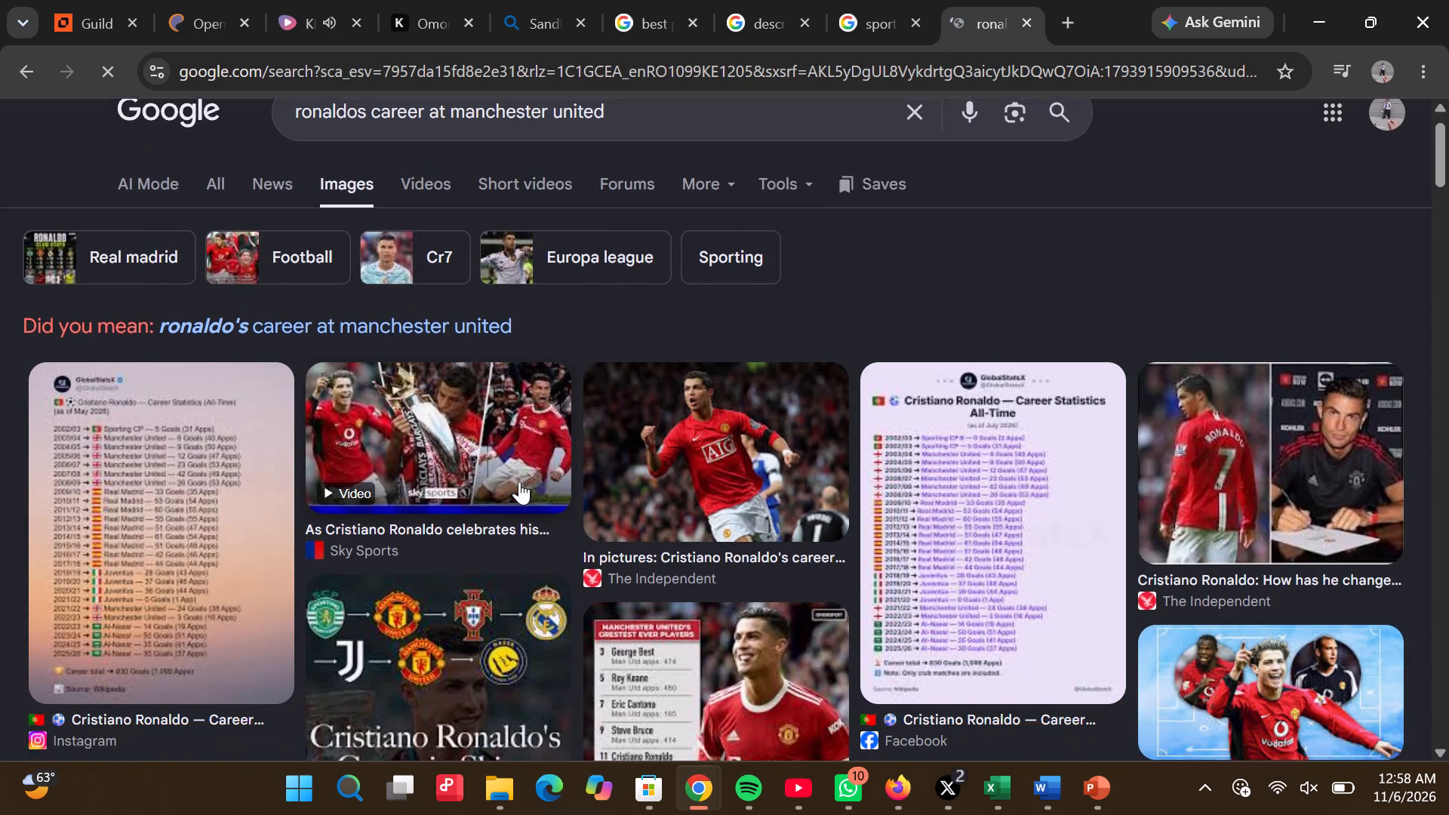
pyautogui.scroll(-3, 519, 481)
pyautogui.scroll(-3, 629, 431)
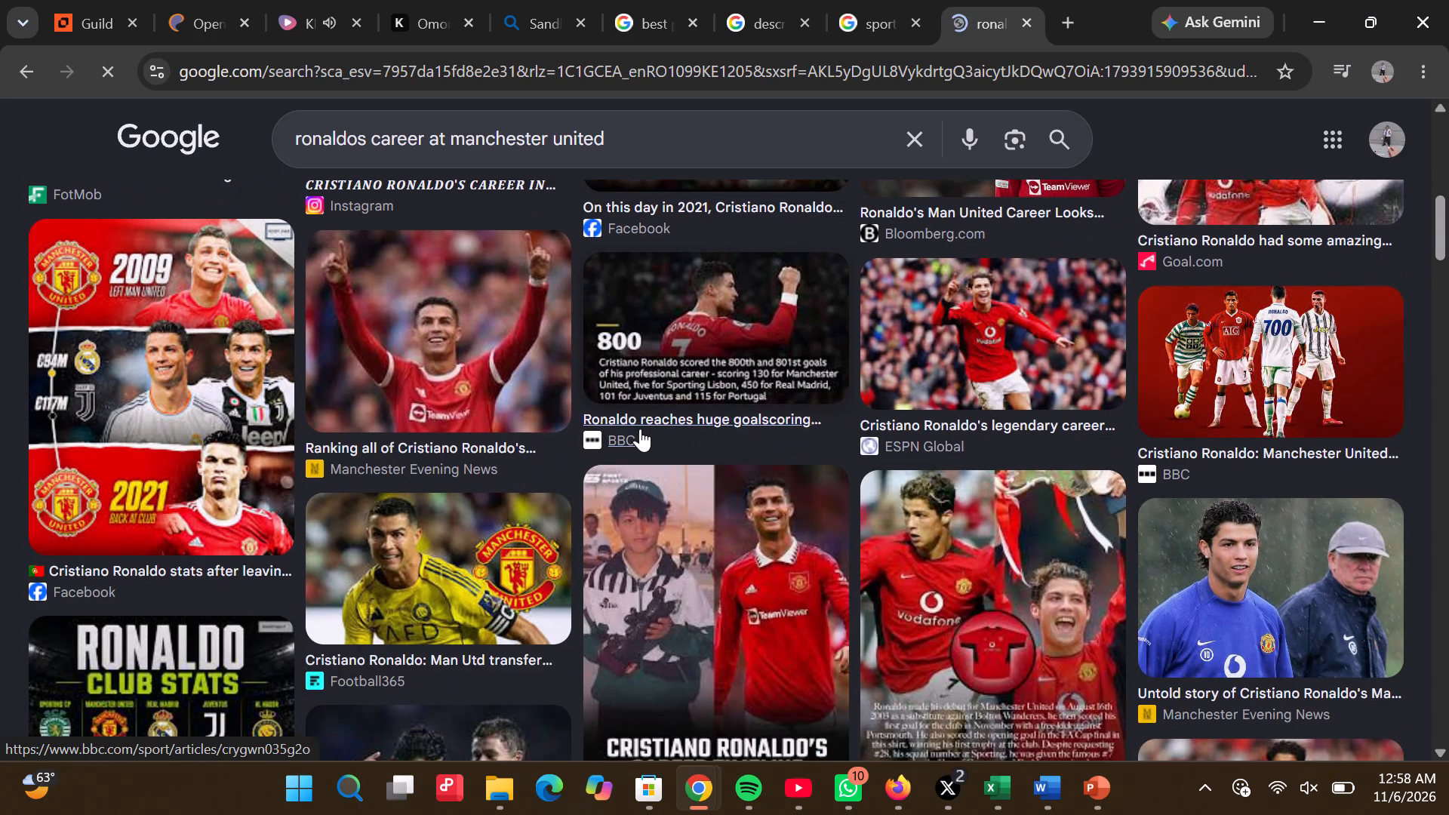
pyautogui.scroll(-4, 640, 429)
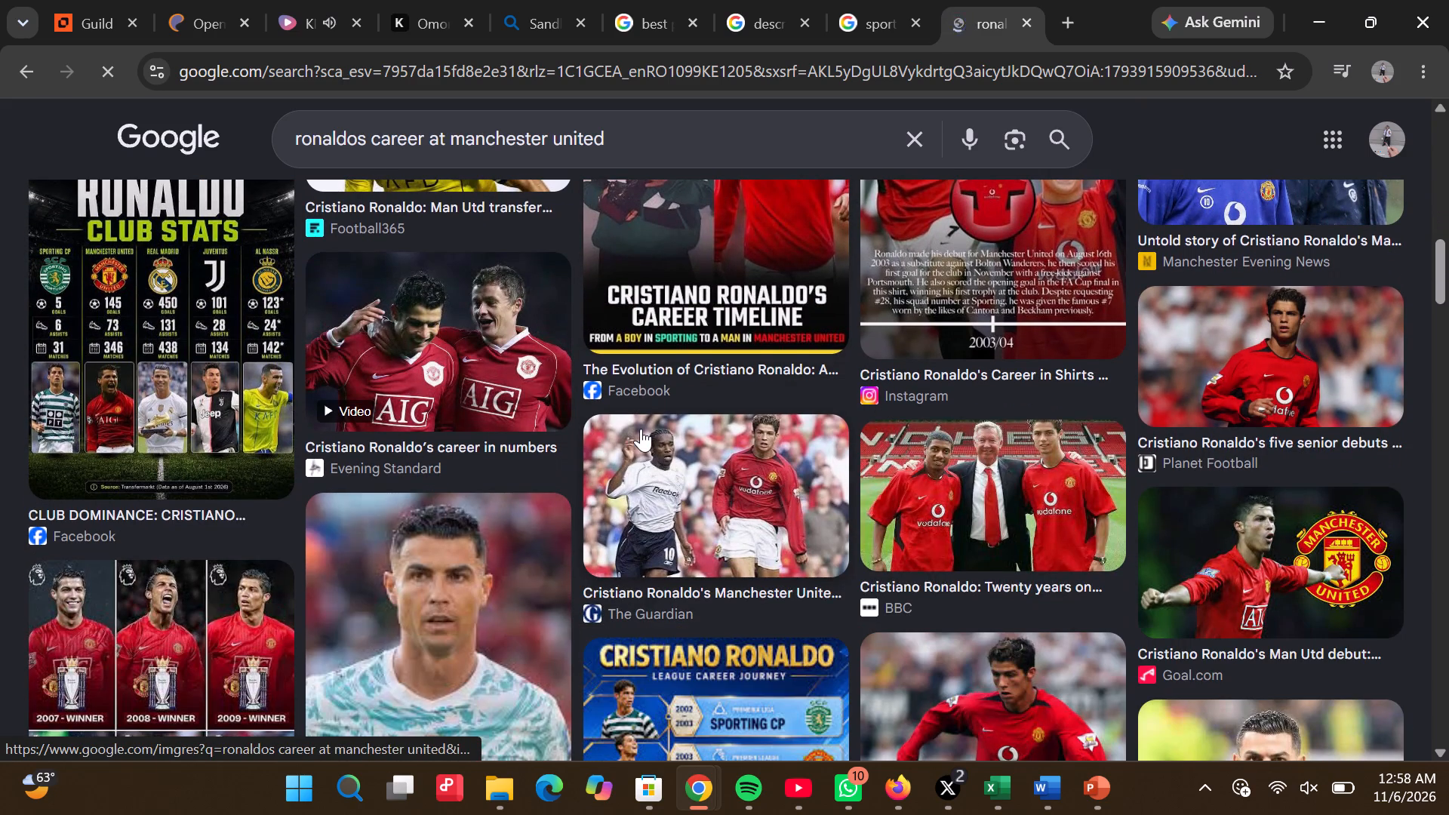
pyautogui.scroll(-3, 642, 429)
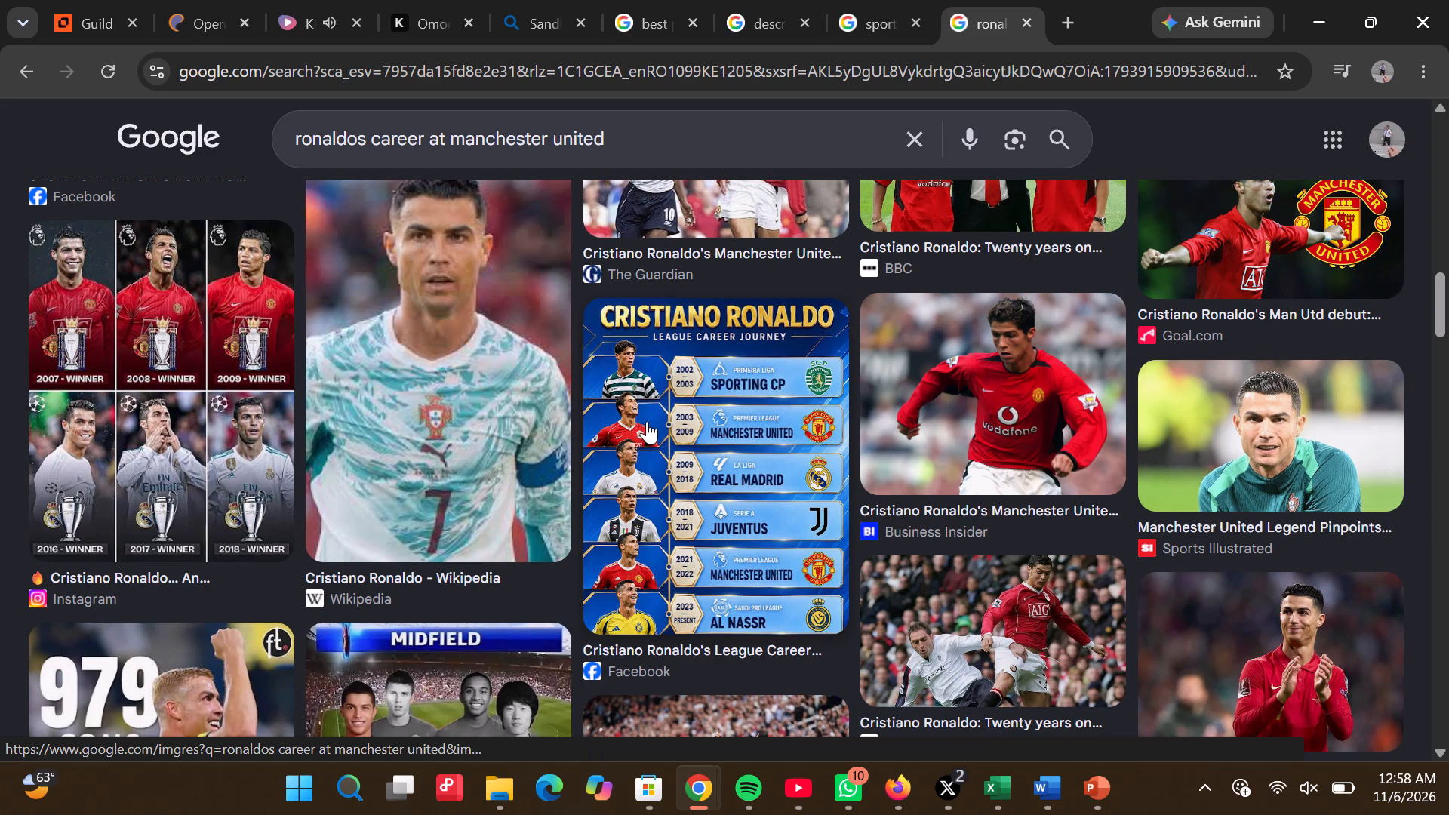
pyautogui.middleClick(832, 288)
pyautogui.scroll(-7, 814, 302)
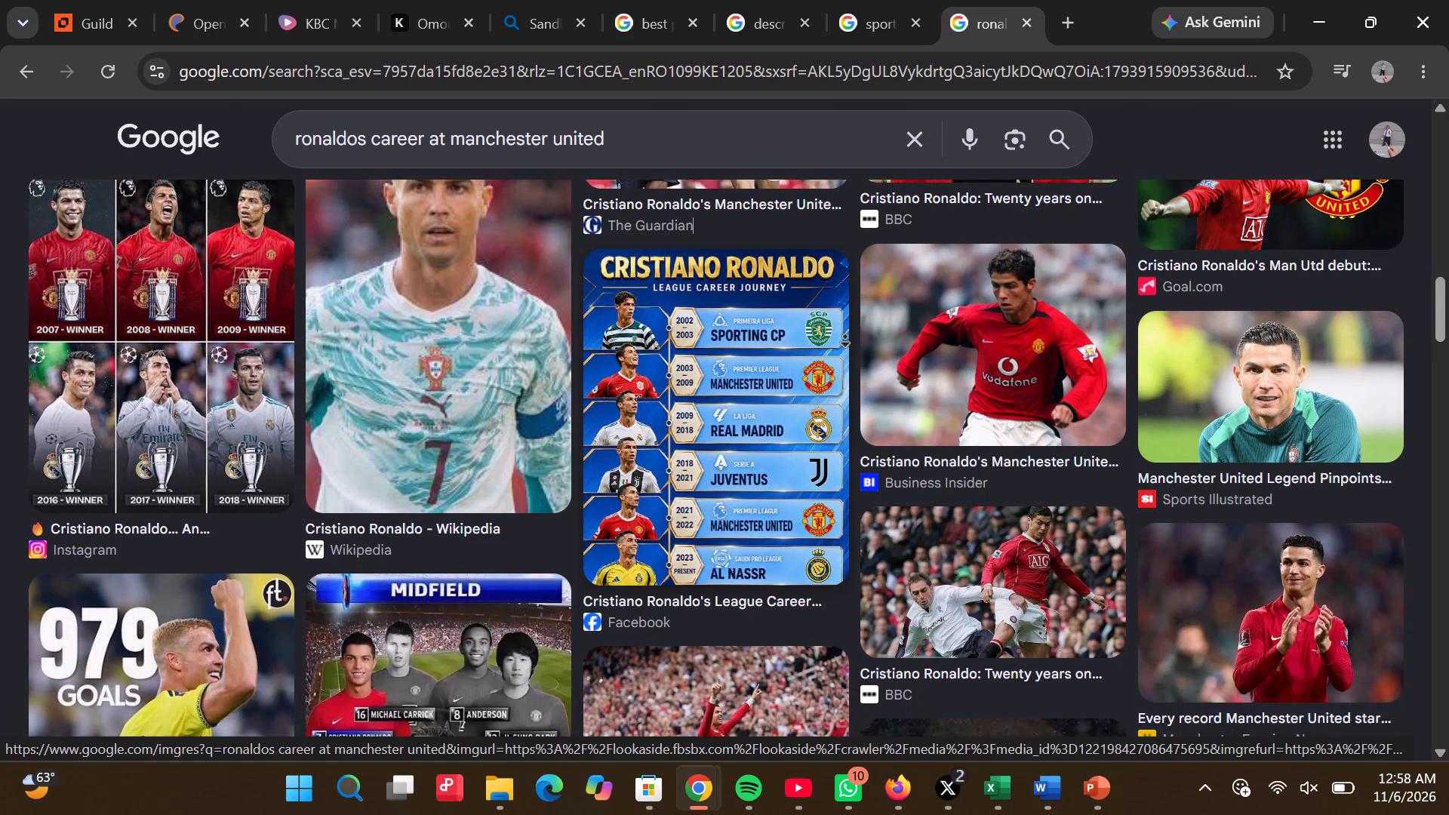
pyautogui.scroll(-5, 830, 349)
pyautogui.scroll(-5, 579, 376)
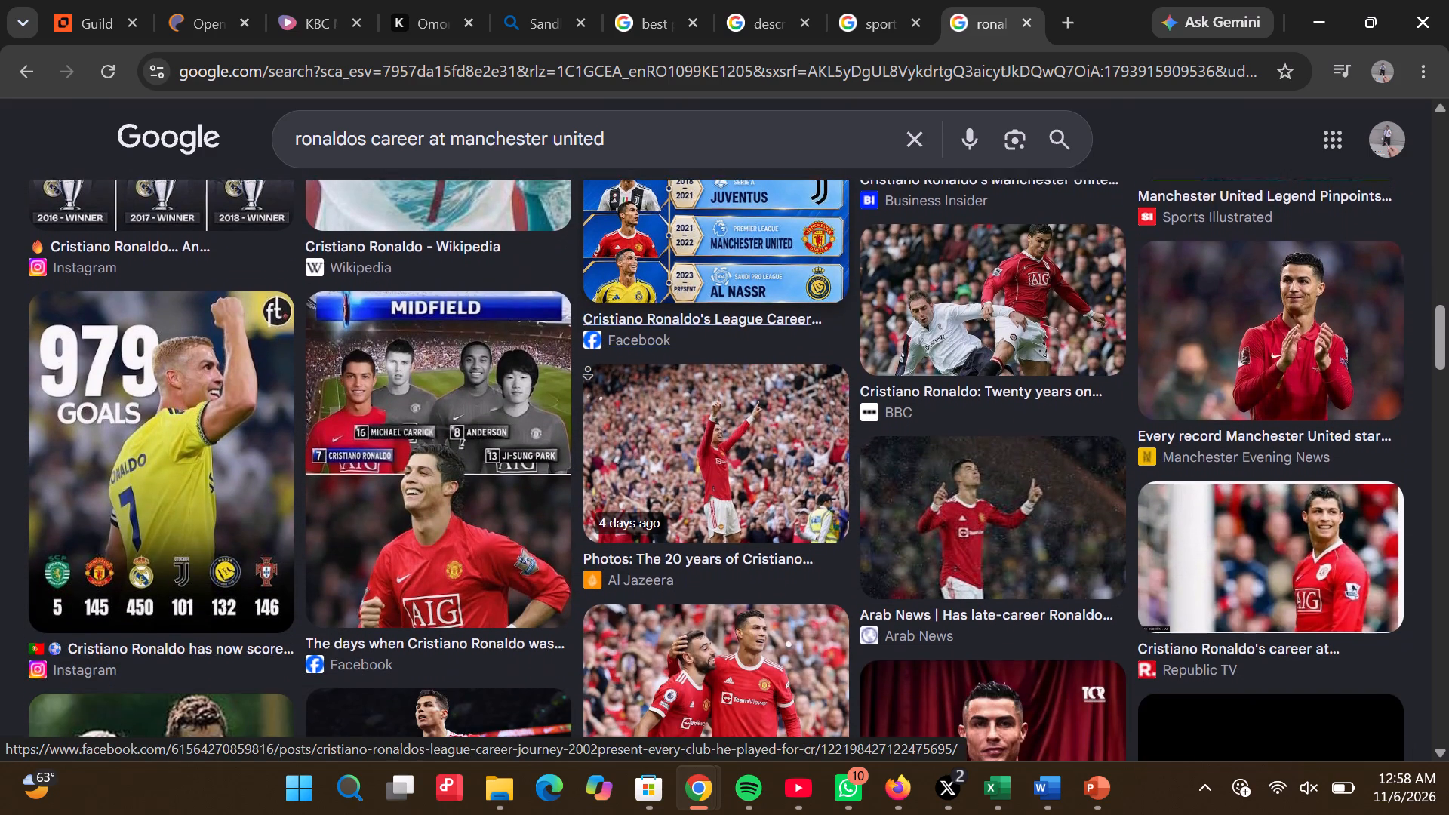
pyautogui.scroll(-8, 596, 405)
pyautogui.scroll(-4, 801, 399)
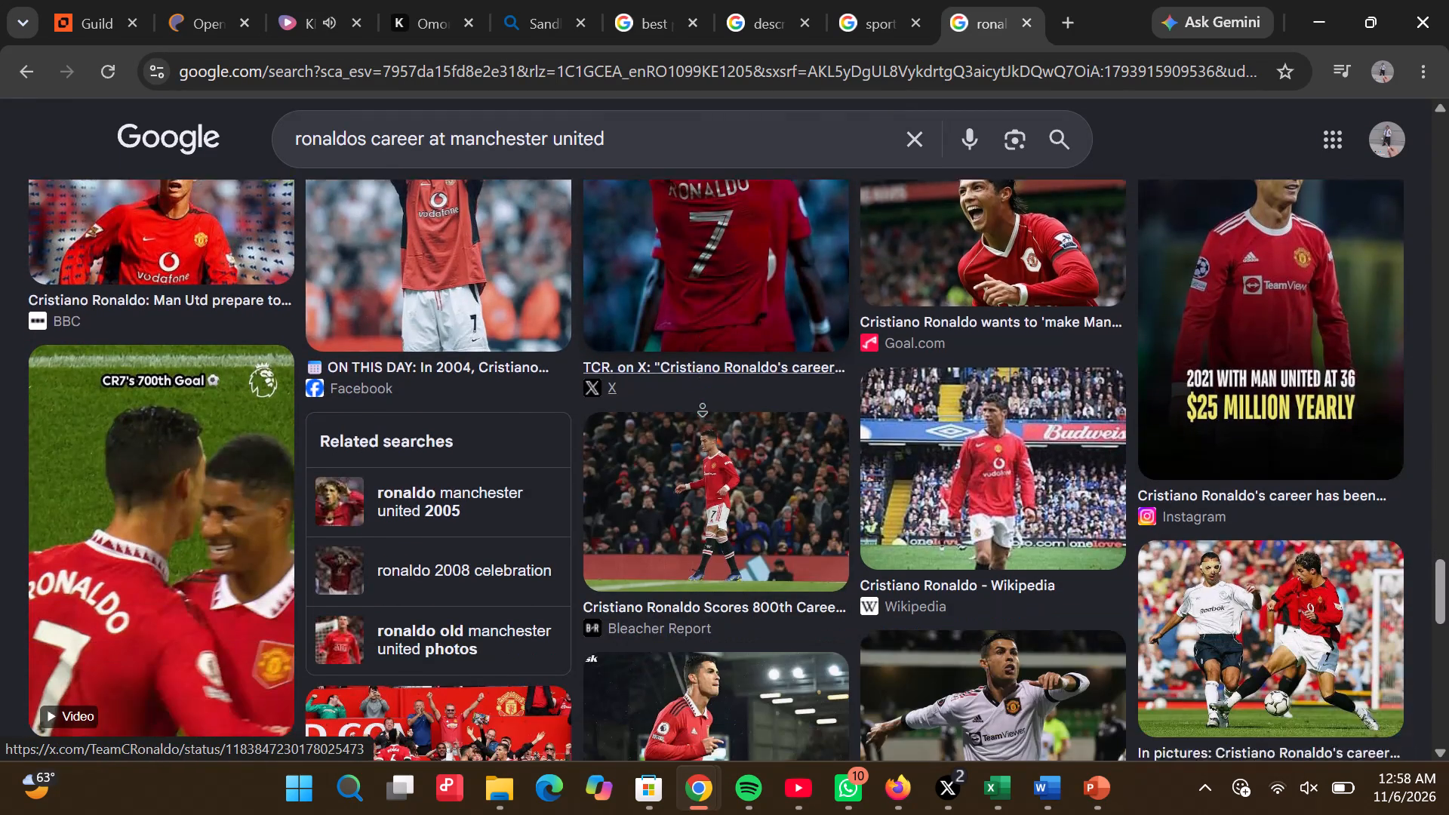
pyautogui.scroll(2, 697, 405)
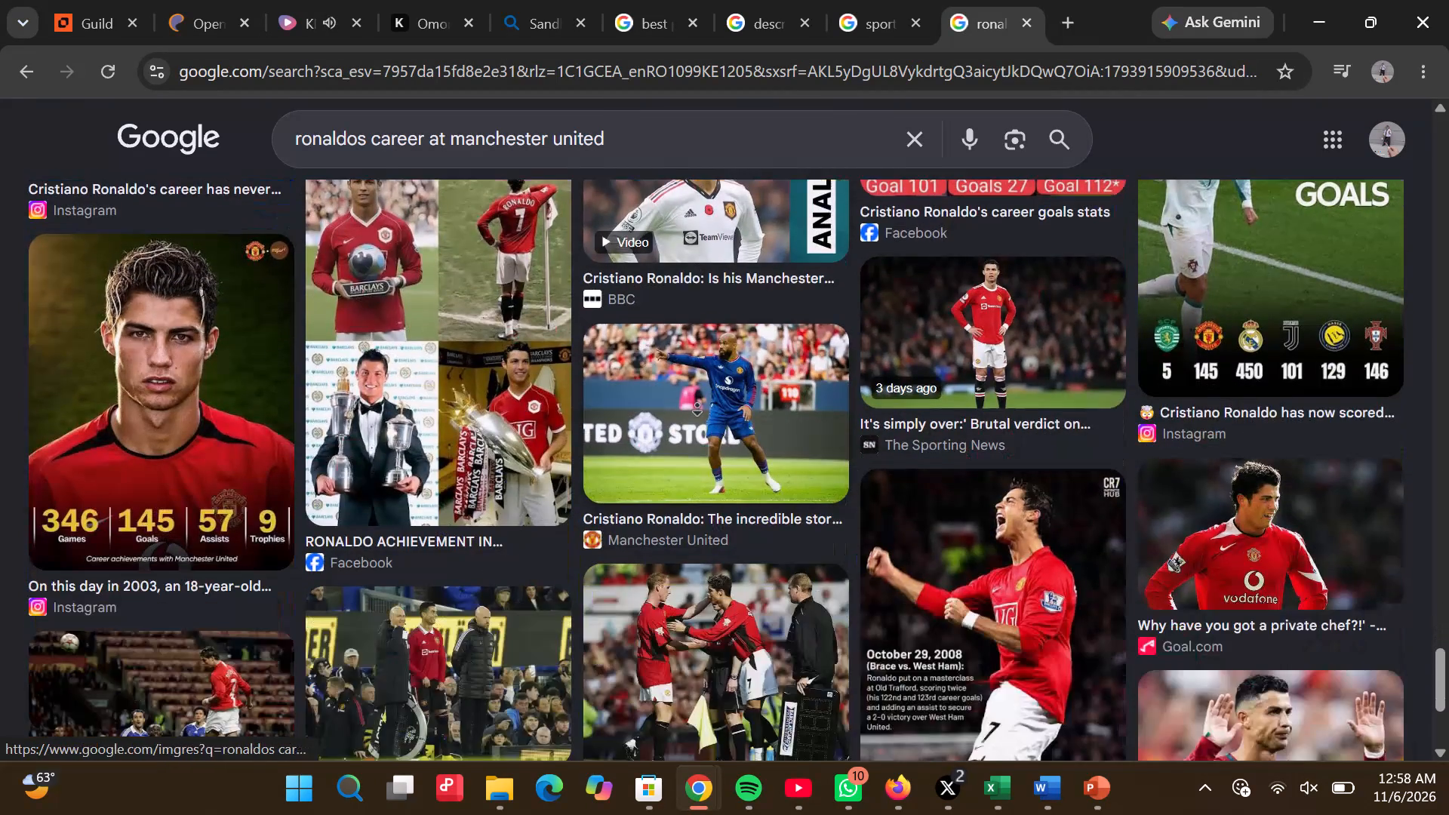
pyautogui.scroll(4, 698, 405)
pyautogui.scroll(1, 343, 507)
pyautogui.scroll(-2, 343, 505)
pyautogui.middleClick(368, 487)
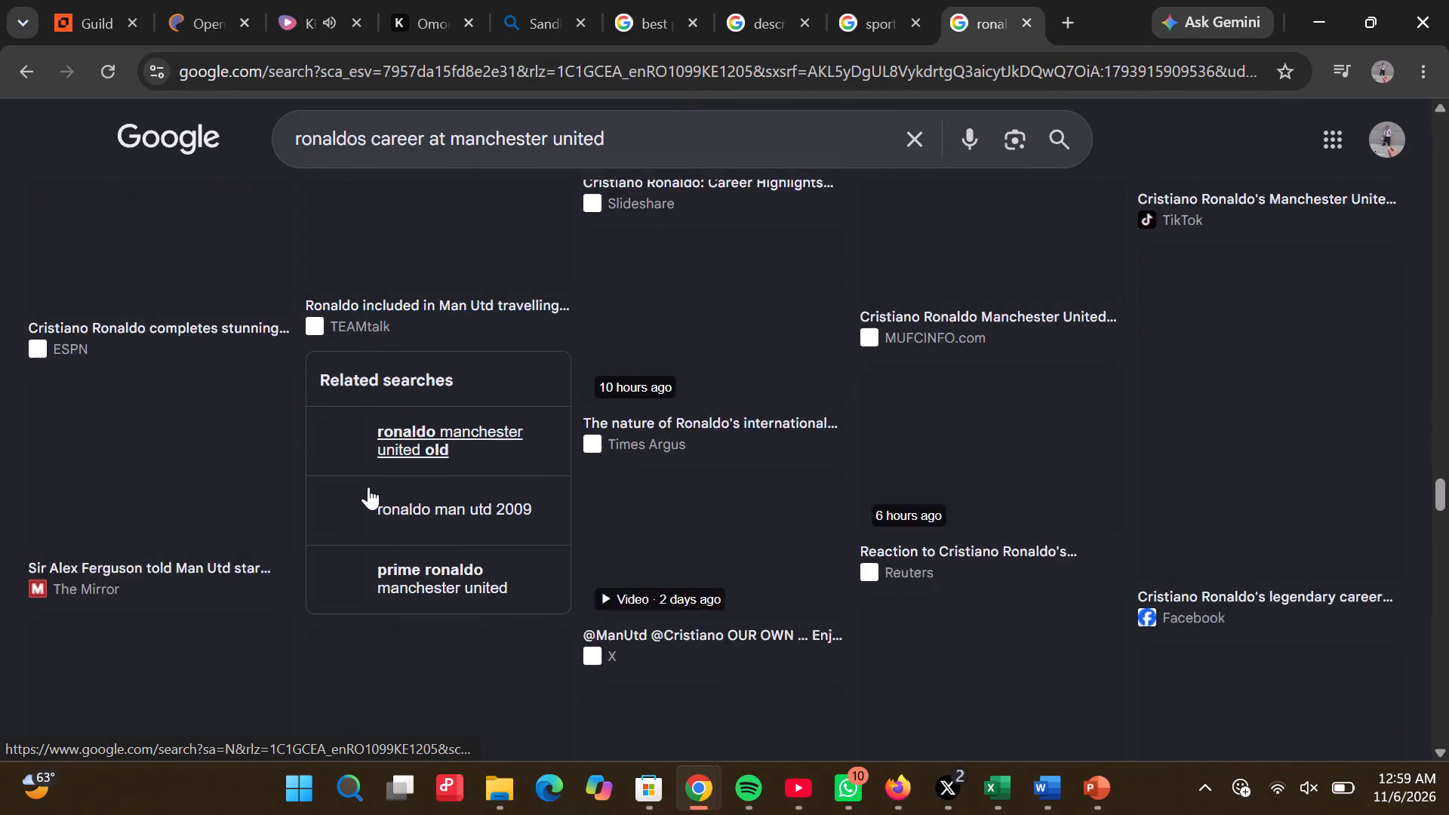
pyautogui.scroll(14, 368, 480)
pyautogui.scroll(7, 374, 460)
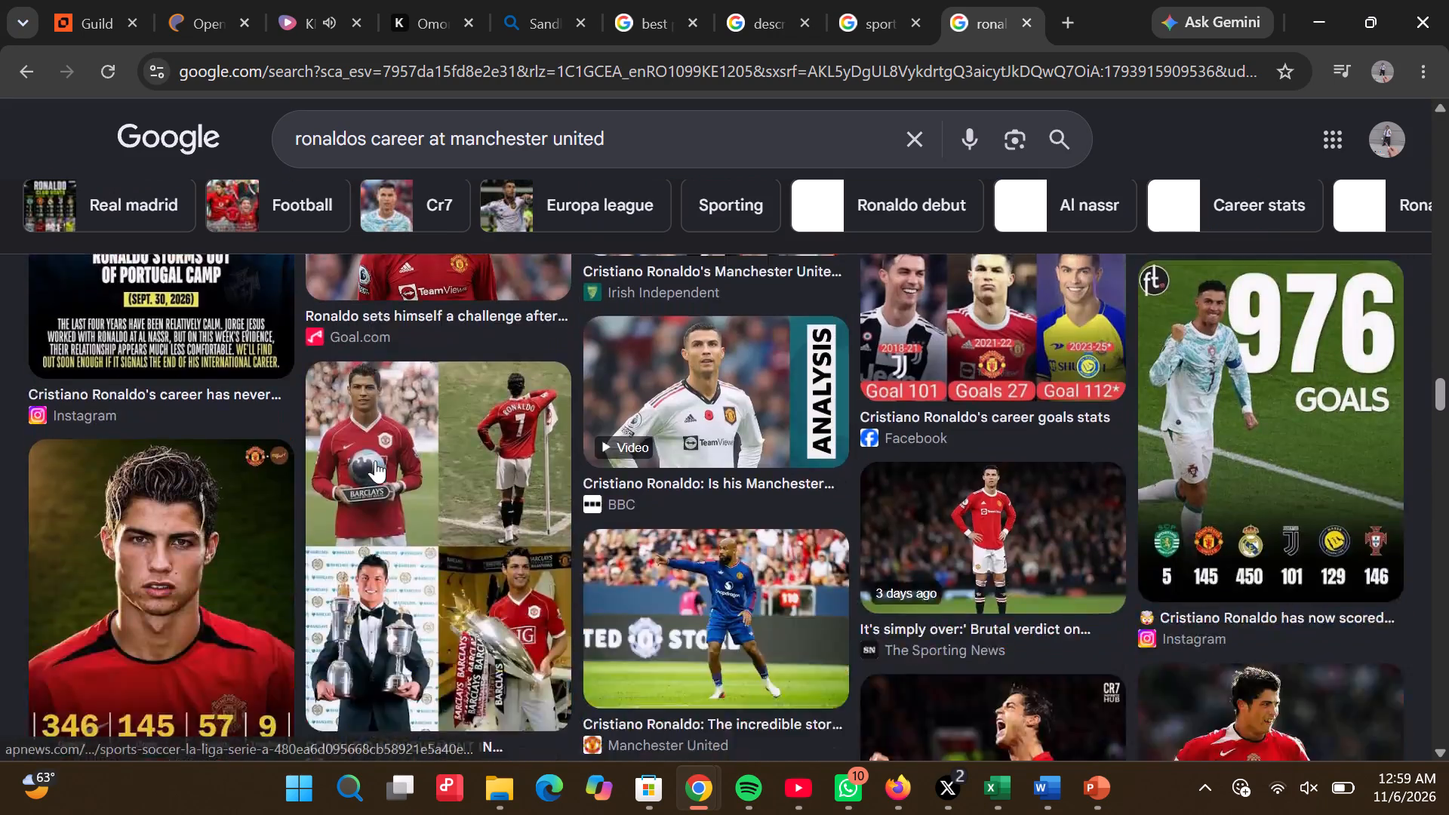
pyautogui.scroll(9, 375, 460)
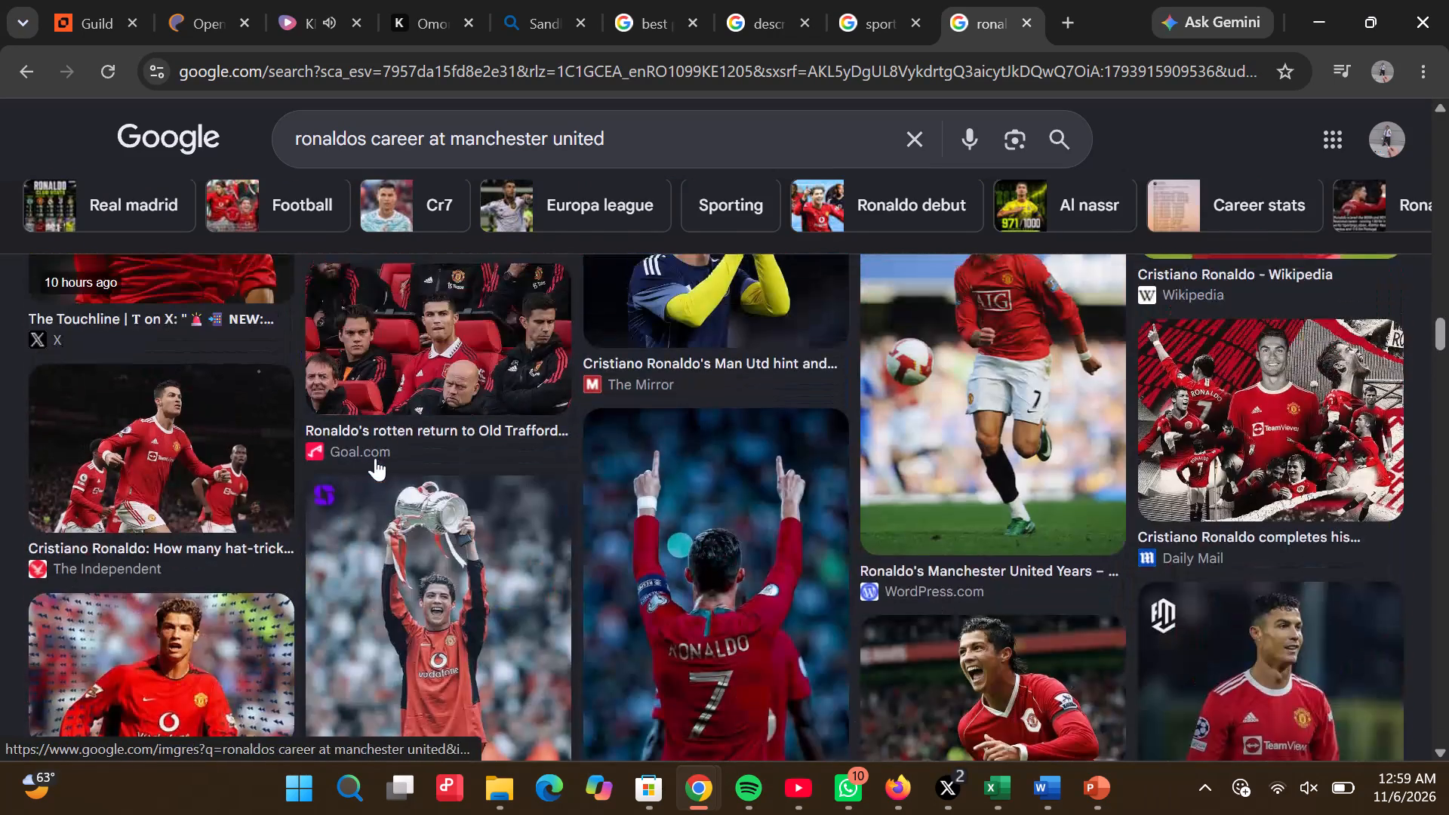
pyautogui.scroll(12, 376, 458)
pyautogui.scroll(-2, 376, 454)
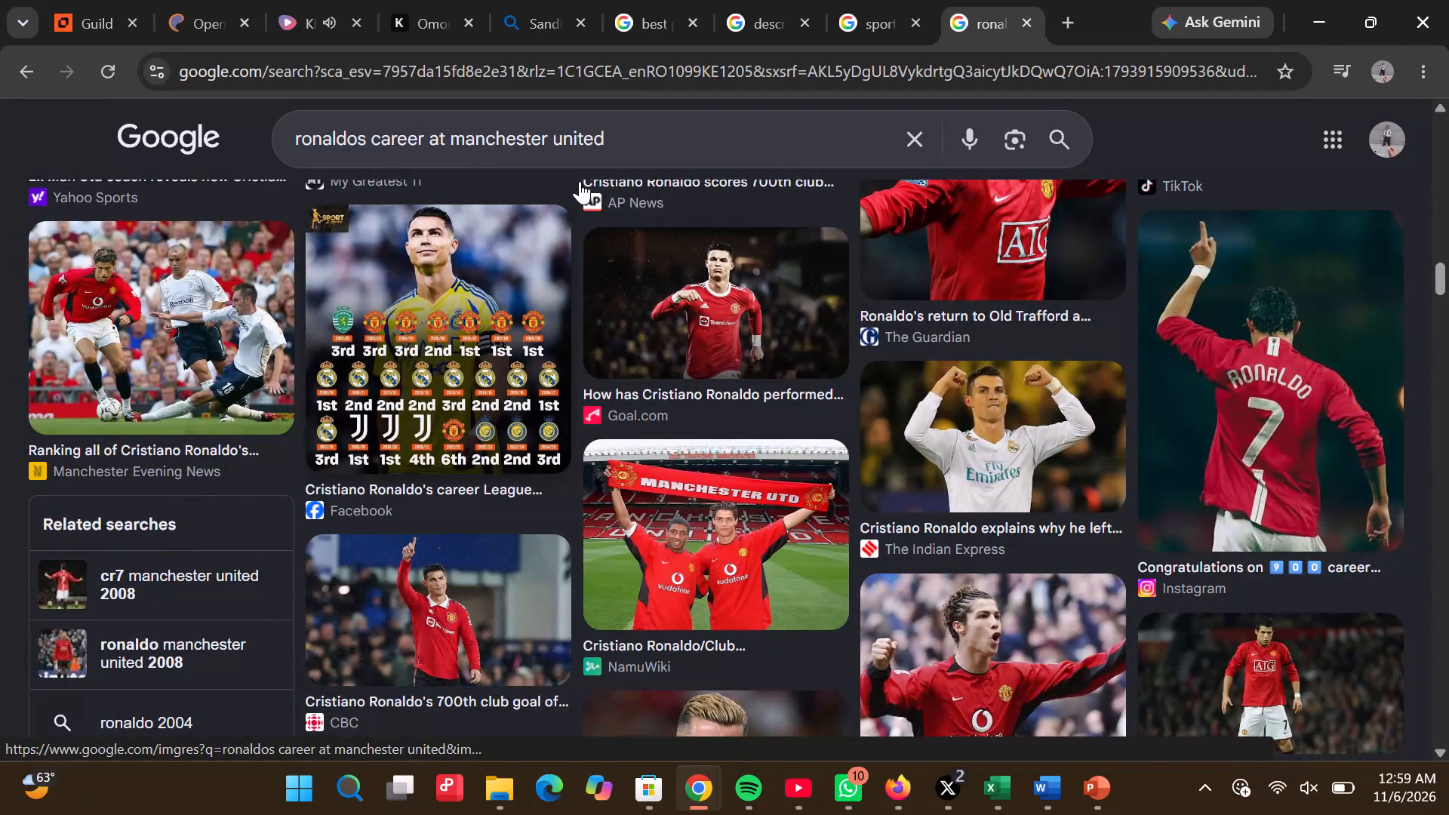
# Narrow the search to "ronaldos career at manchester united 2003" and show its image results.
pyautogui.click(618, 152)
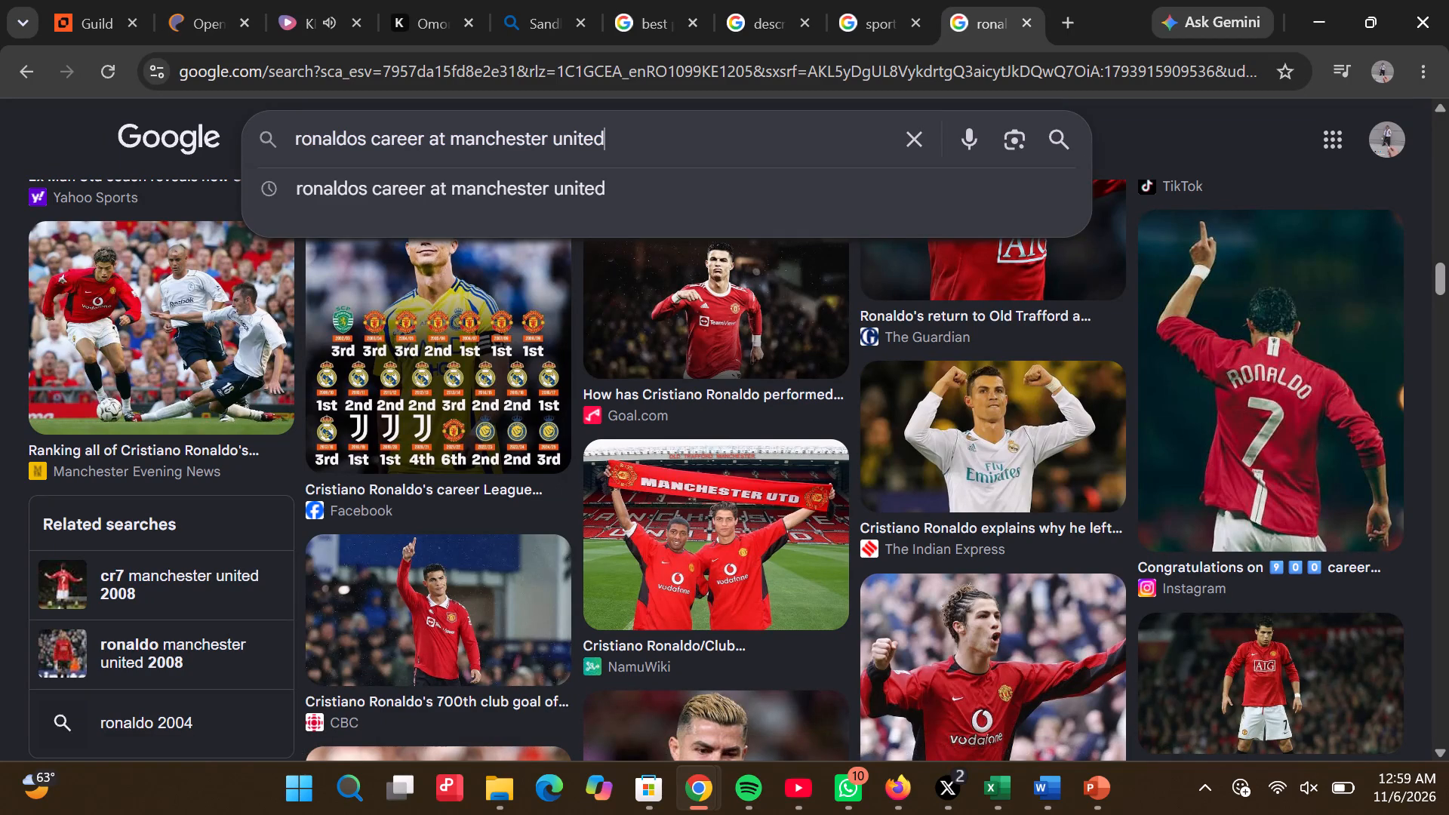
pyautogui.scroll(5, 627, 382)
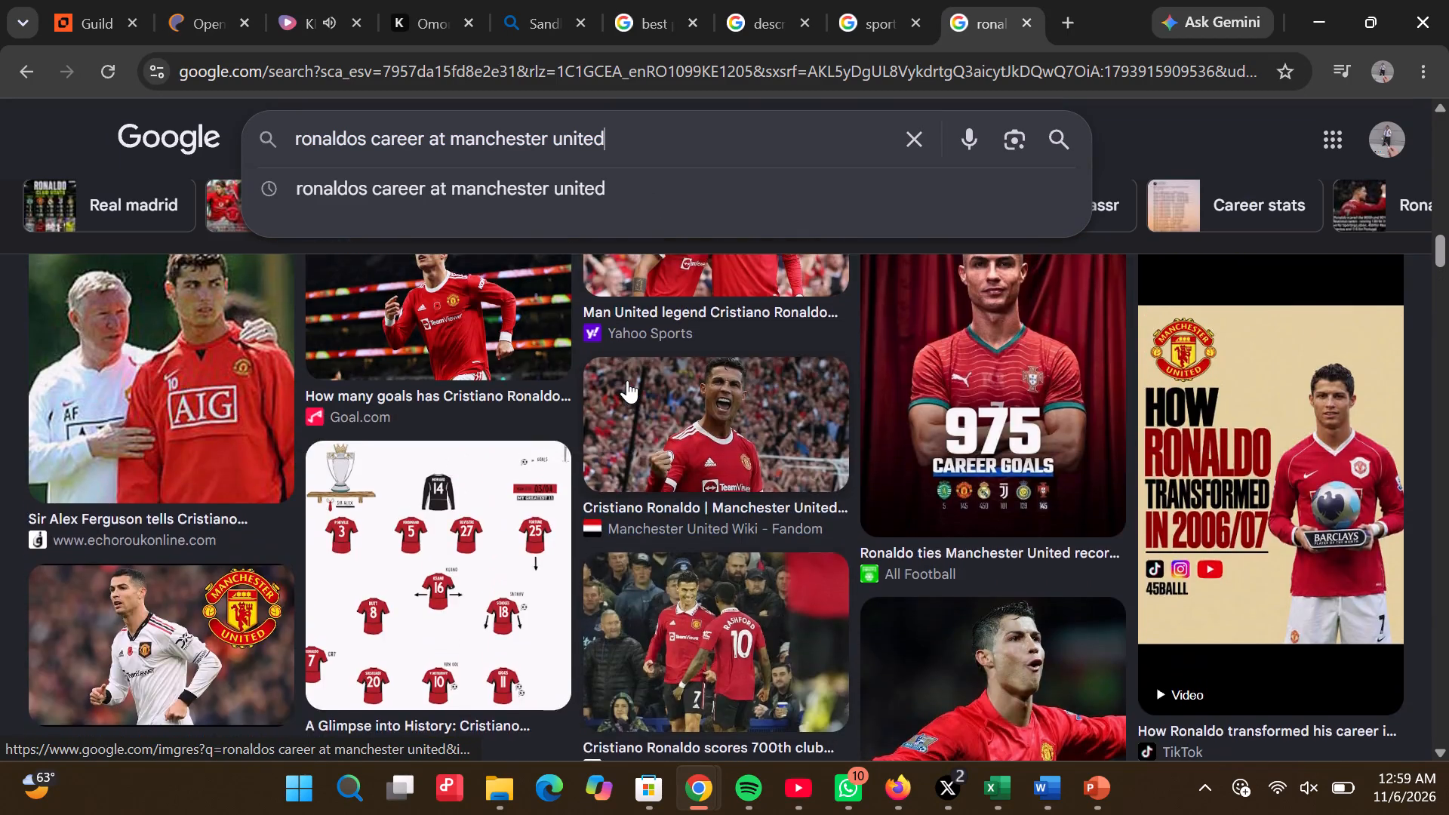
pyautogui.scroll(12, 627, 380)
pyautogui.scroll(7, 530, 372)
pyautogui.scroll(6, 239, 252)
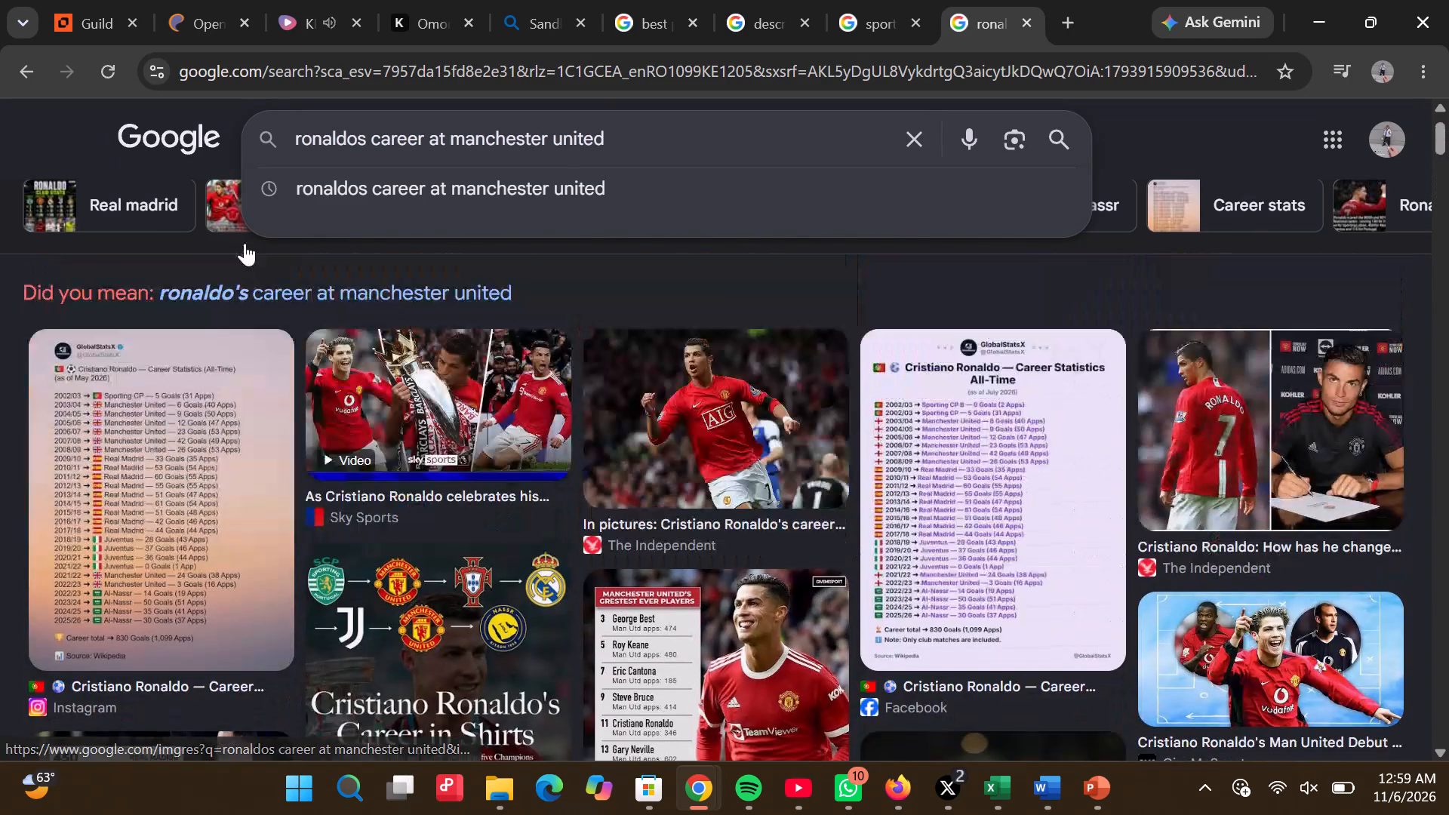
pyautogui.click(42, 128)
pyautogui.click(221, 224)
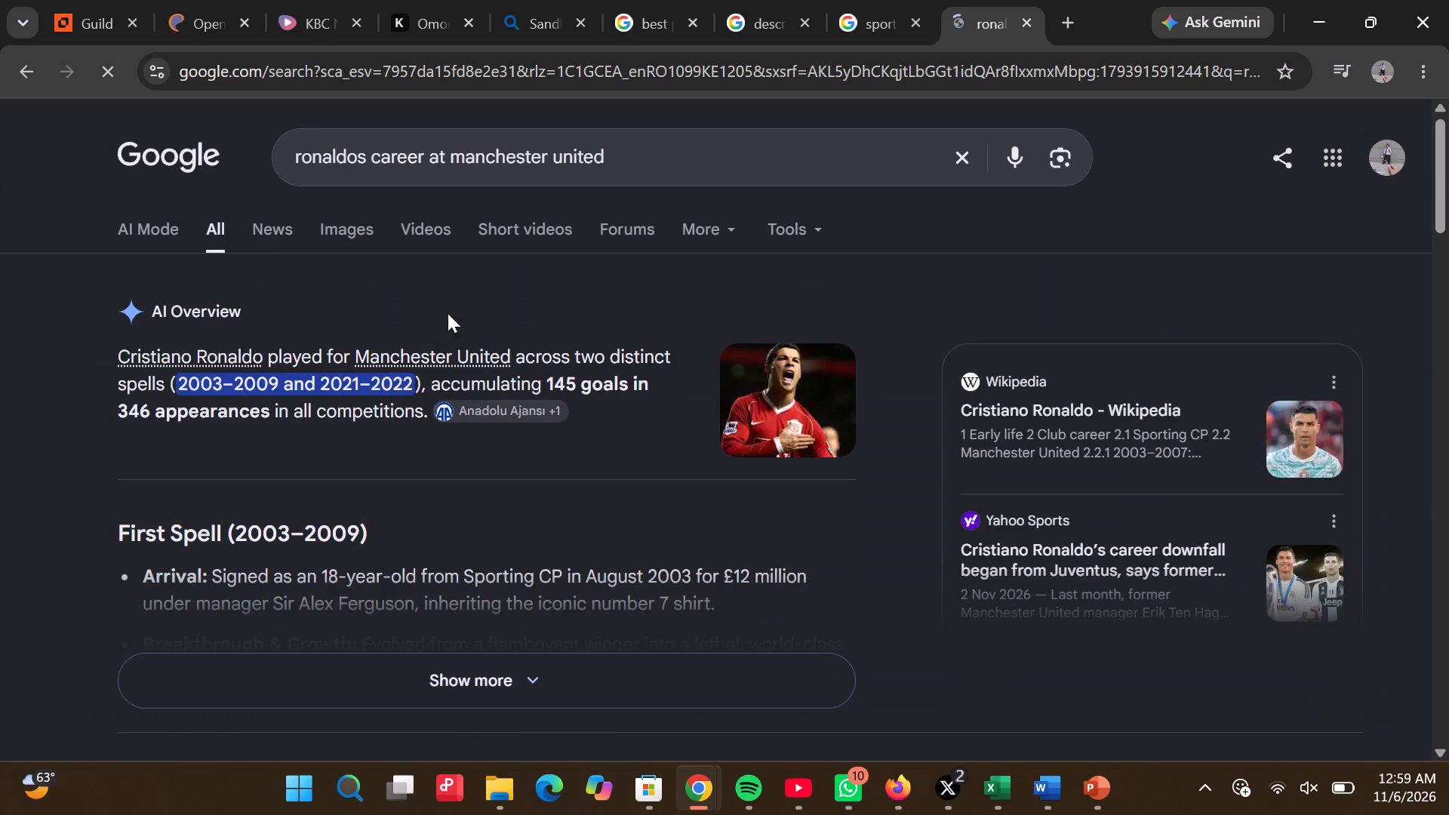
pyautogui.click(632, 174)
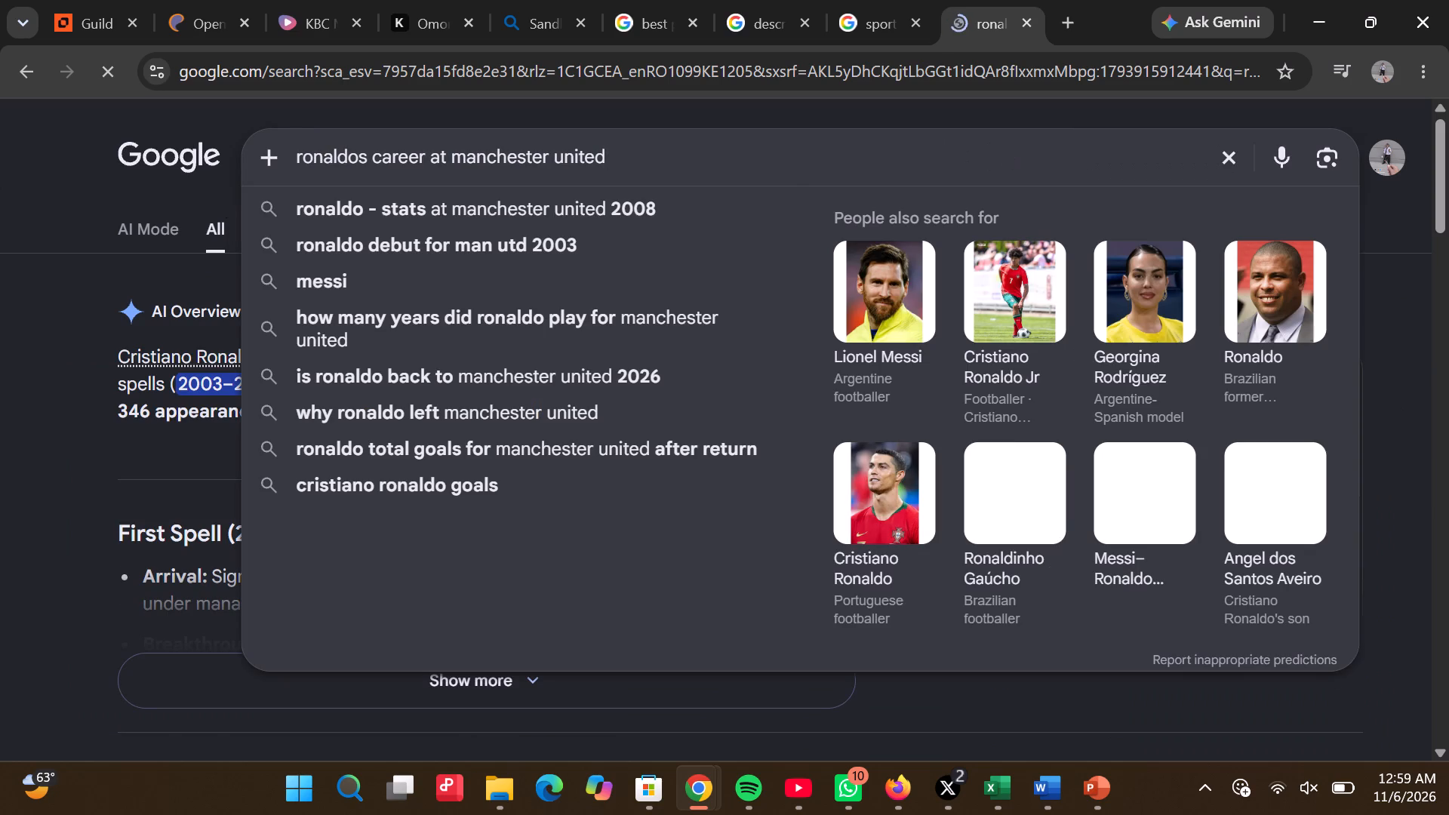
pyautogui.press('space')
pyautogui.write('200')
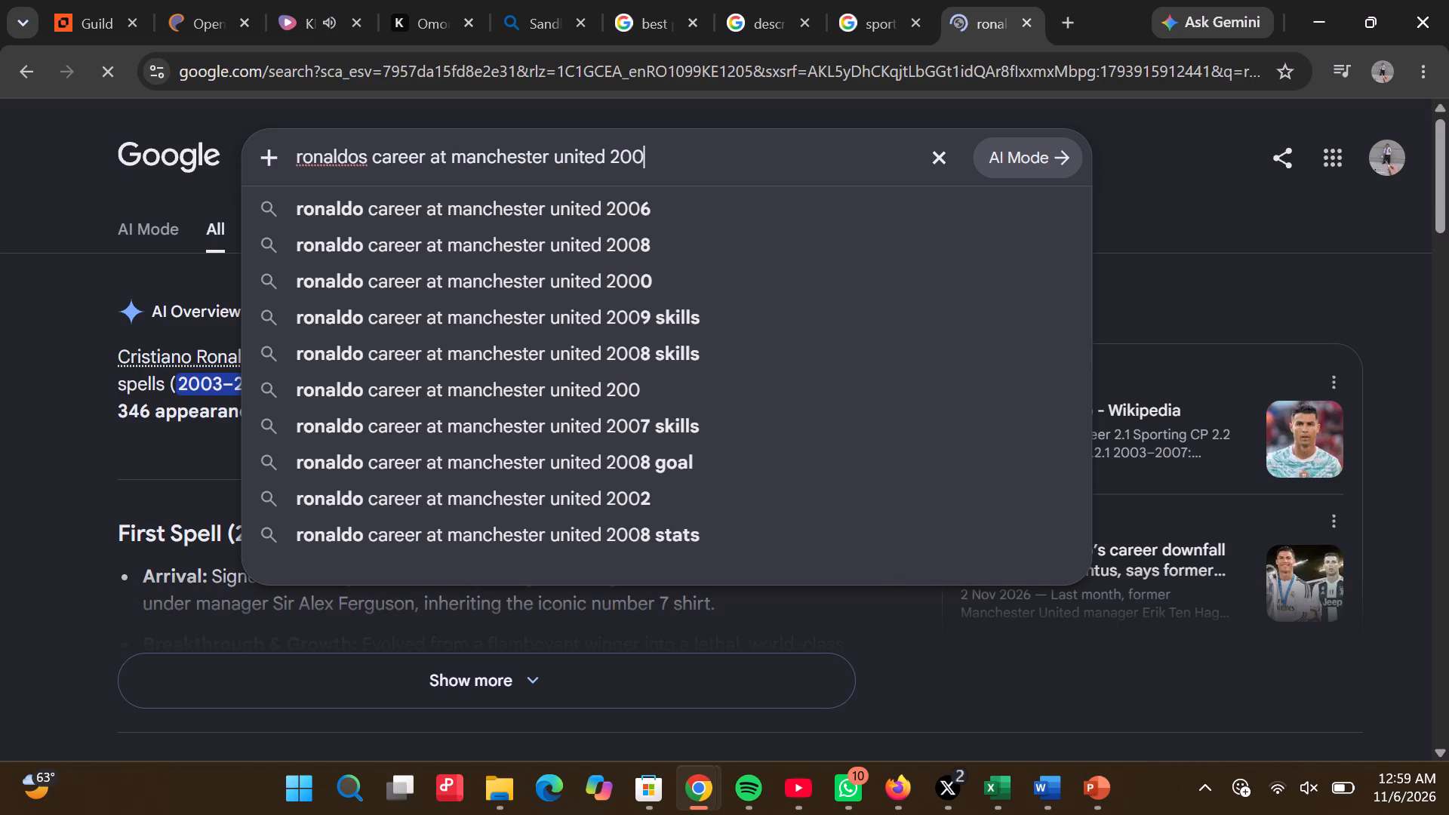
pyautogui.press('3')
pyautogui.press('Return')
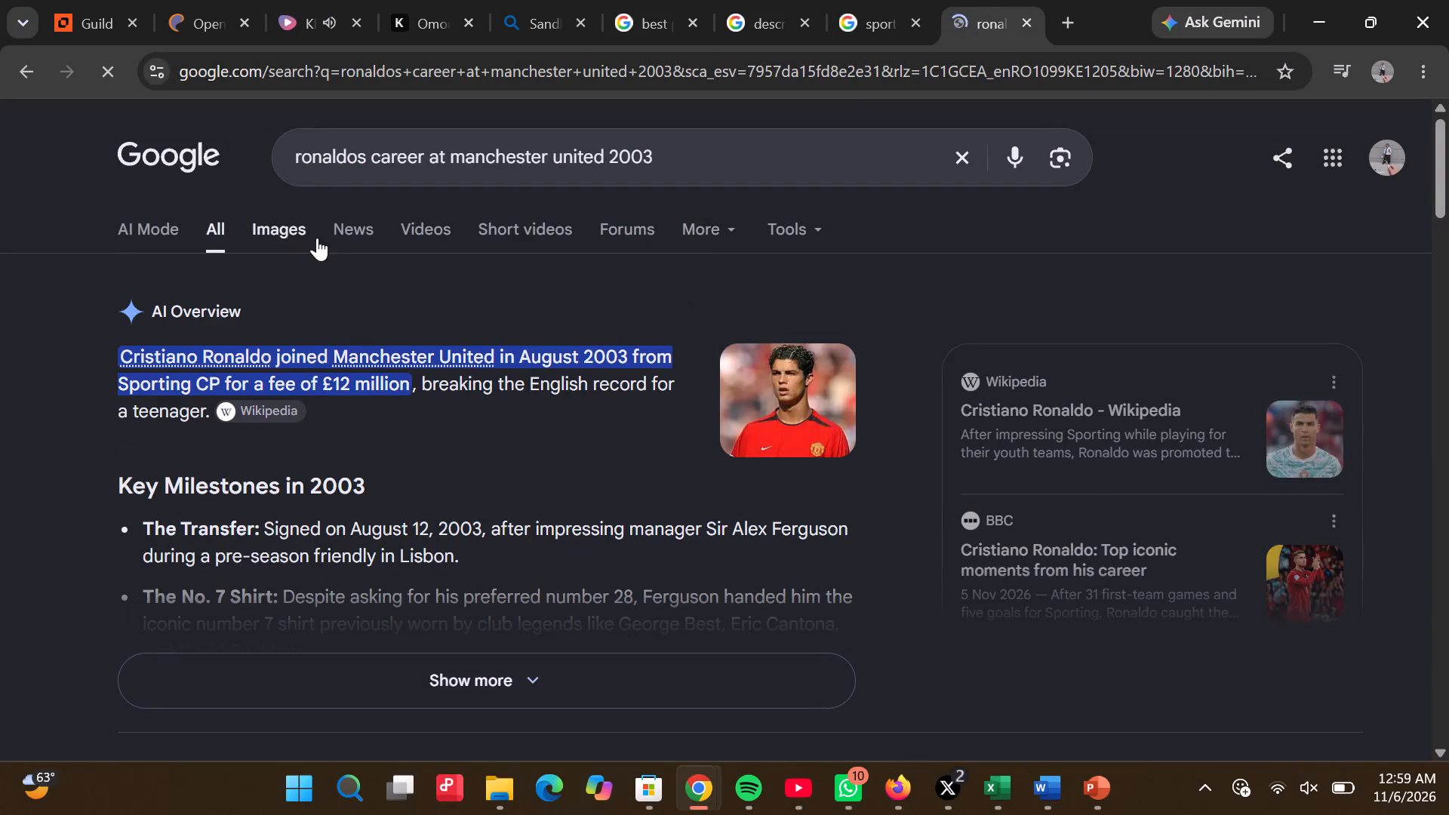
pyautogui.click(303, 230)
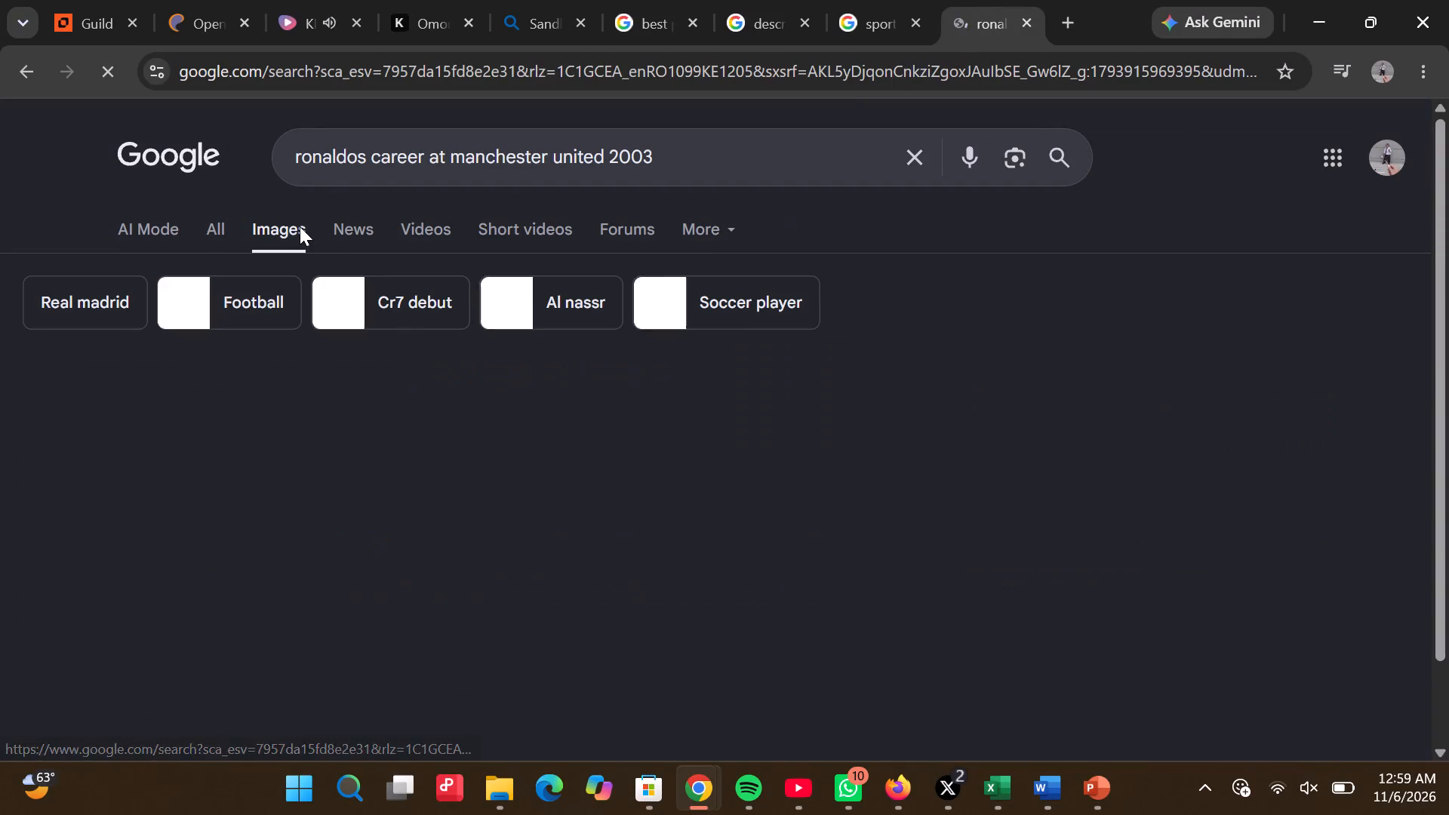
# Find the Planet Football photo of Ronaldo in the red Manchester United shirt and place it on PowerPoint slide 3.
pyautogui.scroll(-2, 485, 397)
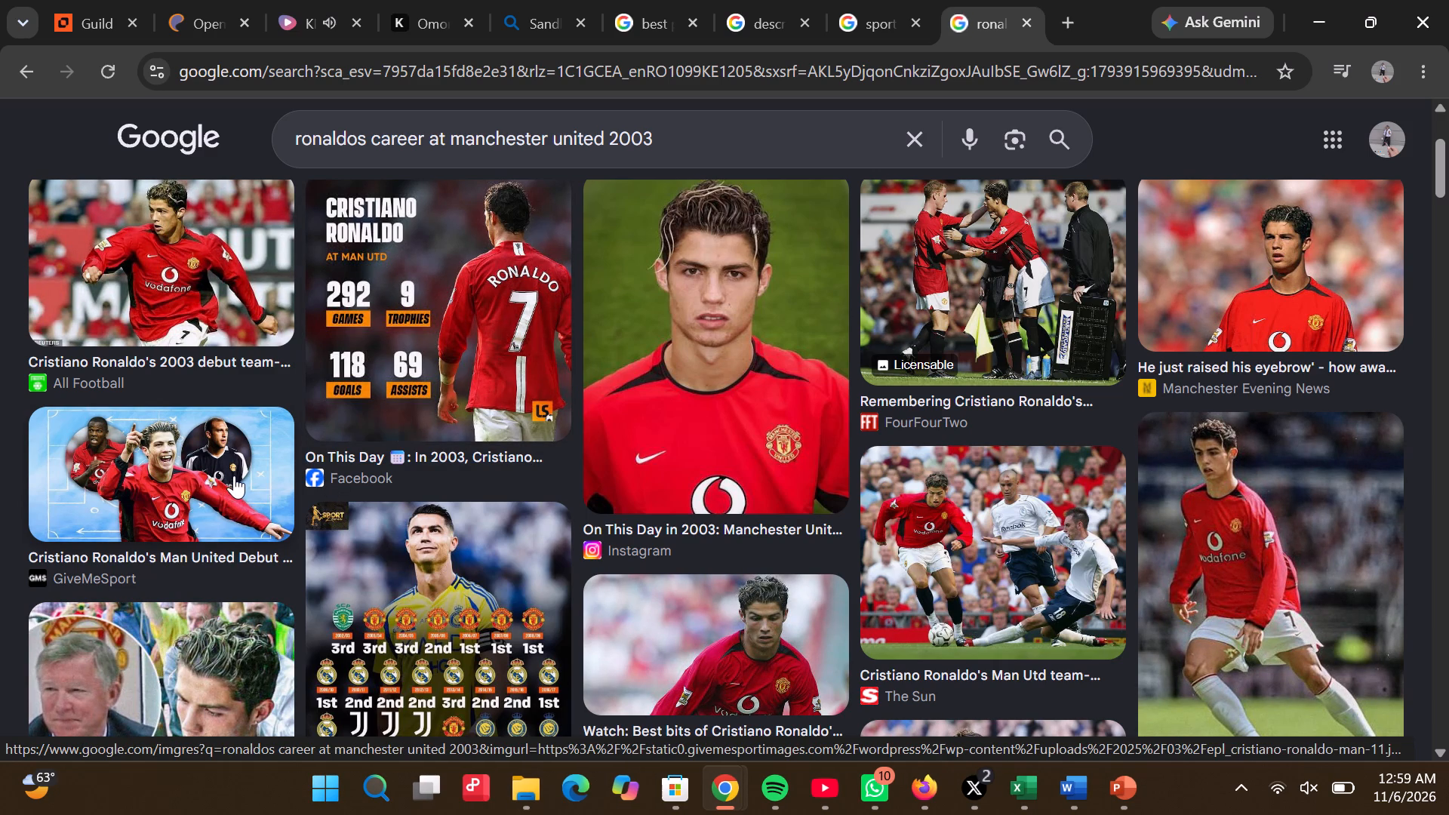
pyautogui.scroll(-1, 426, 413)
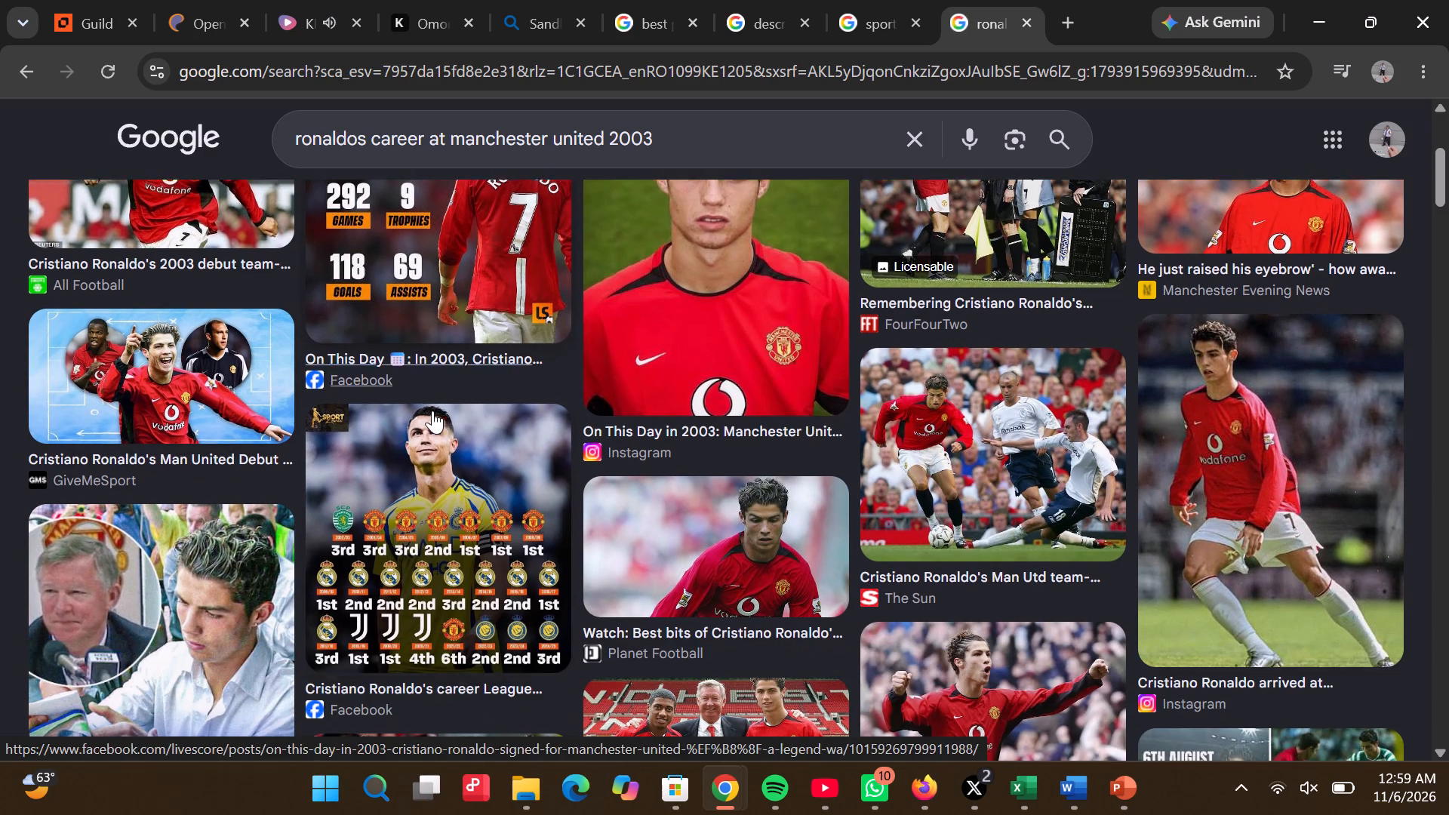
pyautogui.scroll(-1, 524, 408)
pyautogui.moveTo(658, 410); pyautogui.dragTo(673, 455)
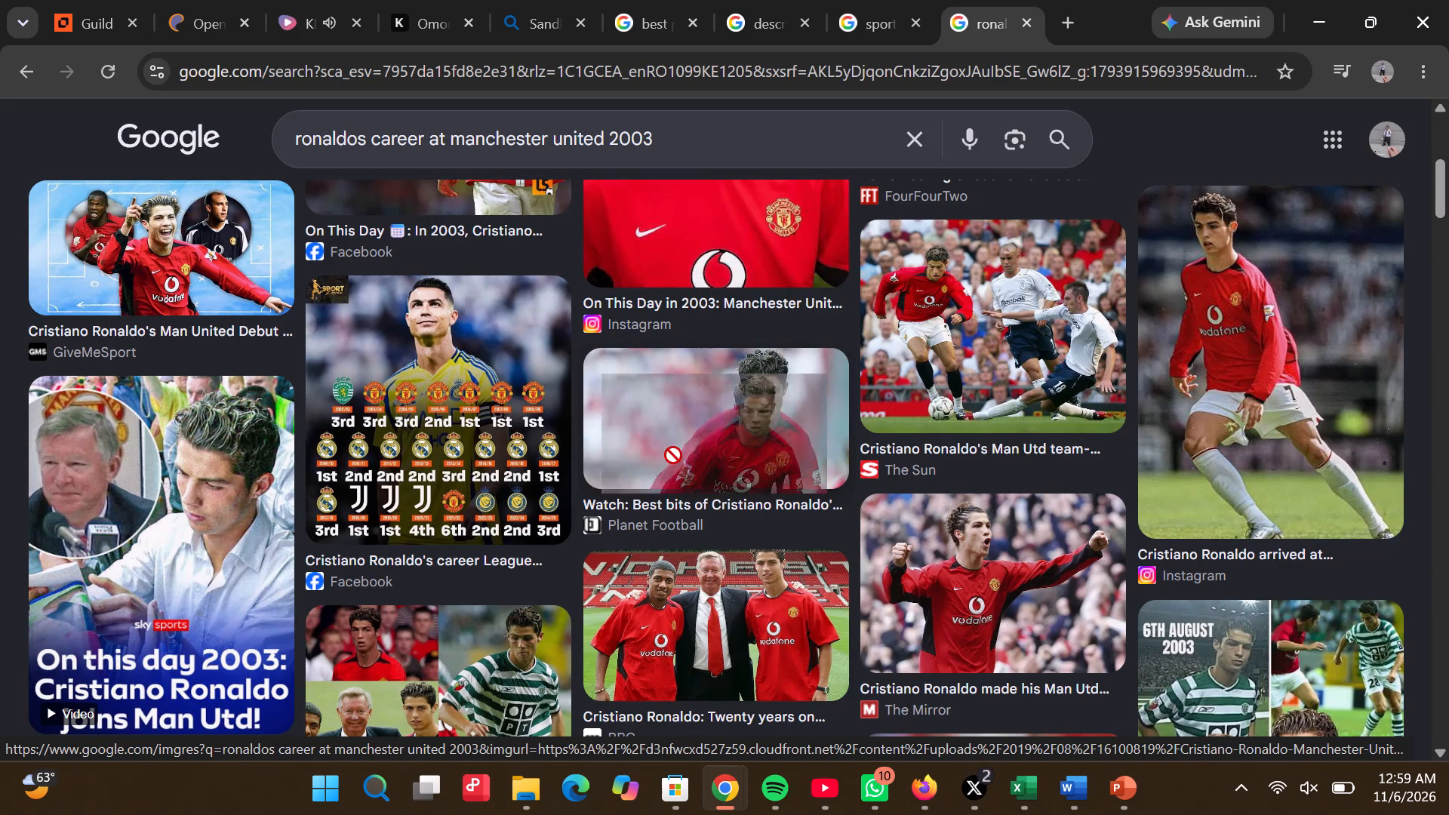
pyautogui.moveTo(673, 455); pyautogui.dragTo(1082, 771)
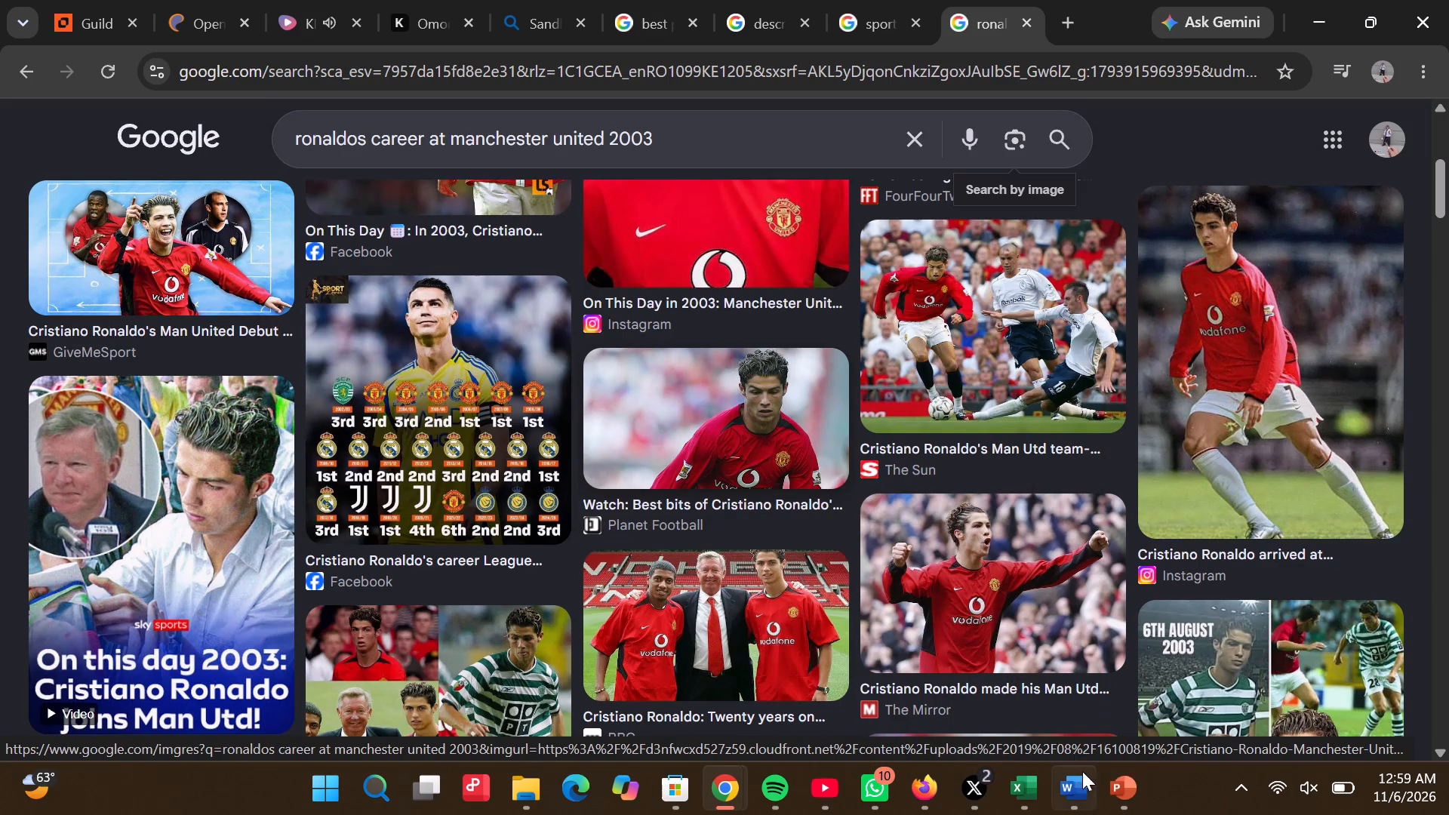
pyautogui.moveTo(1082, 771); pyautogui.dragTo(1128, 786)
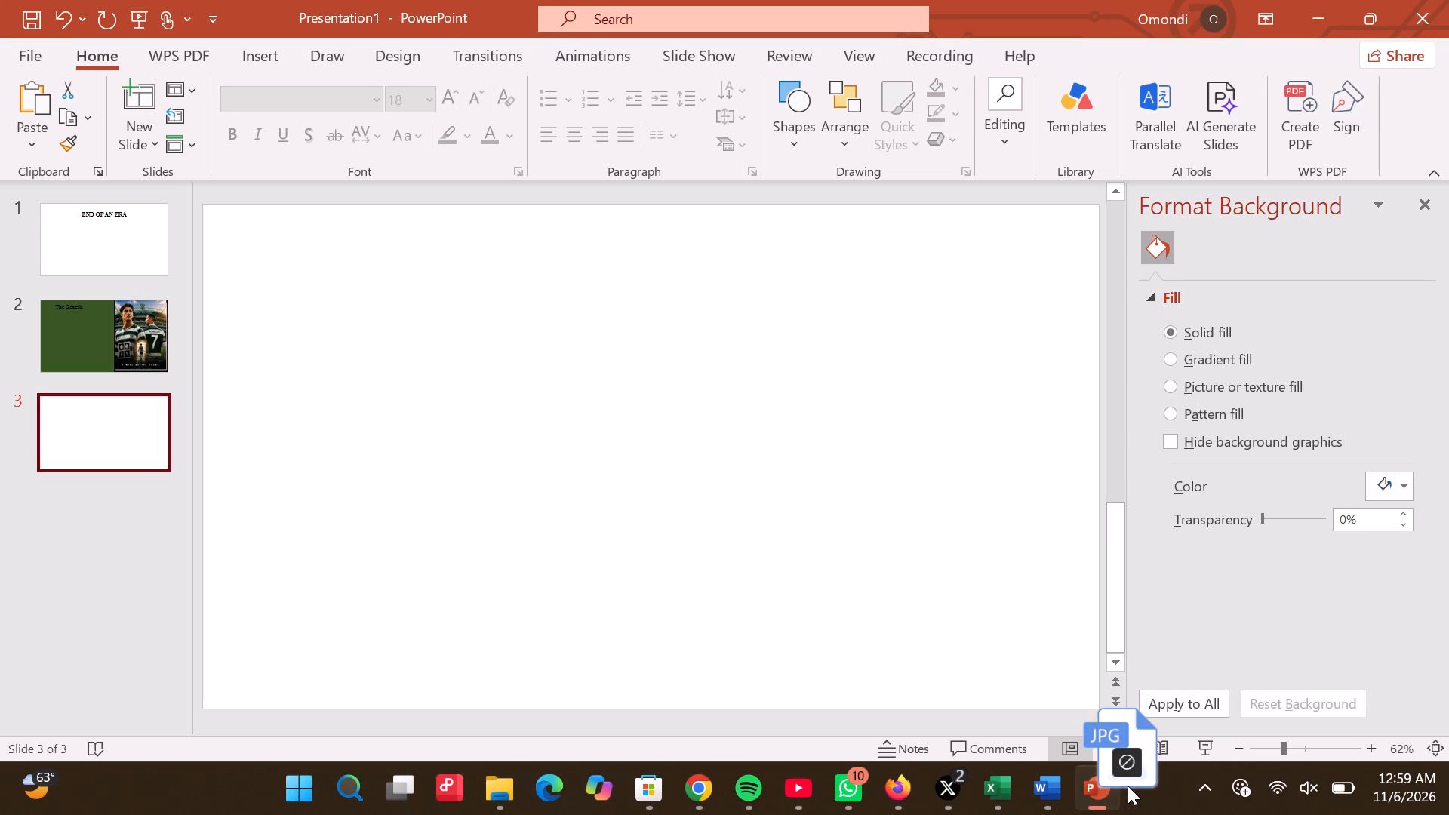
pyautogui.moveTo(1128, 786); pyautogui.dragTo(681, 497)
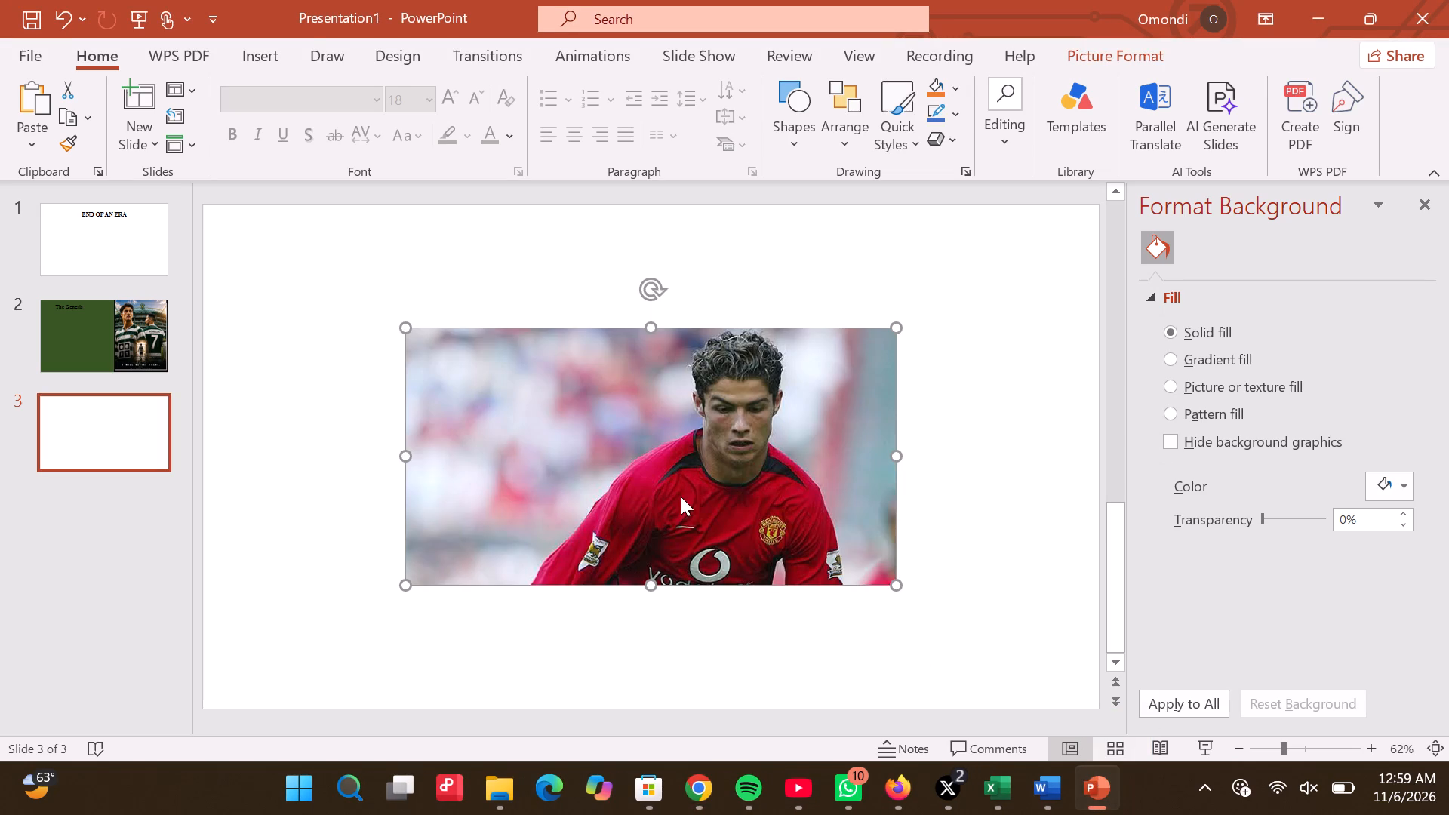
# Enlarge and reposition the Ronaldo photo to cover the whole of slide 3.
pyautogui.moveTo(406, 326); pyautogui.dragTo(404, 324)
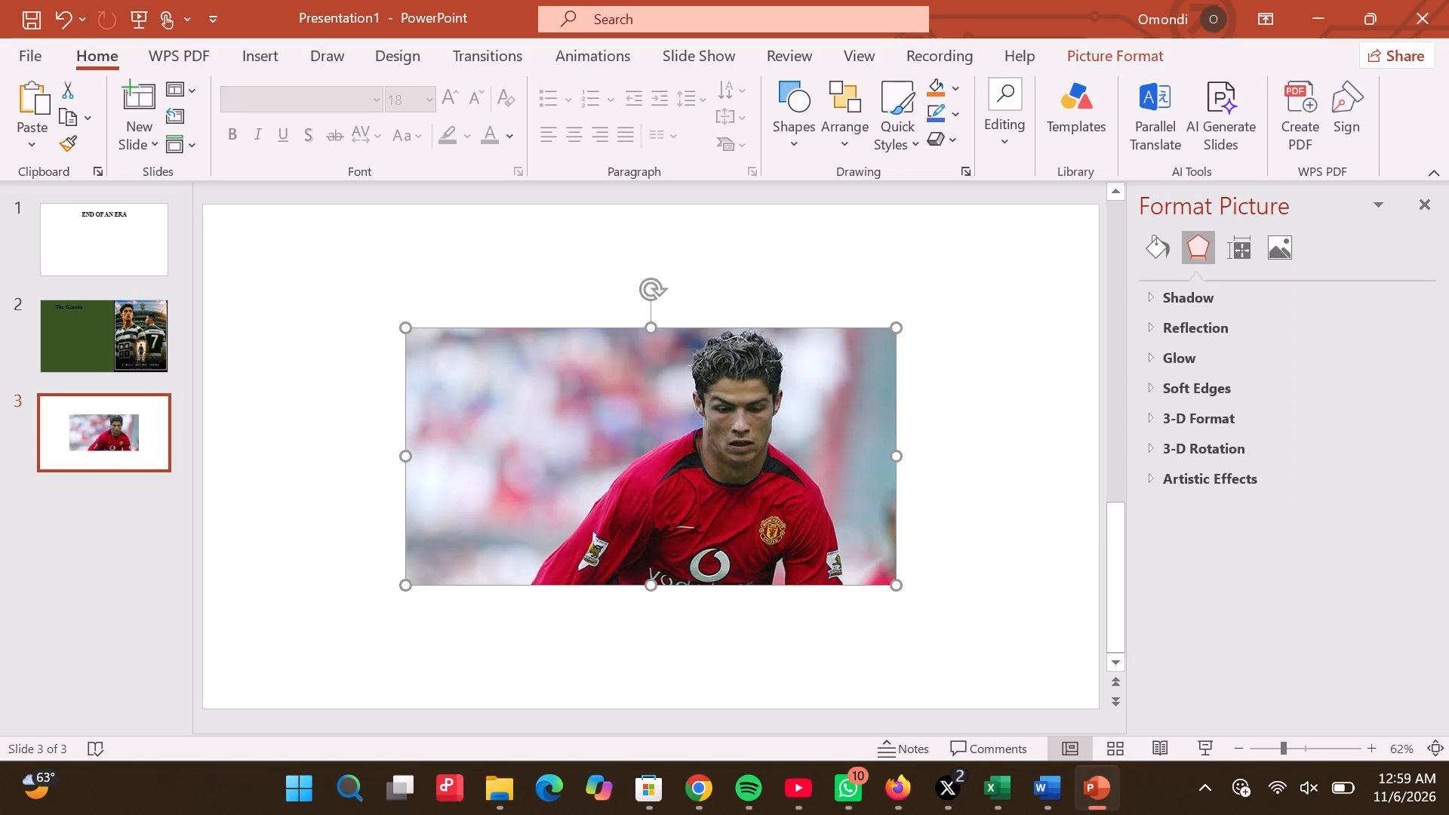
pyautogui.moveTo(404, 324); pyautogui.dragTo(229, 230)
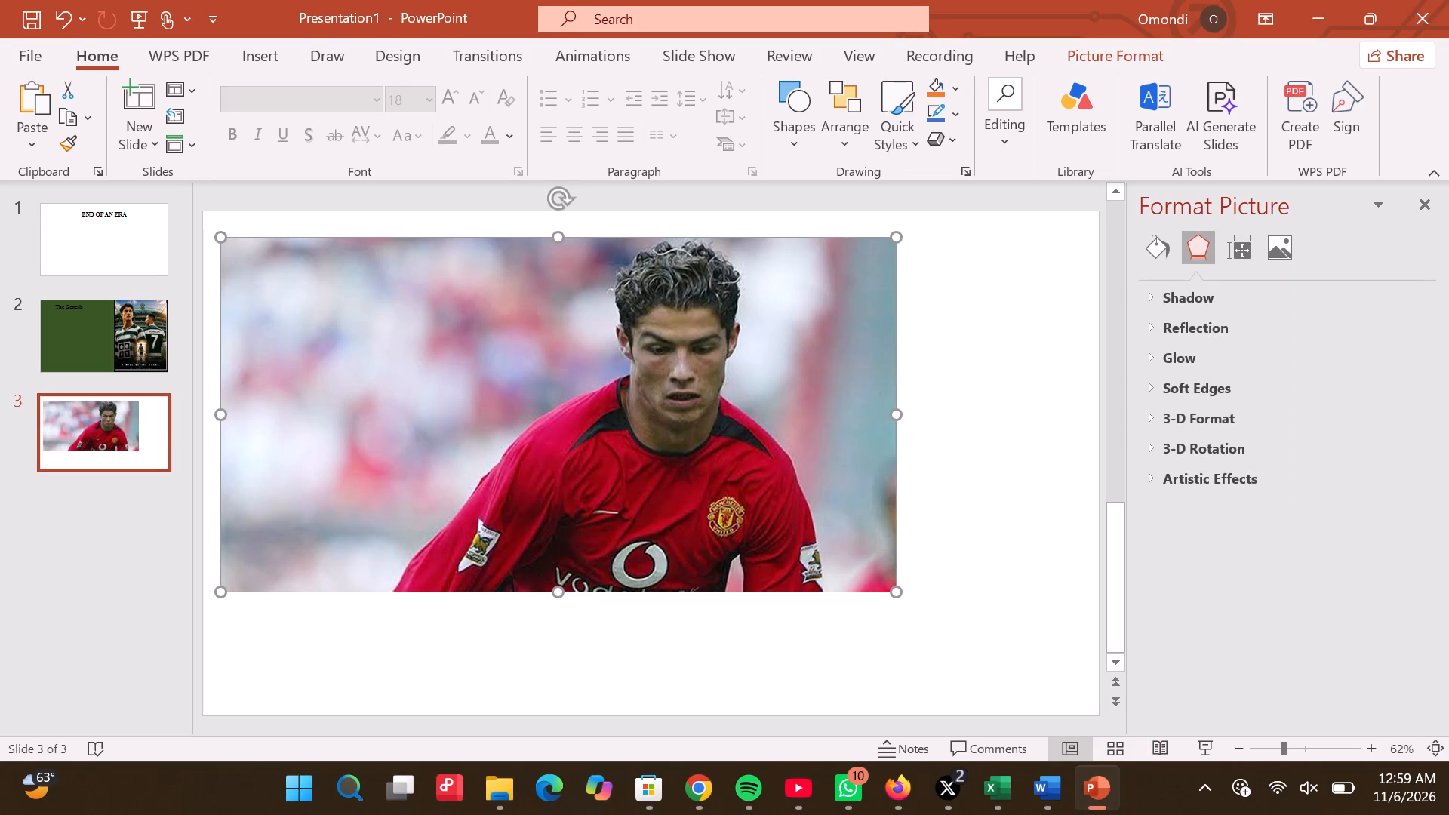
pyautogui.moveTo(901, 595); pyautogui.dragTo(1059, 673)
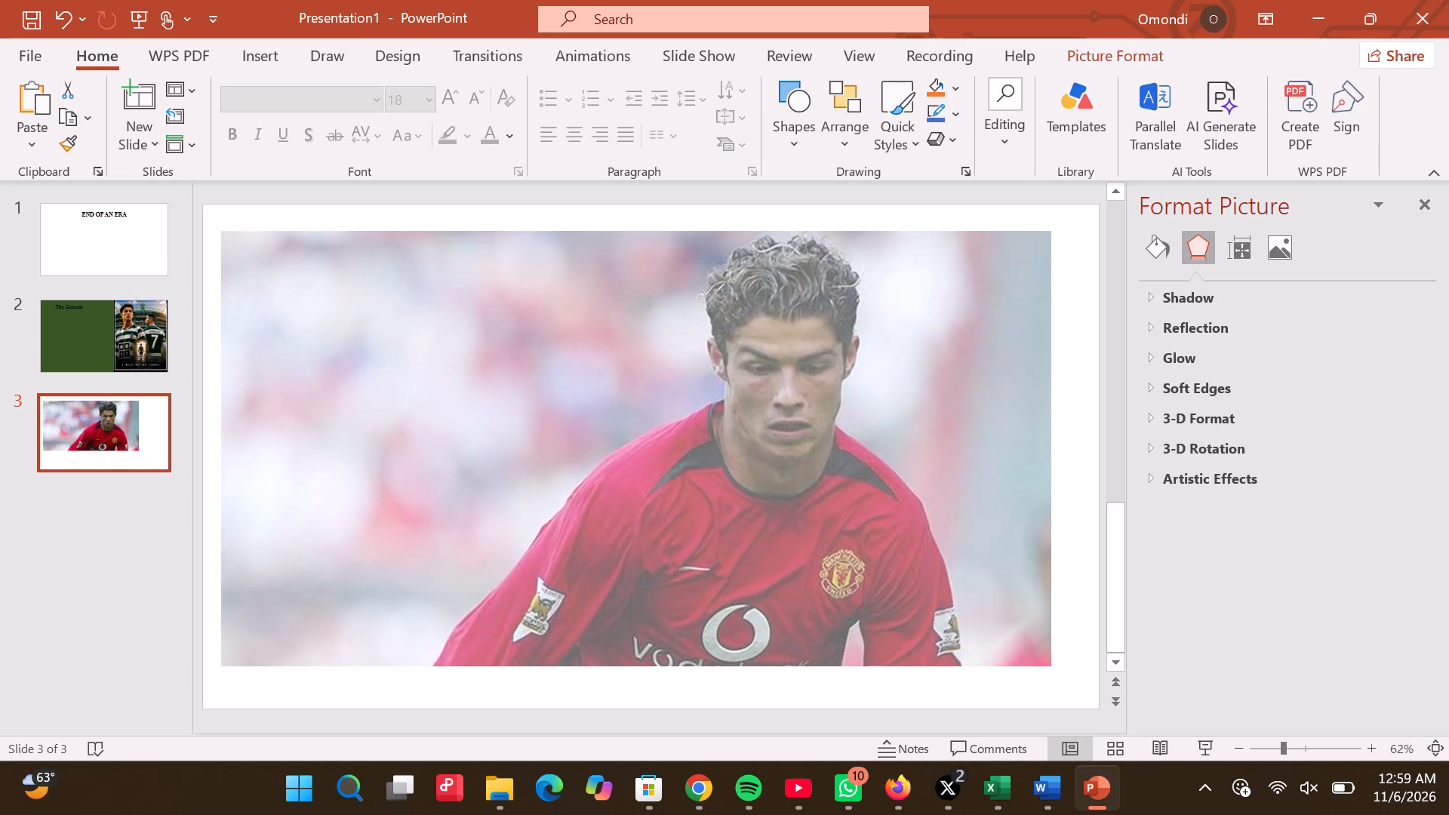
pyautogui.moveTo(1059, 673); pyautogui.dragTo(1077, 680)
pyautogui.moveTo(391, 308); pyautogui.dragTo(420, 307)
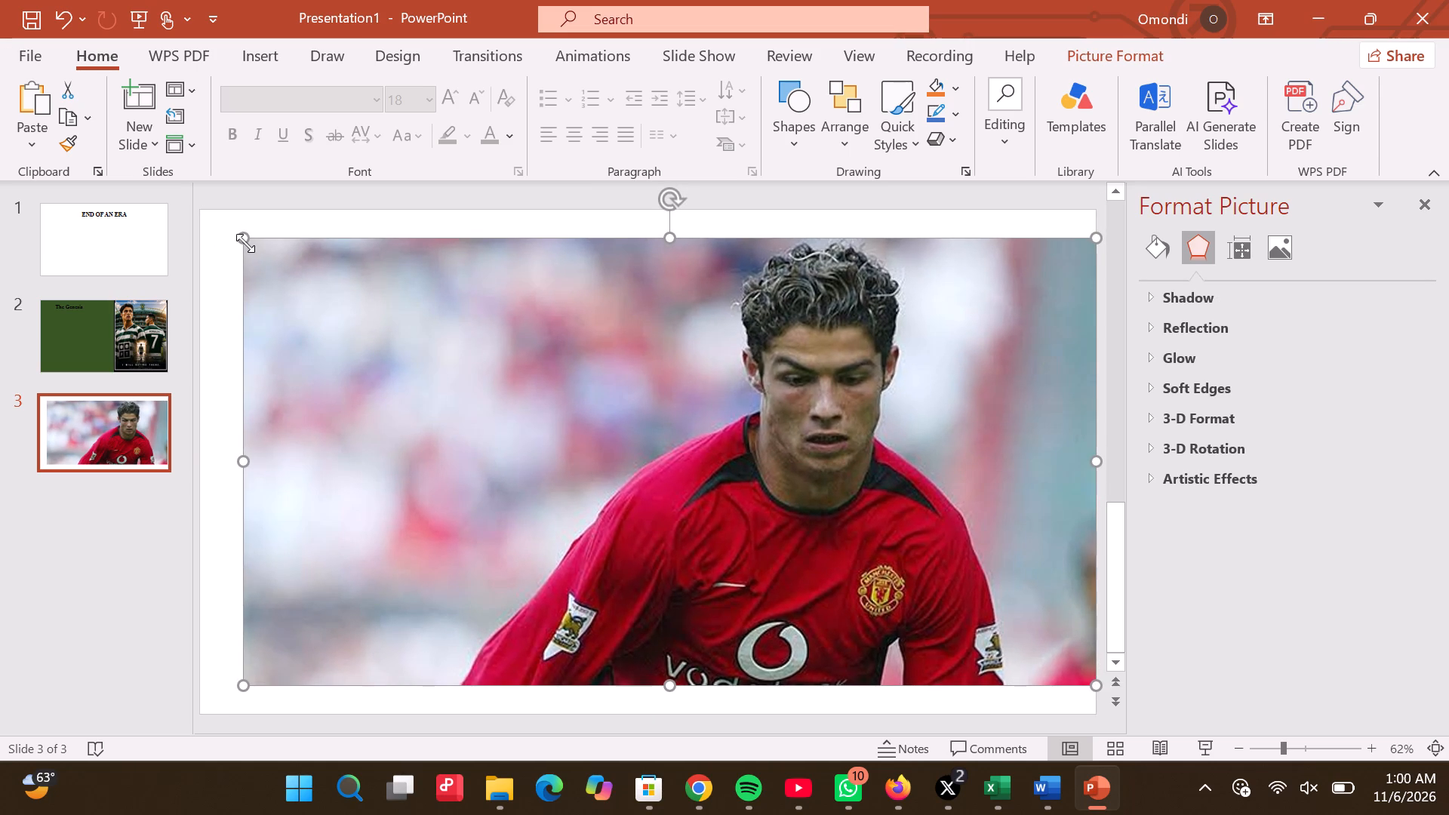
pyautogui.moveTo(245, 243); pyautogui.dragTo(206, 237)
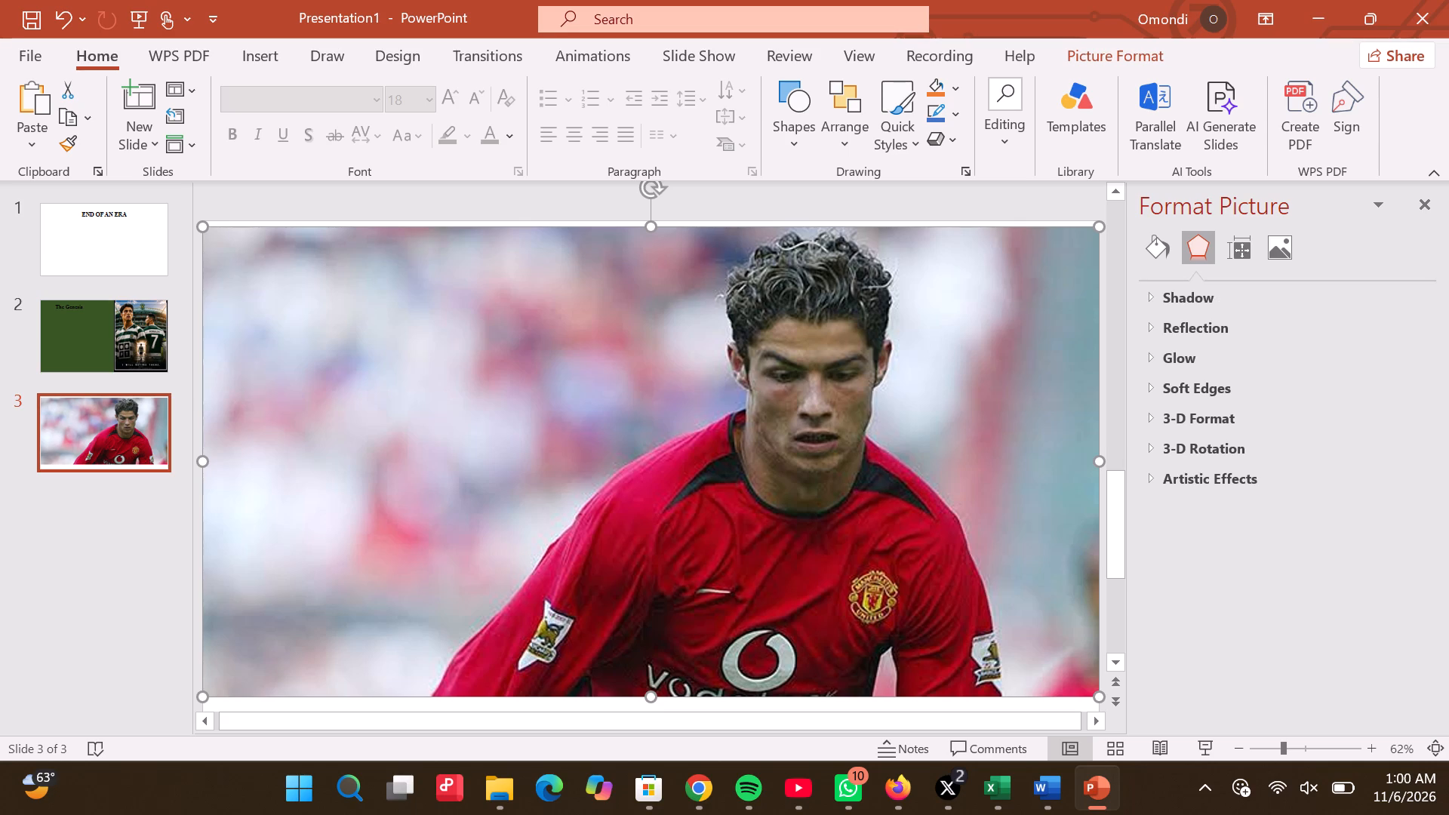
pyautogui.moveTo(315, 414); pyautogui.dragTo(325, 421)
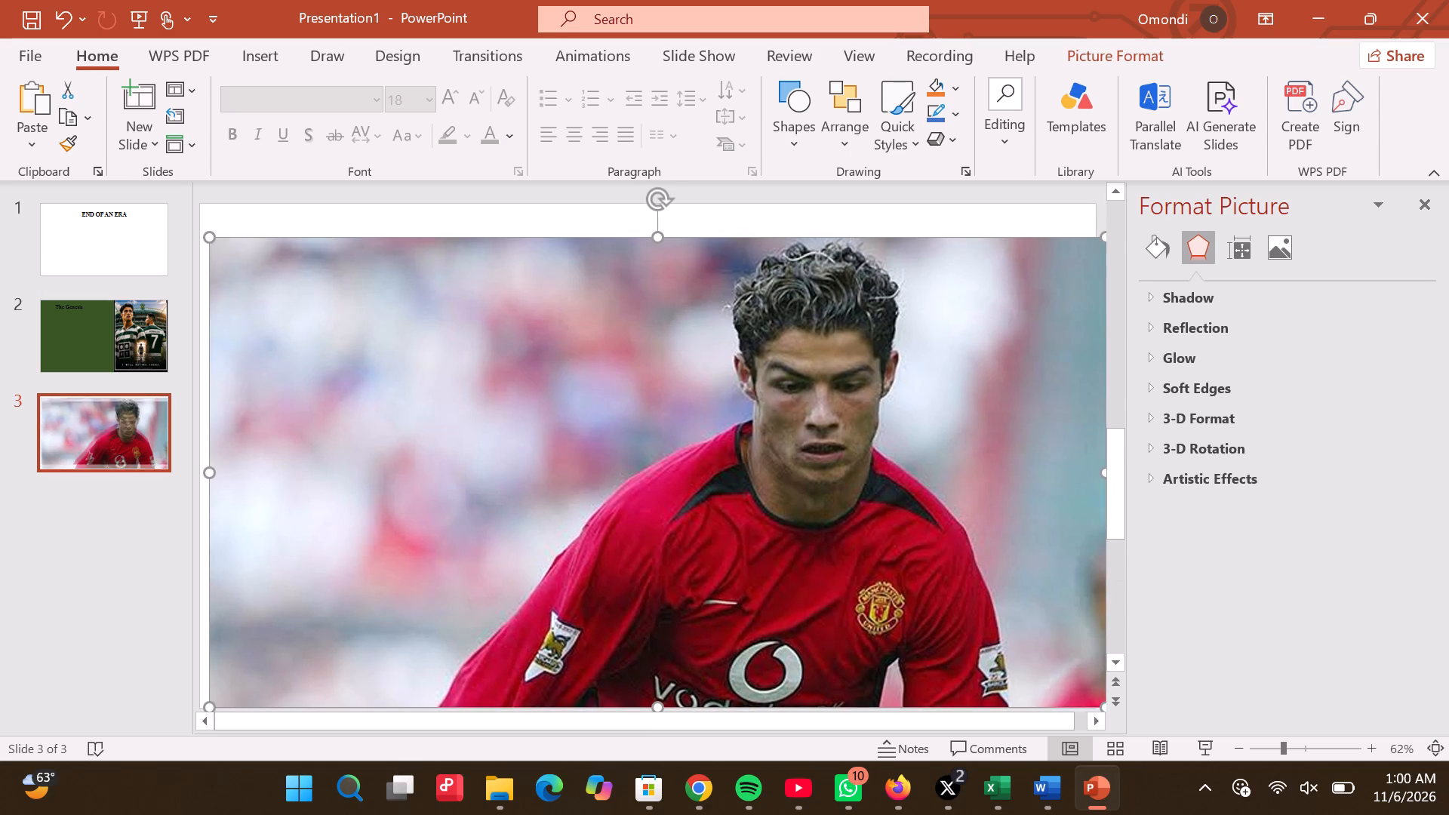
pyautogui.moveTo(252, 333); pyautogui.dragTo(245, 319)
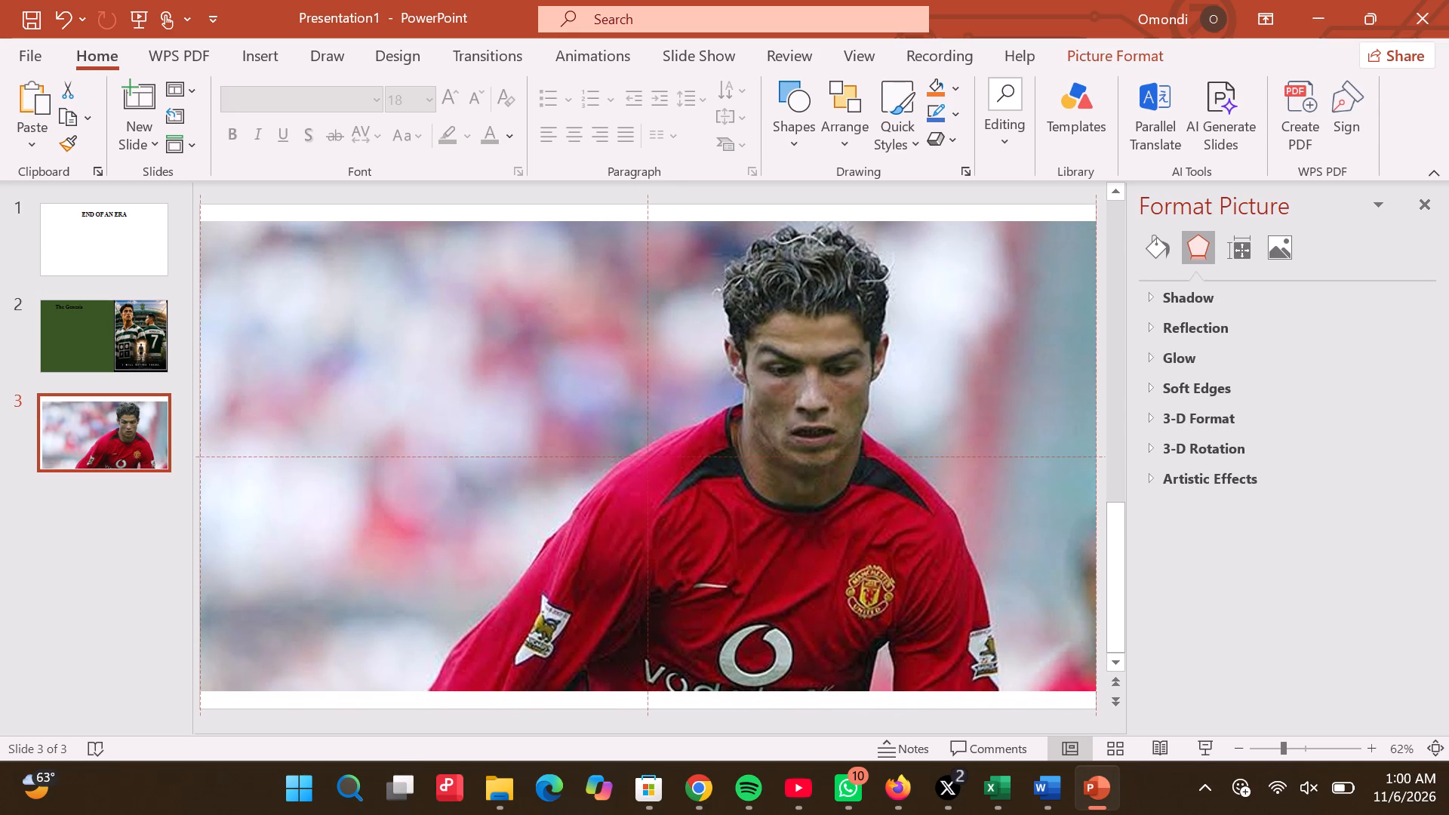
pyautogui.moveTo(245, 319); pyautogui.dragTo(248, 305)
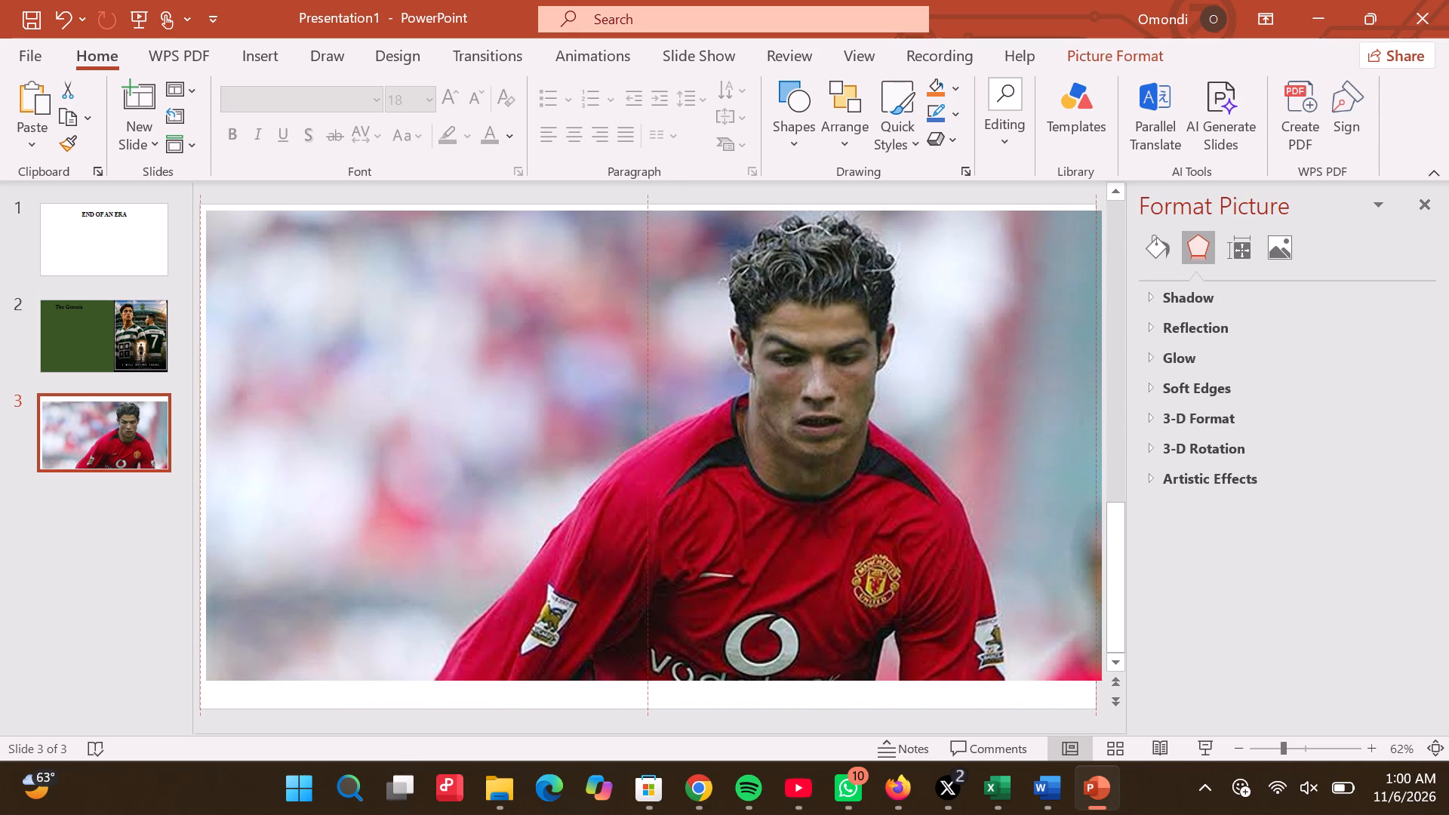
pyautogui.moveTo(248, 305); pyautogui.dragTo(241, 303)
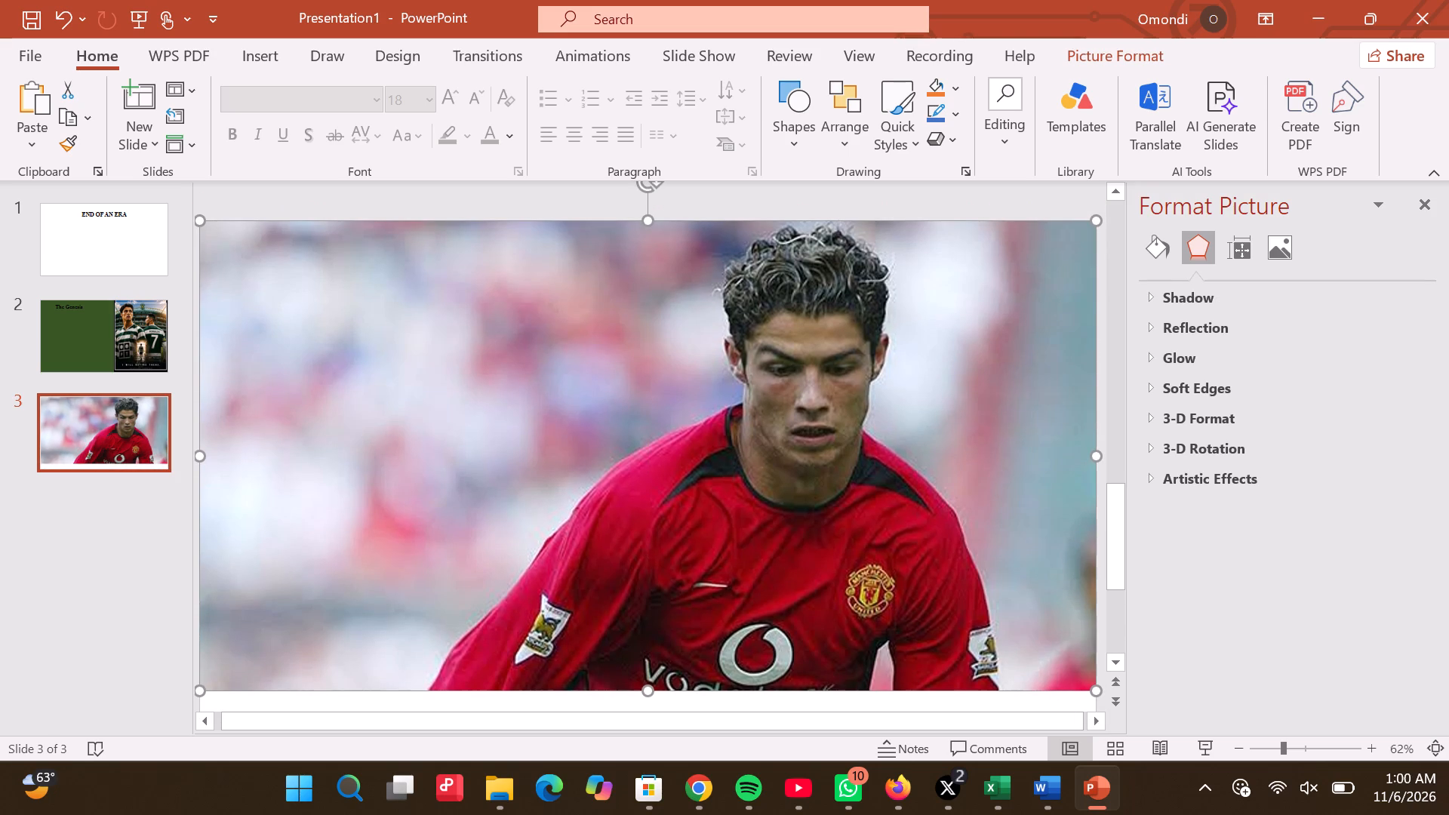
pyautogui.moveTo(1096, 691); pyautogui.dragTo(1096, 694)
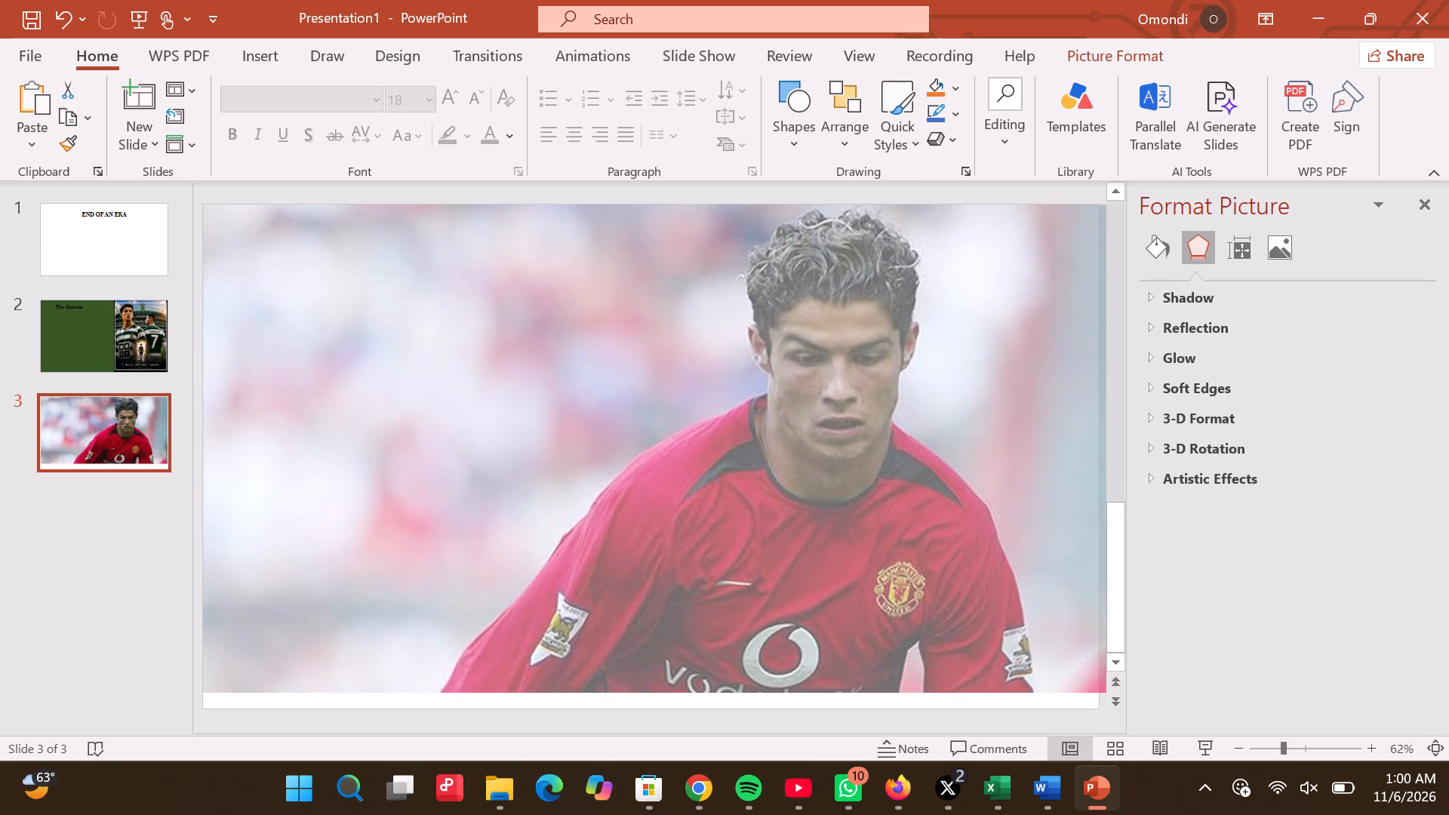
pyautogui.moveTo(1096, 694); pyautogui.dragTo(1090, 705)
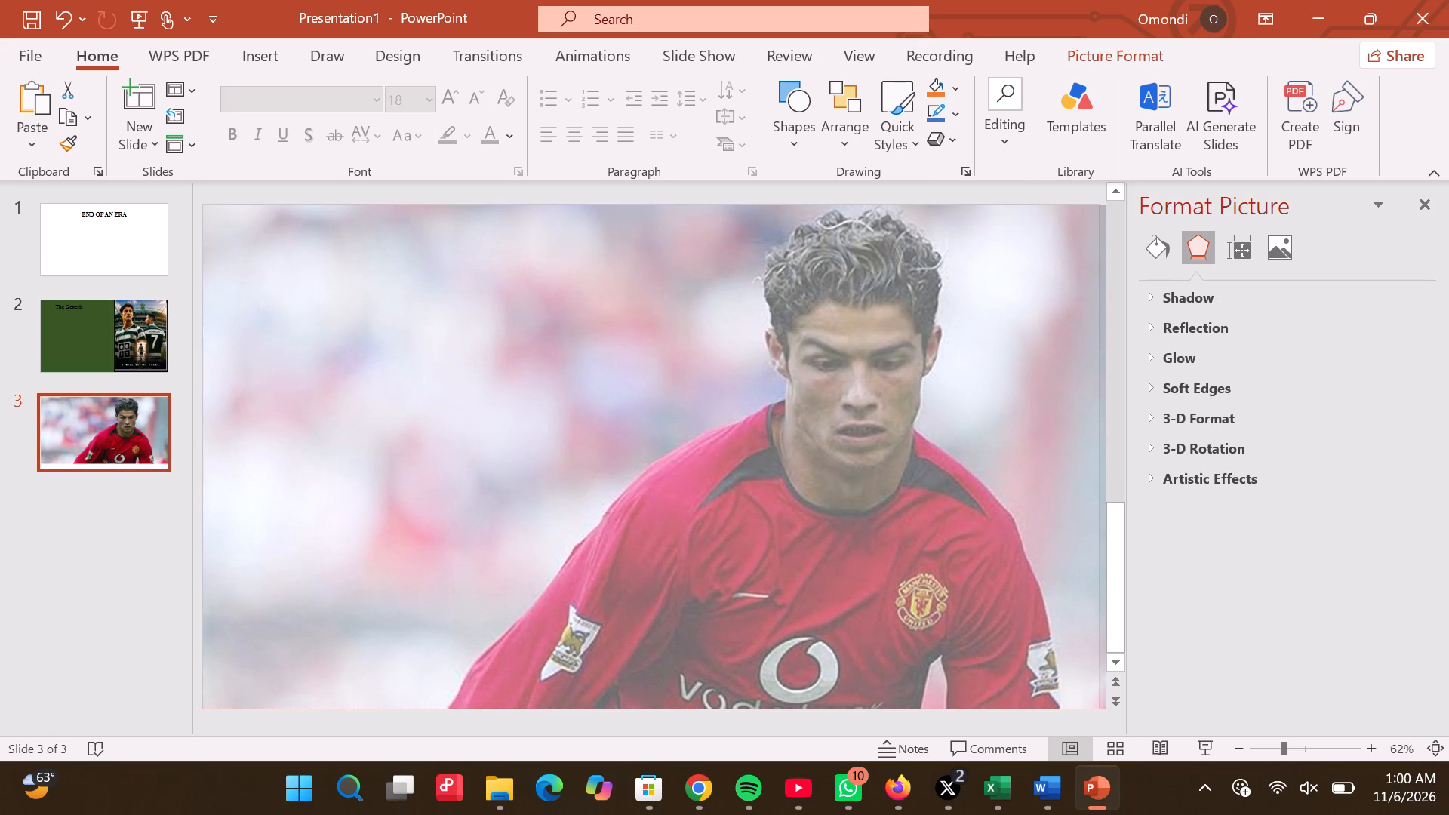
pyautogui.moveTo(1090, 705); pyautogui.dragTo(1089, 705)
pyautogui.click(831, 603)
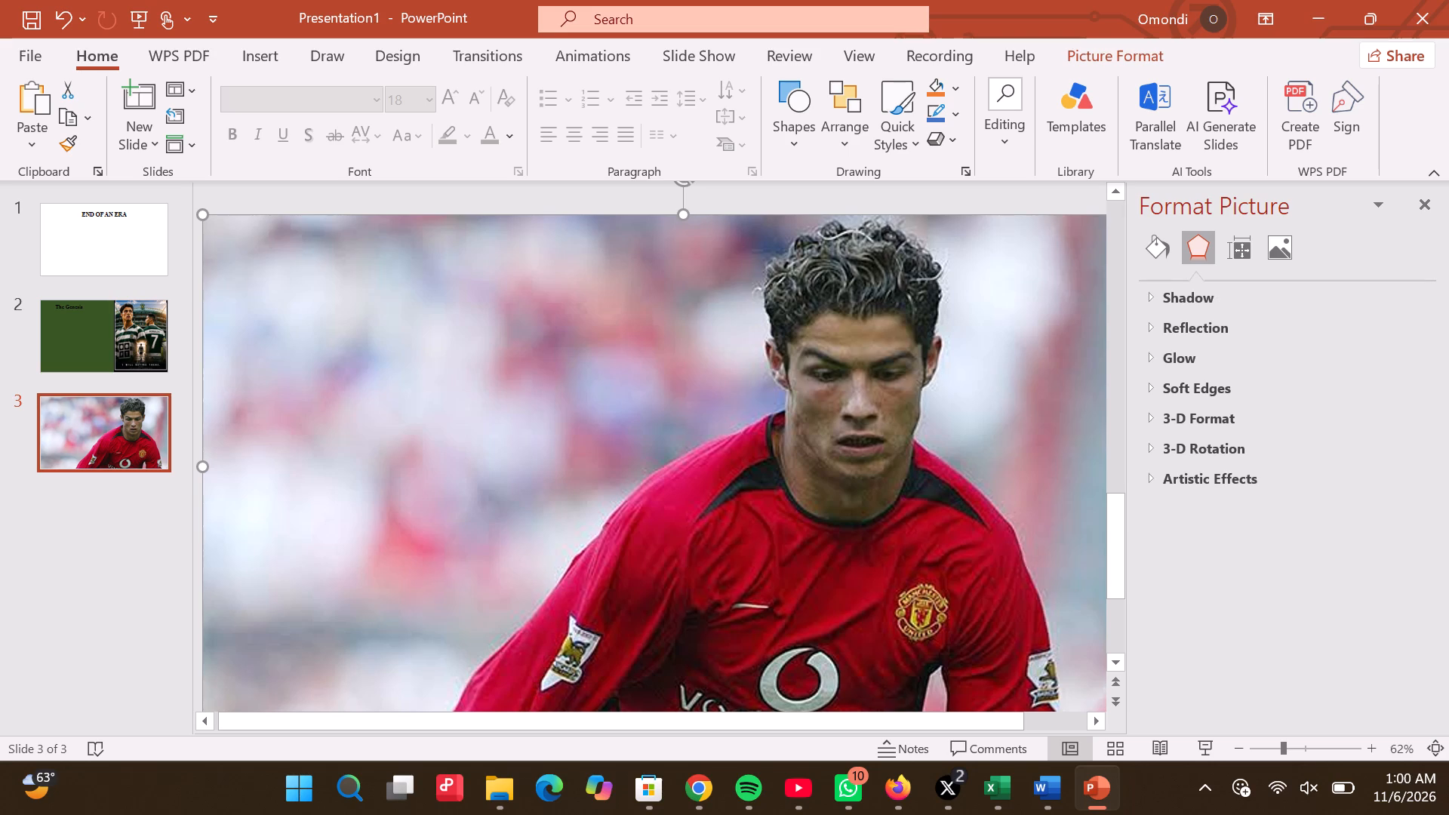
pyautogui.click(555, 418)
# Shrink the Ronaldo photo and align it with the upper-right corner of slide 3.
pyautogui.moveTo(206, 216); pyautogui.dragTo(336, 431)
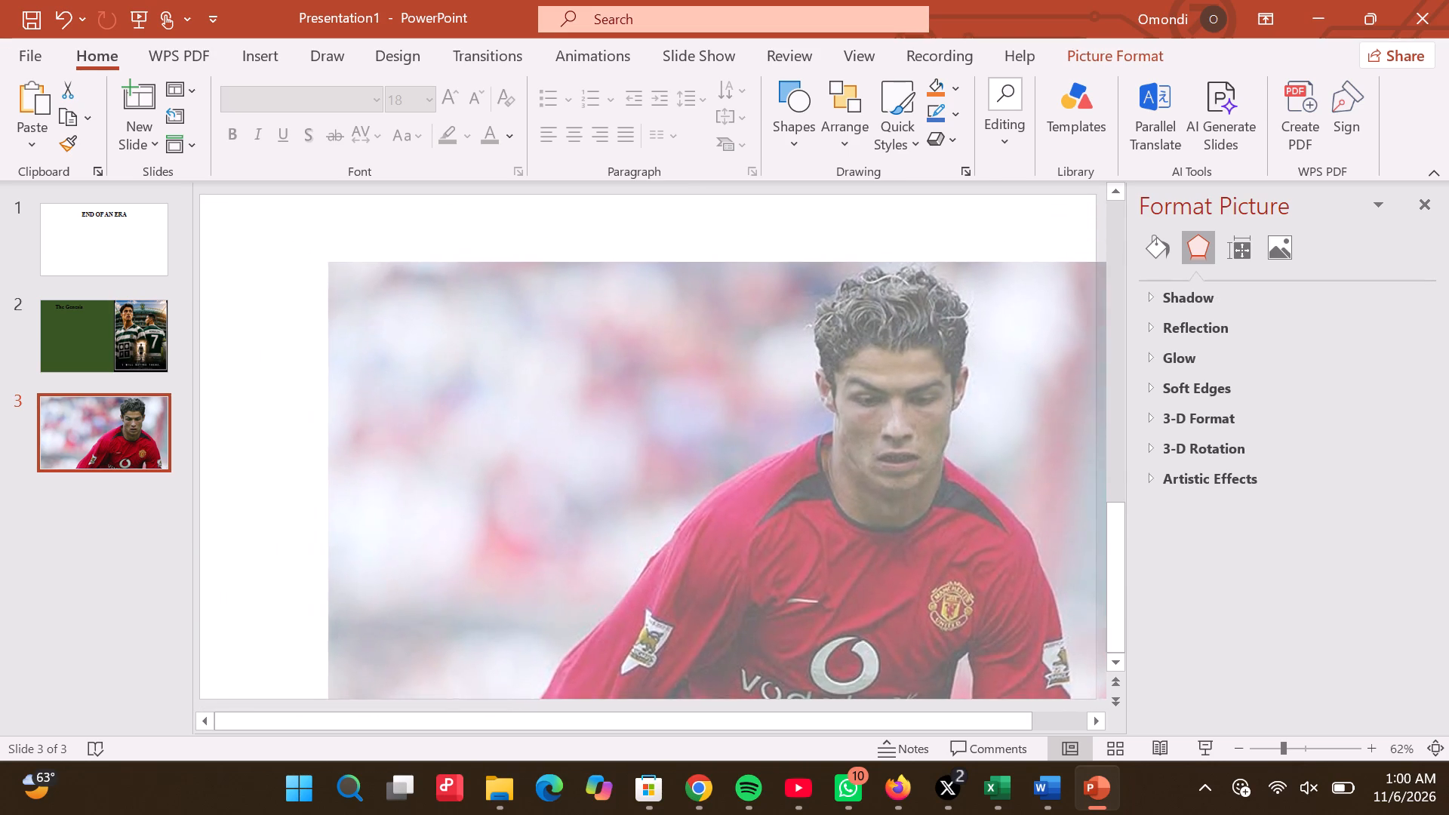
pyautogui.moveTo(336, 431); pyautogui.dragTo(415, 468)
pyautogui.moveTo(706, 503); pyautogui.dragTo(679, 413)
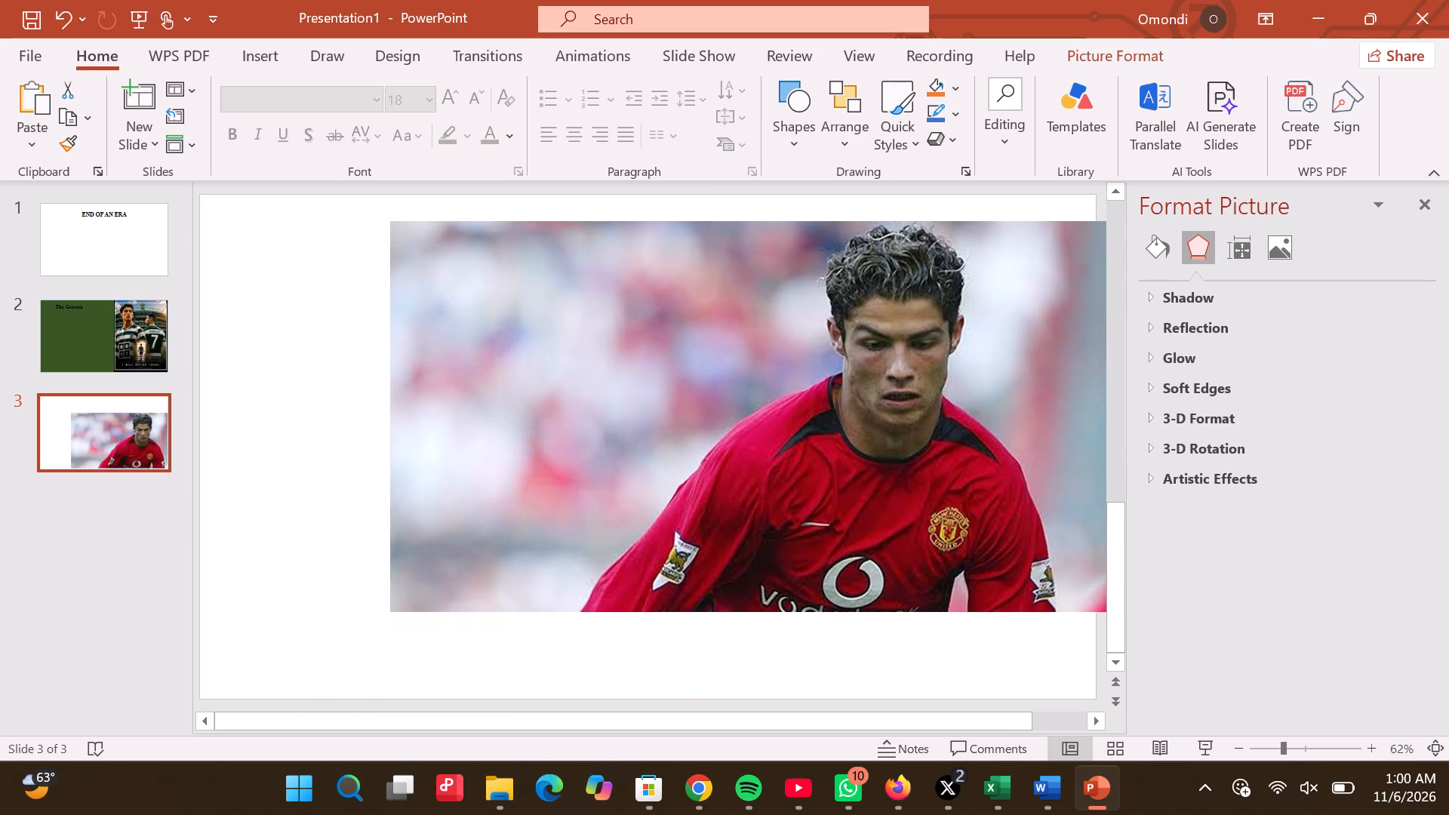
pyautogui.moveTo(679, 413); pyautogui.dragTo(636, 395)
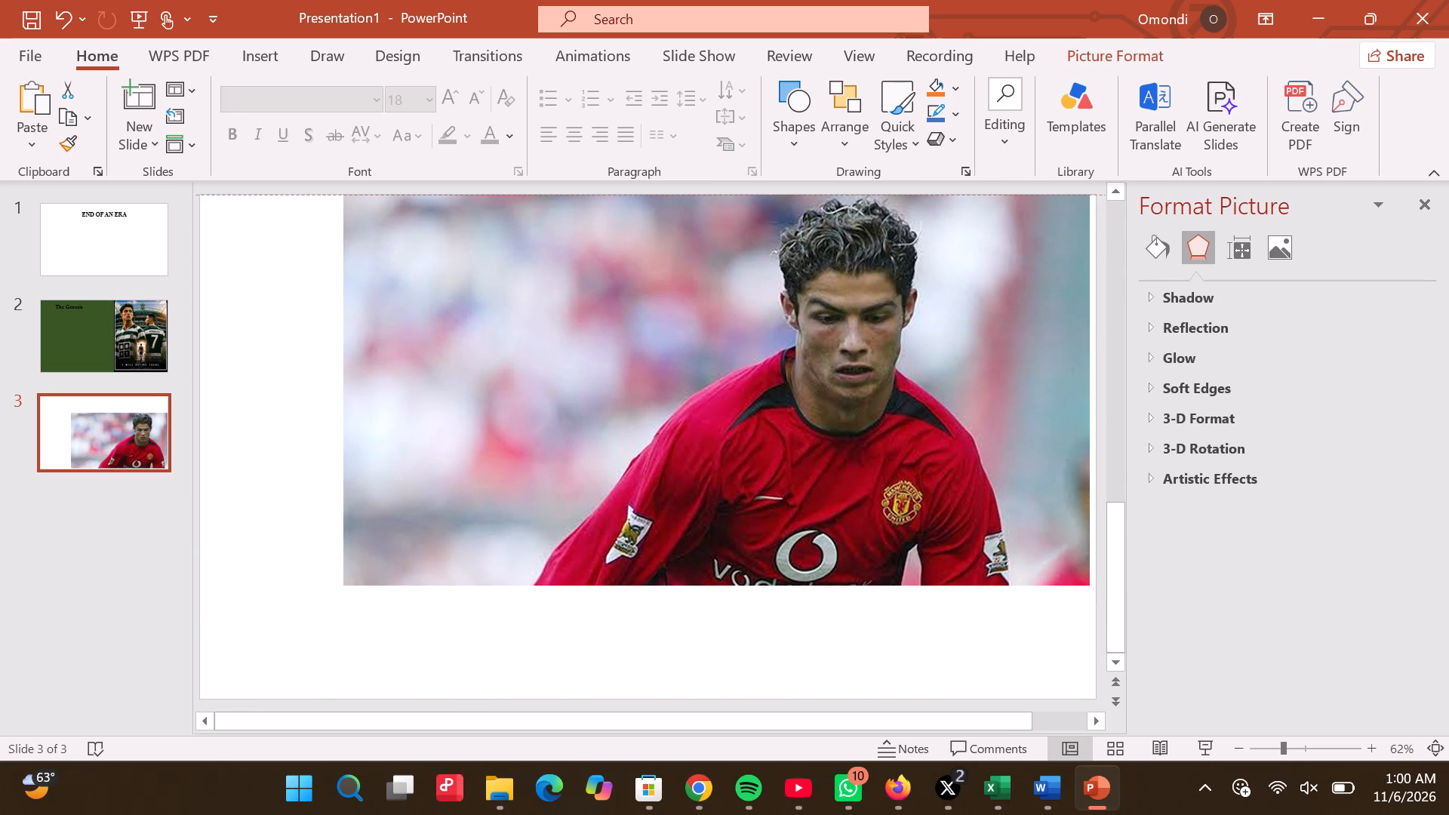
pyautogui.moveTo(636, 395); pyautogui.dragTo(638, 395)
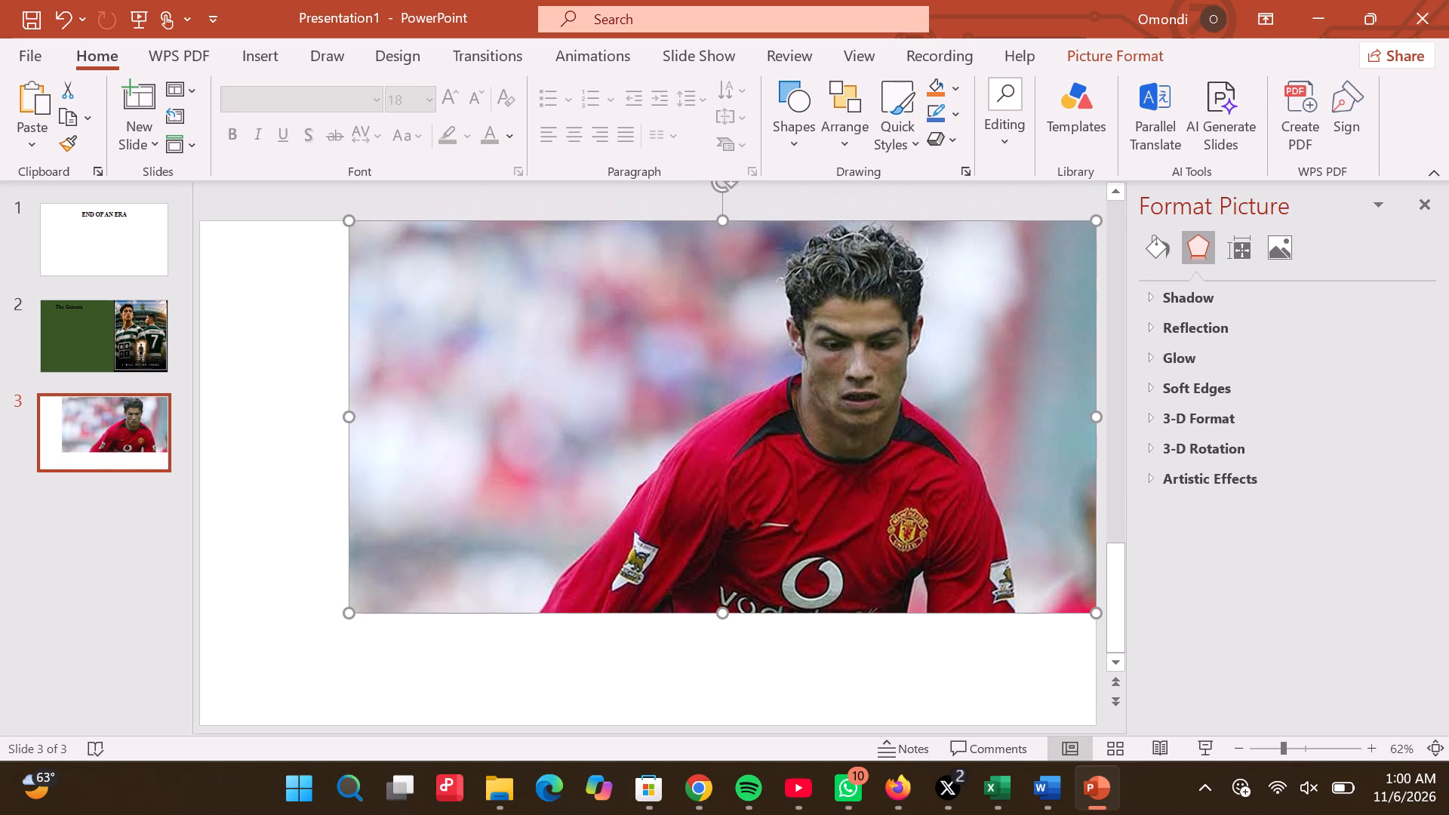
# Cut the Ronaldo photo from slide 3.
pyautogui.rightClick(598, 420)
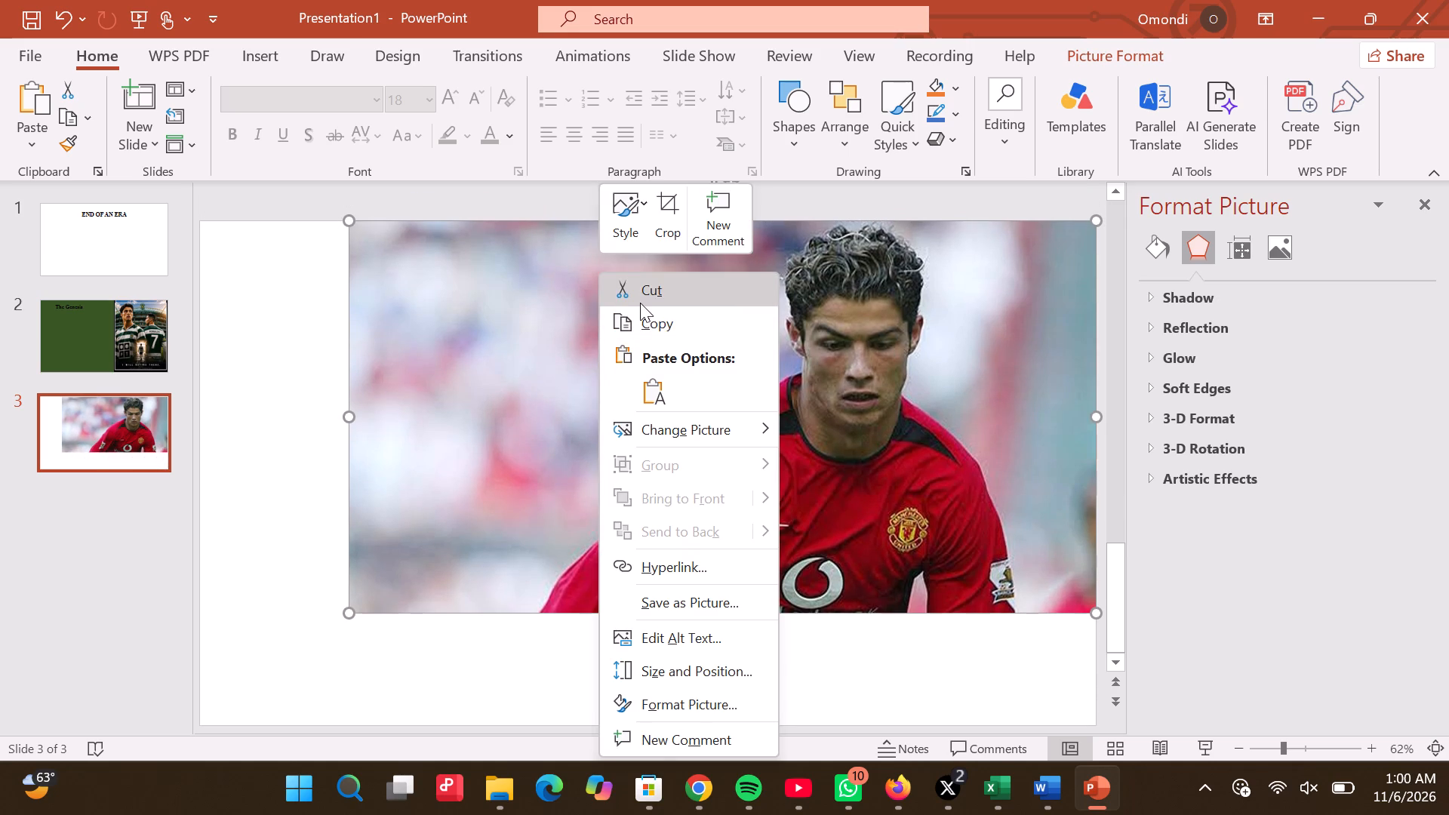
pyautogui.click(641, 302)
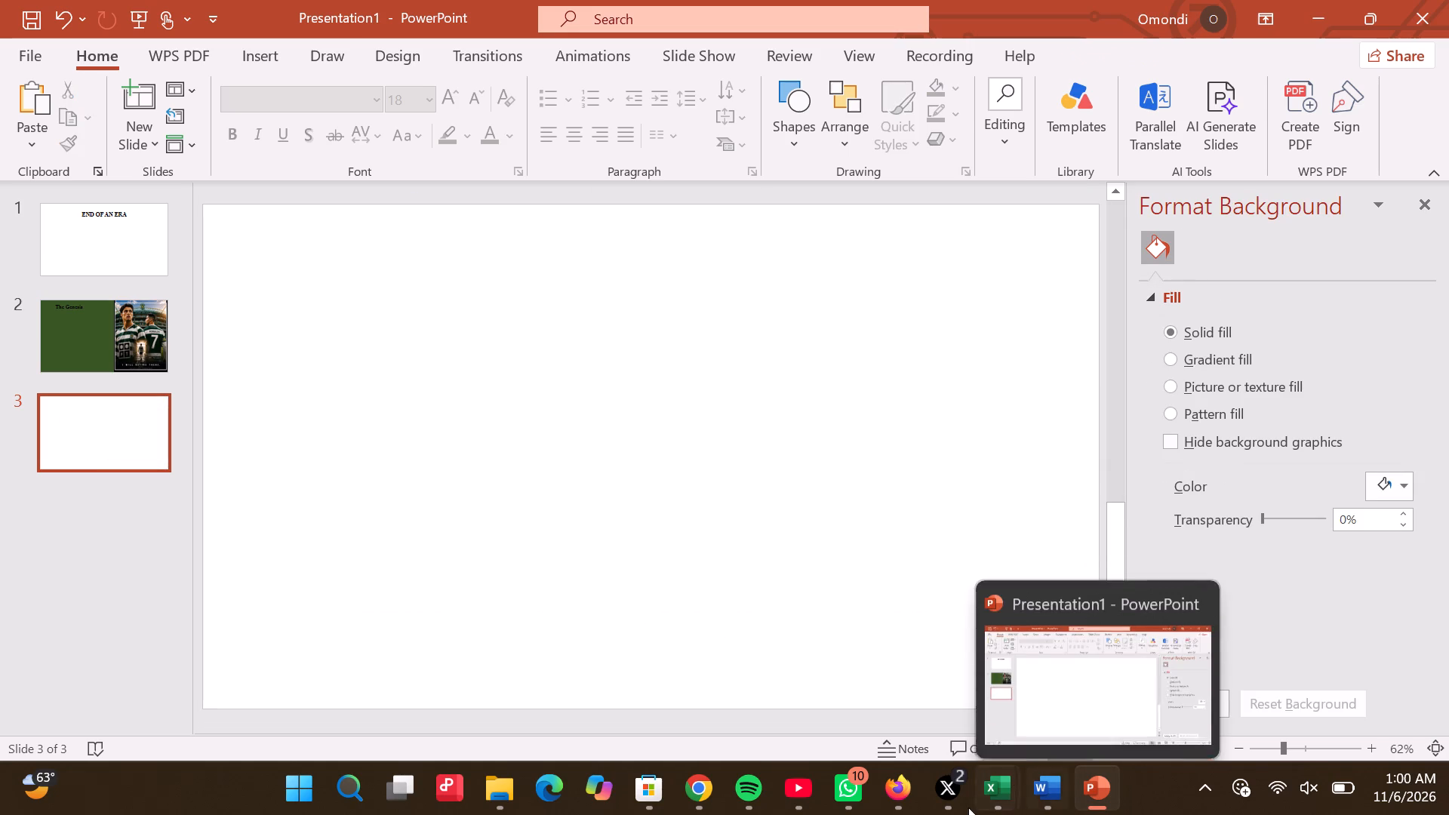
# Switch to Chrome and change the Google Images search to "ronaldos manchester united debut".
pyautogui.click(716, 795)
pyautogui.click(788, 719)
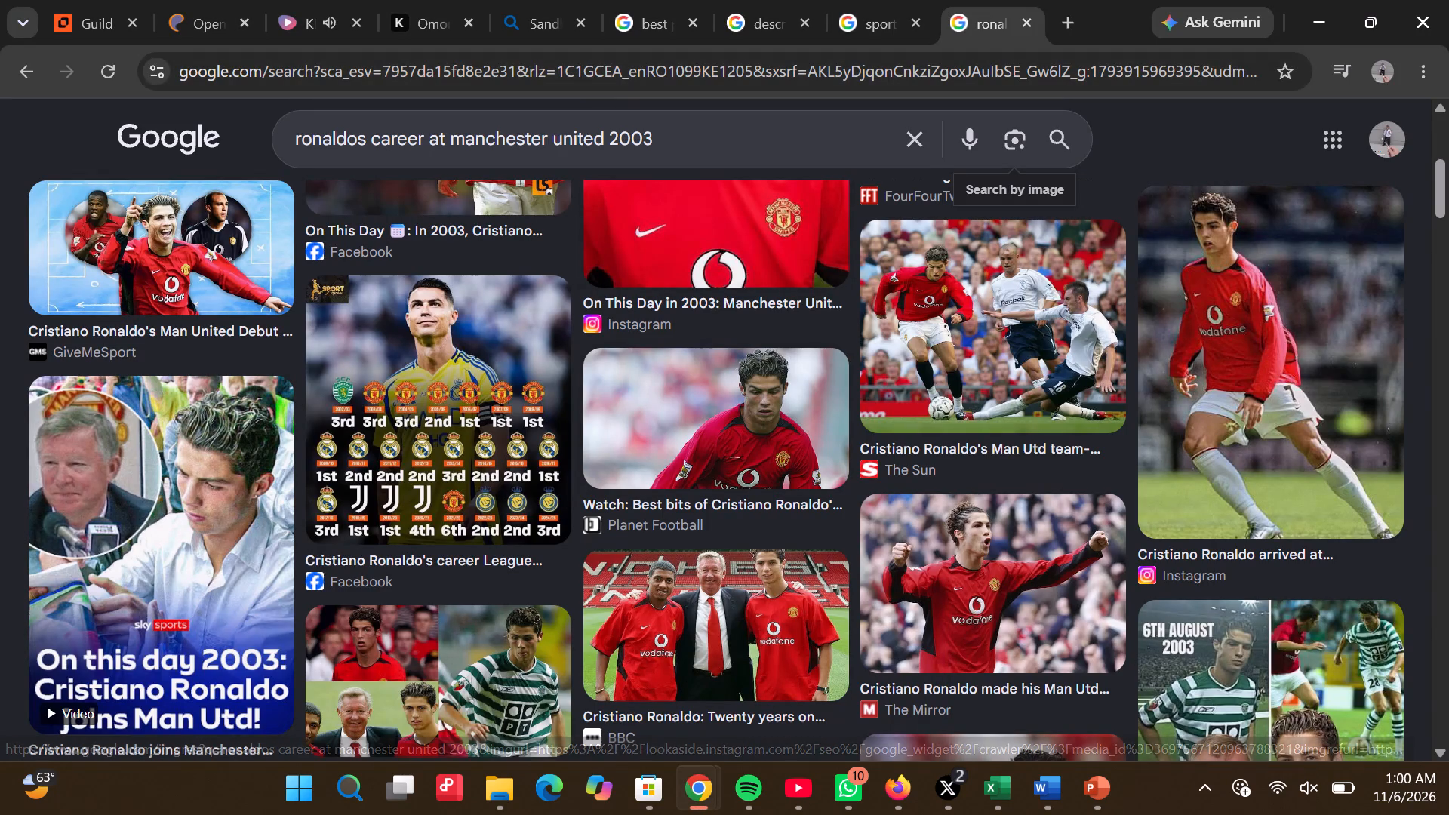
pyautogui.click(666, 138)
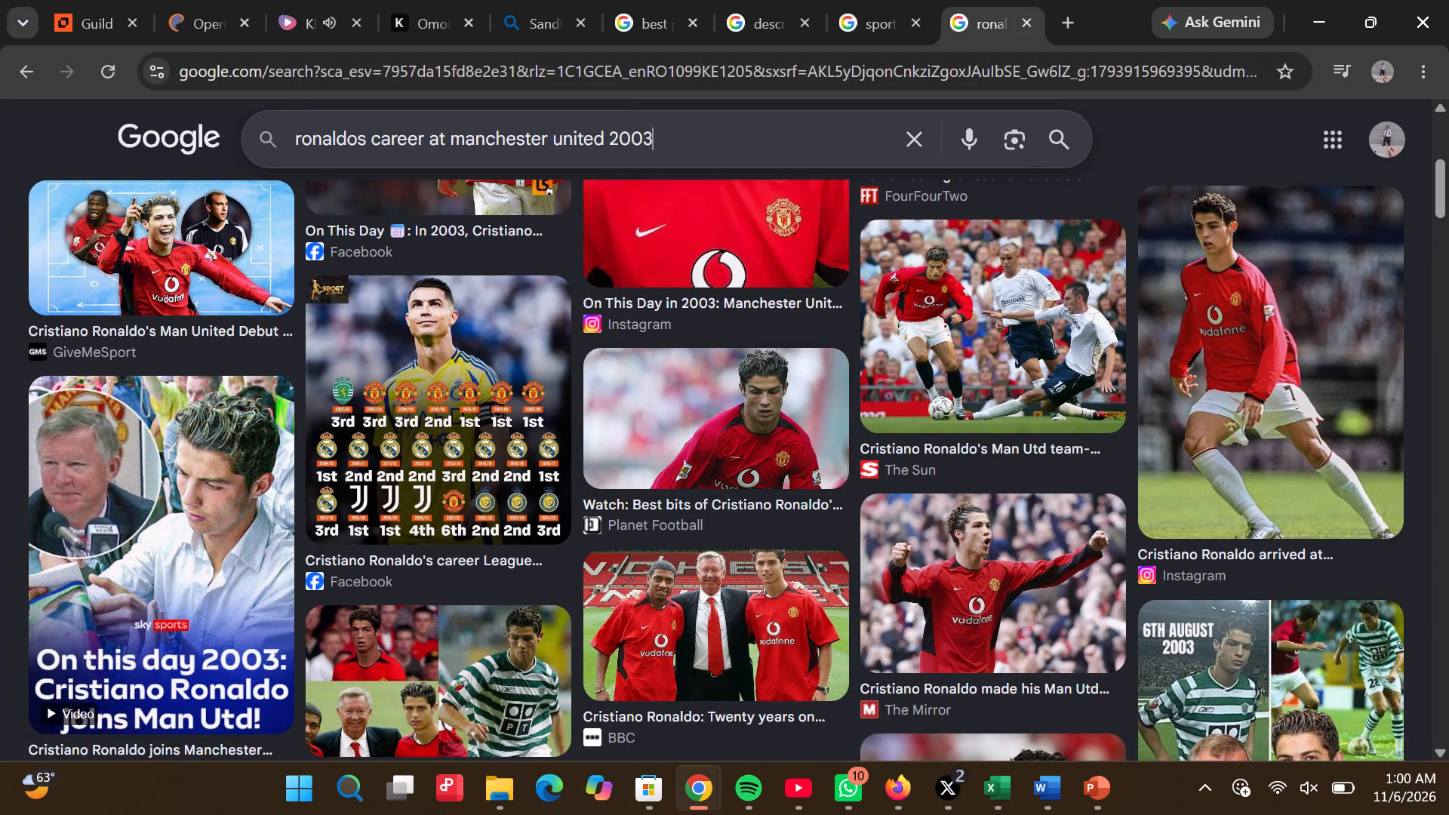
pyautogui.moveTo(445, 137); pyautogui.dragTo(378, 132)
pyautogui.press('BackSpace')
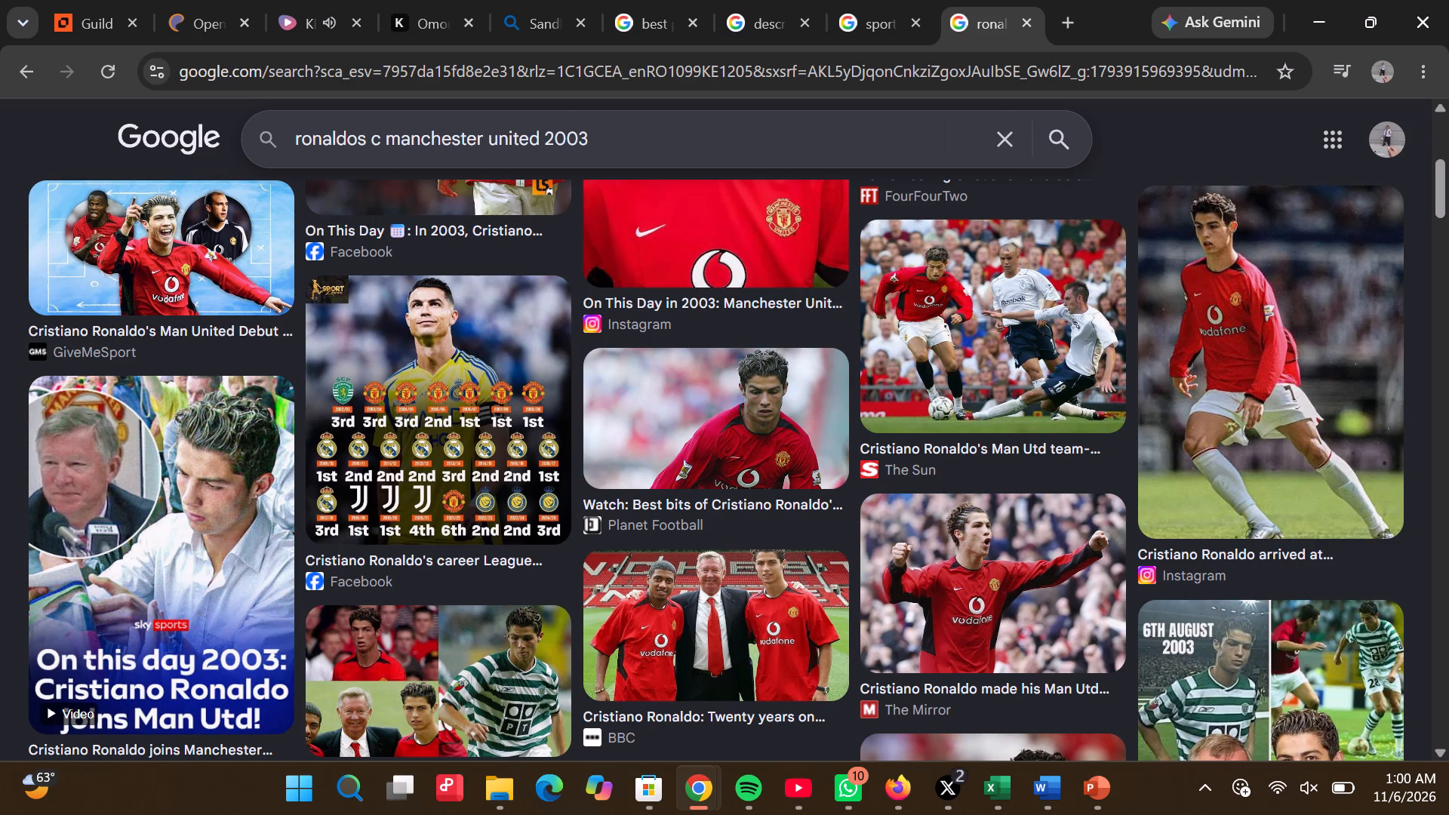
pyautogui.press('BackSpace')
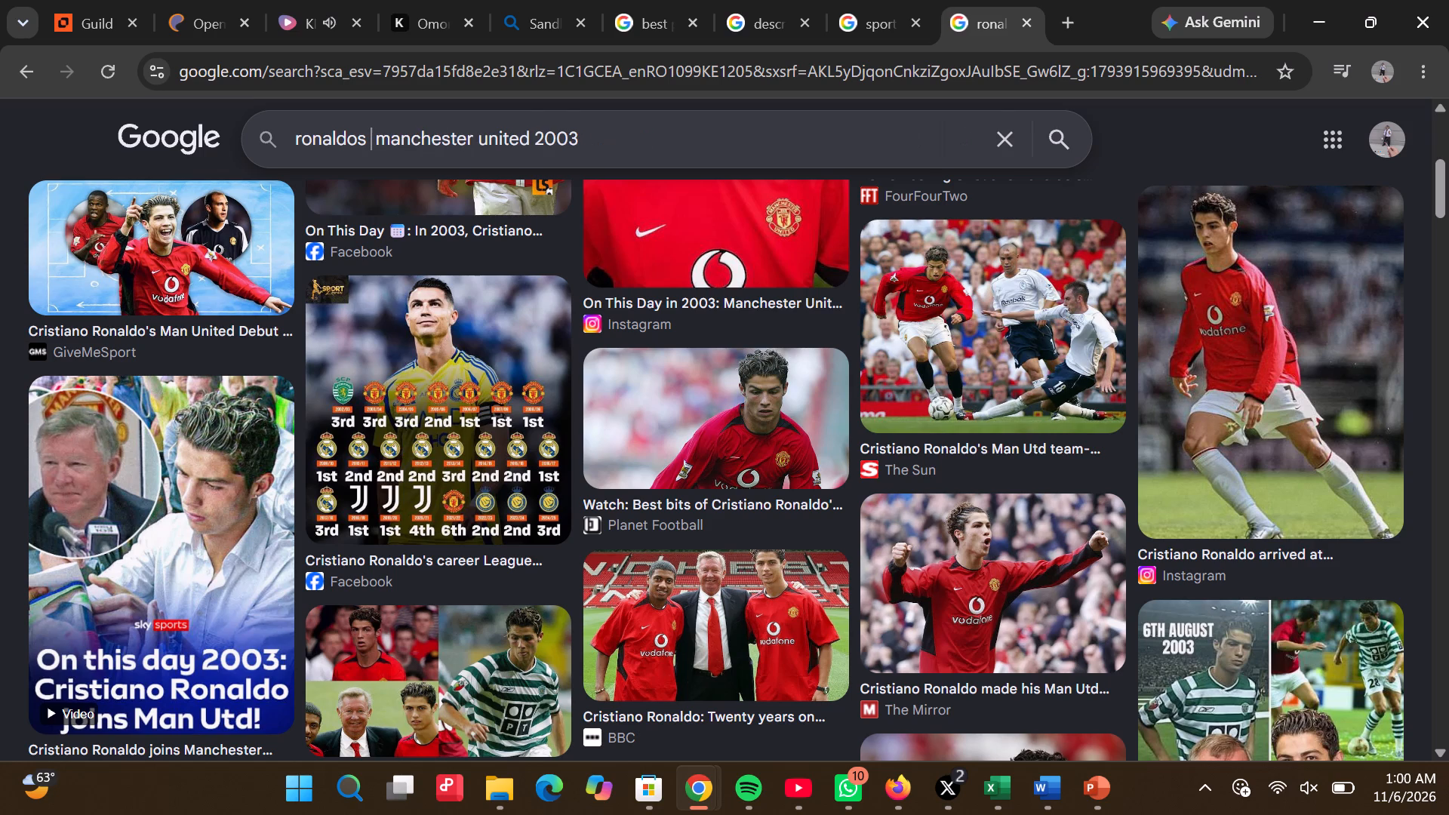
pyautogui.press('BackSpace')
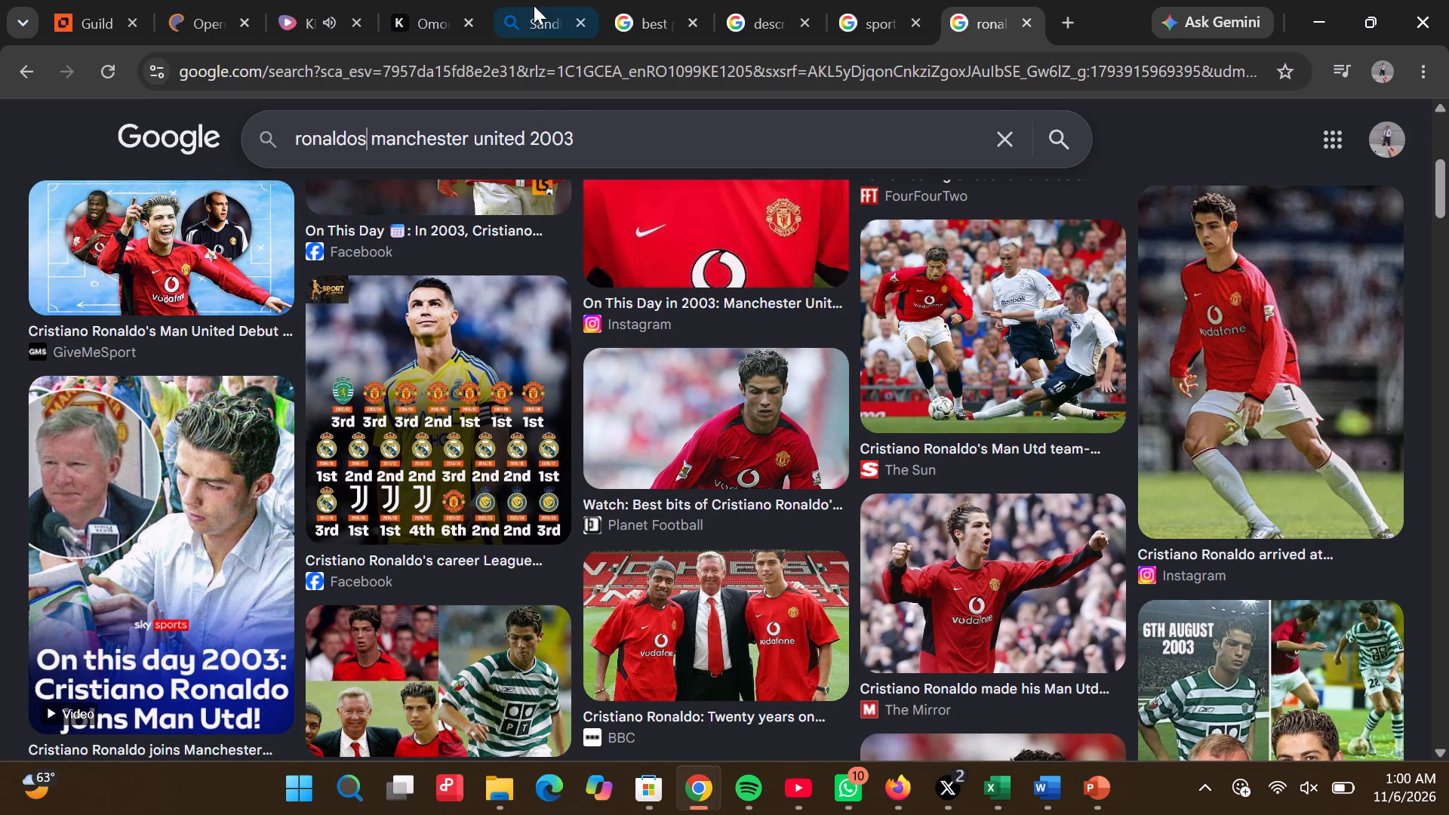
pyautogui.moveTo(577, 143); pyautogui.dragTo(519, 149)
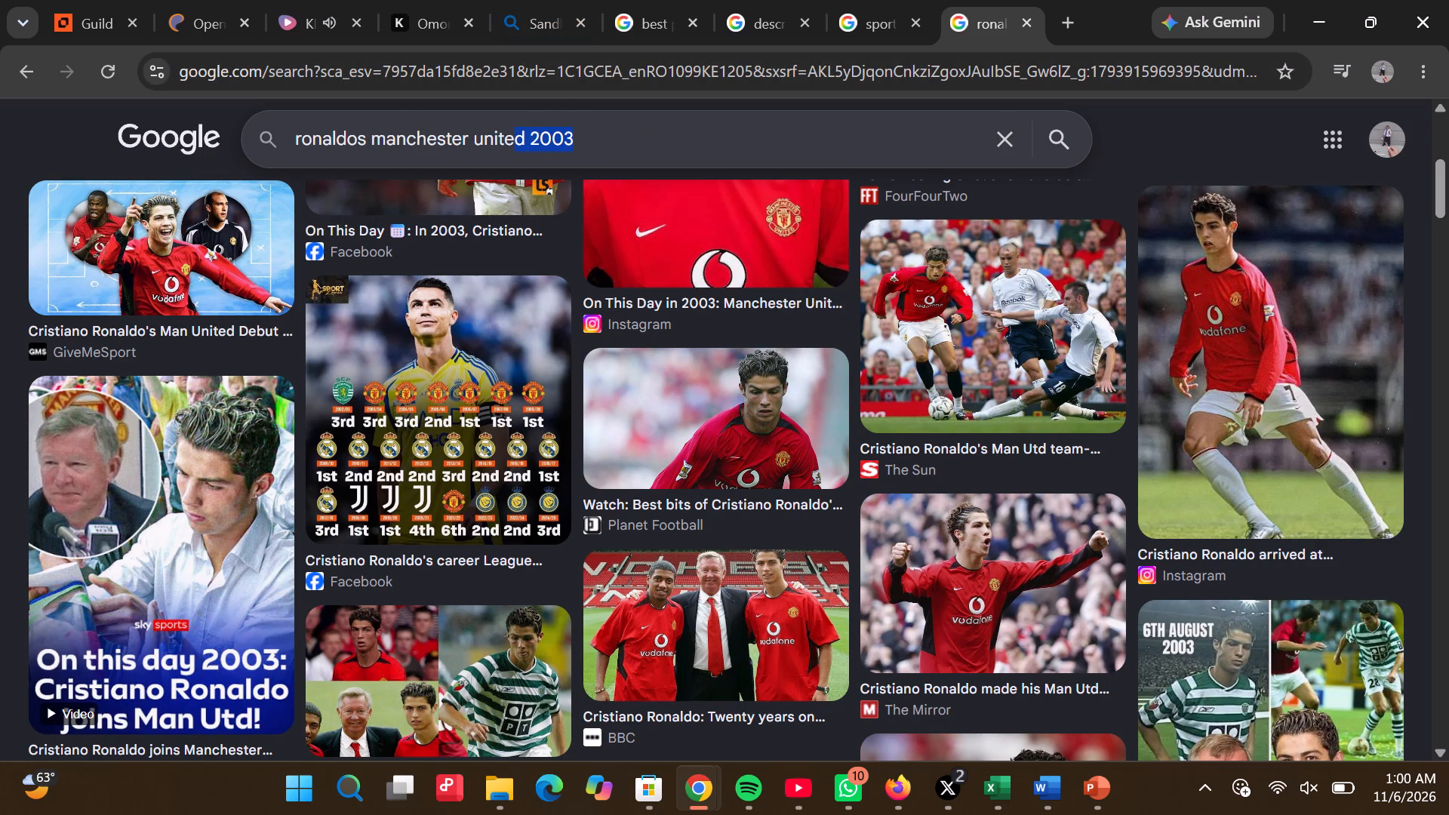
pyautogui.press('BackSpace')
pyautogui.write('d')
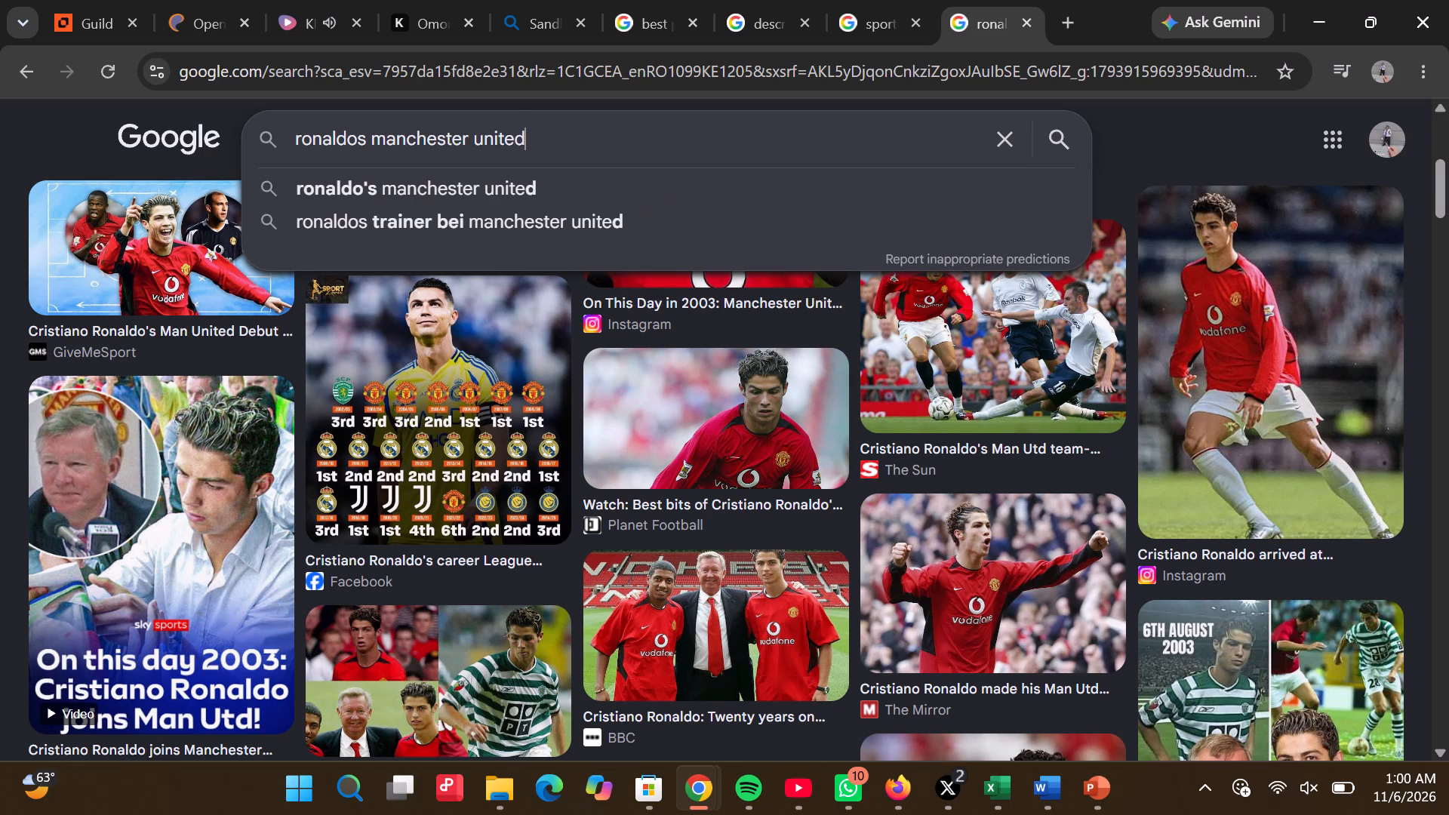
pyautogui.press('space')
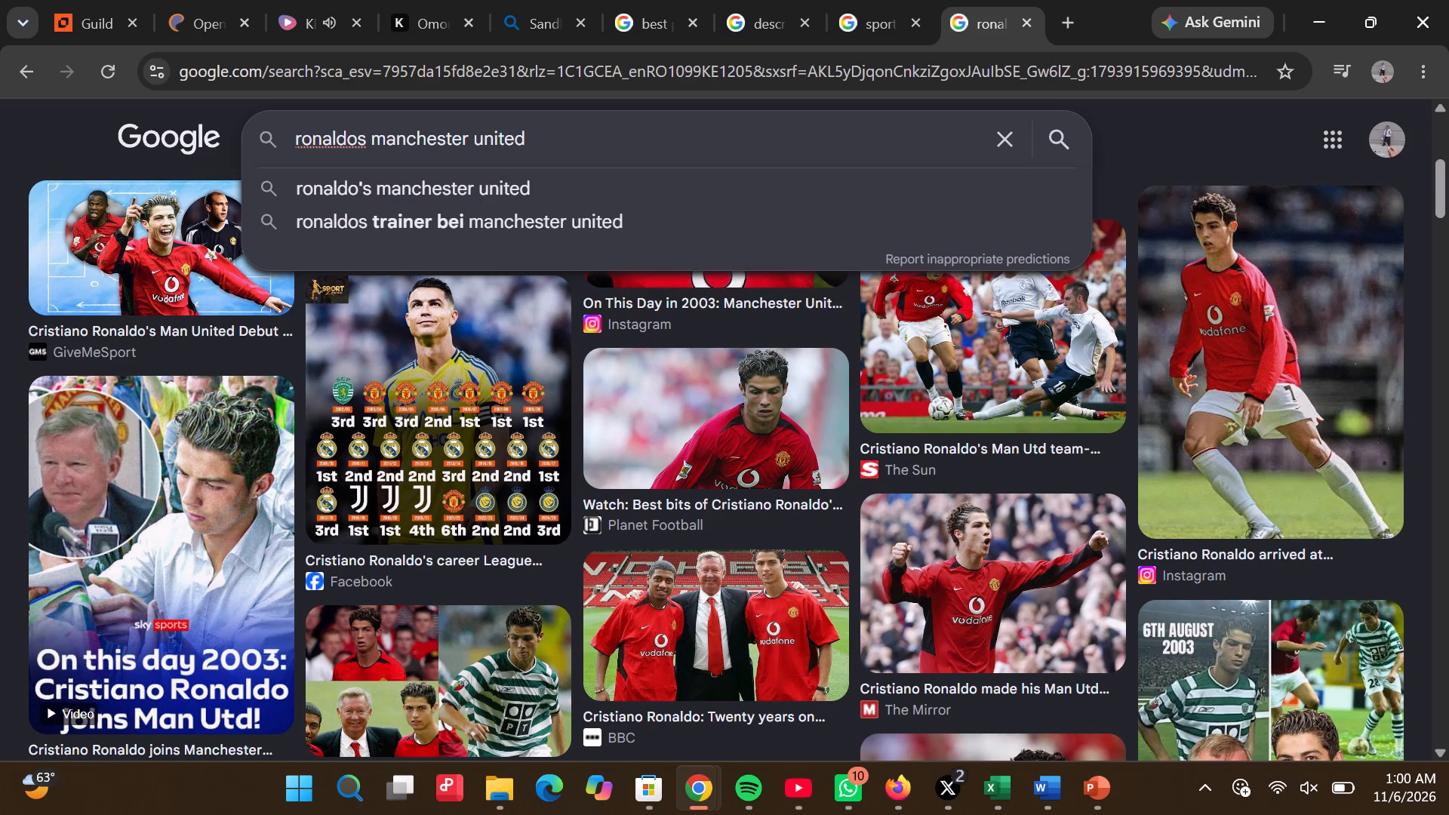
pyautogui.write('de')
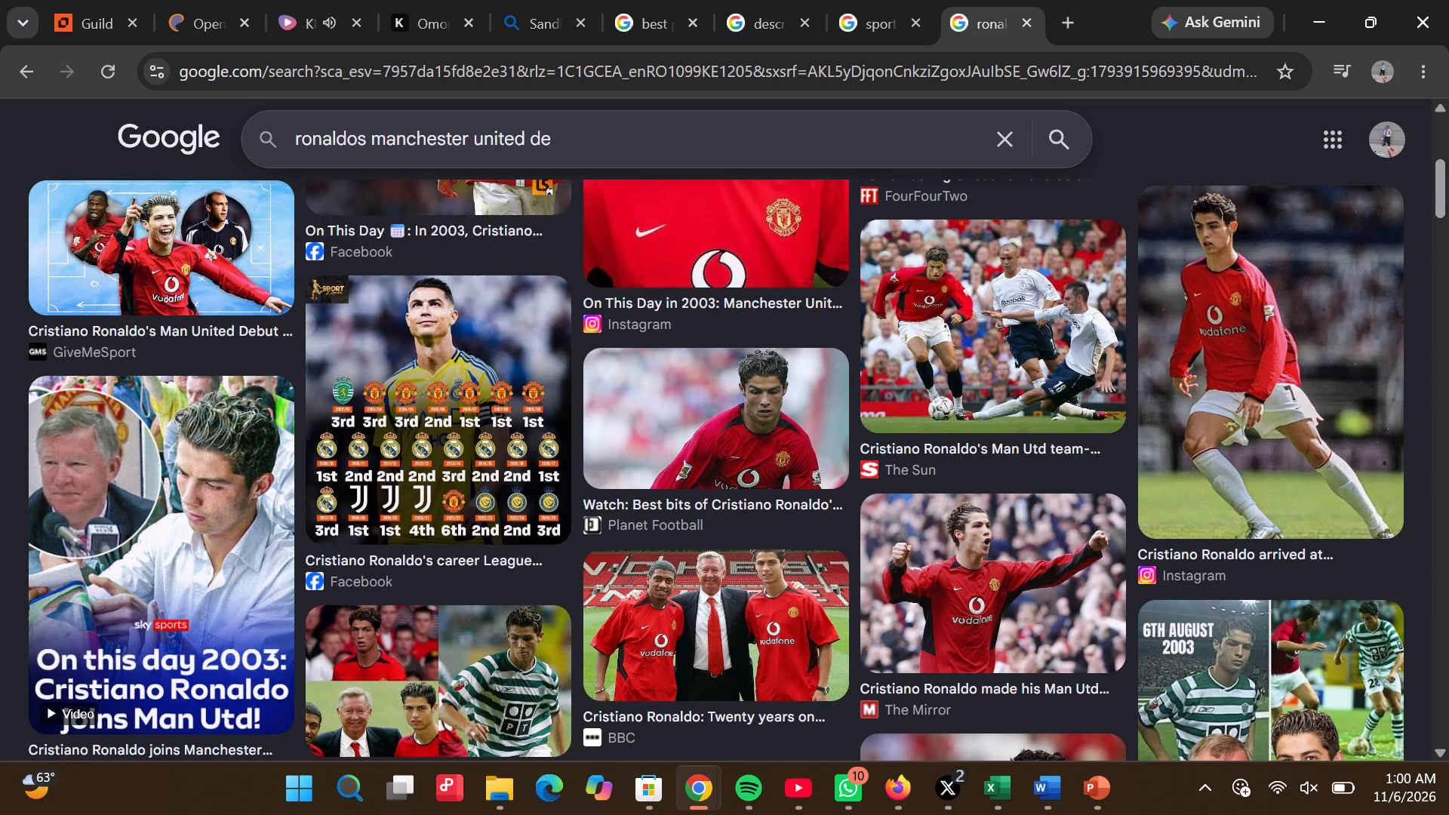
pyautogui.press('b')
pyautogui.write('ut')
pyautogui.press('Return')
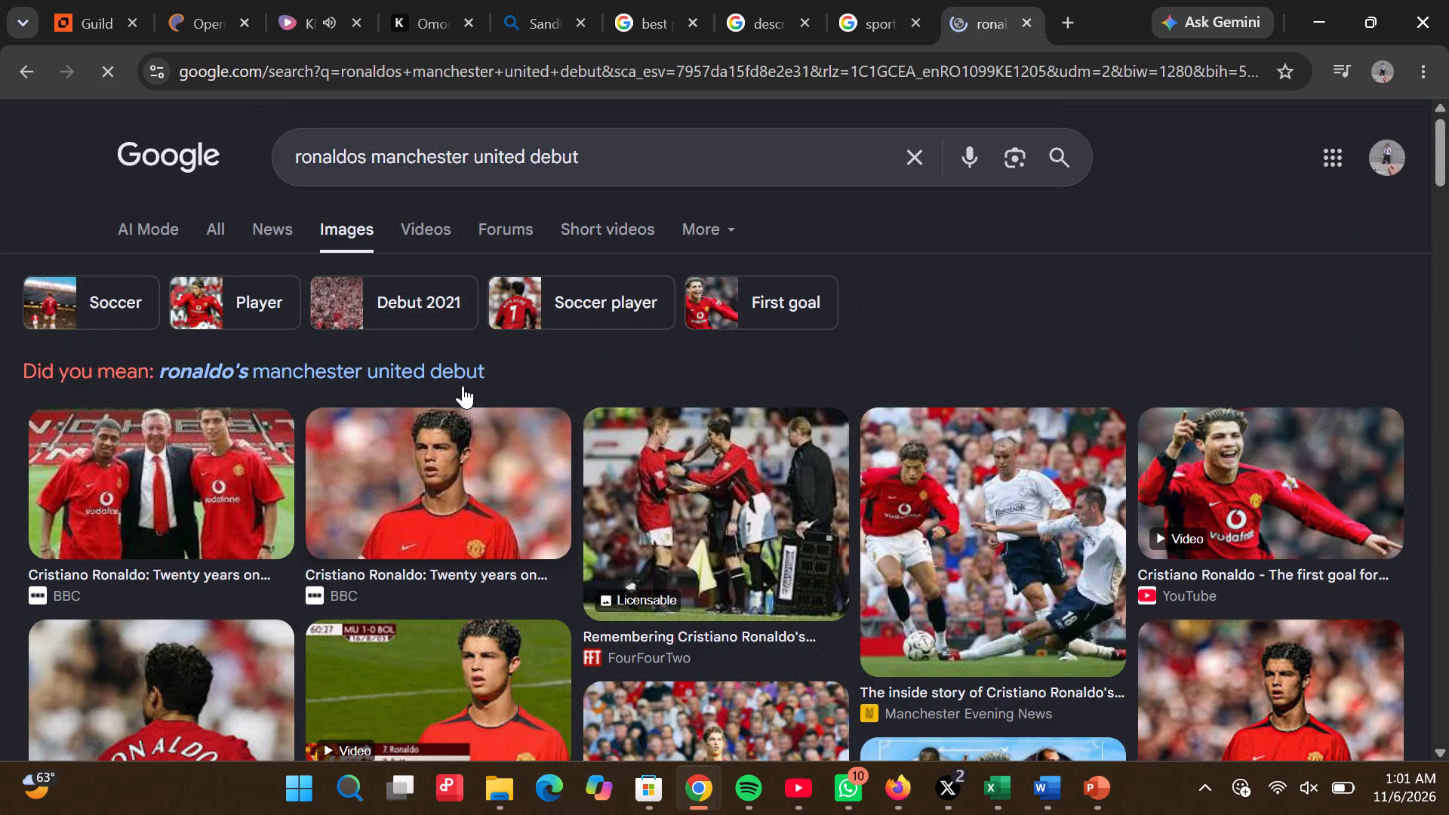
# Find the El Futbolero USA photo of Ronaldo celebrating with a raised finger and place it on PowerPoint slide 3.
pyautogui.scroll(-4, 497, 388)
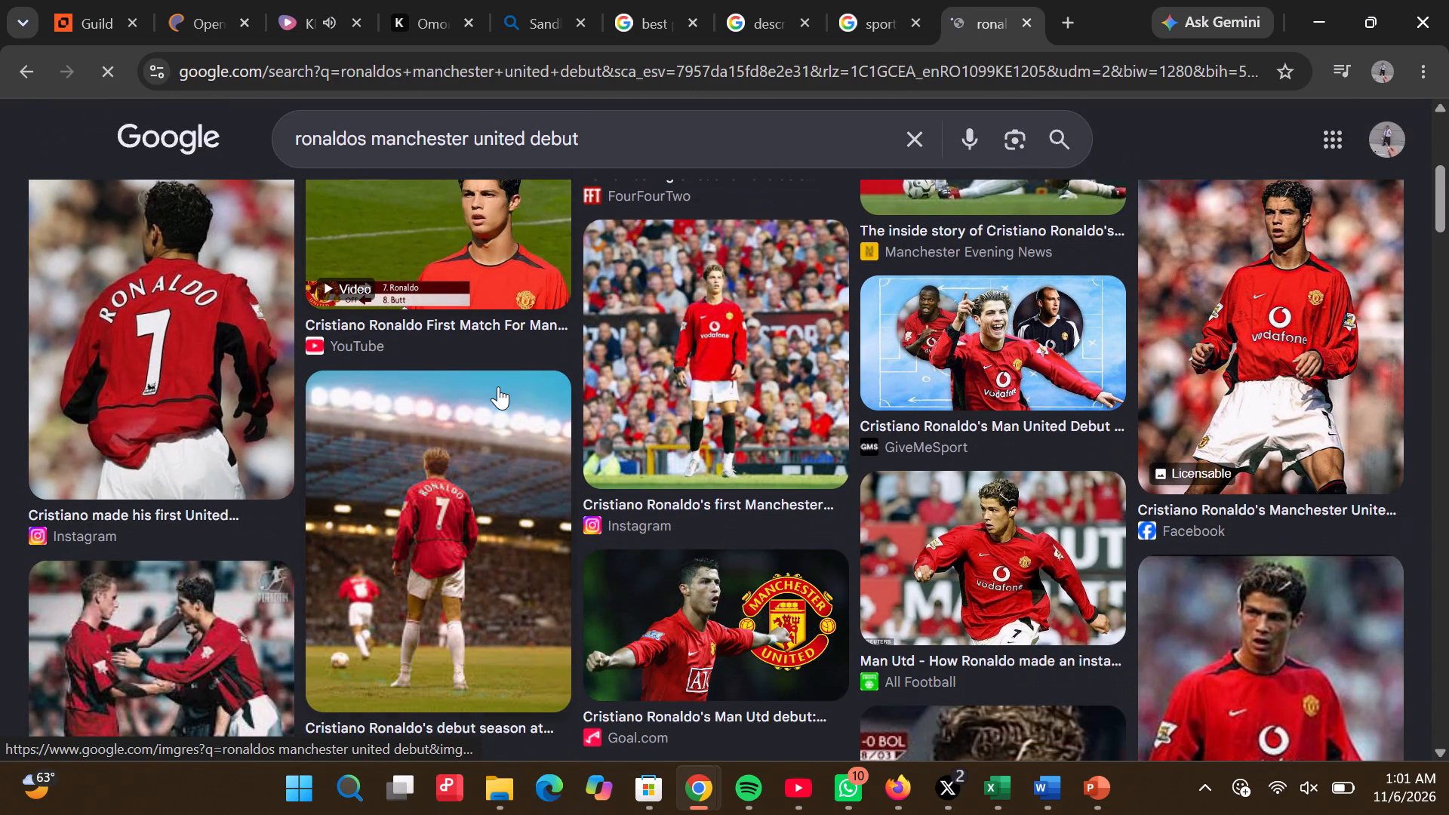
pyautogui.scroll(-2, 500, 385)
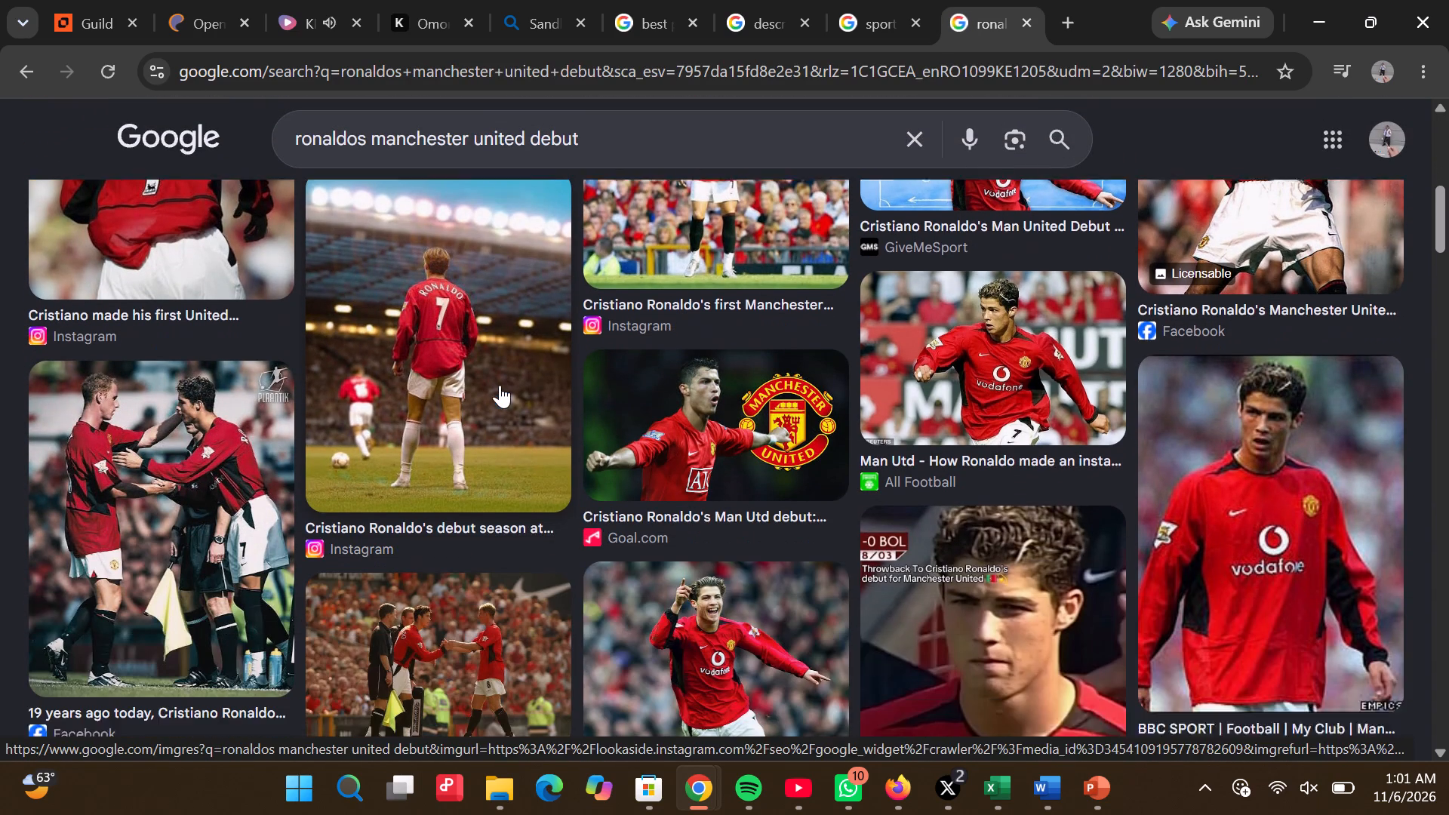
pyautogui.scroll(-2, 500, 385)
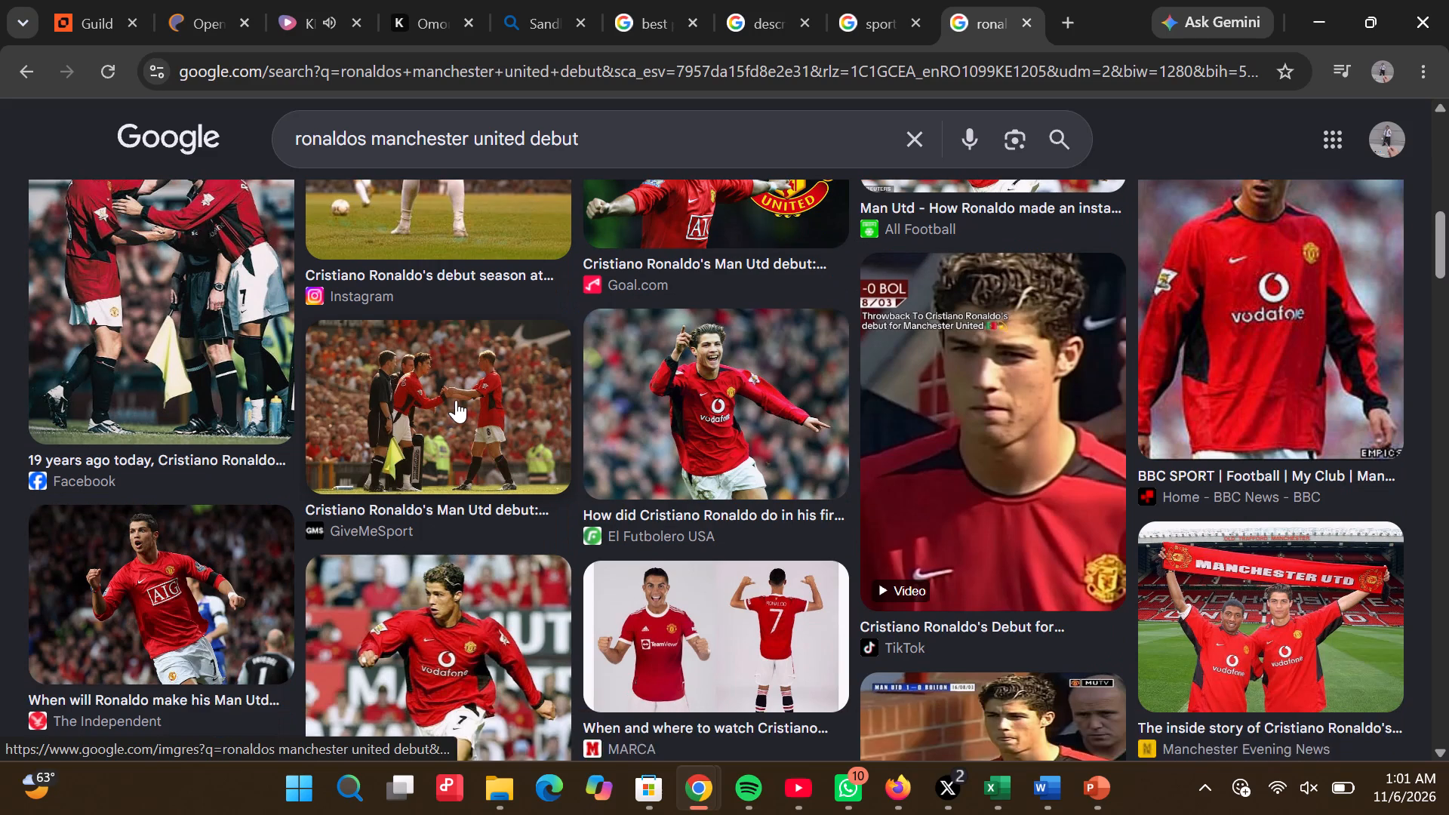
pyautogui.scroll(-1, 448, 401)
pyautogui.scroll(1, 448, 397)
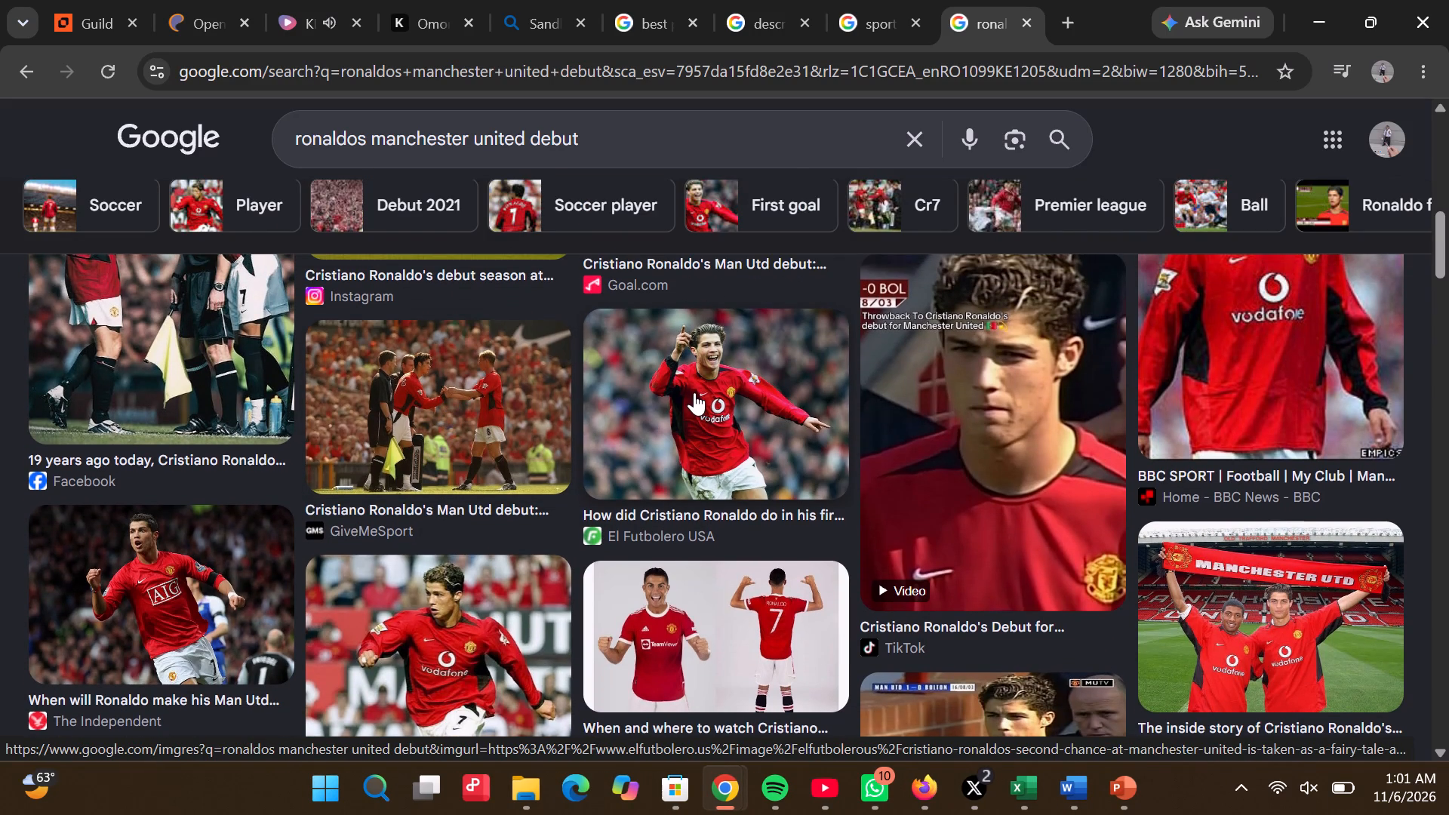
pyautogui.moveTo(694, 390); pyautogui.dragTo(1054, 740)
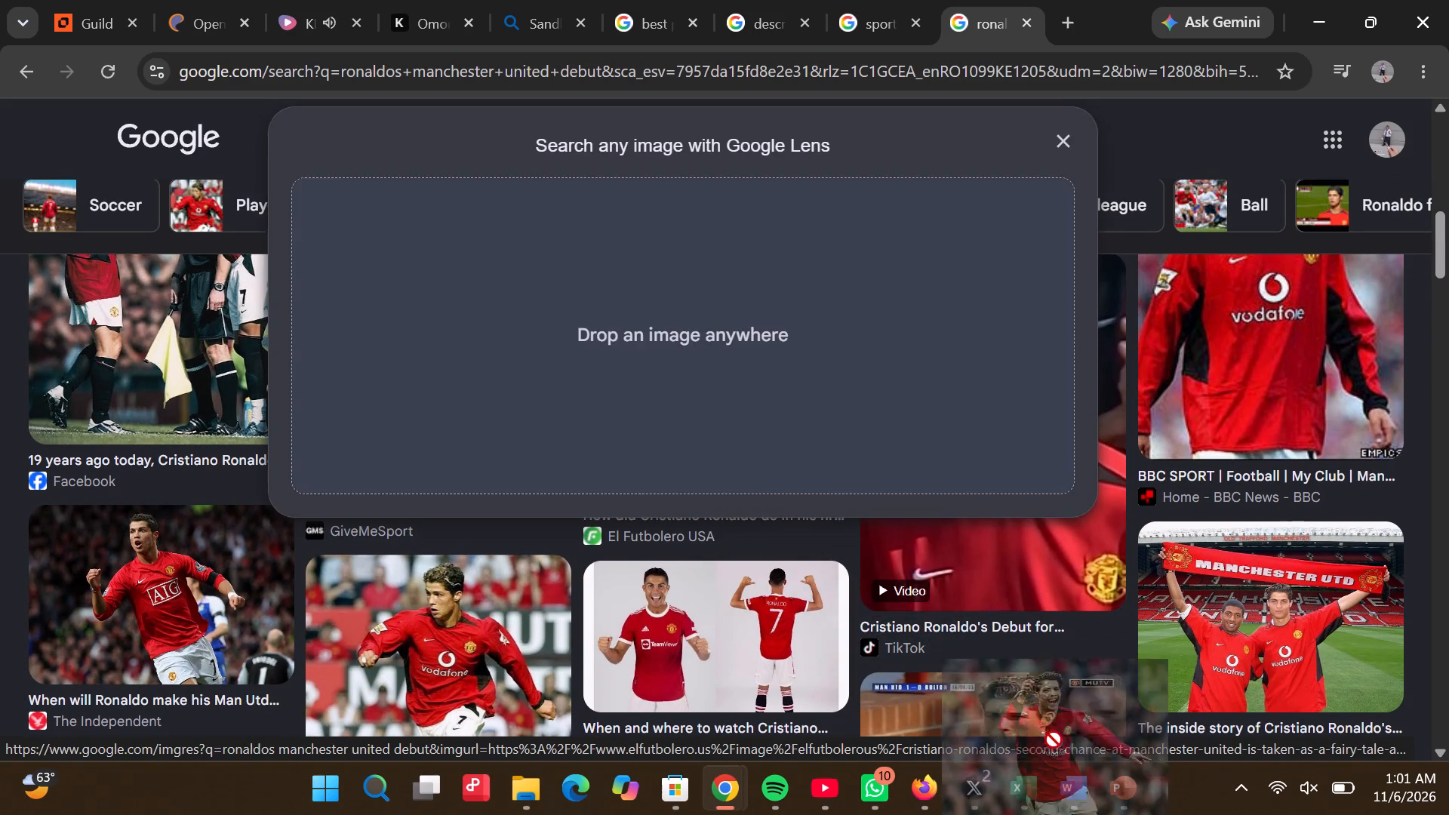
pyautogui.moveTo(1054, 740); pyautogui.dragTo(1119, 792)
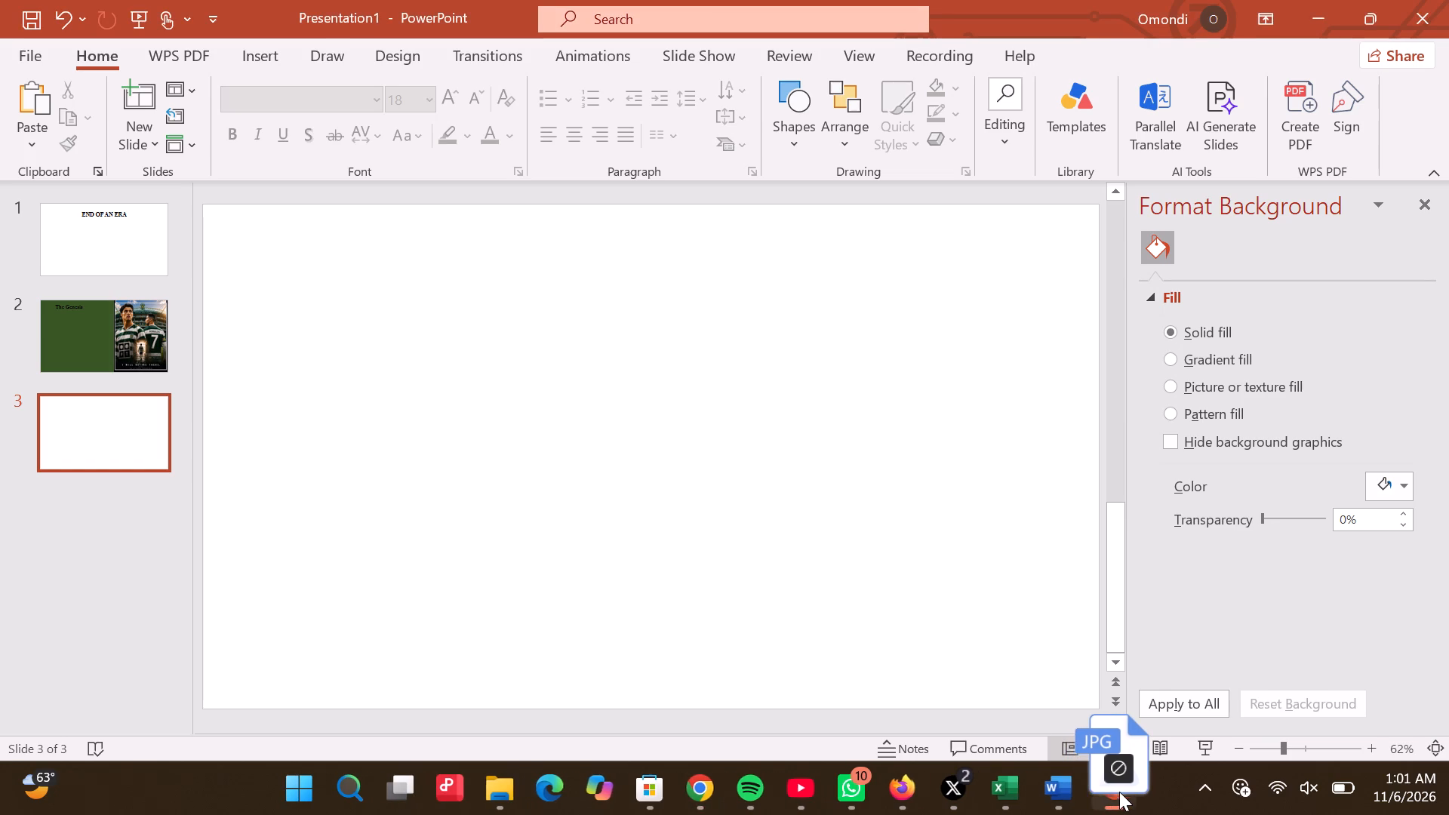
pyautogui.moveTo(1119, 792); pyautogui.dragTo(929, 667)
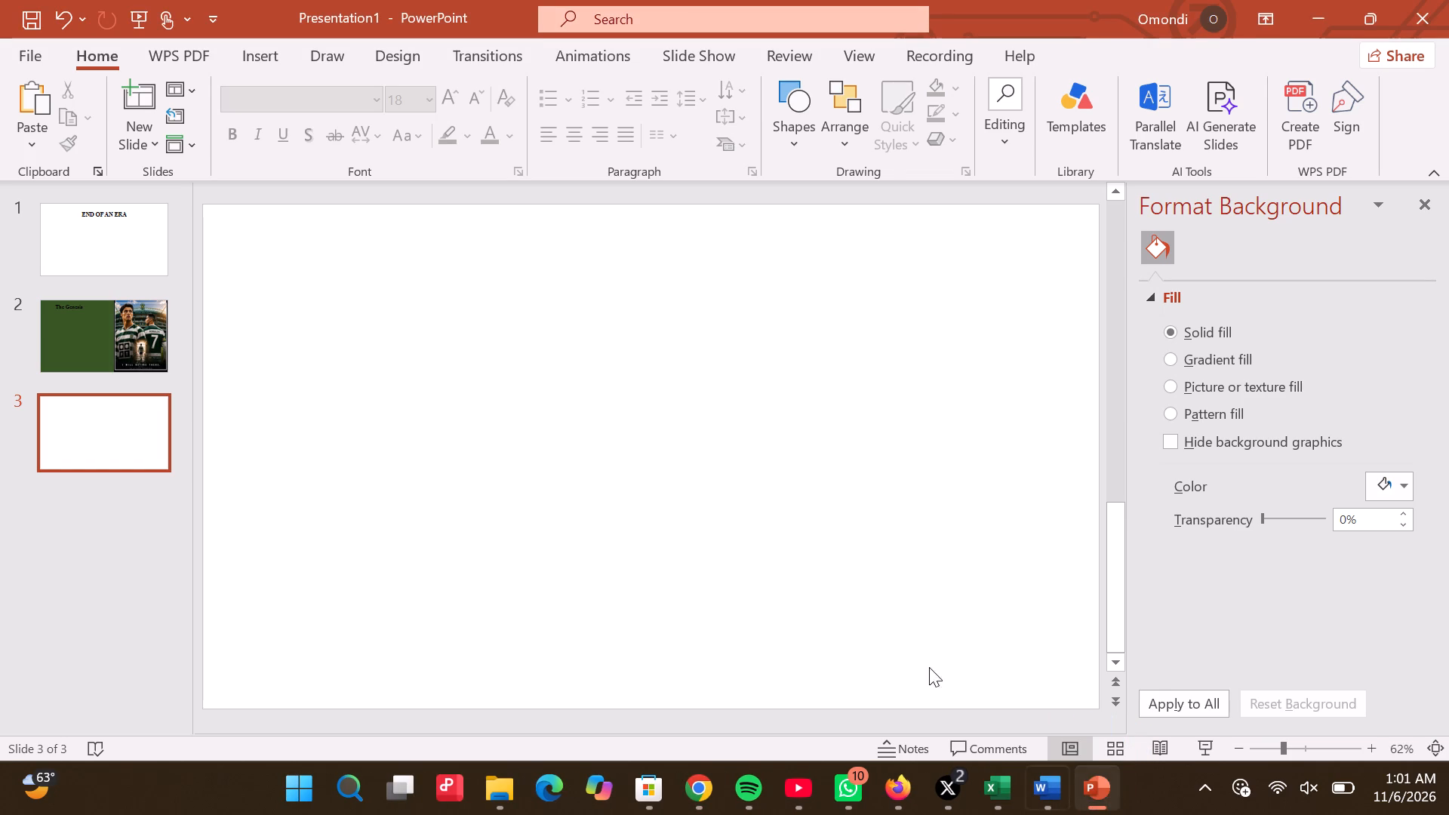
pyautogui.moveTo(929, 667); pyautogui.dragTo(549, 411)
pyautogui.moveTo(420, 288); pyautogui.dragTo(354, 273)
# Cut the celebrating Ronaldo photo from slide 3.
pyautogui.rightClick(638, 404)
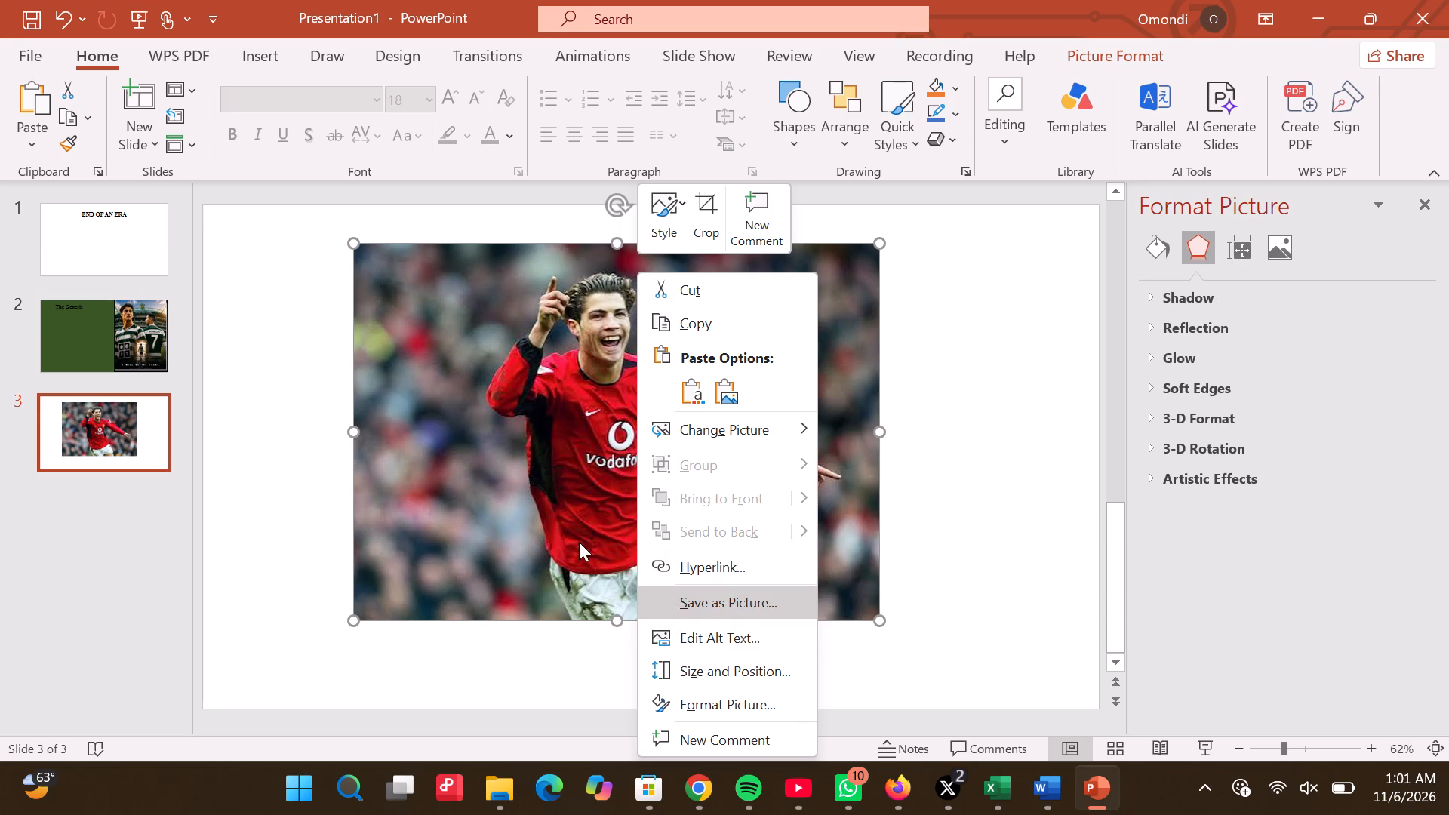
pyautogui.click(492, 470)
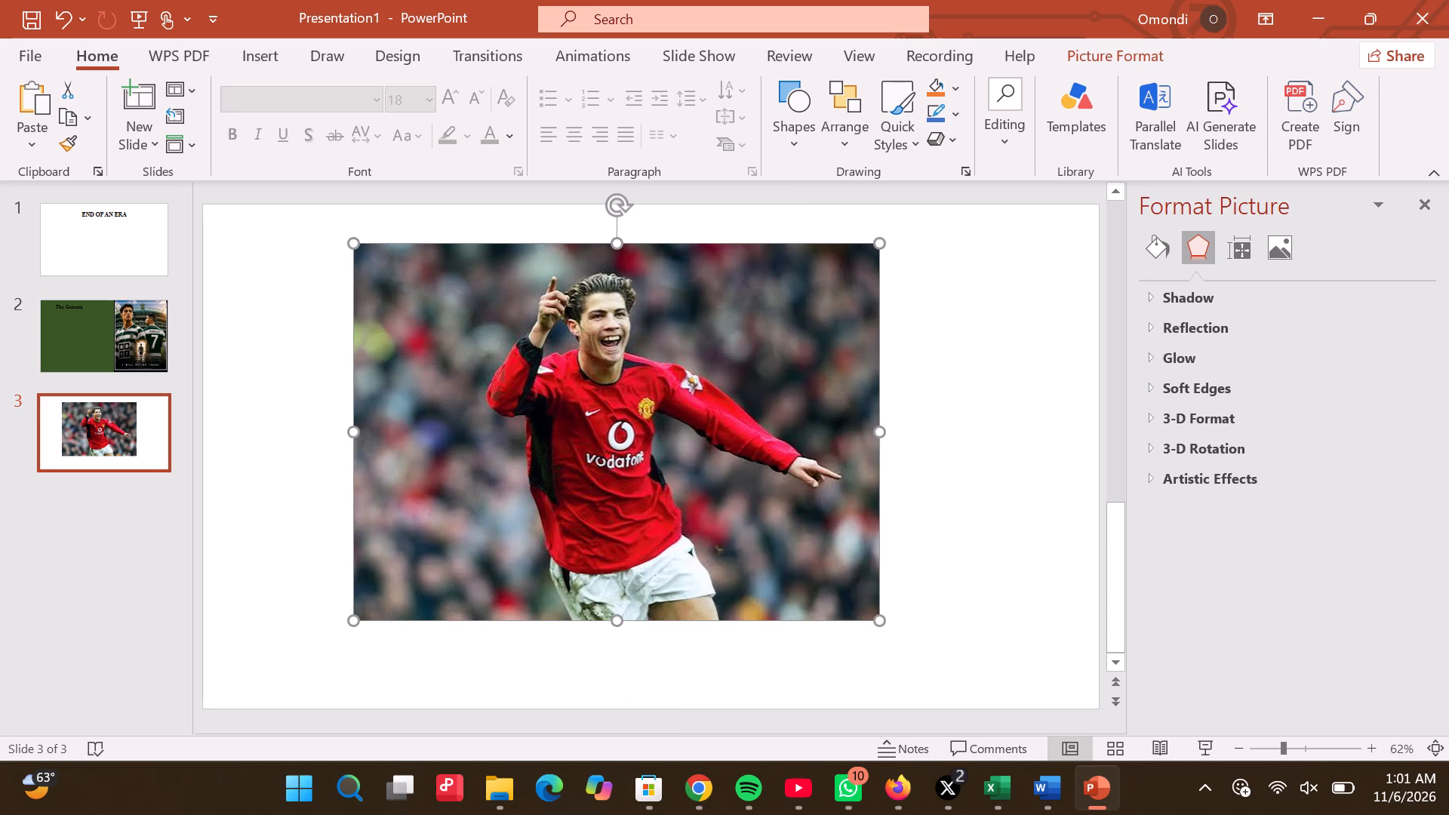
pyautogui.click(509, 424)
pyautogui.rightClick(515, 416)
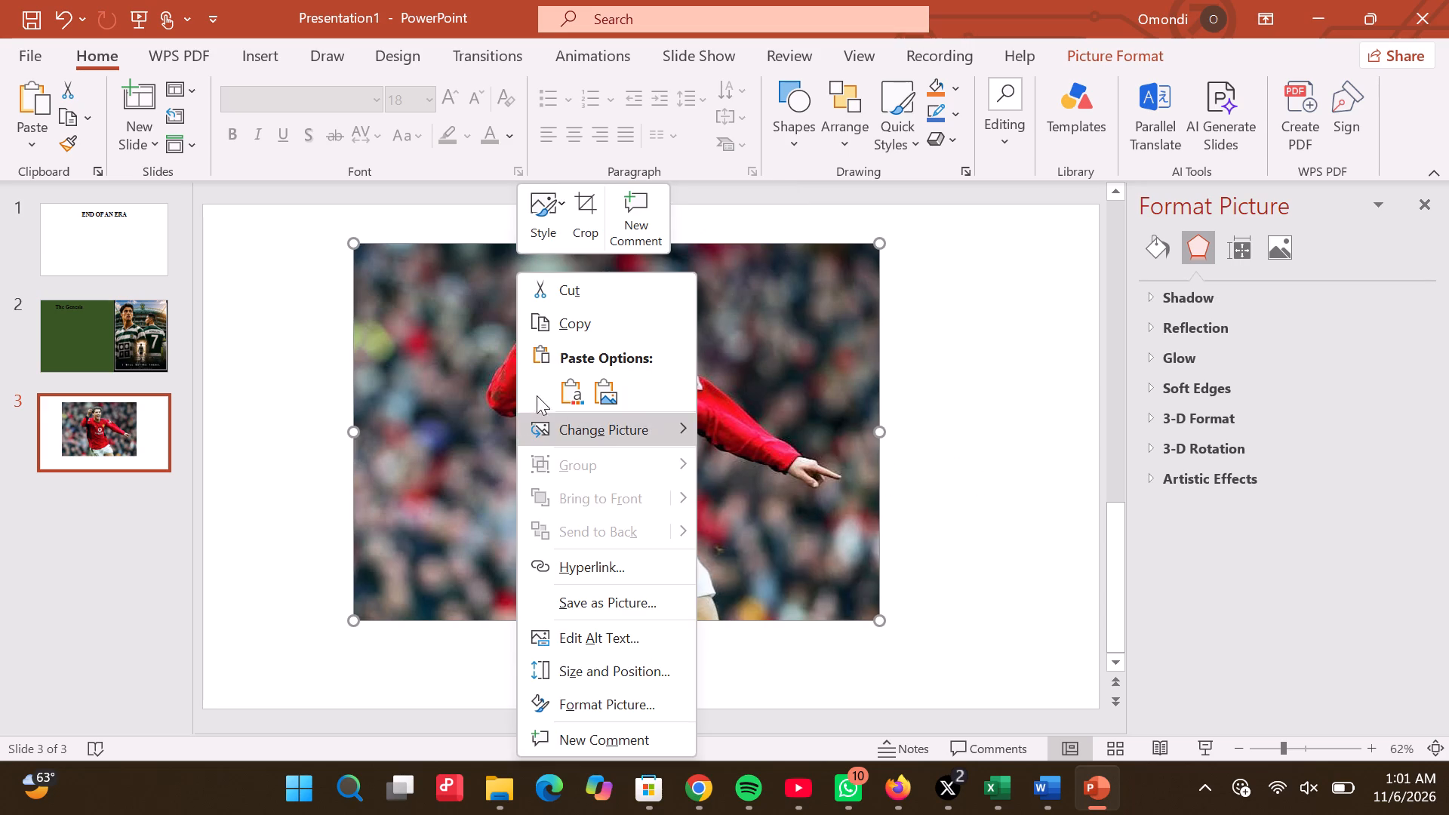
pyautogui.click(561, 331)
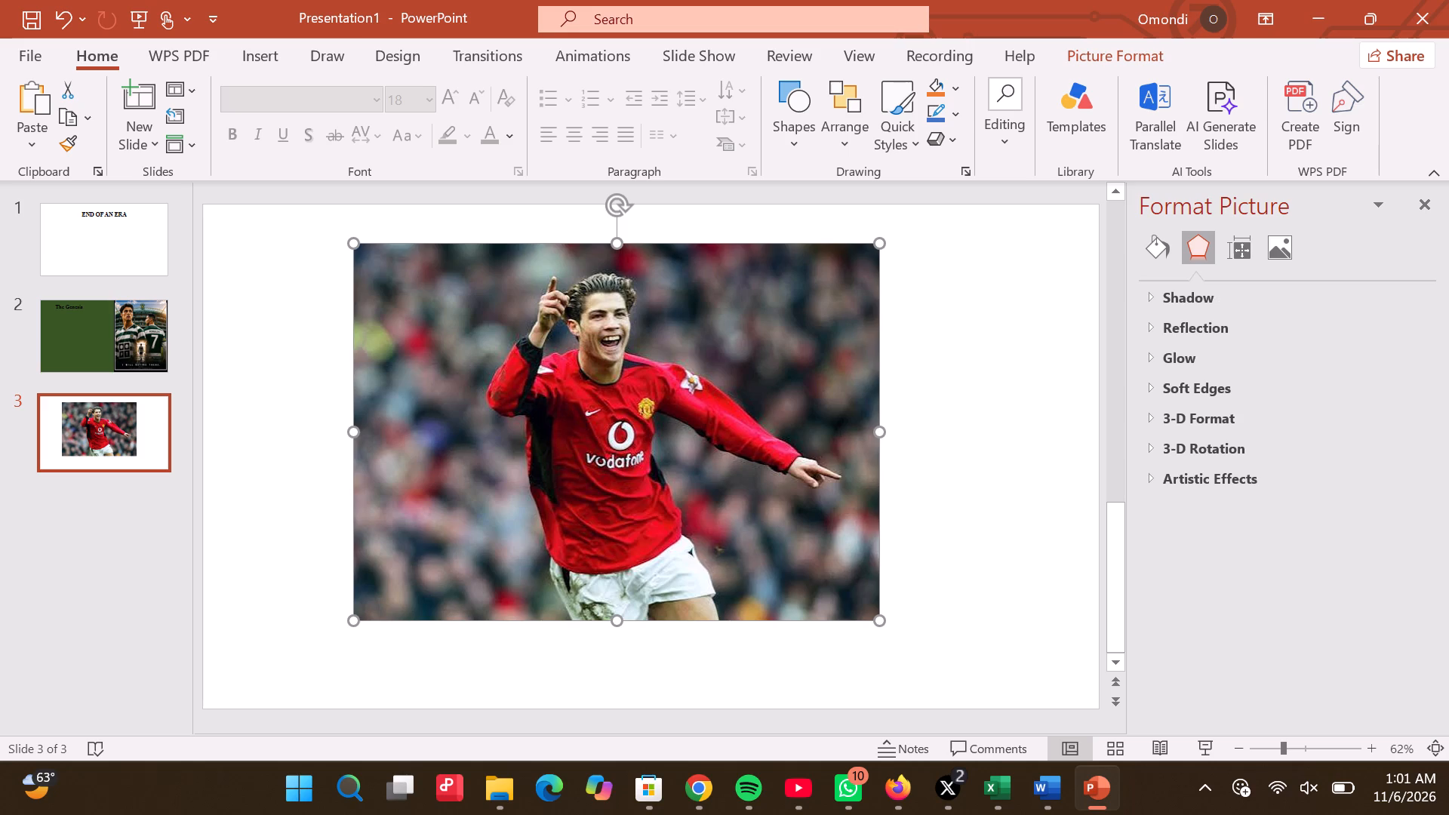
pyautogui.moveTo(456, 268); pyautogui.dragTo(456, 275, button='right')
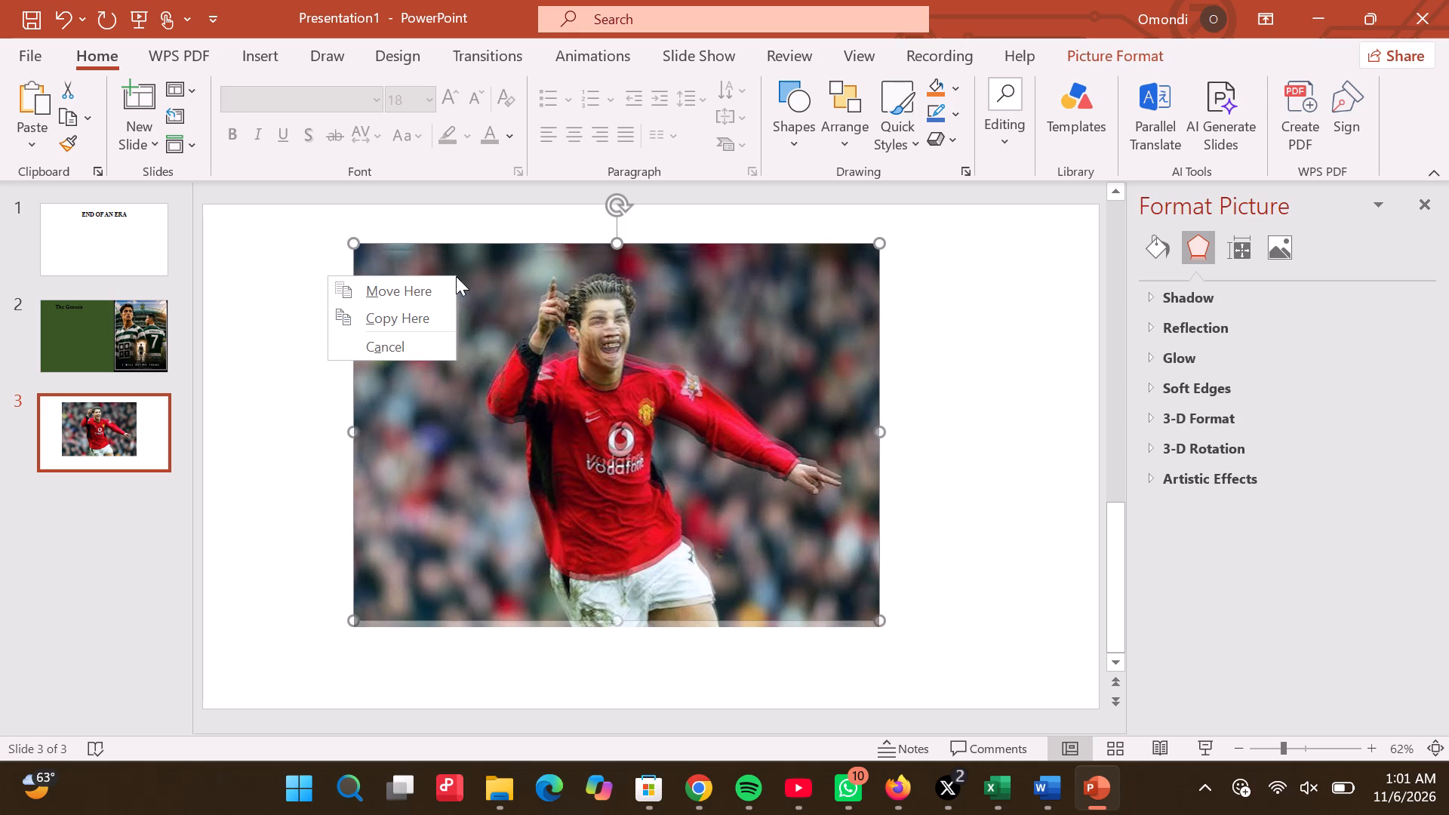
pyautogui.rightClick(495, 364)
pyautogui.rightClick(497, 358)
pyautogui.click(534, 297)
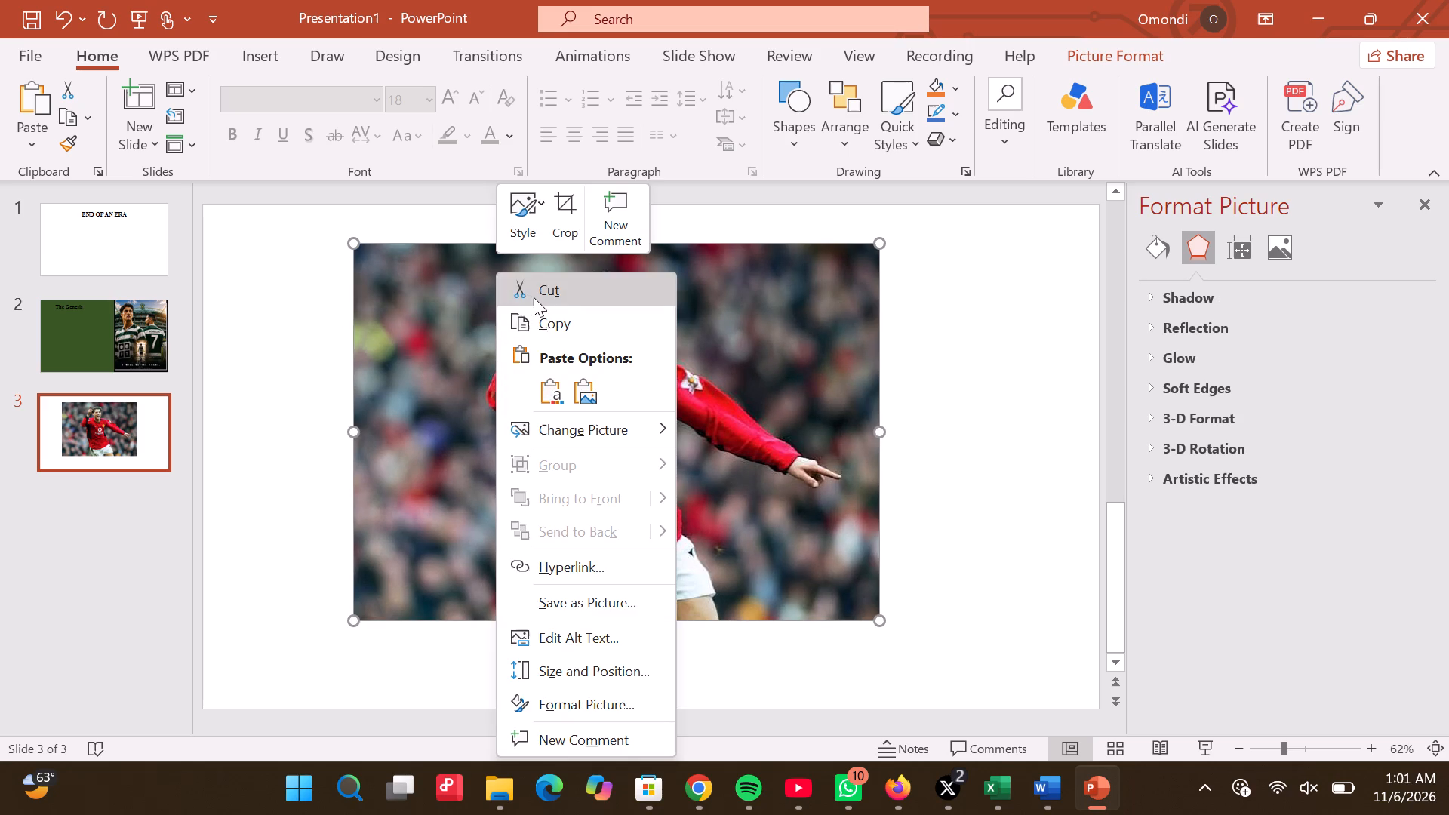
# Add a new blank slide after slide 3.
pyautogui.click(145, 100)
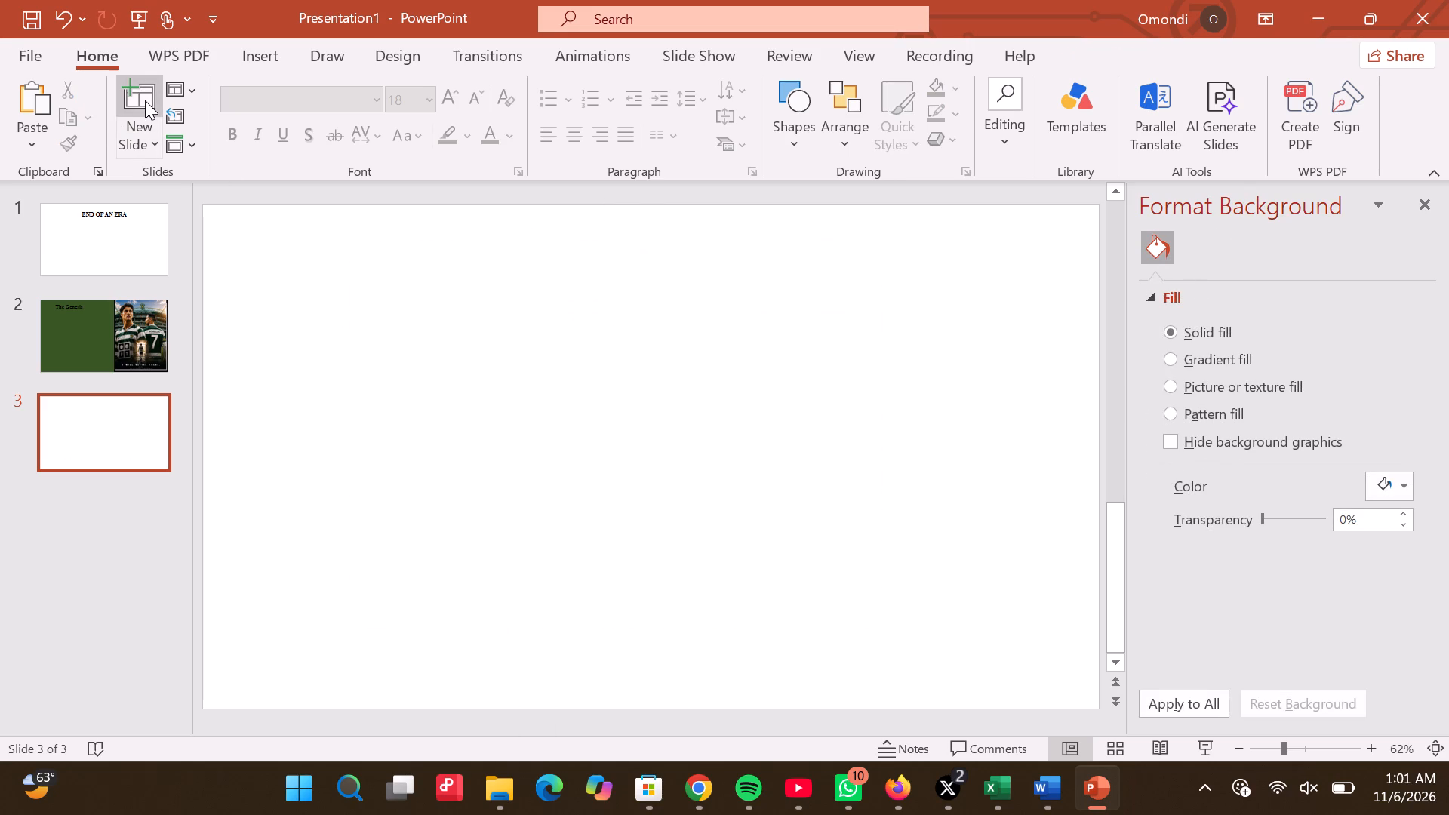
# Insert a text box on slide 3 and stretch it to the slide's upper-left corner.
pyautogui.click(73, 432)
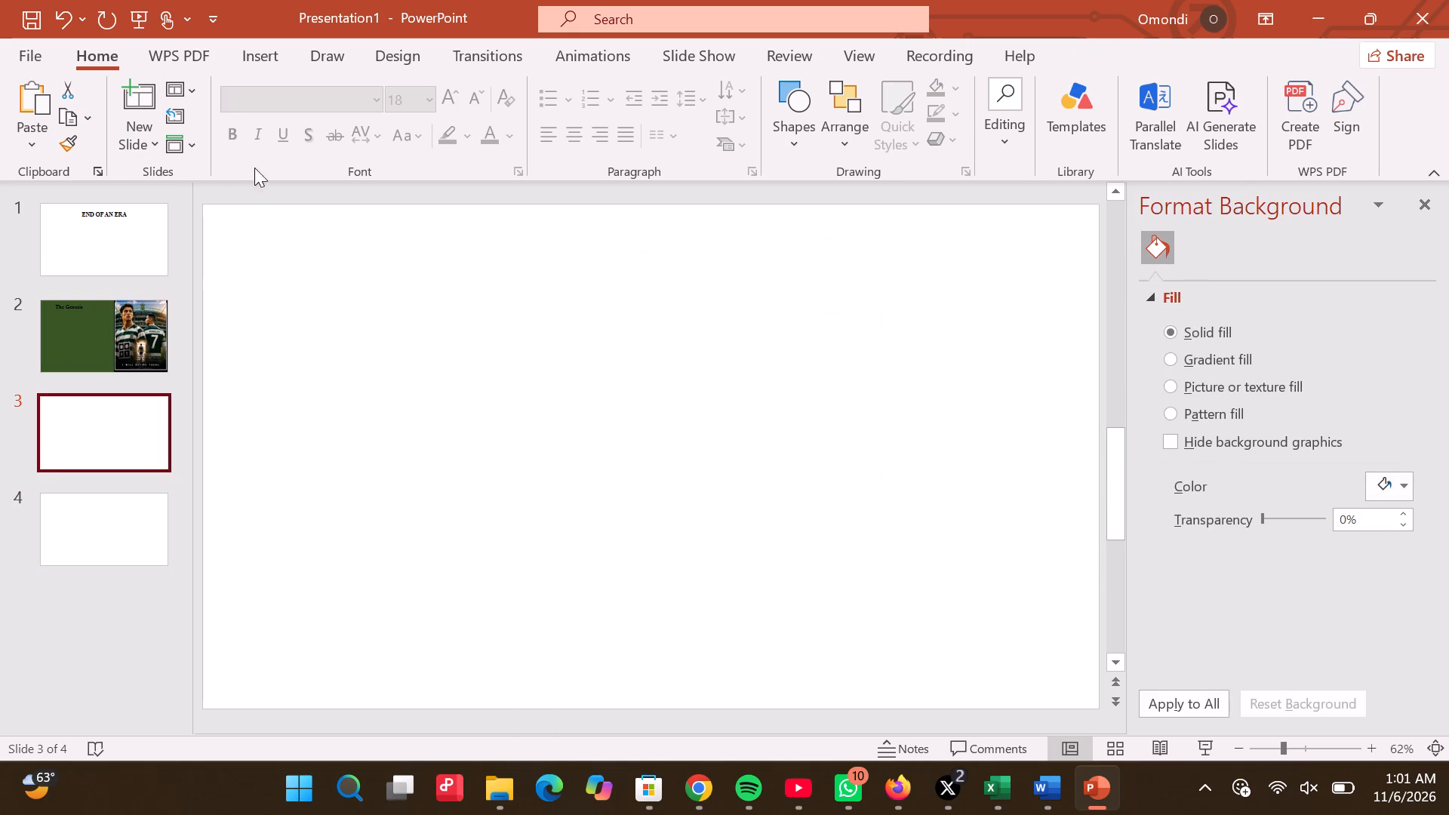
pyautogui.click(279, 61)
pyautogui.click(1024, 121)
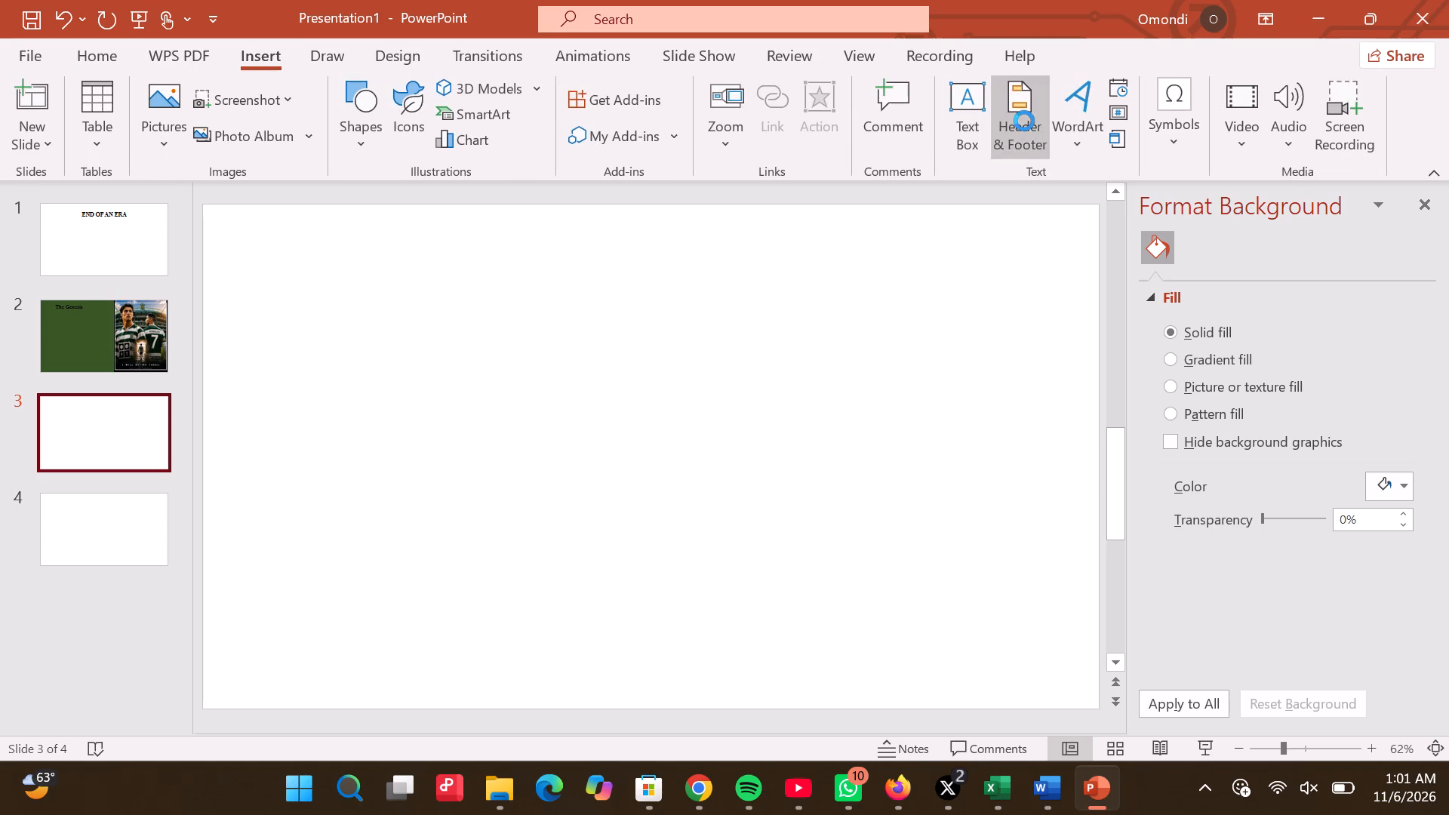
pyautogui.click(1018, 167)
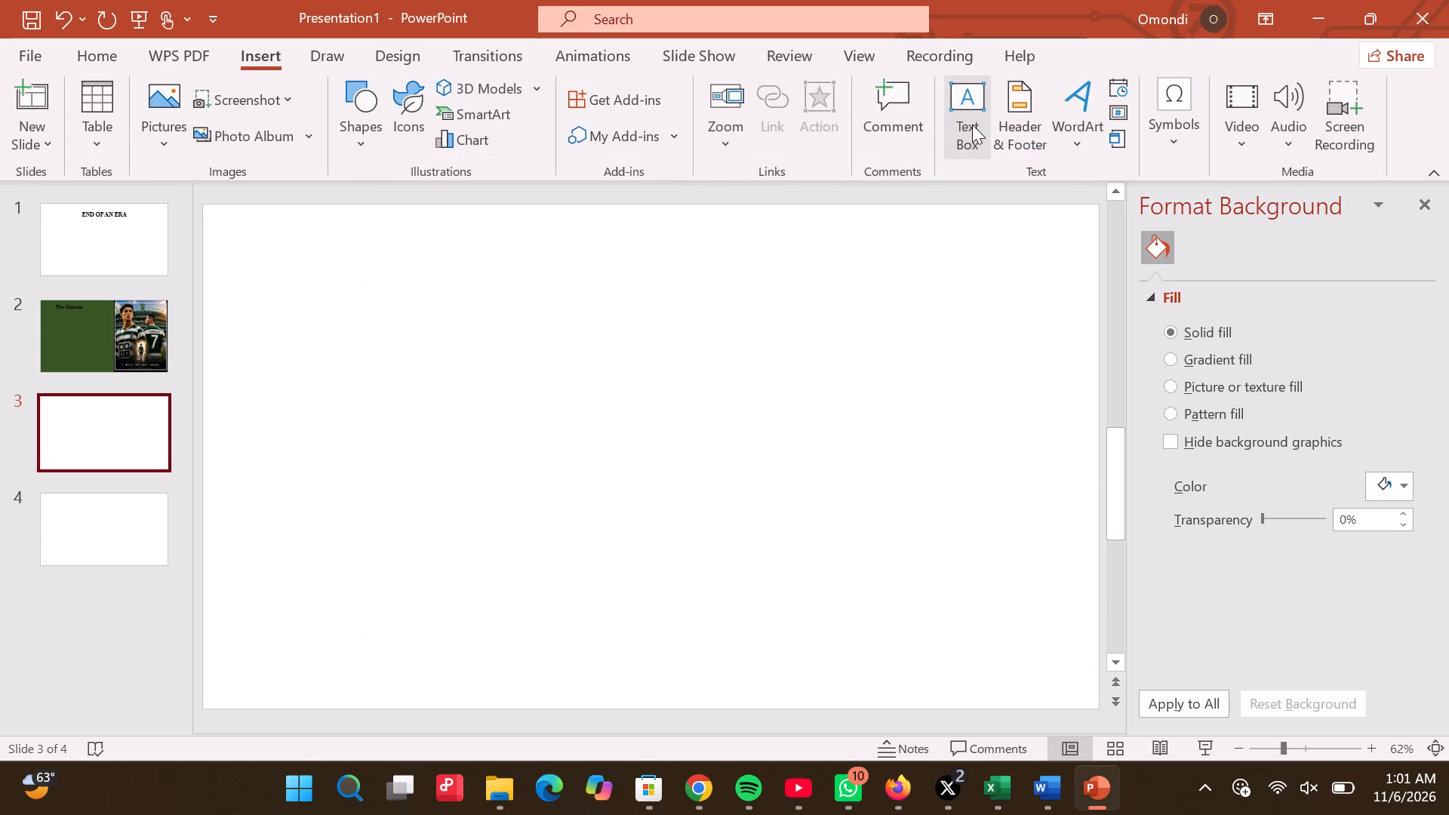
pyautogui.click(958, 128)
pyautogui.click(454, 244)
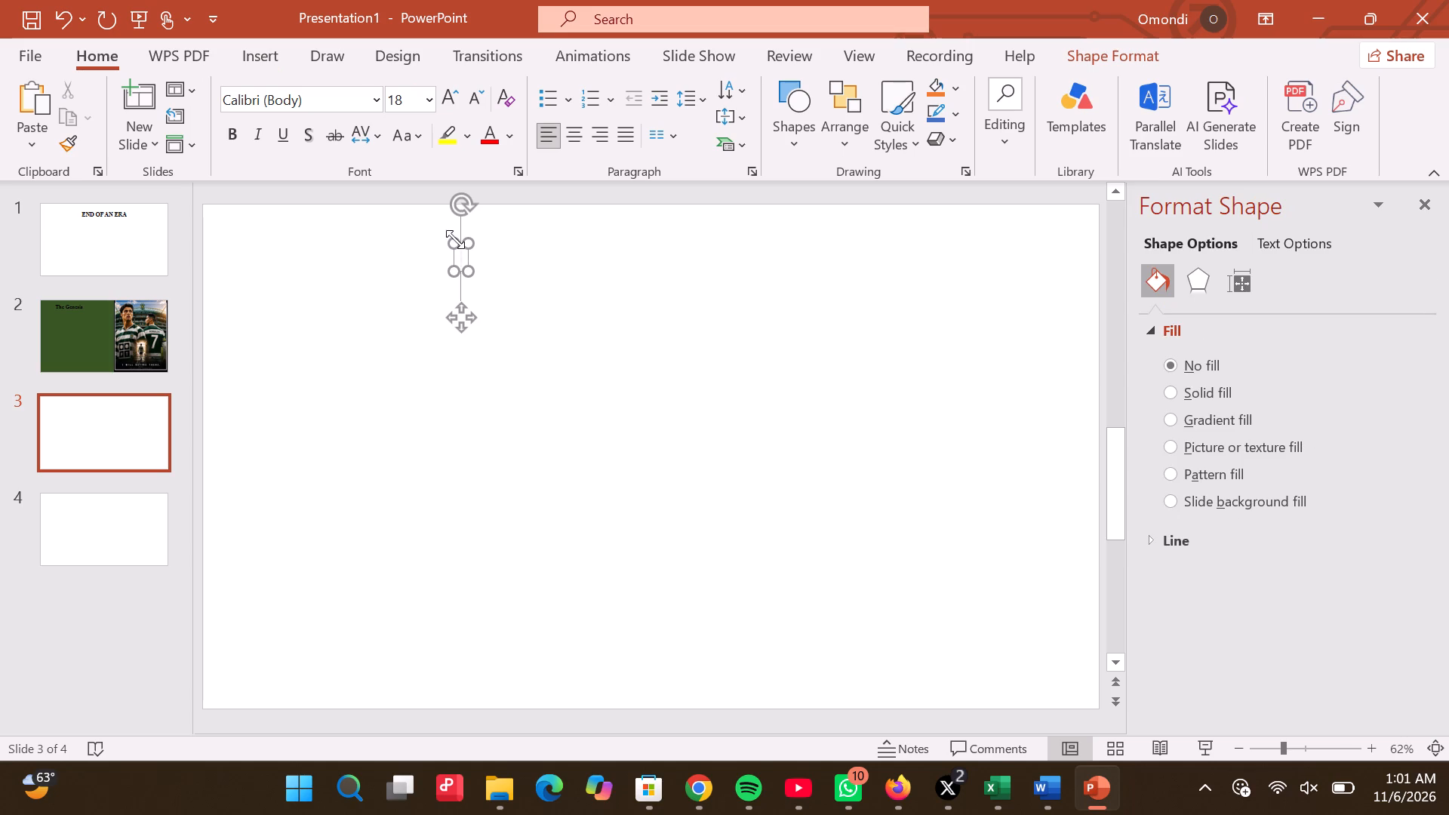
pyautogui.moveTo(455, 239); pyautogui.dragTo(199, 208)
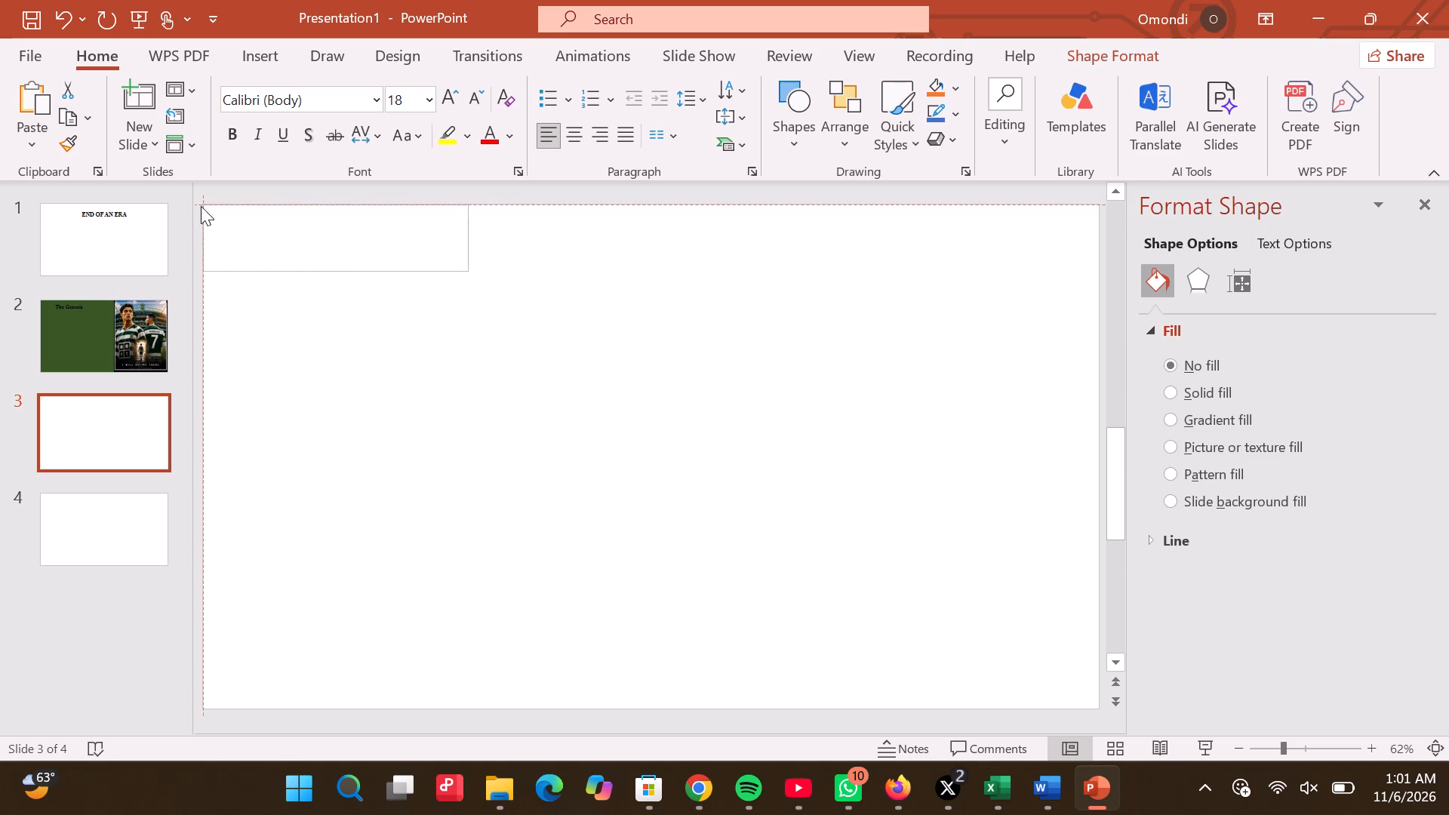
# Set the font size of the empty text box on slide 3 to 36.
pyautogui.click(396, 258)
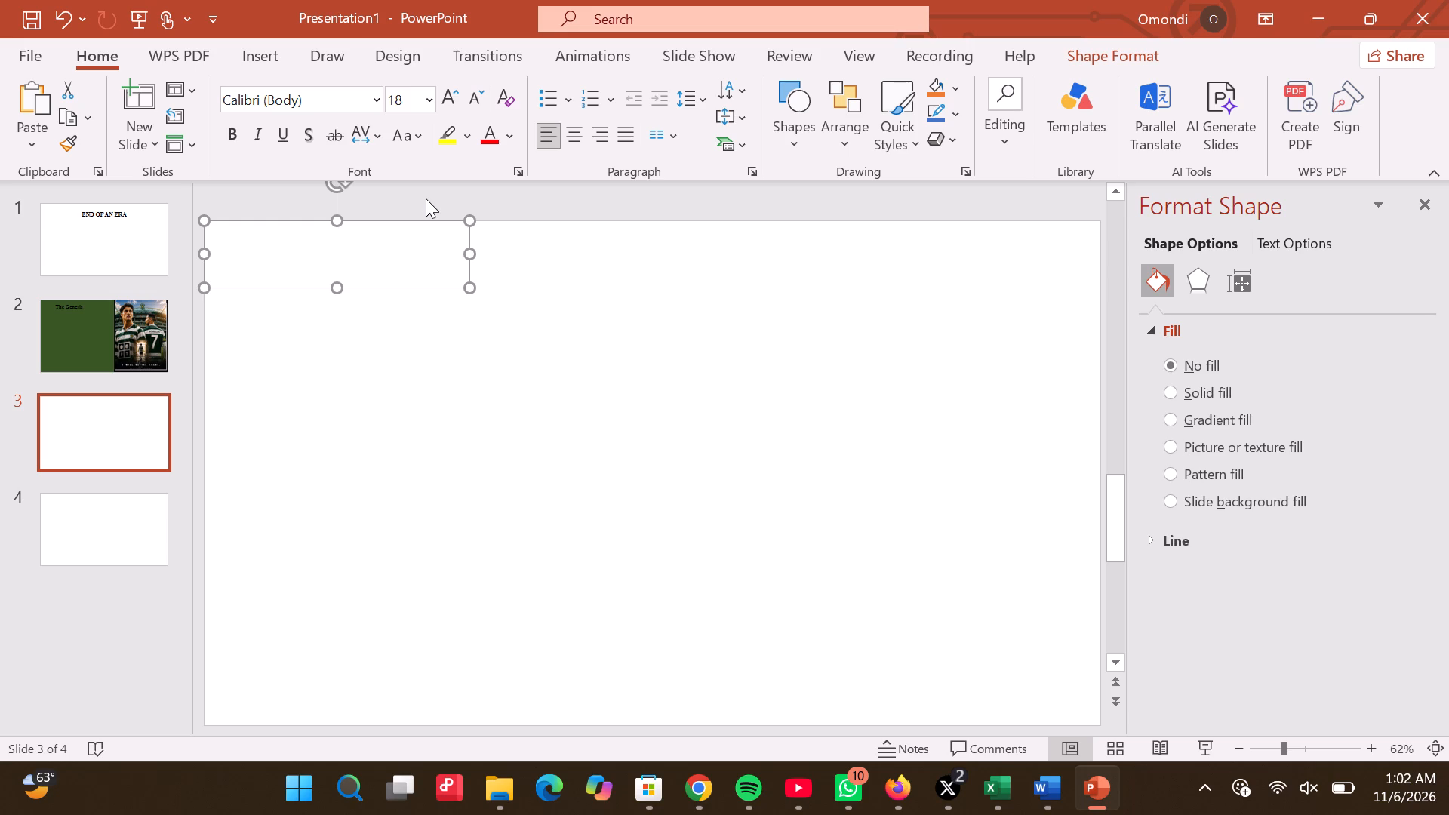
pyautogui.click(378, 259)
pyautogui.click(317, 254)
pyautogui.click(300, 257)
pyautogui.write('ma')
pyautogui.press('BackSpace')
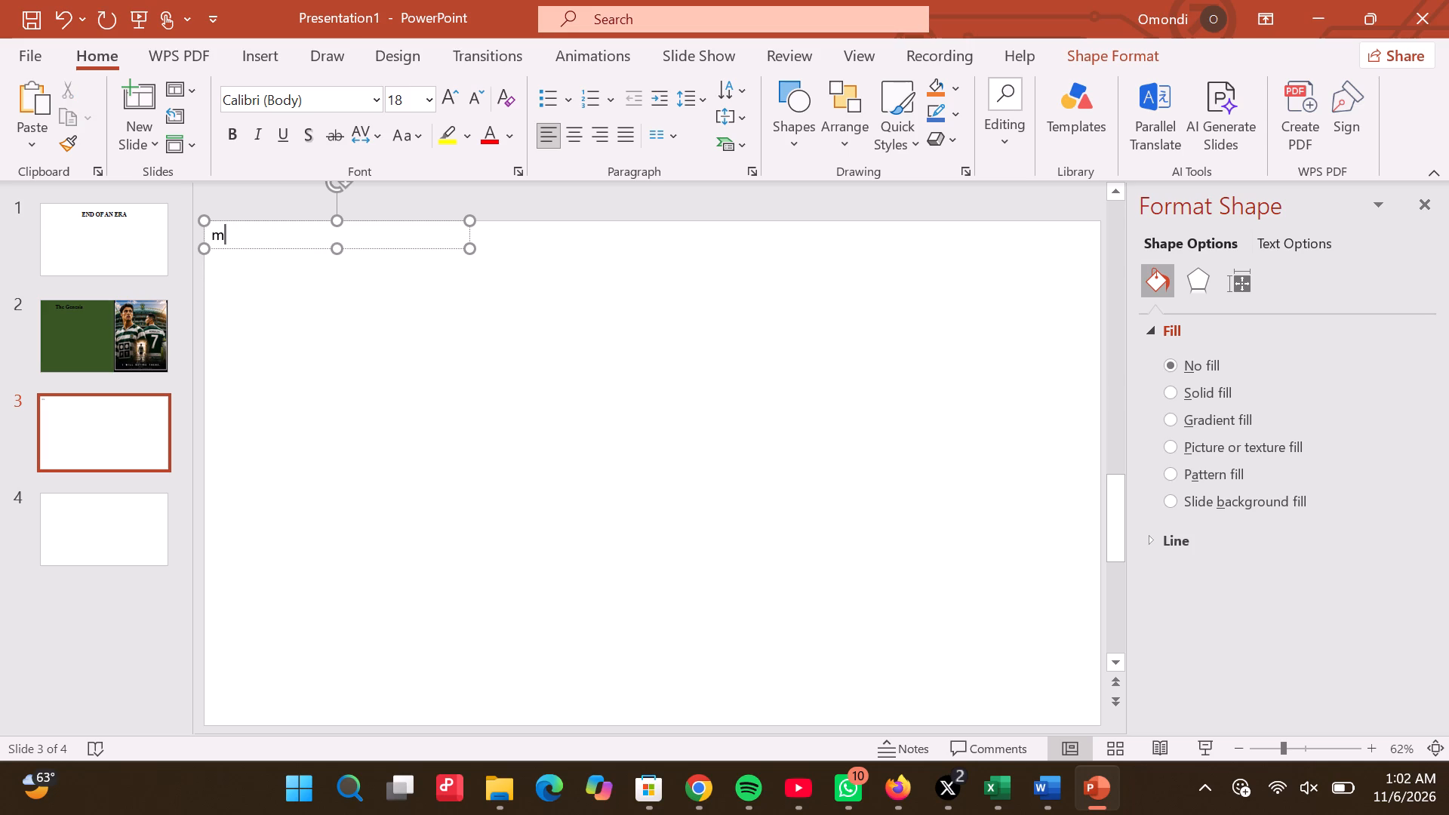
pyautogui.press('BackSpace')
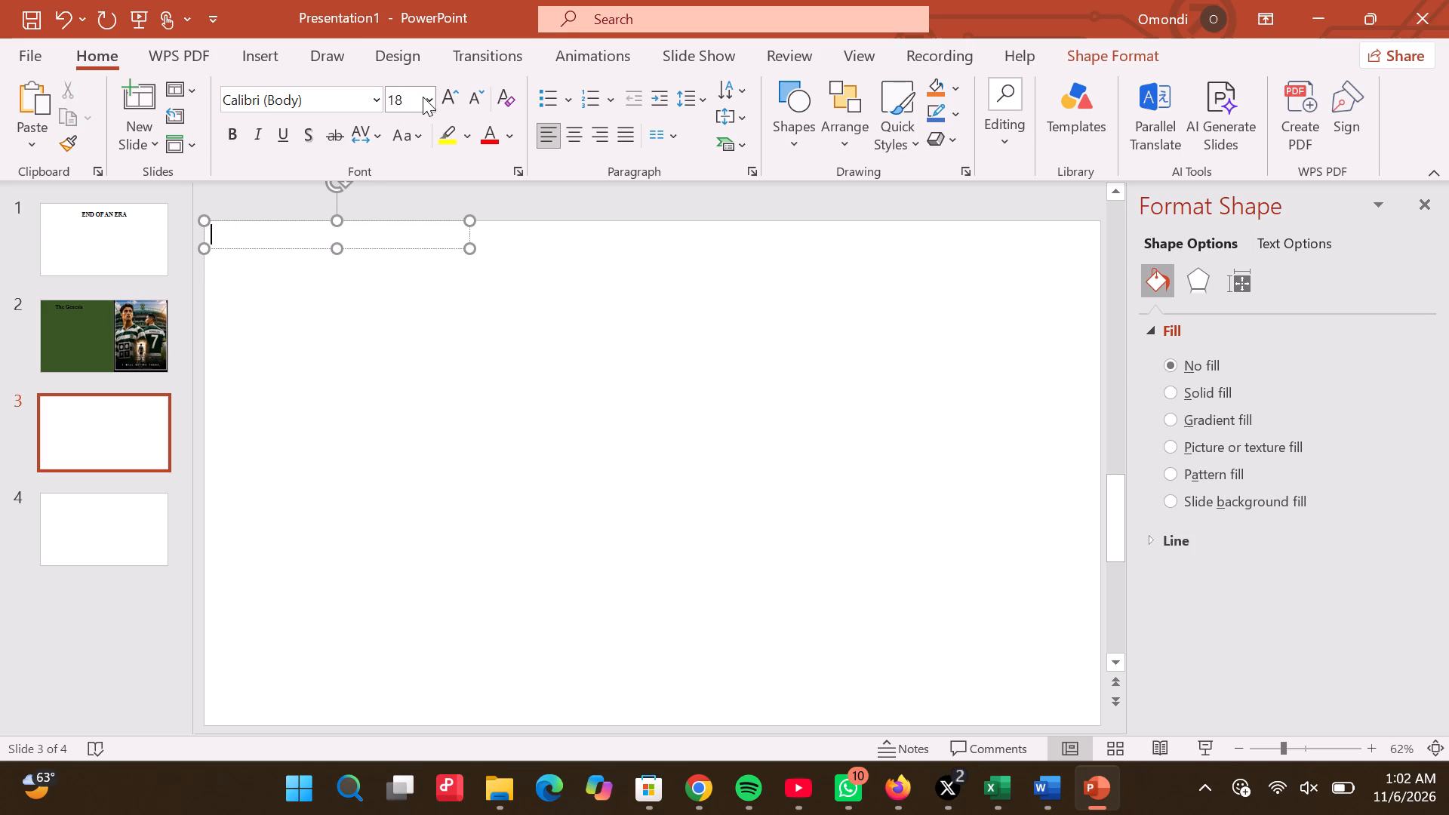
pyautogui.click(426, 95)
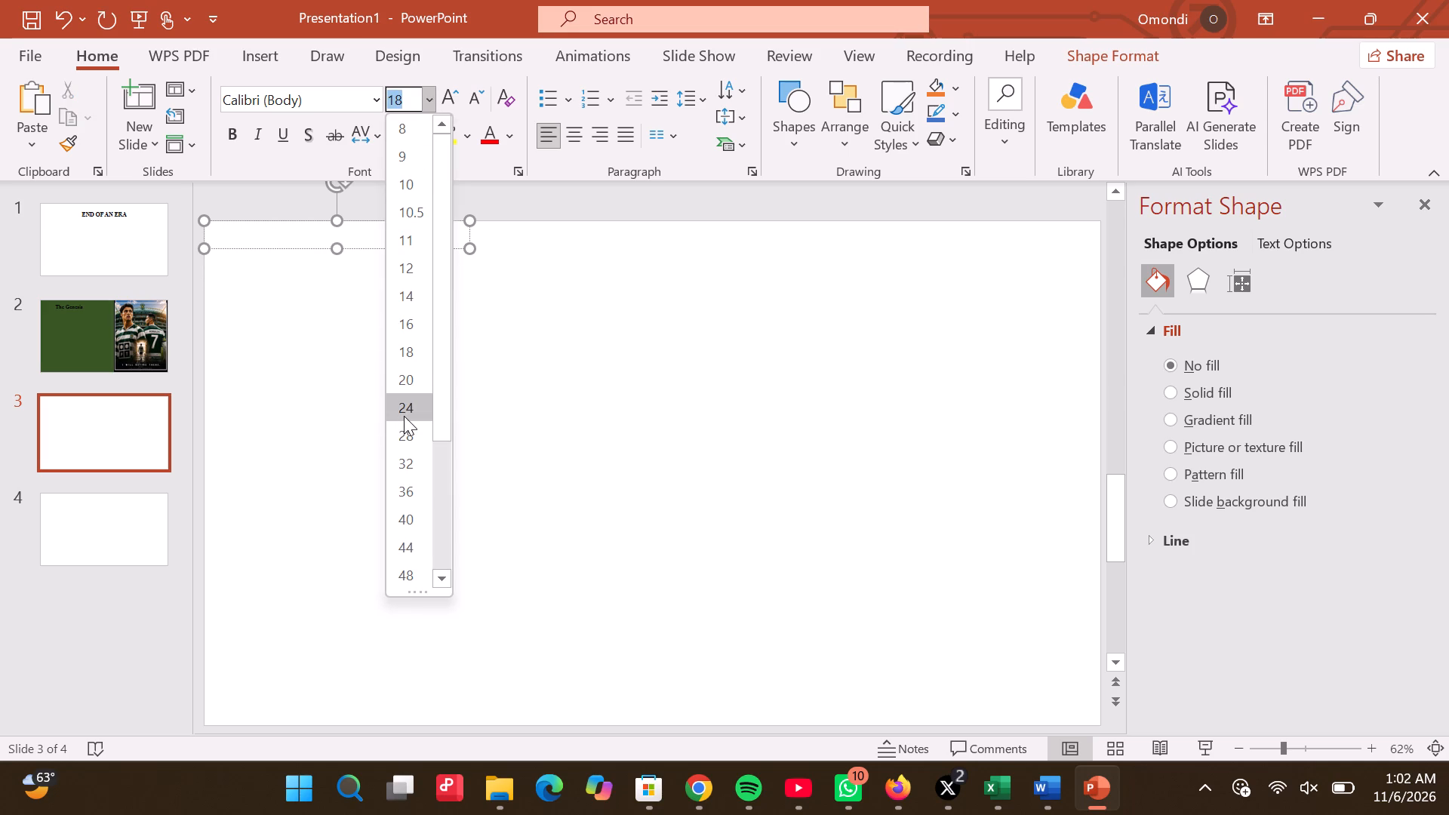
pyautogui.click(404, 416)
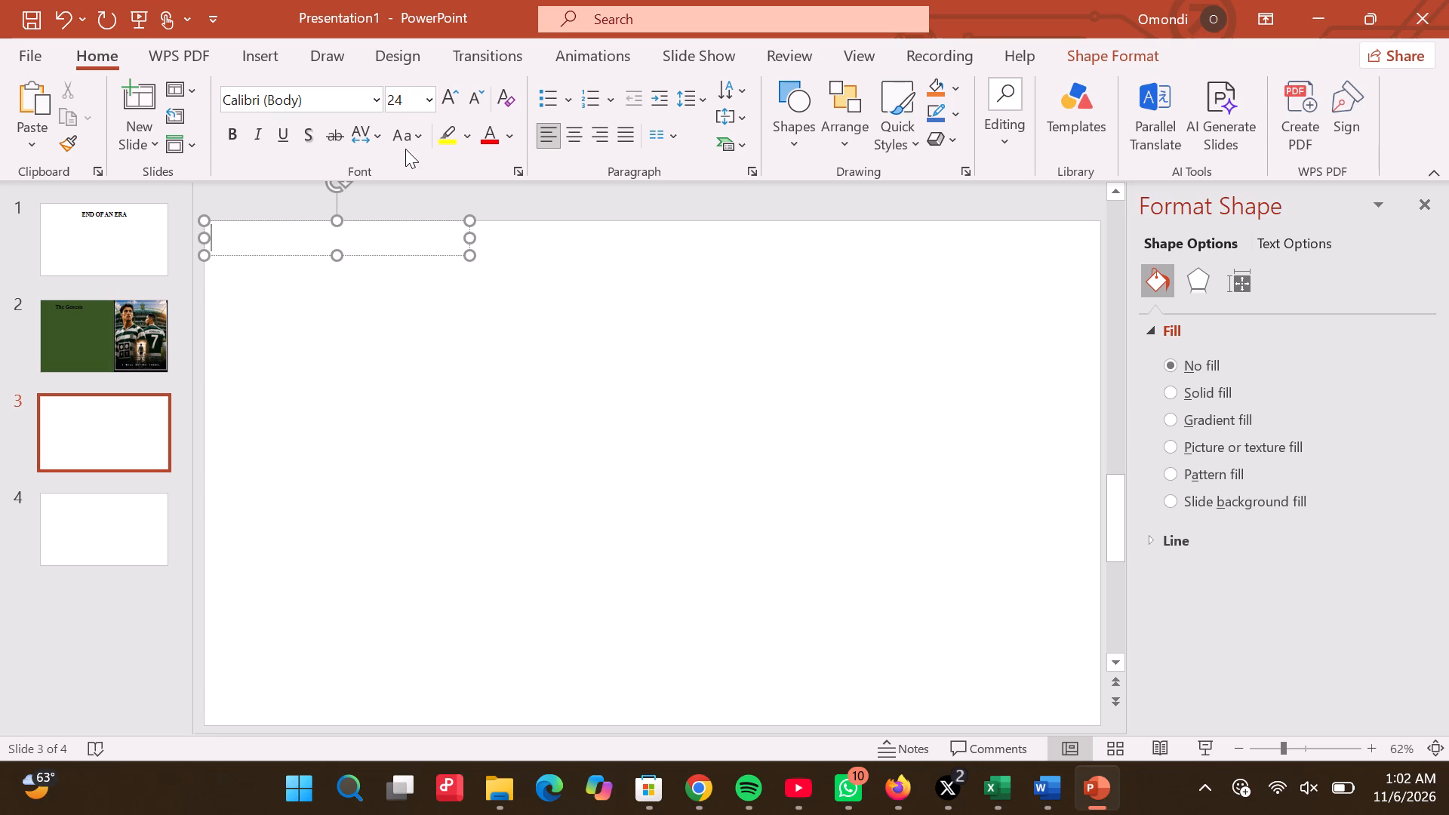
pyautogui.click(432, 95)
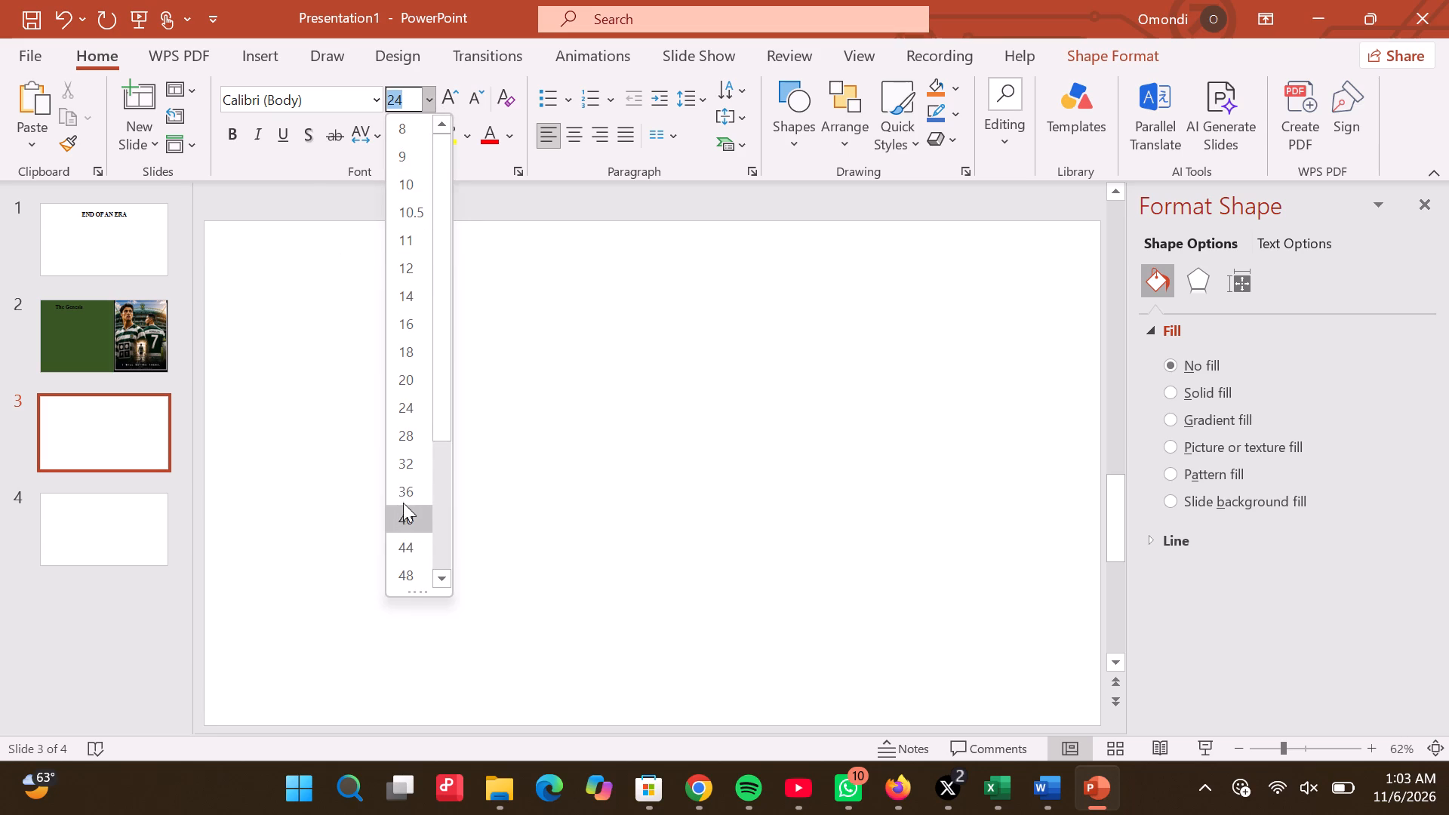
pyautogui.click(406, 493)
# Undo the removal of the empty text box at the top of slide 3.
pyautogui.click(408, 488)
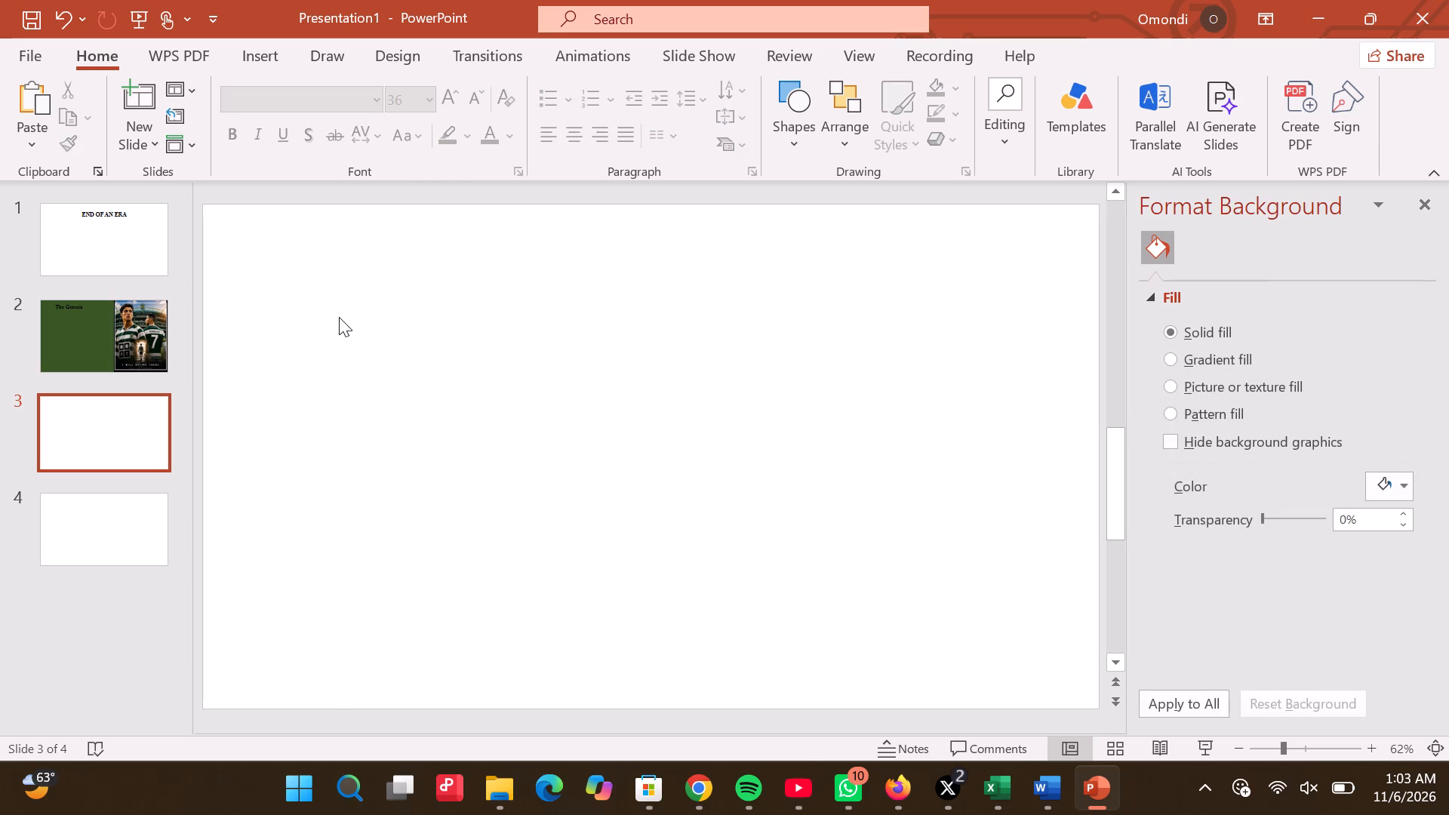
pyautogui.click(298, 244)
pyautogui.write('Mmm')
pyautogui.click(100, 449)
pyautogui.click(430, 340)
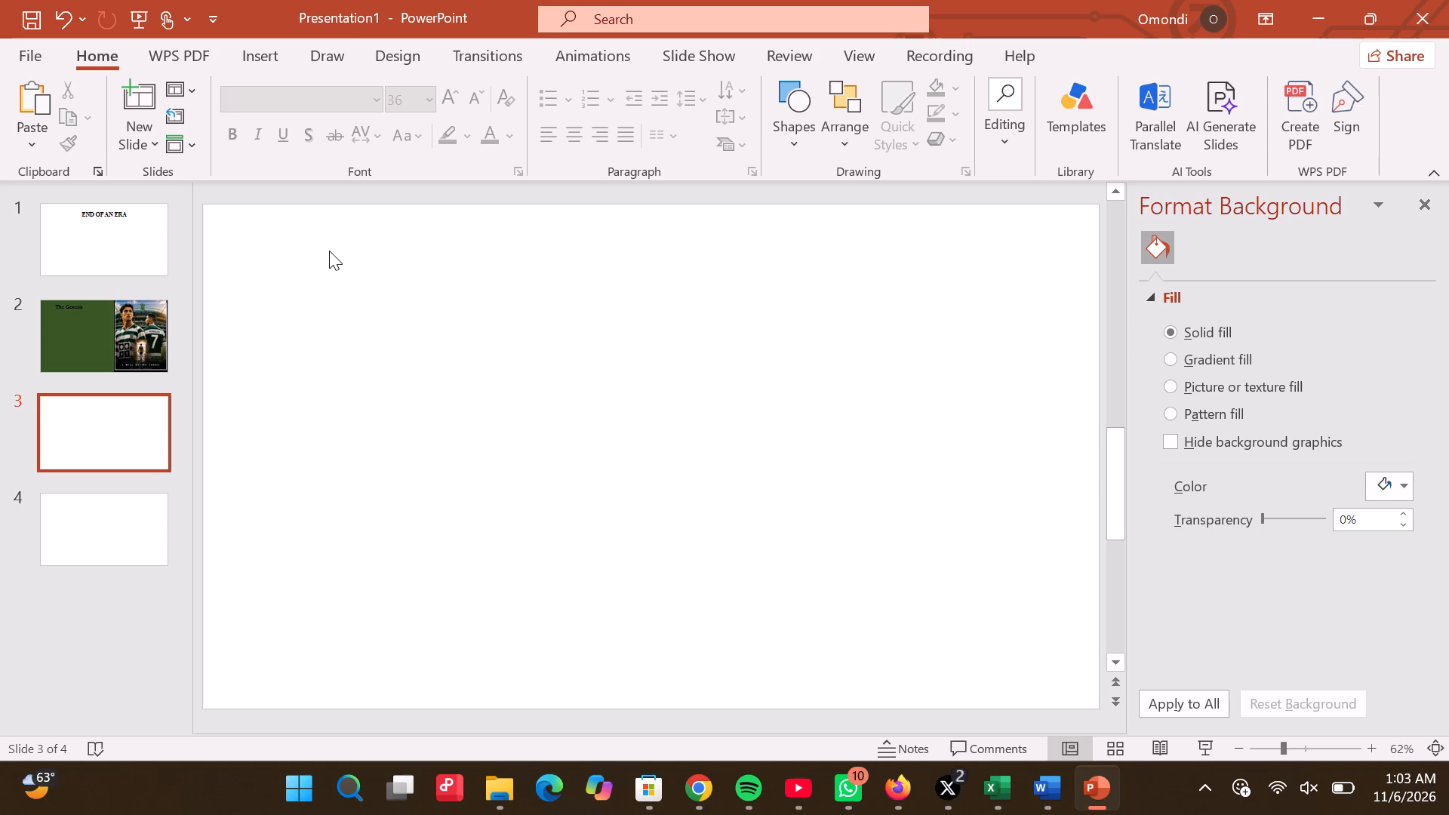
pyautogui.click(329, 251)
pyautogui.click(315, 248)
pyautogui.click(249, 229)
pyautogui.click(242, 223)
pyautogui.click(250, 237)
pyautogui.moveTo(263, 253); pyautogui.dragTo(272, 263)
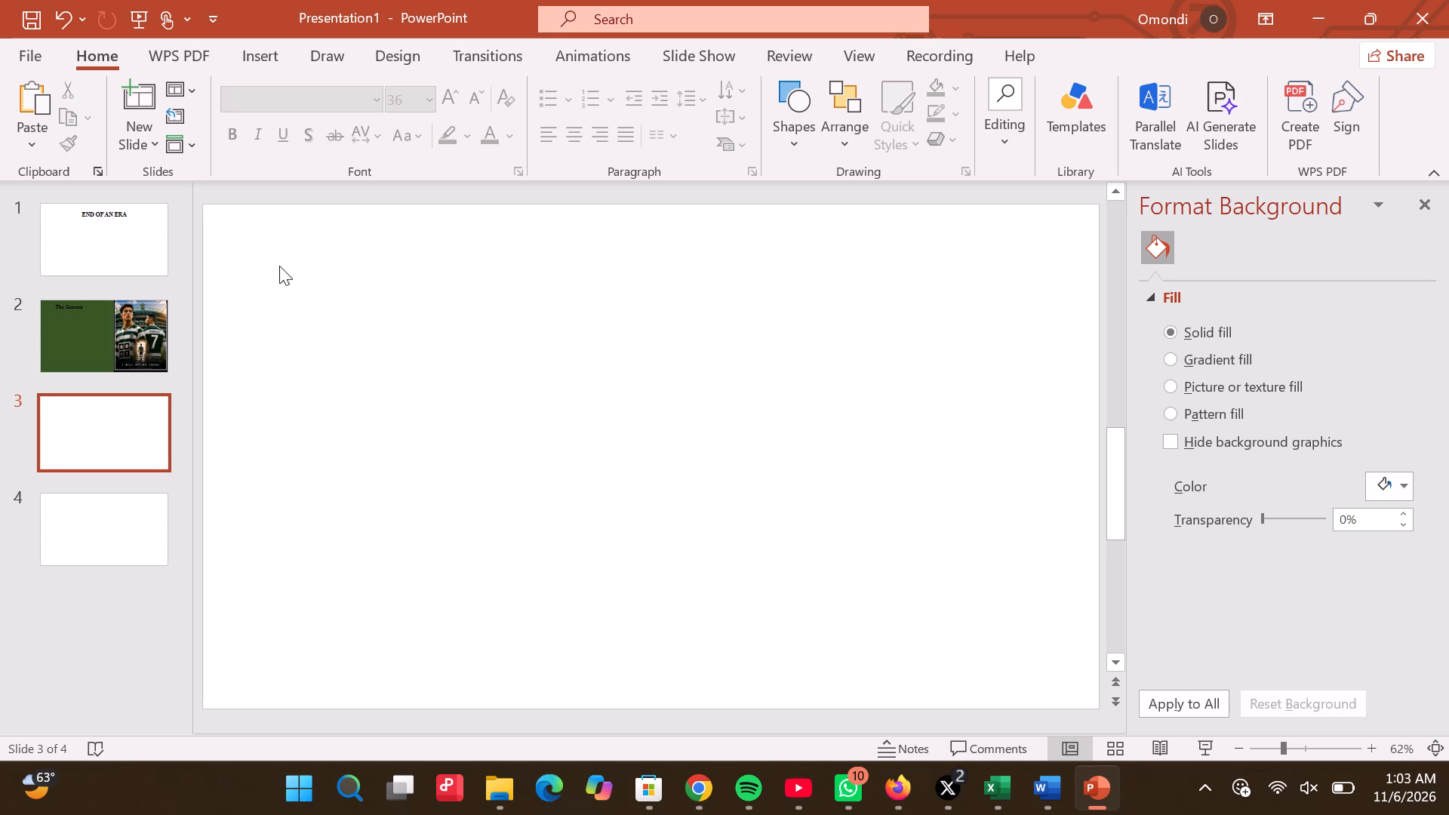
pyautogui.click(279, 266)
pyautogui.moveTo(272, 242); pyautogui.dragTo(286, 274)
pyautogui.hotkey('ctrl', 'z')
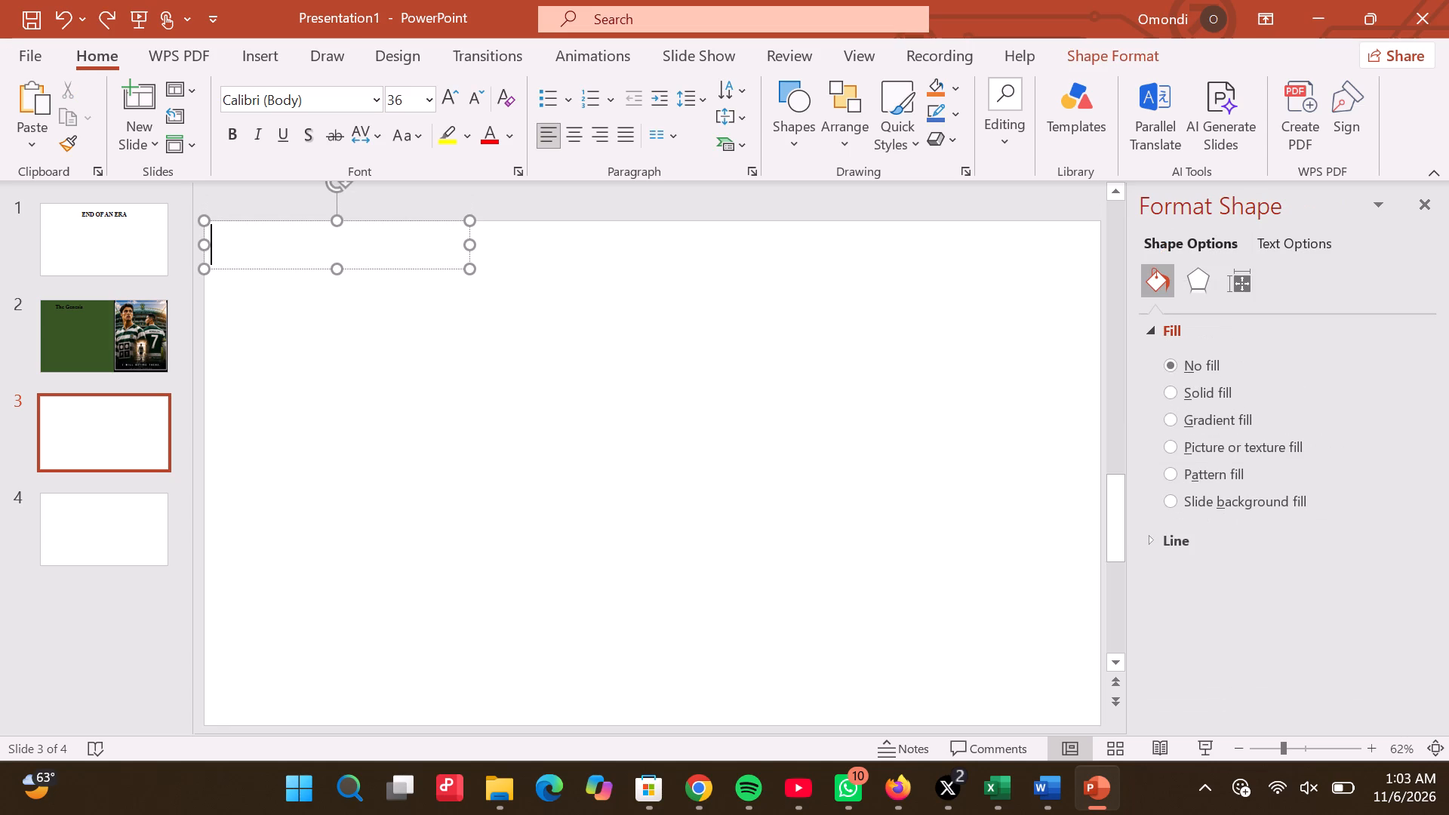
# Enter the heading "Manchester United career" in the text box on slide 3.
pyautogui.write('Mab')
pyautogui.press('BackSpace')
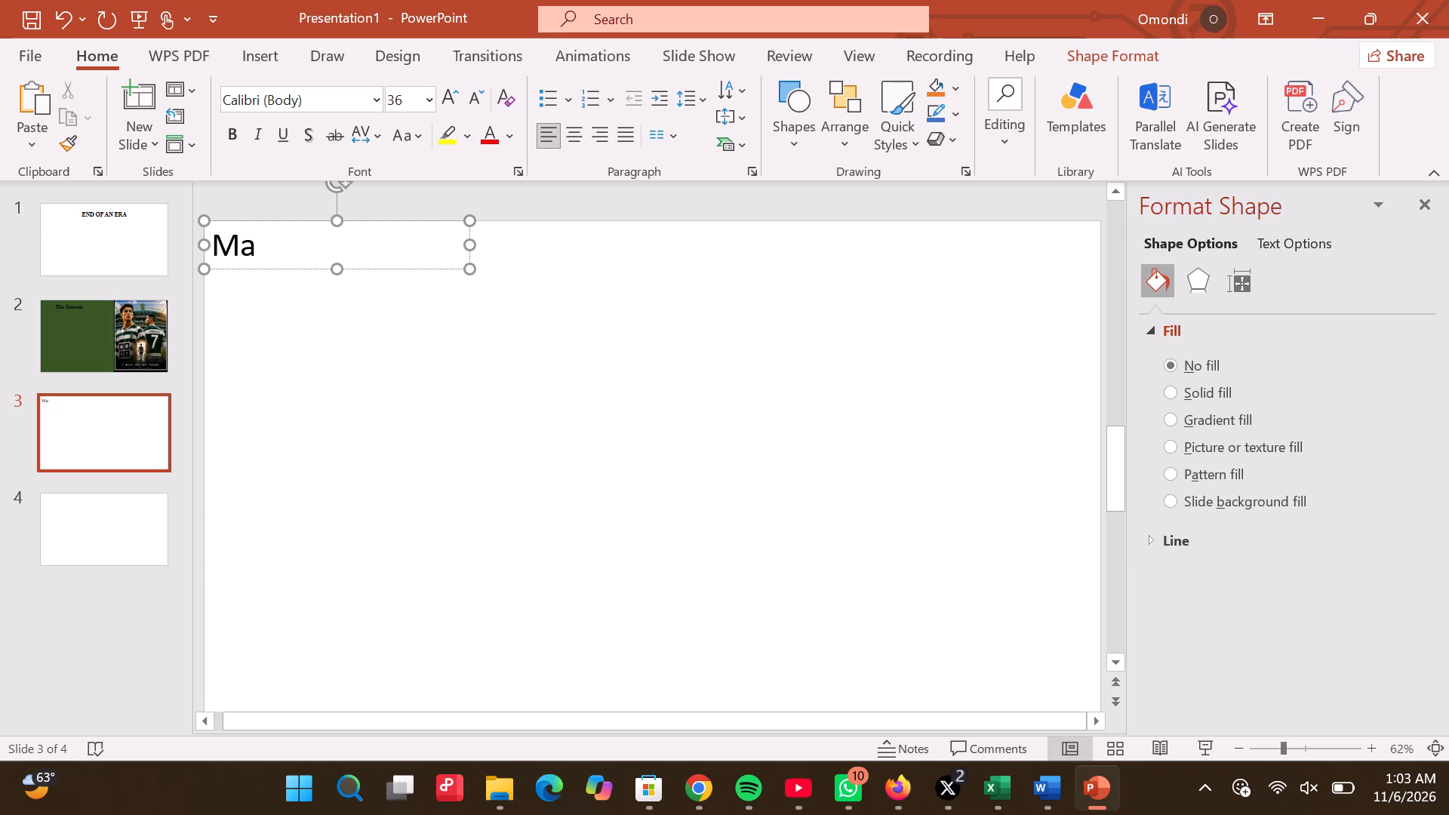
pyautogui.press('n')
pyautogui.write('ch')
pyautogui.press('e')
pyautogui.press('s')
pyautogui.write('te')
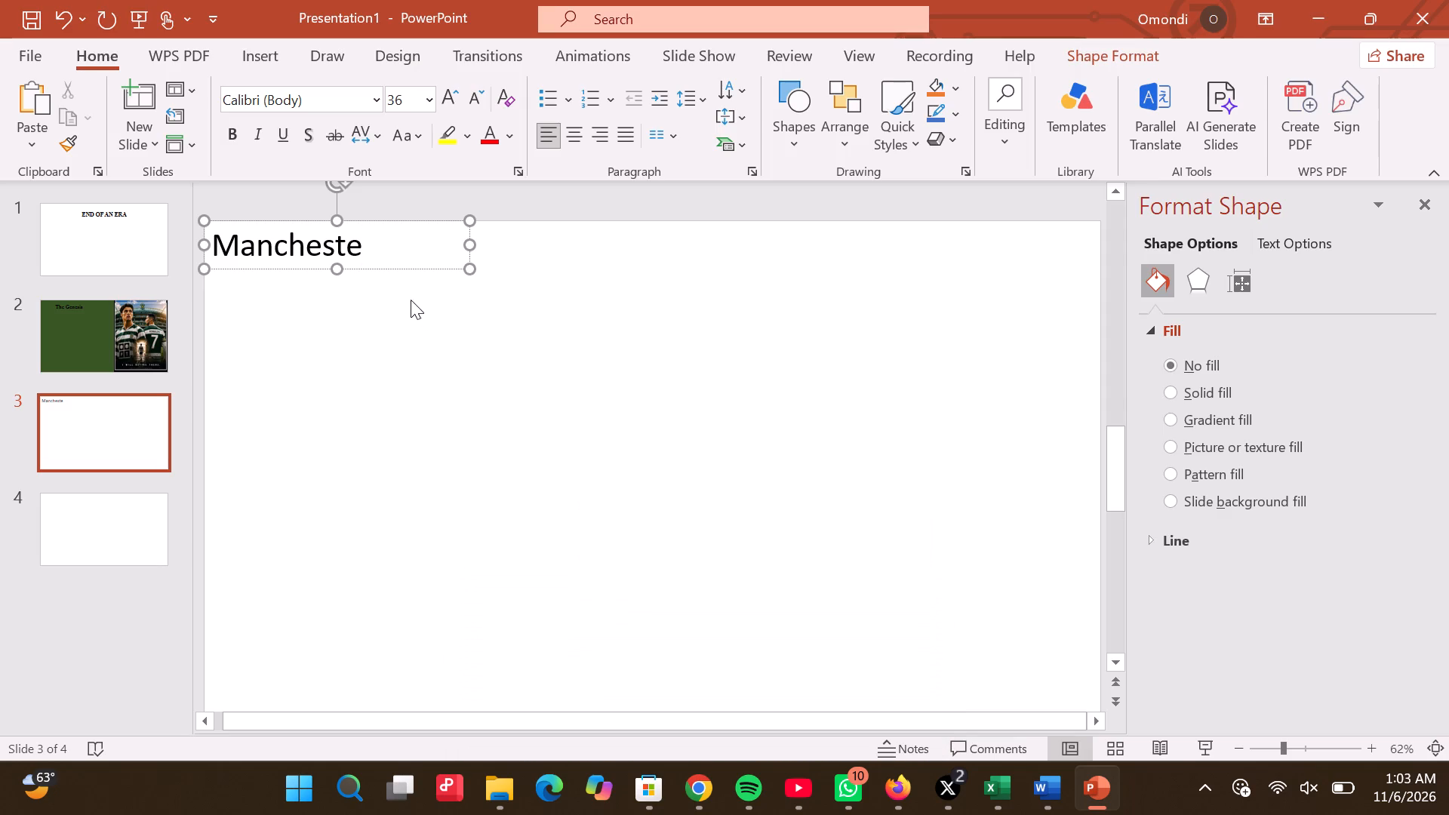
pyautogui.press('r')
pyautogui.press('space')
pyautogui.write('United')
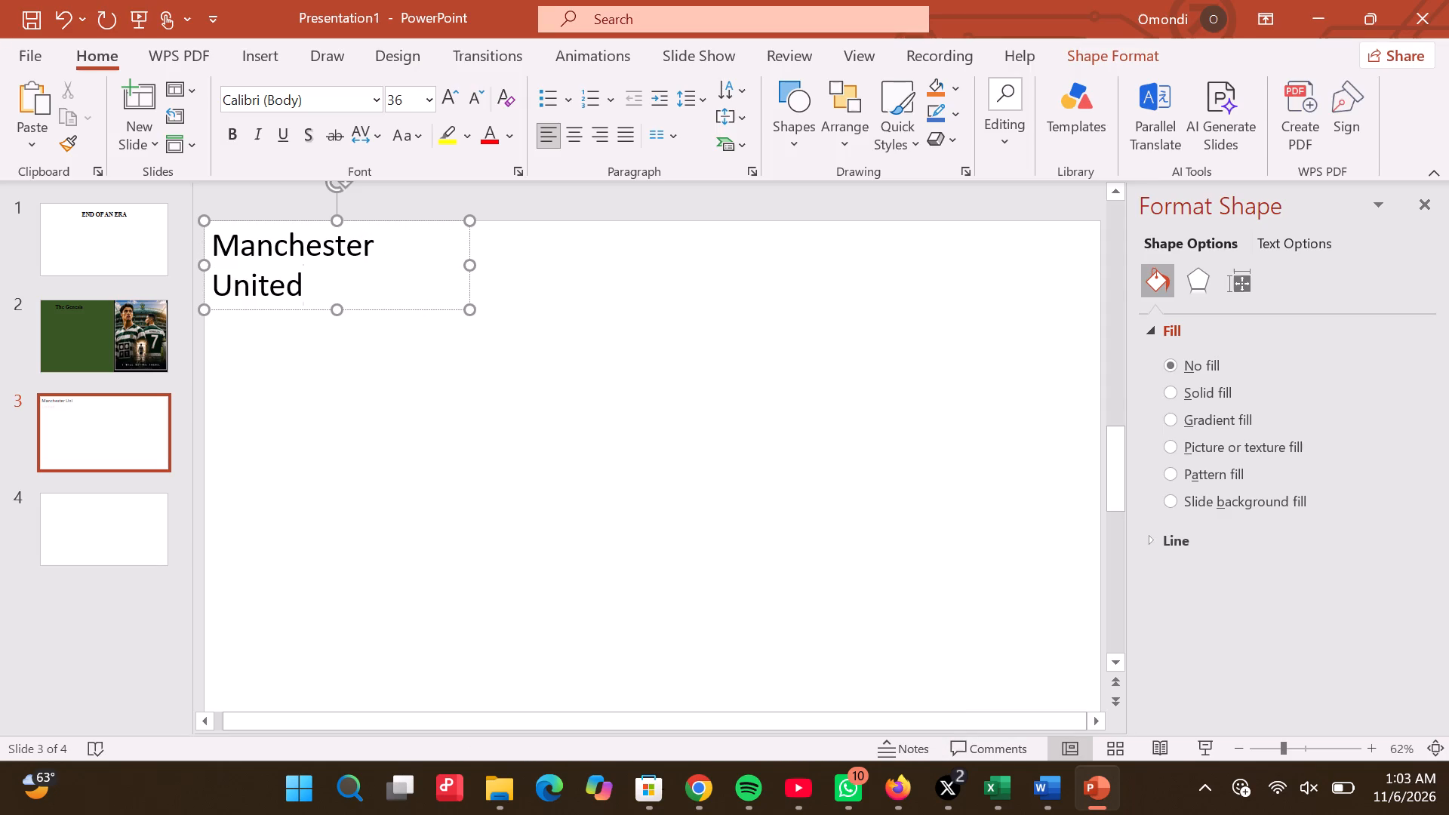
pyautogui.press('space')
pyautogui.write('ca')
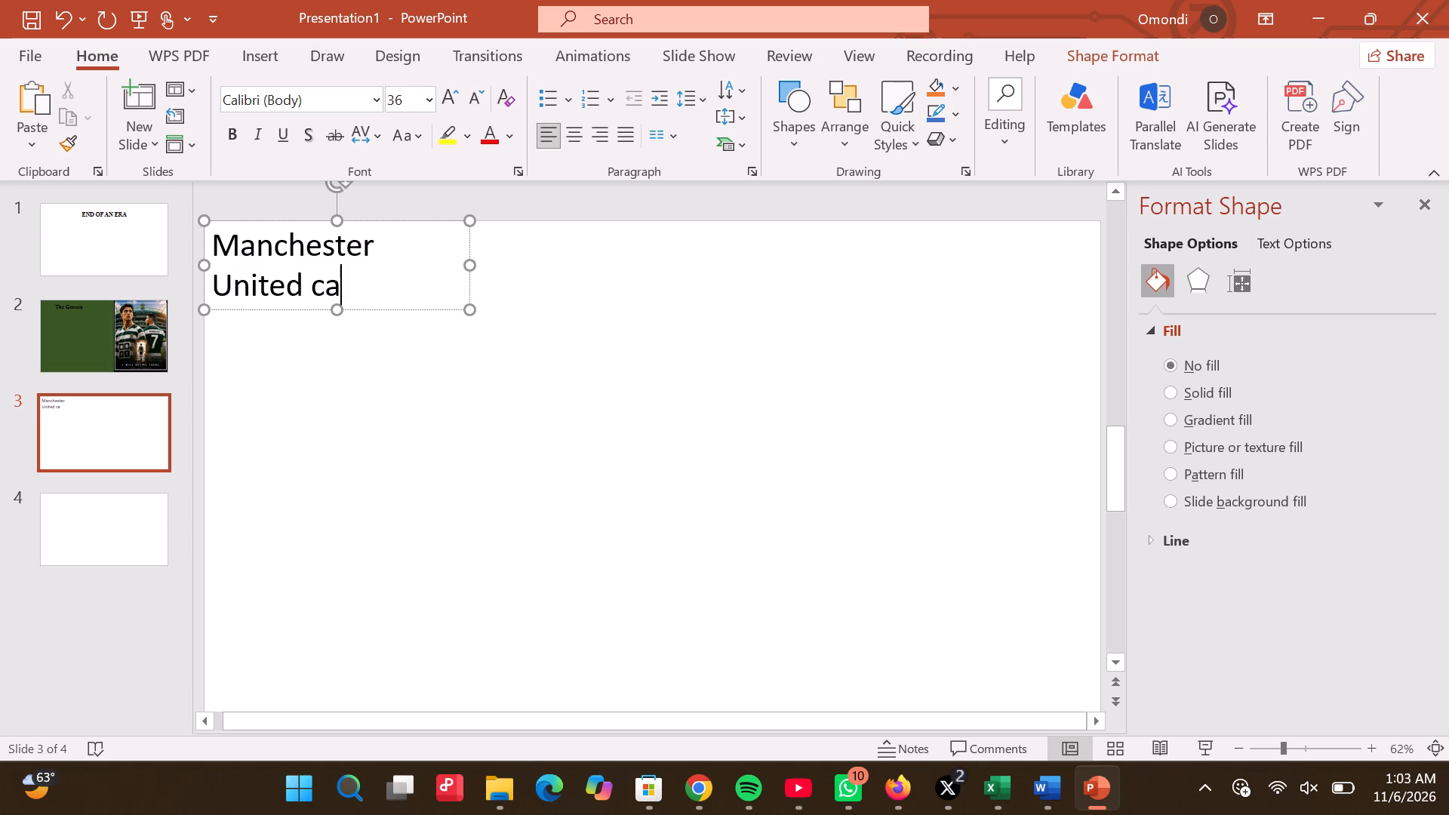
pyautogui.write('reer')
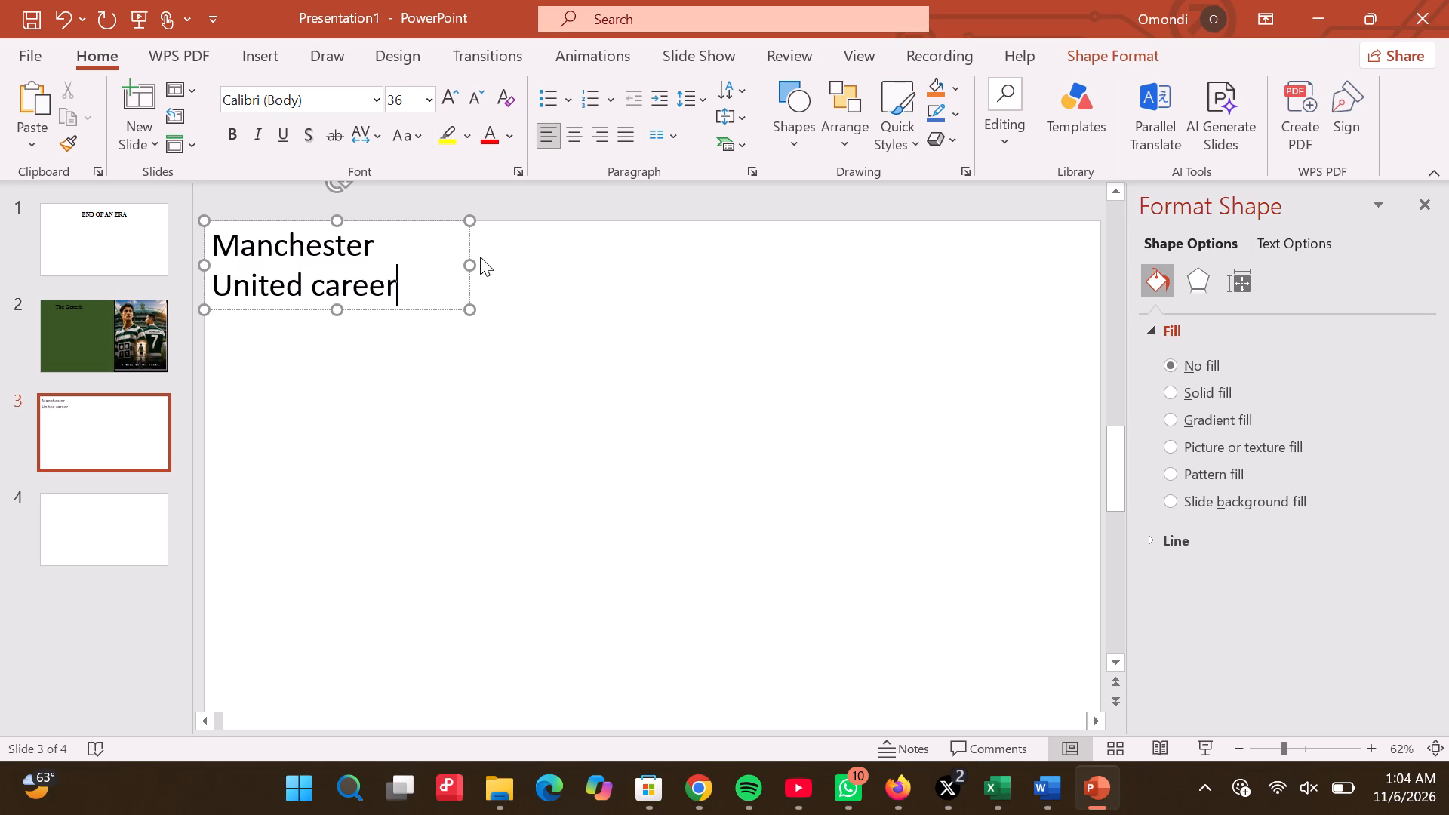
# Widen the heading's text box to half the slide width so the heading fits on one line.
pyautogui.moveTo(470, 269); pyautogui.dragTo(472, 266)
pyautogui.moveTo(472, 266); pyautogui.dragTo(652, 269)
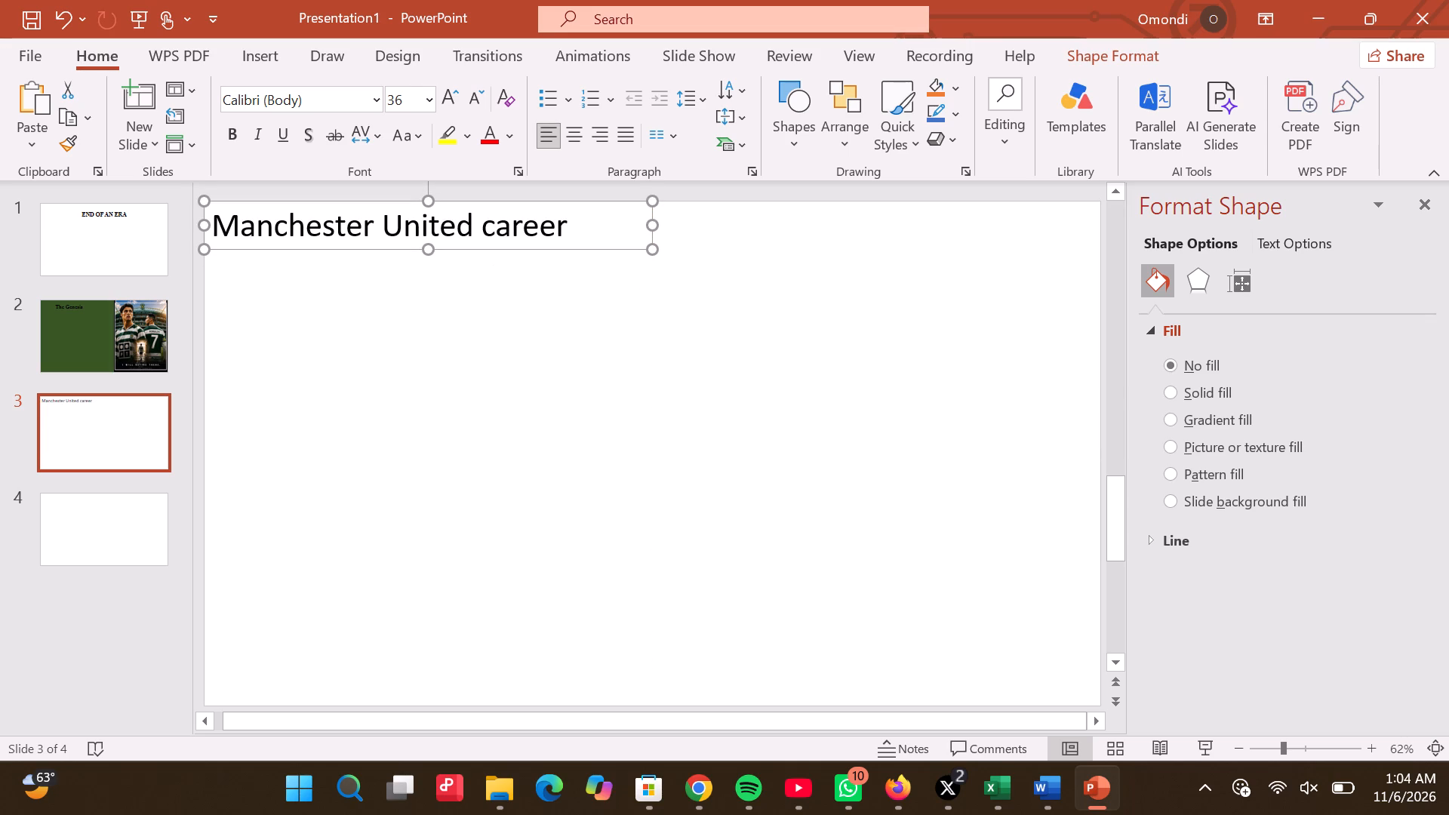
# Center the "Manchester United career" heading within its text box.
pyautogui.click(568, 229)
pyautogui.click(546, 232)
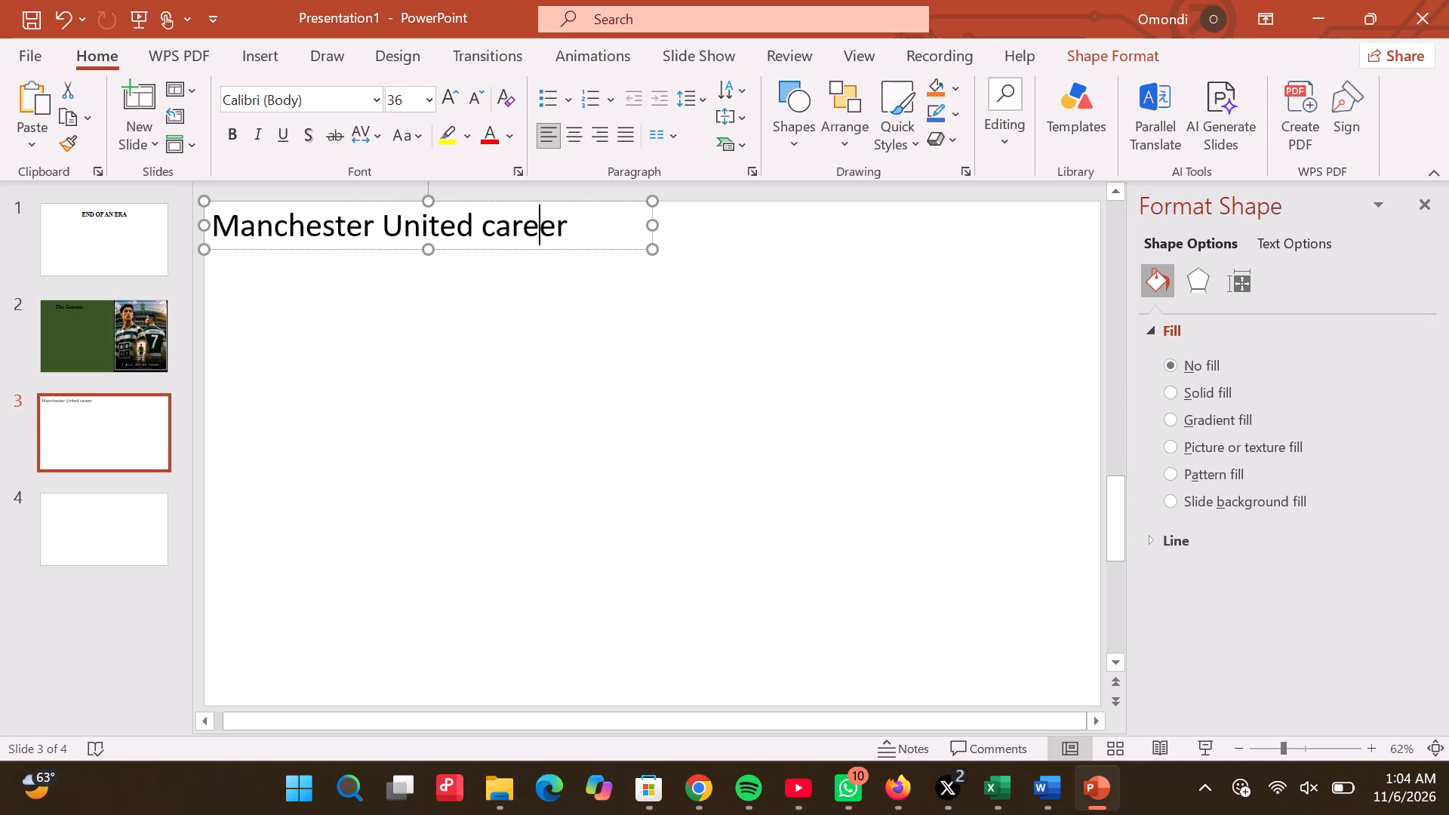
pyautogui.rightClick(546, 232)
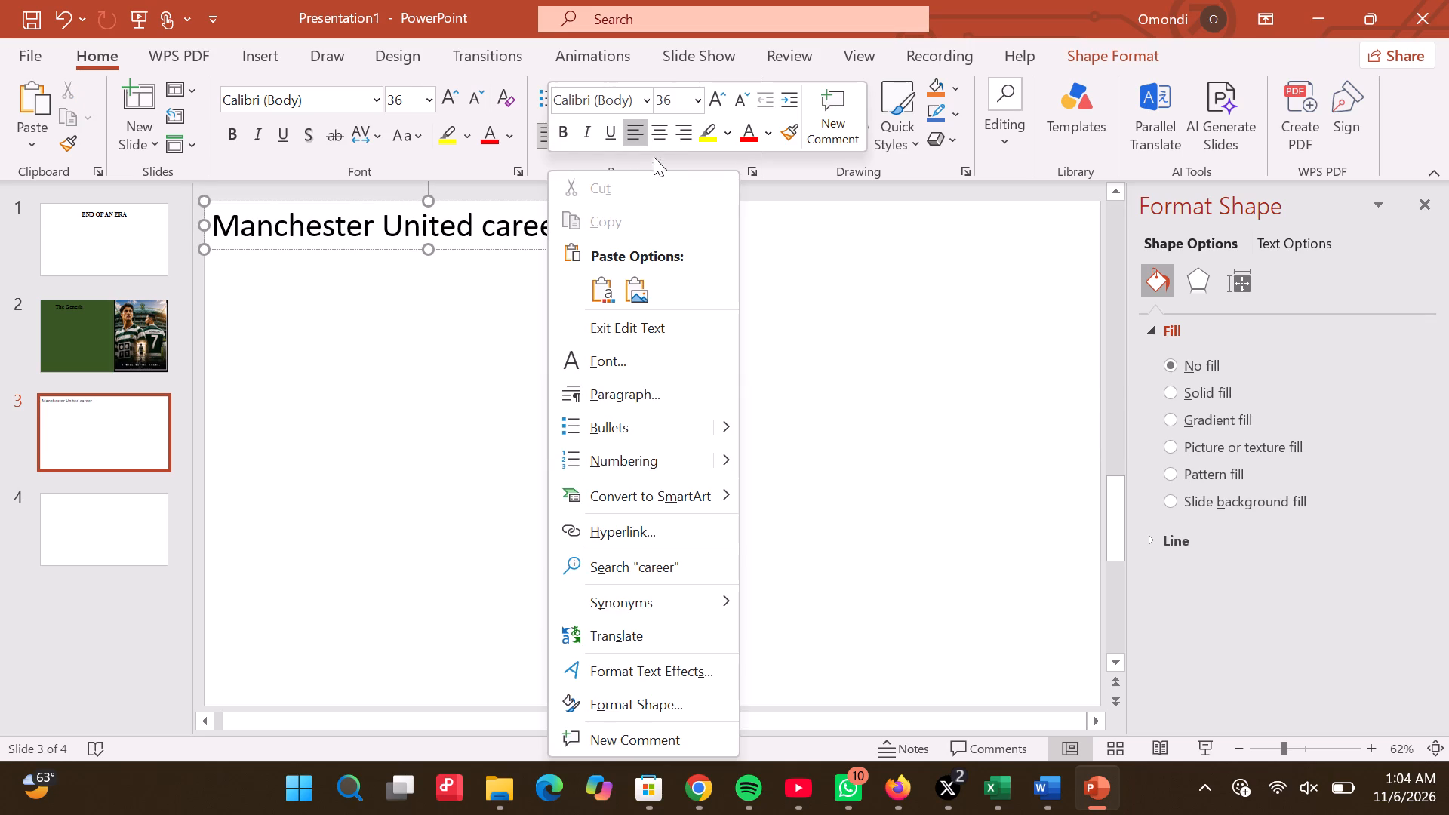
pyautogui.click(658, 135)
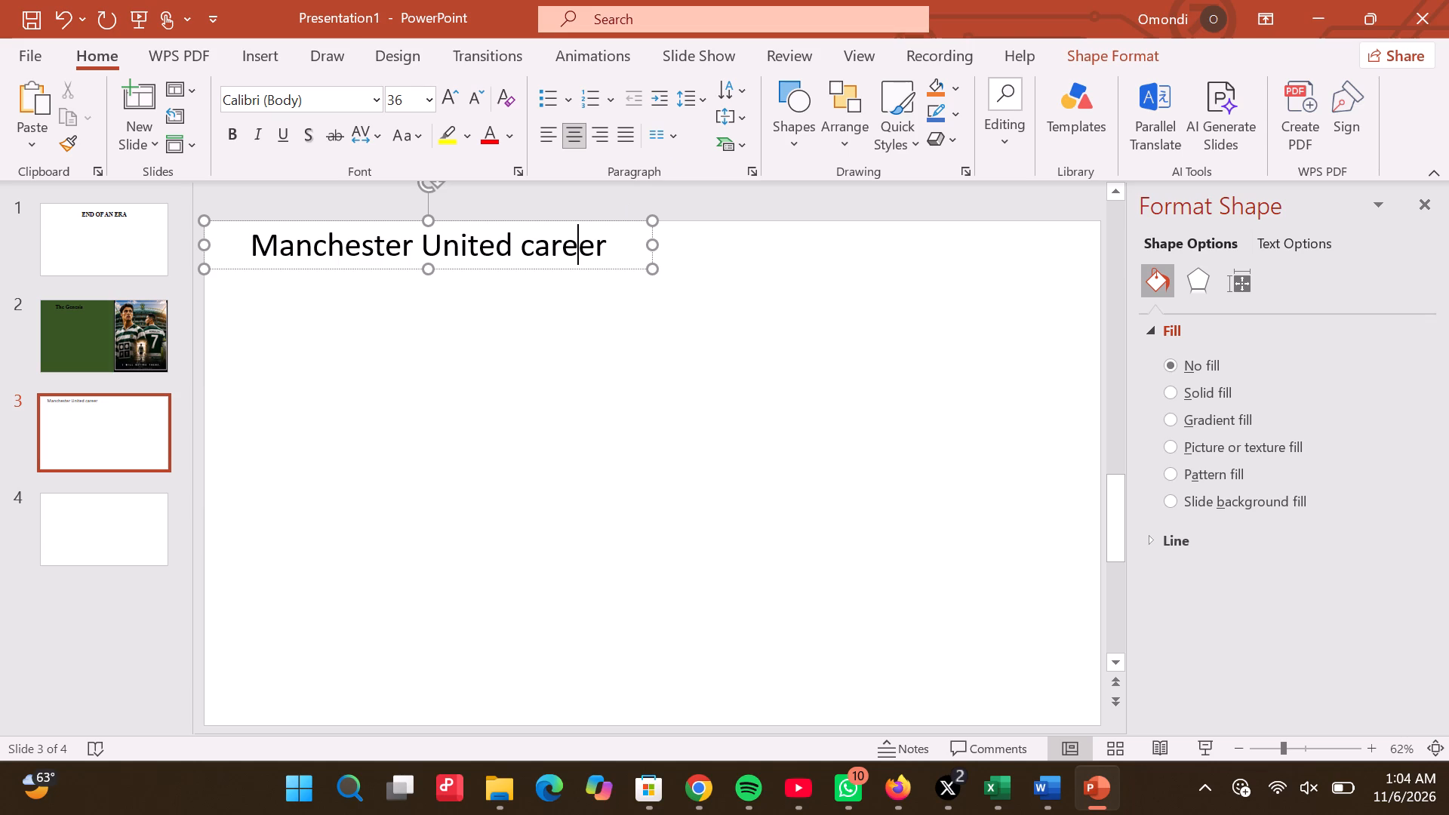
# Stretch the heading's text box across the full slide width and try to make it slightly taller.
pyautogui.click(653, 244)
pyautogui.moveTo(654, 244); pyautogui.dragTo(1086, 246)
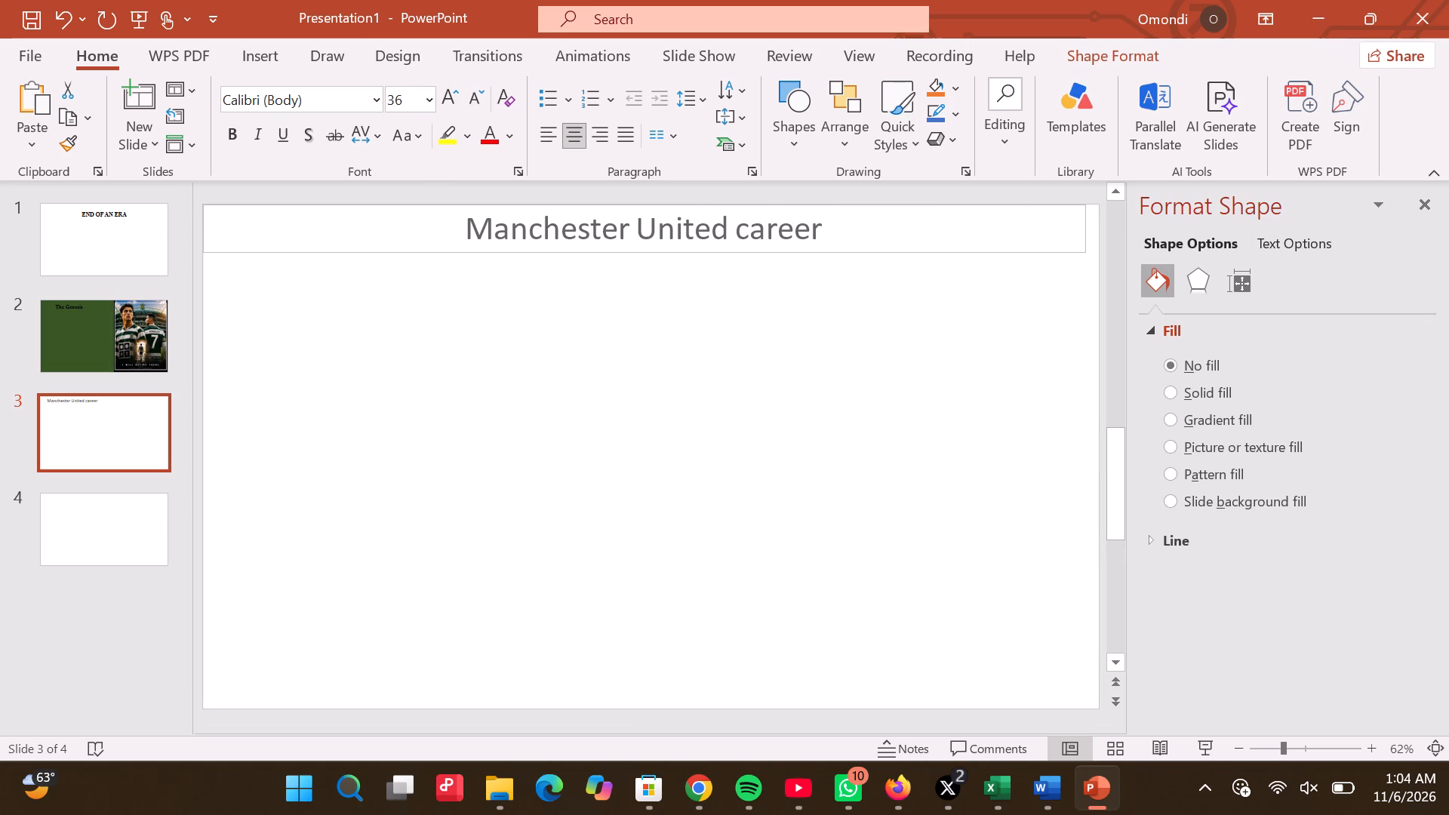
pyautogui.moveTo(1086, 246); pyautogui.dragTo(1094, 245)
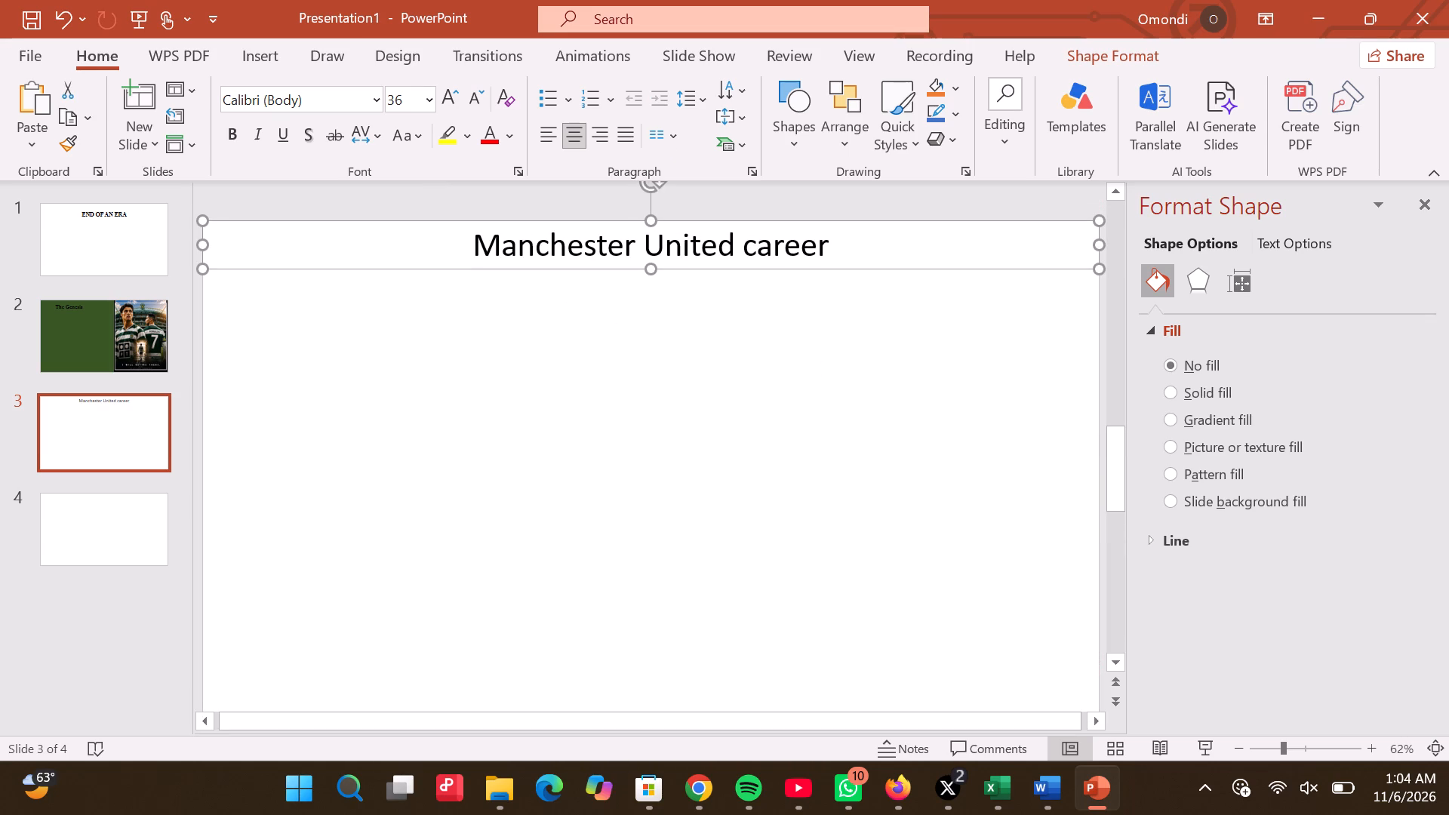
pyautogui.click(528, 244)
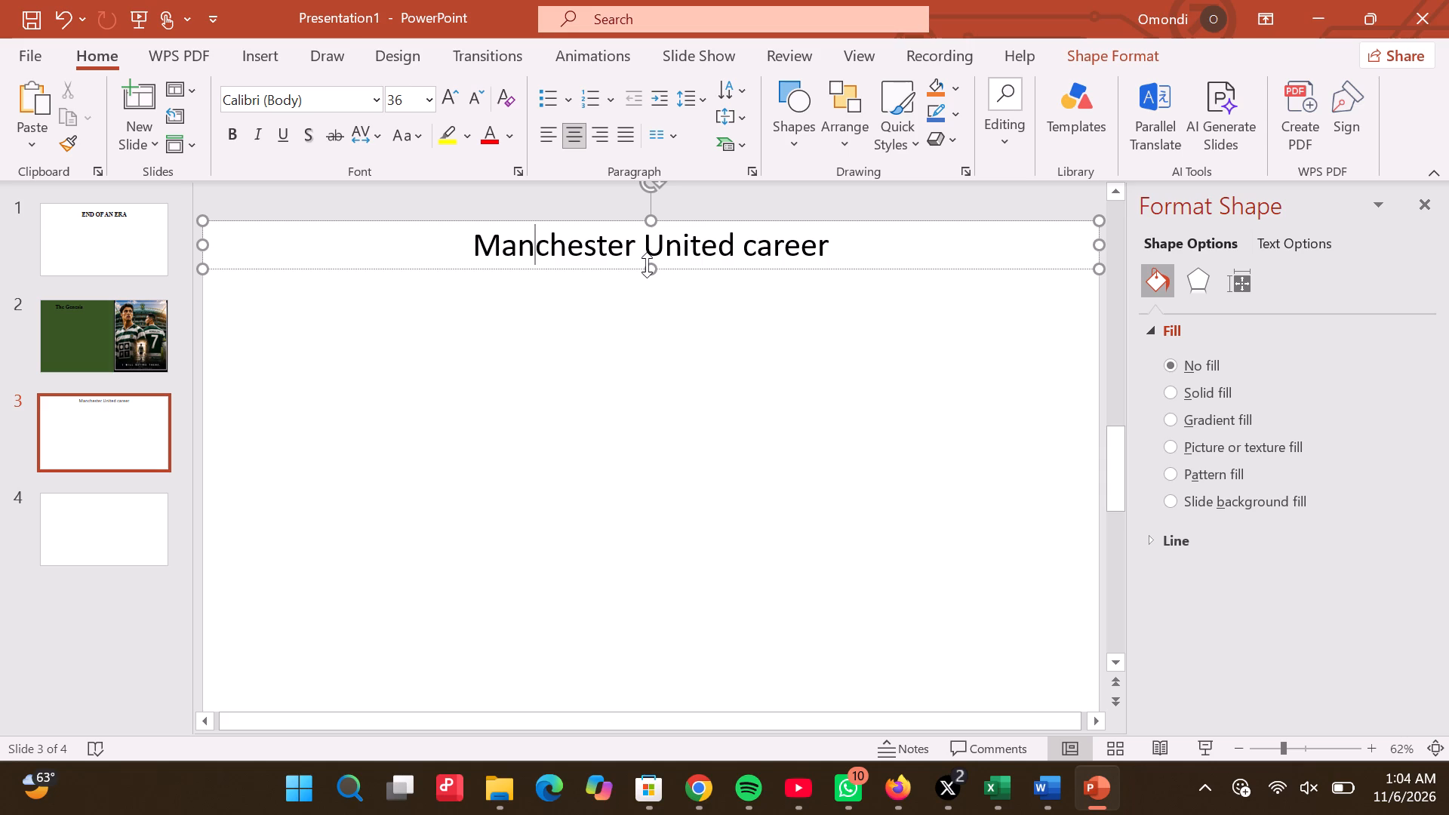
pyautogui.moveTo(651, 266); pyautogui.dragTo(654, 285)
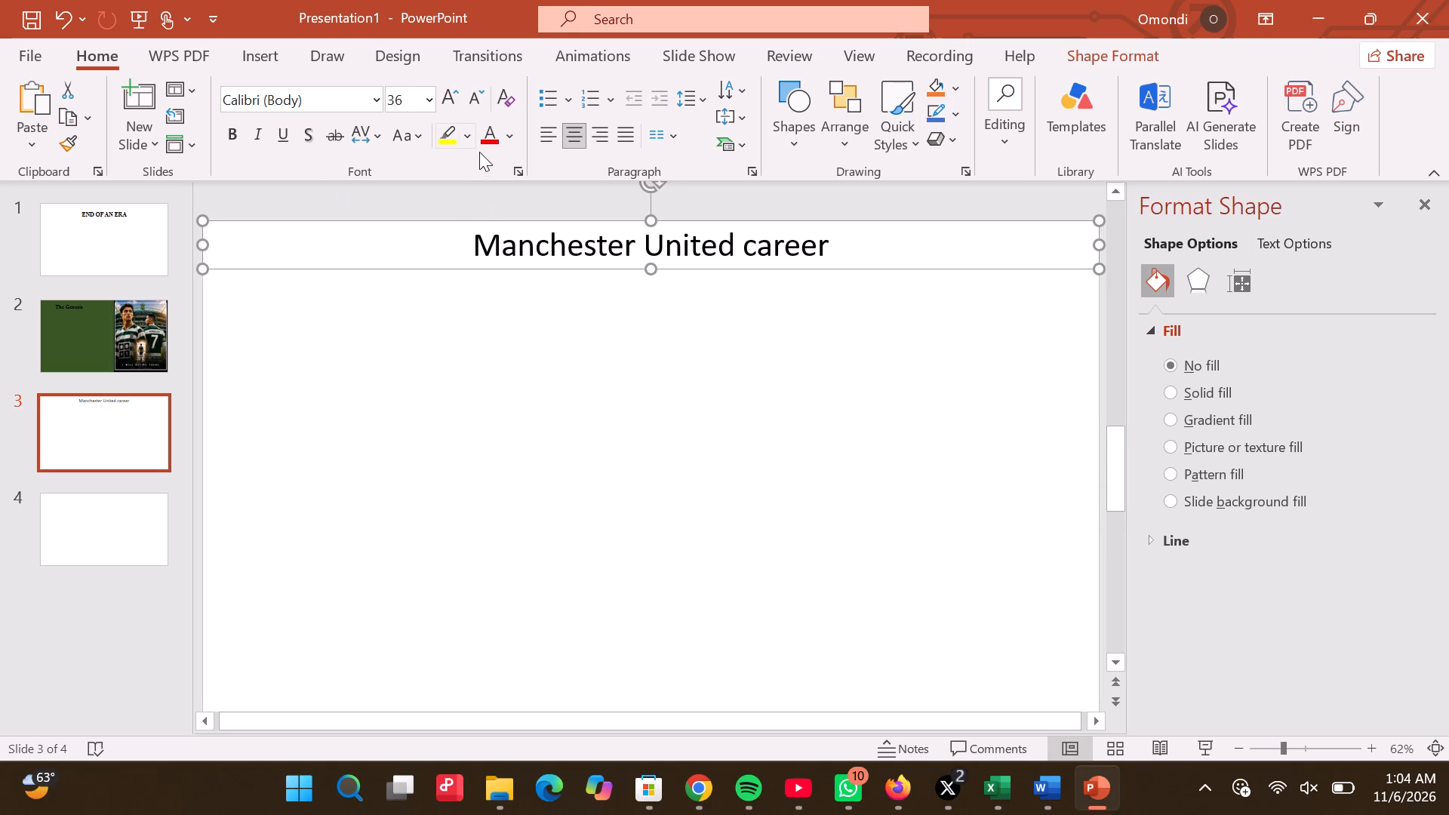
# Make the "Manchester United career" heading on slide 3 bold.
pyautogui.click(232, 128)
# Change the font of the "Manchester United career" heading on slide 3 to Times New Roman.
pyautogui.click(374, 105)
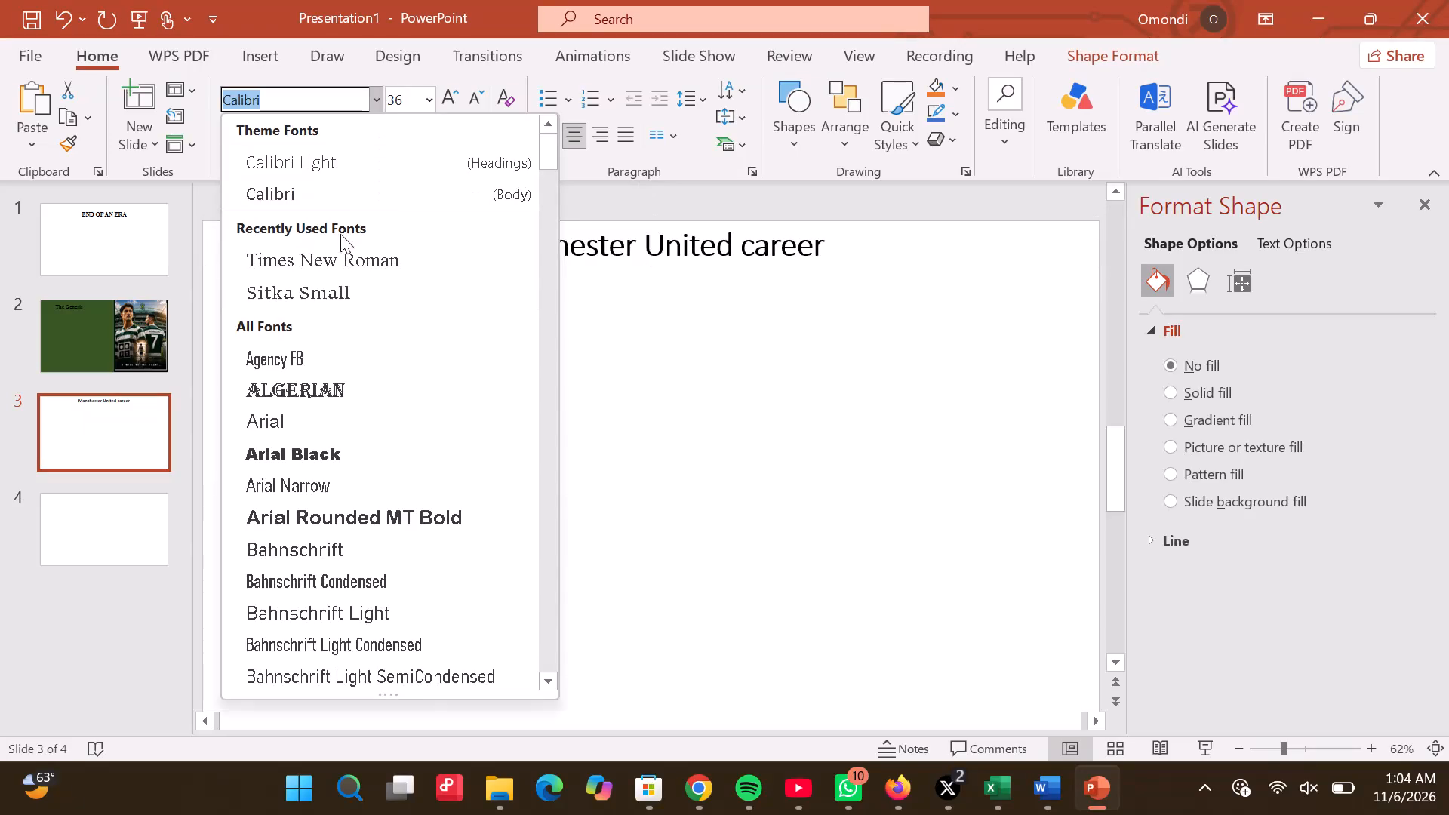
pyautogui.click(337, 249)
pyautogui.click(368, 297)
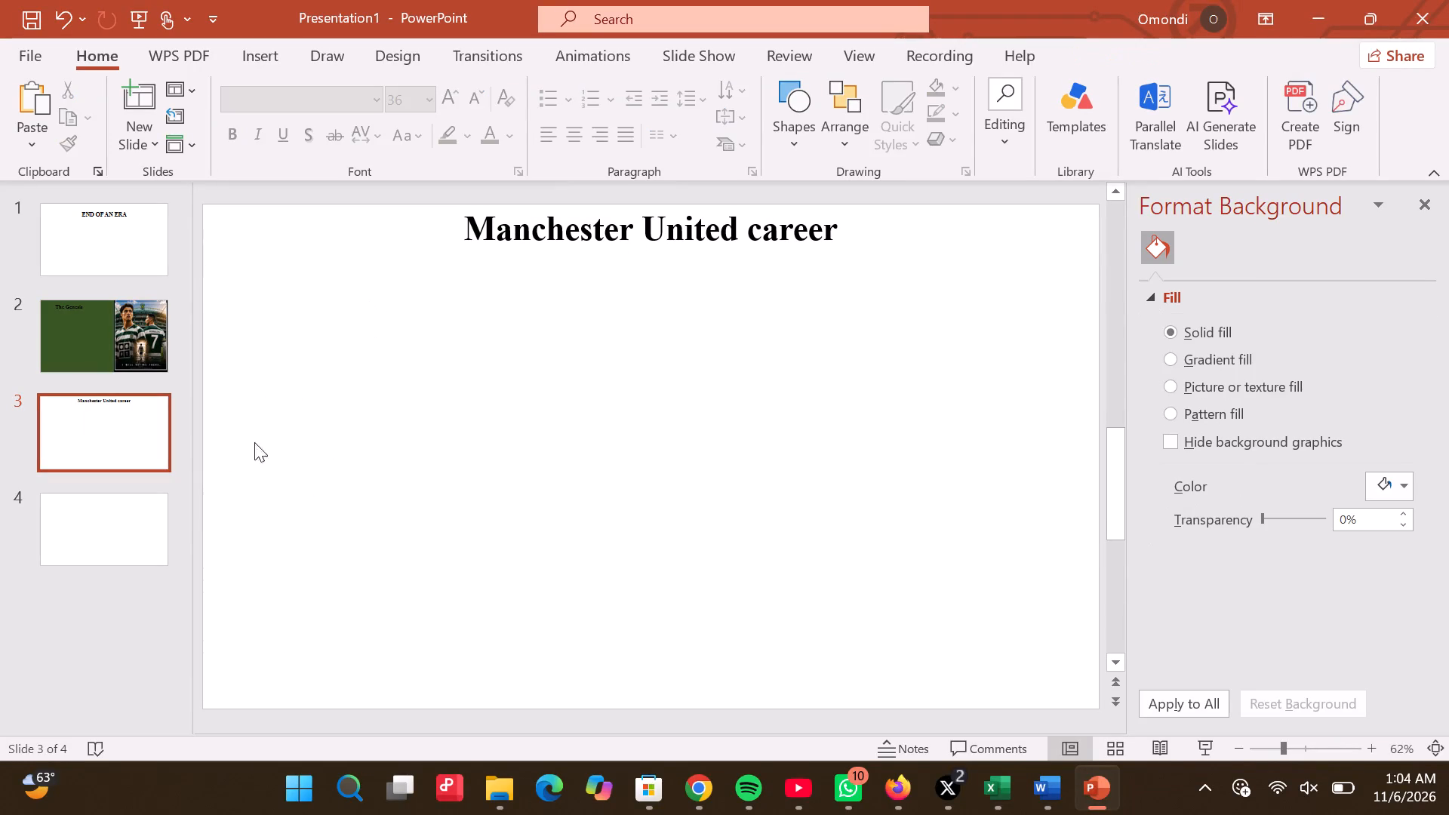
# Fill slide 3's background with the solid standard dark red colour.
pyautogui.click(291, 423)
pyautogui.rightClick(611, 439)
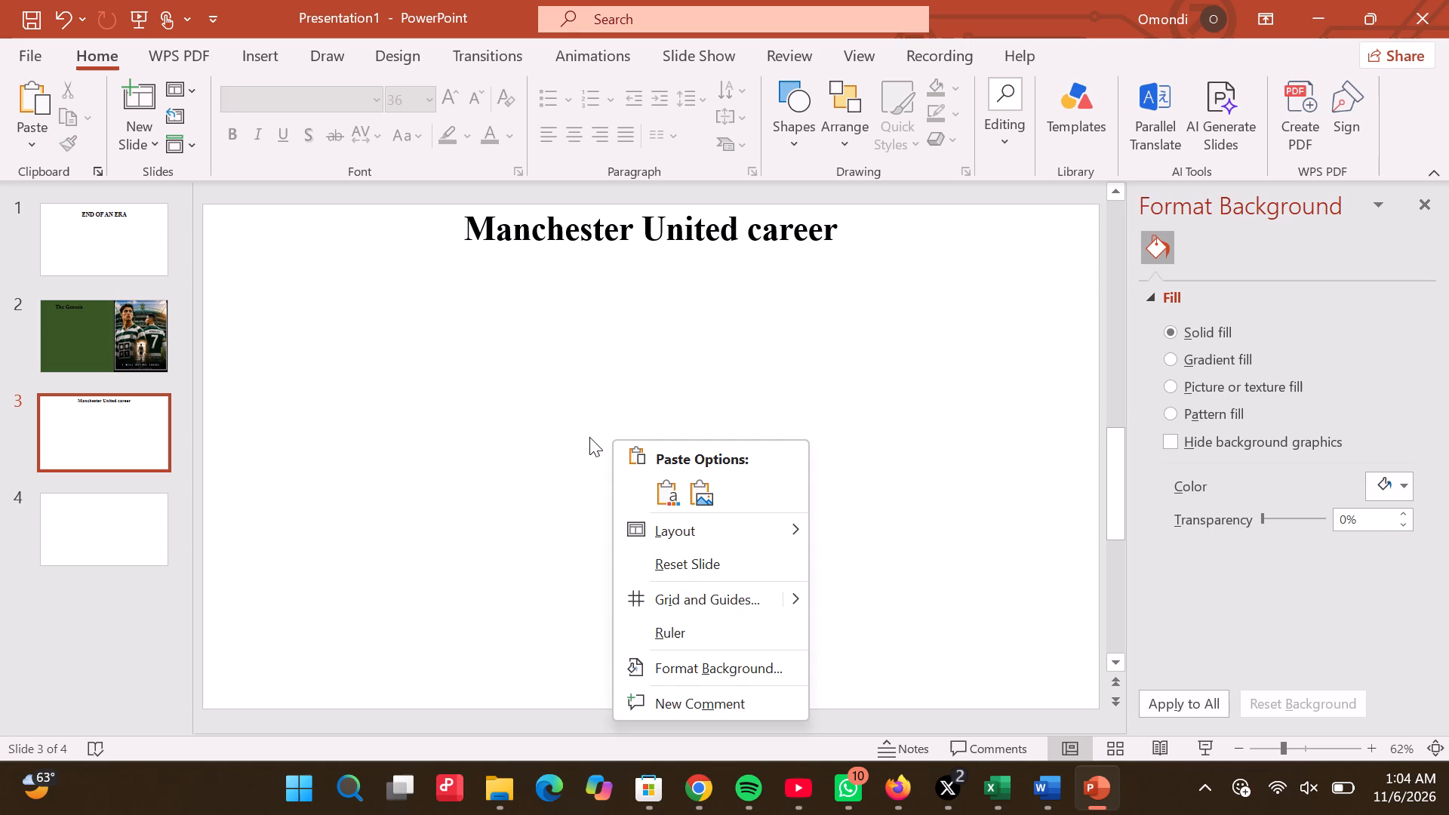
pyautogui.click(461, 408)
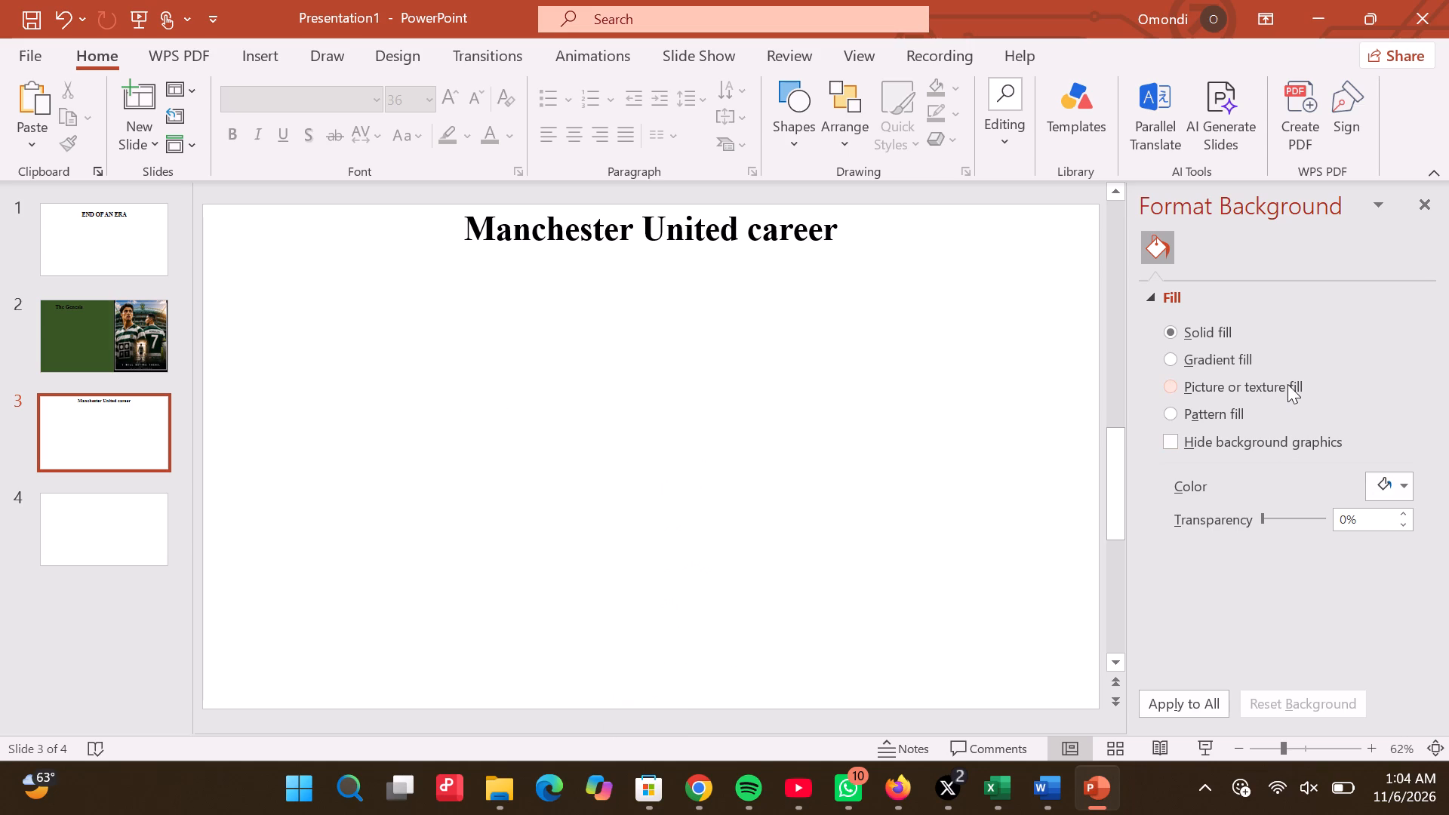
pyautogui.click(1407, 481)
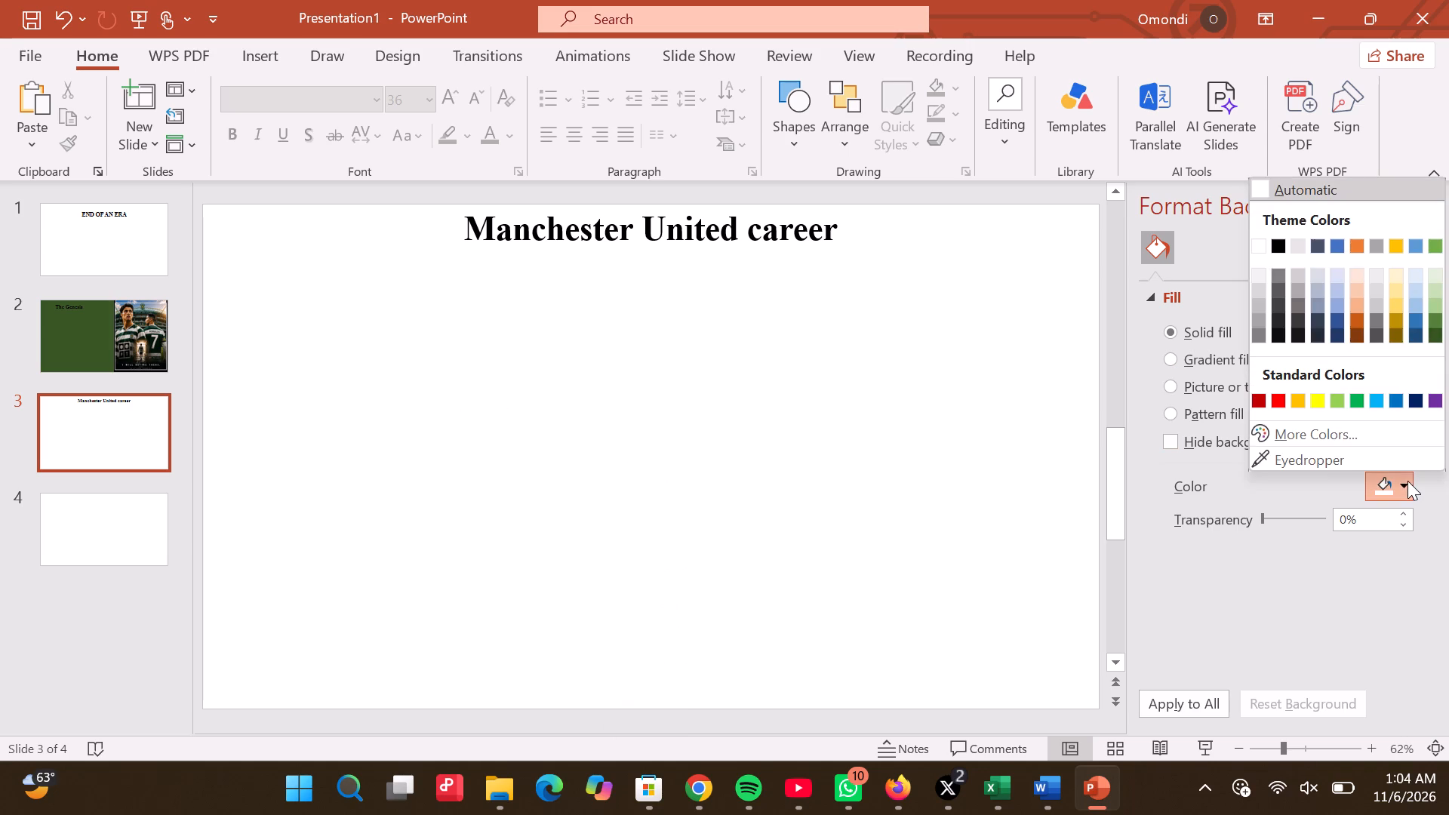
pyautogui.click(1255, 402)
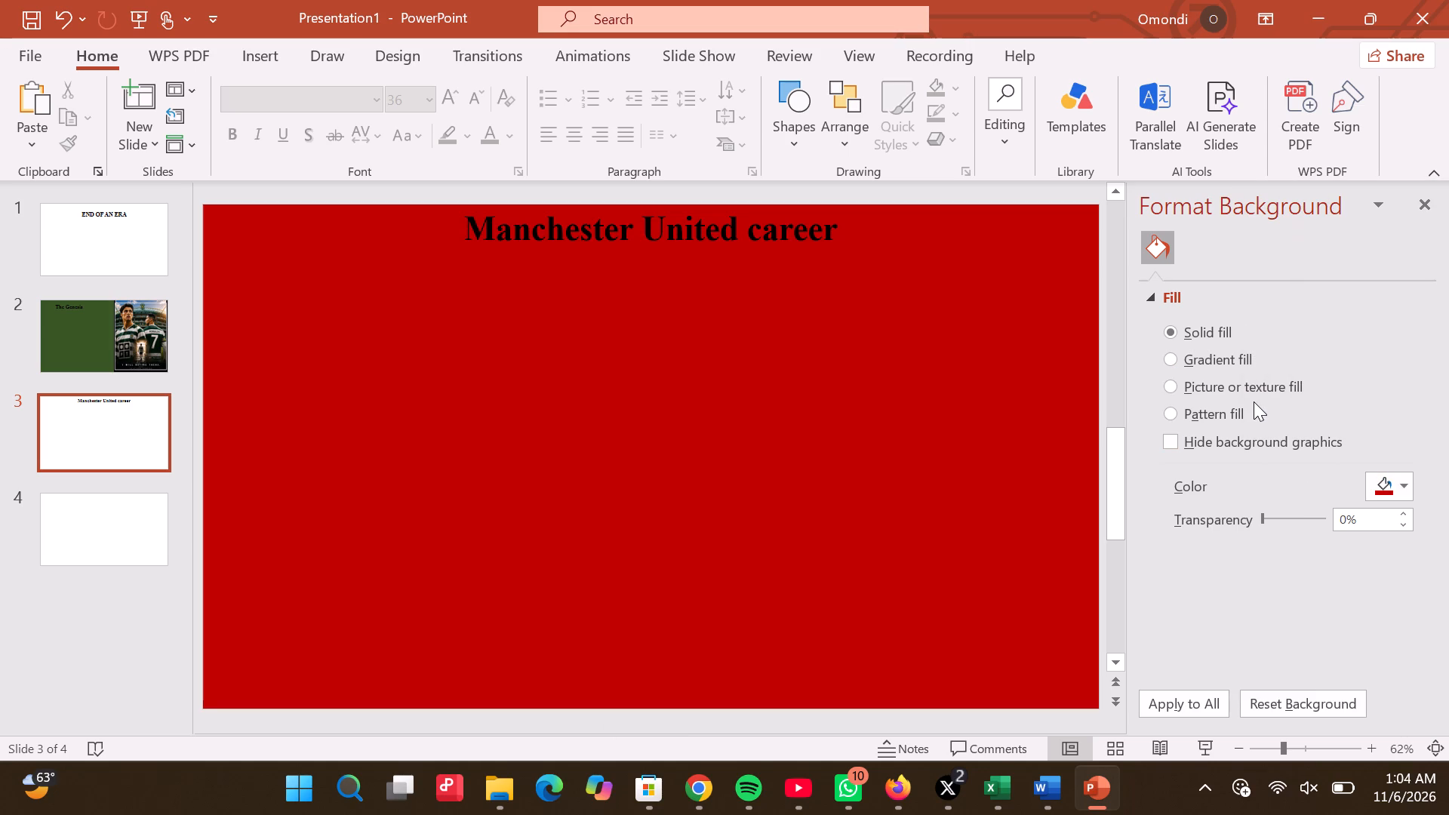
pyautogui.click(623, 294)
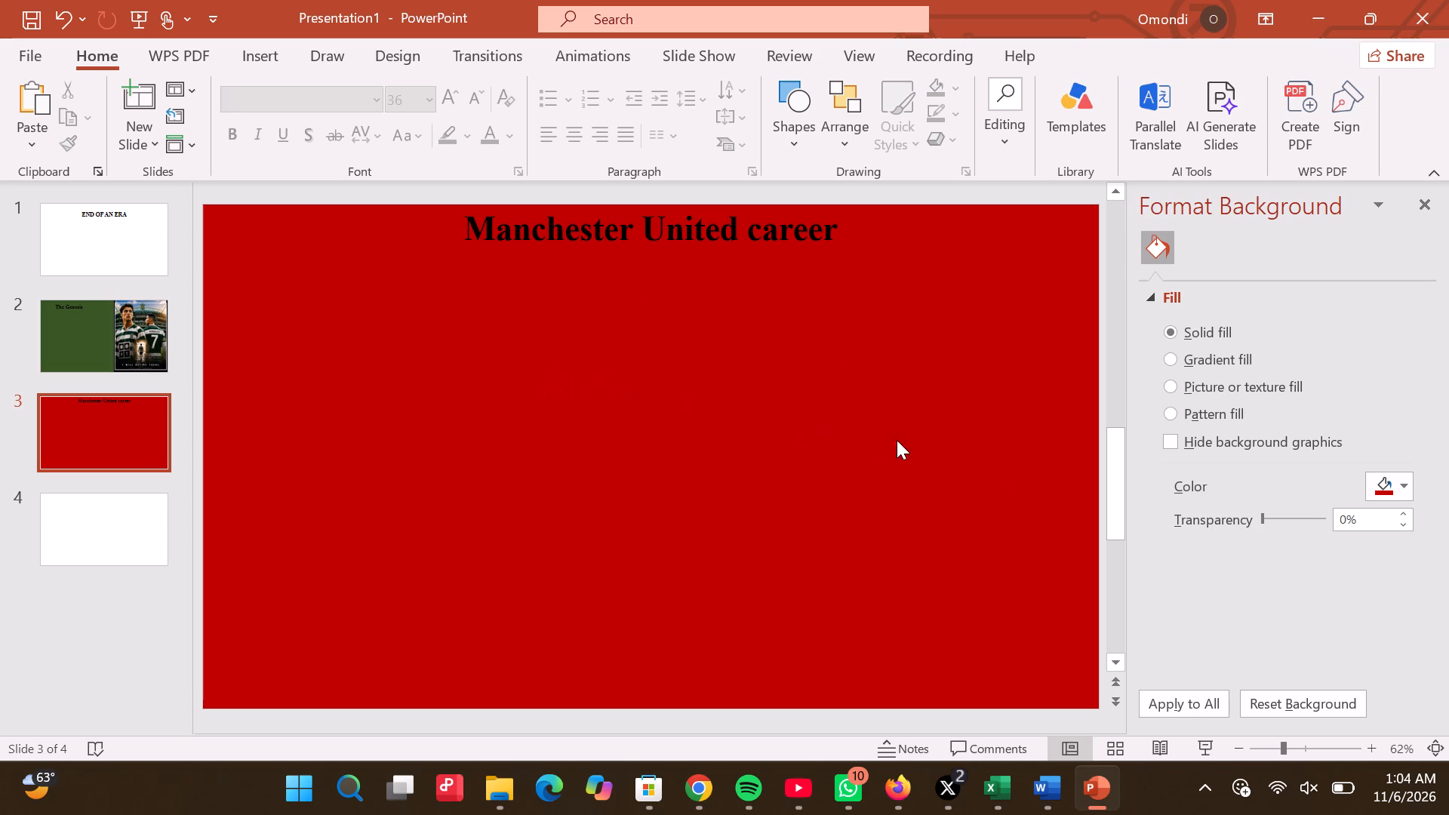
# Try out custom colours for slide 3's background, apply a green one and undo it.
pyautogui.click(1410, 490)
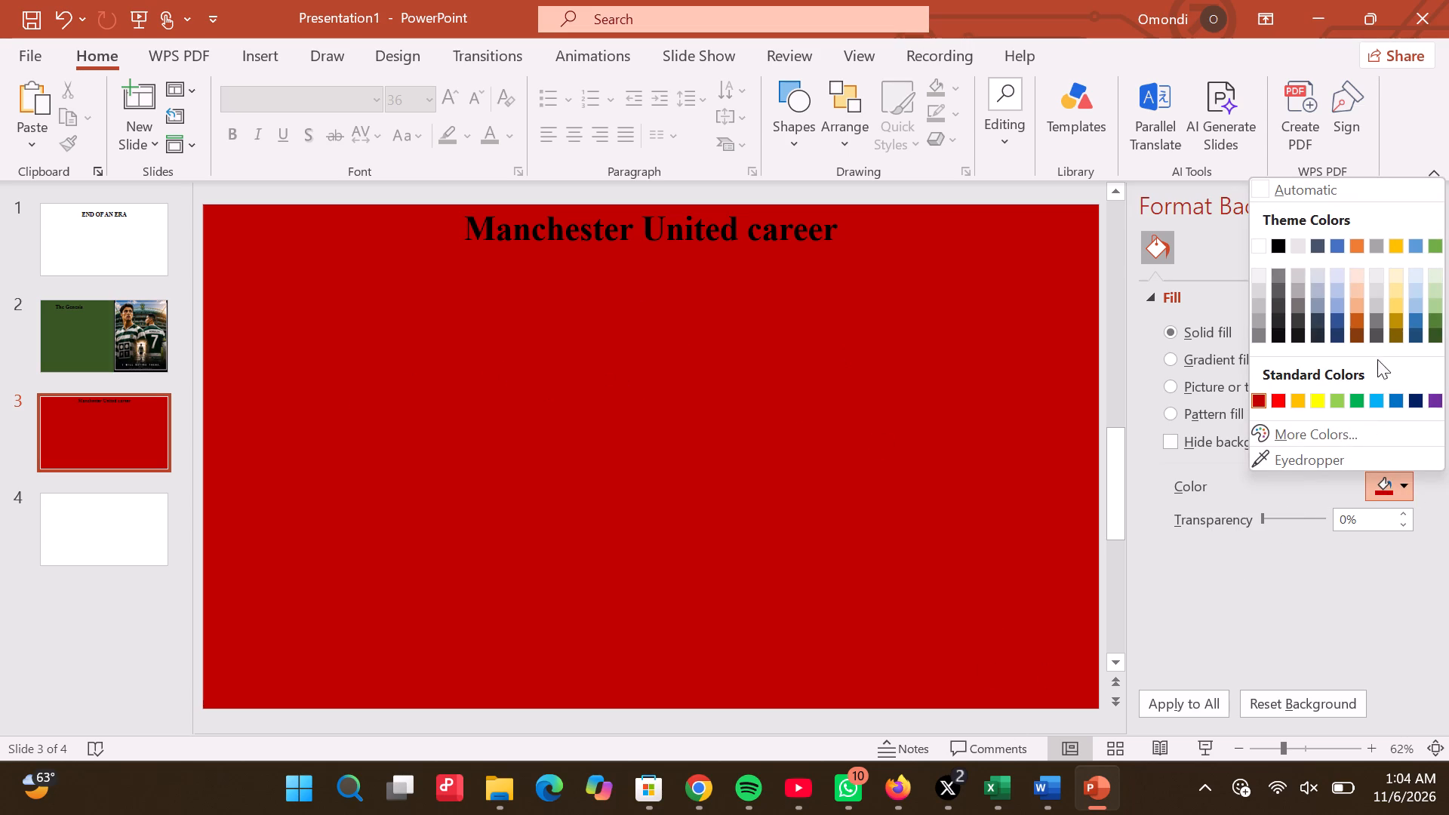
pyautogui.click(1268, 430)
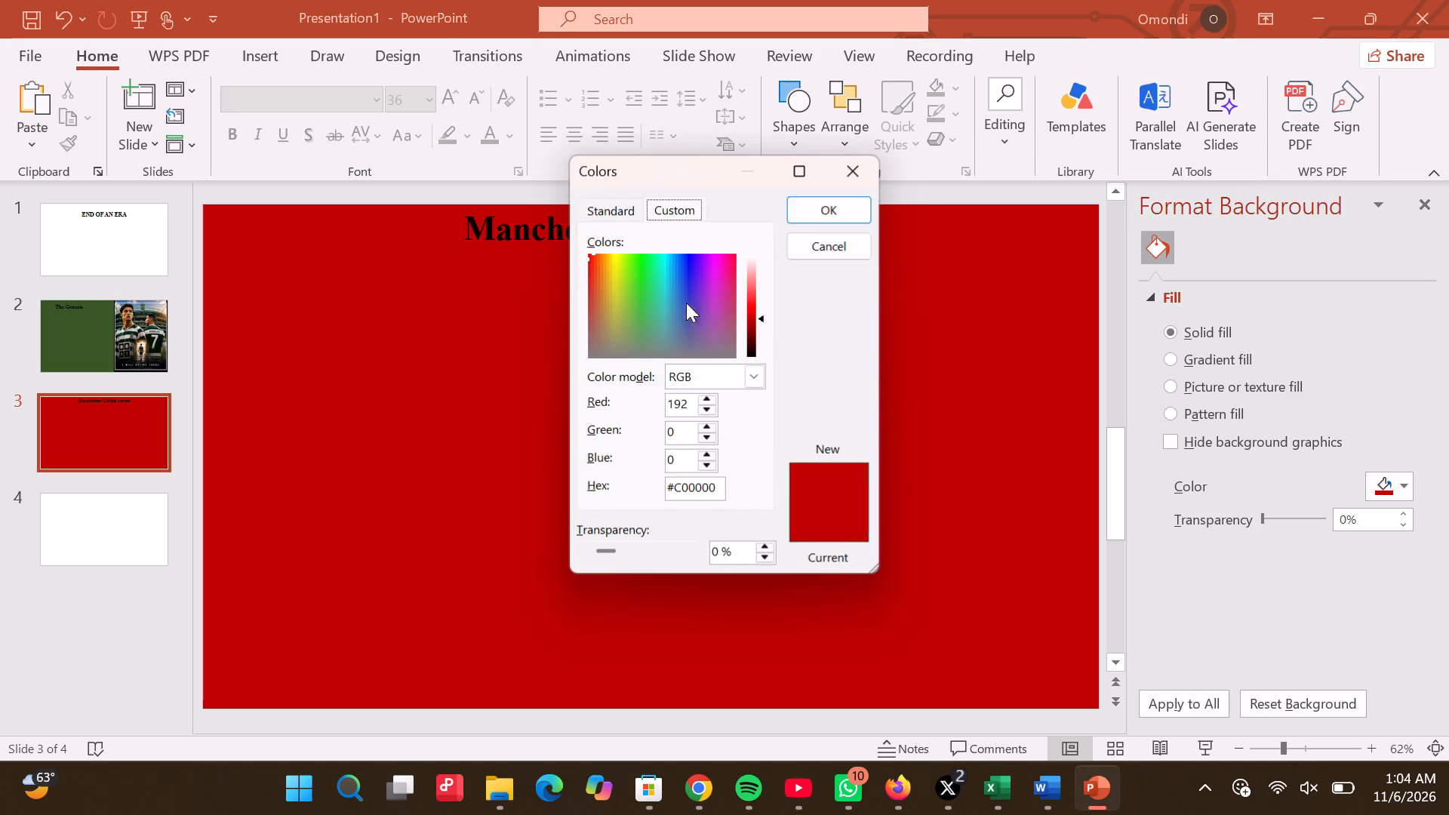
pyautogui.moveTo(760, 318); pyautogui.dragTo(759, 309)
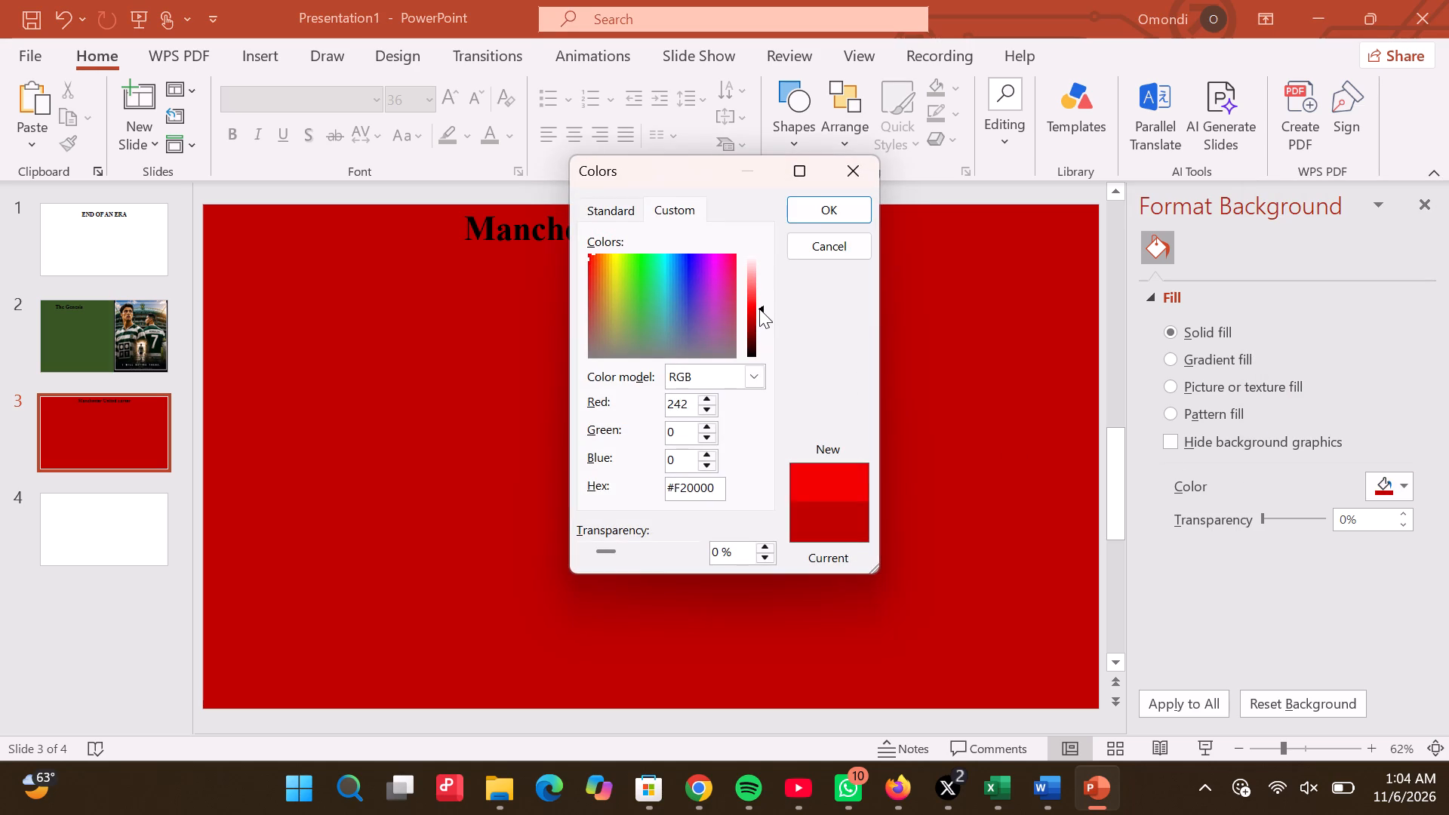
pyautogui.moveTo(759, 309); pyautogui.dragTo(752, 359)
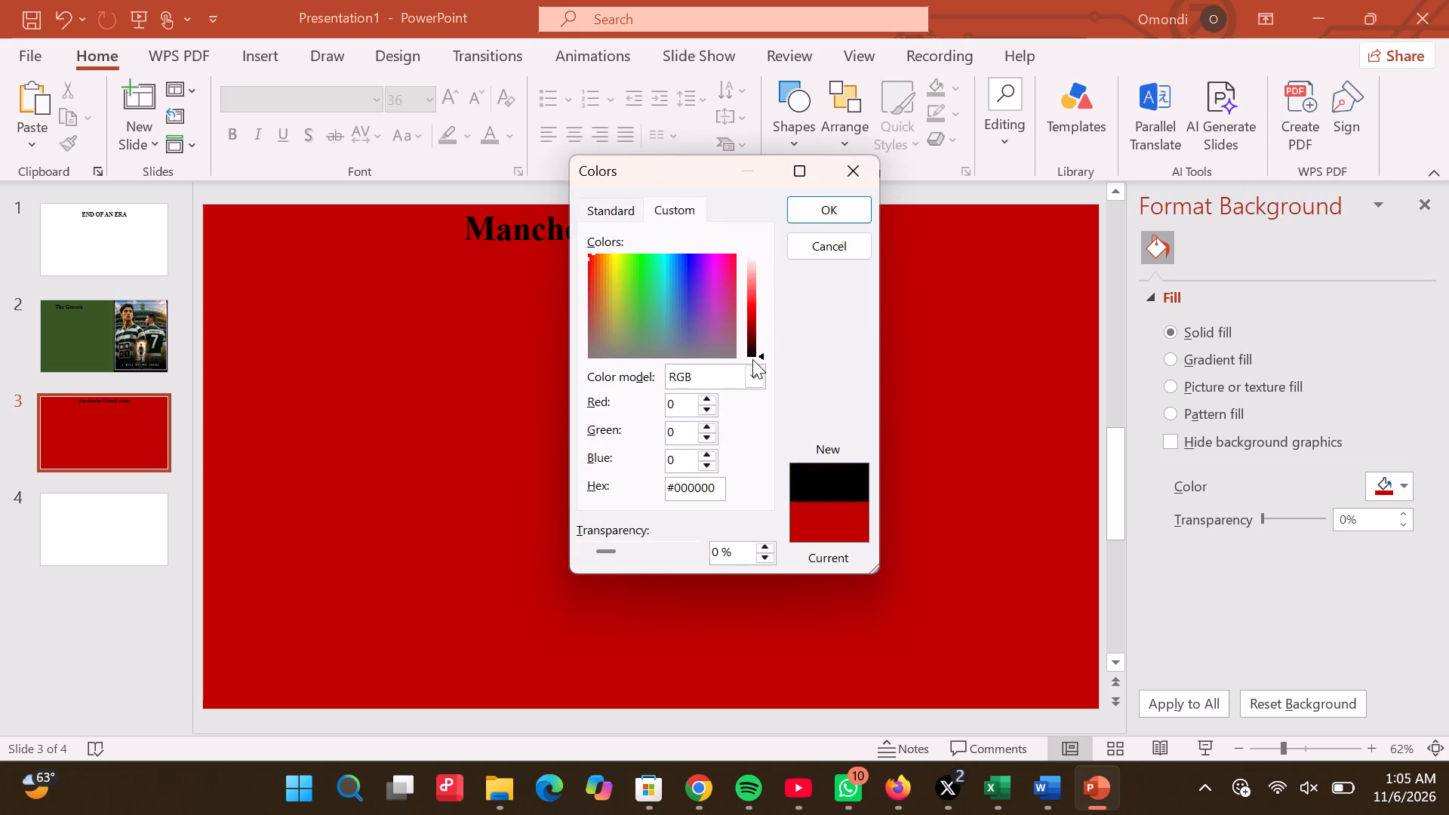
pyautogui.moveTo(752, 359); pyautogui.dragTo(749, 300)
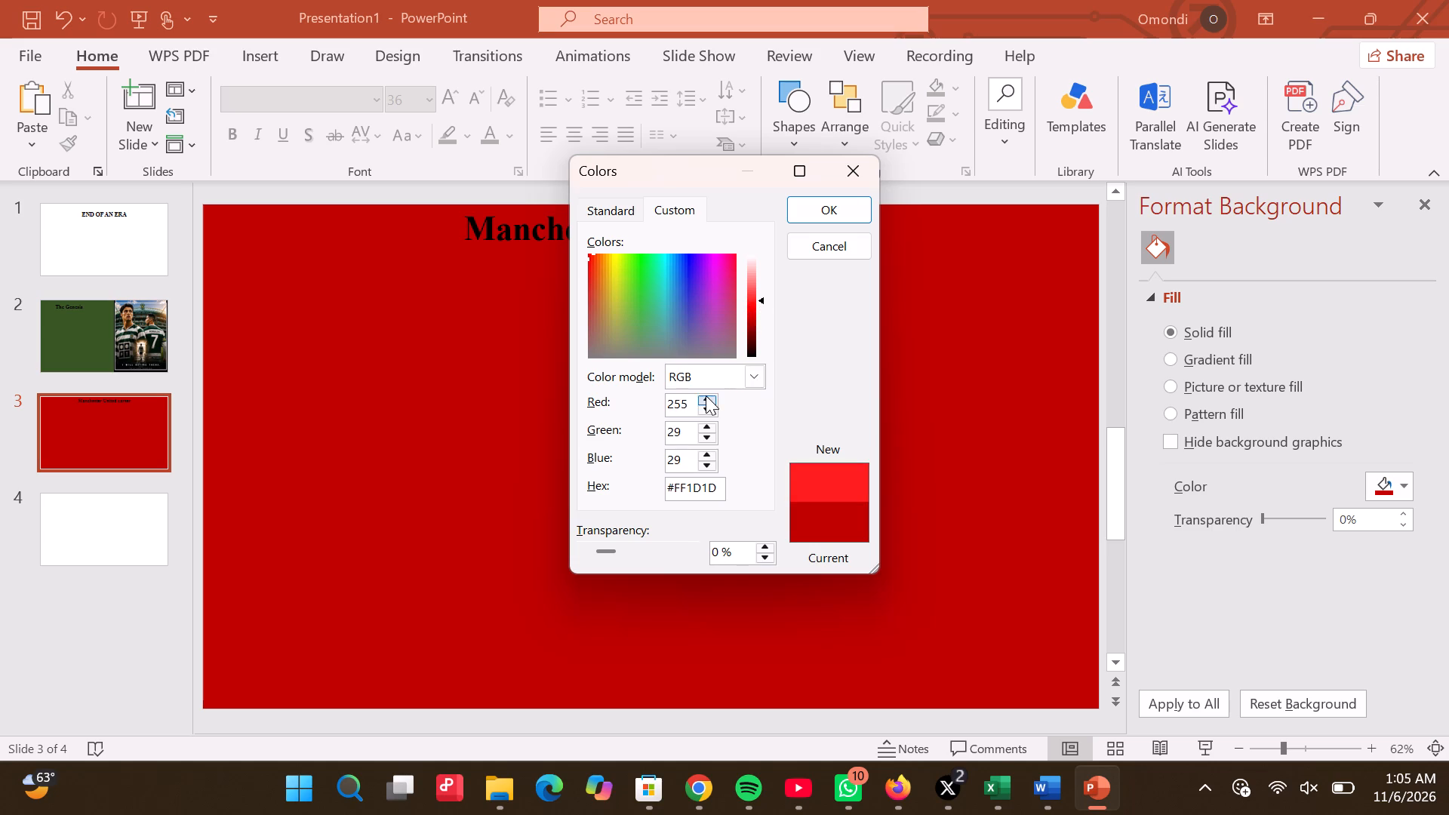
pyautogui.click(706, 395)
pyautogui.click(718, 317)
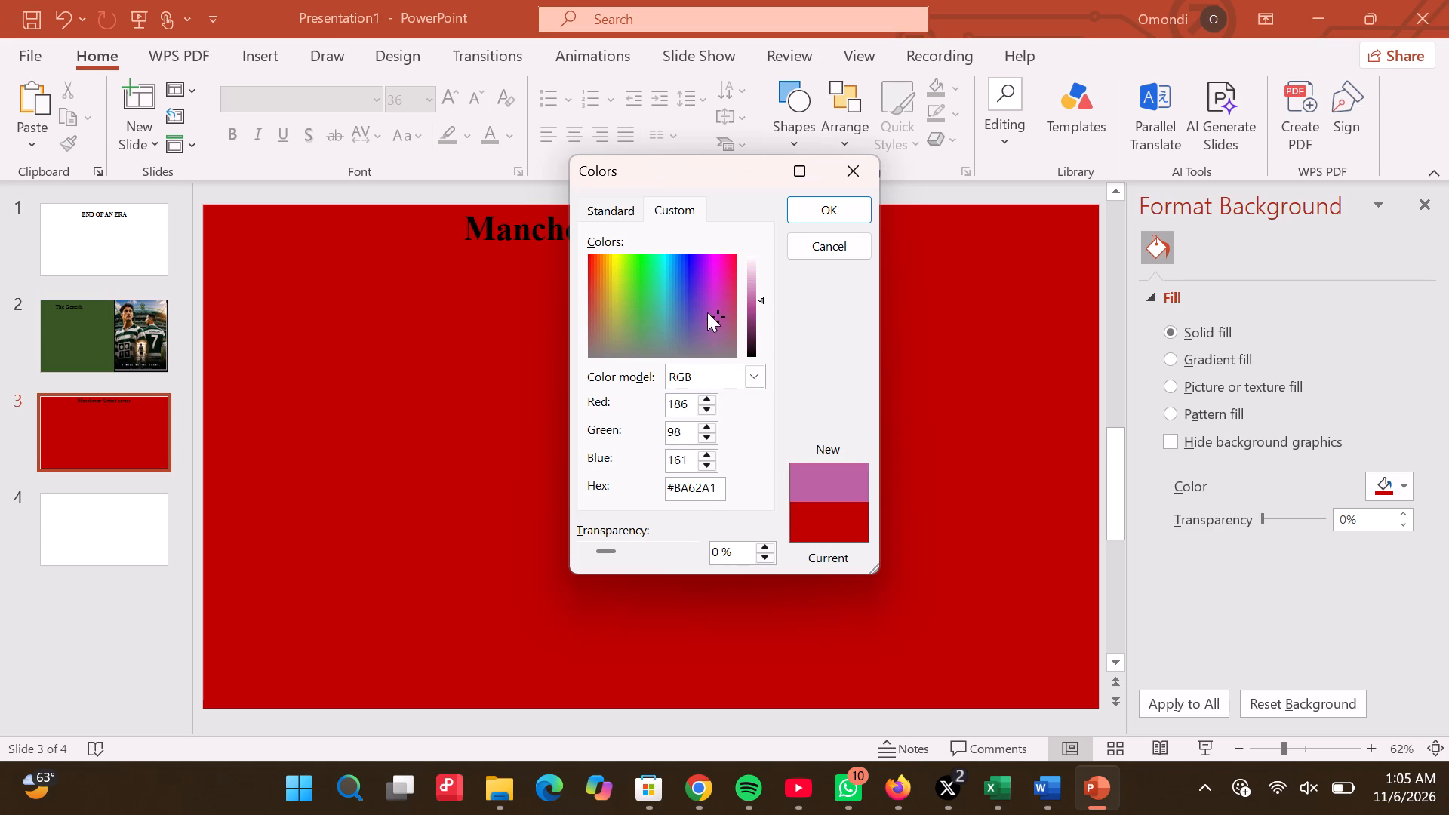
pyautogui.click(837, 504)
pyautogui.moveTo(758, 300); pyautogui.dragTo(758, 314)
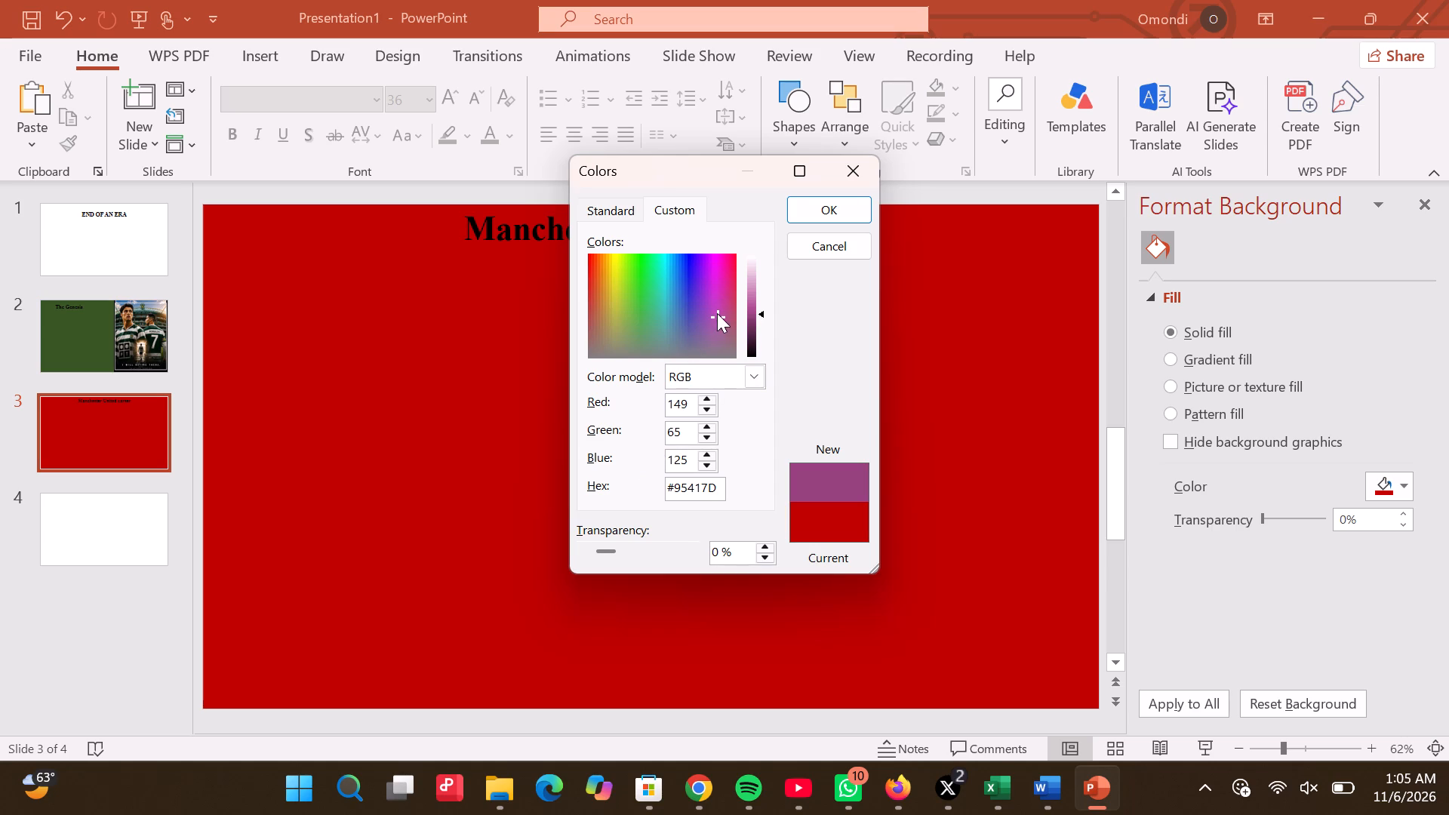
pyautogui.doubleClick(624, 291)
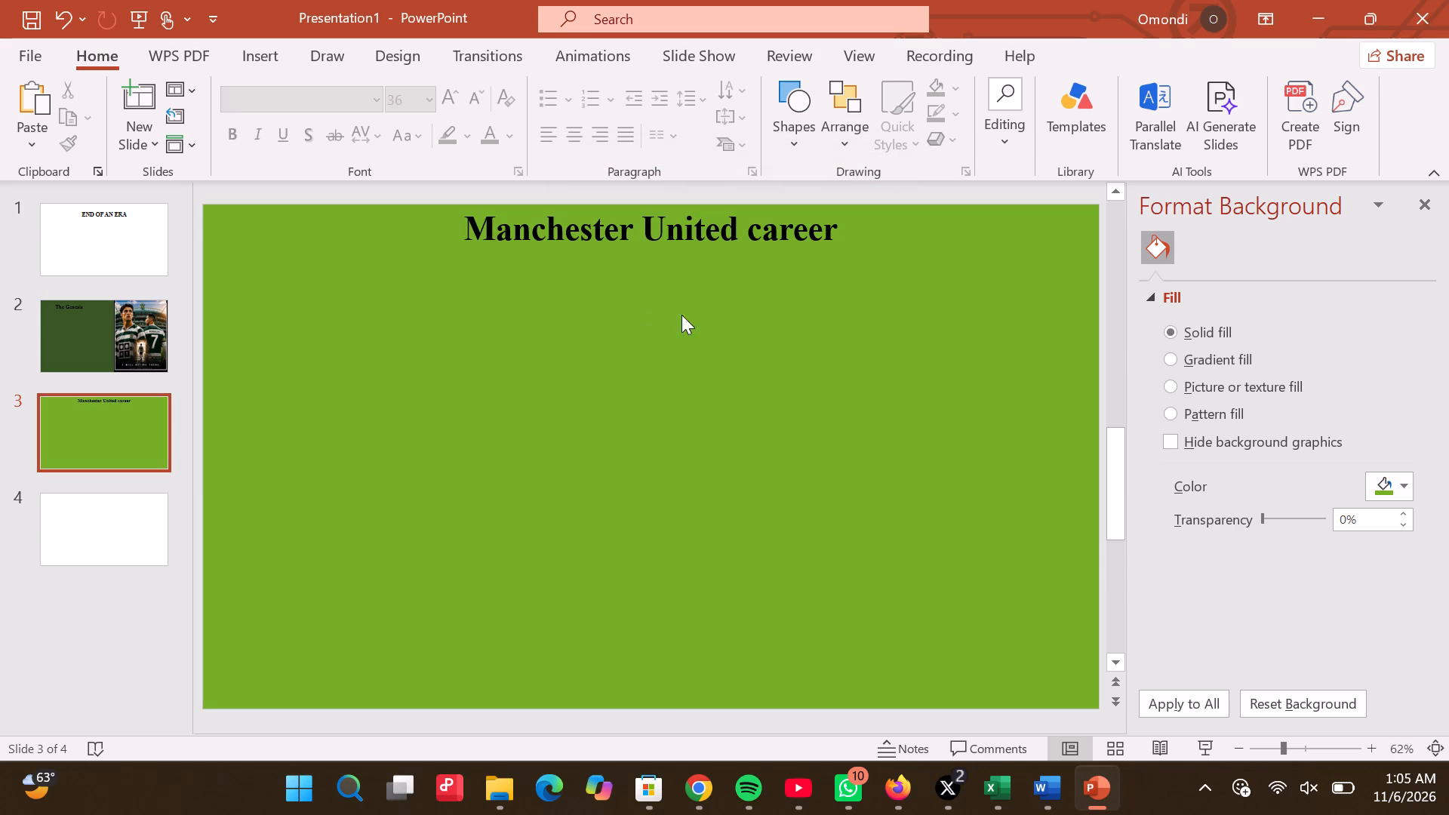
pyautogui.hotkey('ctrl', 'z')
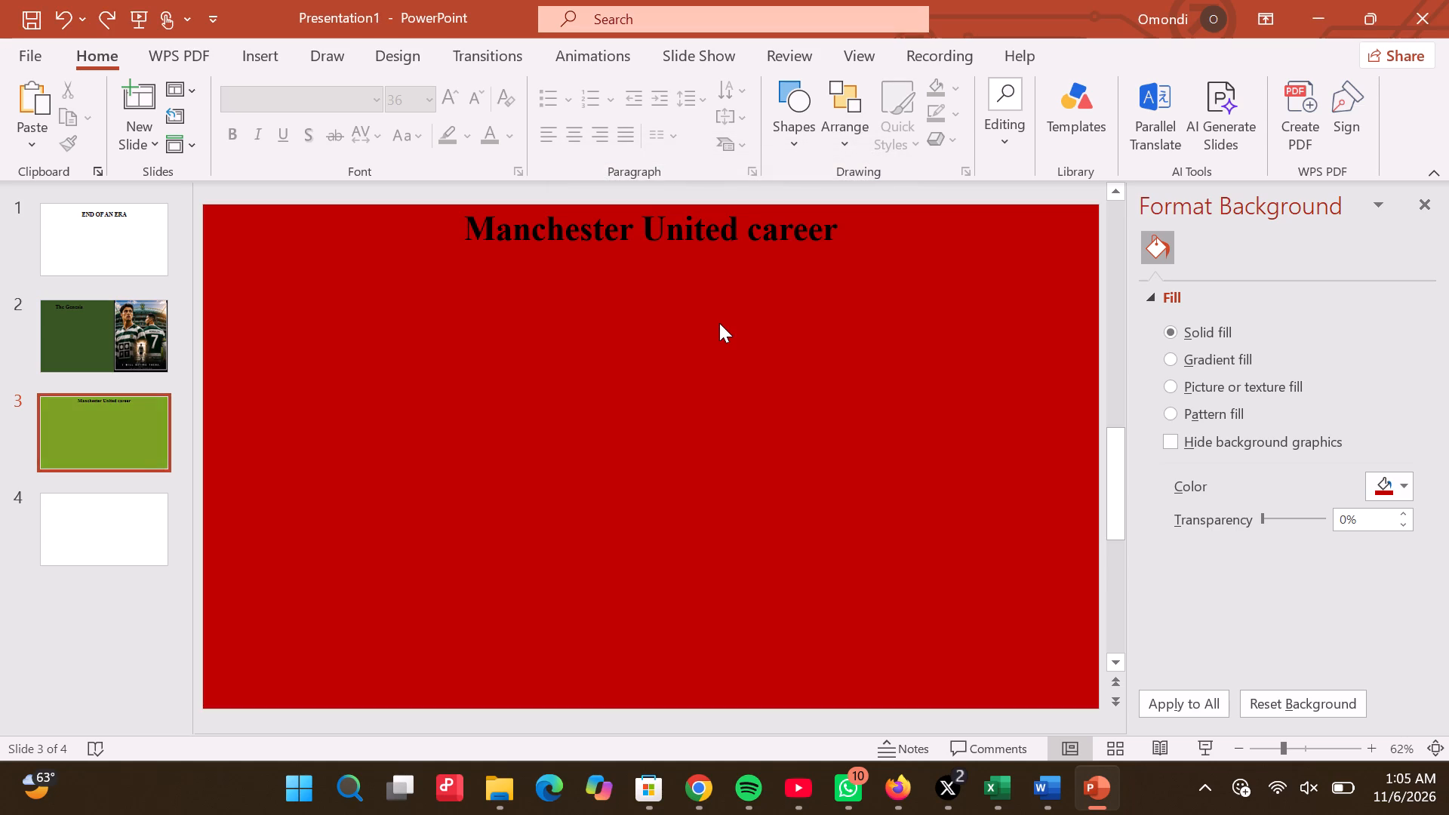
# Define a custom background colour for slide 3 by raising the dark red's green value to 11.
pyautogui.click(719, 324)
pyautogui.rightClick(719, 324)
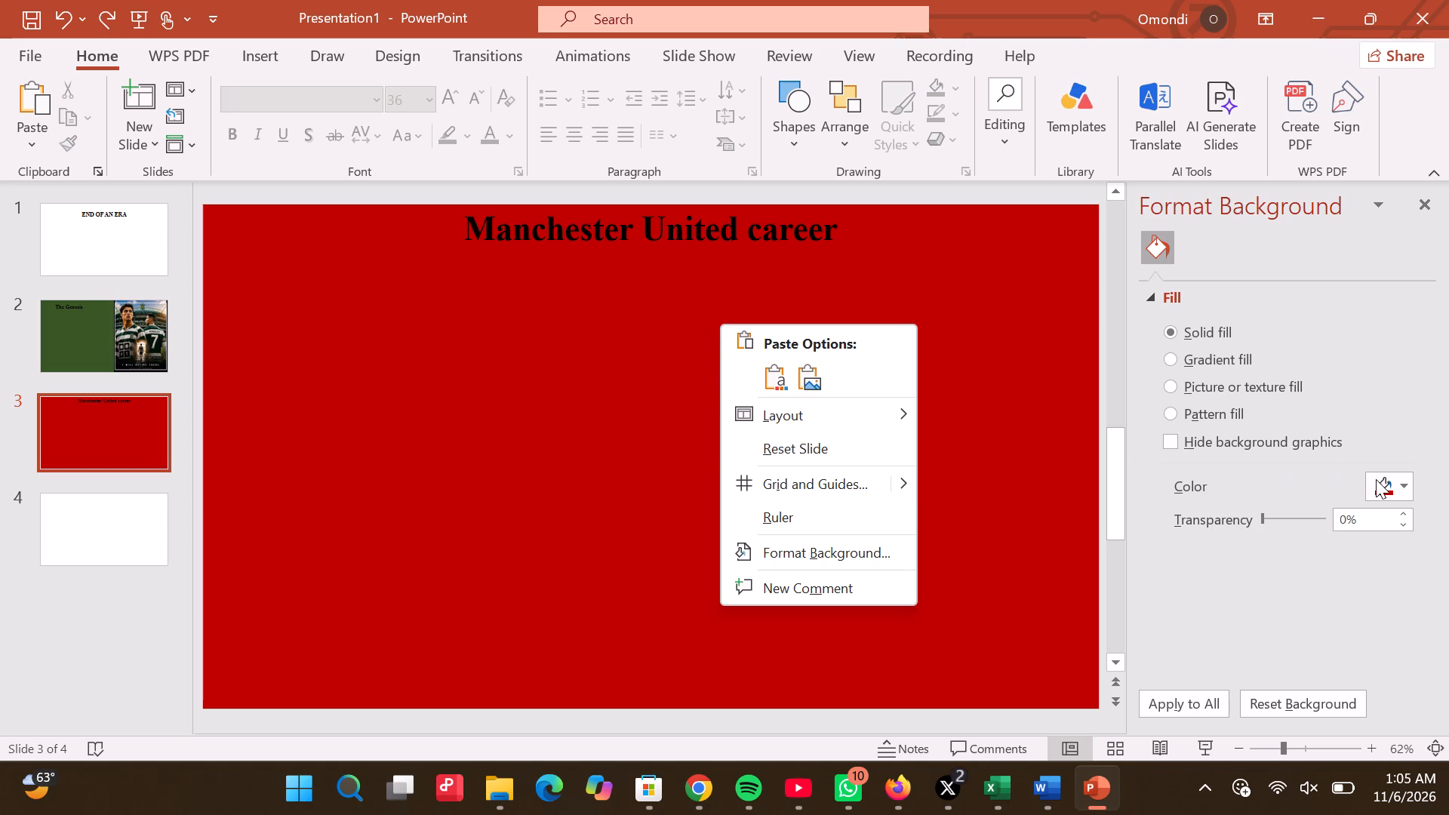
pyautogui.click(1400, 489)
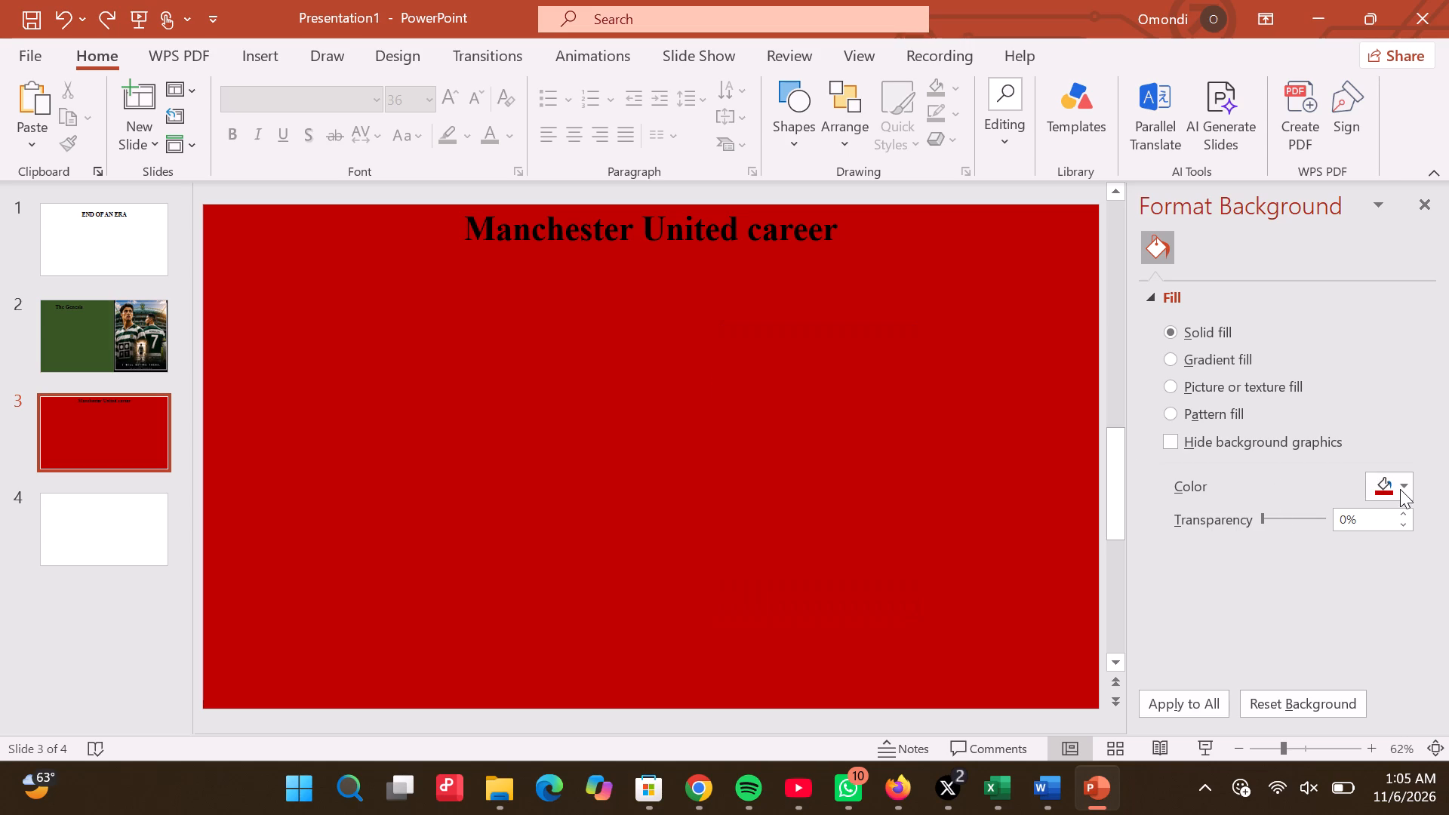
pyautogui.click(1278, 430)
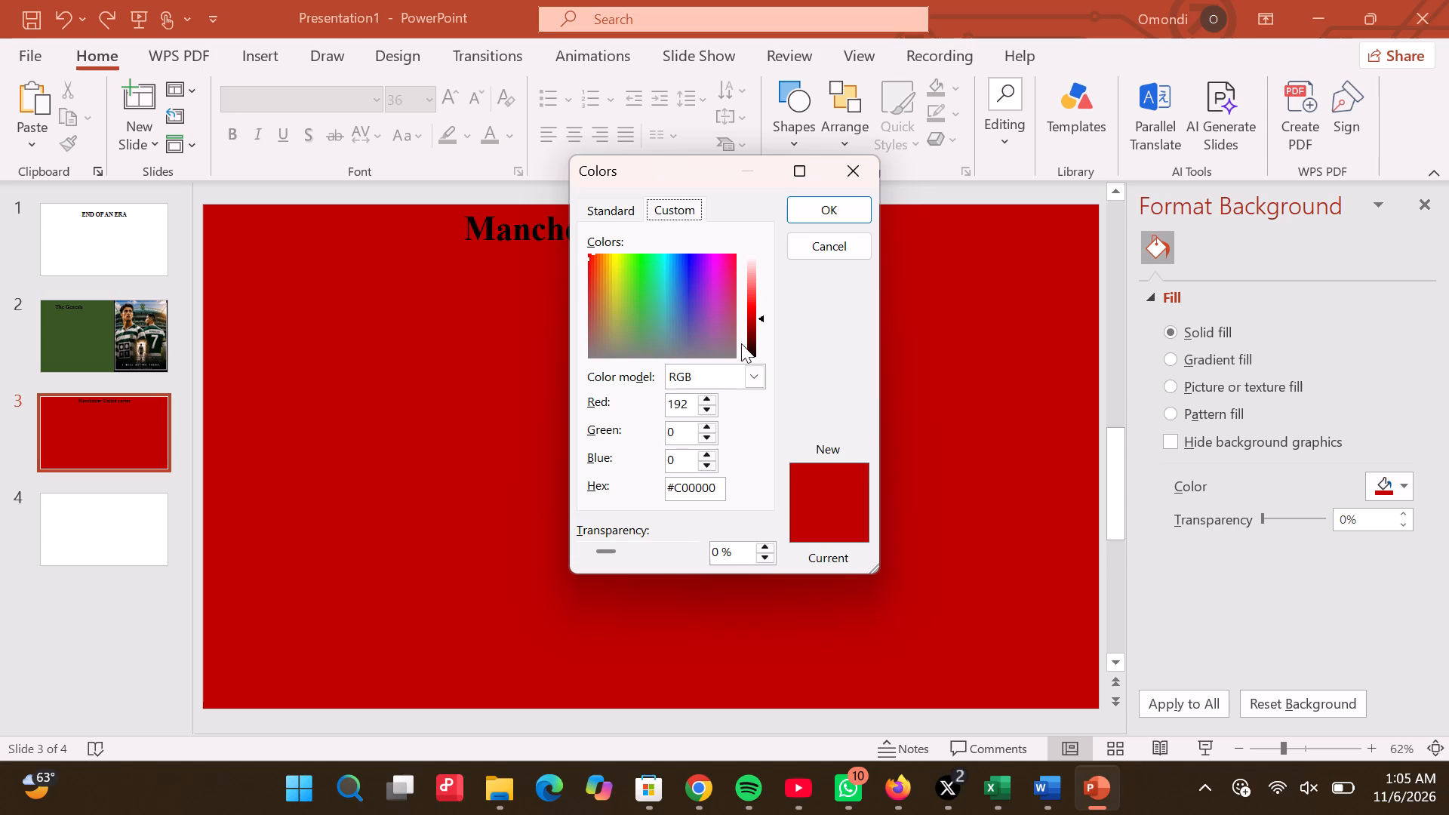
pyautogui.click(706, 425)
pyautogui.tripleClick(706, 425)
pyautogui.click(706, 425)
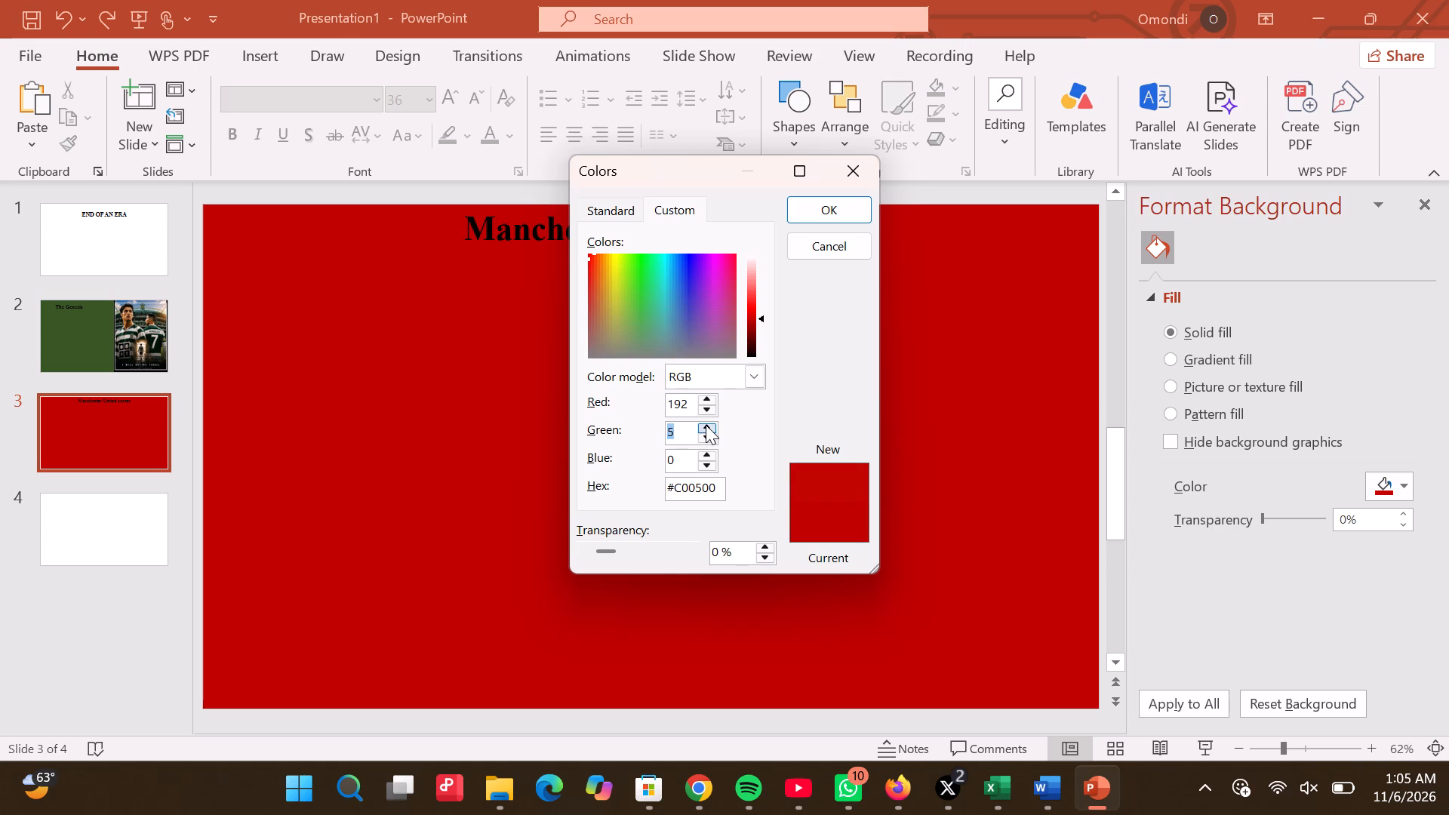
pyautogui.tripleClick(707, 432)
pyautogui.click(707, 432)
pyautogui.click(707, 432)
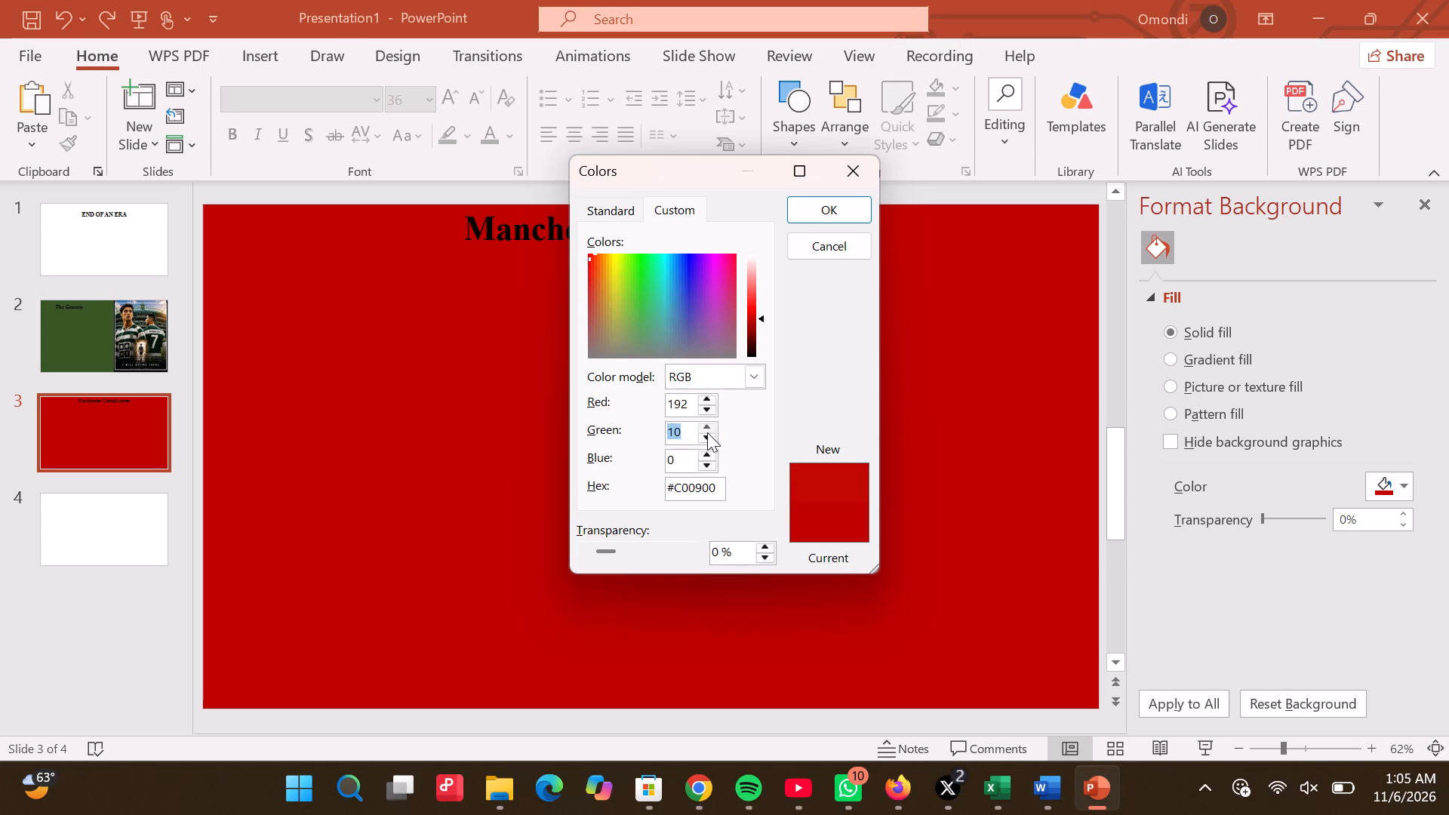
pyautogui.click(707, 432)
pyautogui.click(707, 417)
pyautogui.click(709, 423)
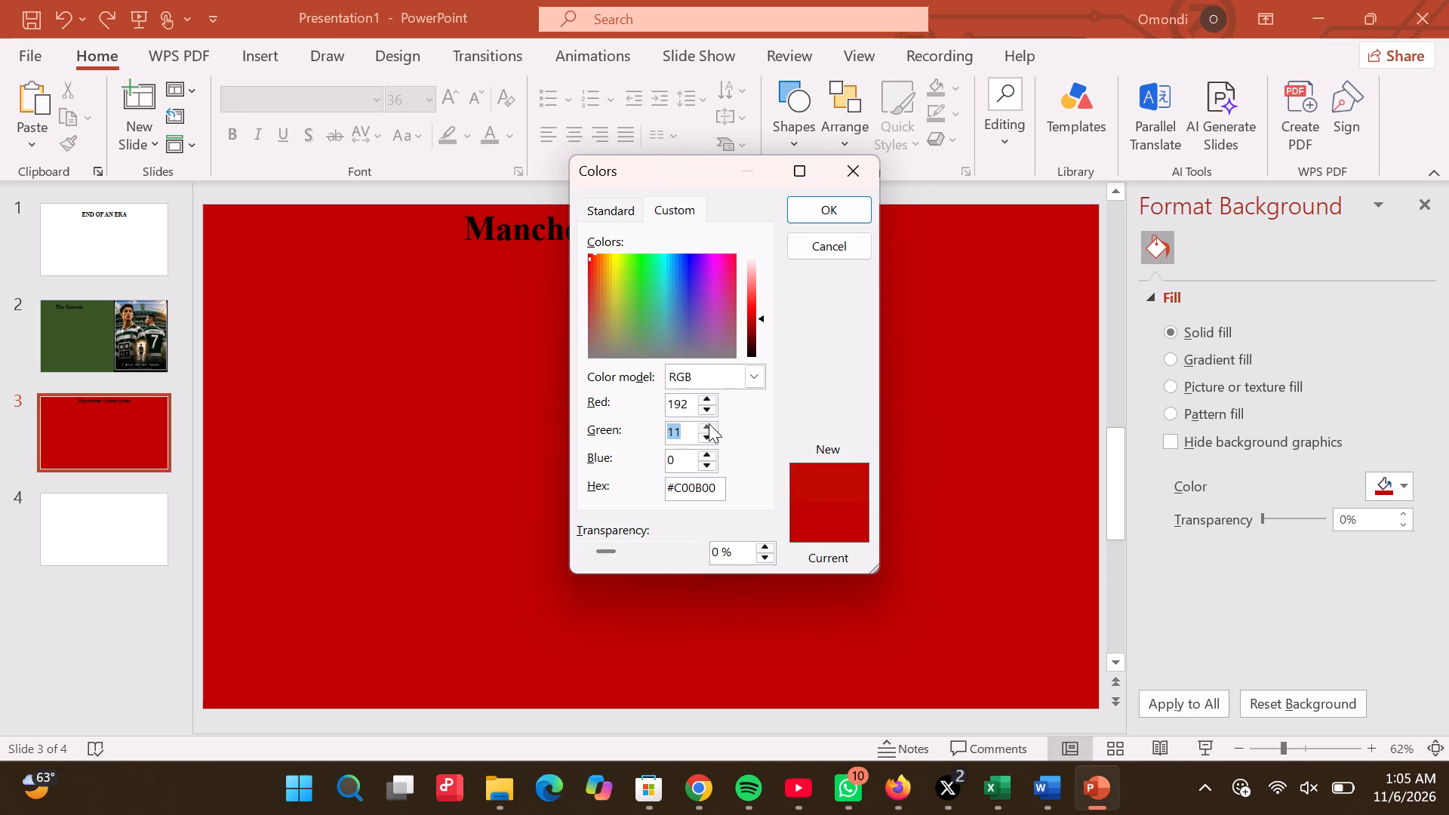
pyautogui.tripleClick(709, 423)
pyautogui.click(709, 423)
pyautogui.tripleClick(712, 433)
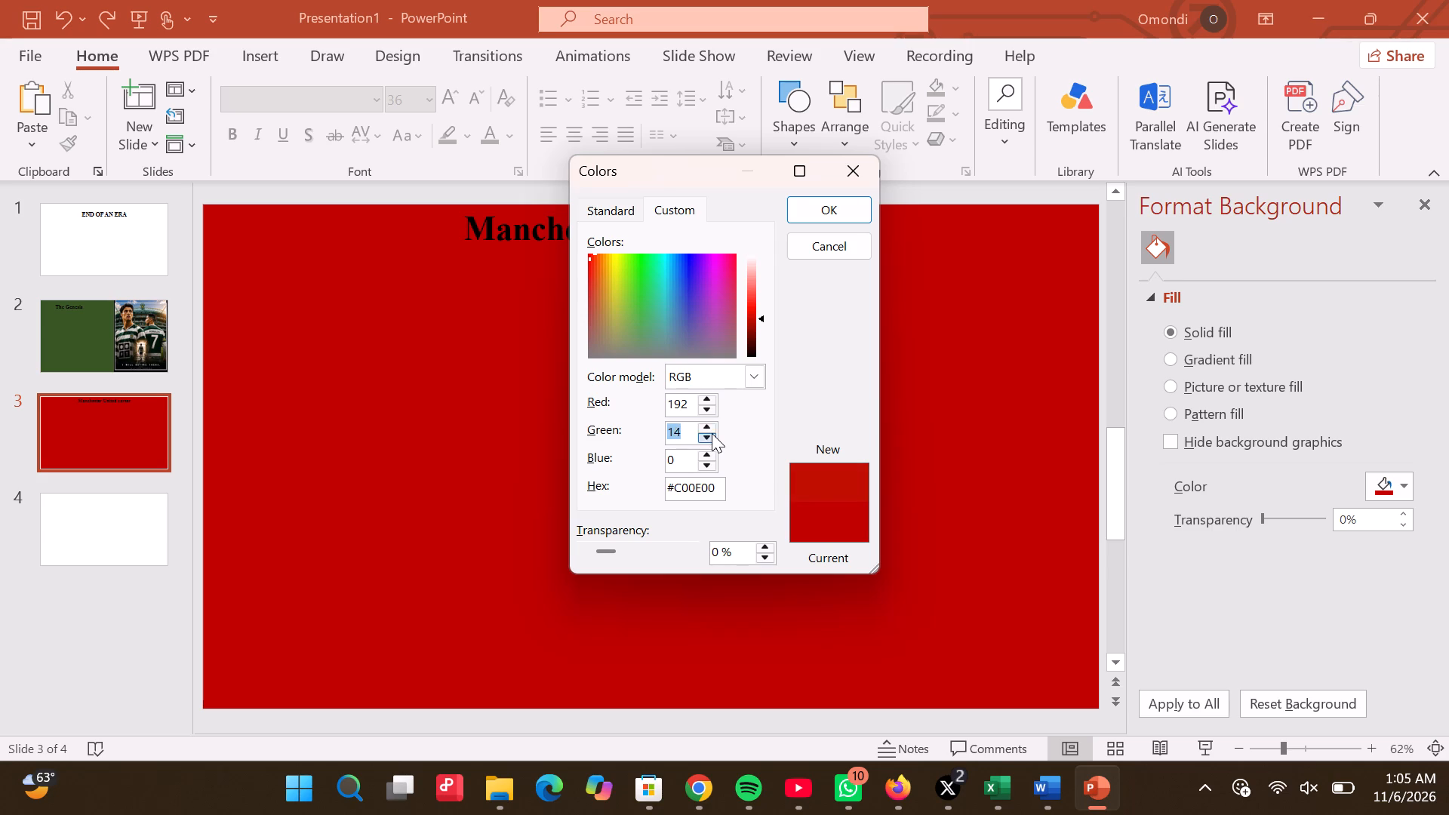
pyautogui.doubleClick(712, 433)
pyautogui.click(817, 561)
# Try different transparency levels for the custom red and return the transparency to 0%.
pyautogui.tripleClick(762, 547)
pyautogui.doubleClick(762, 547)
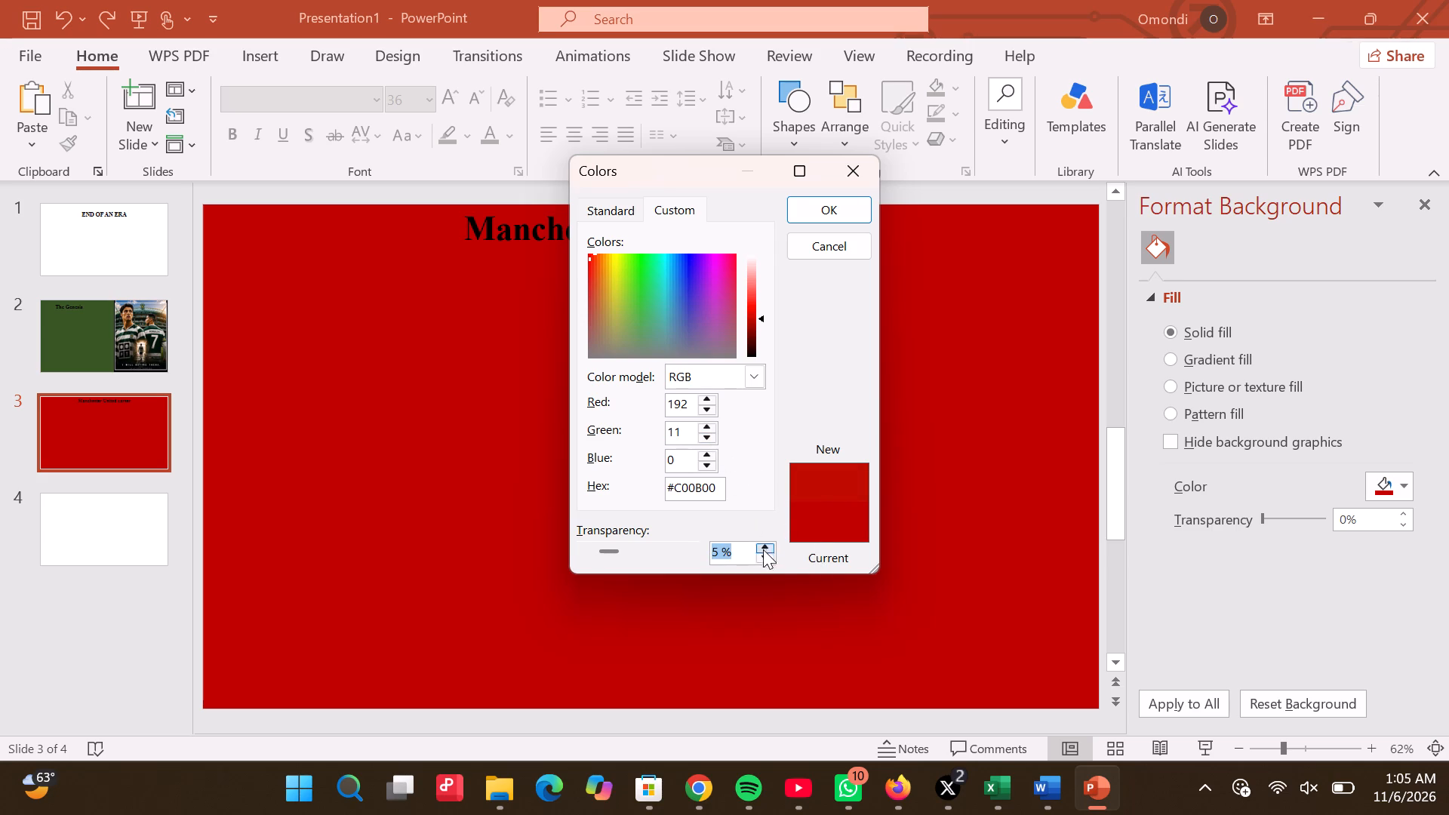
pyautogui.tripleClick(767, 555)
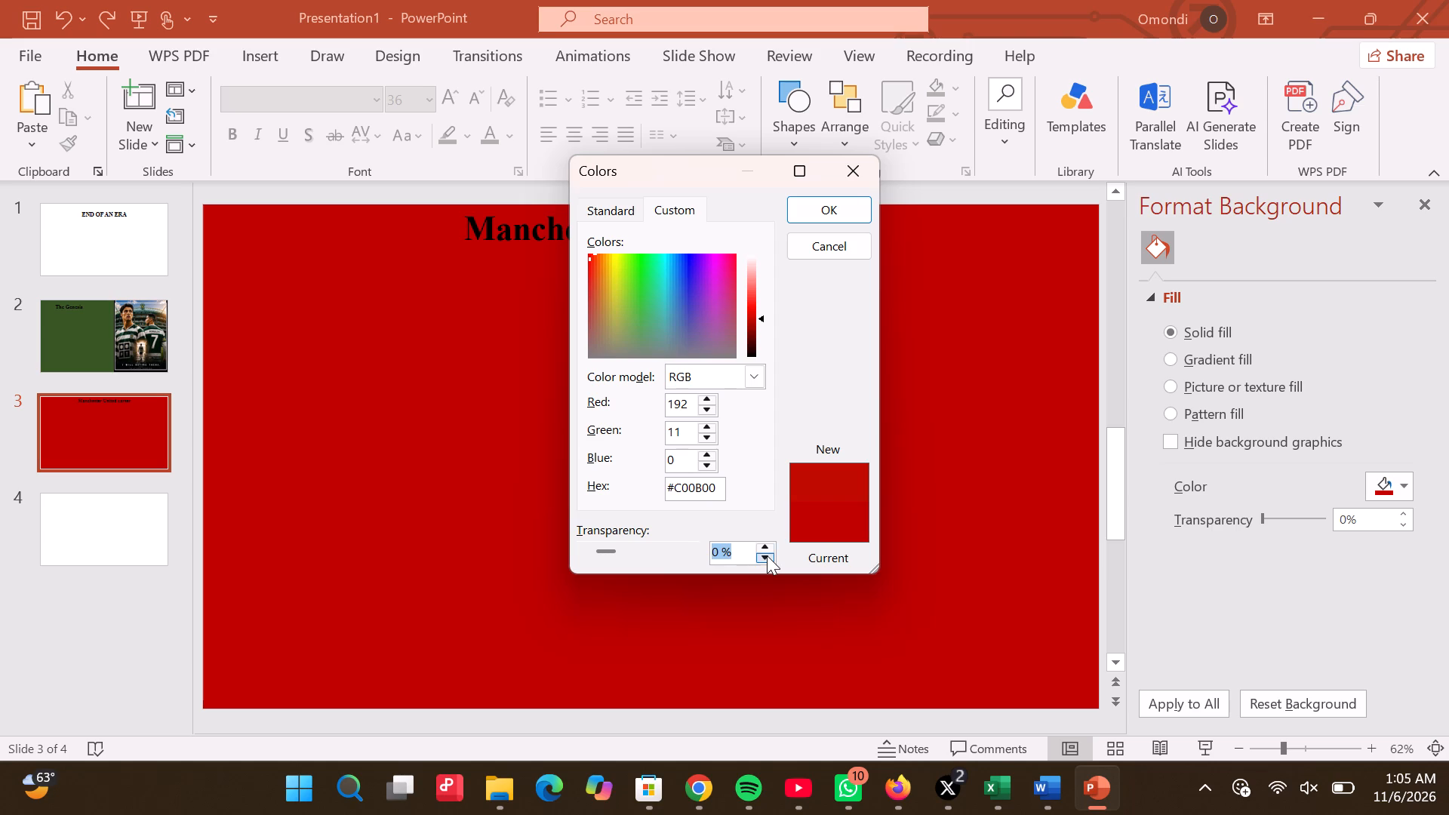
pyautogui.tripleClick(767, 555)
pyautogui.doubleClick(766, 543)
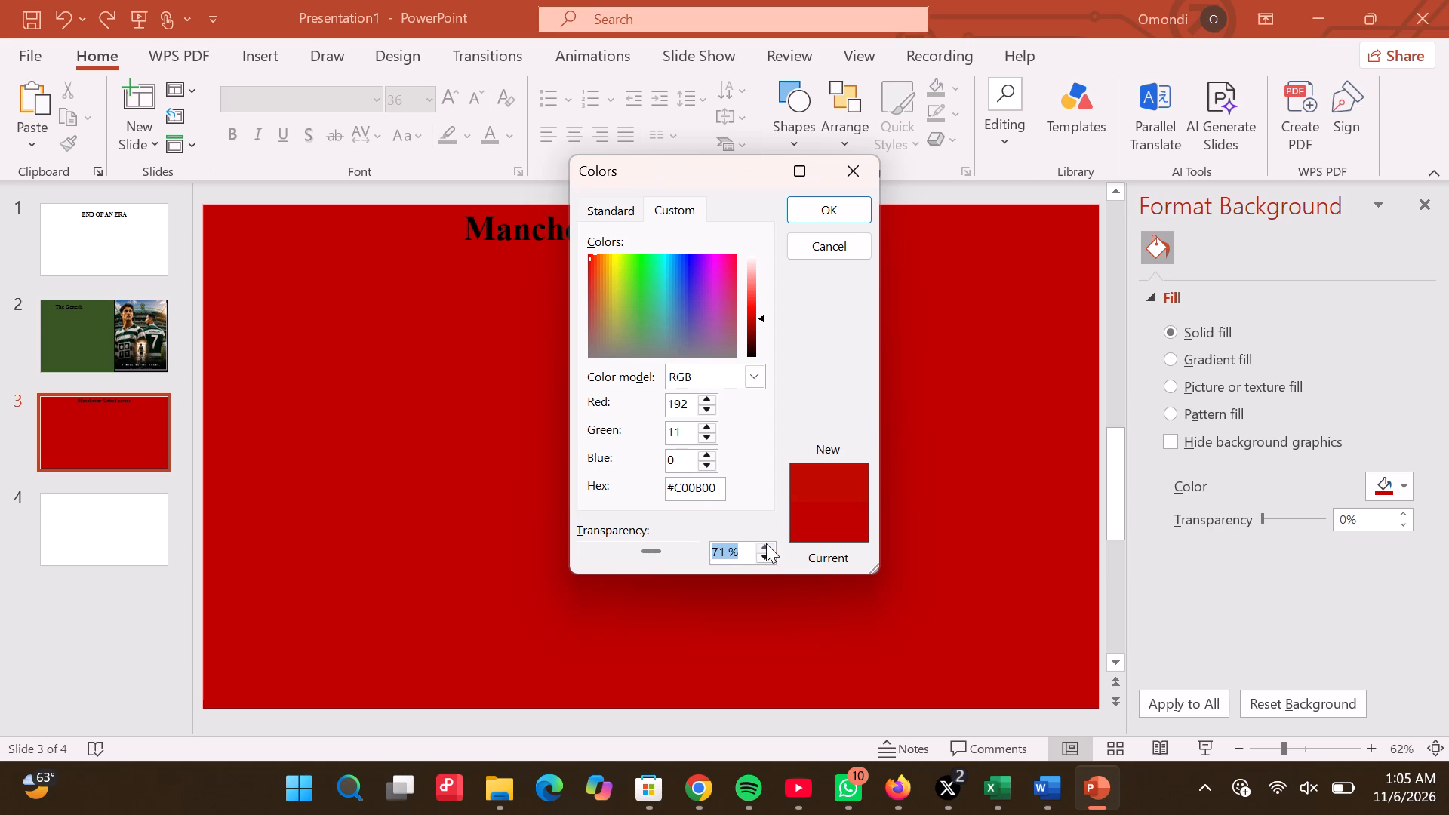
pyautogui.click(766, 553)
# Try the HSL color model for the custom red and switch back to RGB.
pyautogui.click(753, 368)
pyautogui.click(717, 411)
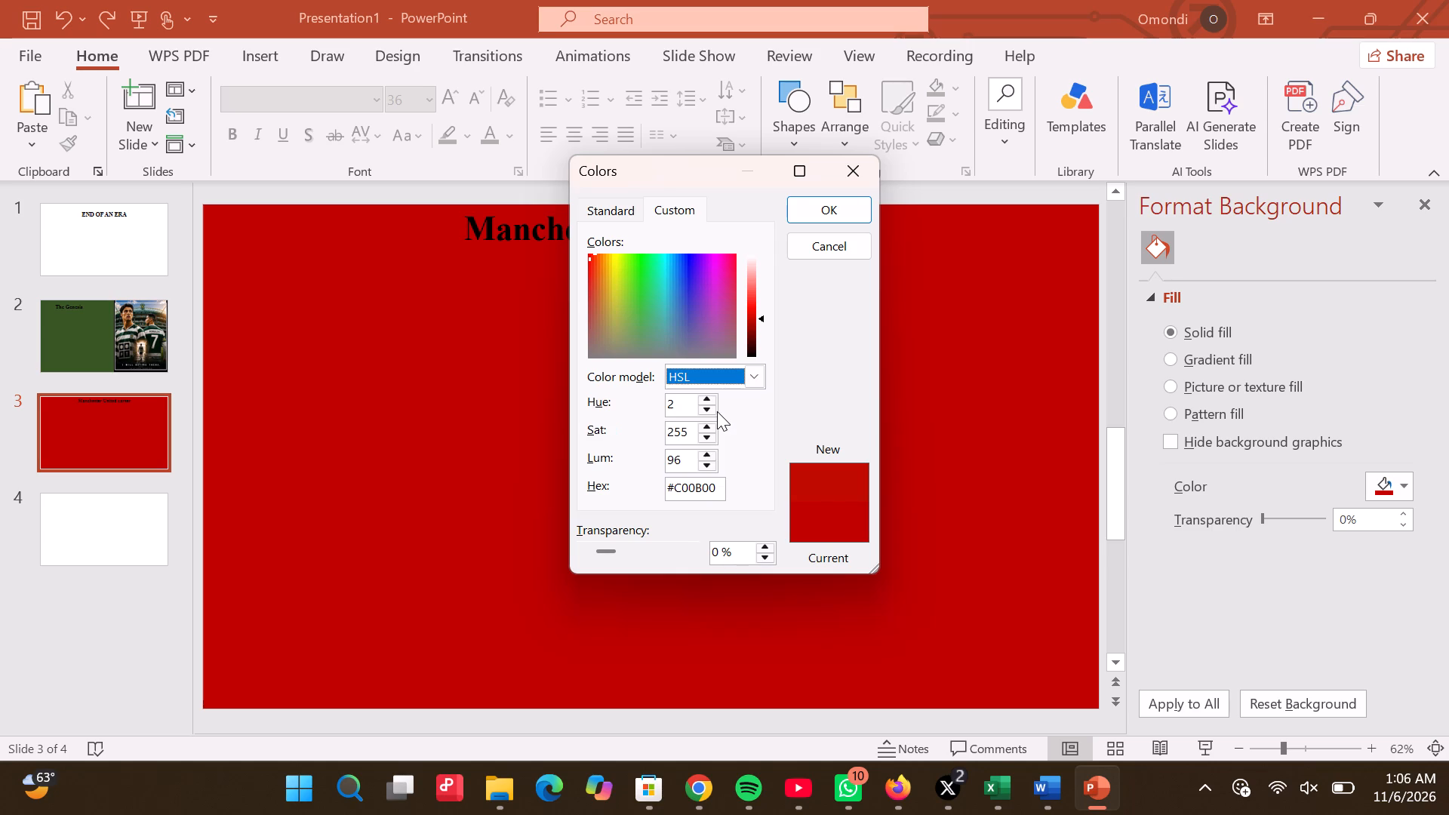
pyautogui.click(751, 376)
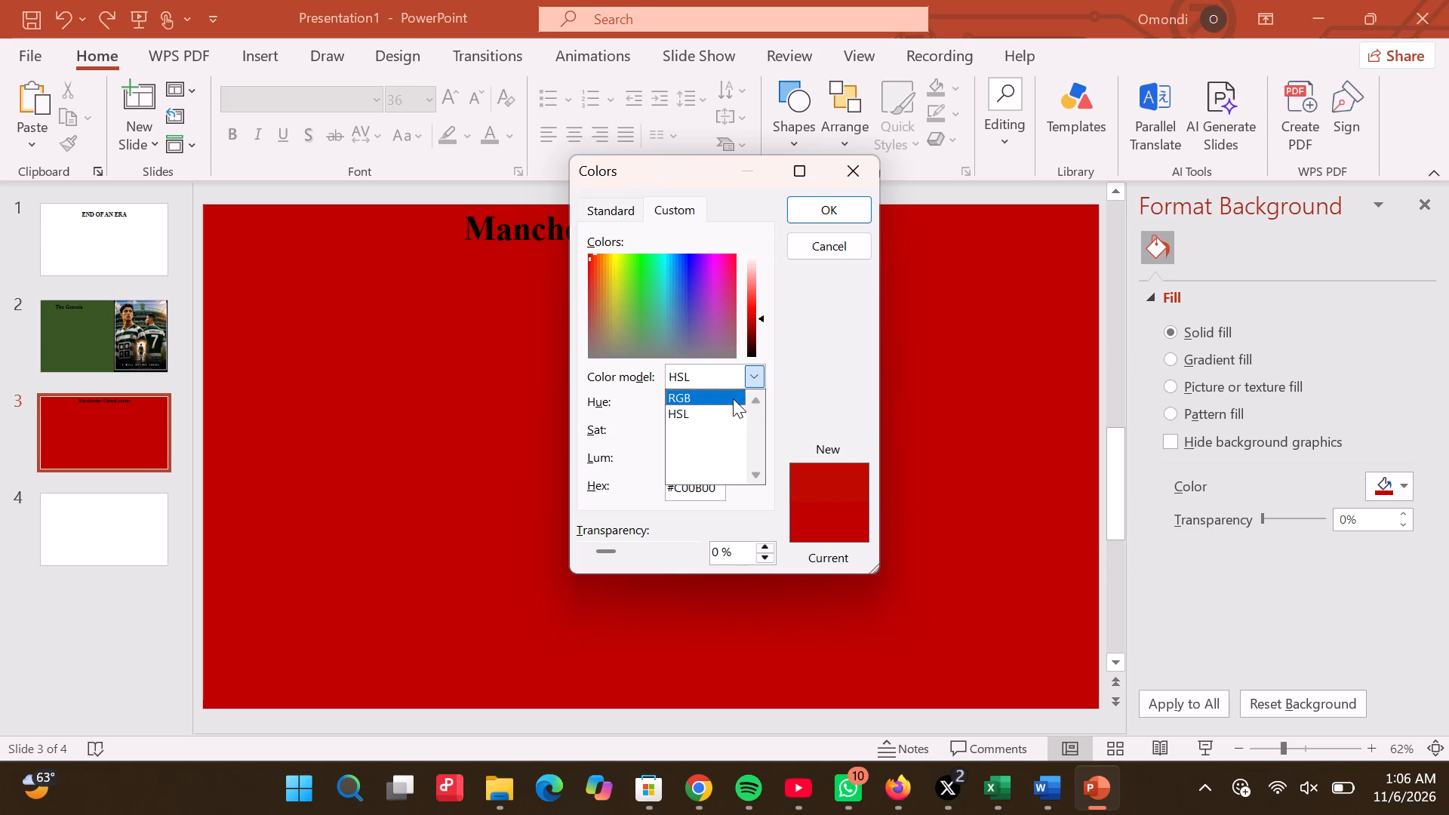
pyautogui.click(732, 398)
# Apply the custom red #C00B00 to slide 3's background.
pyautogui.click(362, 316)
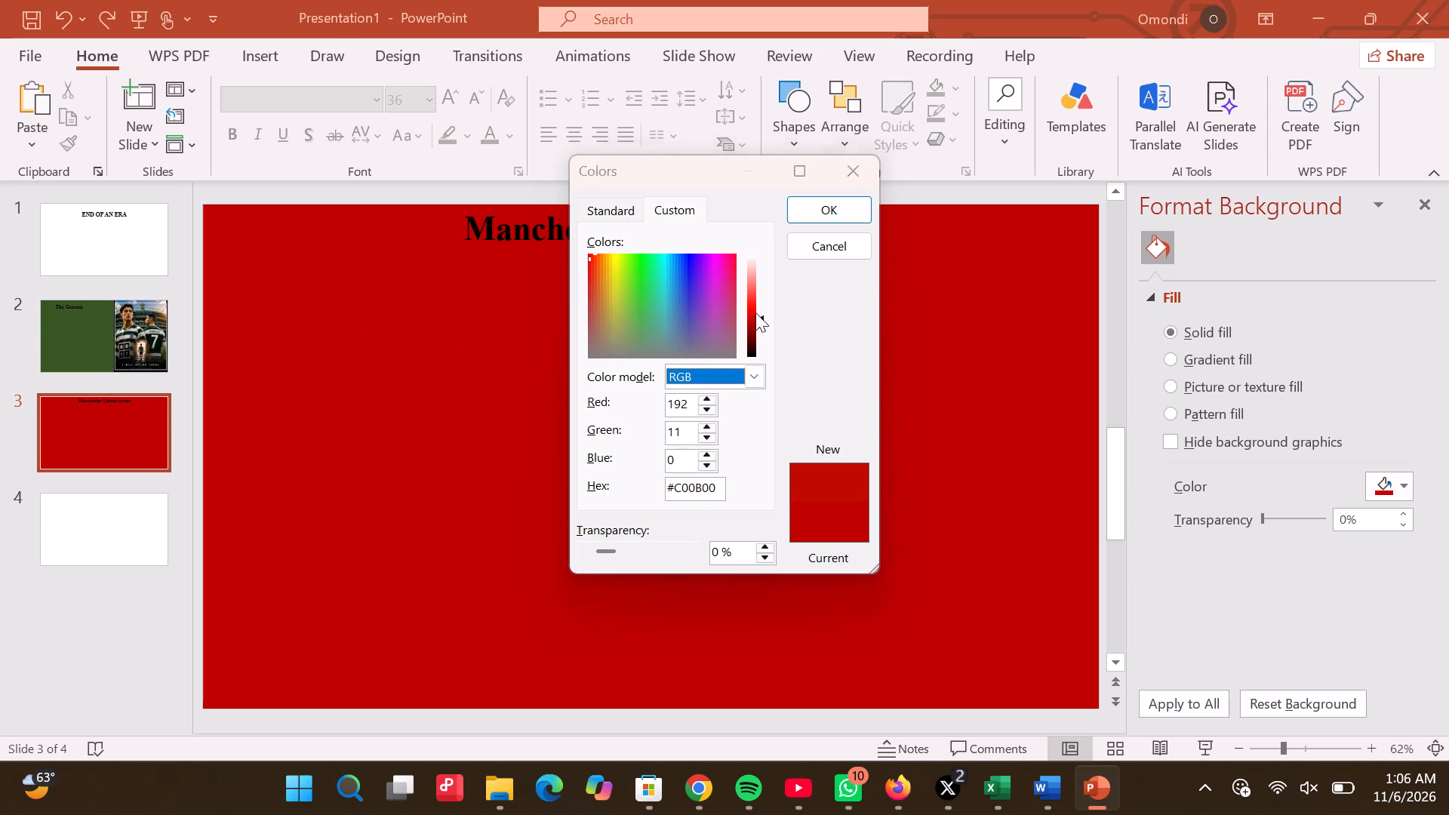
pyautogui.click(846, 210)
pyautogui.click(531, 362)
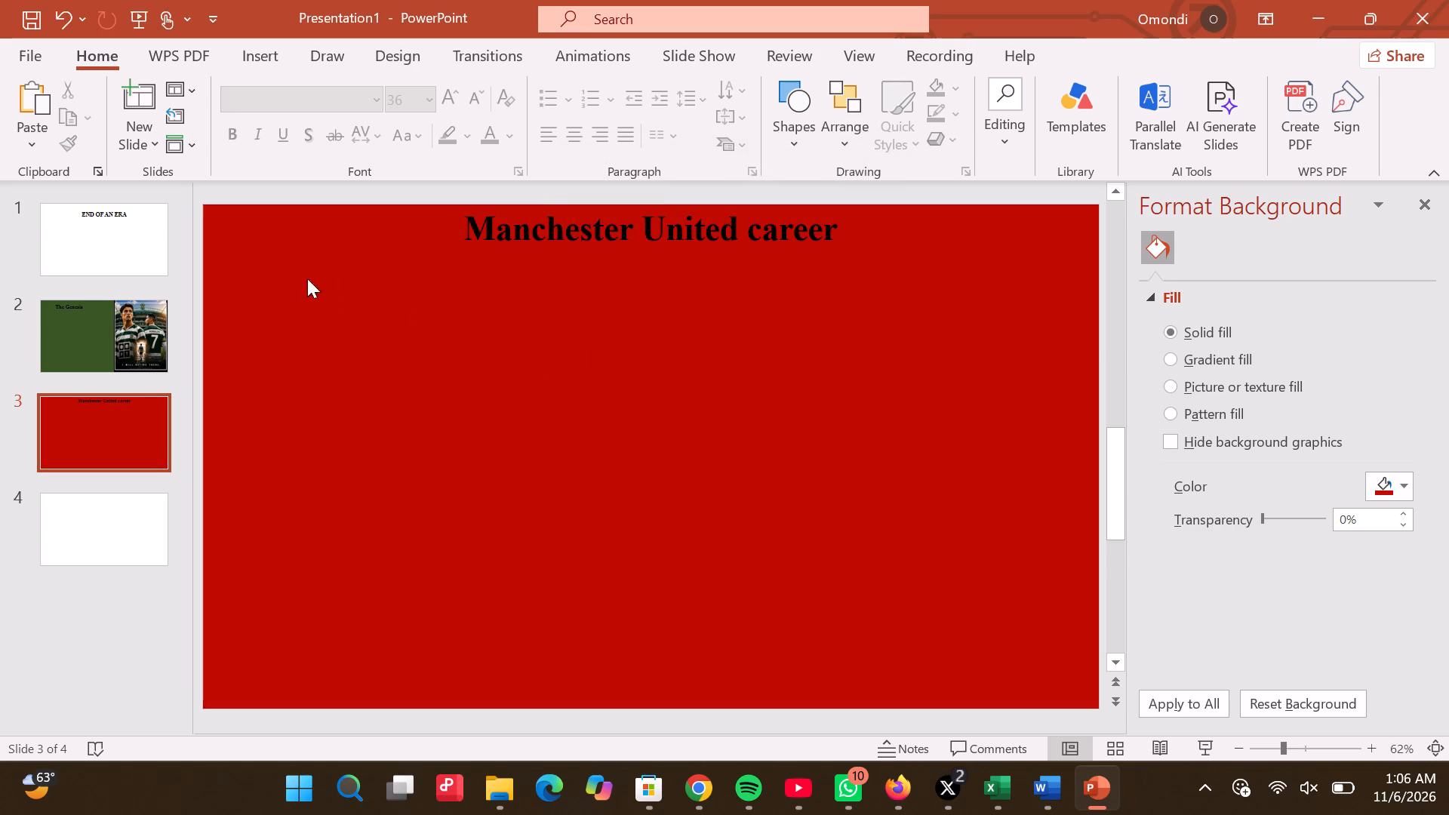
# Reset slide 3 with the "Manchester United career" heading to its layout defaults.
pyautogui.click(411, 245)
pyautogui.click(411, 401)
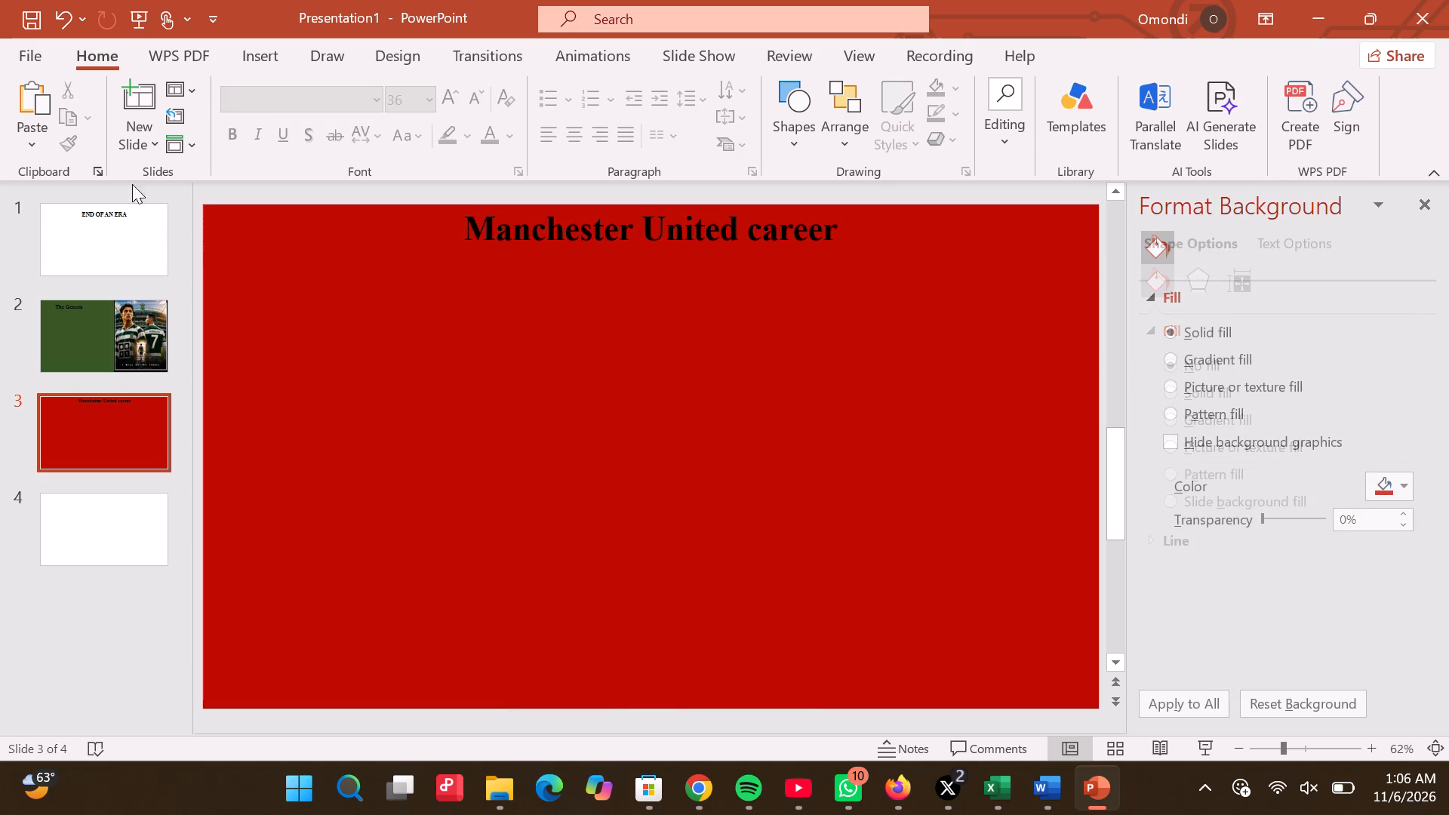
pyautogui.click(377, 427)
pyautogui.rightClick(380, 423)
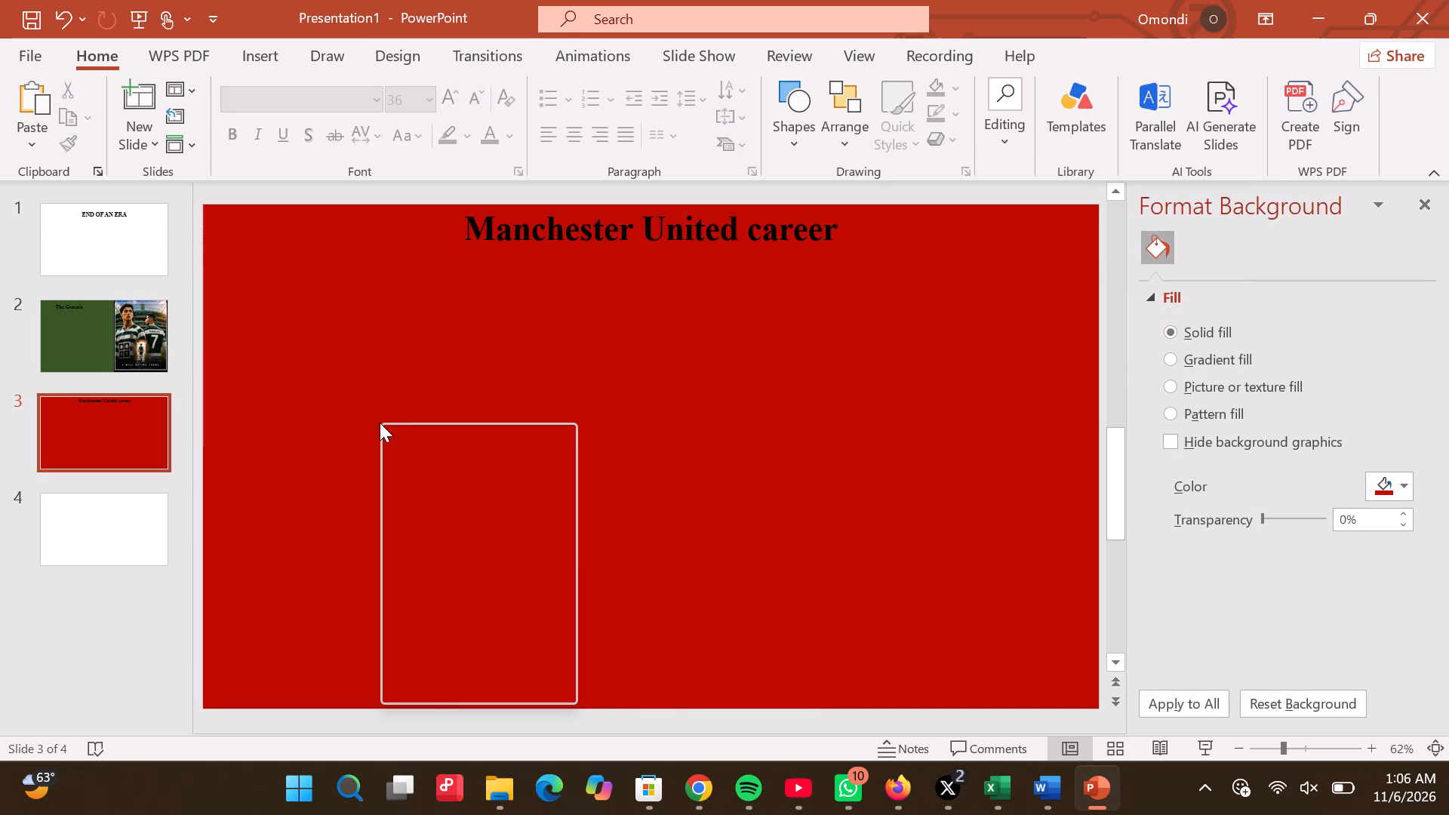
pyautogui.click(376, 364)
pyautogui.click(376, 364)
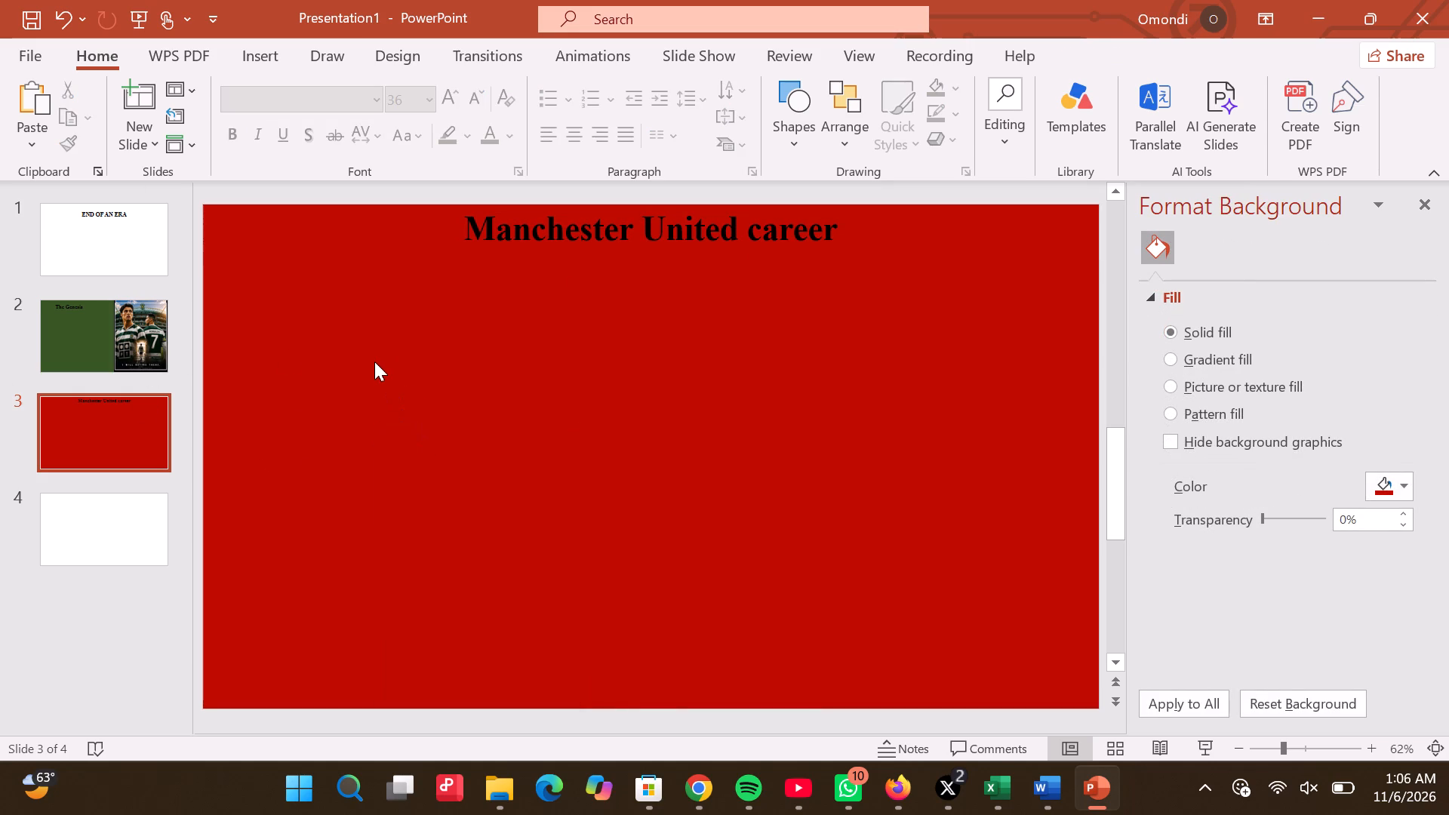
pyautogui.rightClick(374, 361)
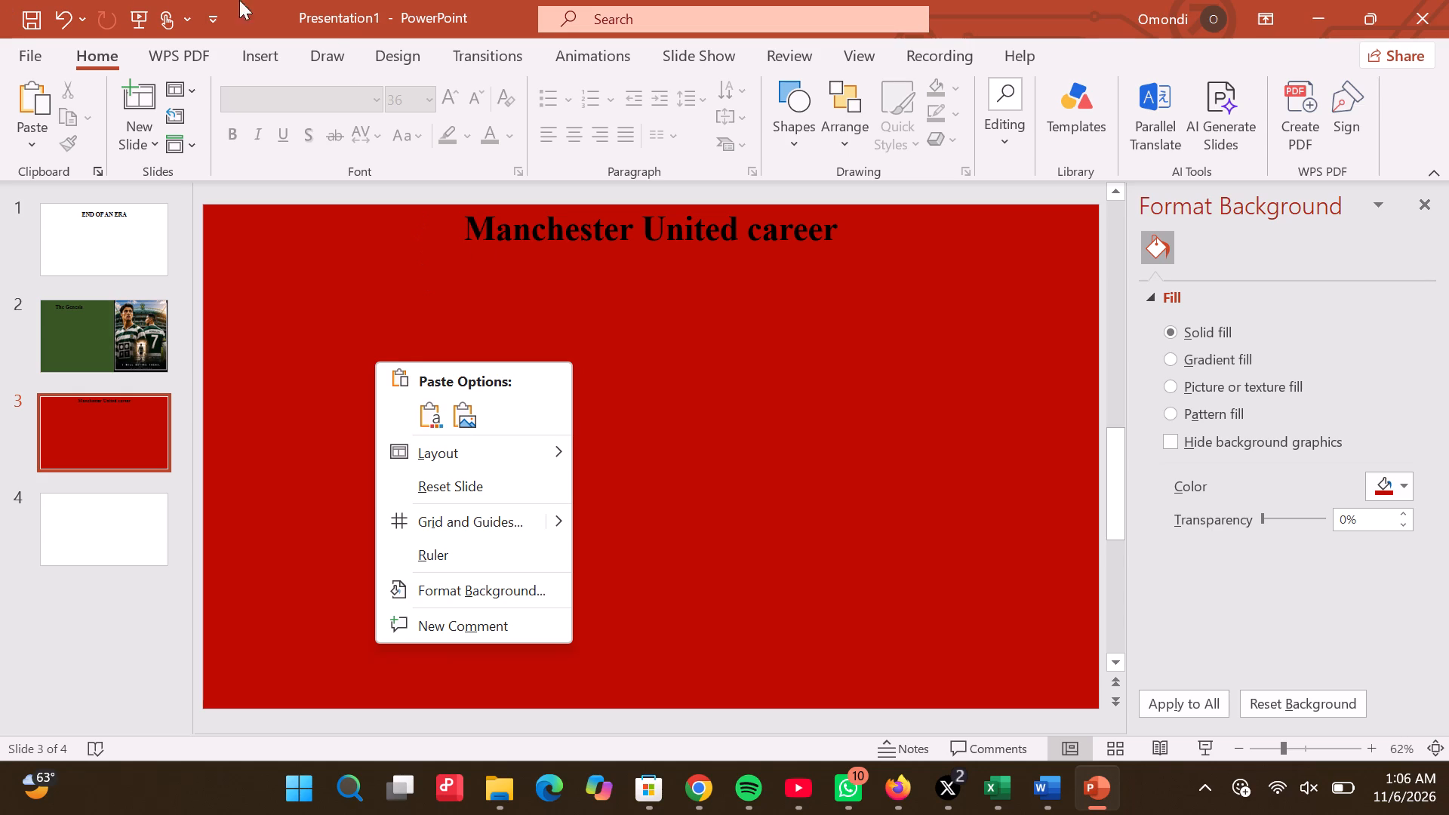
pyautogui.click(500, 476)
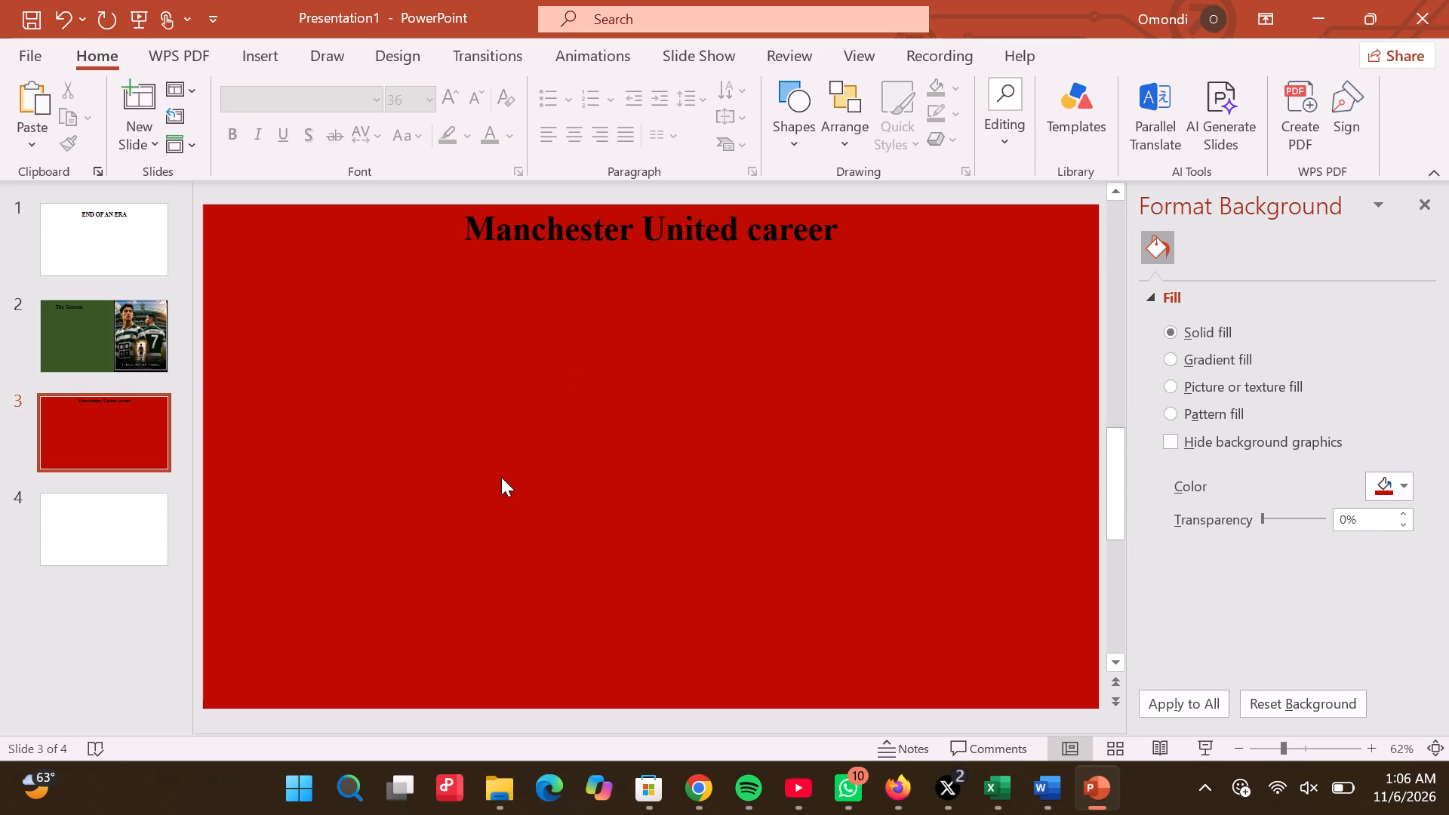
pyautogui.click(501, 477)
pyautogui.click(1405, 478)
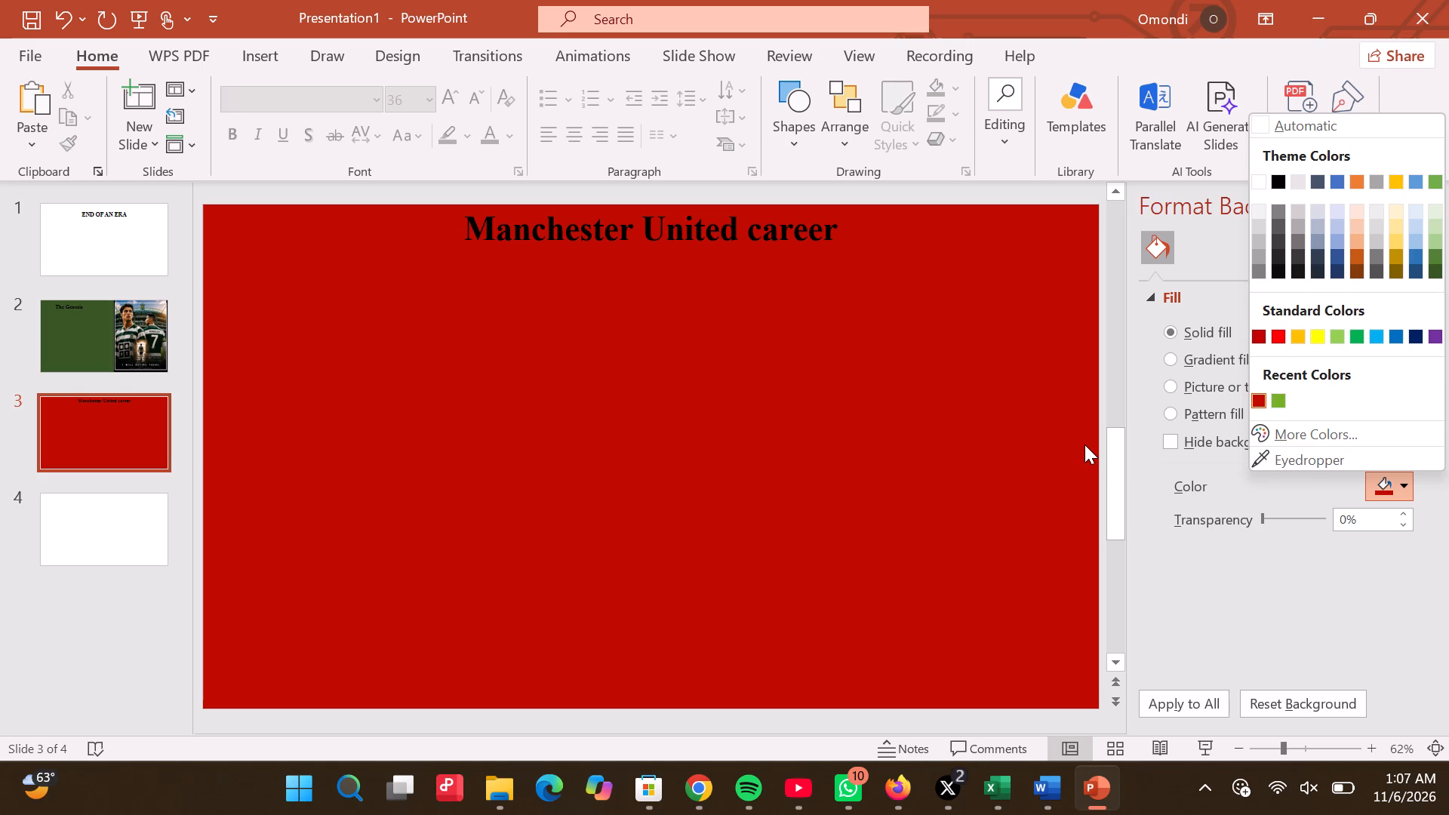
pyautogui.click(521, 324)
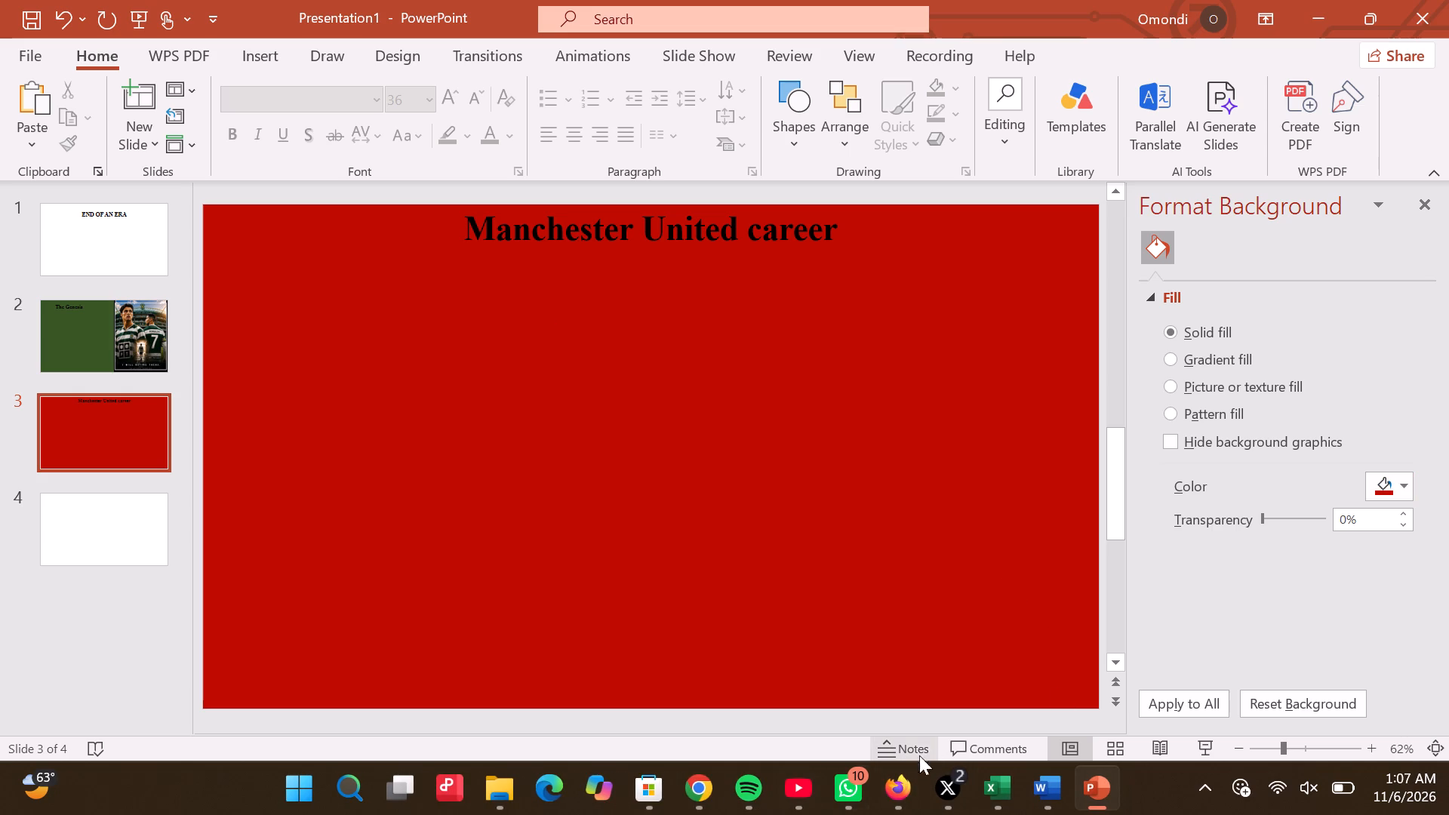
# Insert the Google Images photo of Ronaldo dribbling in the red Vodafone shirt from Chrome onto slide 3.
pyautogui.click(700, 814)
pyautogui.click(756, 705)
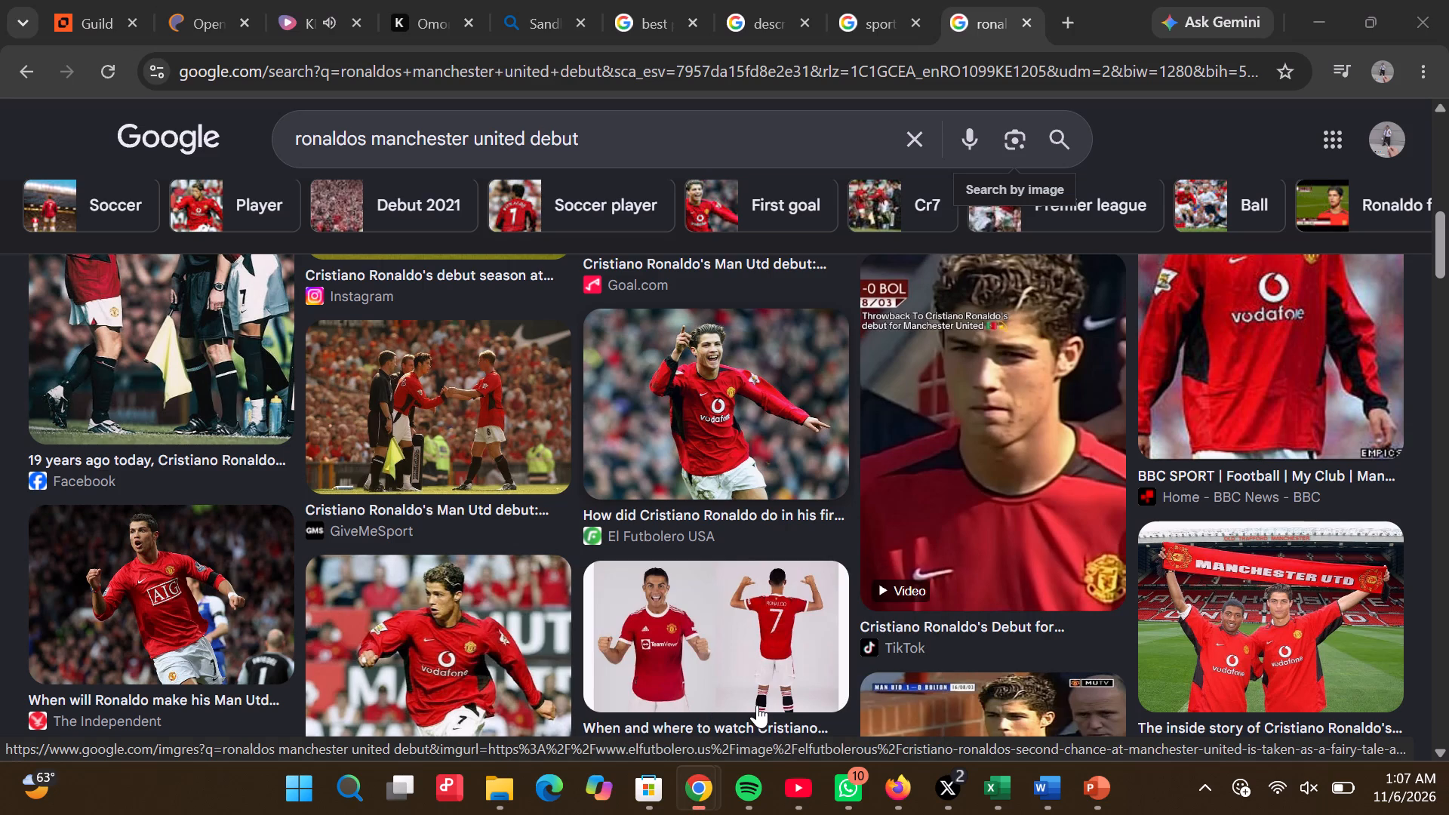
pyautogui.scroll(-2, 723, 487)
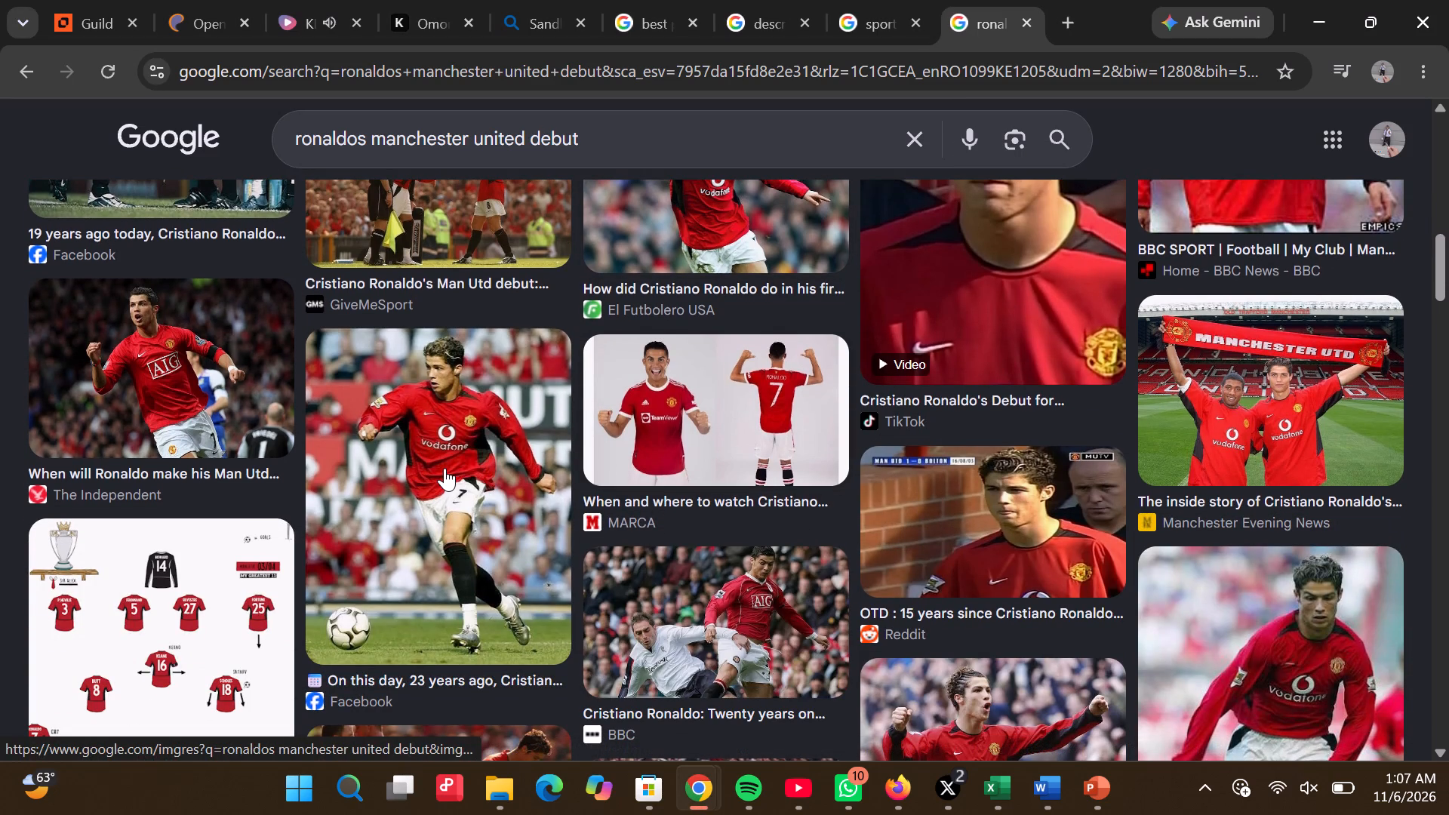
pyautogui.moveTo(445, 468); pyautogui.dragTo(759, 666)
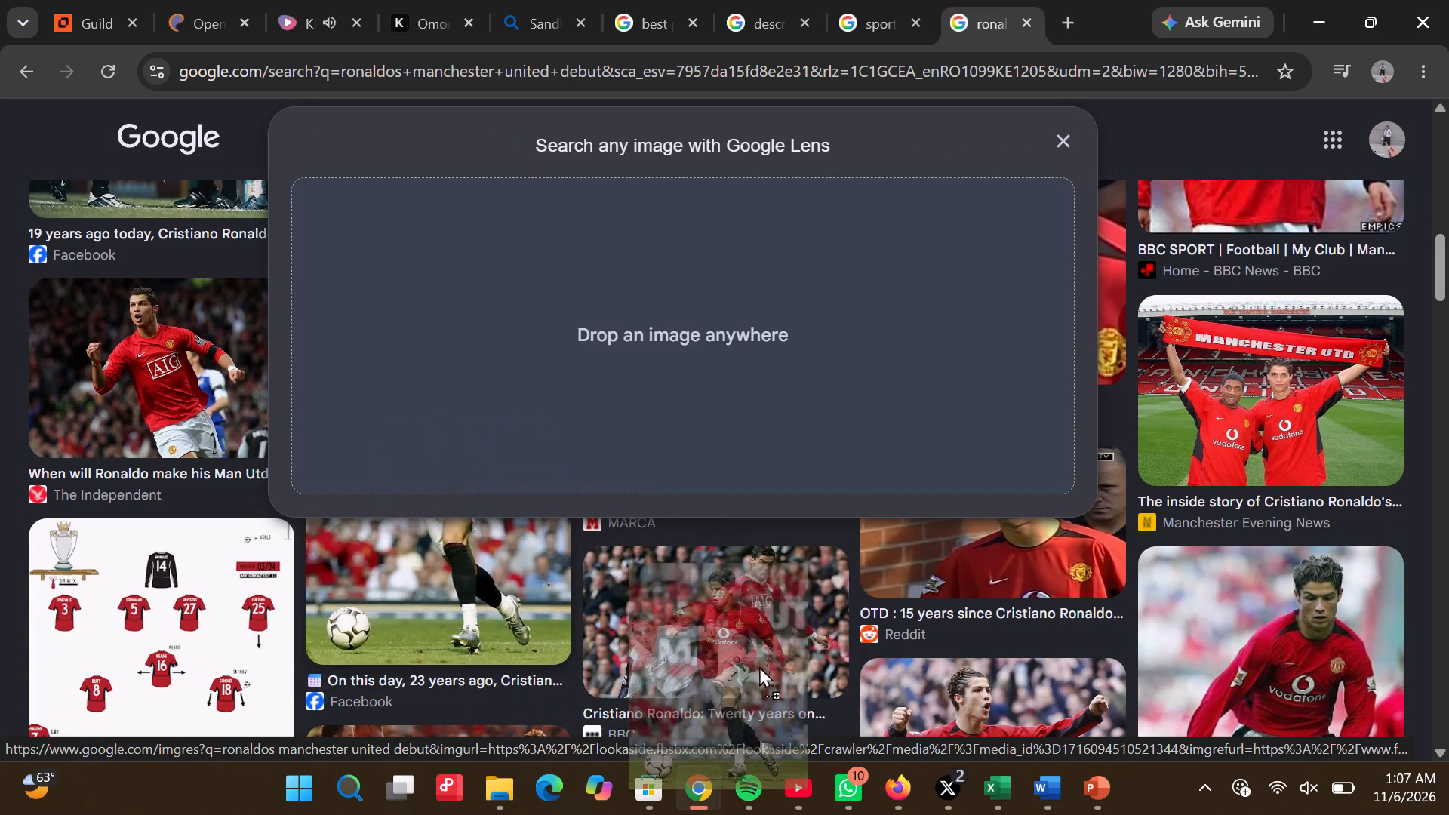
pyautogui.moveTo(759, 666); pyautogui.dragTo(1023, 657)
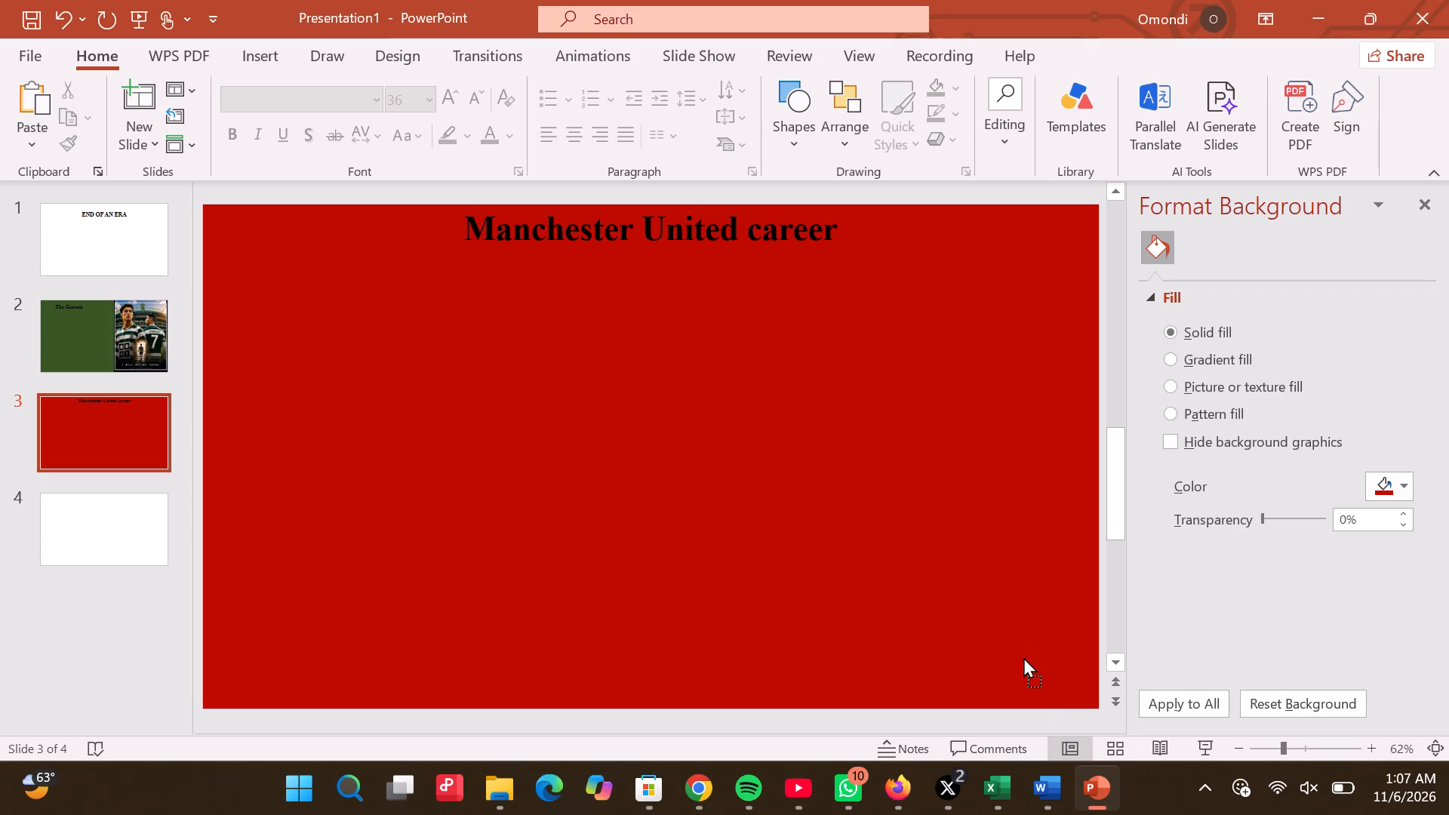
pyautogui.moveTo(1023, 657); pyautogui.dragTo(936, 494)
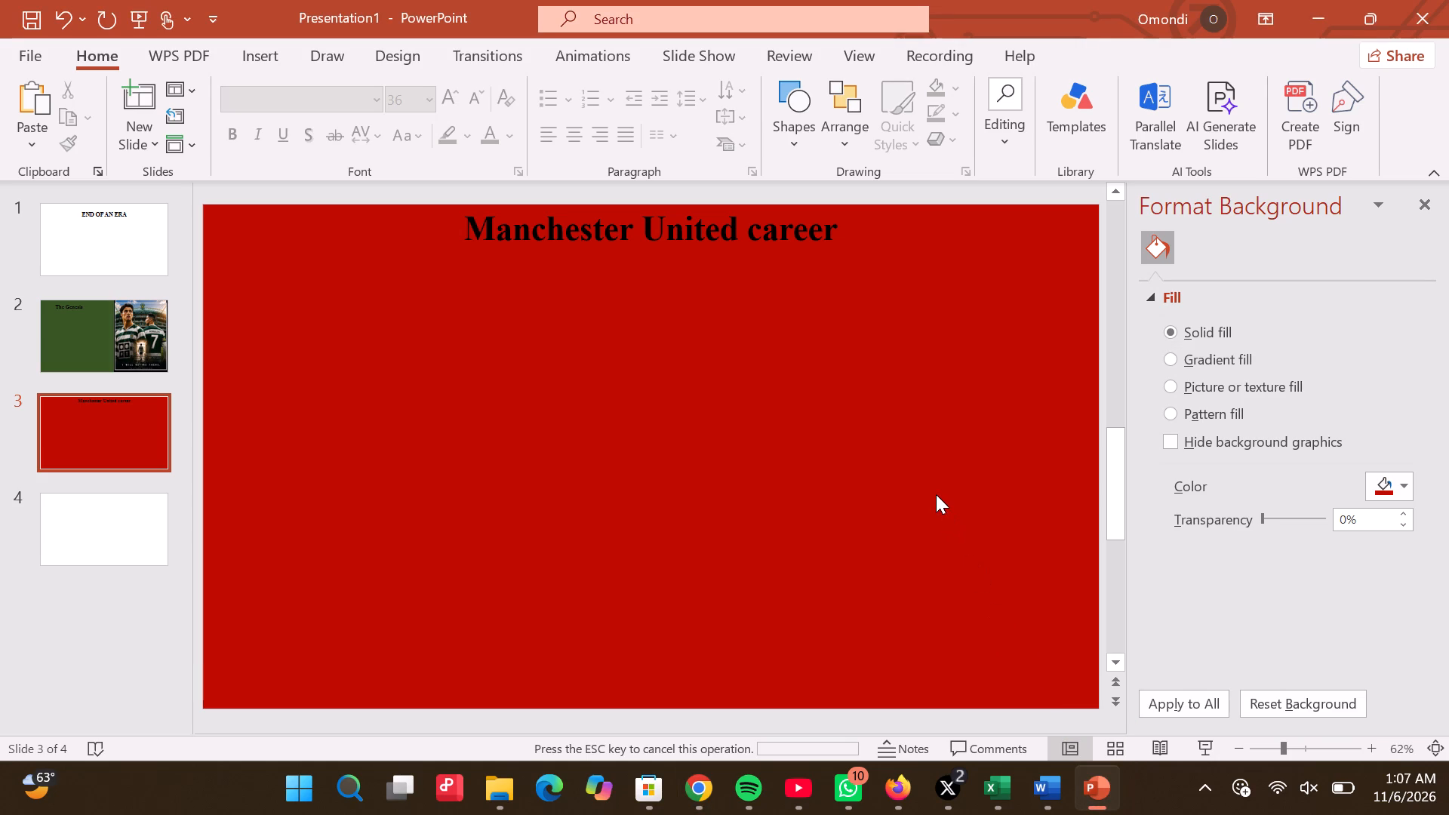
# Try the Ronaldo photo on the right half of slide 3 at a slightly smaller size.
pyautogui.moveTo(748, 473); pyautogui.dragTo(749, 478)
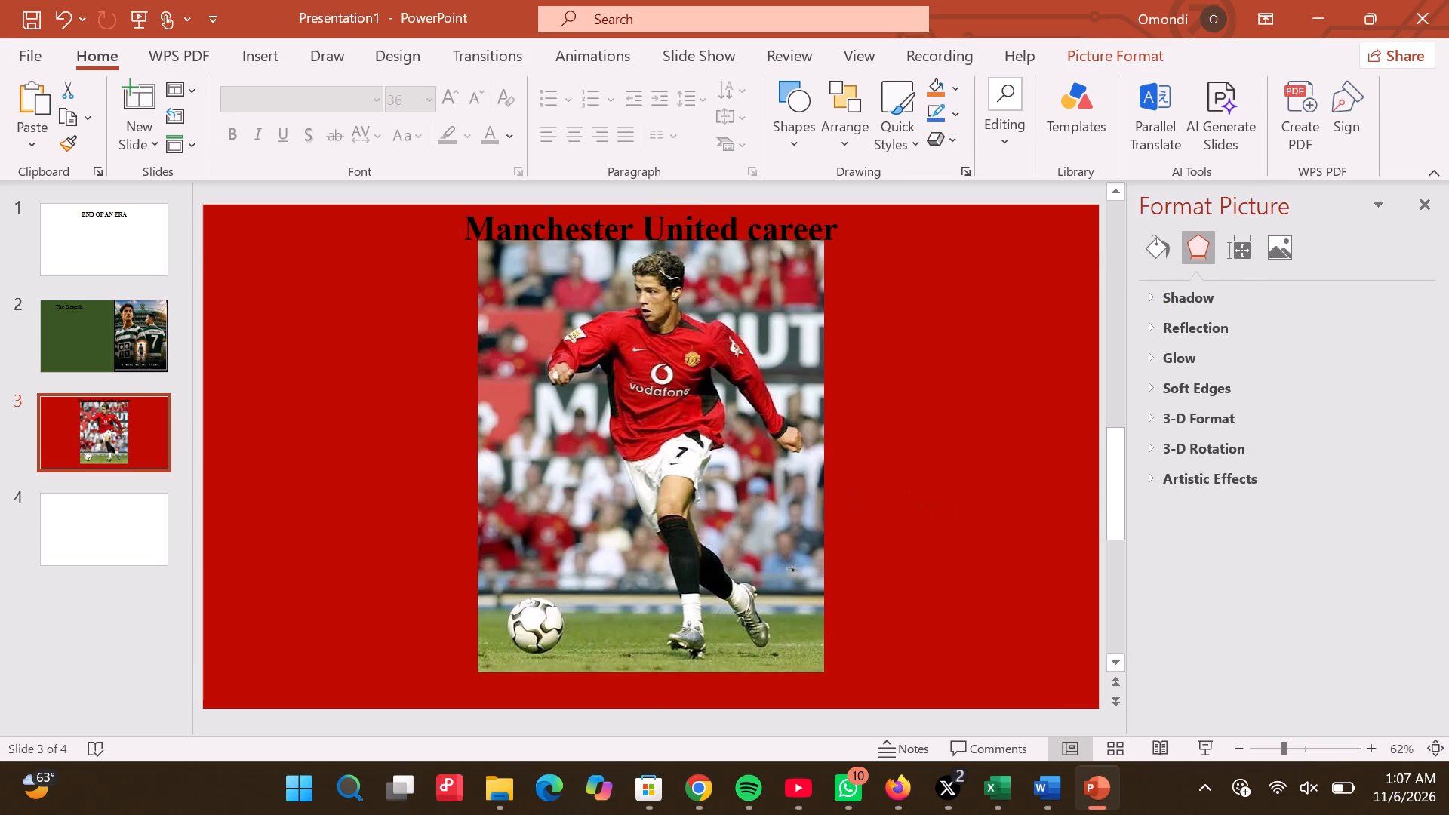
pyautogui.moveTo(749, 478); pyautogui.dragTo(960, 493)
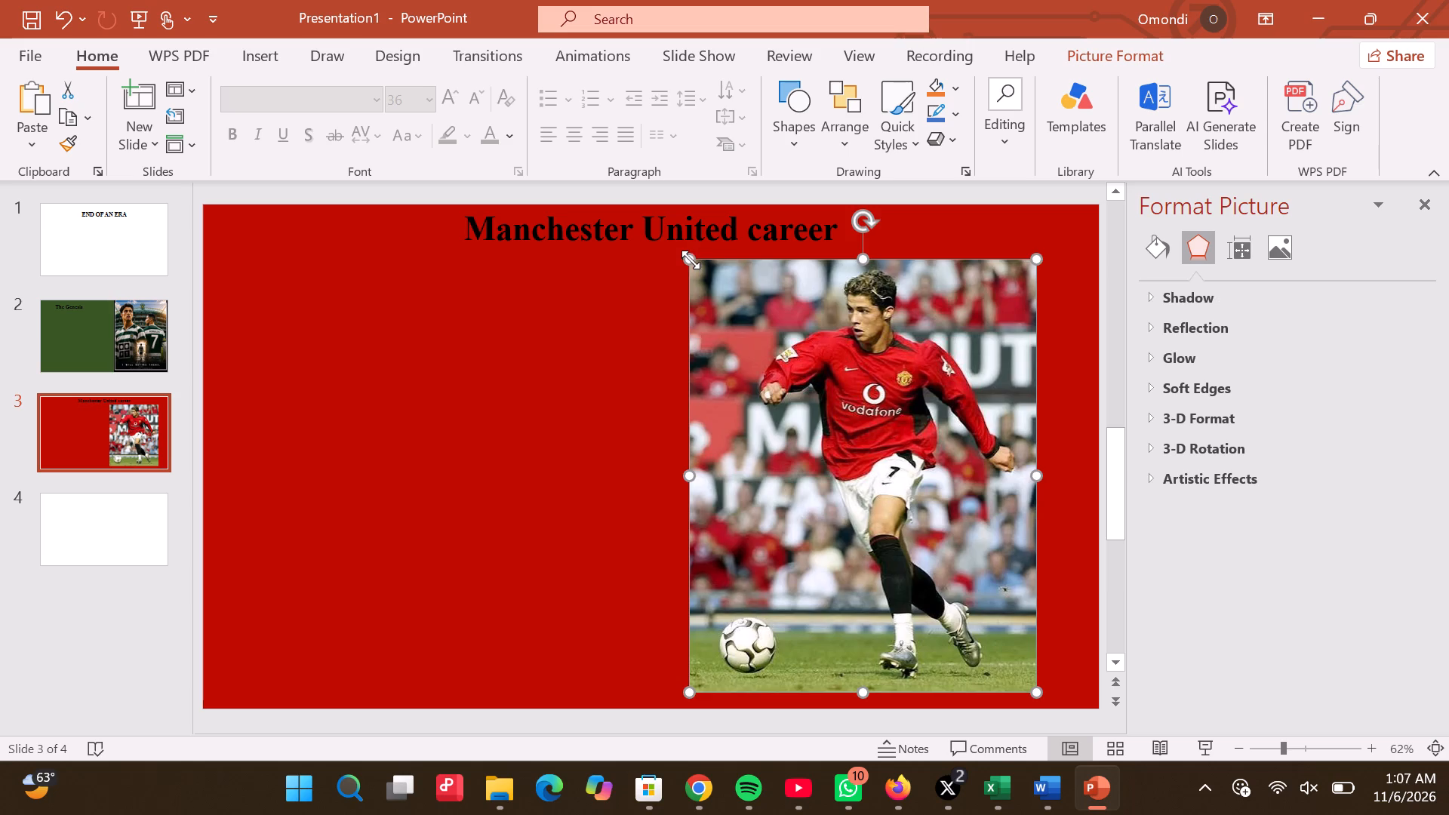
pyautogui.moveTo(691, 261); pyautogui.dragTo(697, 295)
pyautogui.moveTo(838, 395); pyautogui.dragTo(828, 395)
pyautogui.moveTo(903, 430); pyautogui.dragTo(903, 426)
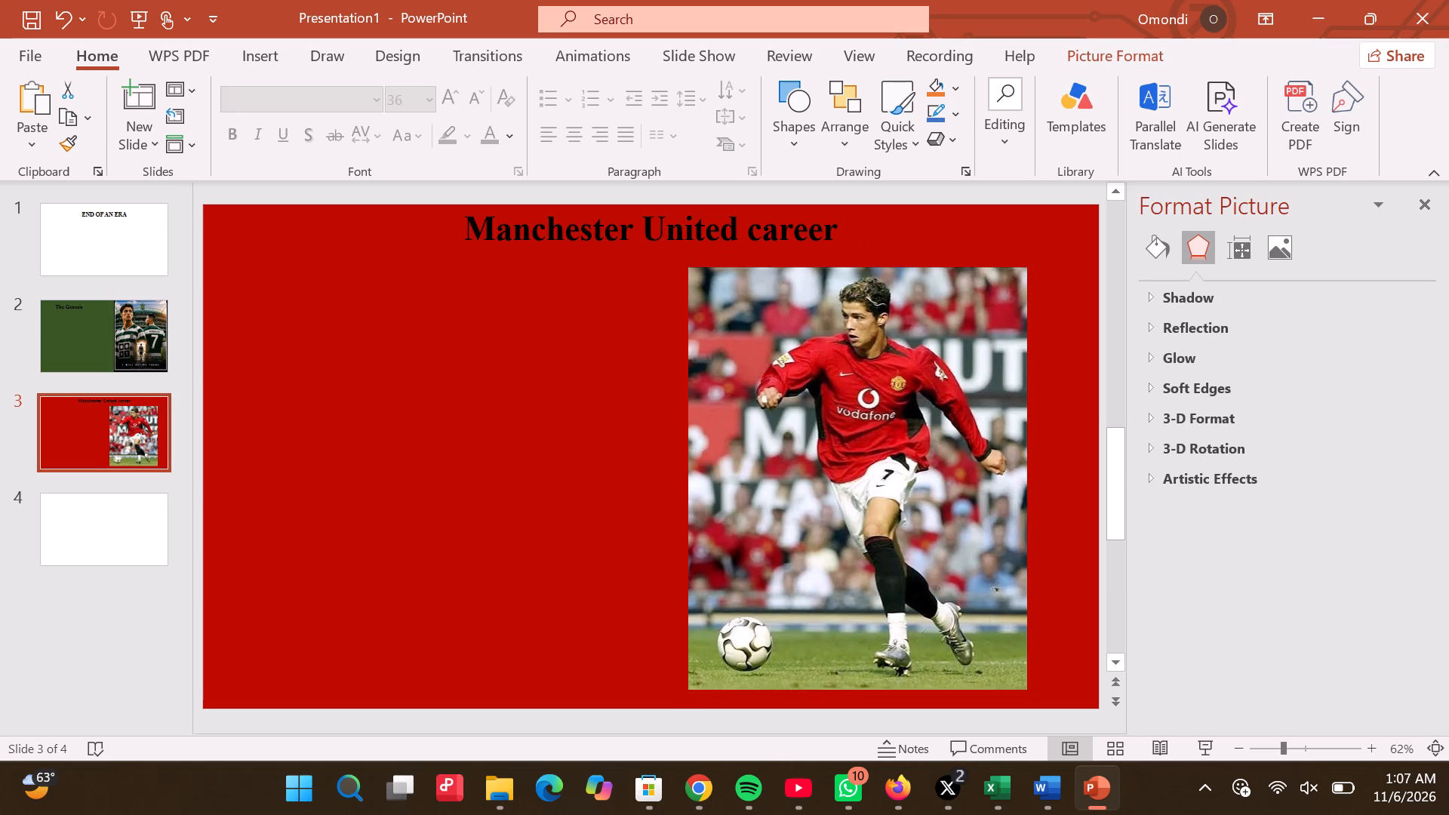
# Move the Ronaldo photo to the left half of slide 3 and enlarge it to fill the height below the heading.
pyautogui.moveTo(903, 426); pyautogui.dragTo(441, 422)
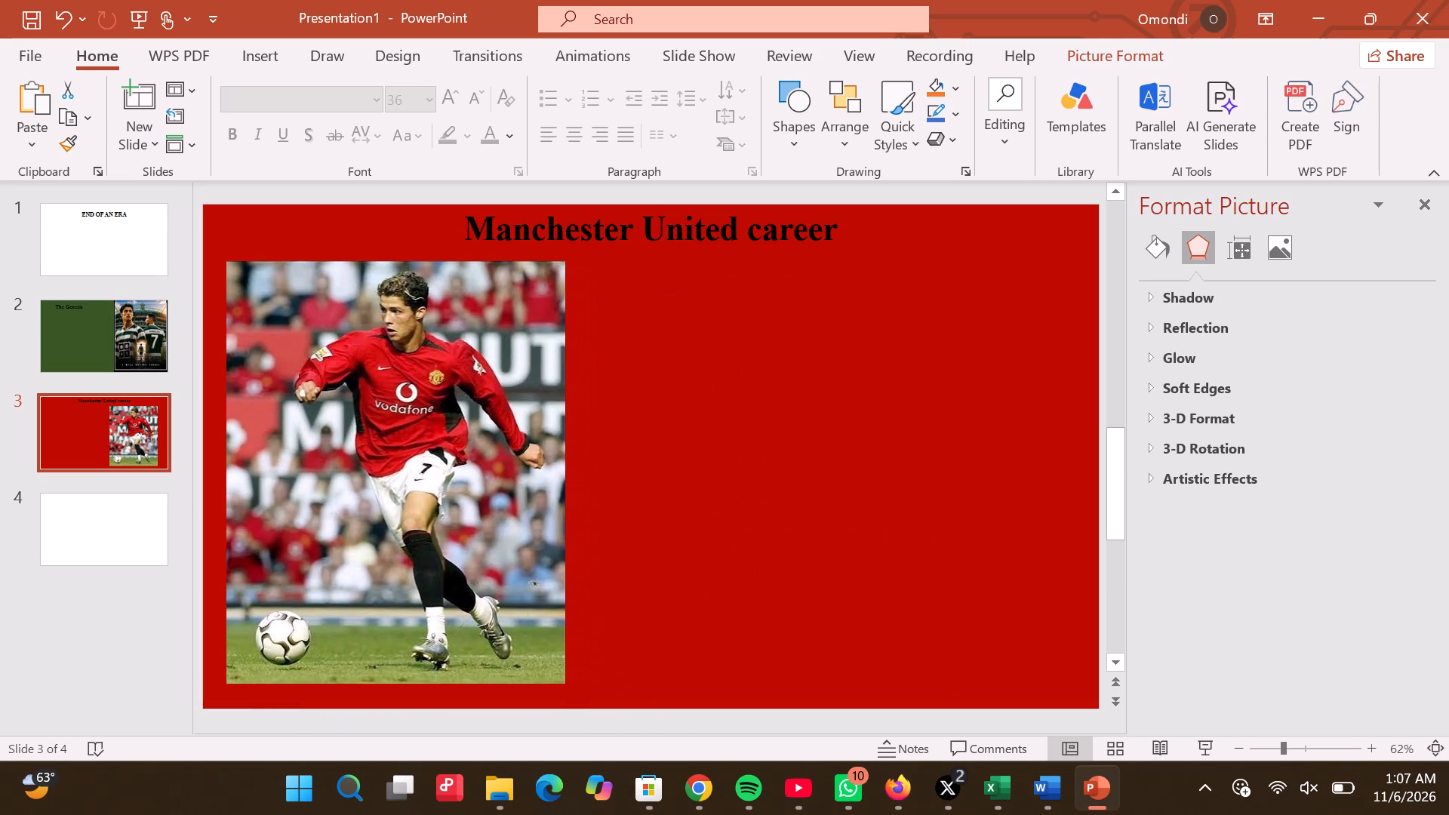
pyautogui.moveTo(441, 422); pyautogui.dragTo(428, 418)
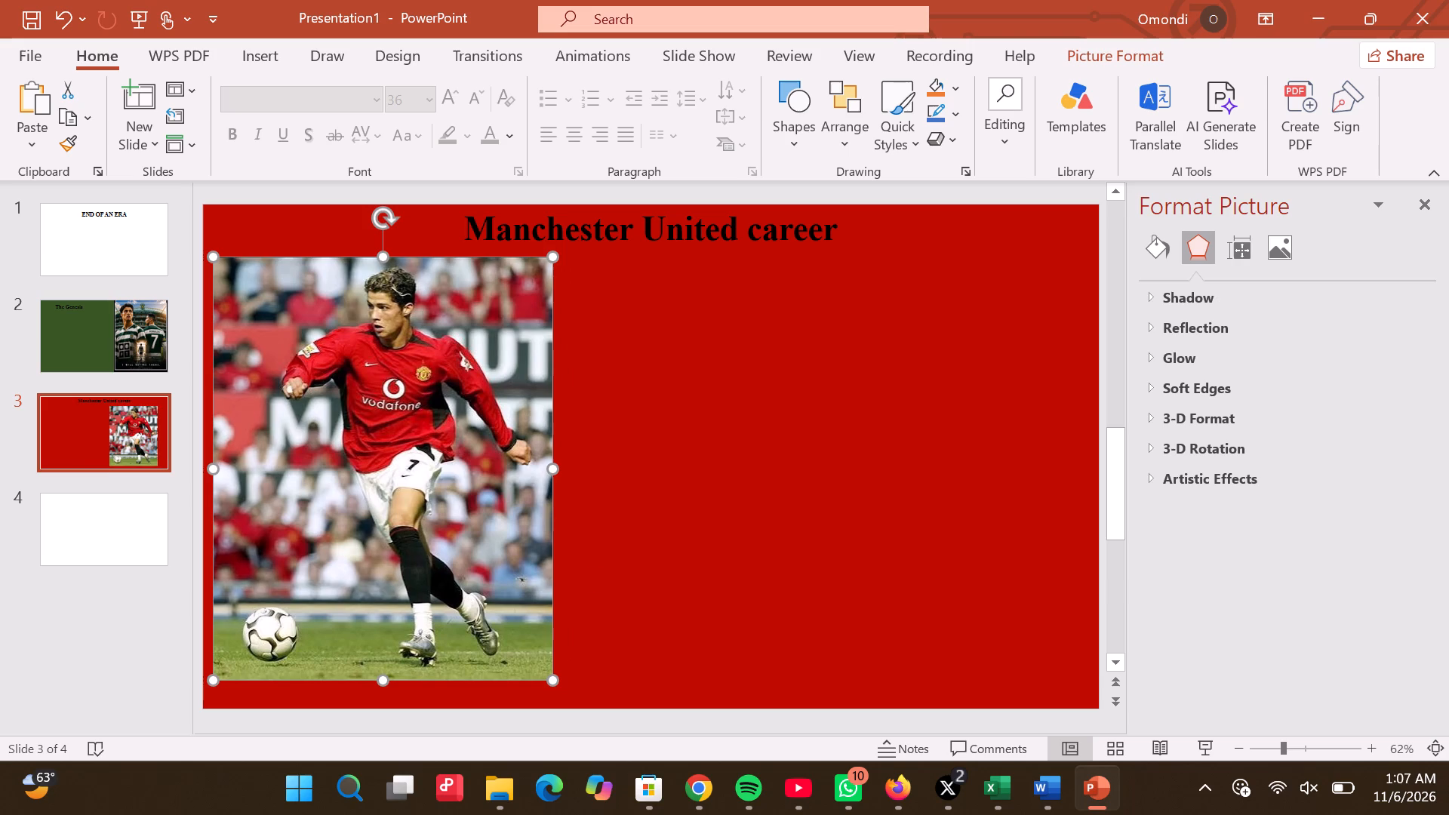
pyautogui.moveTo(550, 679); pyautogui.dragTo(560, 703)
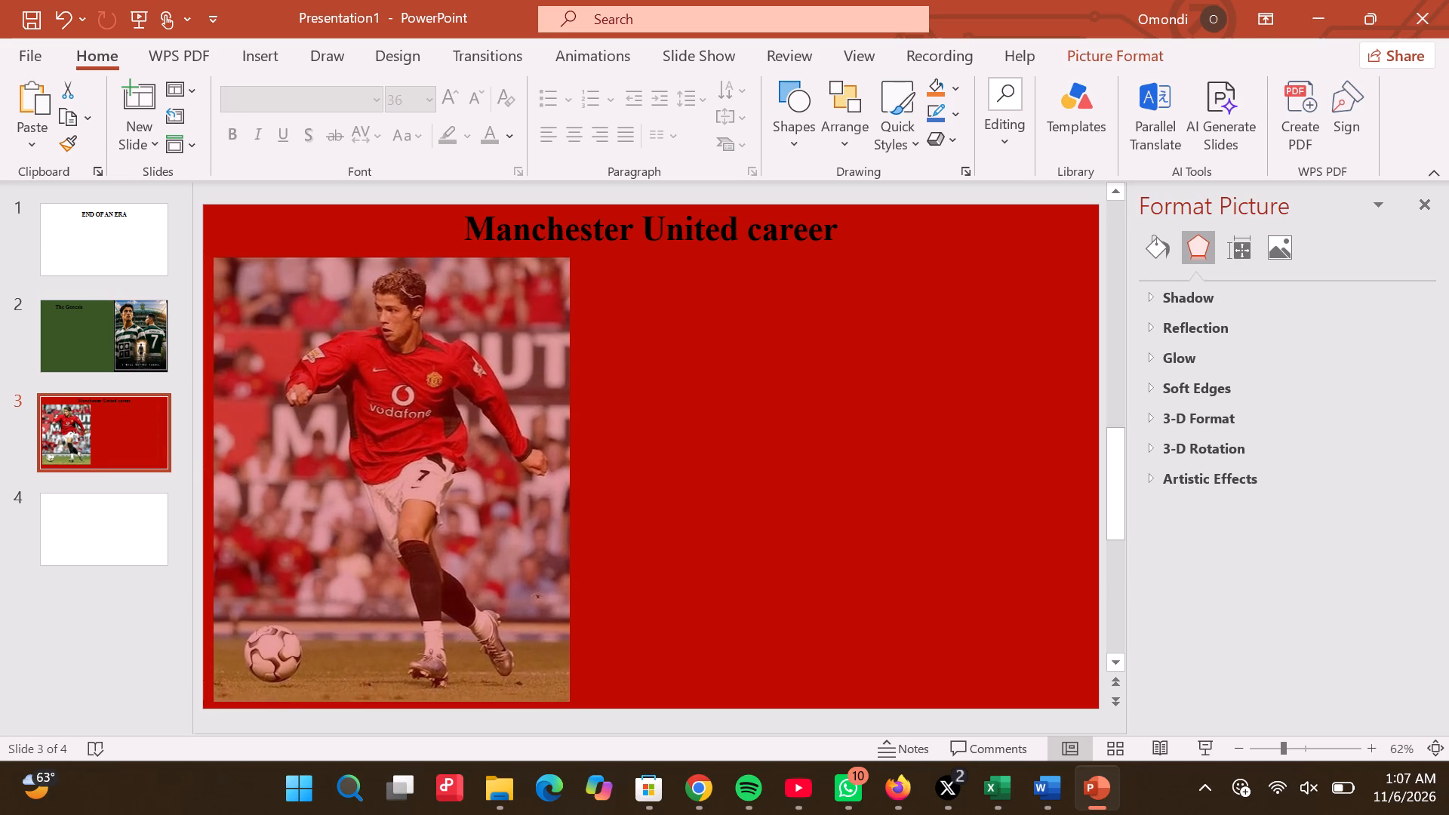
pyautogui.moveTo(560, 703); pyautogui.dragTo(566, 706)
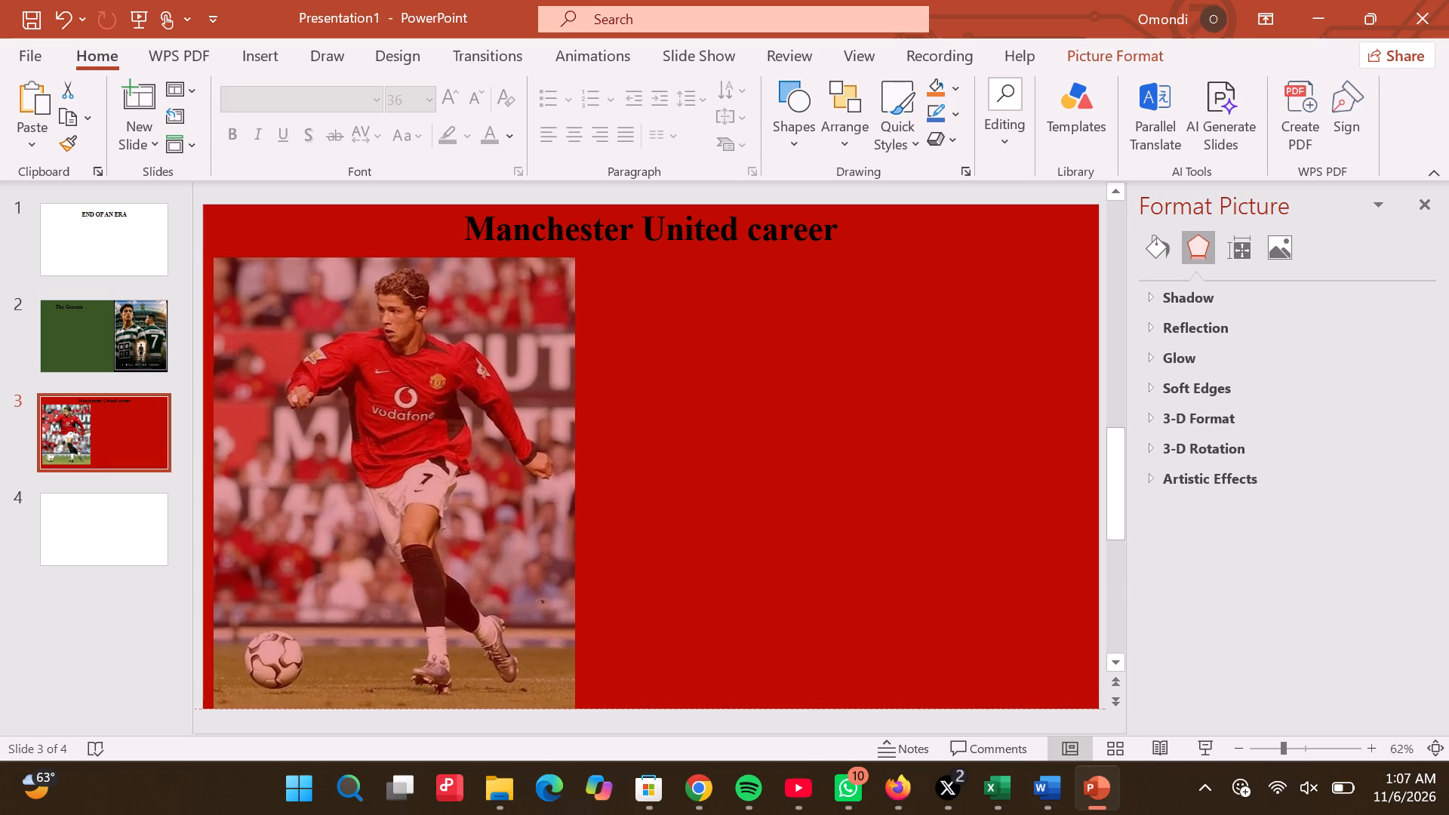
pyautogui.moveTo(566, 706); pyautogui.dragTo(566, 700)
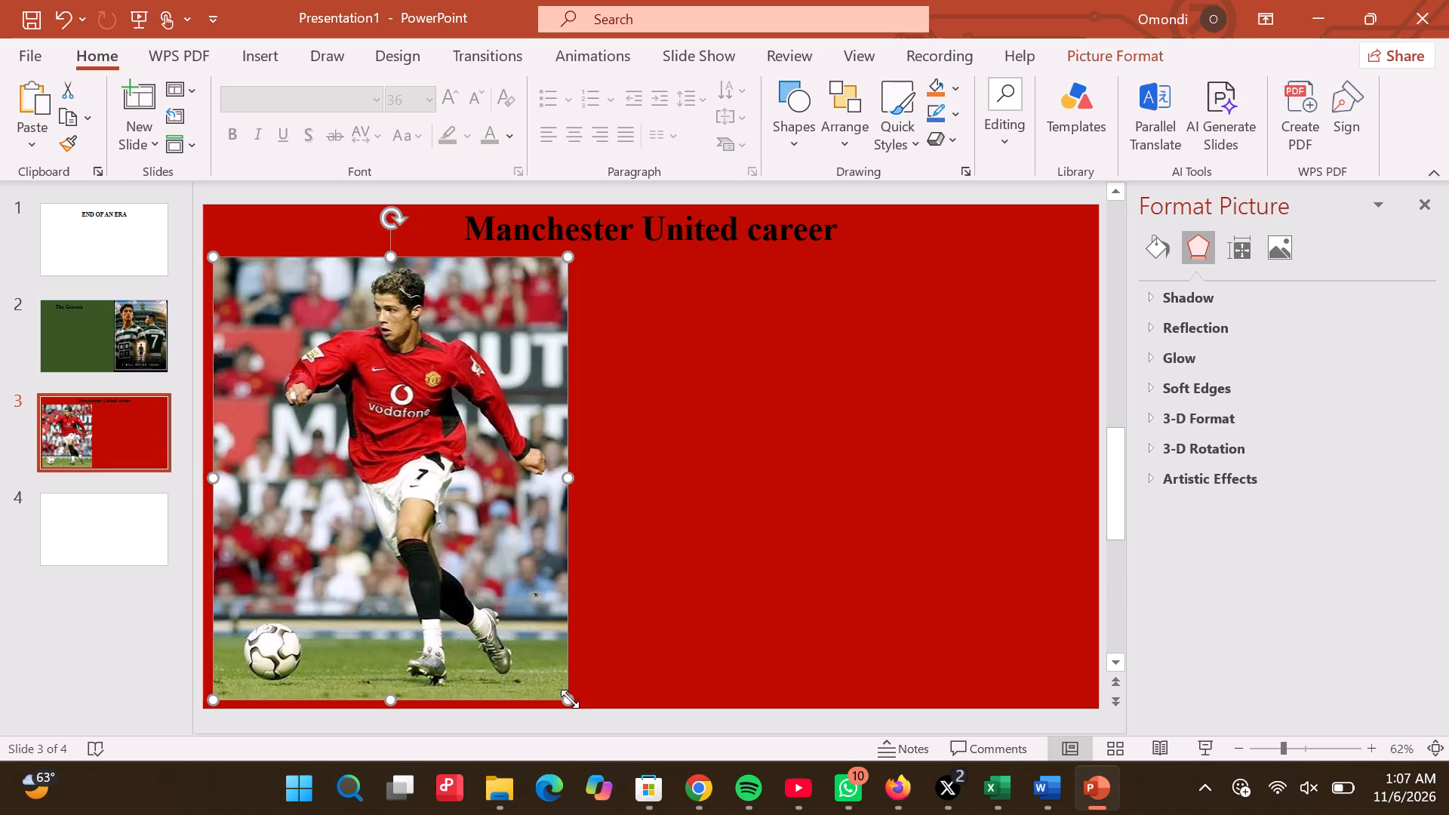
pyautogui.click(570, 699)
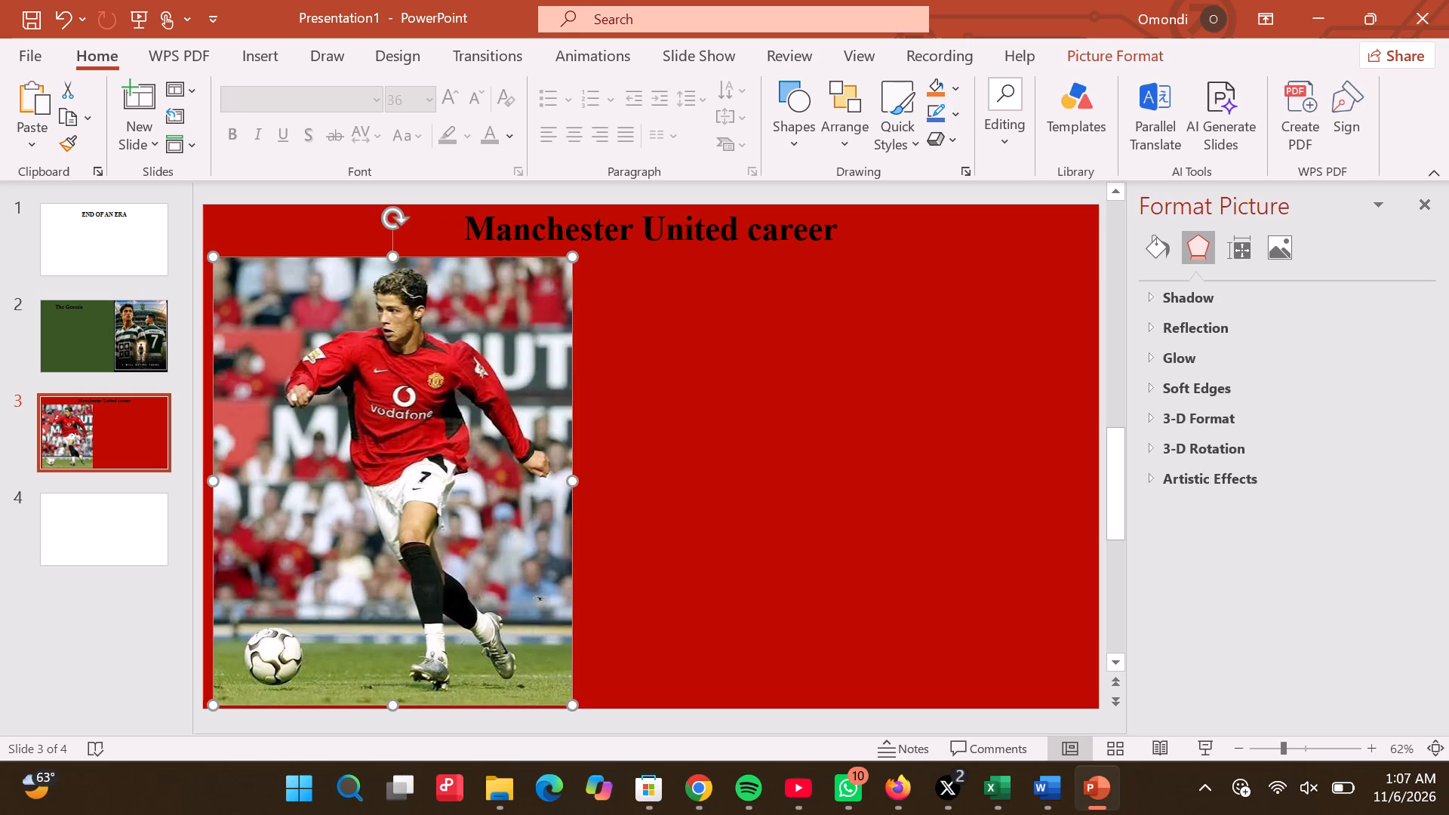
pyautogui.moveTo(213, 256); pyautogui.dragTo(211, 255)
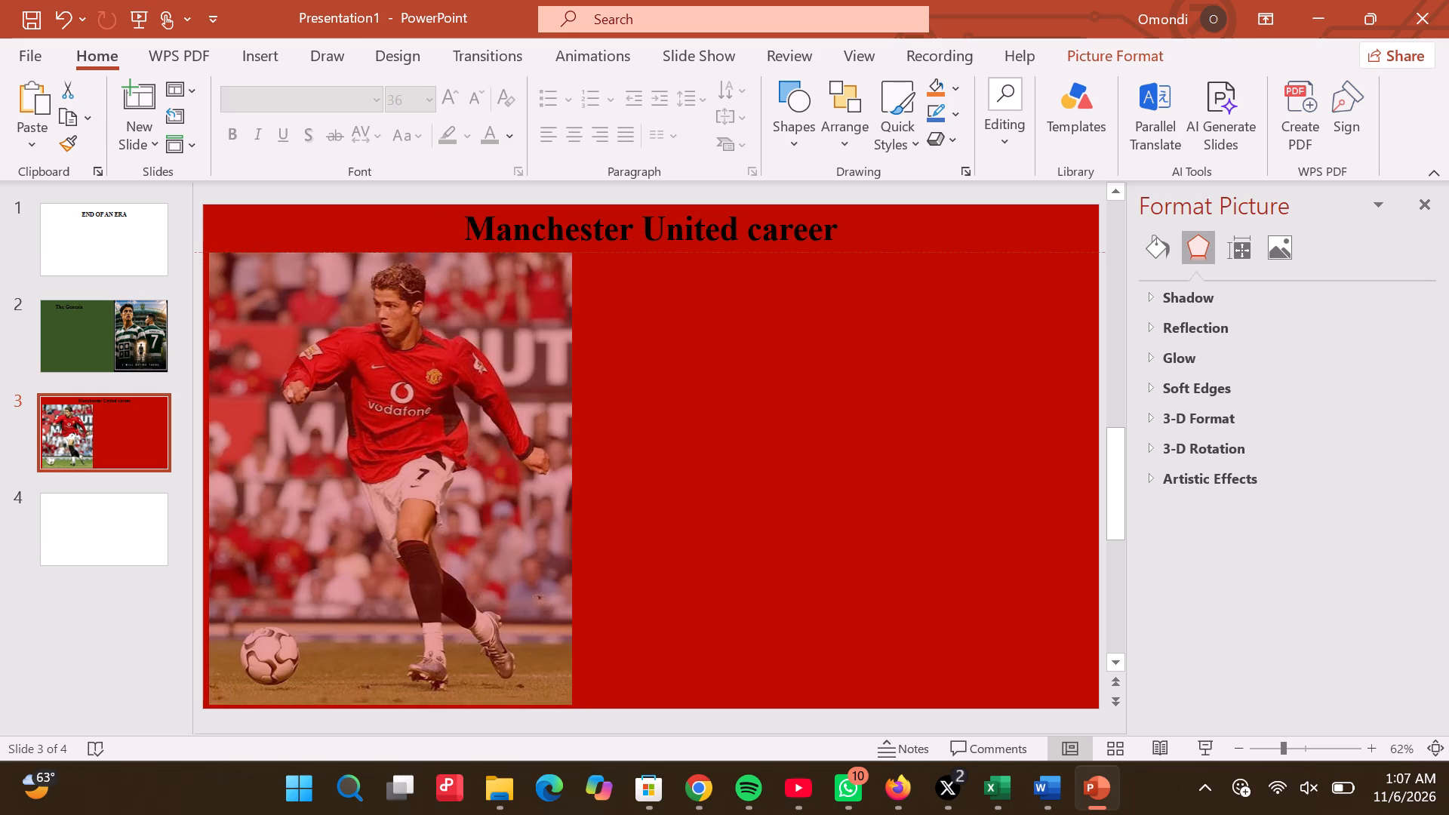
pyautogui.moveTo(211, 255); pyautogui.dragTo(206, 257)
# Align the Ronaldo photo flush with the left and bottom edges of slide 3.
pyautogui.click(322, 359)
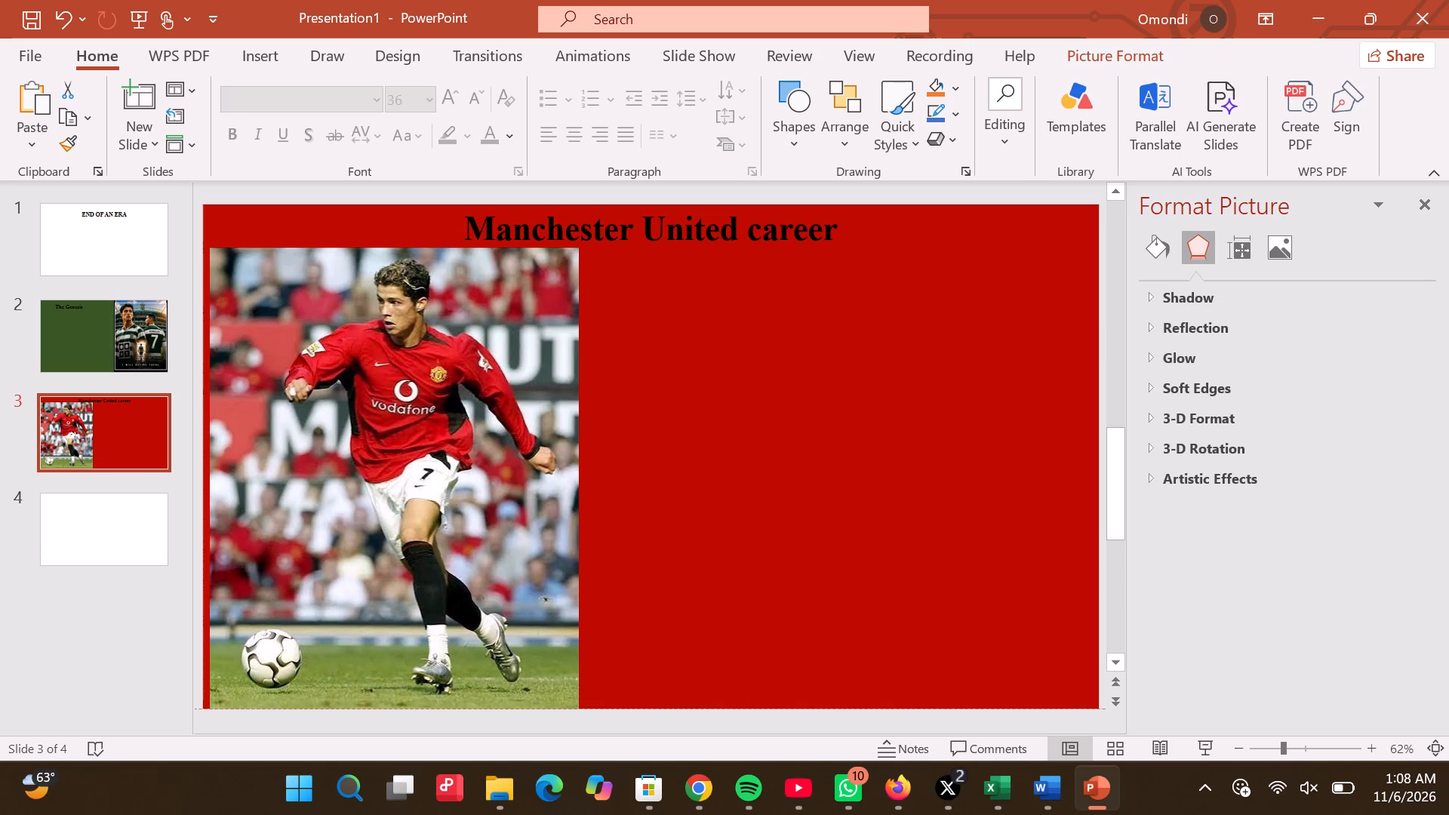
pyautogui.click(328, 356)
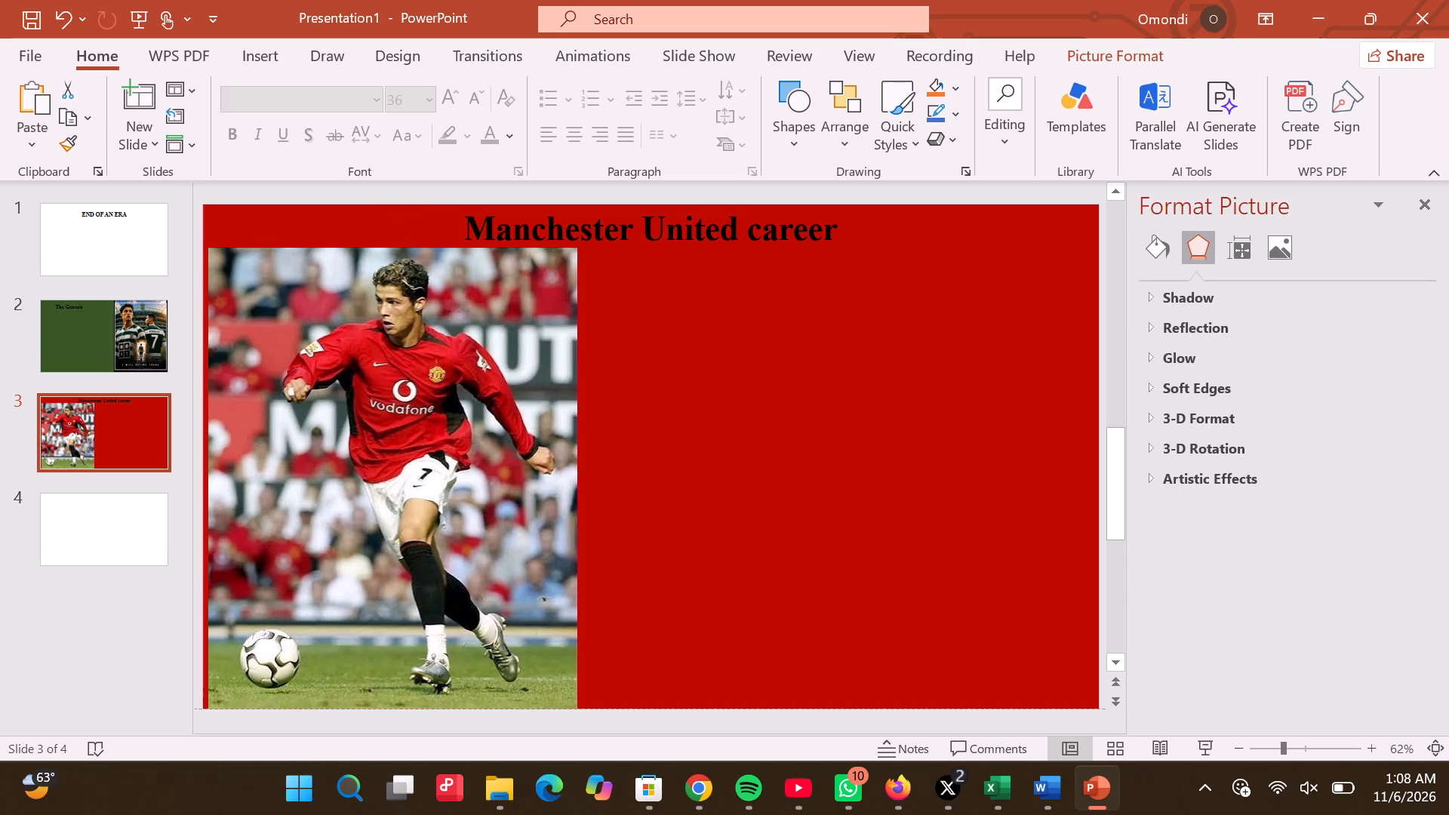
pyautogui.click(799, 439)
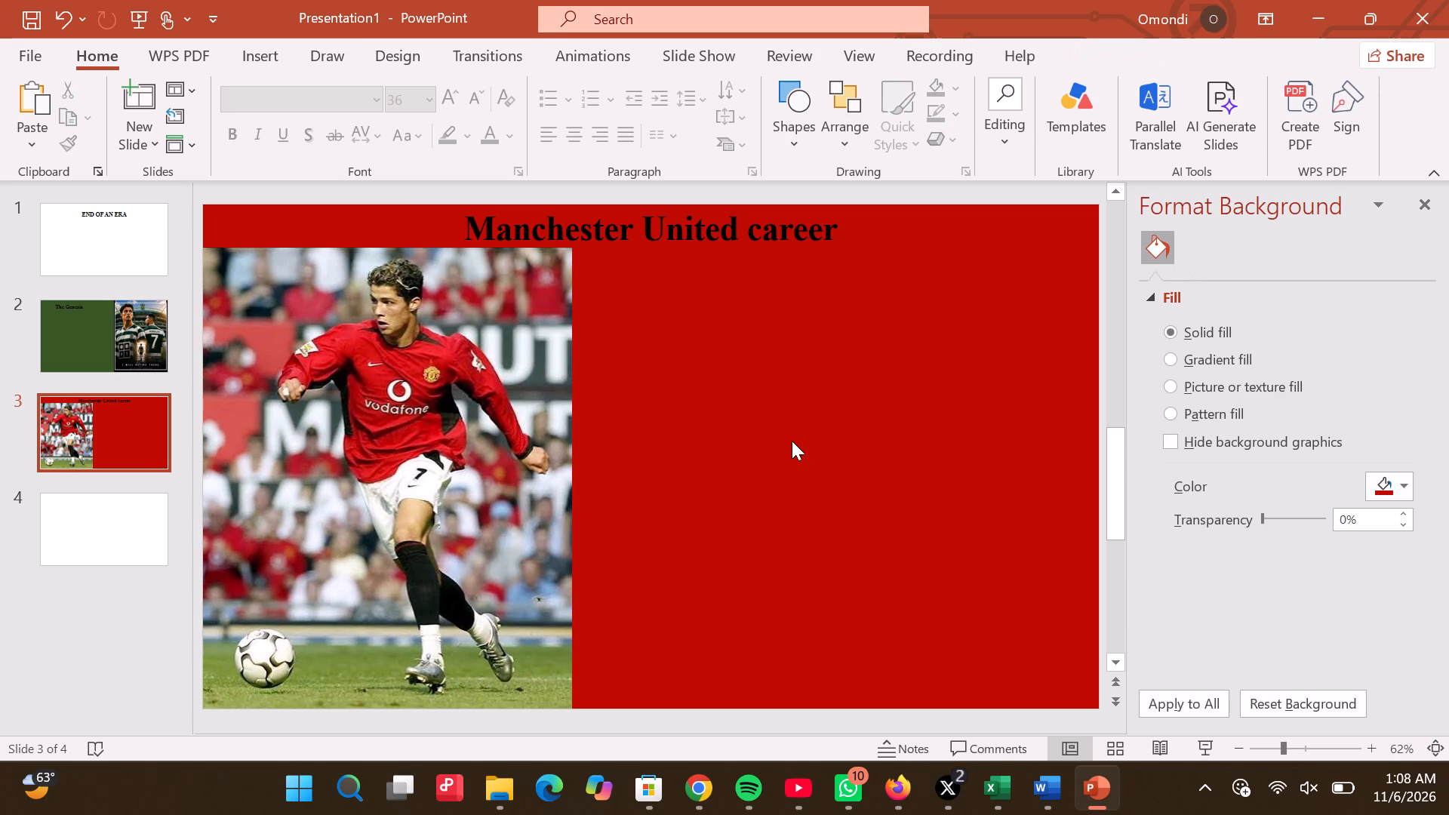
pyautogui.click(869, 431)
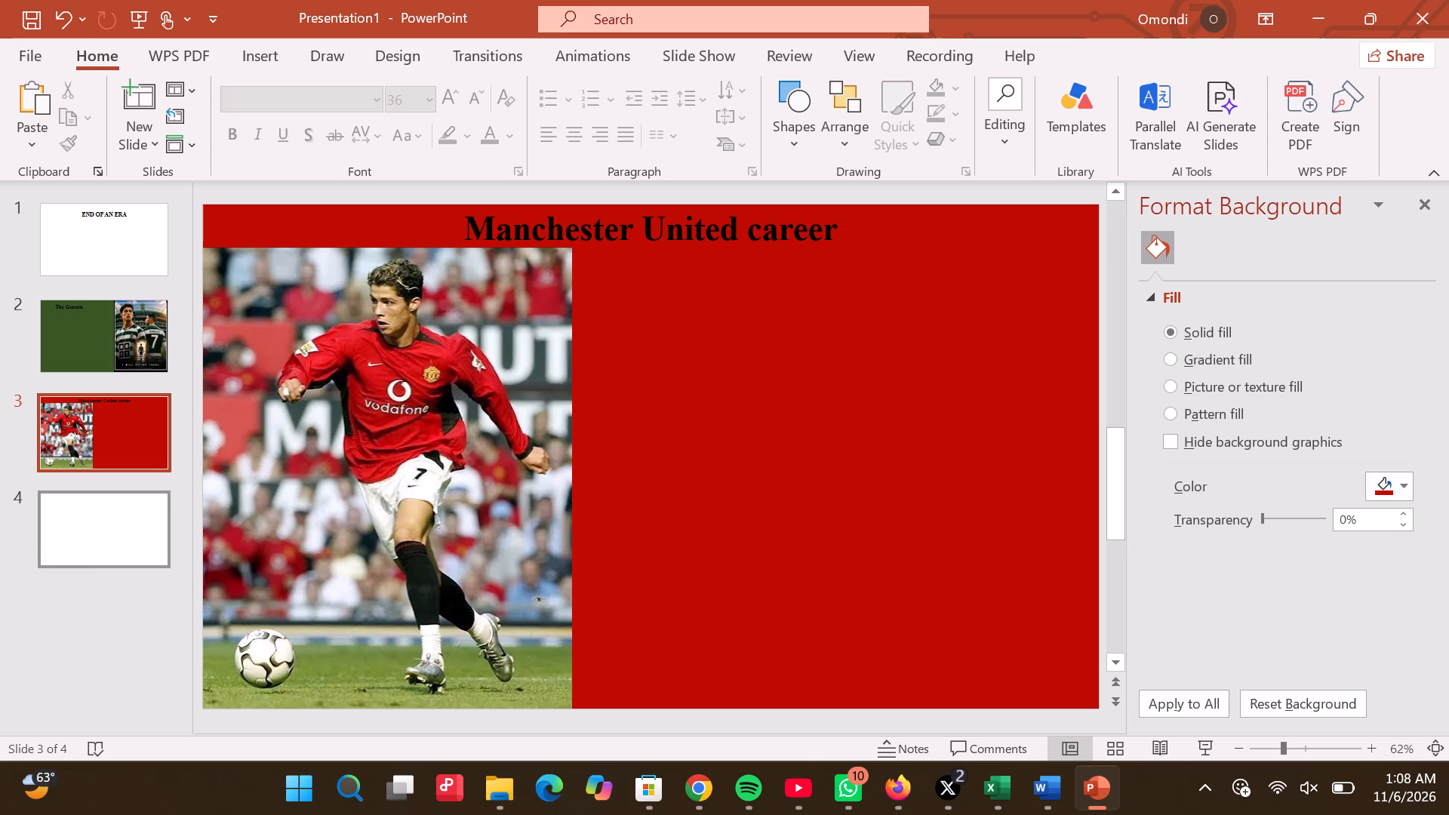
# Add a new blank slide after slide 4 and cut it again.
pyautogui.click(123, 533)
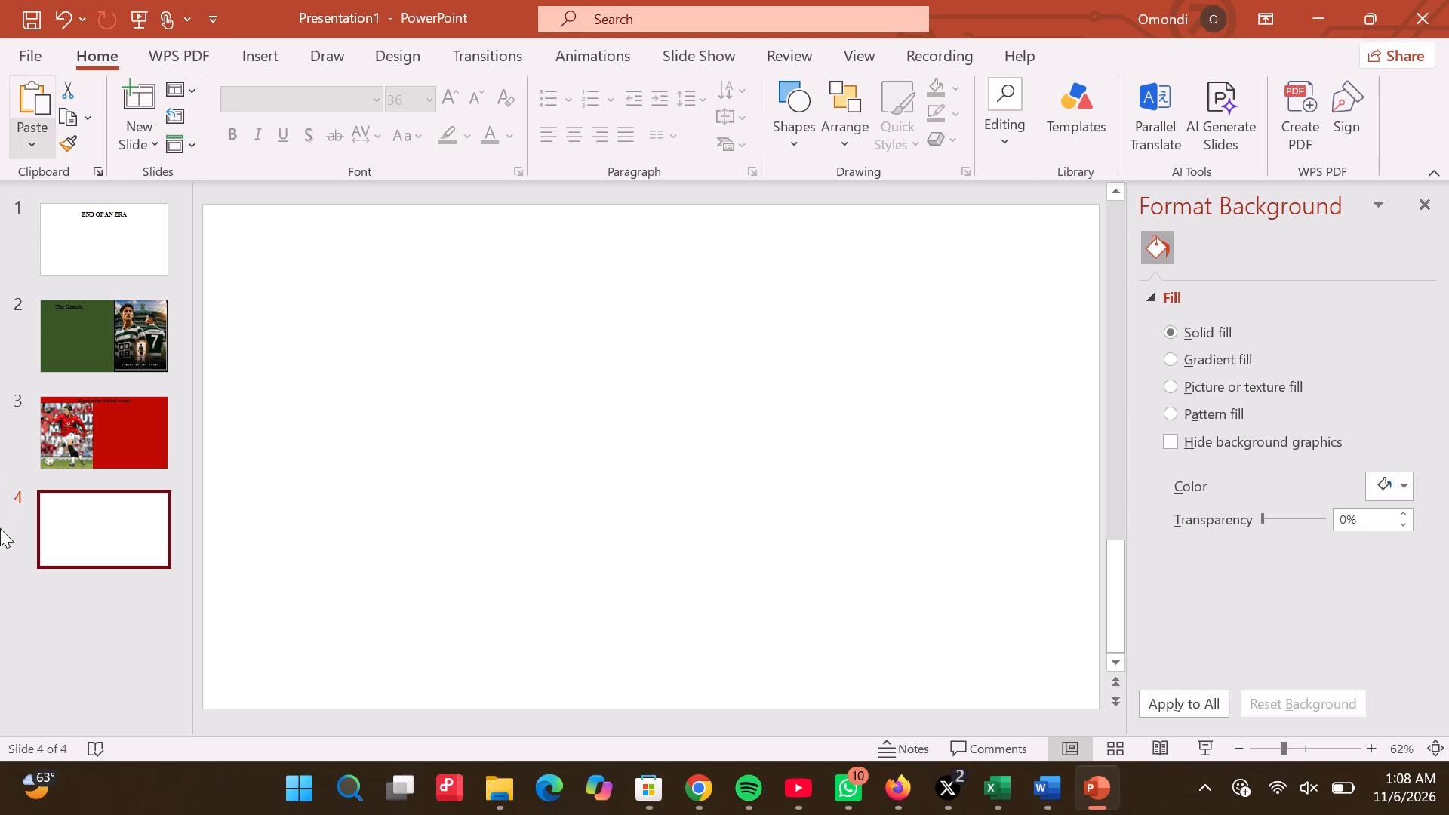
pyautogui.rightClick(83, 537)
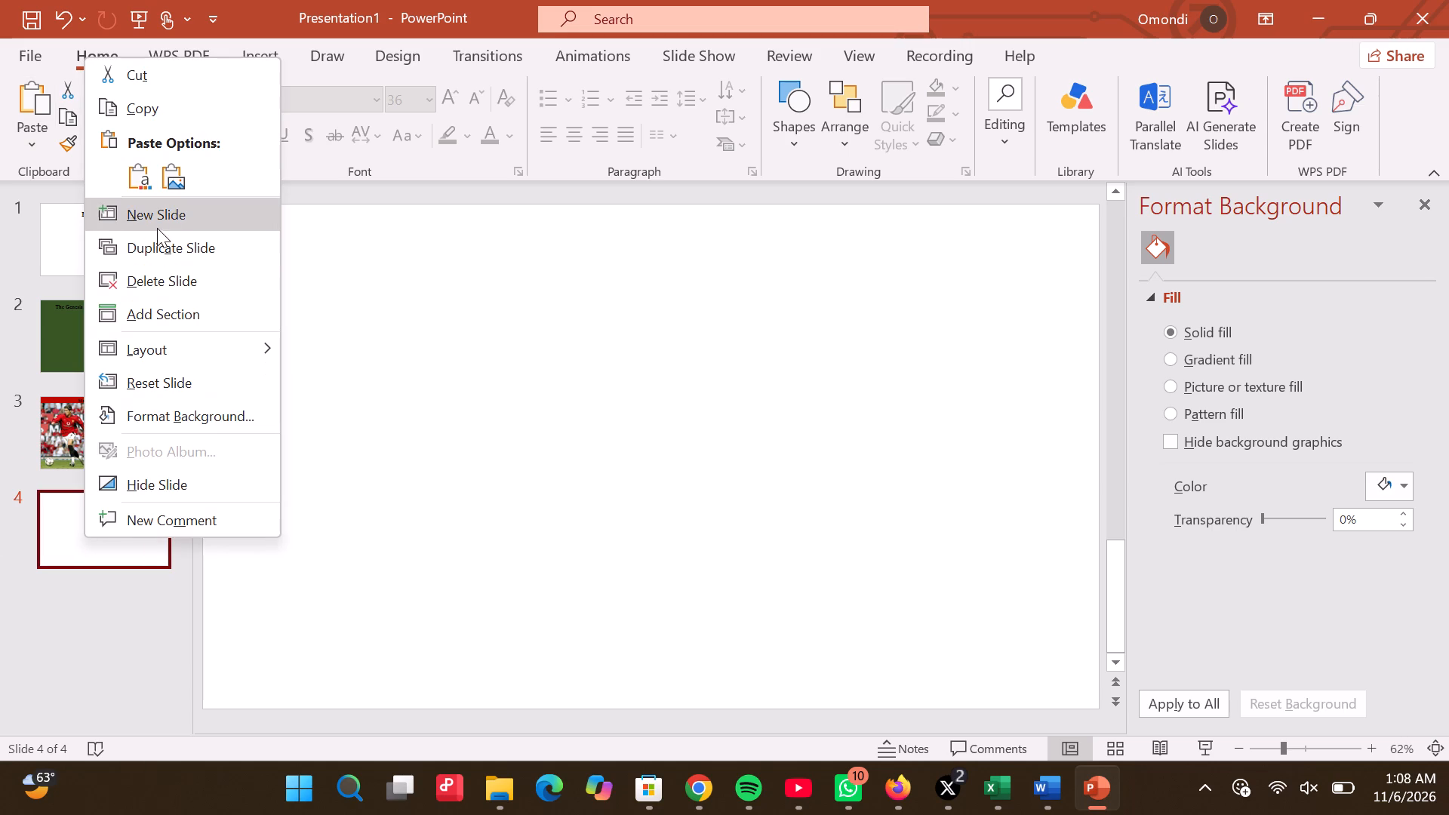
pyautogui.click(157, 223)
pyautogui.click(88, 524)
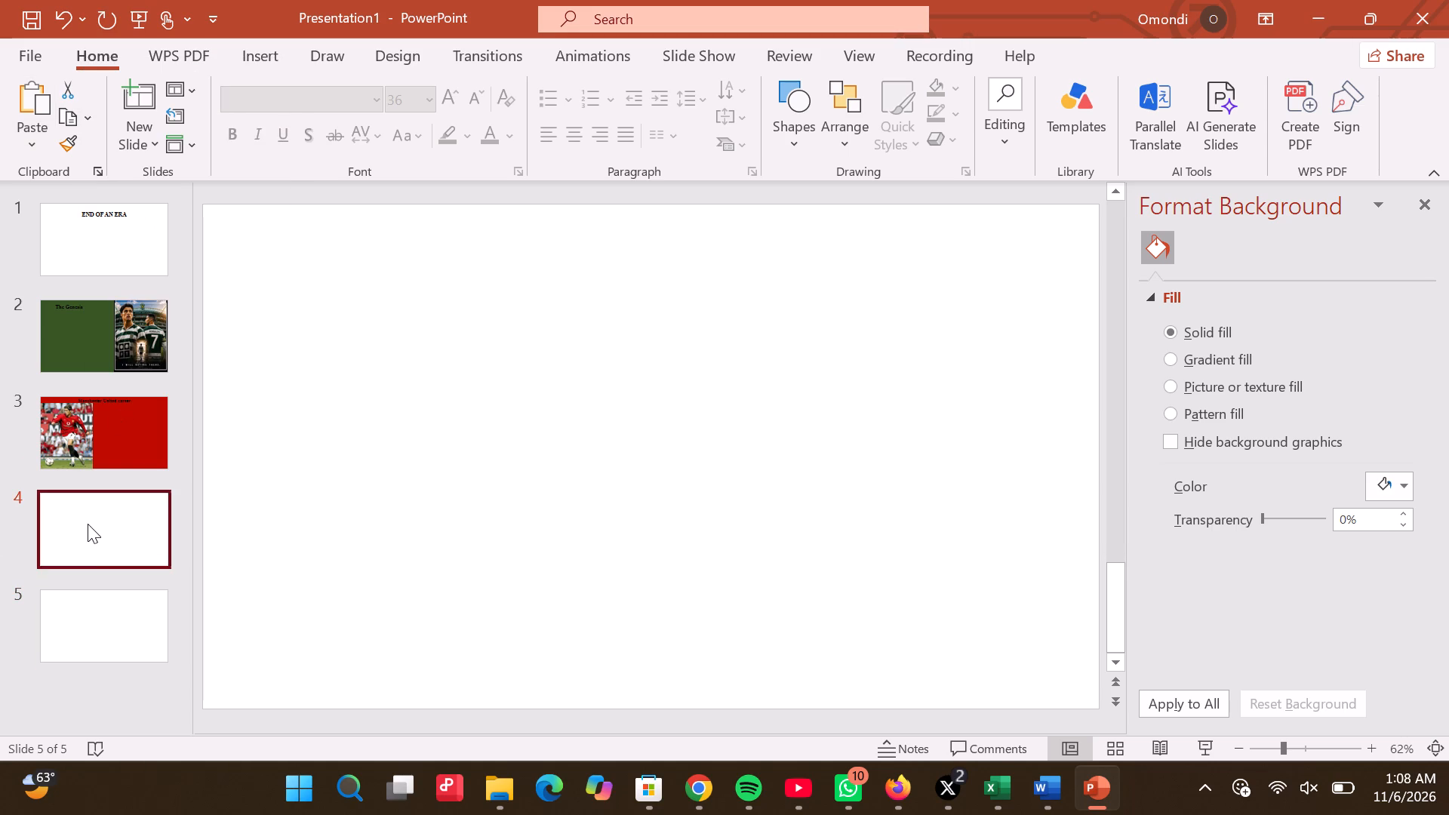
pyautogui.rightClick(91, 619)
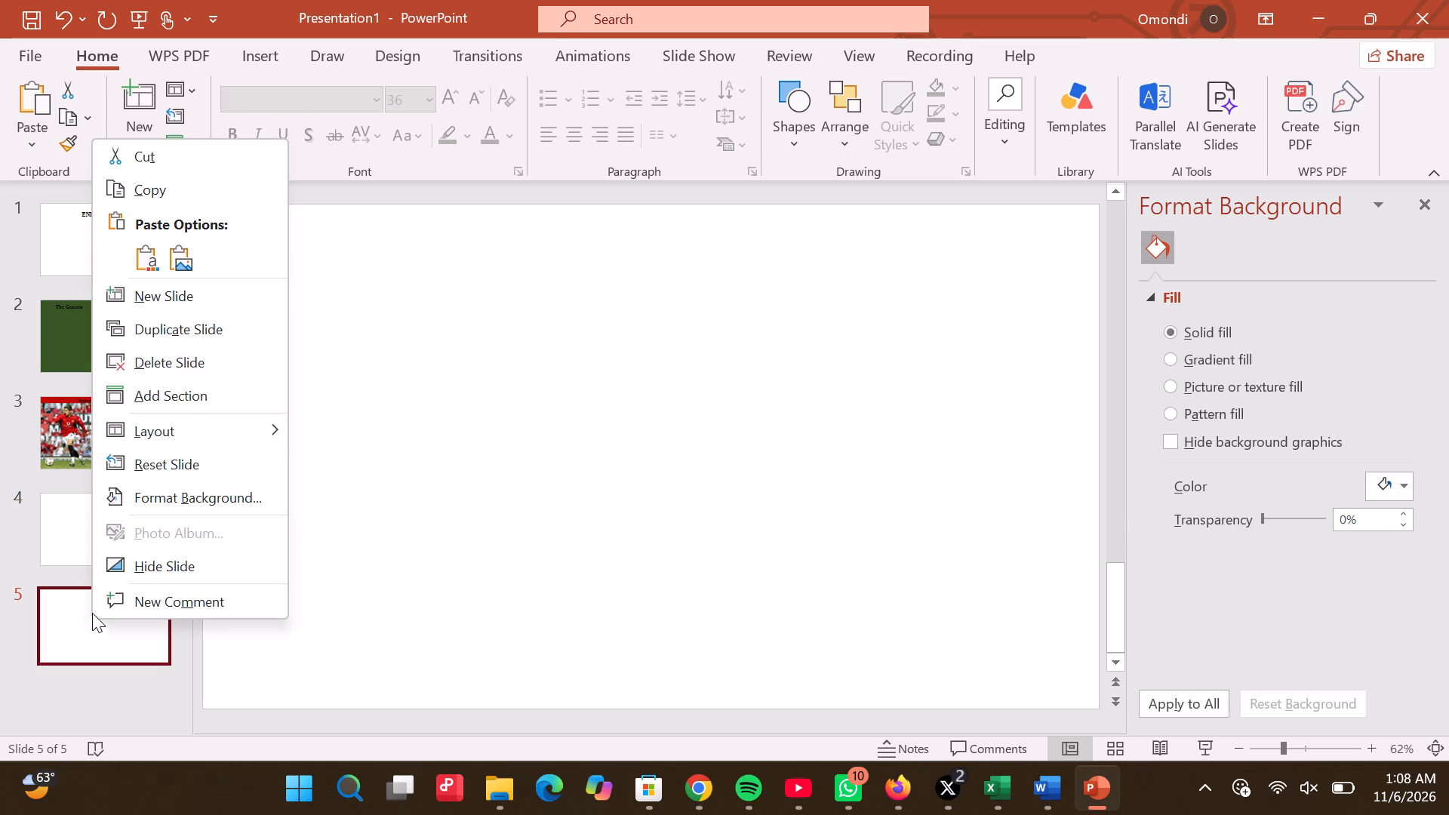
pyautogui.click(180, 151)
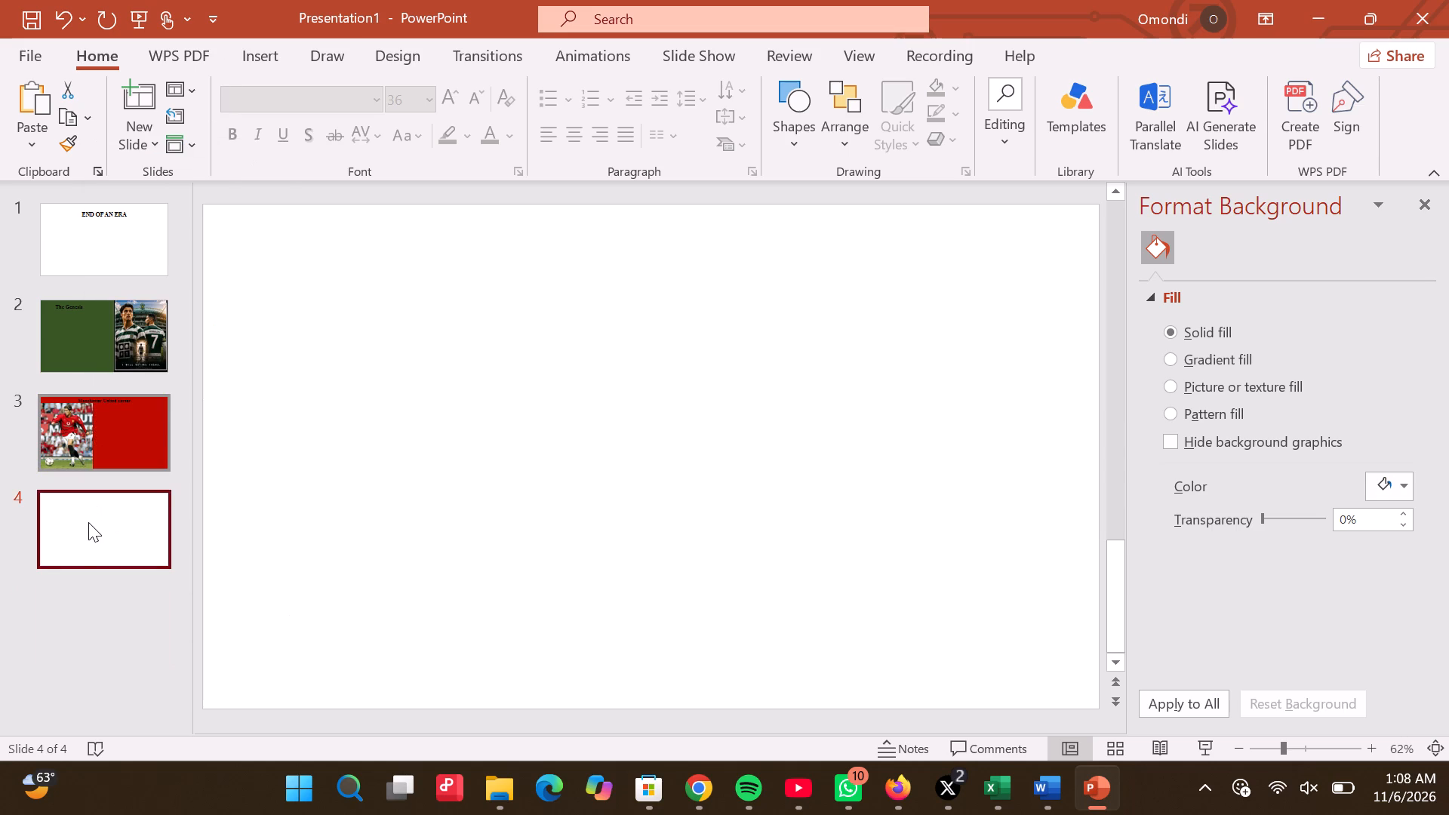
# Apply the Title Only layout to slide 4.
pyautogui.click(88, 522)
pyautogui.rightClick(88, 518)
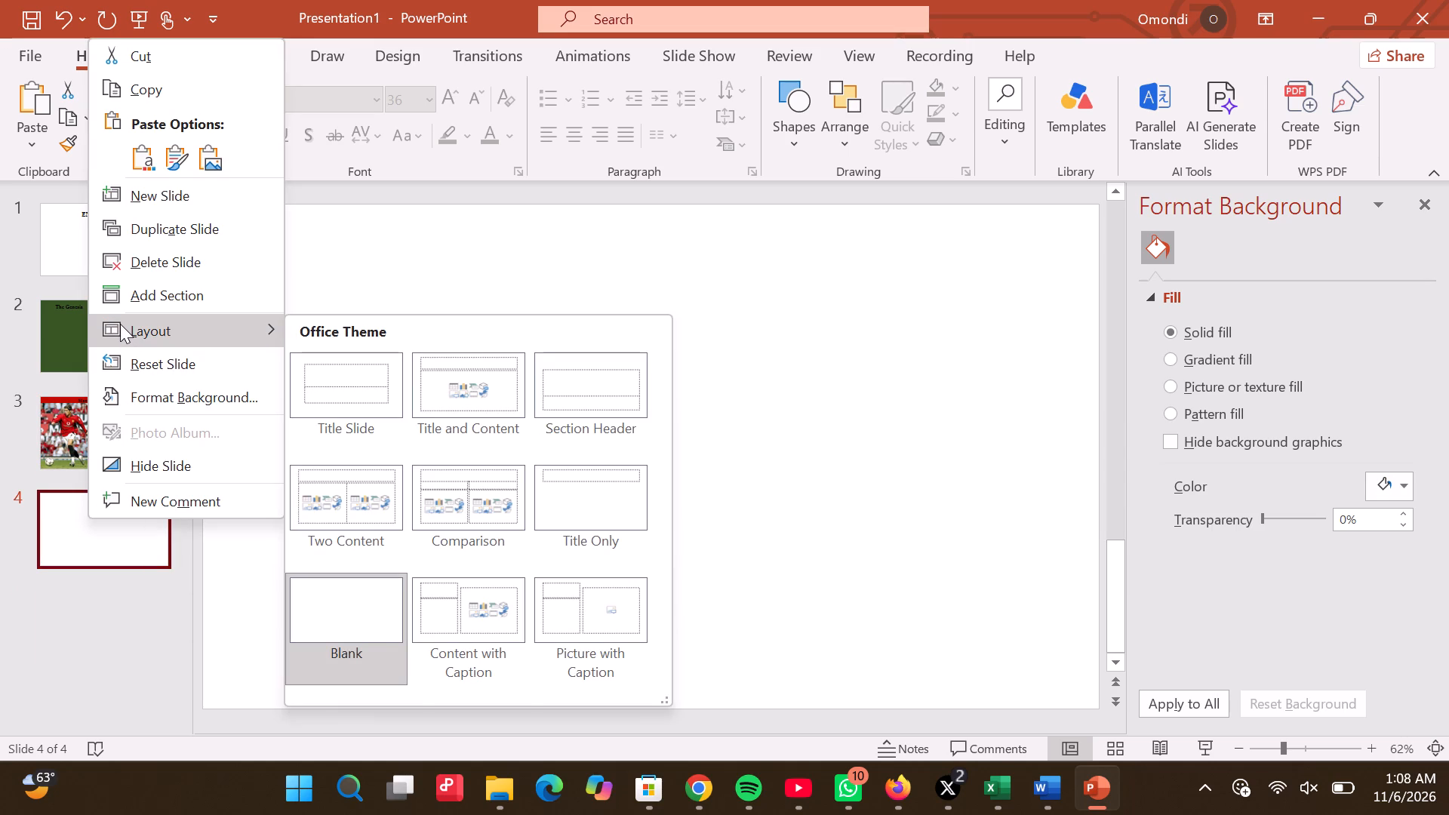
pyautogui.click(570, 495)
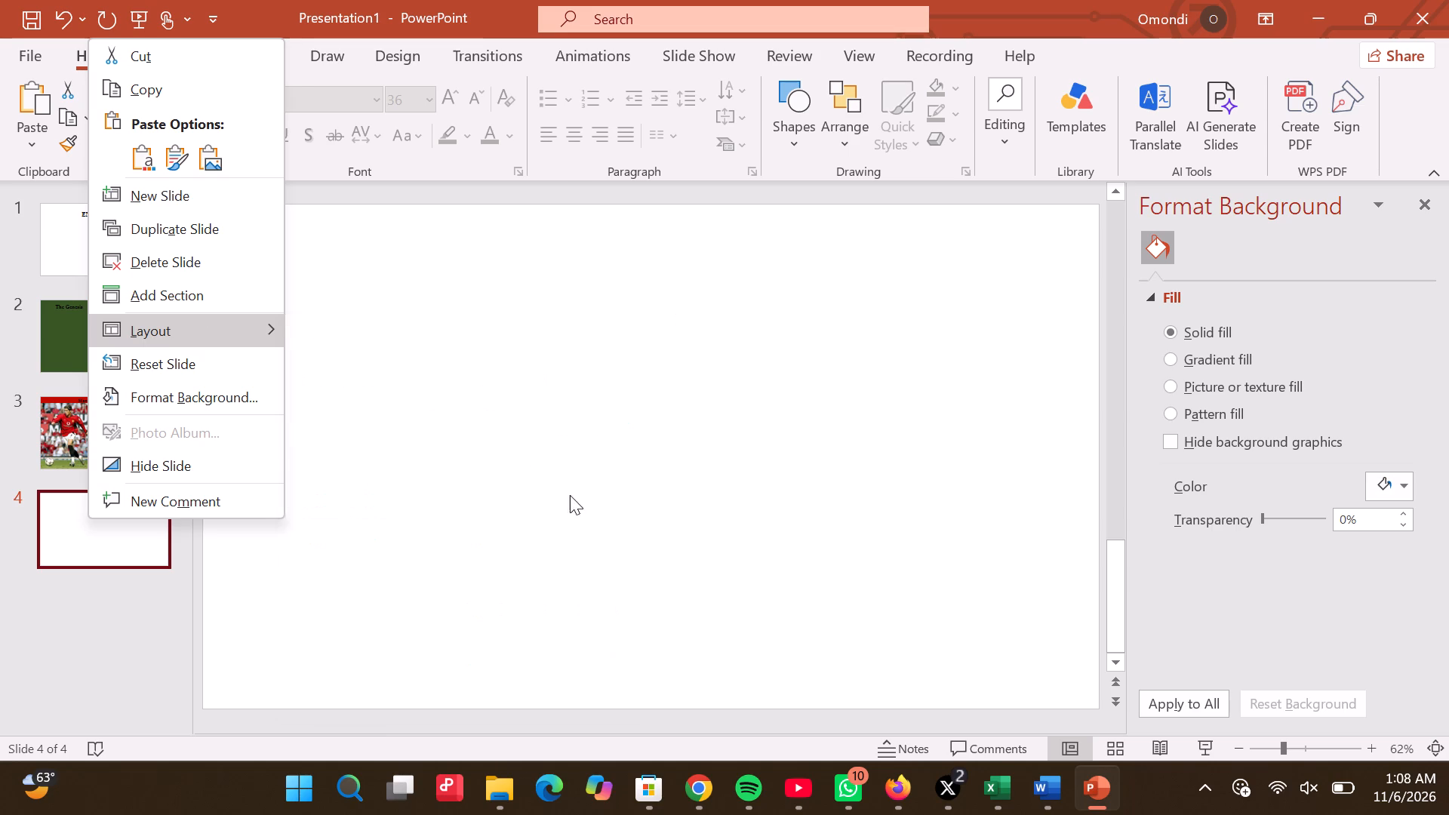
# Enter the title "The Madrid Journey" in the title placeholder of slide 4.
pyautogui.click(496, 285)
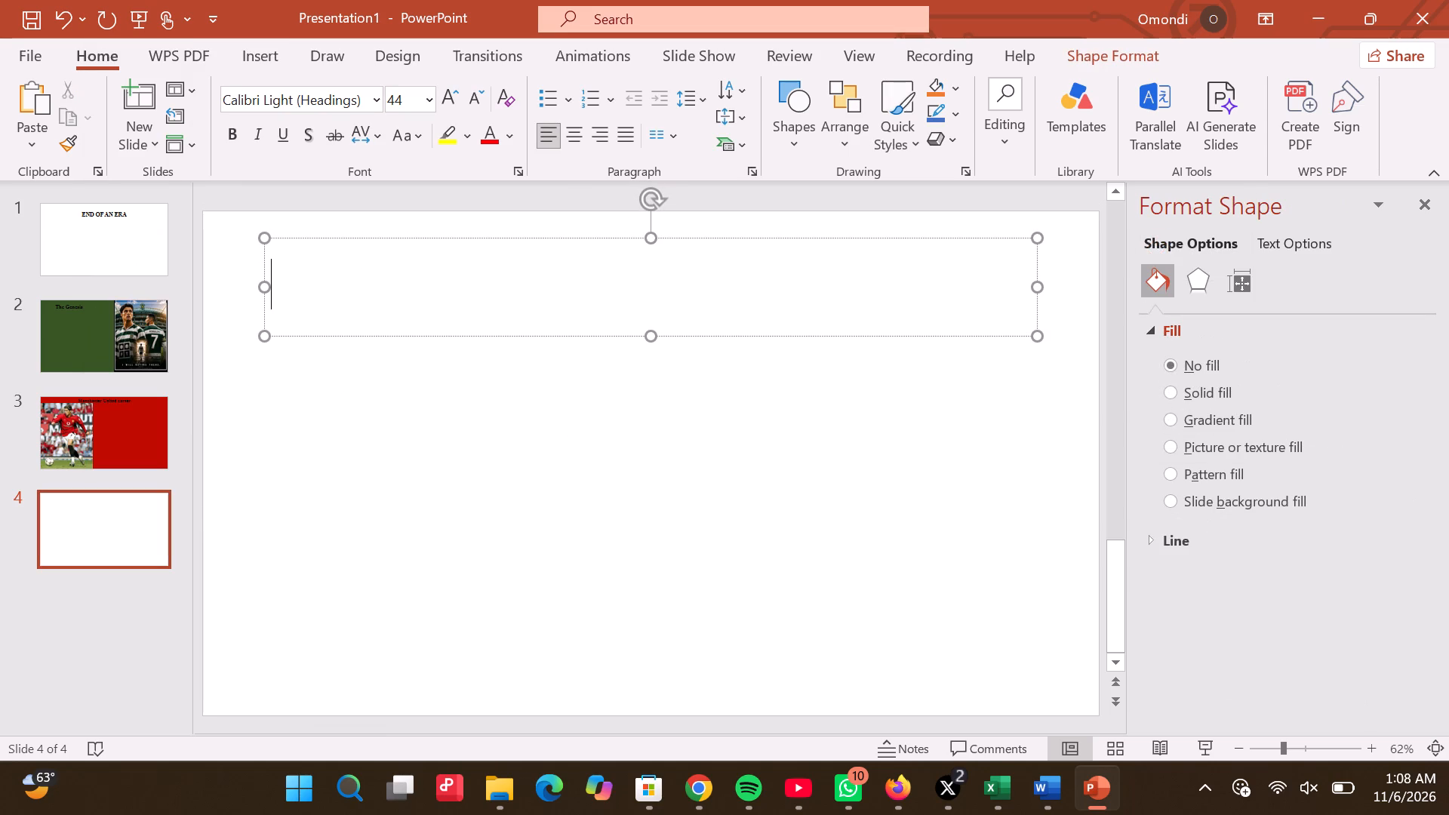
pyautogui.hotkey('shift', 't')
pyautogui.write('he')
pyautogui.press('space')
pyautogui.write('Mad')
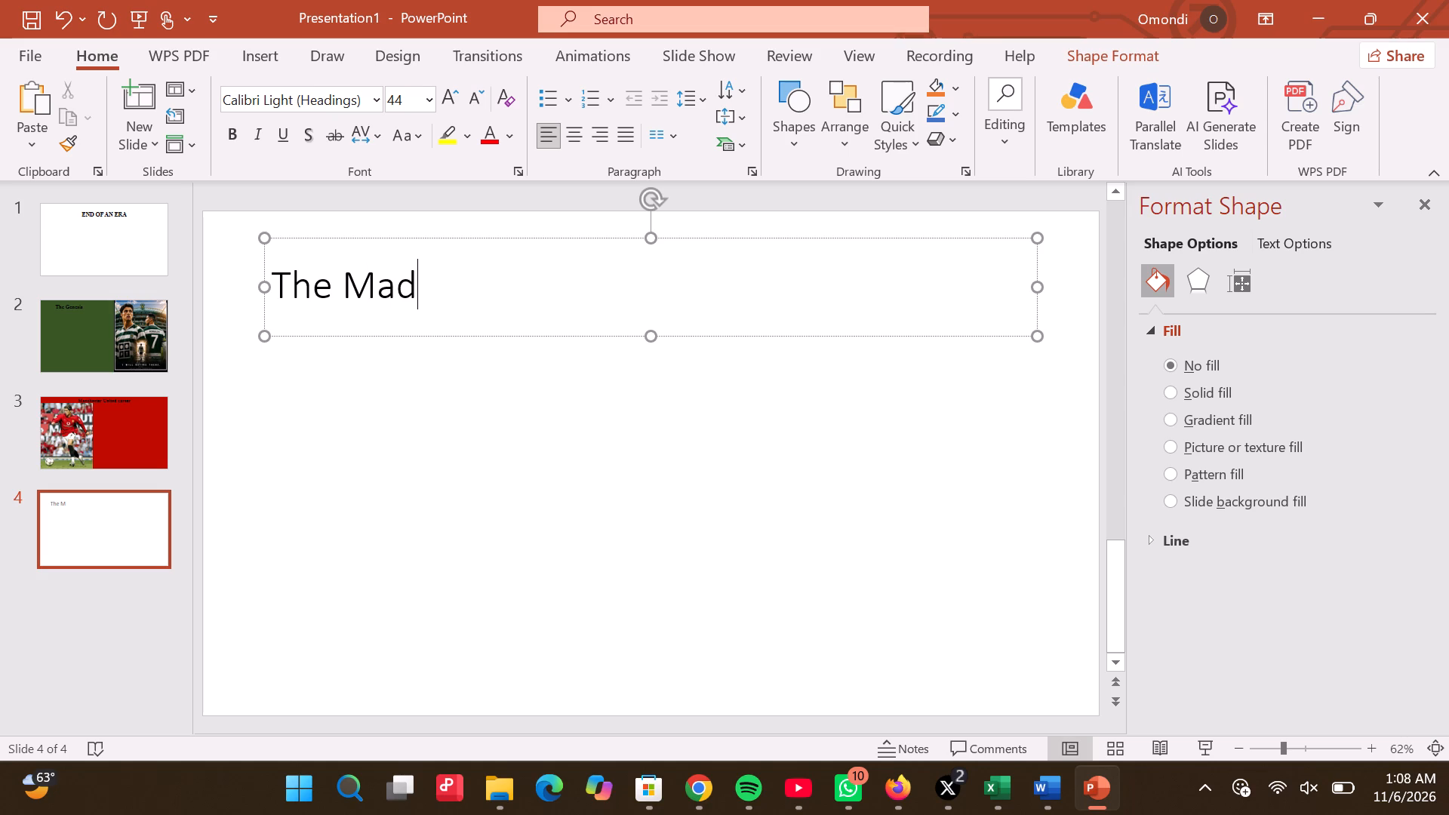
pyautogui.write('ri')
pyautogui.write('d')
pyautogui.press('space')
pyautogui.write('Jour')
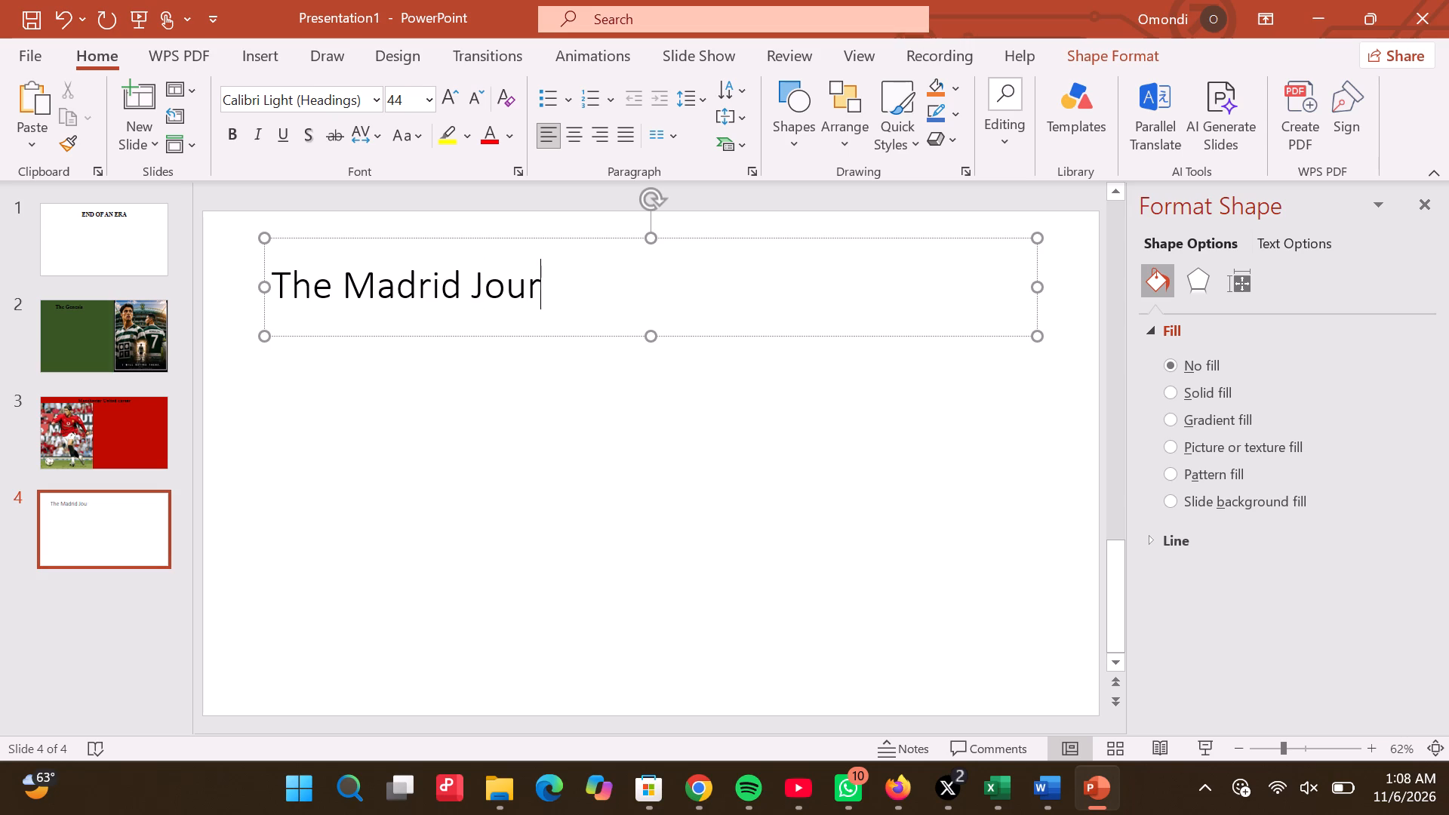
pyautogui.write('net')
pyautogui.press('BackSpace')
pyautogui.press('y')
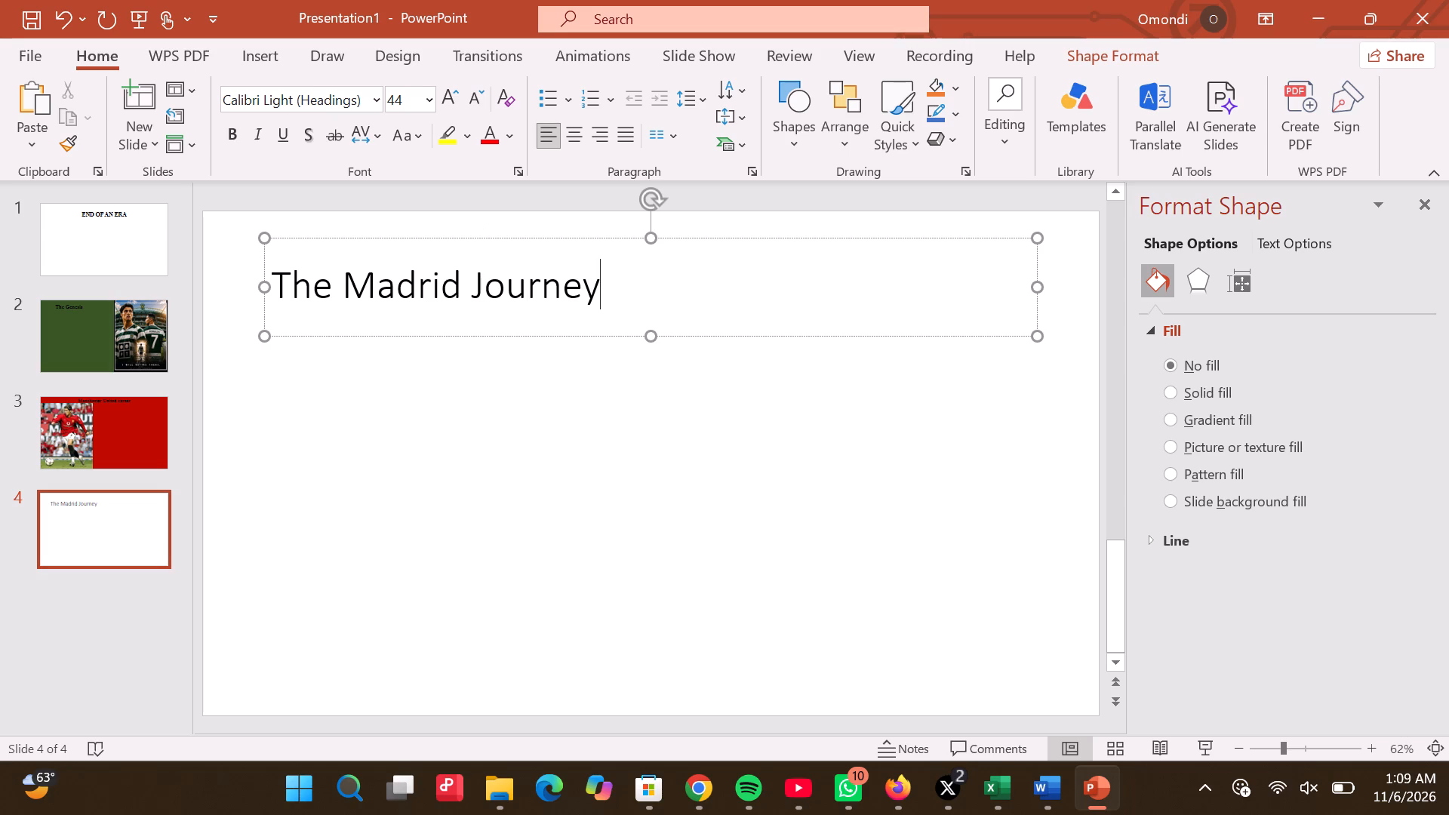
# Reduce the height of slide 4's title box by raising its bottom edge closer to the text.
pyautogui.moveTo(654, 338); pyautogui.dragTo(650, 328)
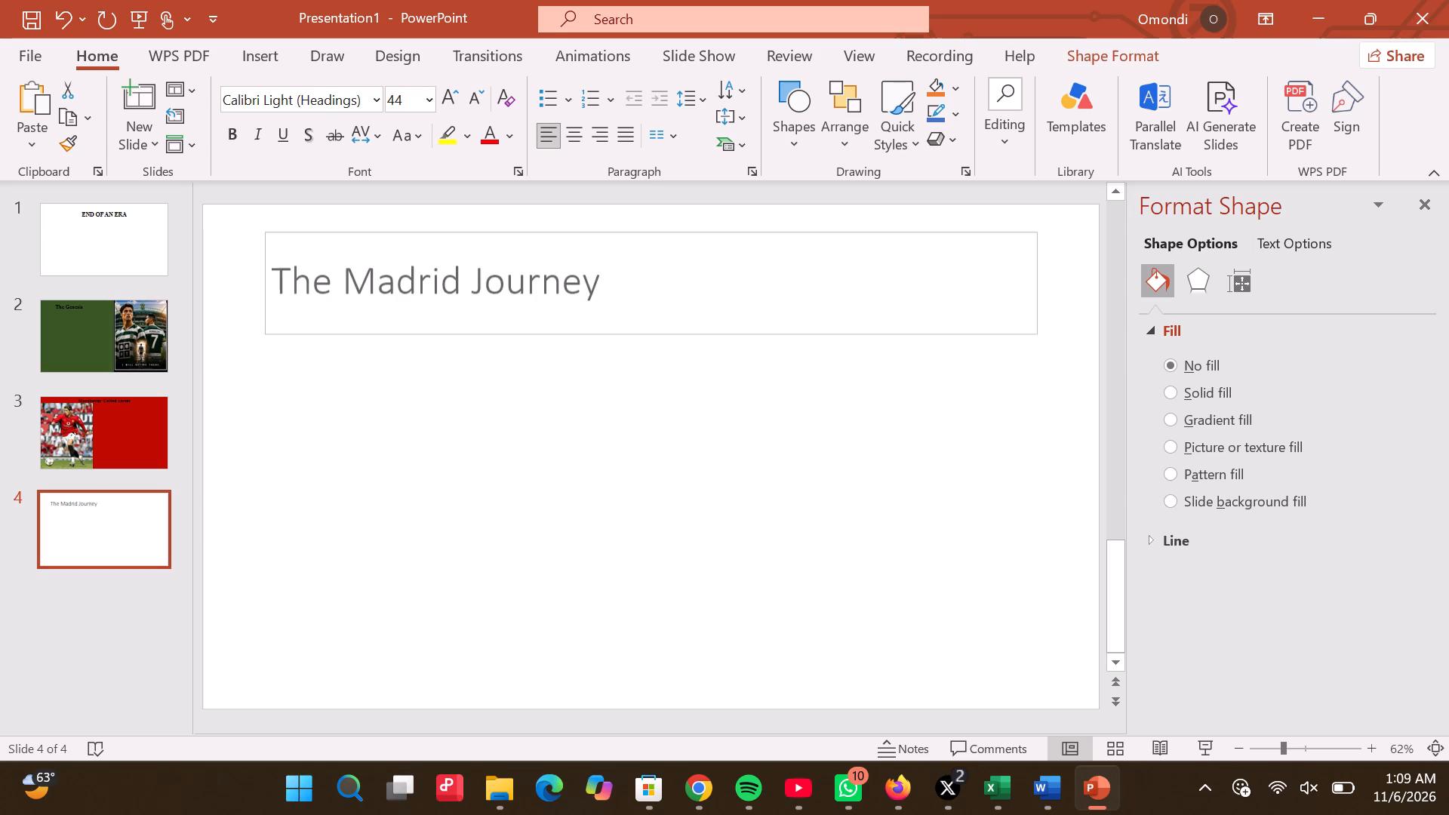
pyautogui.moveTo(650, 328); pyautogui.dragTo(645, 306)
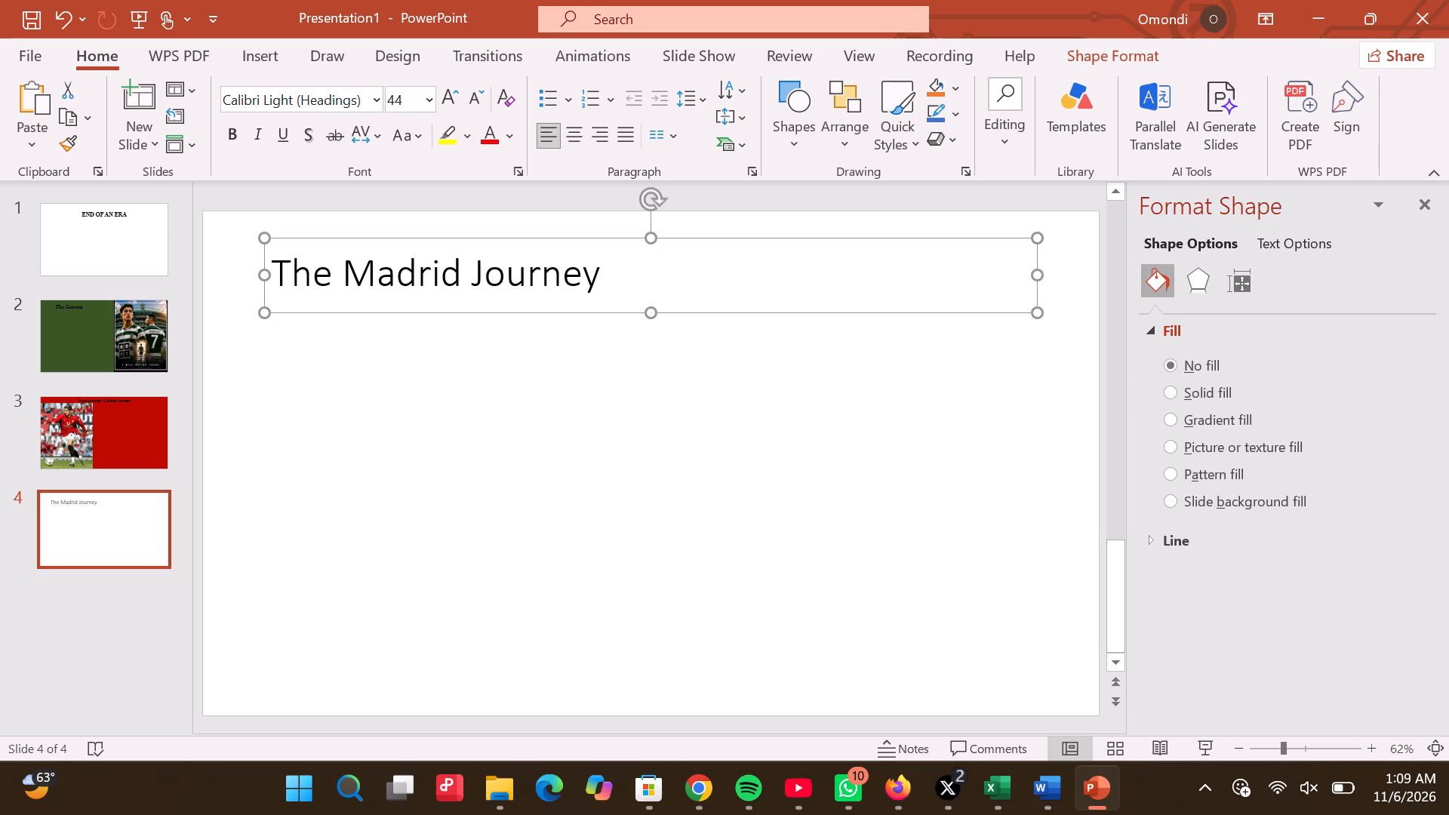
# Format the "The Madrid Journey" title as bold Times New Roman and centre it.
pyautogui.click(518, 276)
pyautogui.tripleClick(432, 265)
pyautogui.click(453, 239)
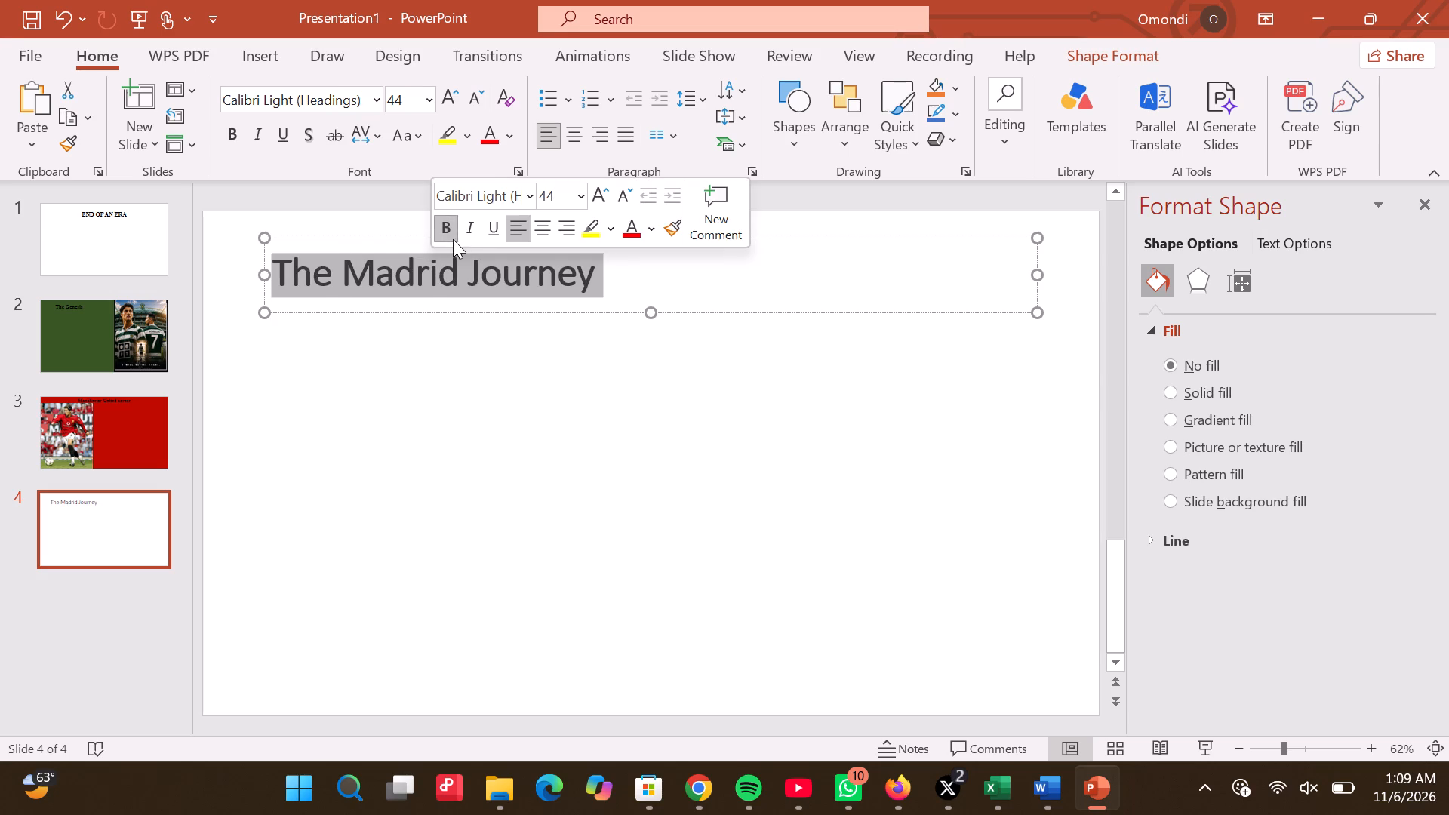
pyautogui.click(531, 196)
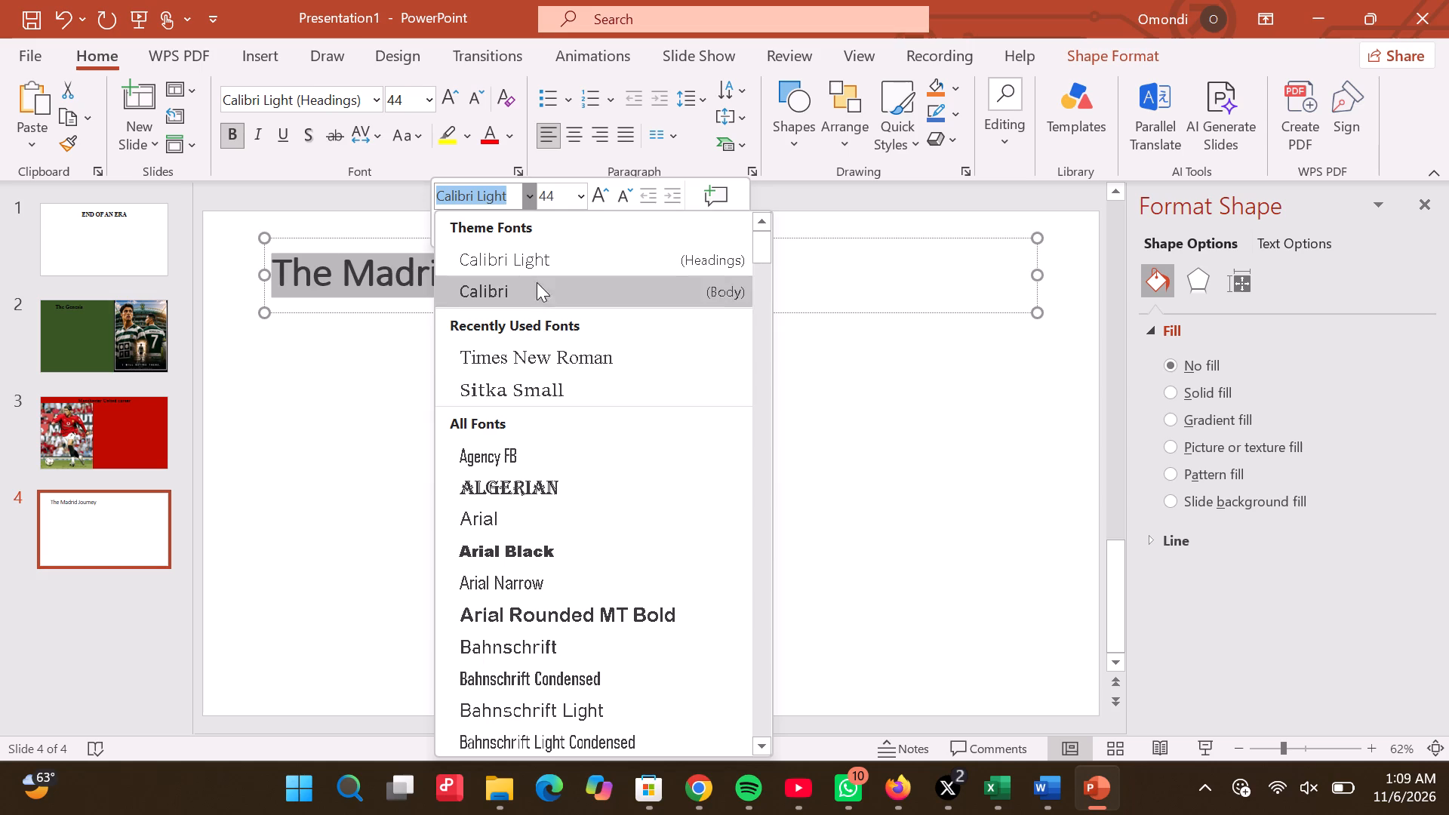
pyautogui.click(545, 355)
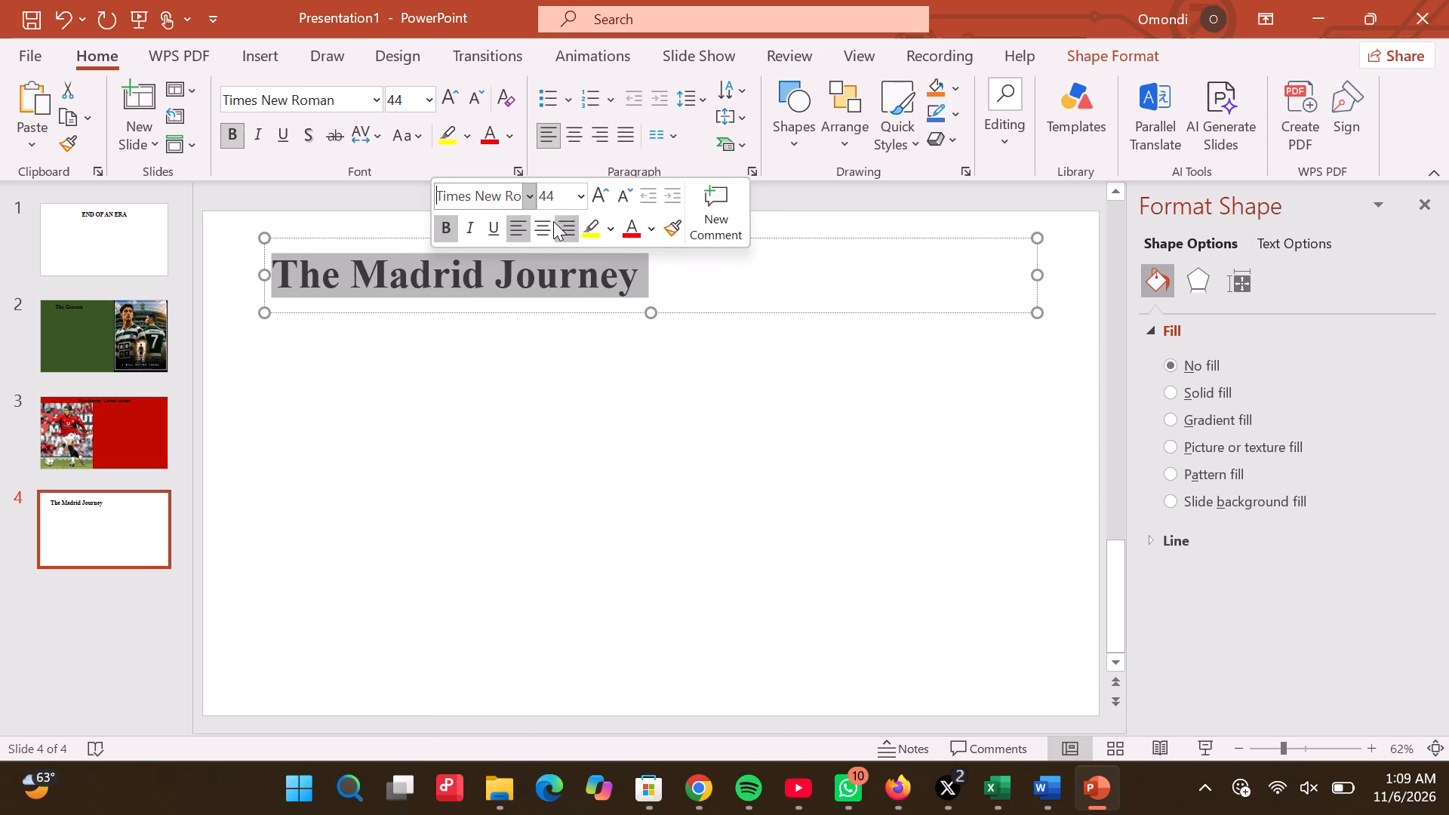
pyautogui.click(552, 223)
pyautogui.click(595, 282)
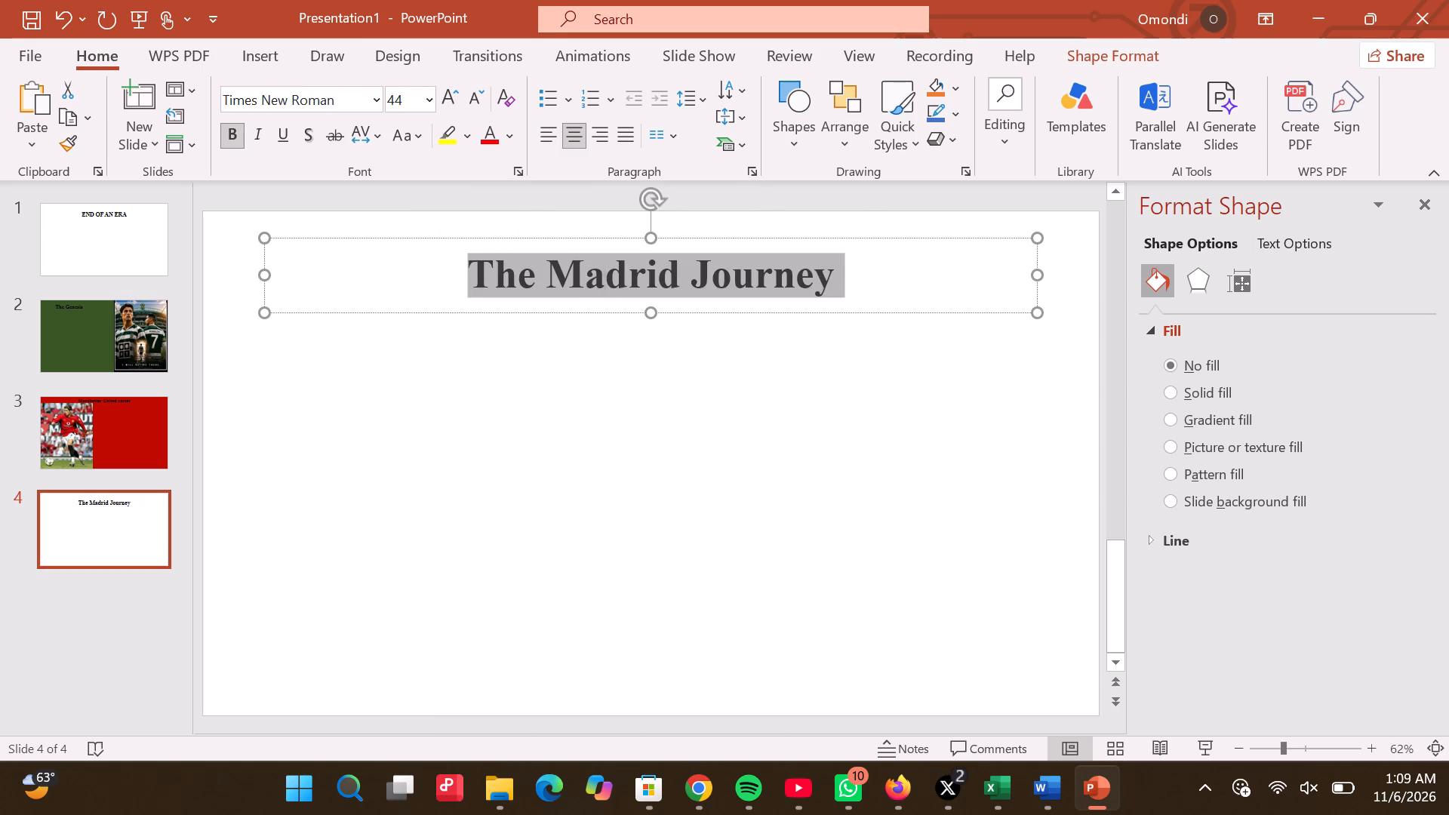
pyautogui.click(594, 283)
pyautogui.click(660, 357)
pyautogui.click(559, 359)
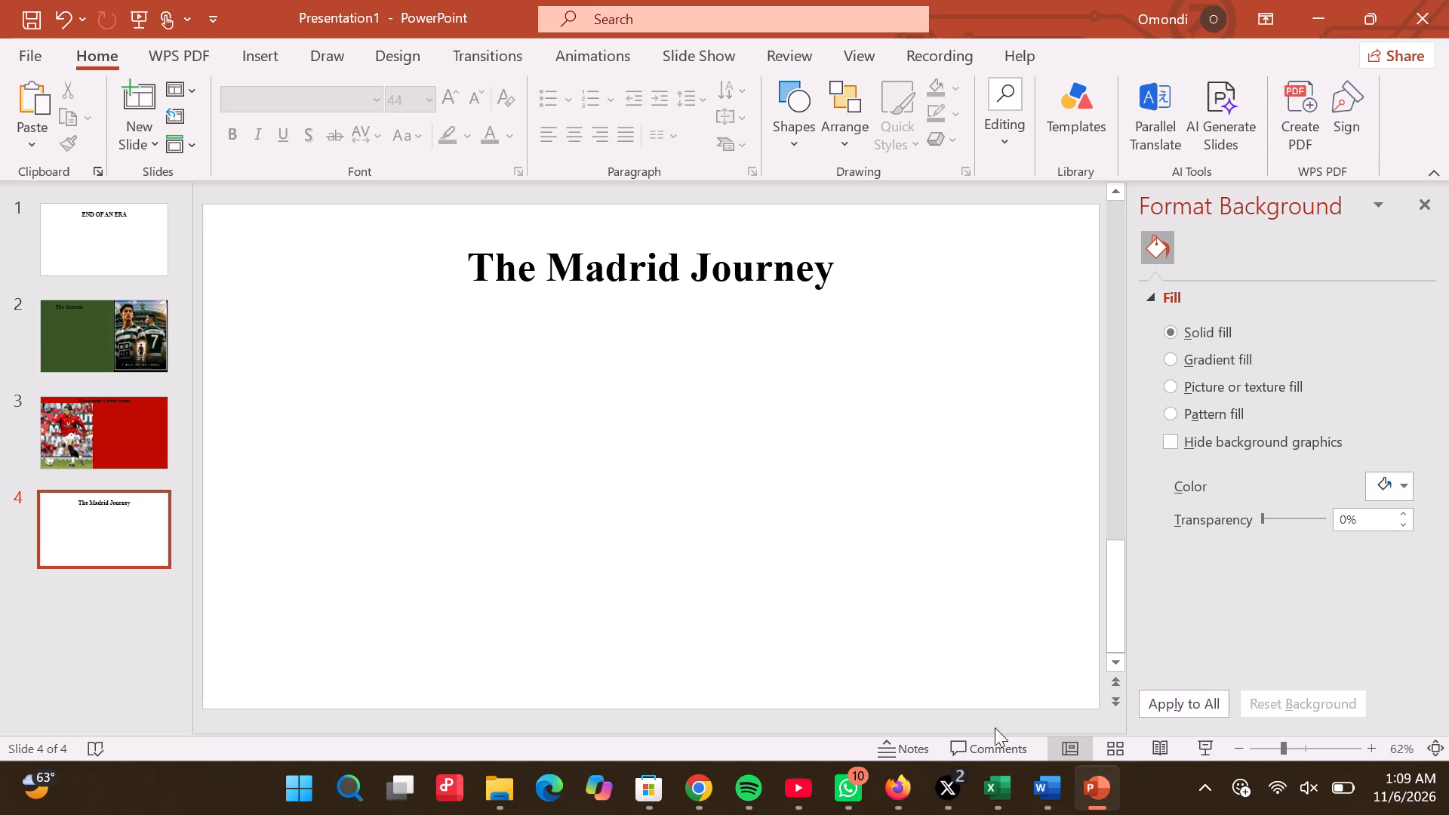
# Switch to Chrome and search Google in a new tab for "real madrid cover photo".
pyautogui.click(1102, 790)
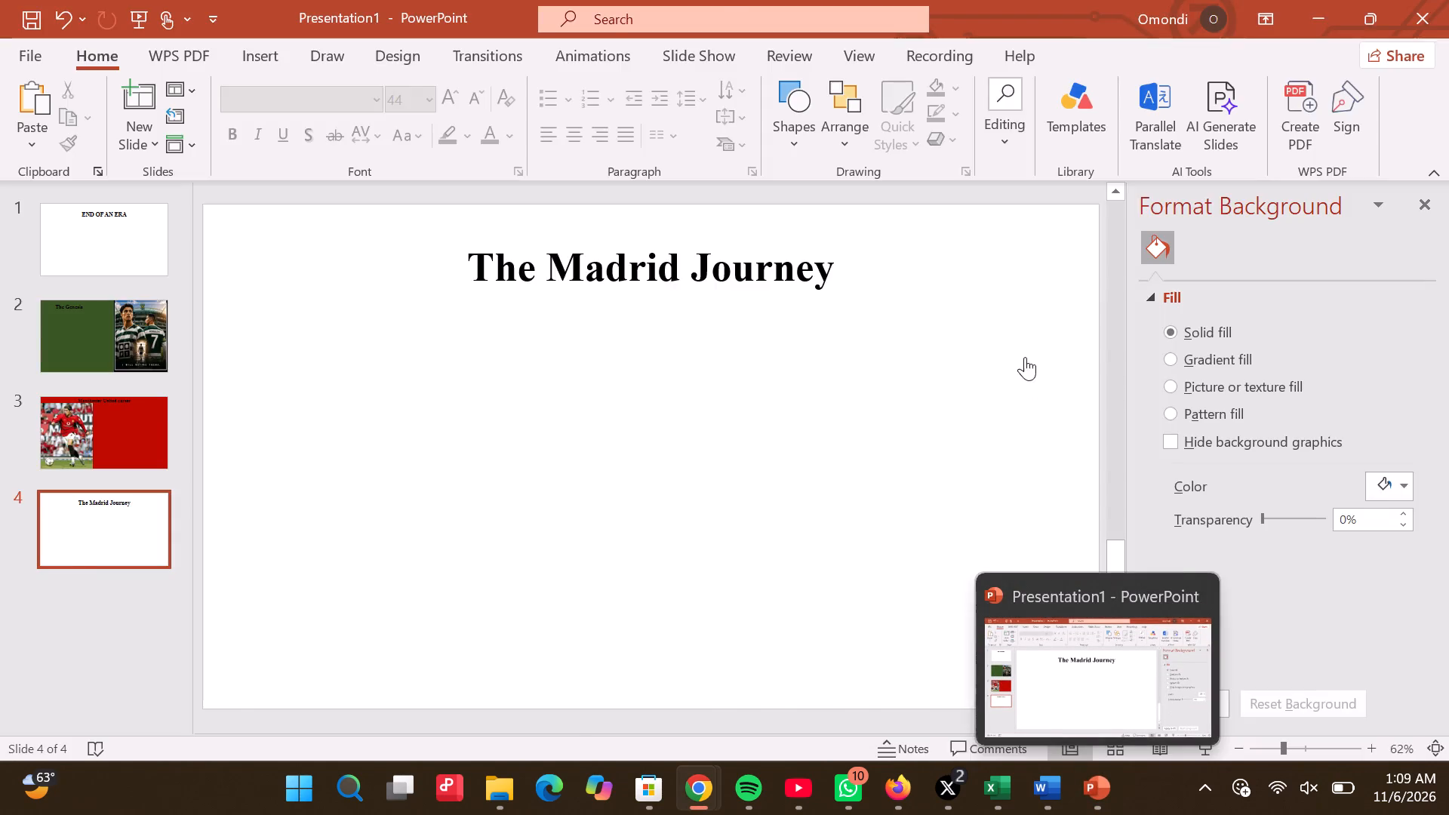
pyautogui.click(1081, 678)
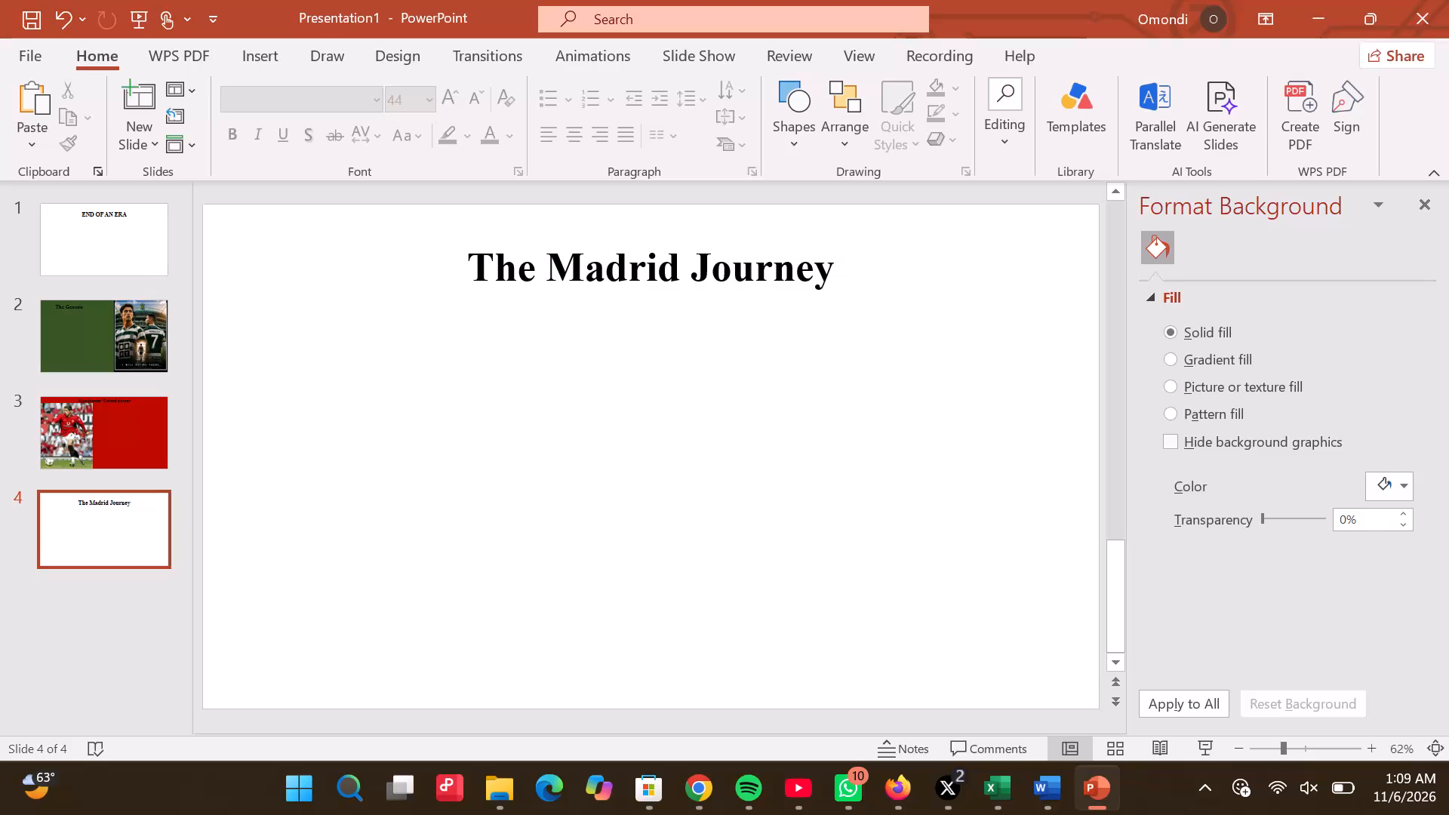
pyautogui.click(691, 781)
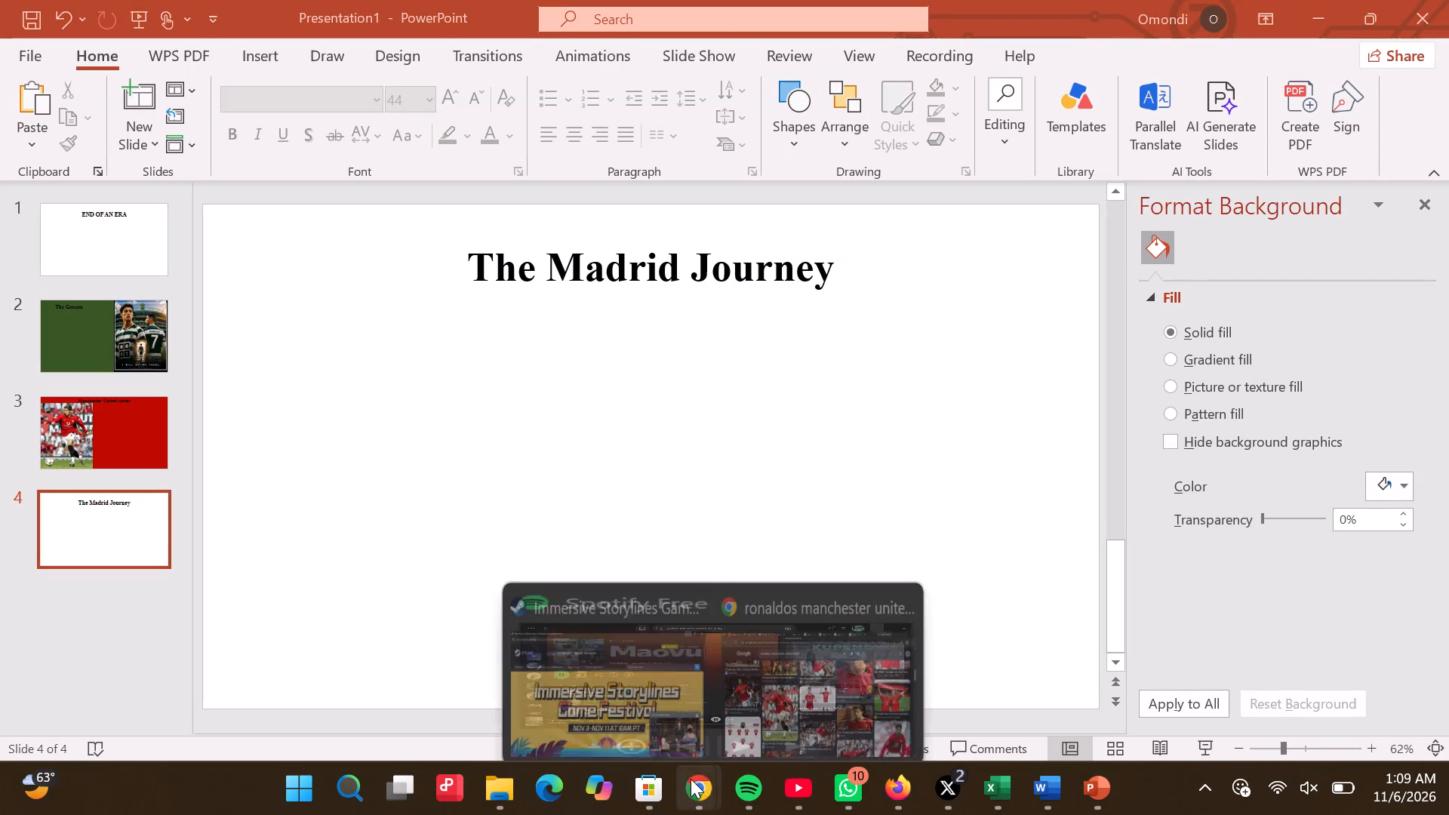
pyautogui.click(749, 655)
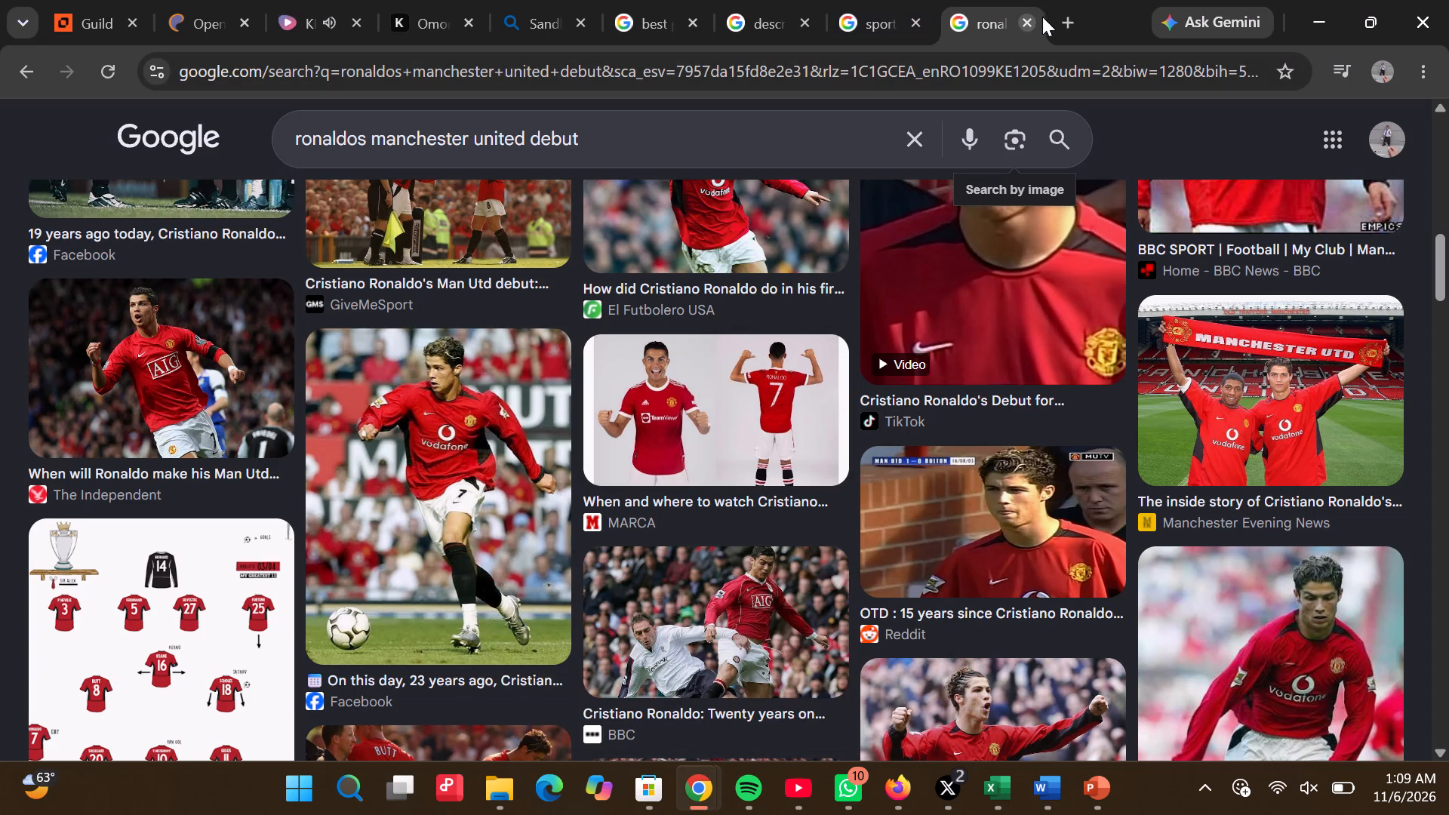
pyautogui.click(1059, 17)
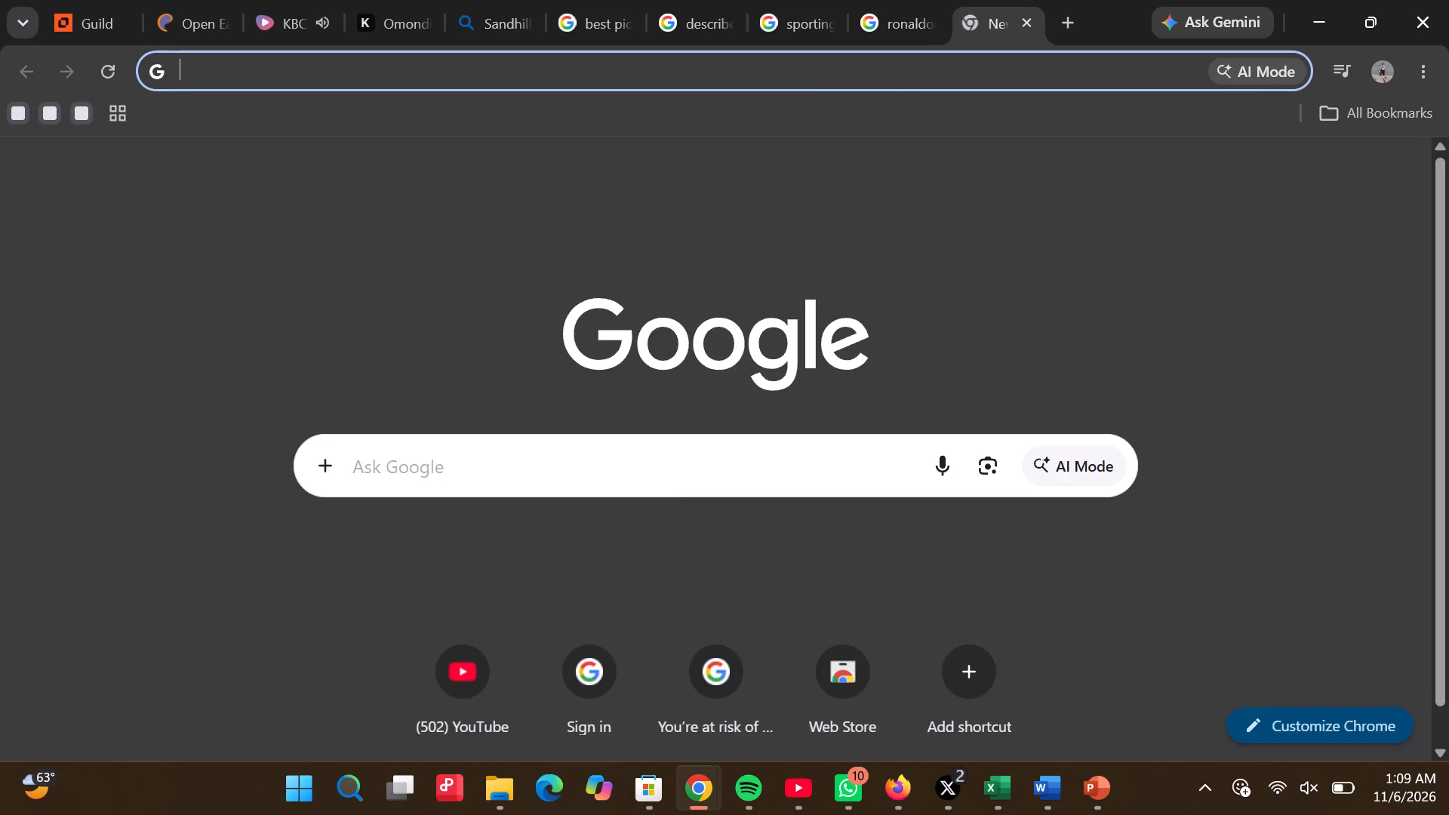
pyautogui.click(426, 460)
pyautogui.write('red')
pyautogui.press('BackSpace')
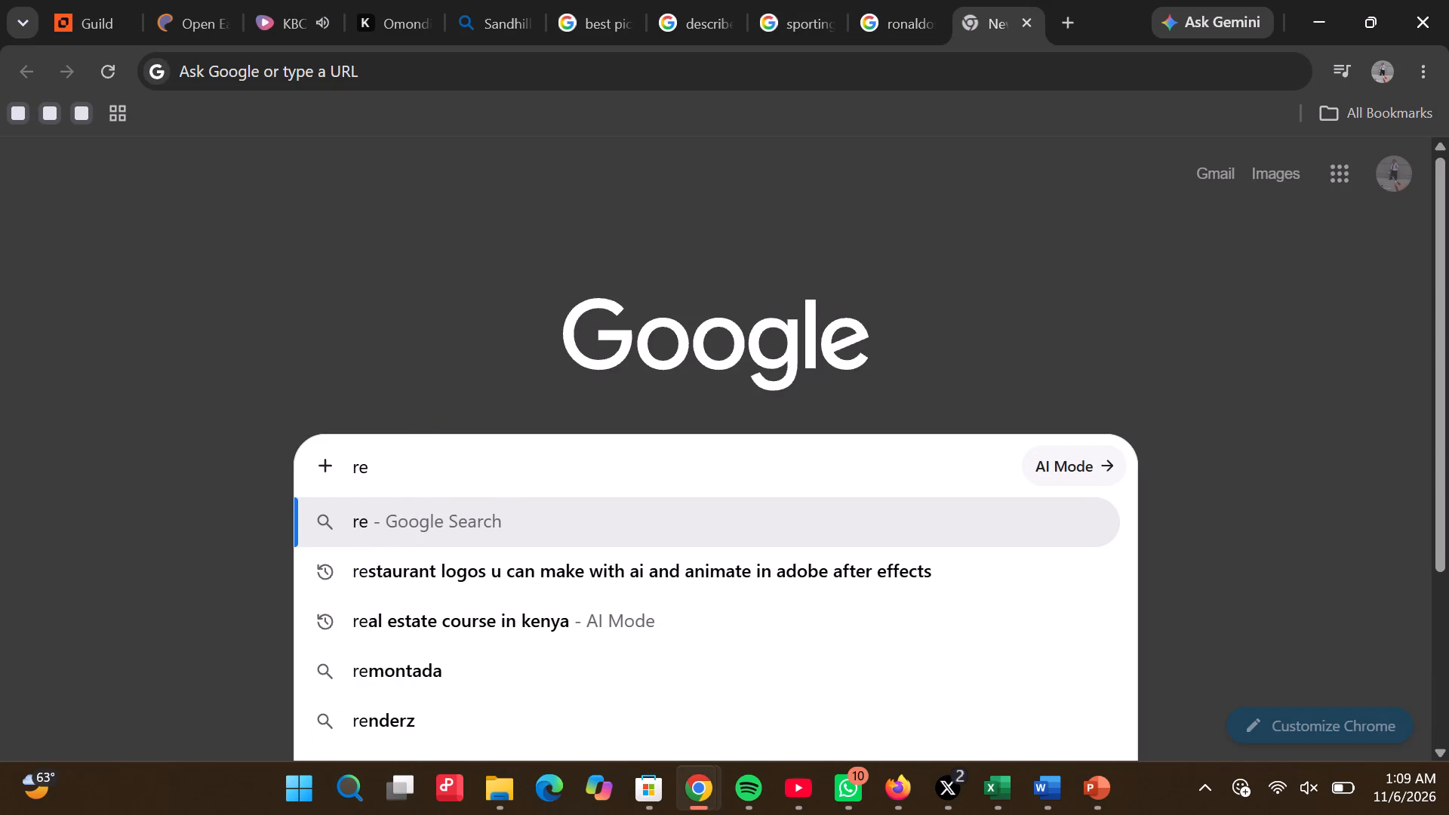
pyautogui.write('al ma')
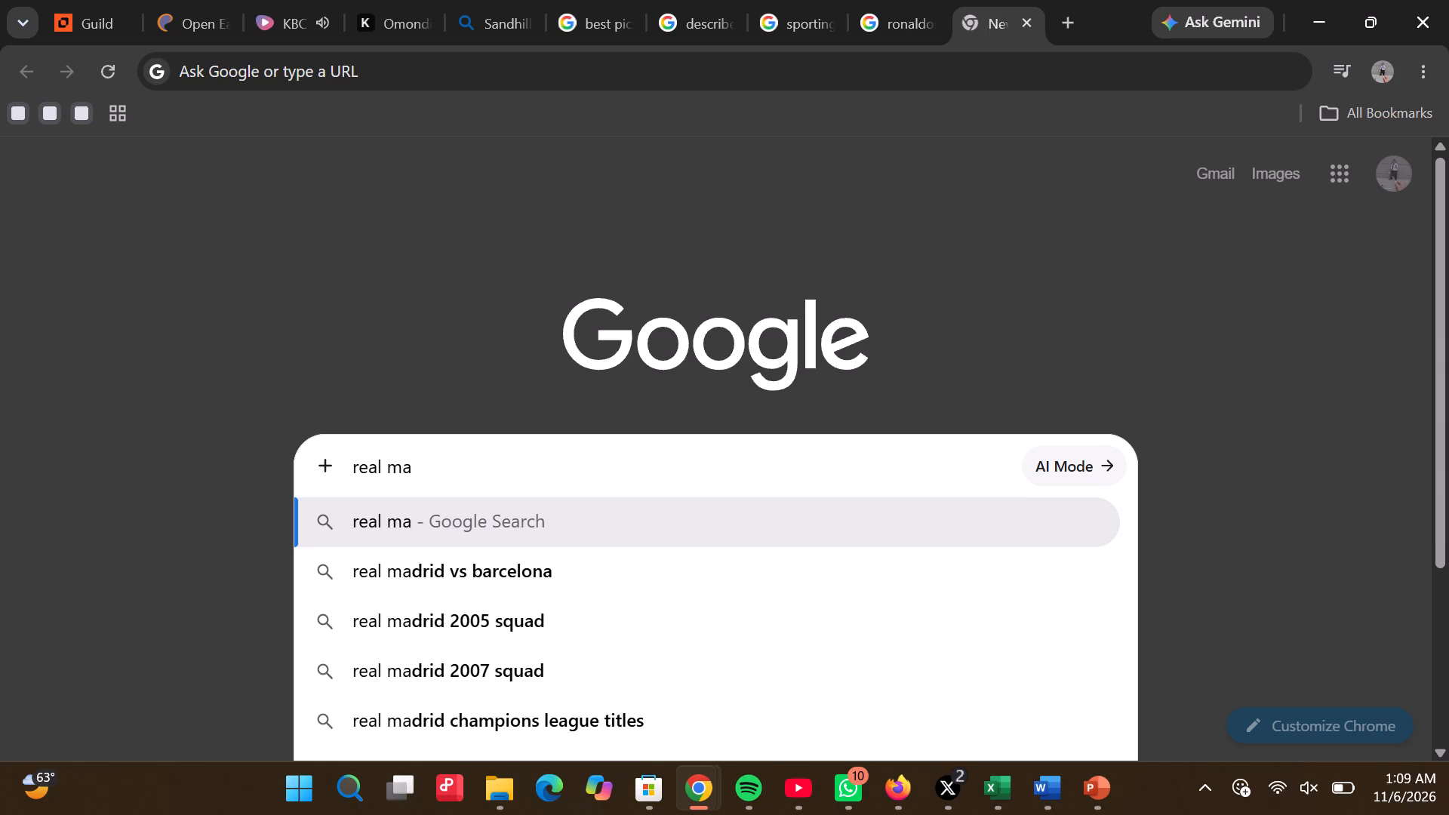
pyautogui.press('d')
pyautogui.write('rid')
pyautogui.press('space')
pyautogui.write('cover')
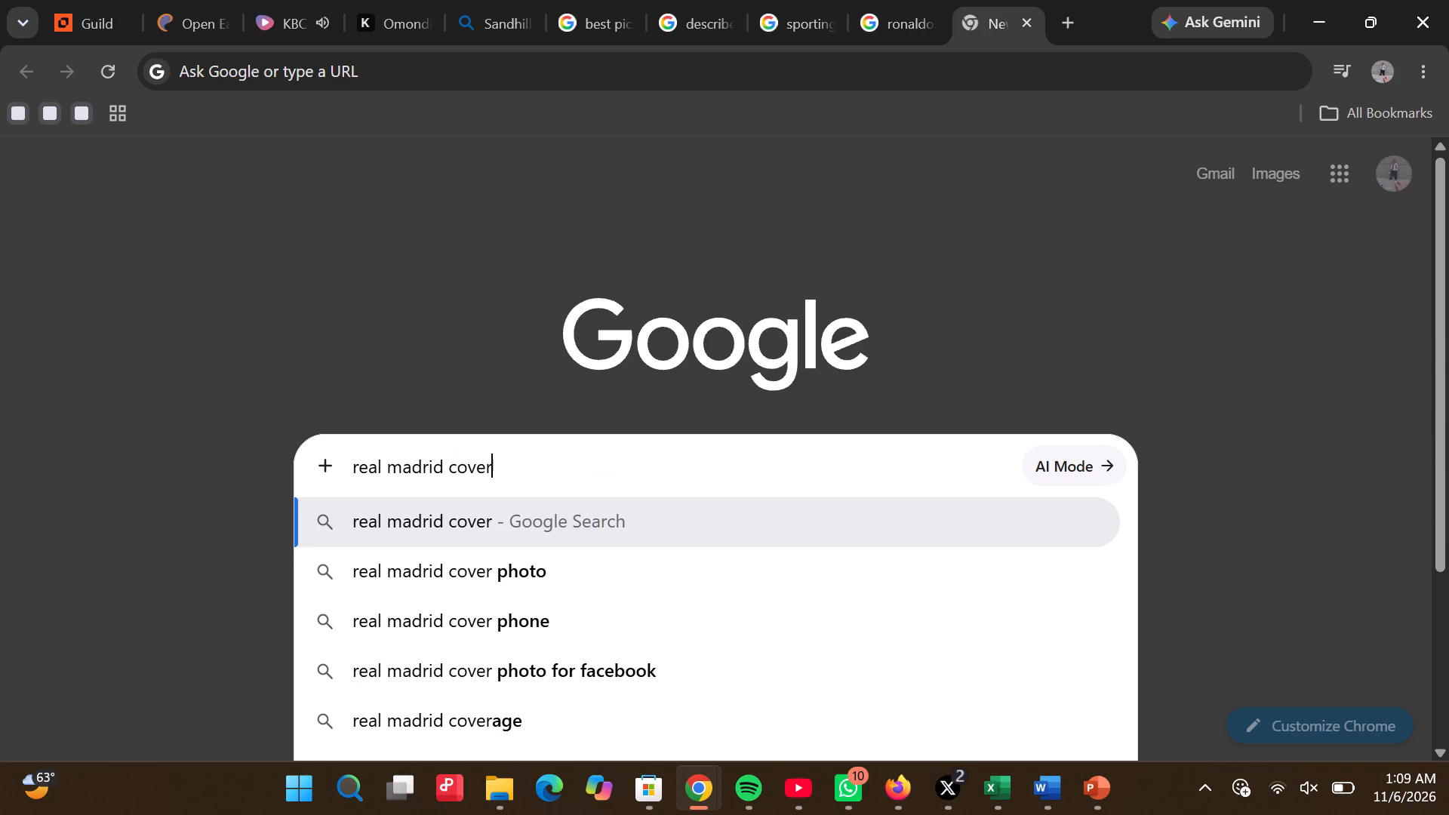
pyautogui.click(514, 574)
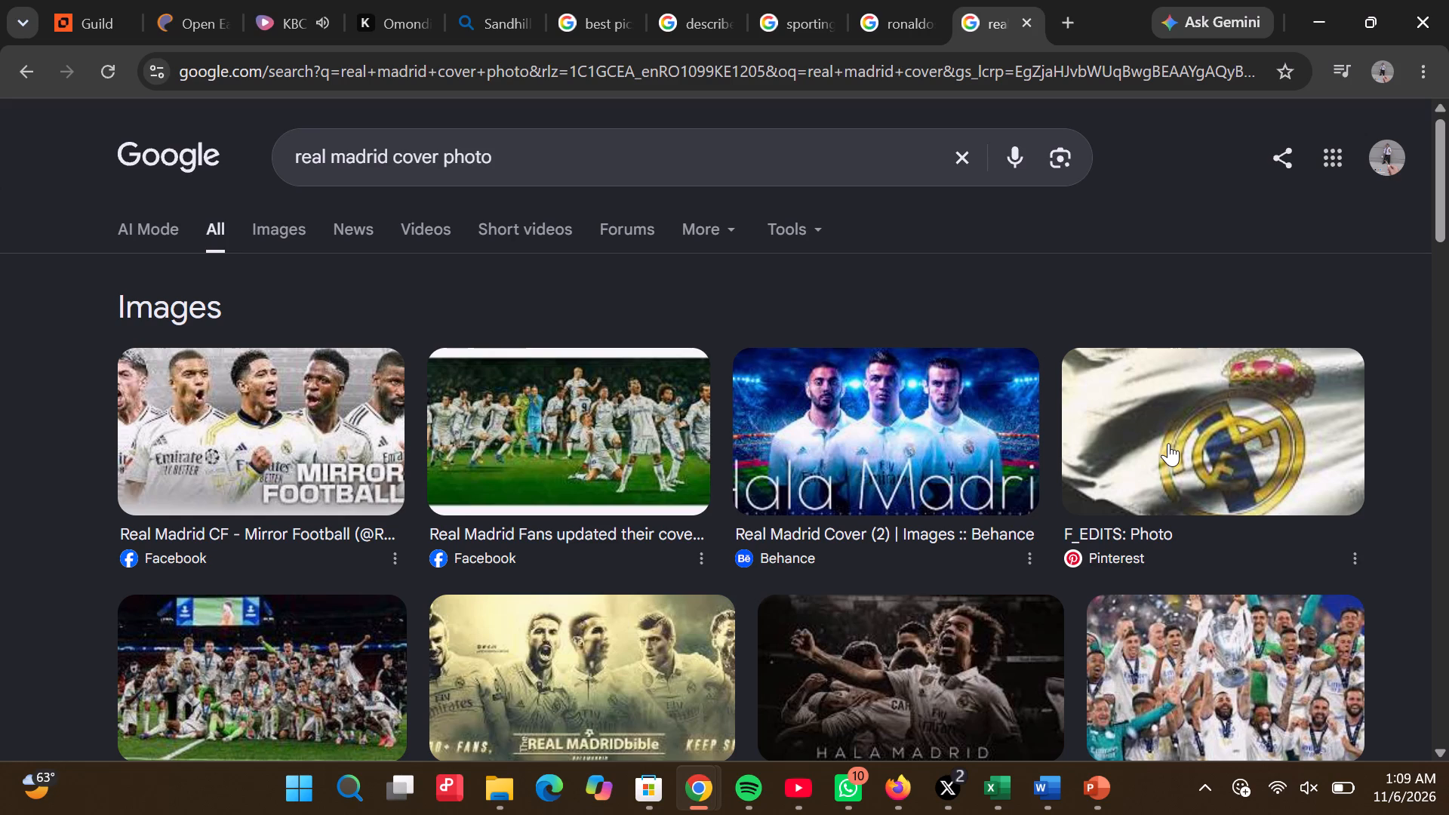
# Bring the Real Madrid crest flag image from the search results onto slide 4 in PowerPoint.
pyautogui.scroll(-6, 1089, 475)
pyautogui.scroll(6, 1074, 487)
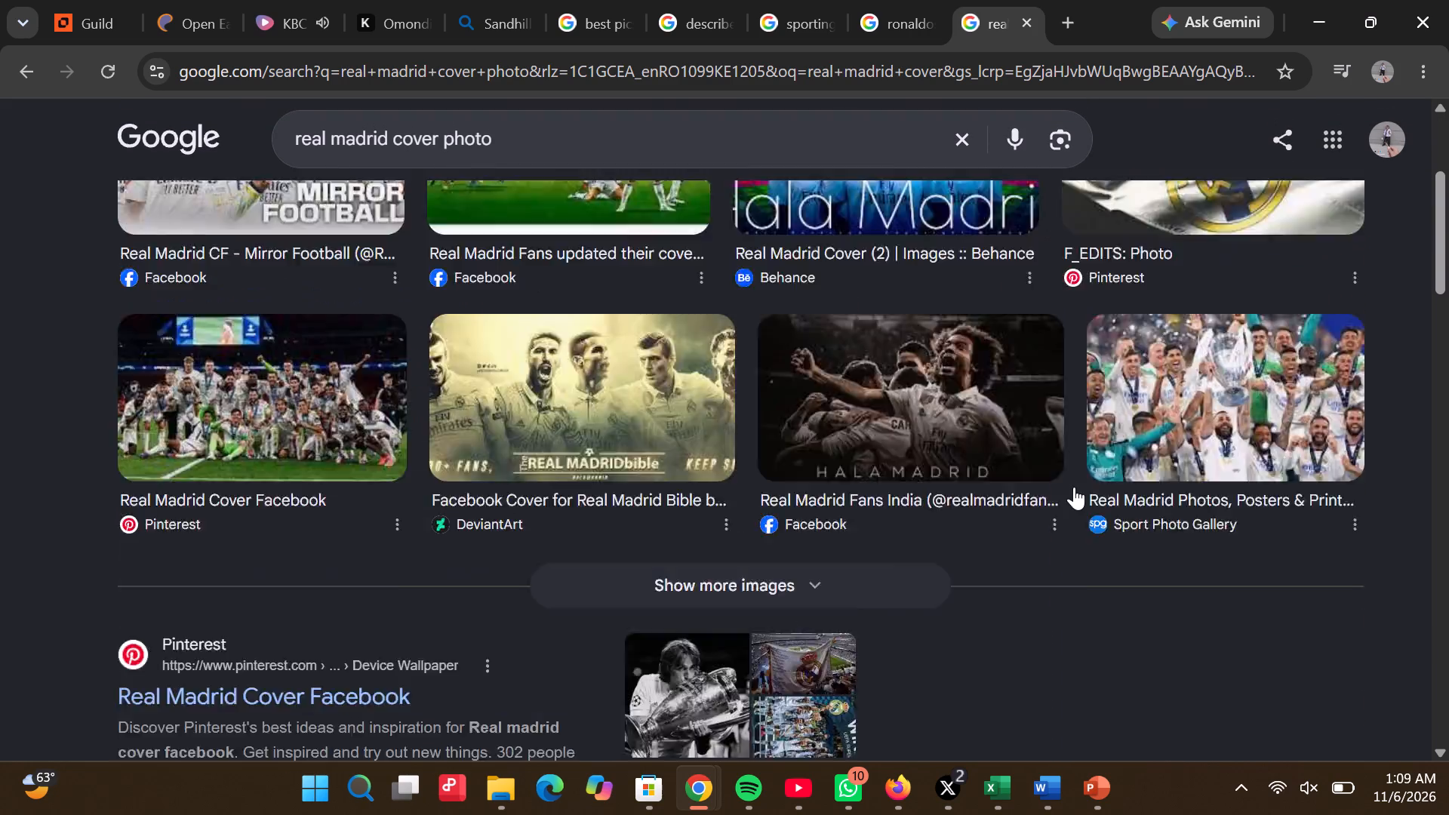
pyautogui.scroll(1, 1074, 487)
pyautogui.moveTo(1135, 454); pyautogui.dragTo(1099, 764)
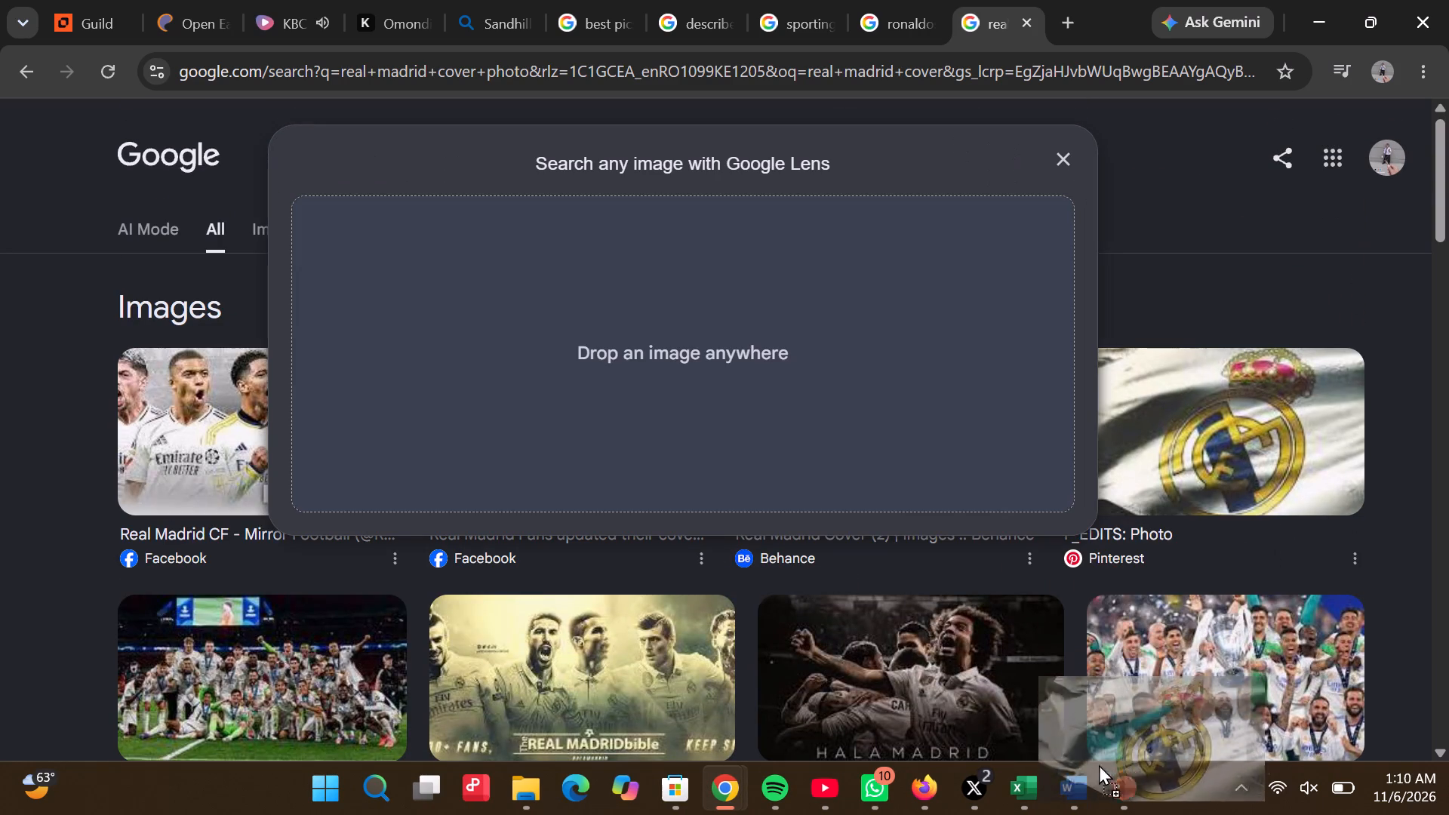
pyautogui.moveTo(1099, 764); pyautogui.dragTo(909, 543)
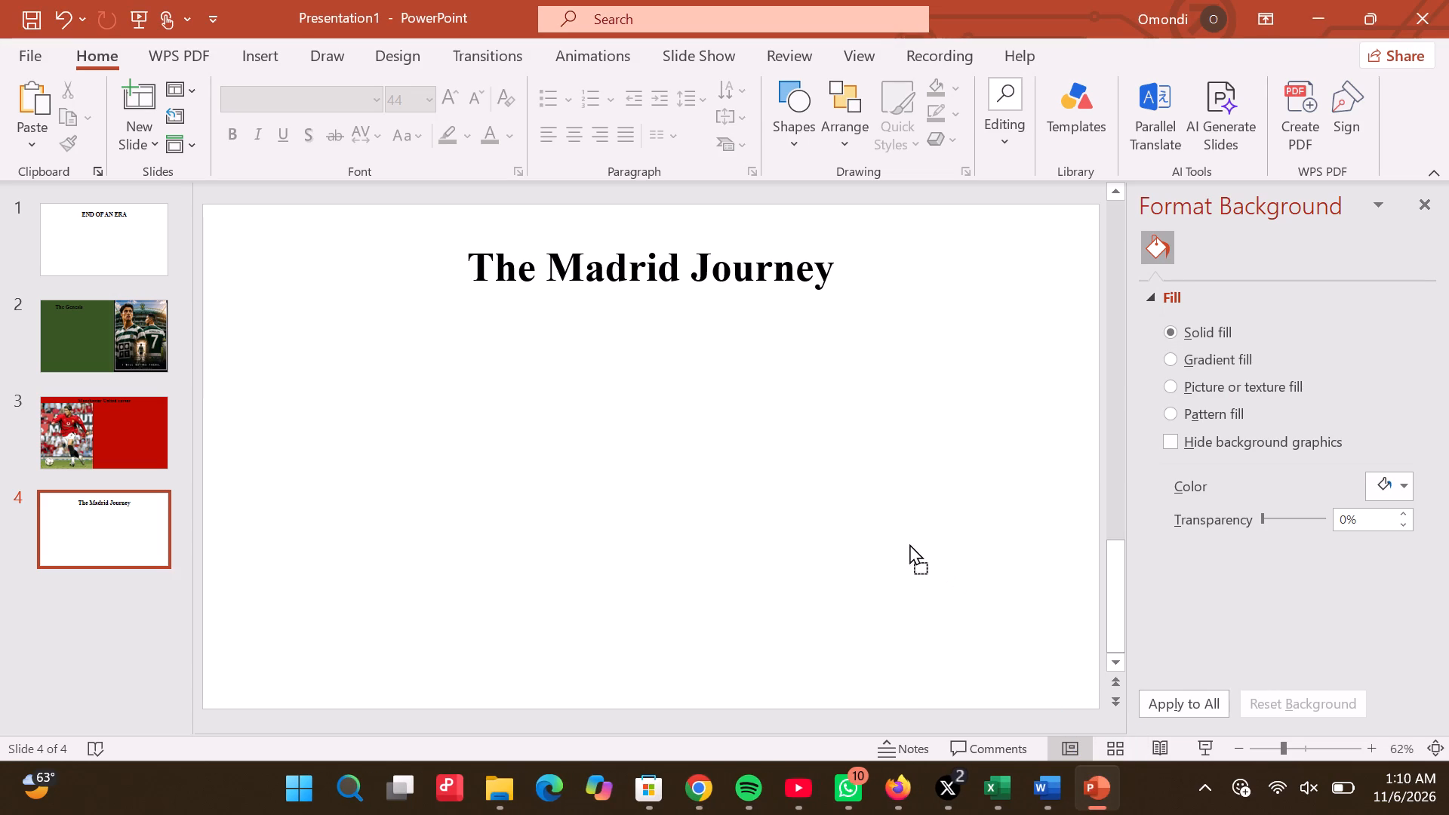
pyautogui.moveTo(909, 543); pyautogui.dragTo(700, 501)
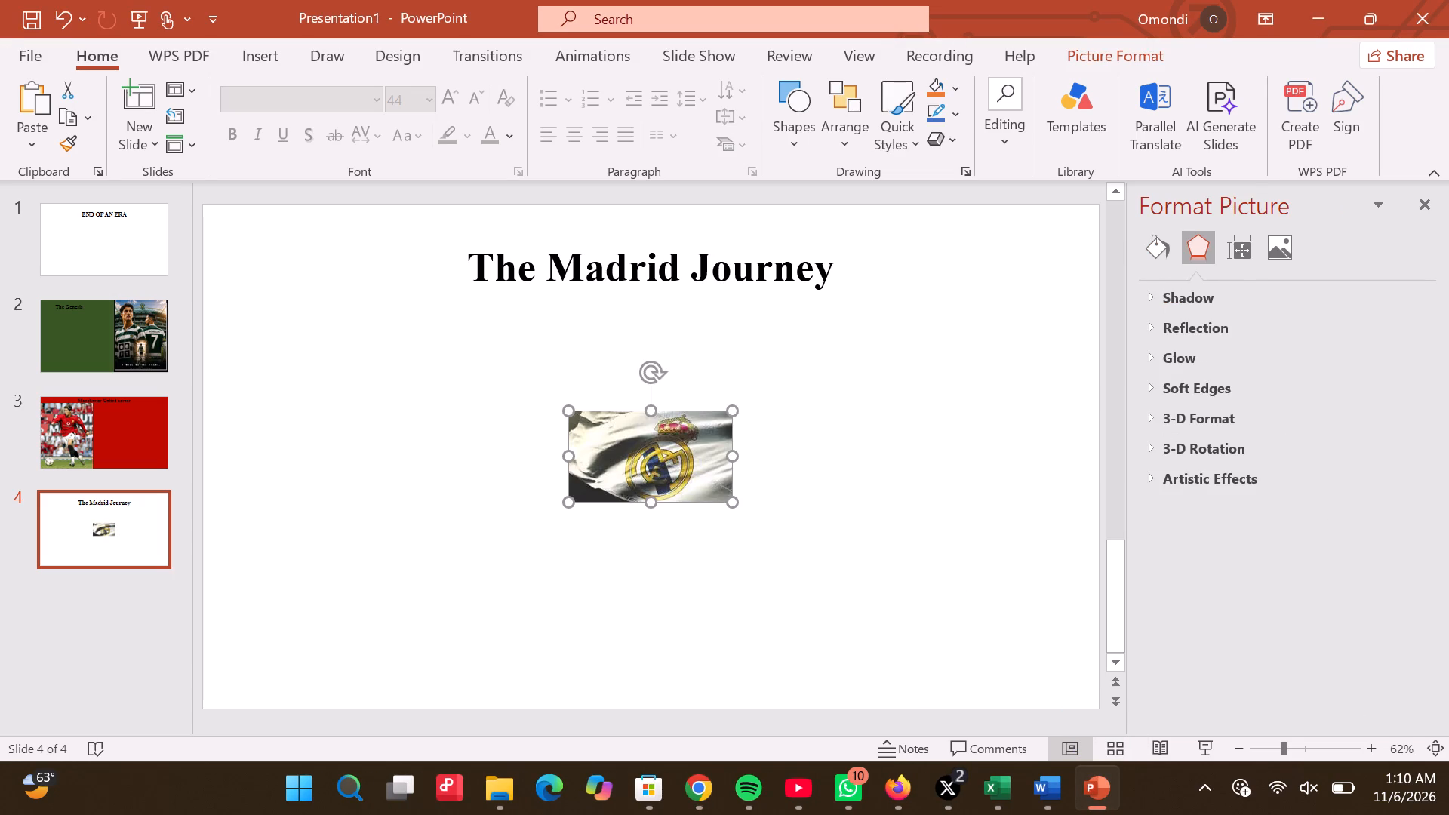
# Send the Real Madrid flag picture to the back of slide 4.
pyautogui.click(635, 462)
pyautogui.rightClick(634, 461)
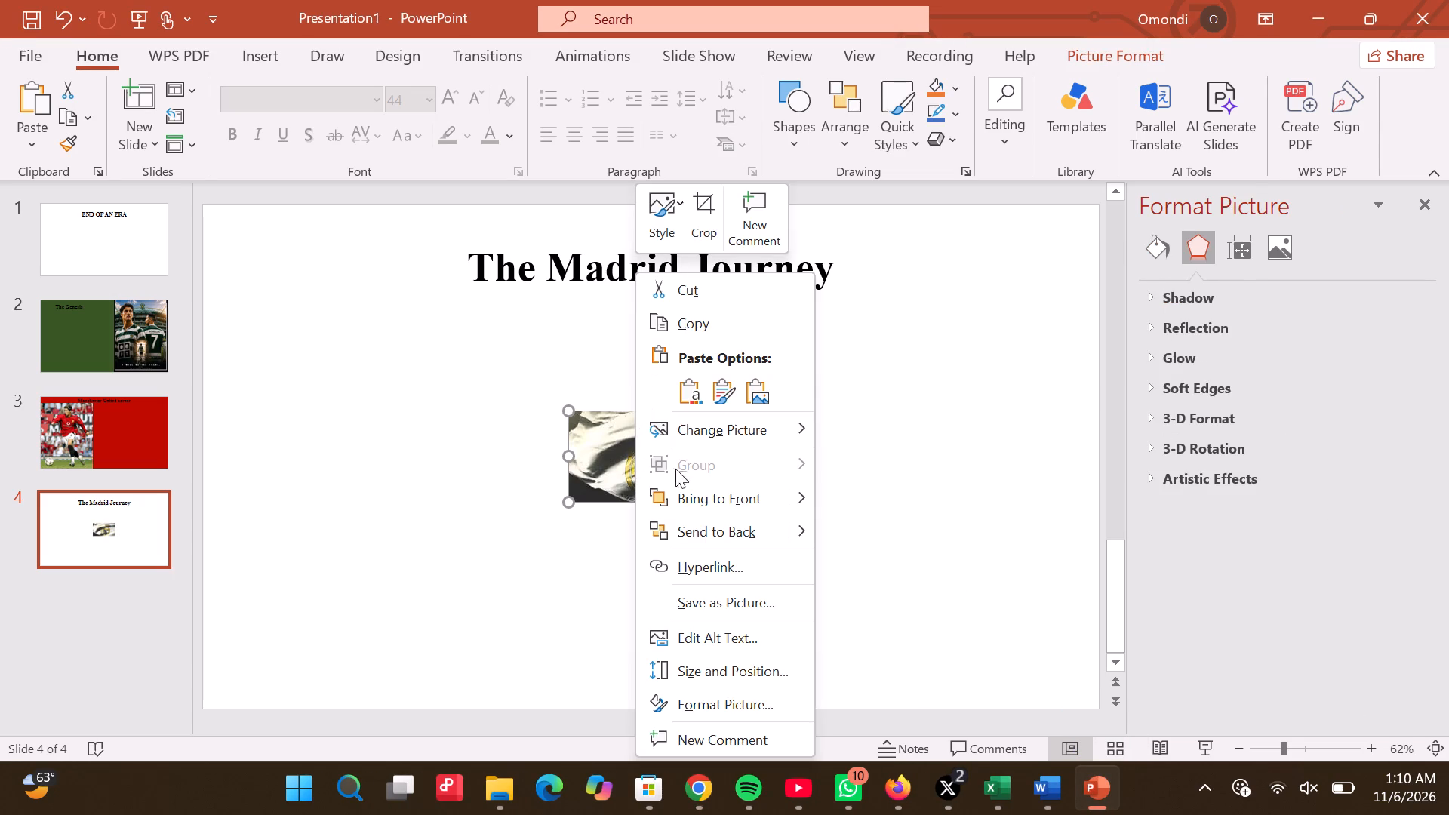
pyautogui.click(709, 531)
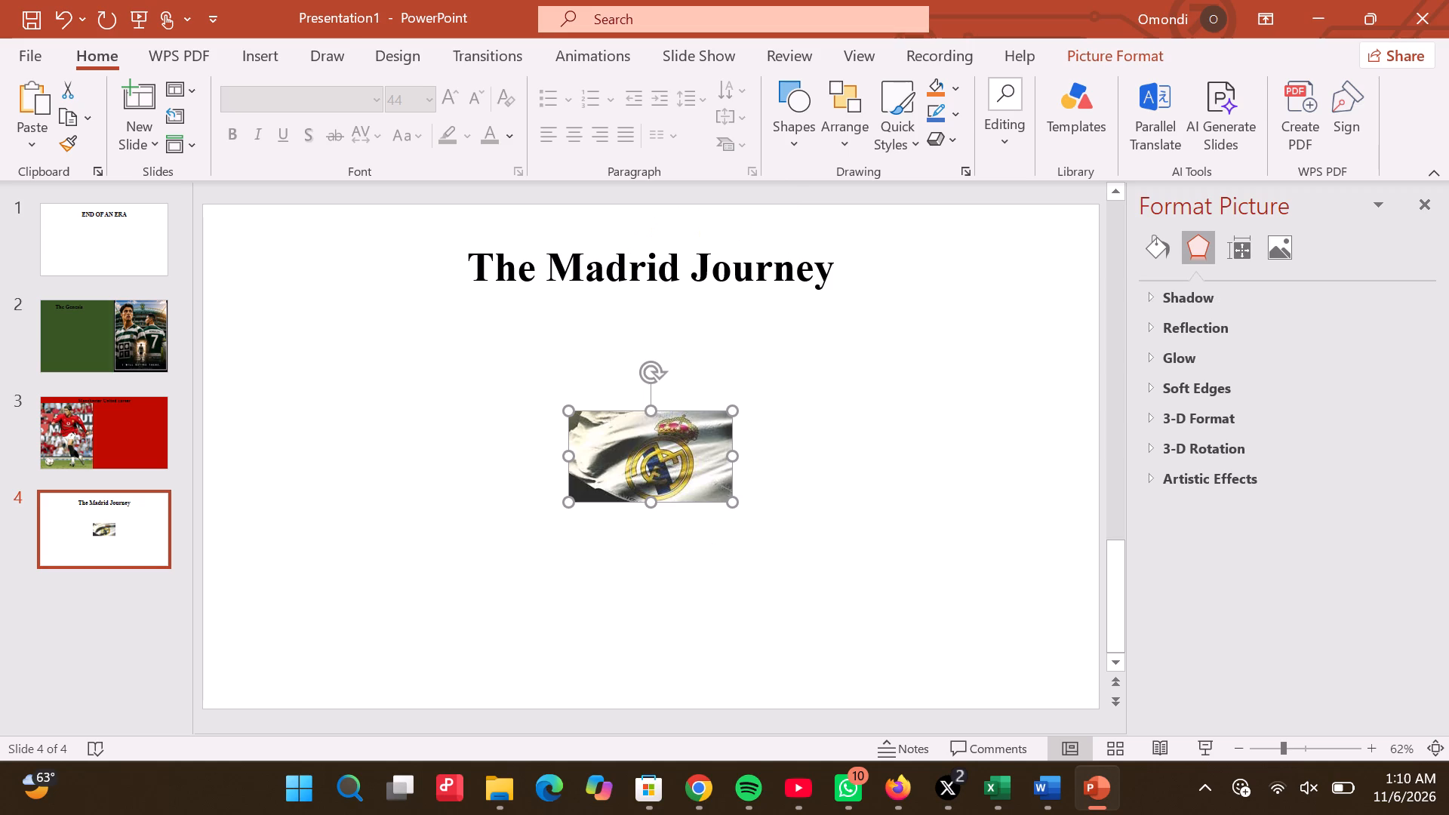
# Enlarge the Real Madrid flag picture on slide 4 through its size settings to 3.45" high and 6.24" wide.
pyautogui.click(665, 465)
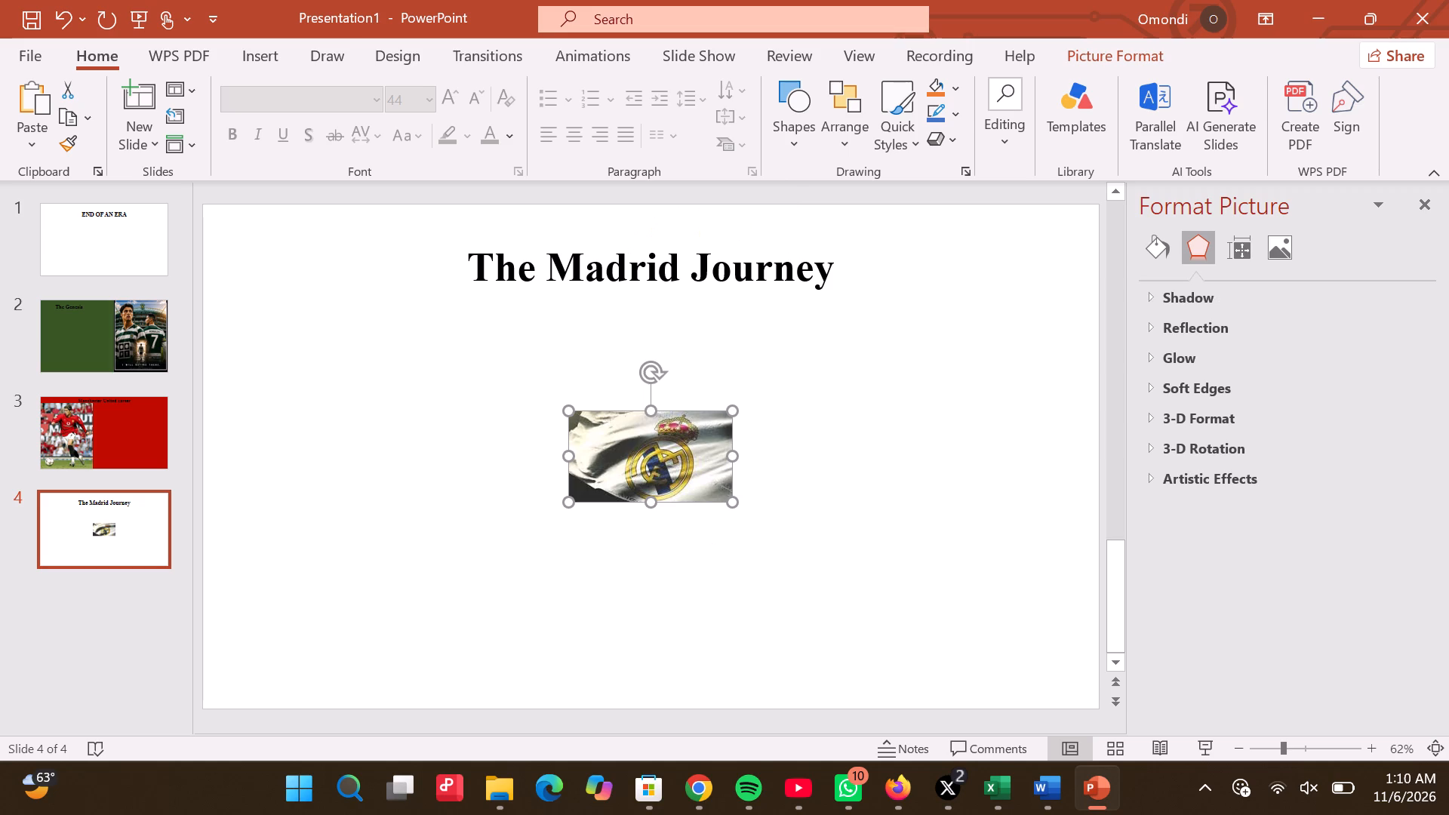
pyautogui.rightClick(663, 463)
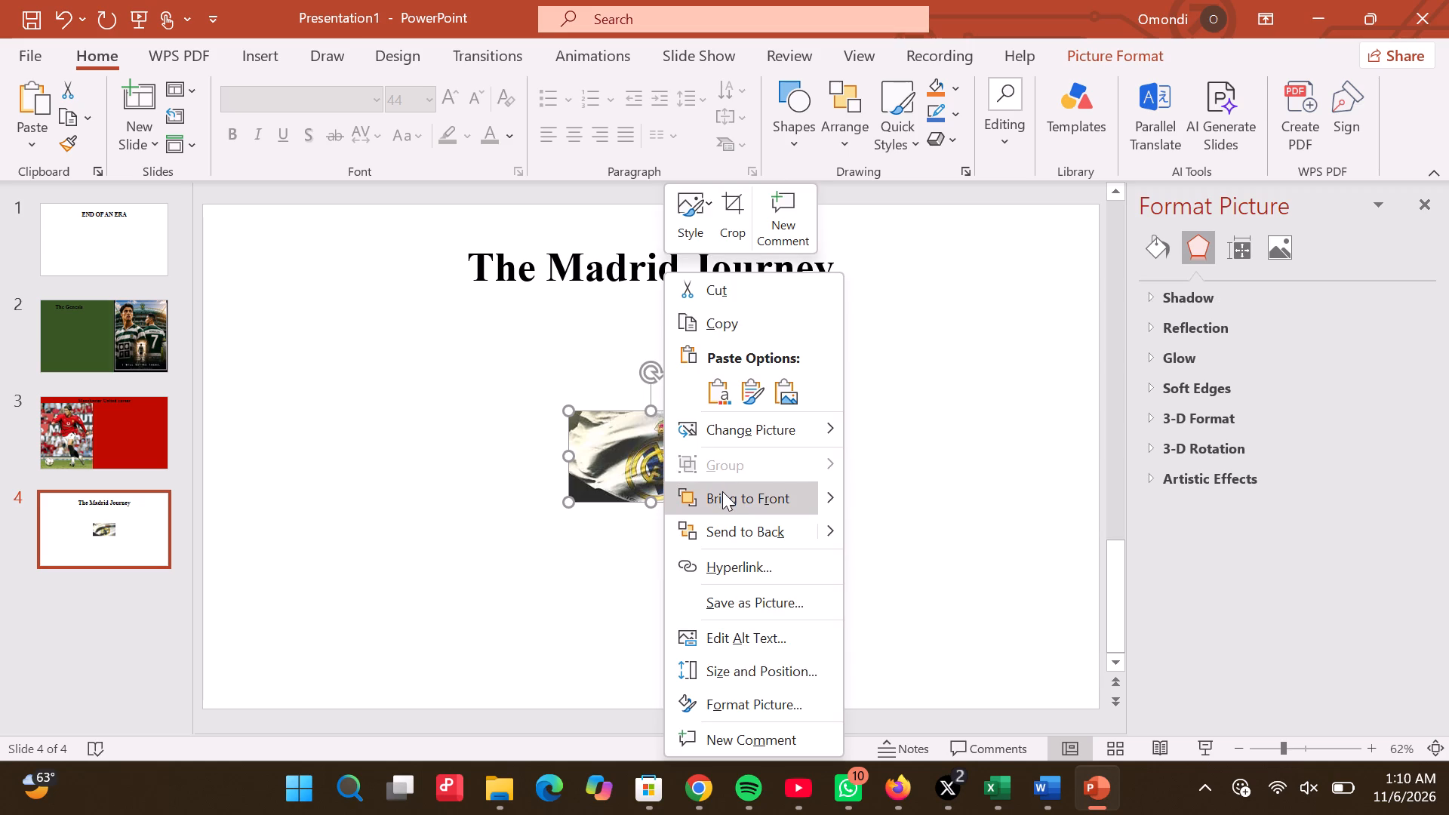
pyautogui.click(763, 662)
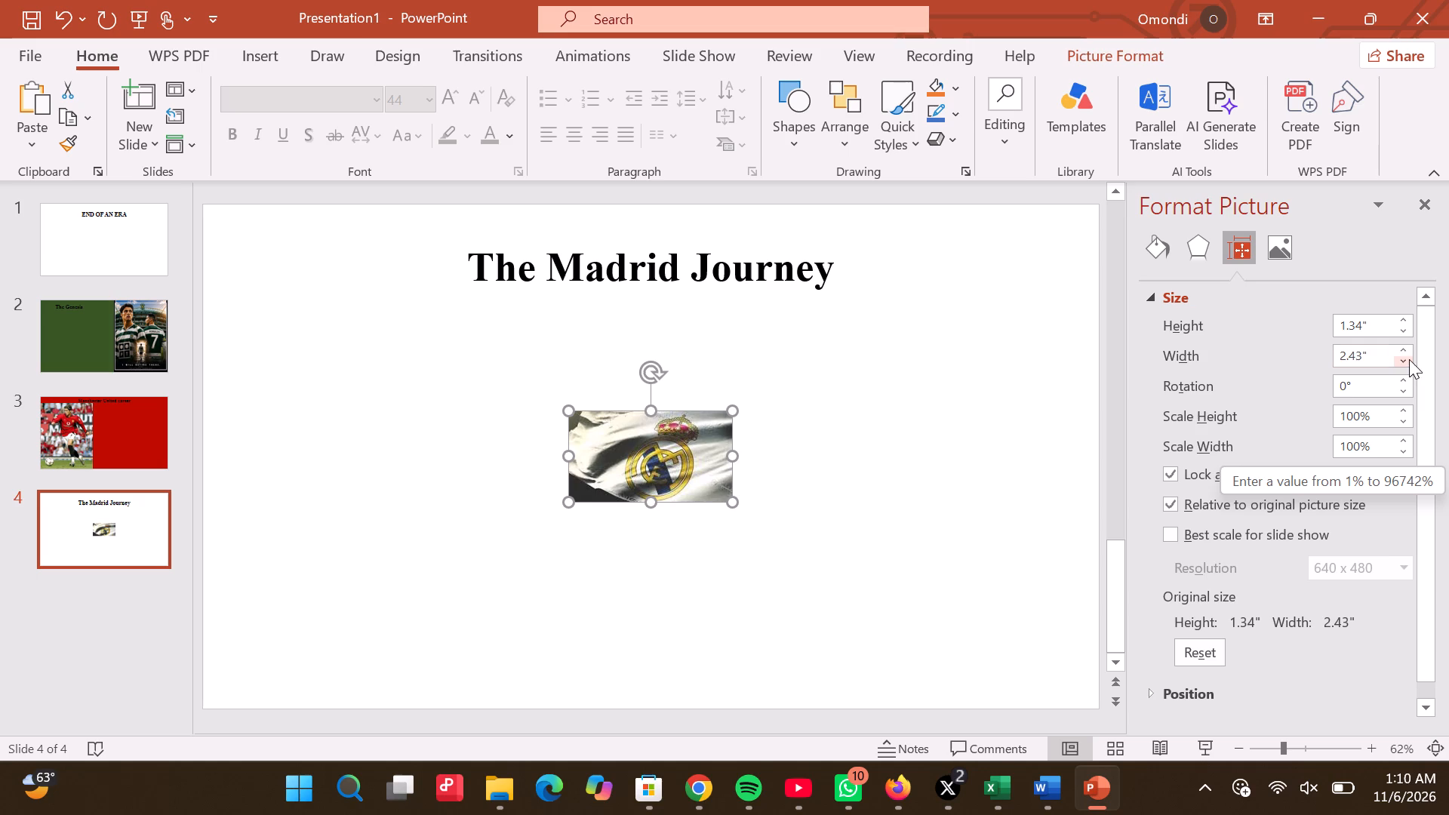
pyautogui.tripleClick(1401, 319)
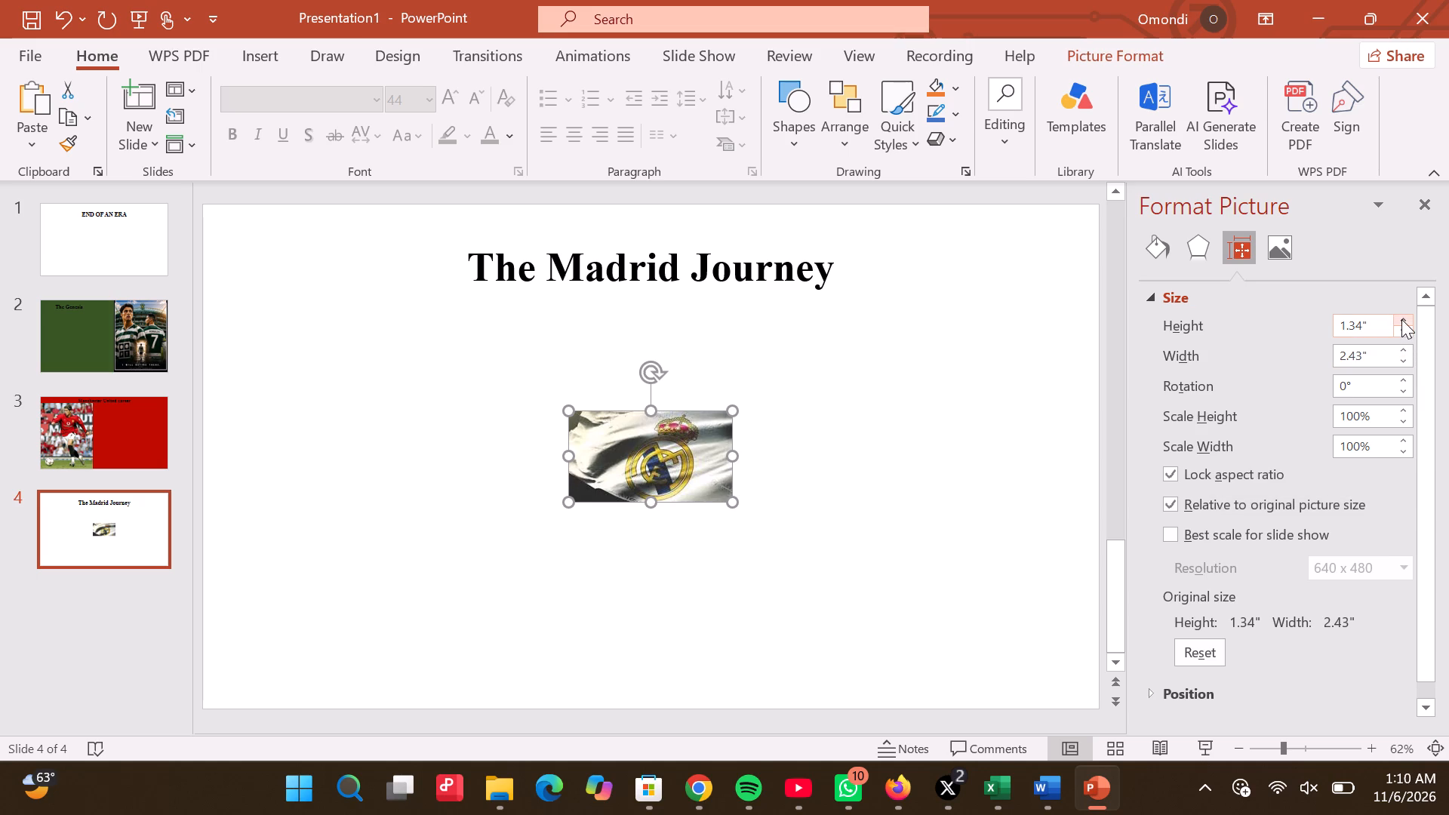
pyautogui.tripleClick(1401, 319)
pyautogui.tripleClick(1401, 319)
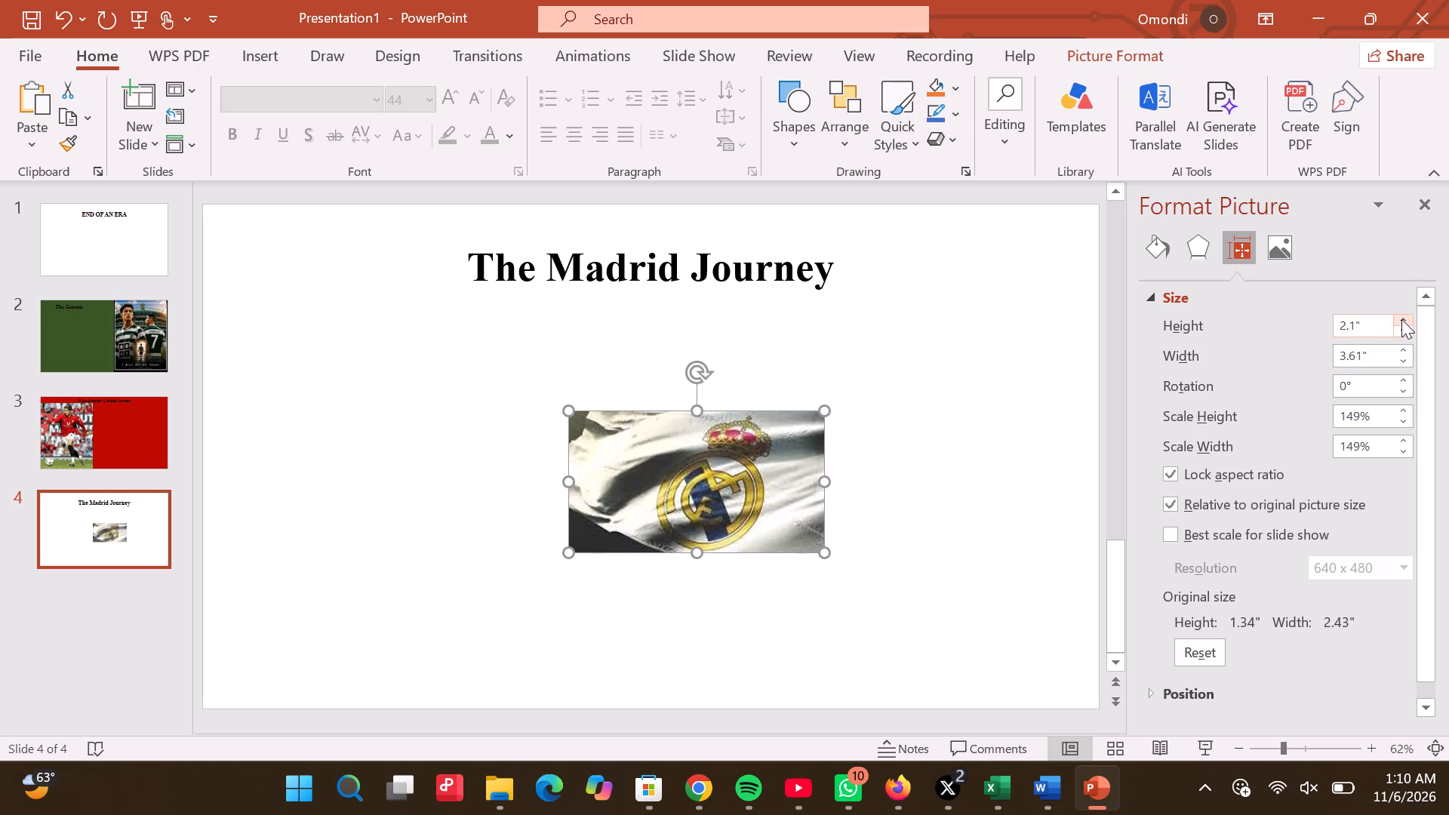
pyautogui.tripleClick(1401, 319)
pyautogui.tripleClick(1401, 319)
pyautogui.tripleClick(1401, 319)
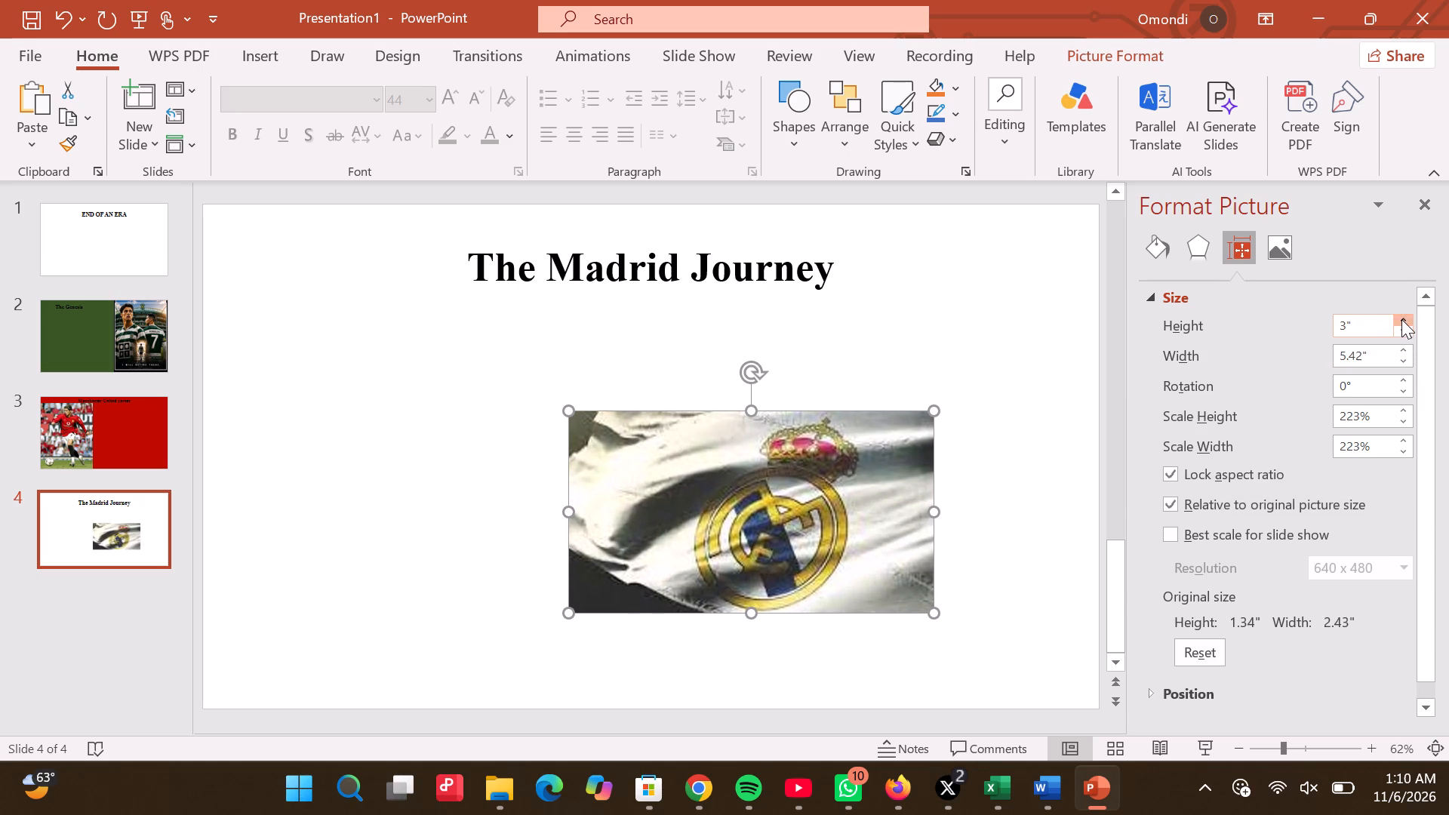
pyautogui.doubleClick(1401, 319)
pyautogui.click(1401, 319)
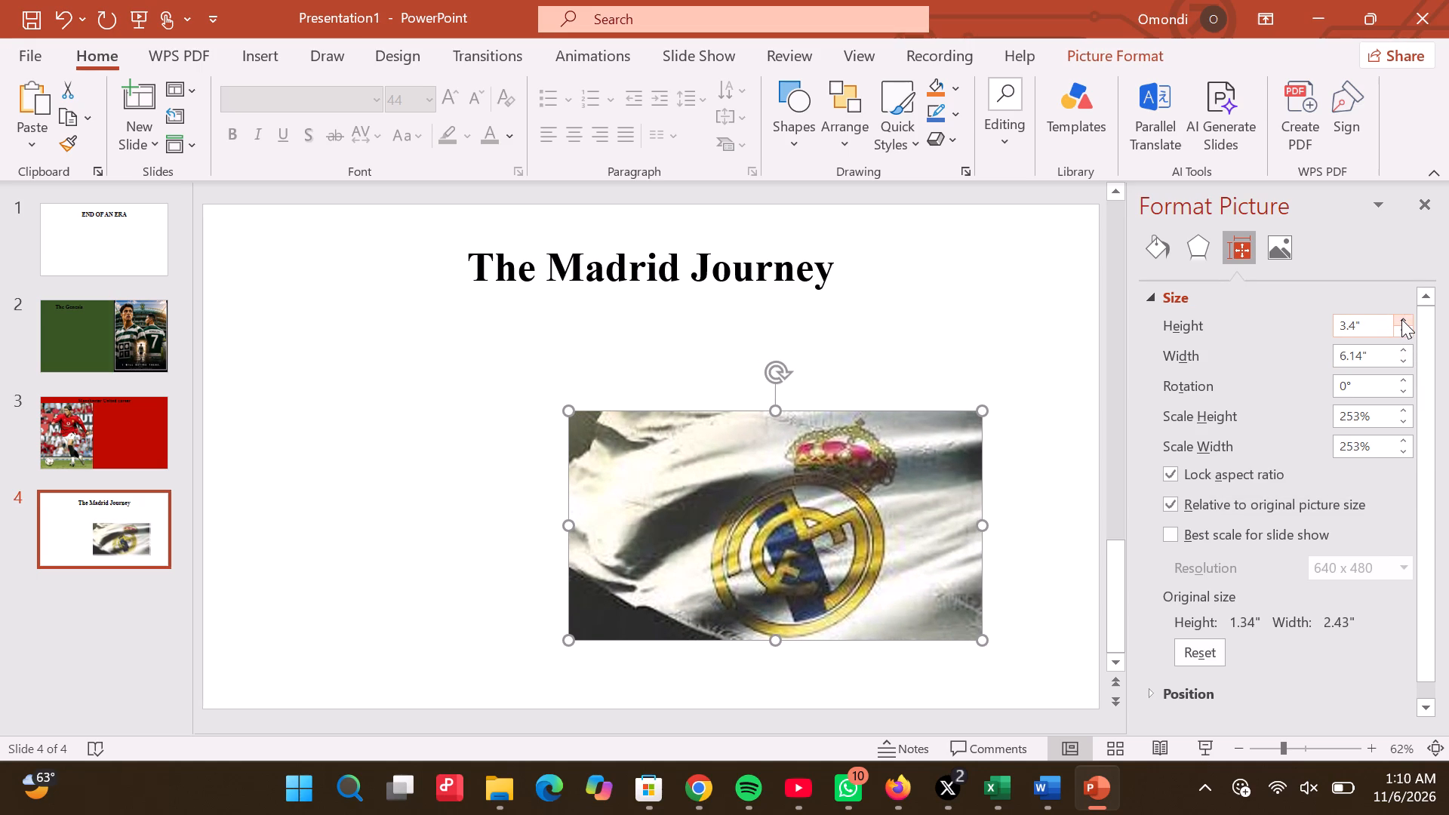
pyautogui.doubleClick(1403, 360)
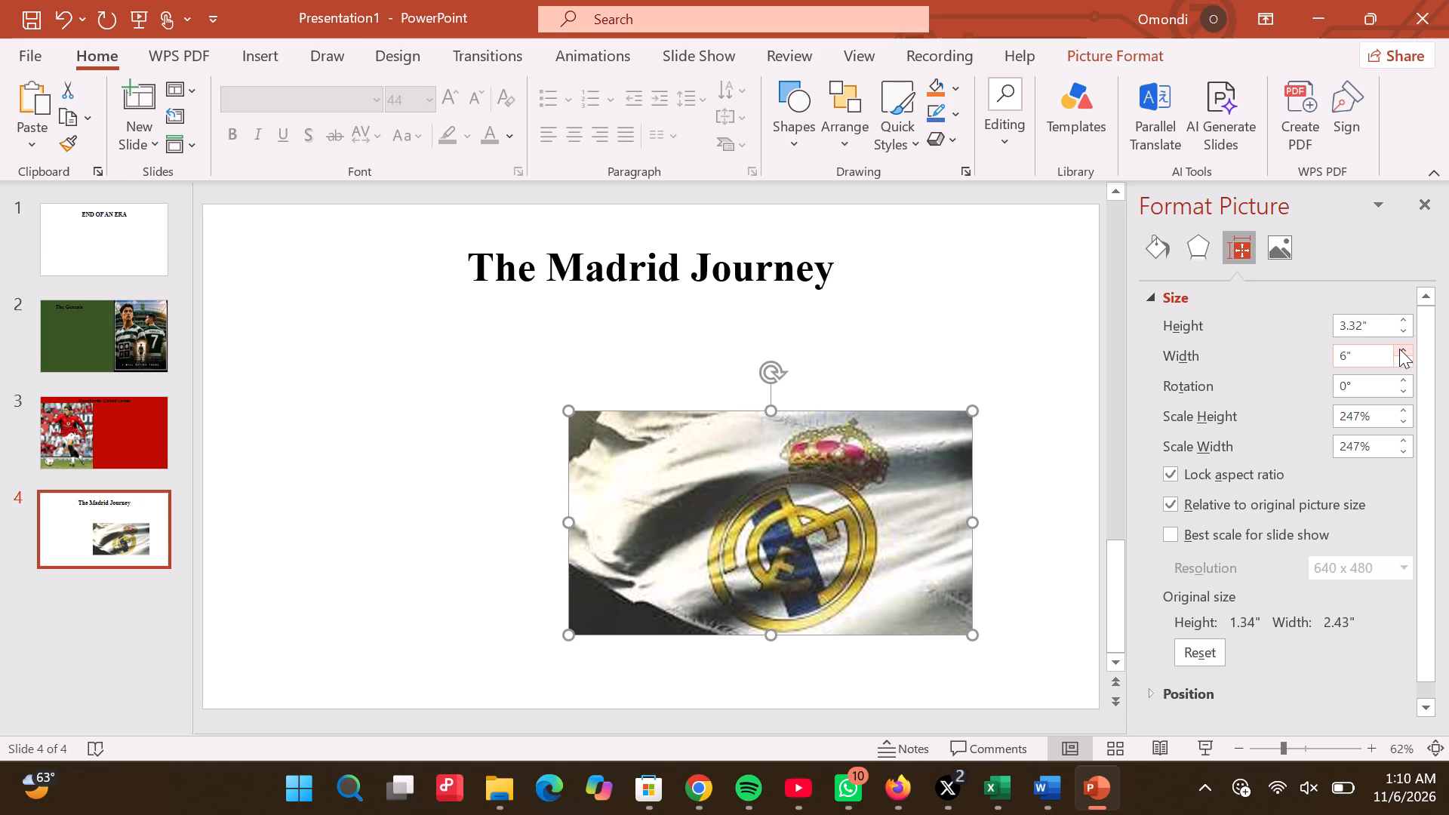
pyautogui.doubleClick(1399, 349)
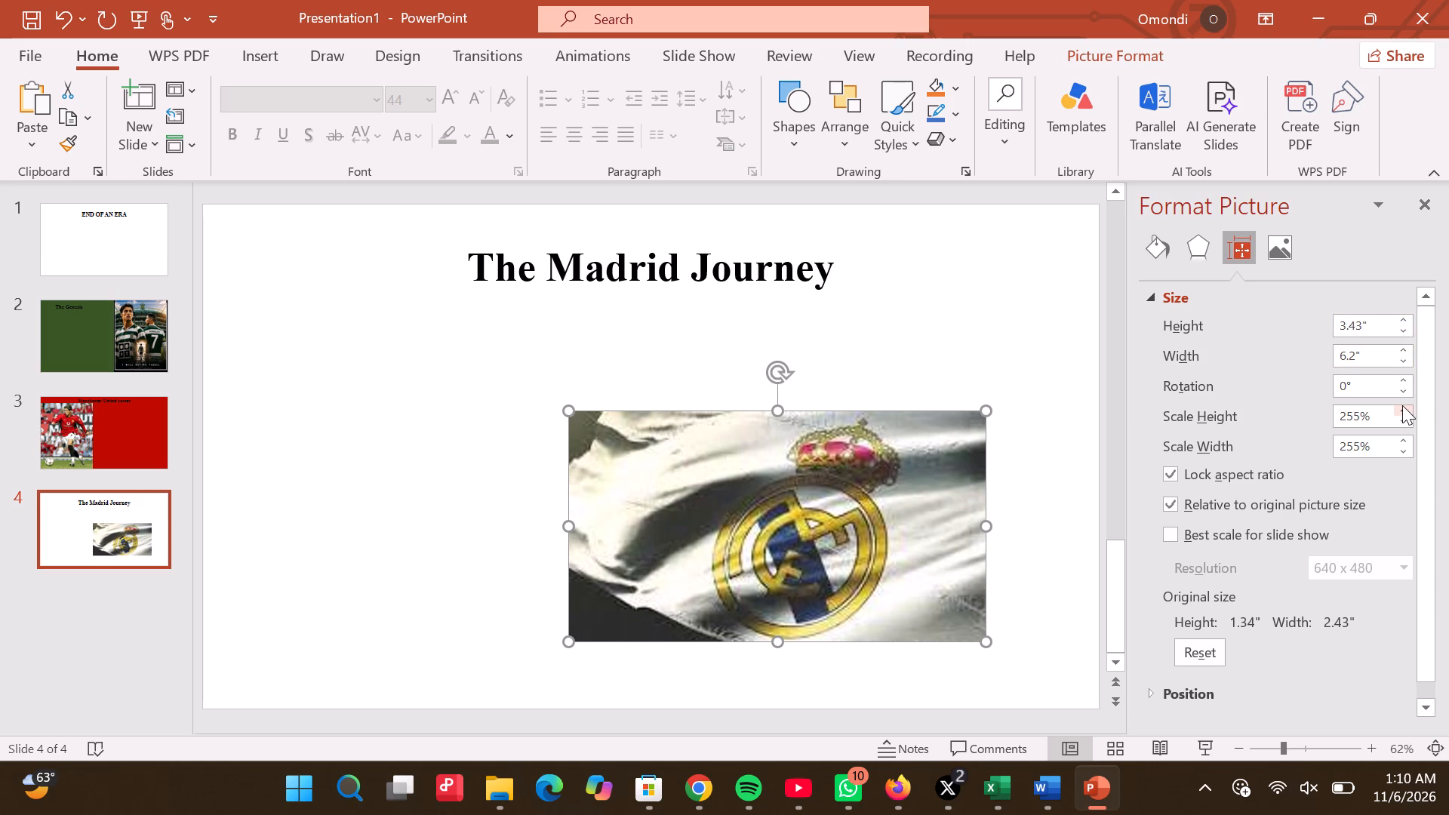
pyautogui.click(1402, 404)
pyautogui.doubleClick(1405, 407)
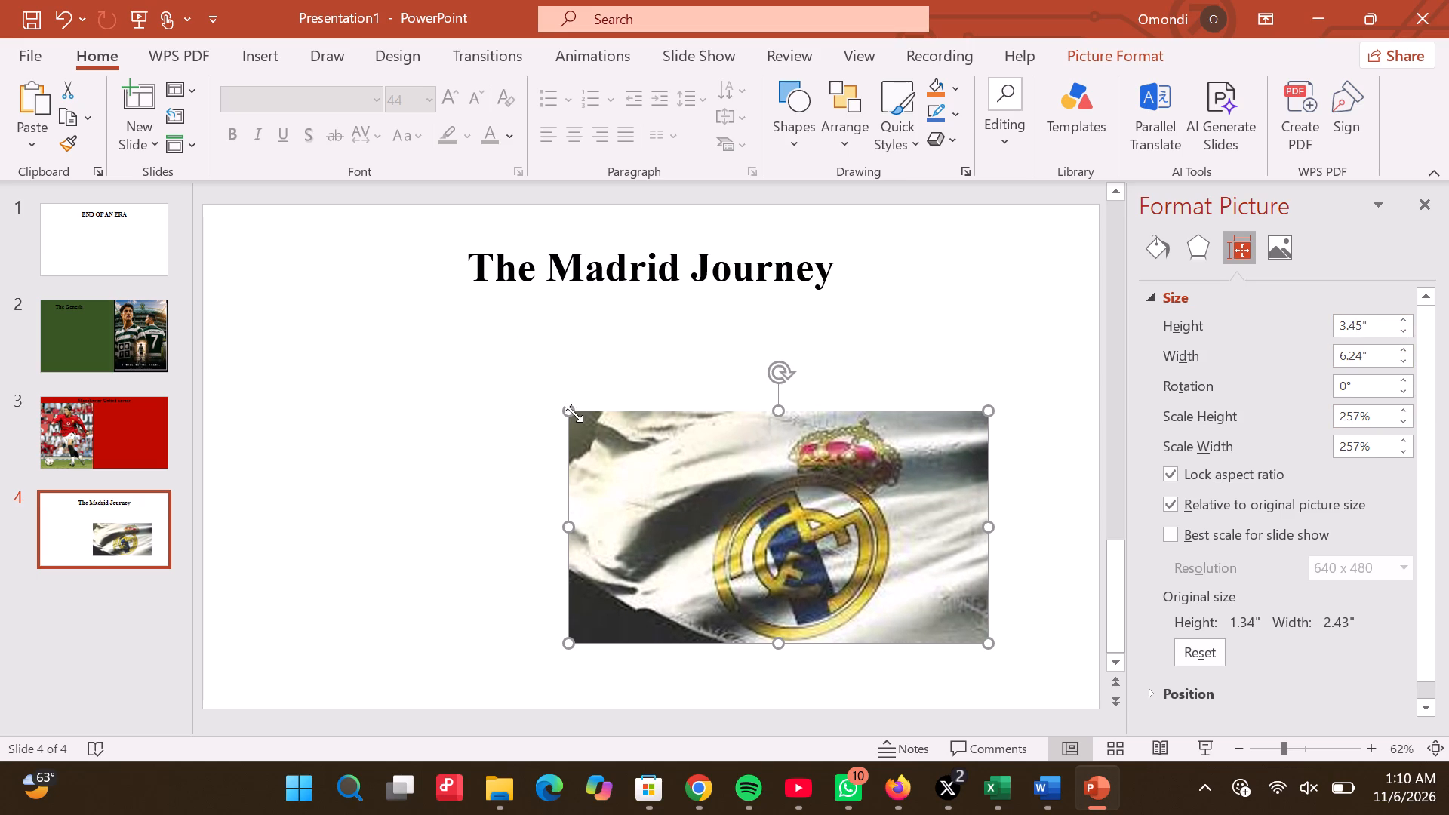
# Scale the flag picture up from its corners to about 7.24" by 13.07", covering most of slide 4 behind the title.
pyautogui.moveTo(573, 413); pyautogui.dragTo(437, 347)
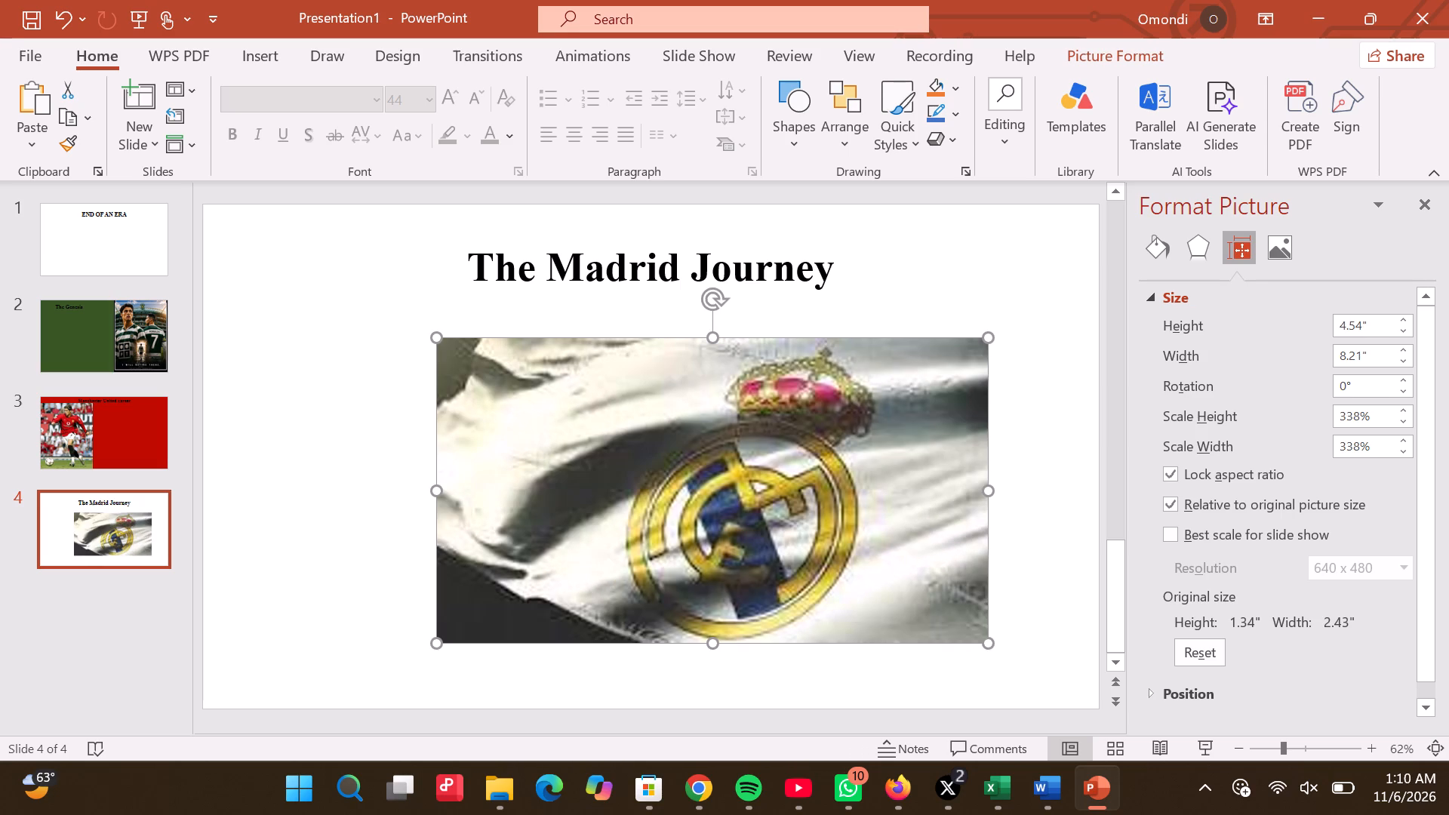
pyautogui.moveTo(436, 337); pyautogui.dragTo(350, 258)
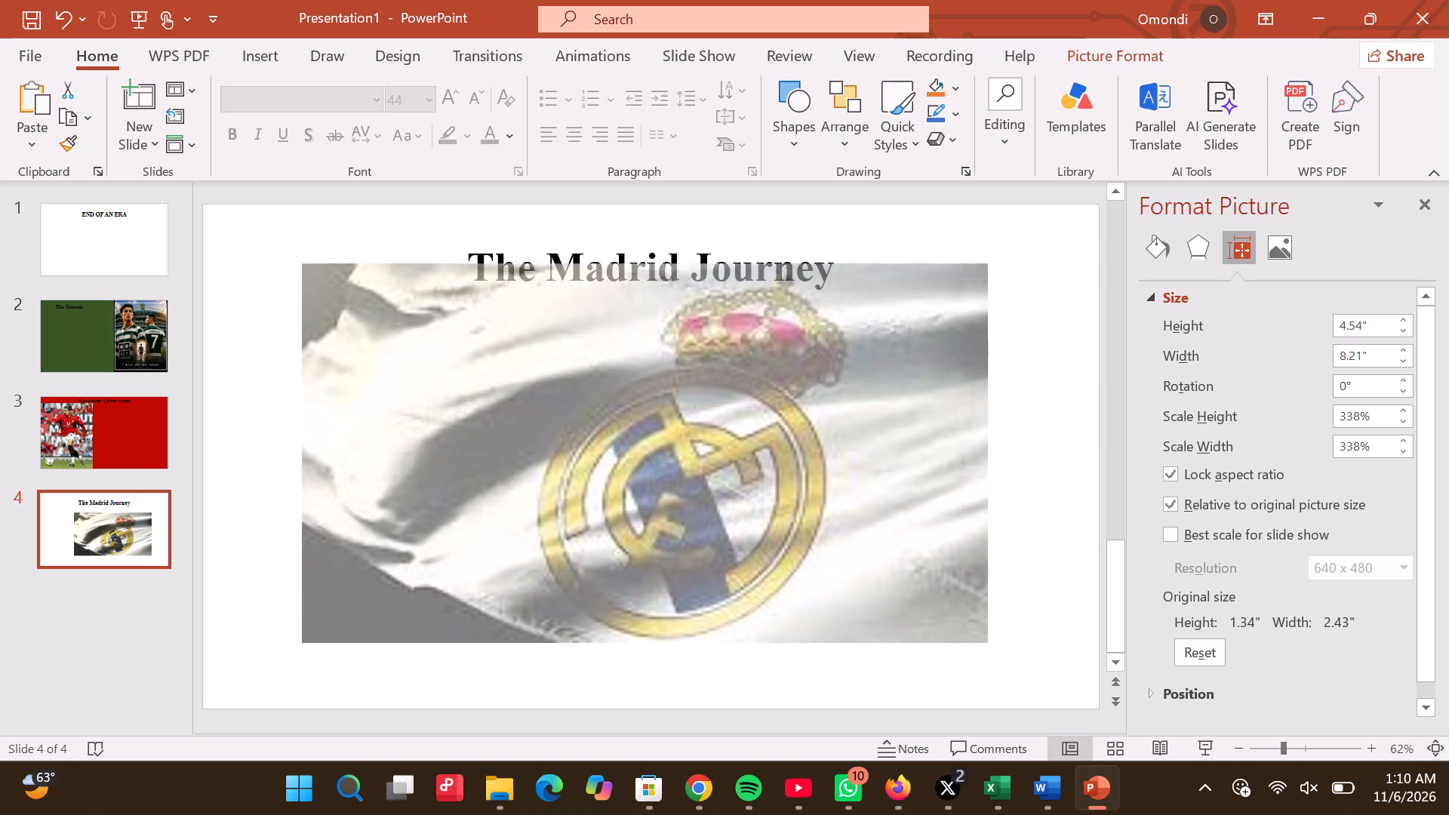
pyautogui.moveTo(350, 258); pyautogui.dragTo(337, 237)
pyautogui.rightClick(763, 498)
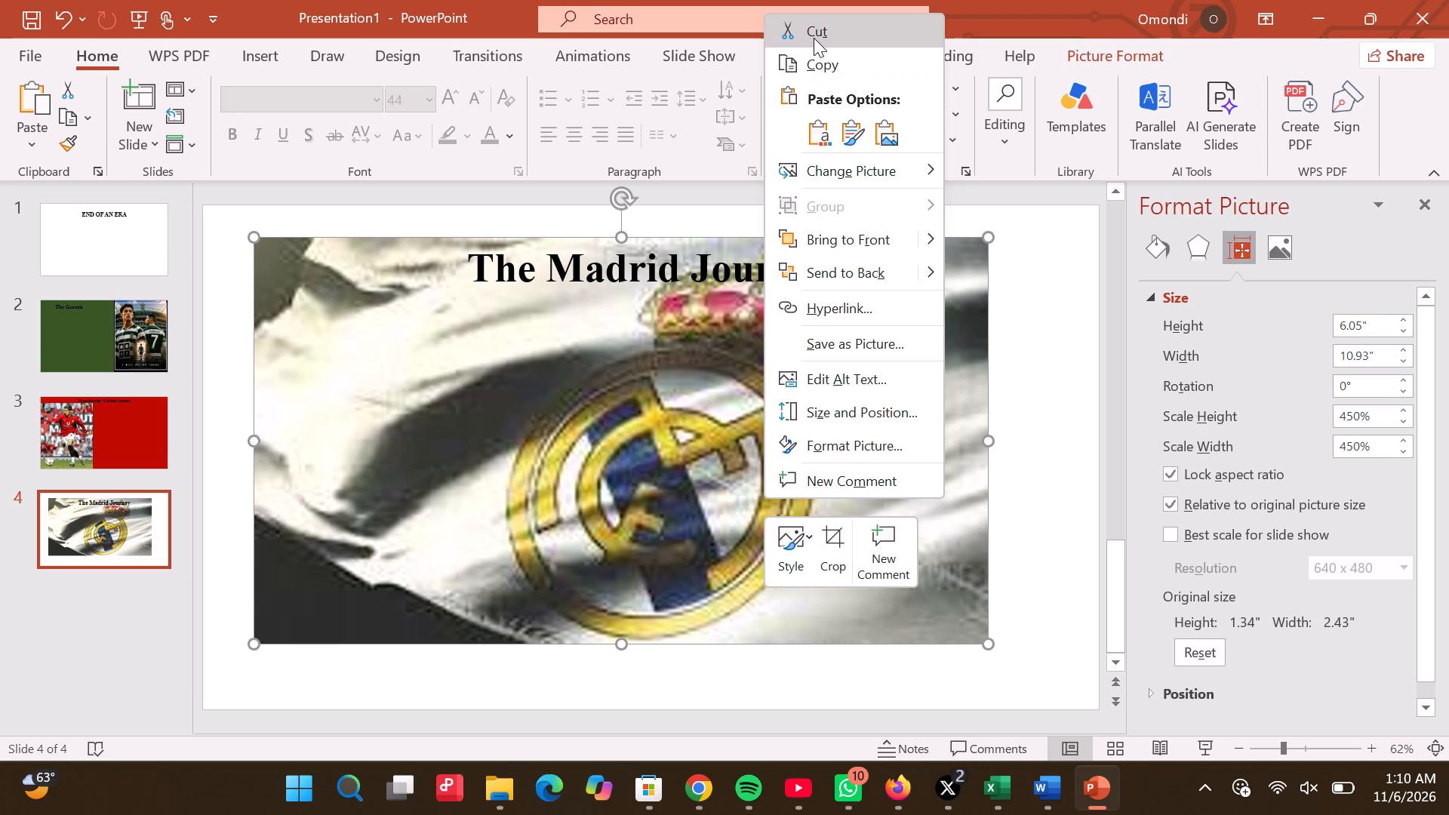
pyautogui.click(532, 398)
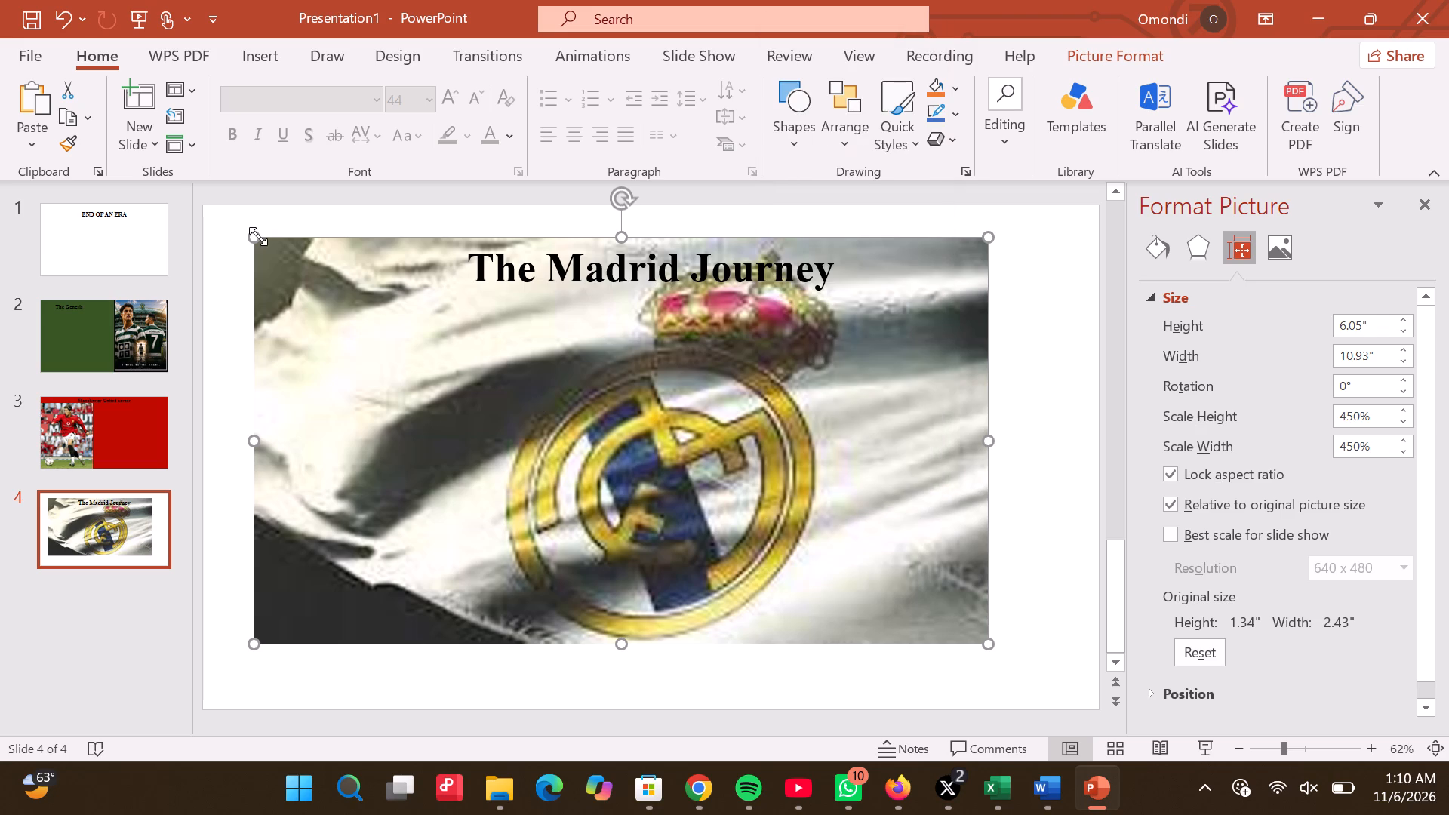
pyautogui.moveTo(258, 236); pyautogui.dragTo(236, 210)
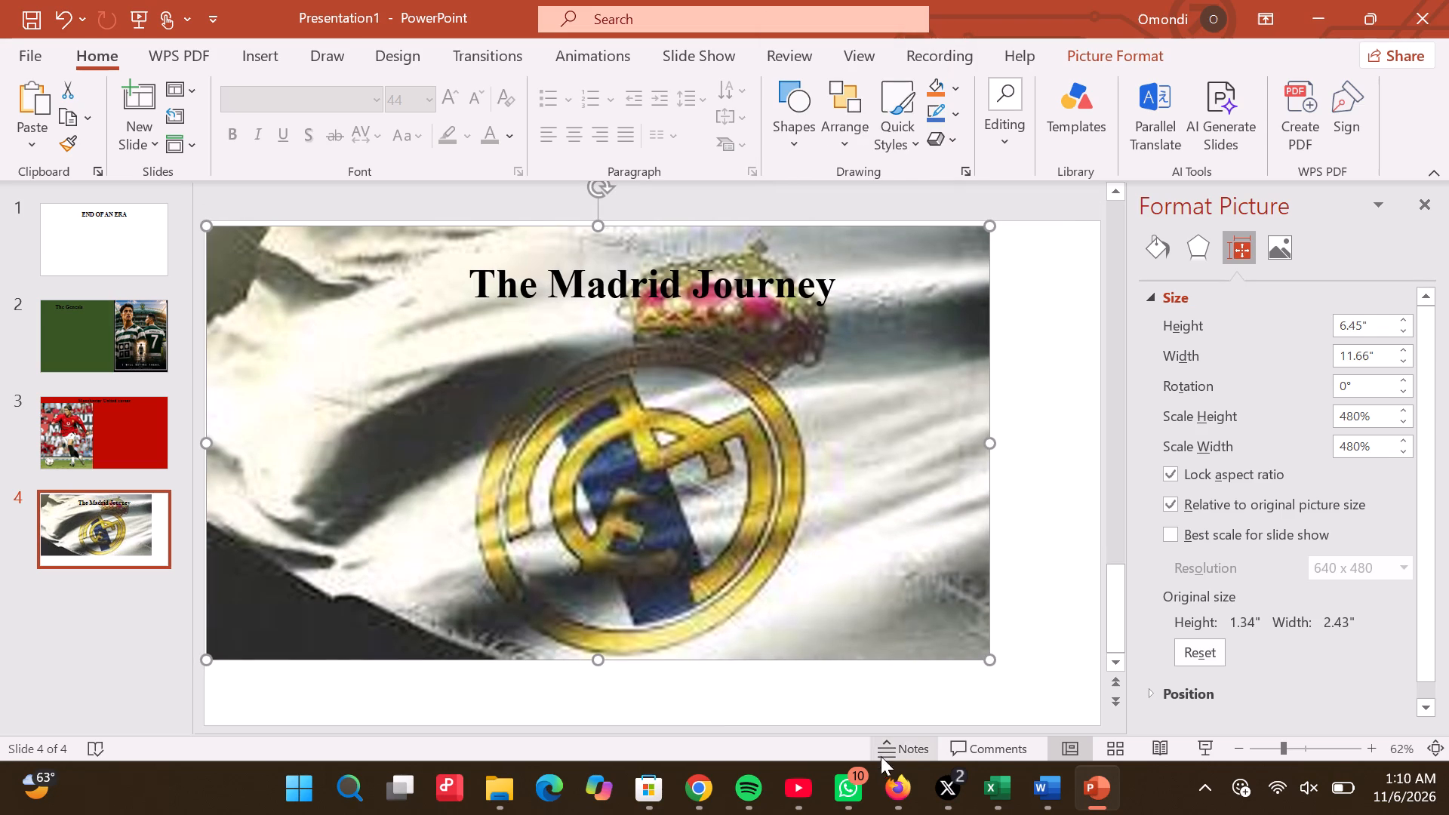
pyautogui.moveTo(991, 657); pyautogui.dragTo(998, 672)
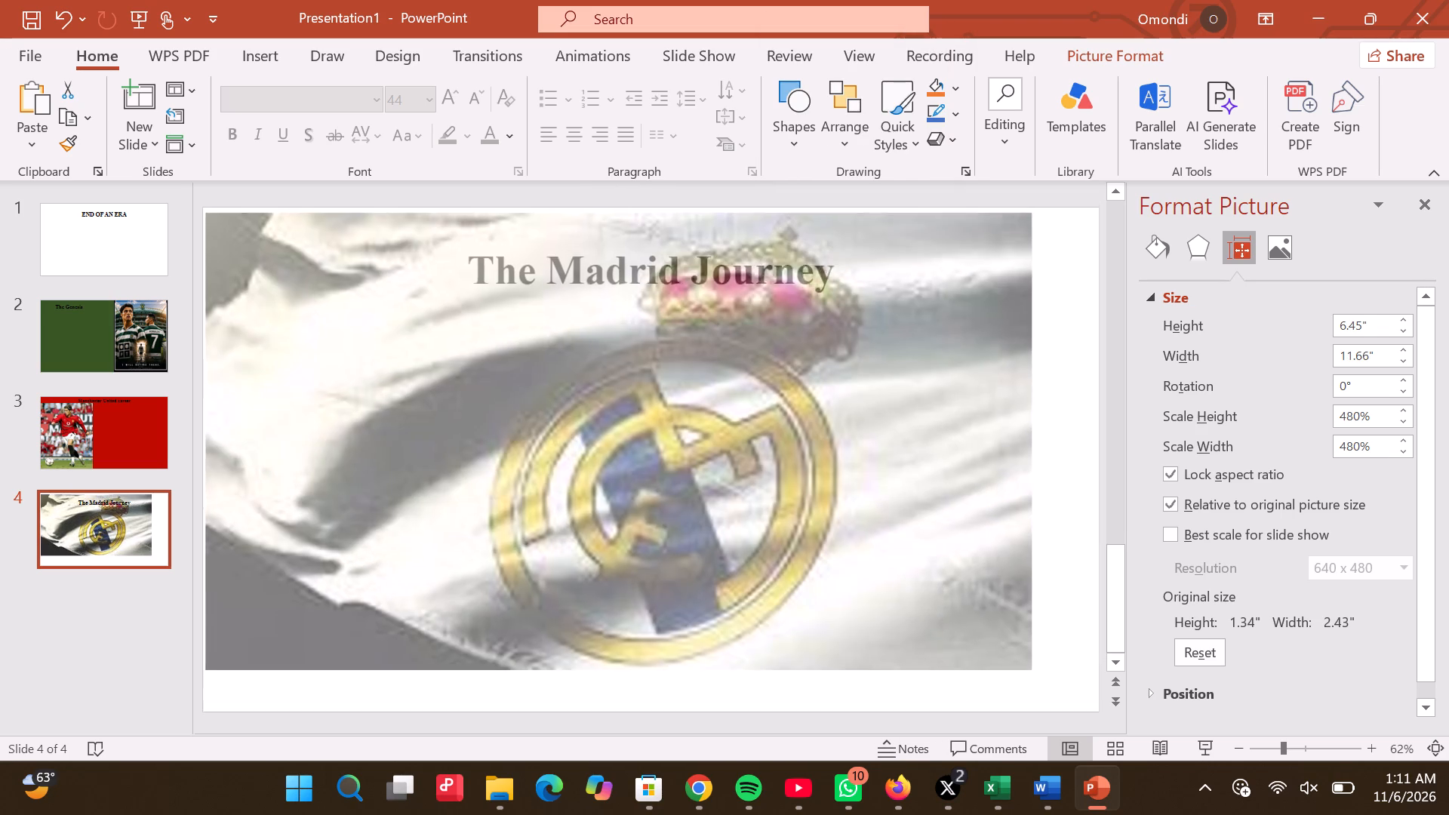
pyautogui.moveTo(998, 672); pyautogui.dragTo(994, 692)
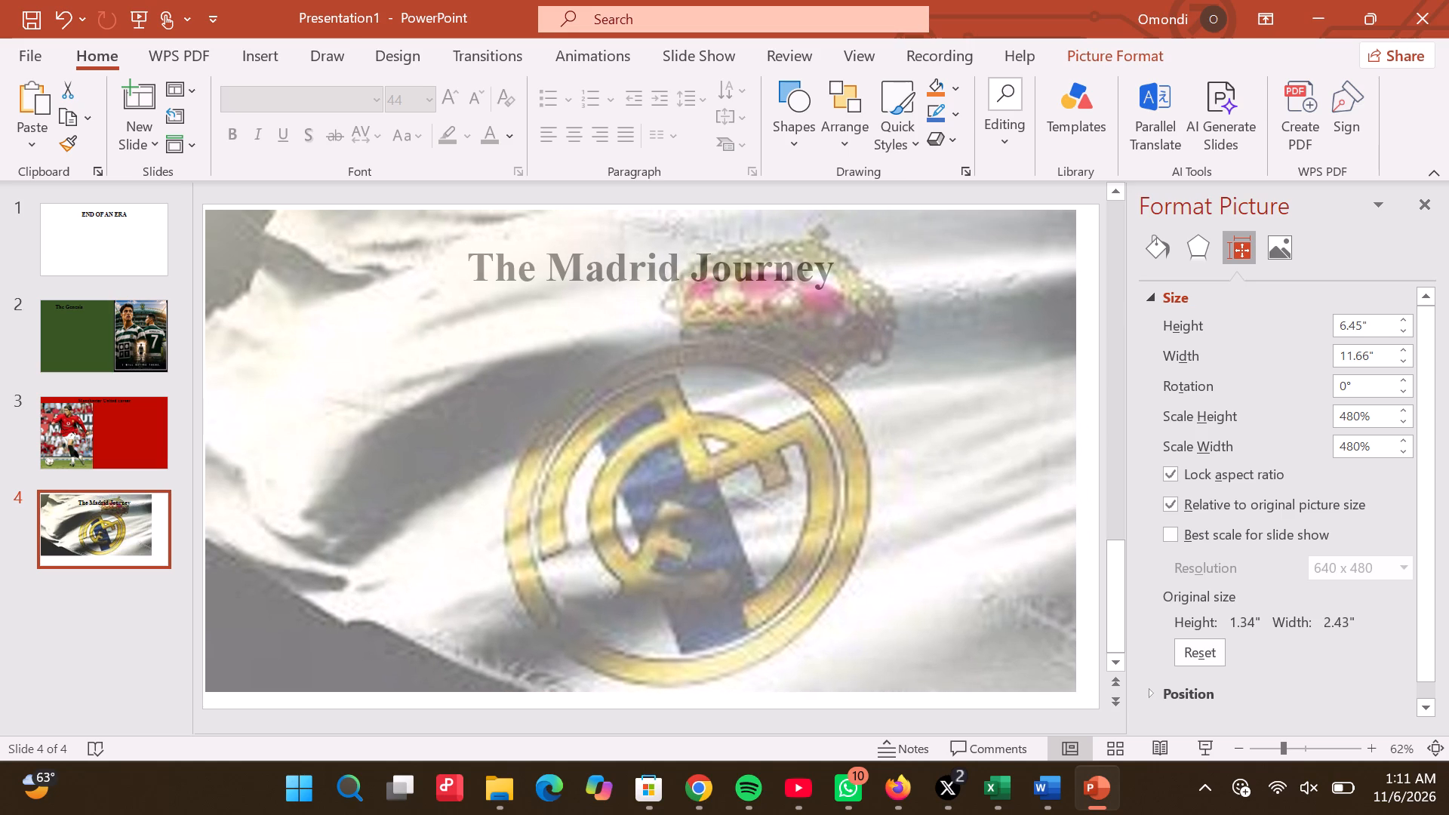
pyautogui.moveTo(994, 692); pyautogui.dragTo(994, 697)
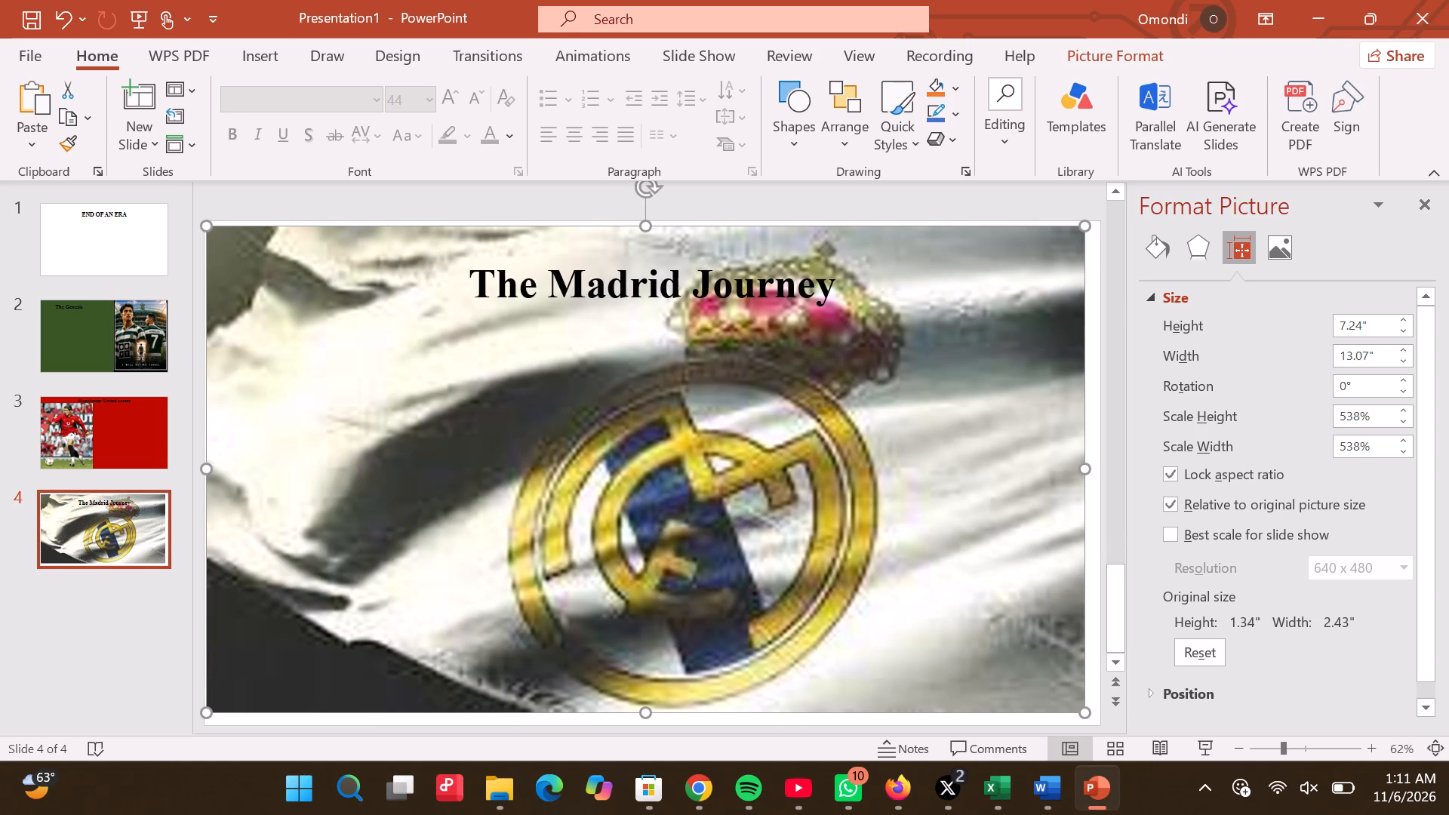
# Stretch the flag picture's edges to about 7.5" high and 13.3" wide so it fills slide 4.
pyautogui.moveTo(648, 228); pyautogui.dragTo(645, 223)
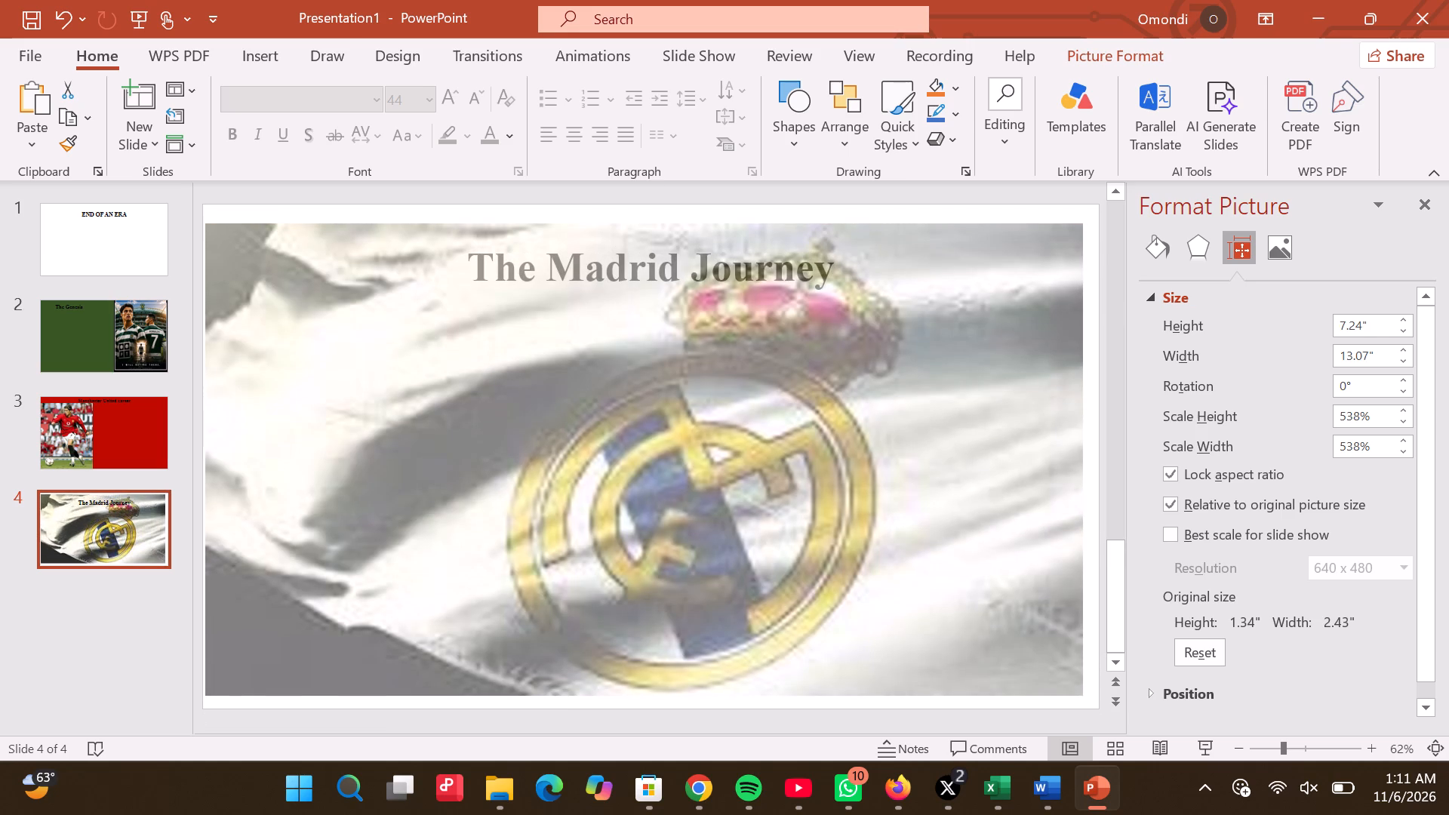
pyautogui.moveTo(645, 223); pyautogui.dragTo(645, 213)
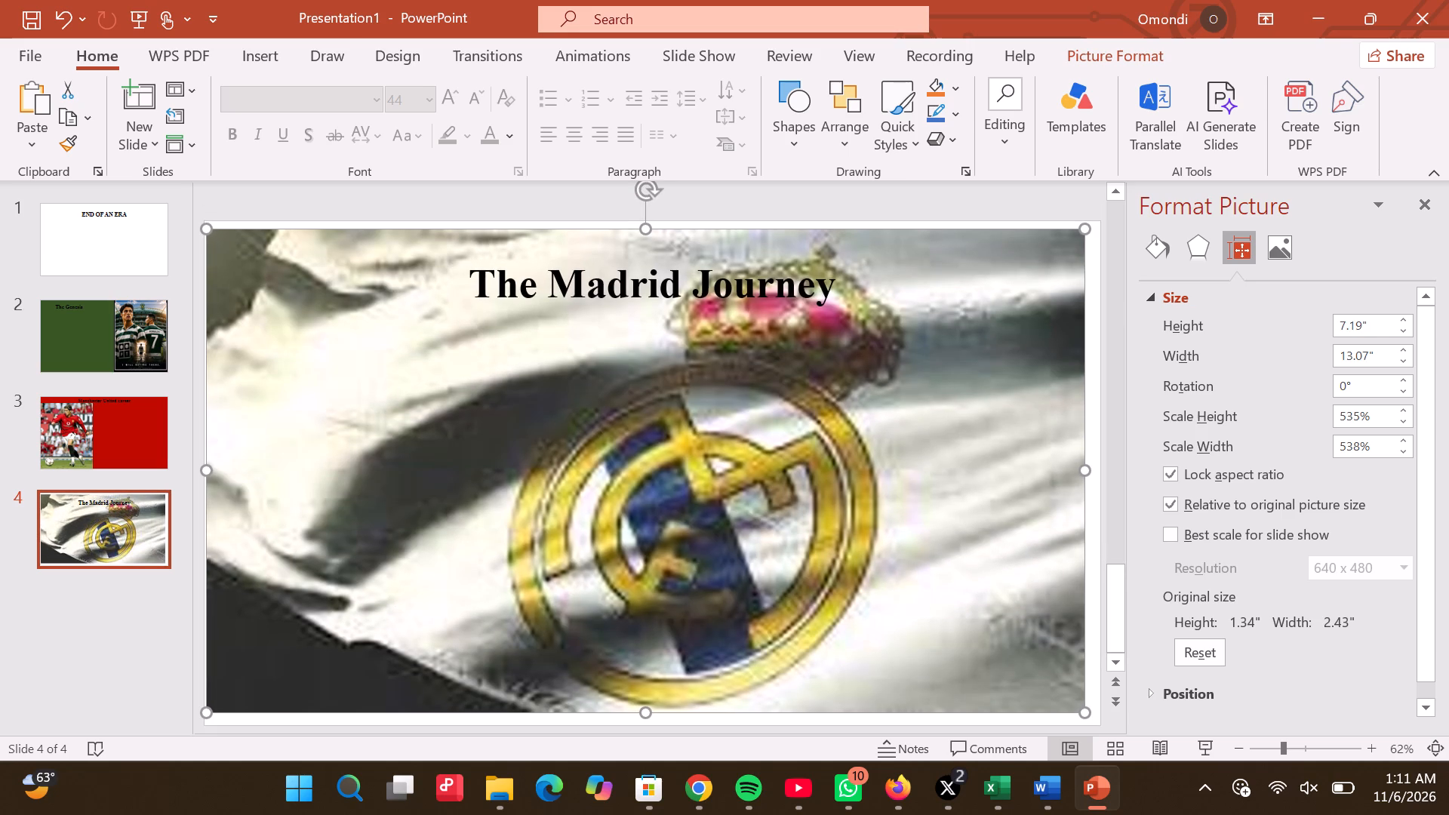
pyautogui.click(650, 715)
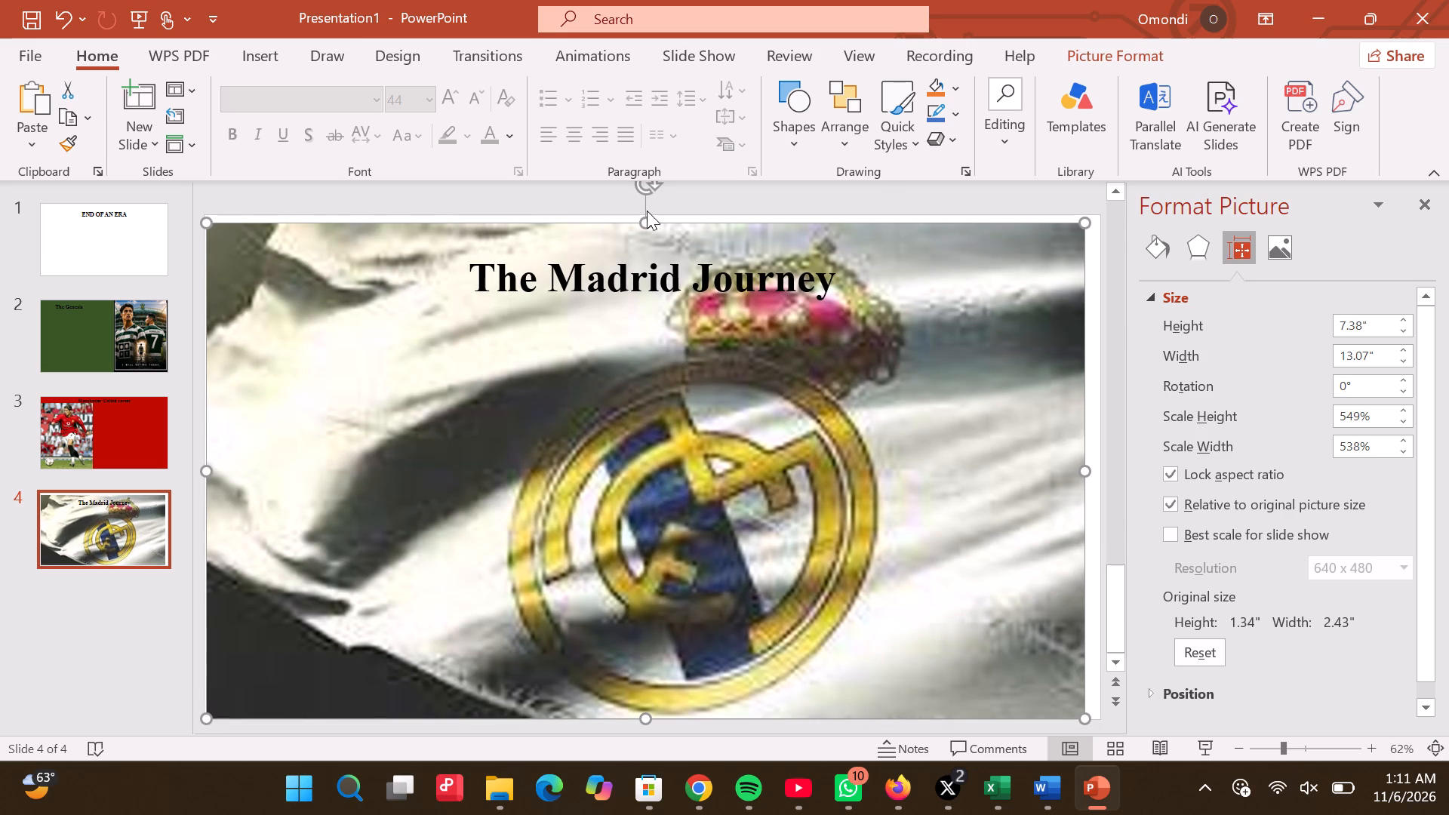
pyautogui.moveTo(645, 225); pyautogui.dragTo(645, 220)
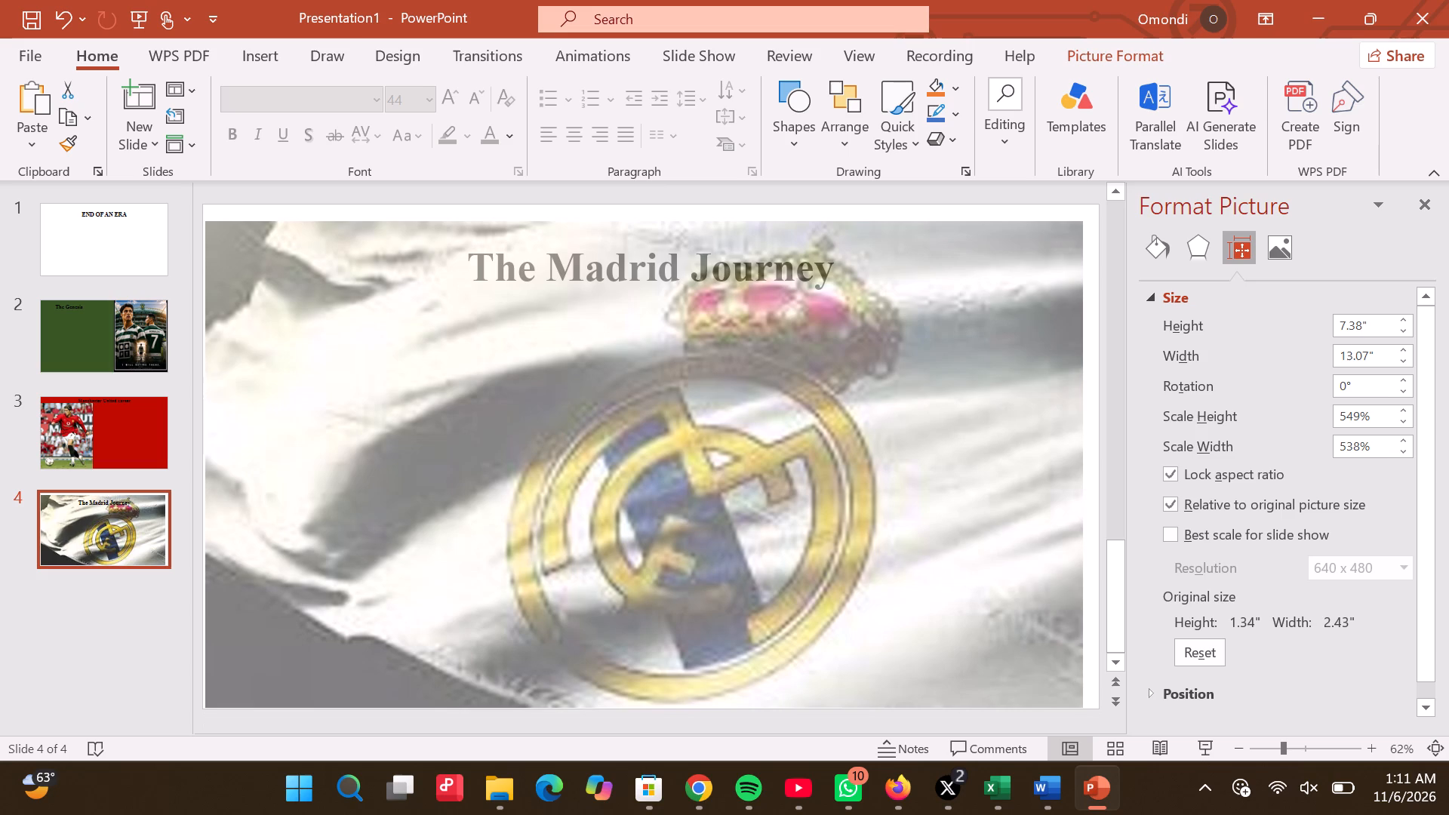
pyautogui.moveTo(645, 220); pyautogui.dragTo(647, 208)
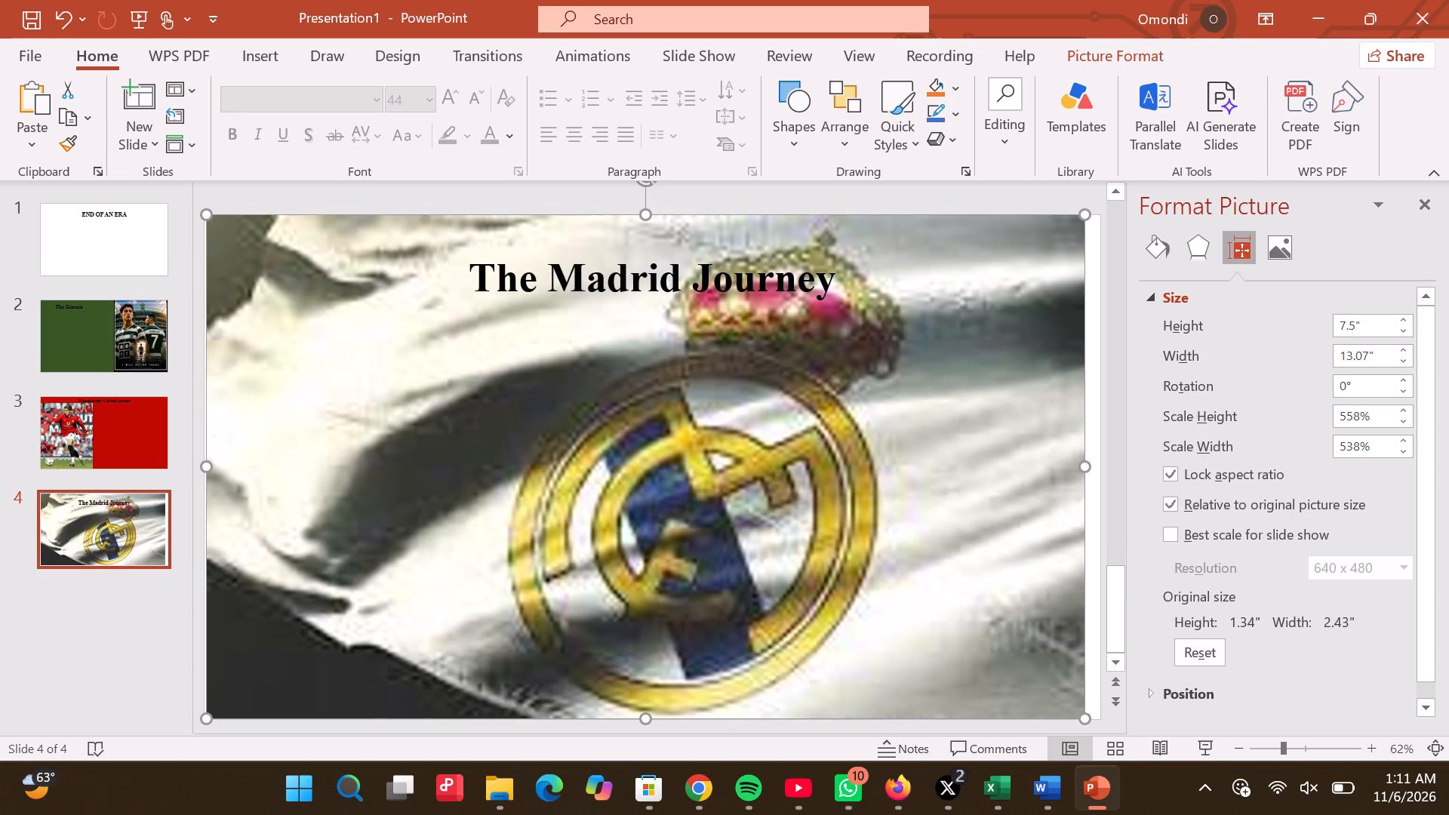
pyautogui.moveTo(1085, 468); pyautogui.dragTo(1094, 456)
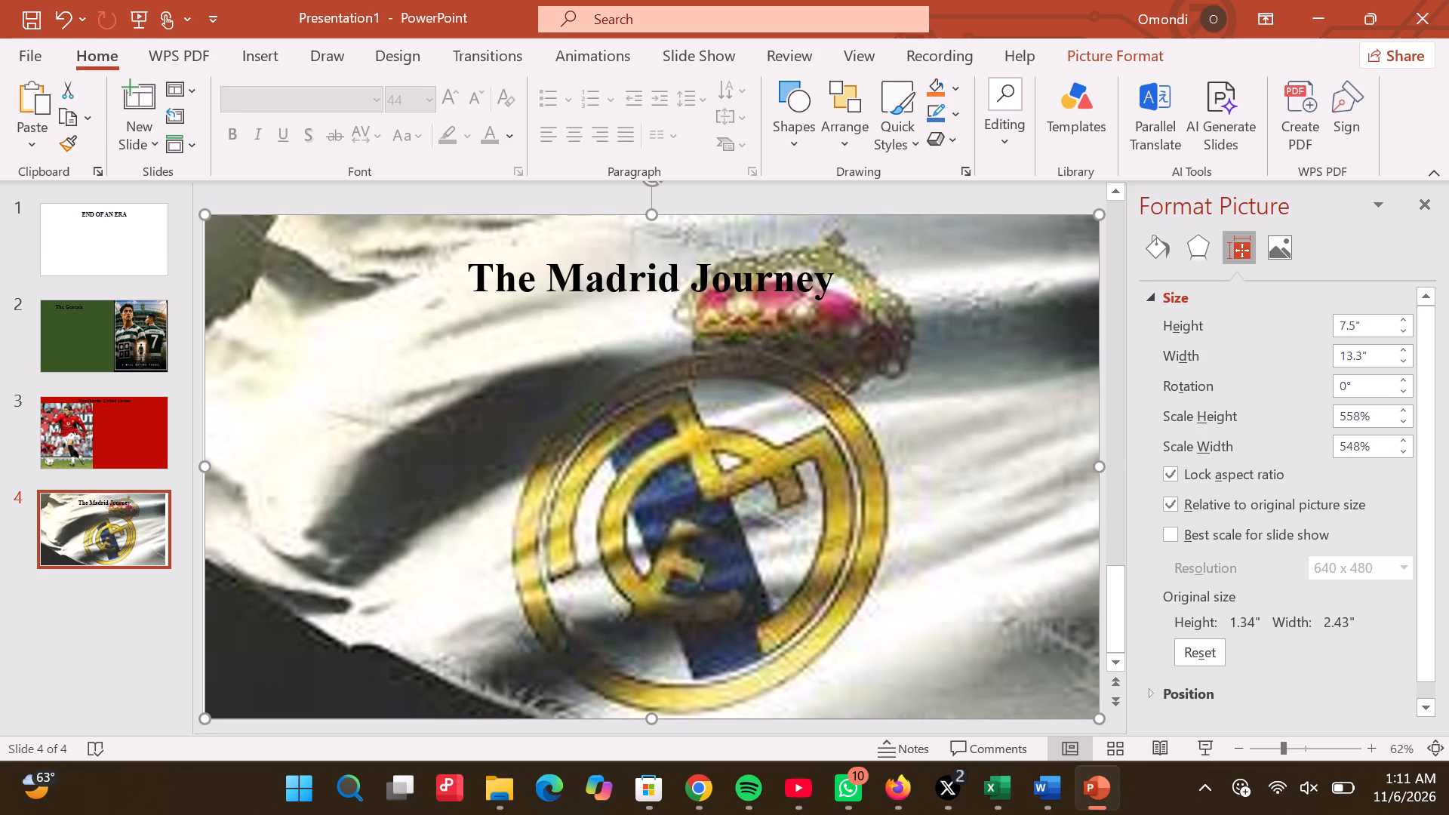
pyautogui.click(968, 503)
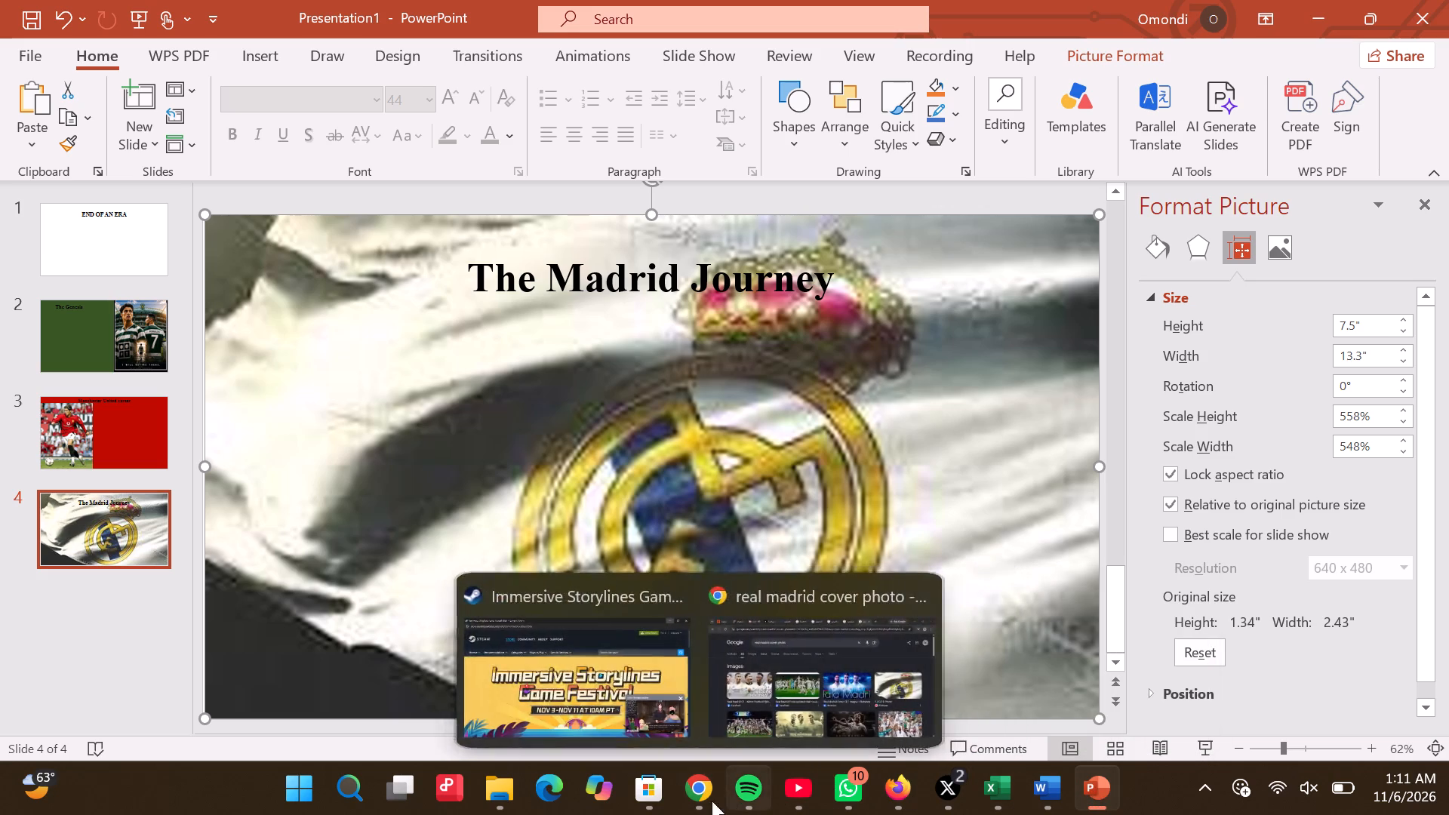
# Switch to Chrome and browse the image results for "real madrid cover photo" for a better slide background picture.
pyautogui.click(826, 700)
pyautogui.scroll(-1, 758, 561)
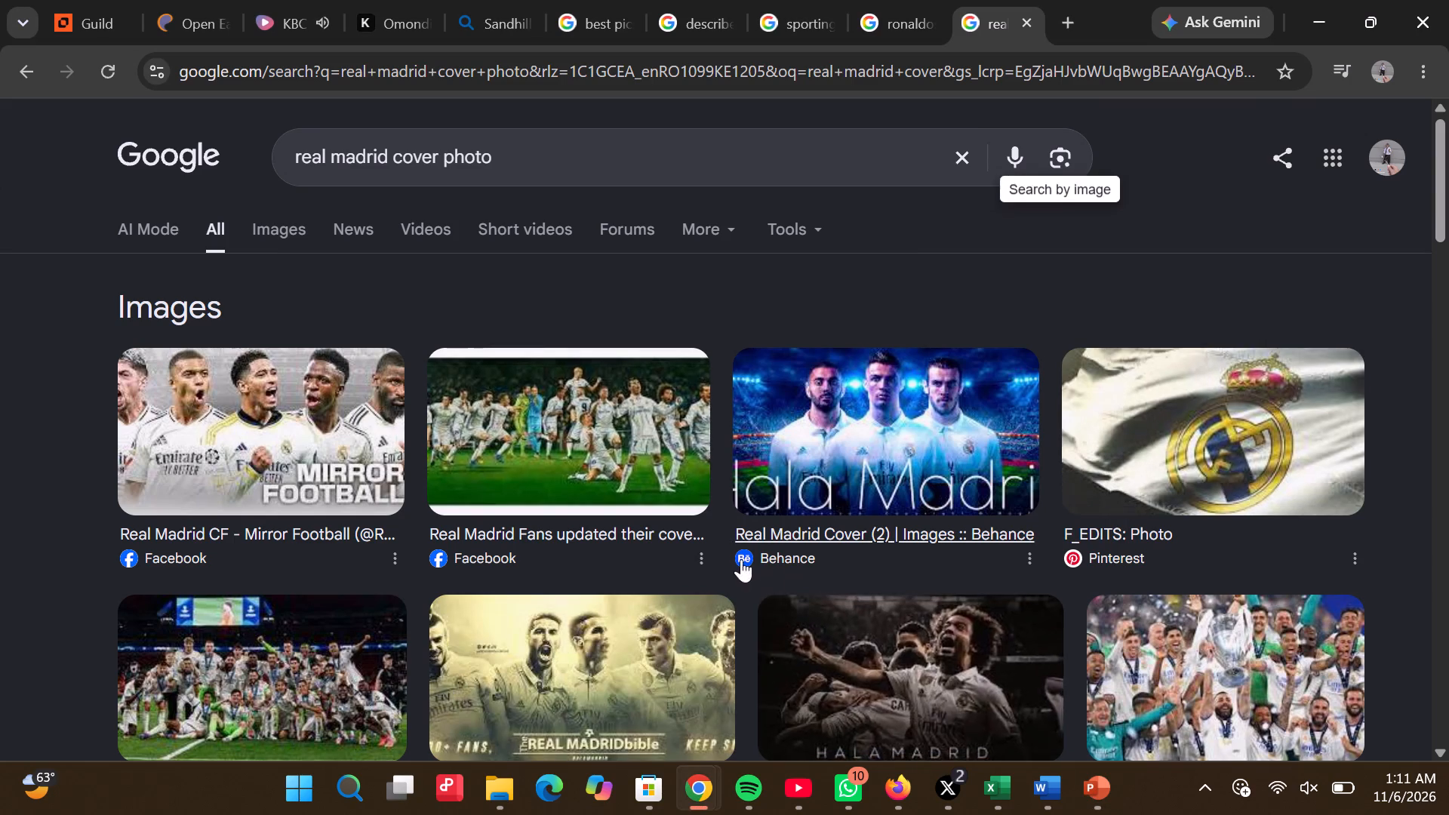
pyautogui.scroll(-2, 741, 559)
pyautogui.scroll(6, 705, 521)
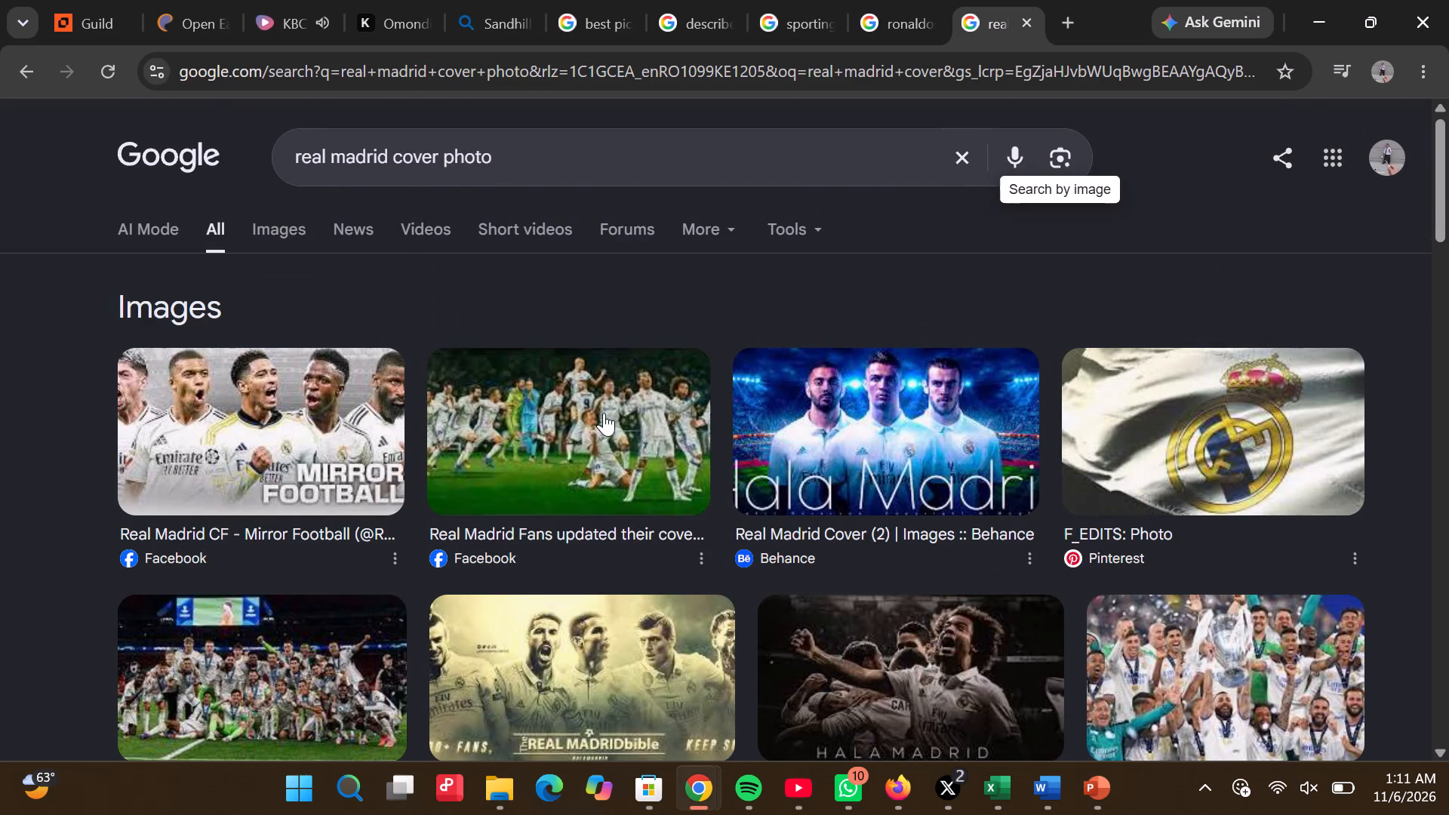
pyautogui.click(290, 235)
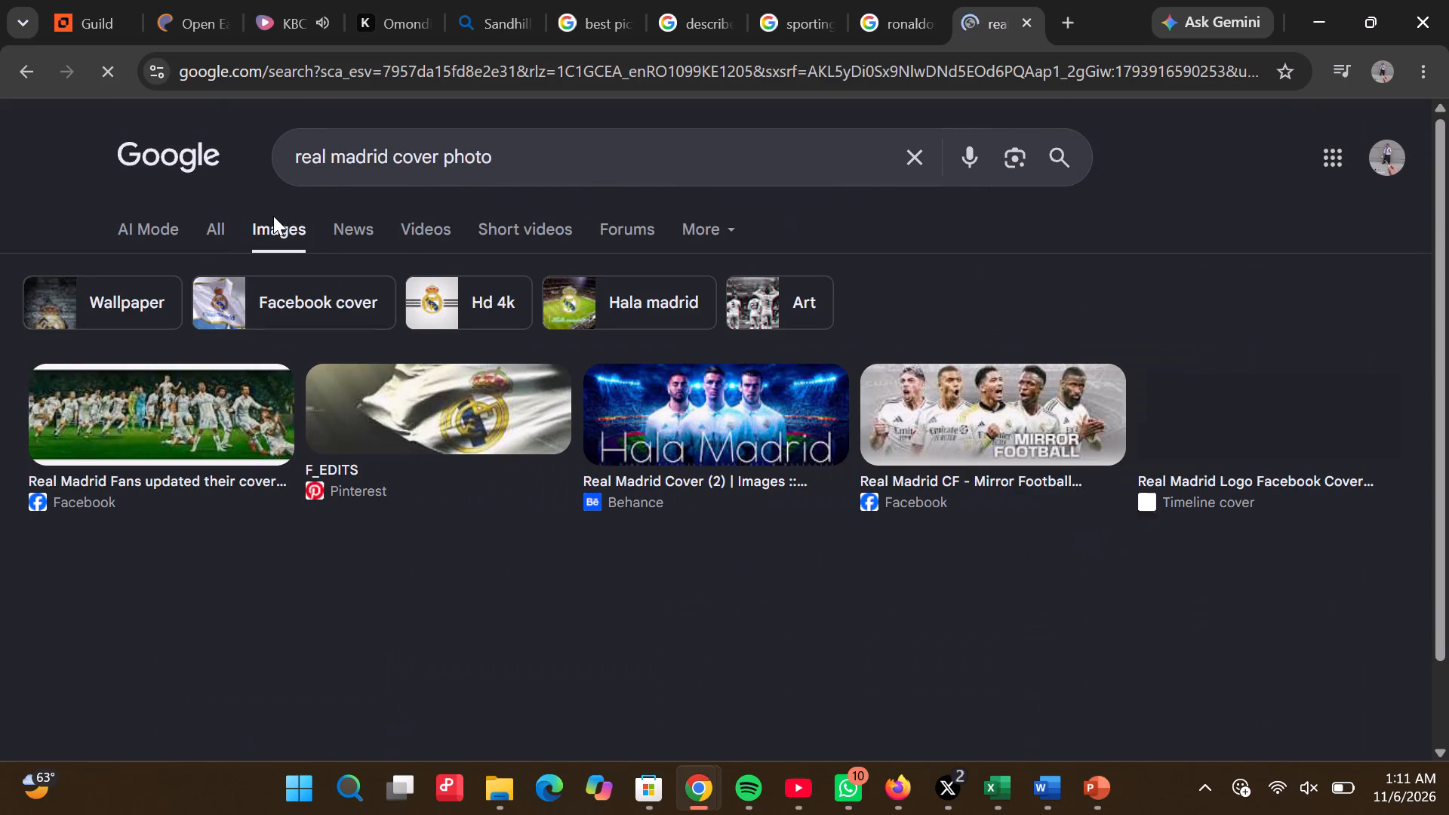
pyautogui.scroll(-2, 610, 476)
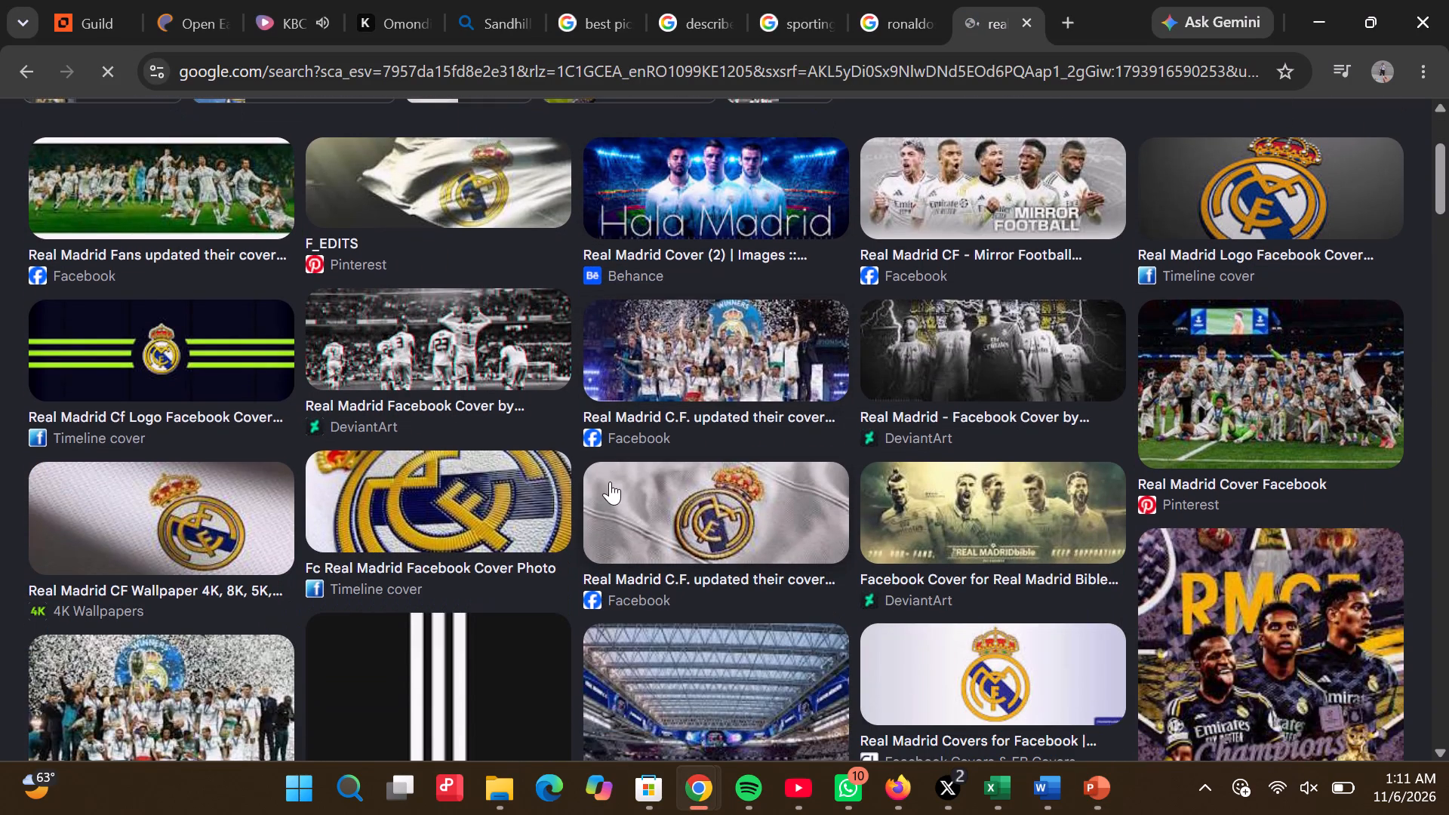
pyautogui.scroll(-1, 573, 495)
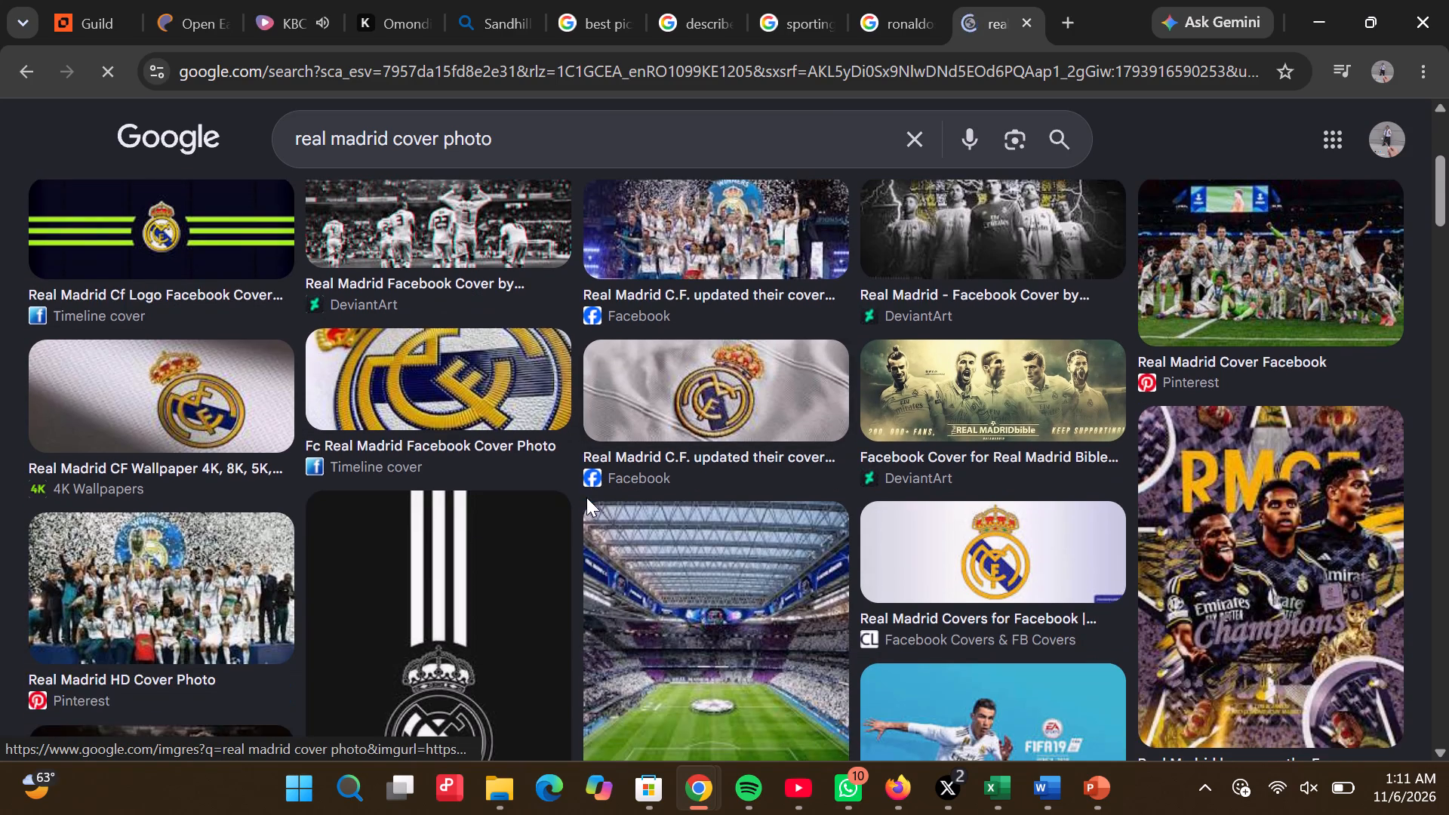
pyautogui.scroll(-7, 586, 497)
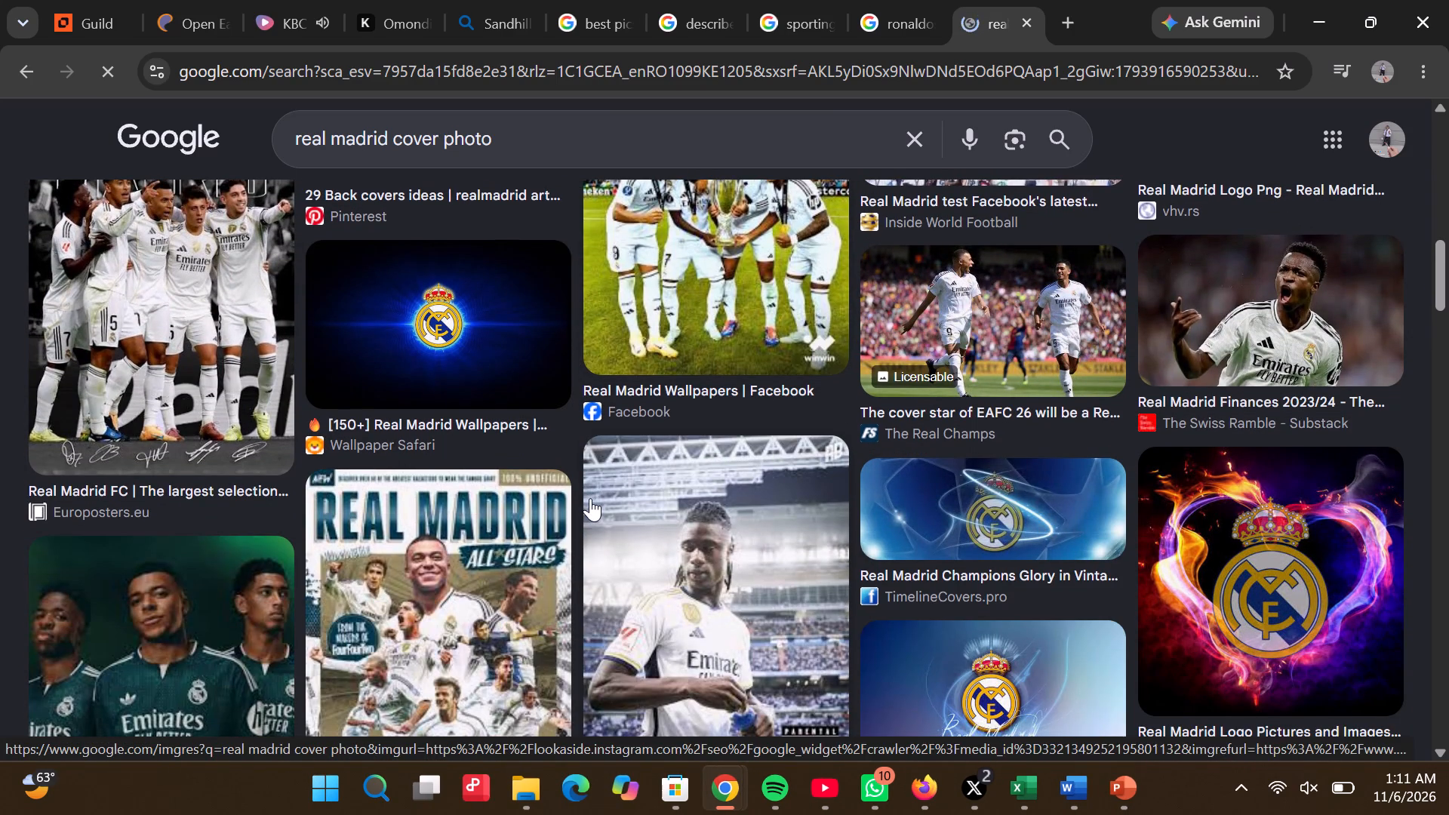
pyautogui.scroll(-3, 590, 498)
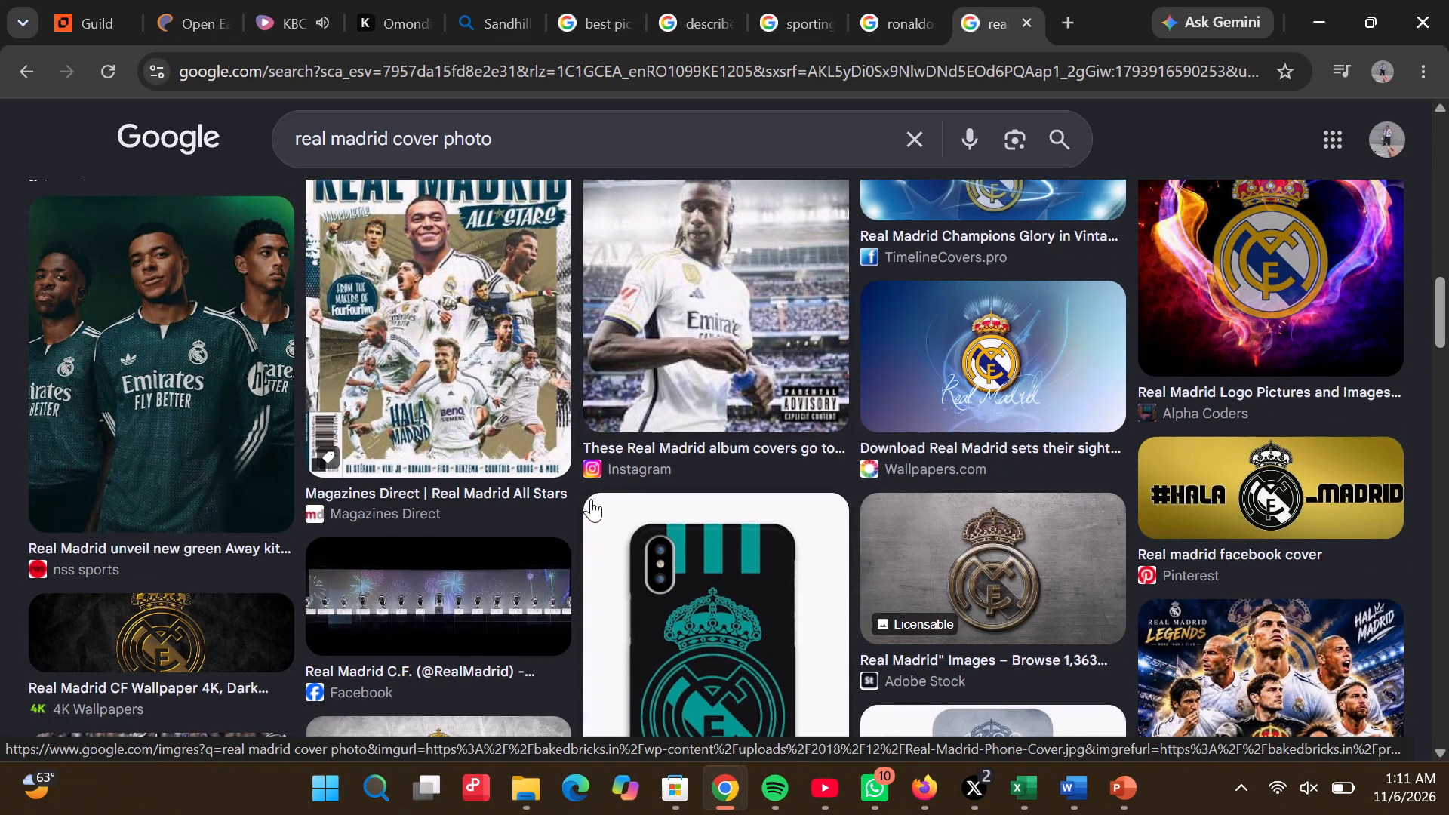
pyautogui.scroll(-5, 591, 499)
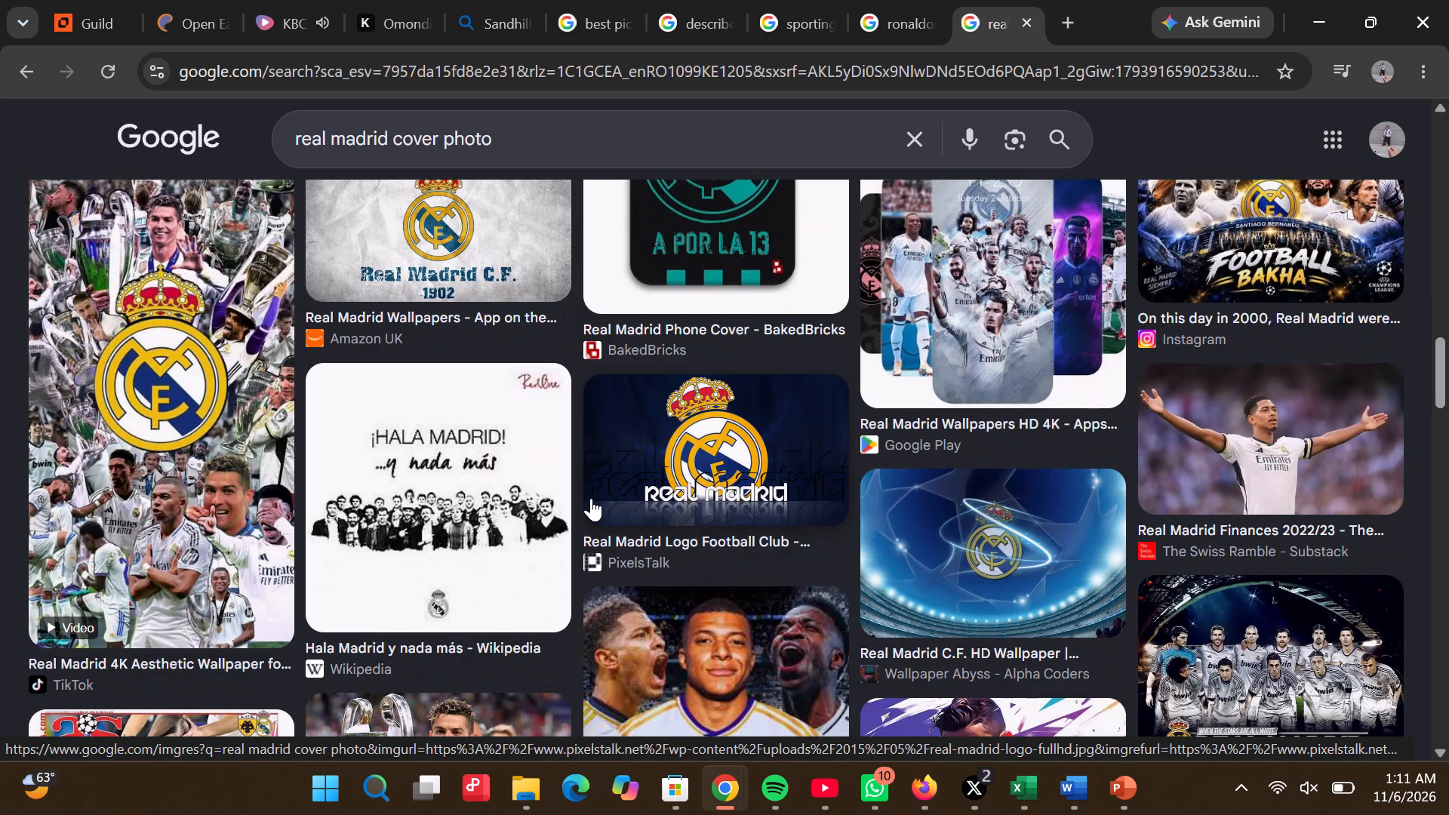
pyautogui.scroll(-6, 591, 498)
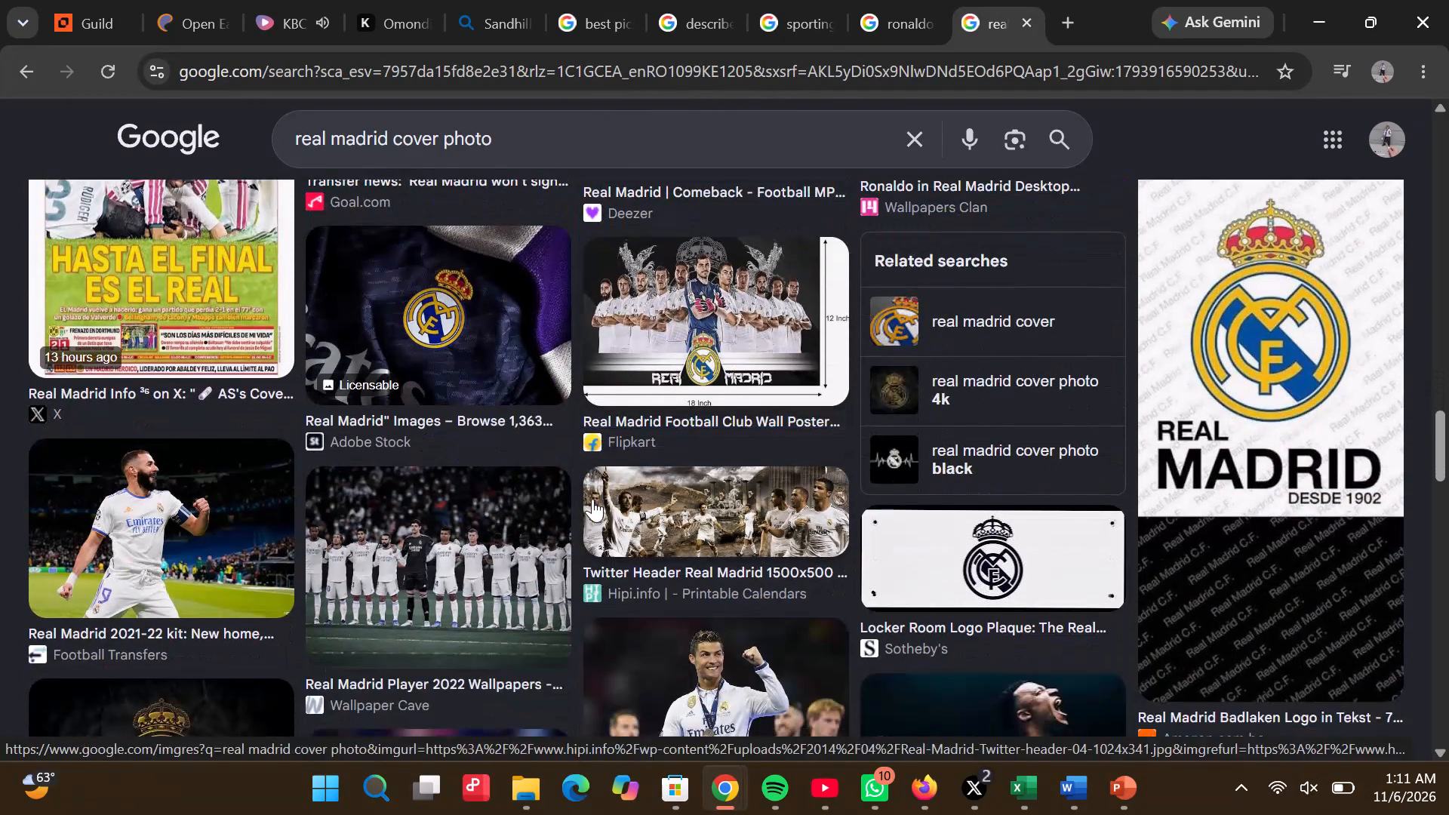
pyautogui.scroll(-4, 592, 499)
pyautogui.scroll(7, 593, 499)
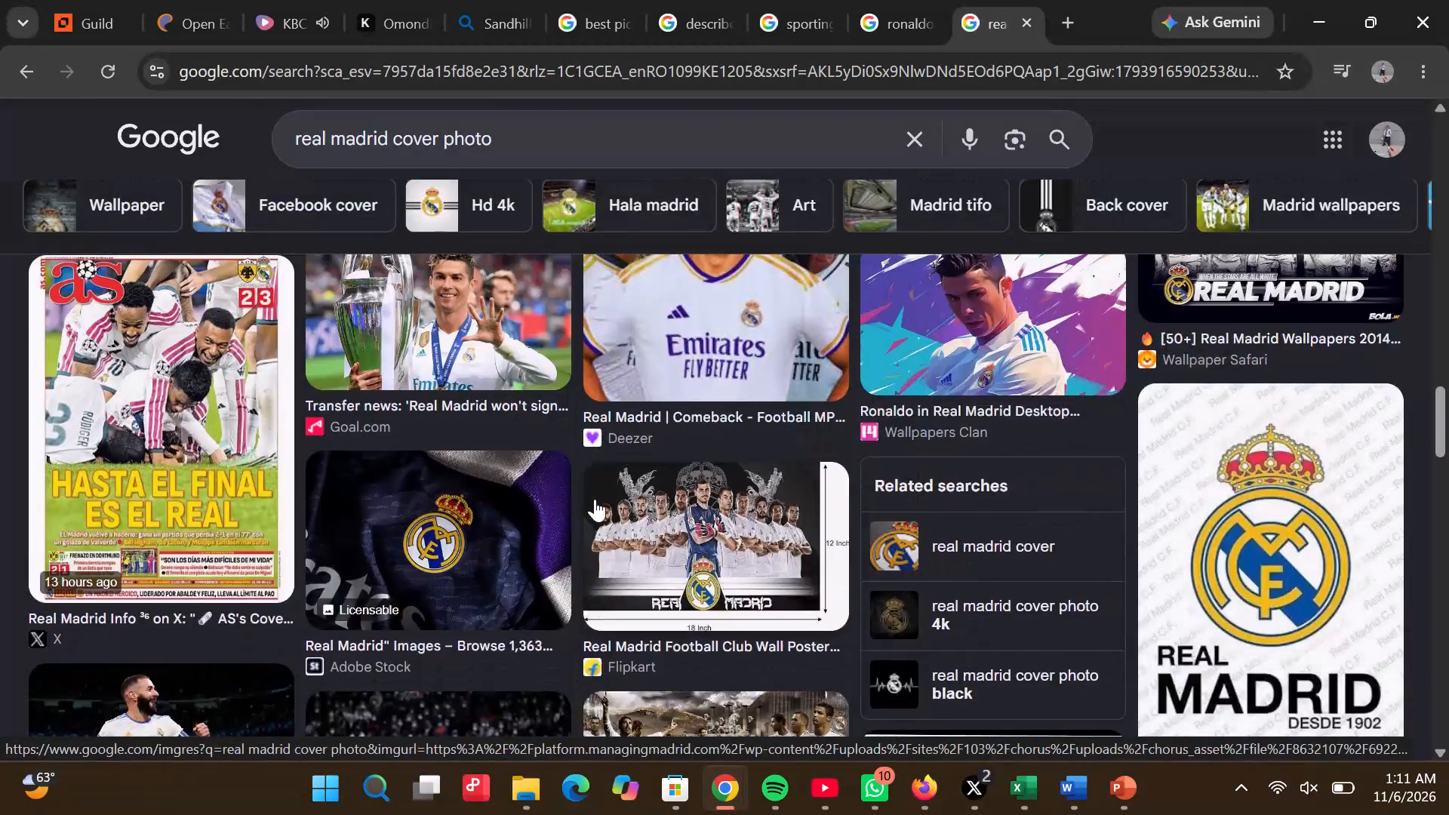
pyautogui.scroll(12, 595, 499)
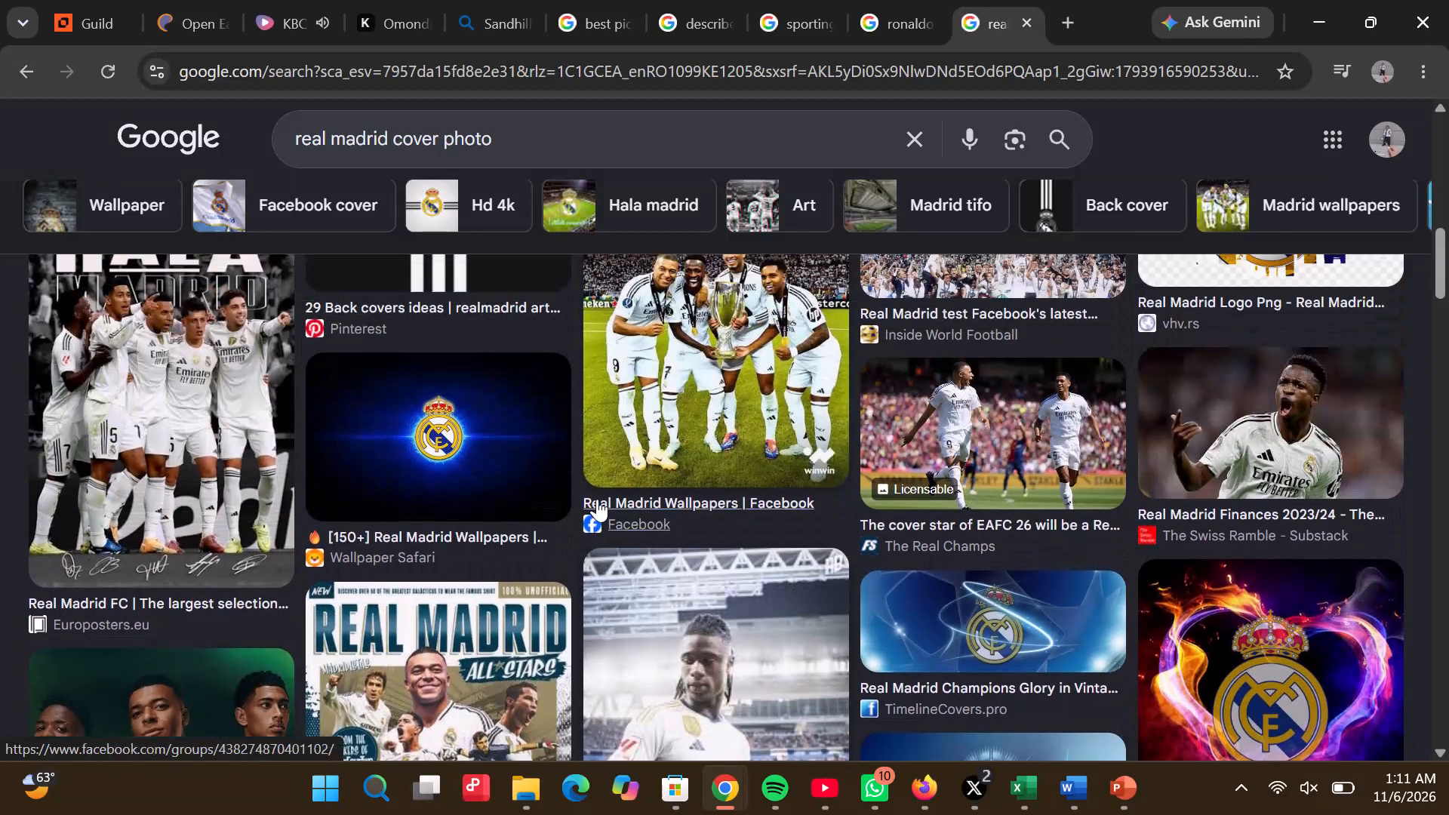
pyautogui.scroll(6, 597, 499)
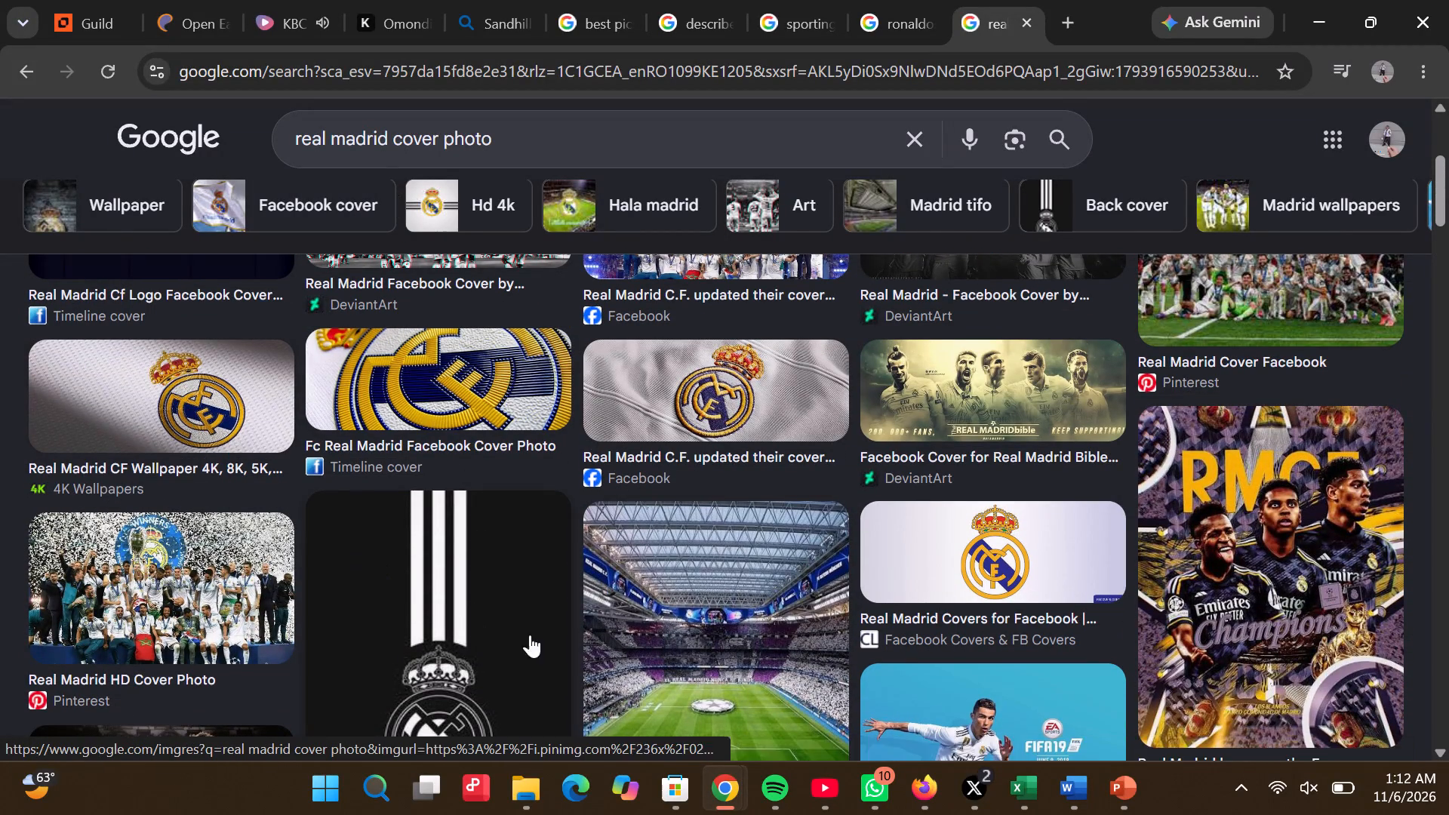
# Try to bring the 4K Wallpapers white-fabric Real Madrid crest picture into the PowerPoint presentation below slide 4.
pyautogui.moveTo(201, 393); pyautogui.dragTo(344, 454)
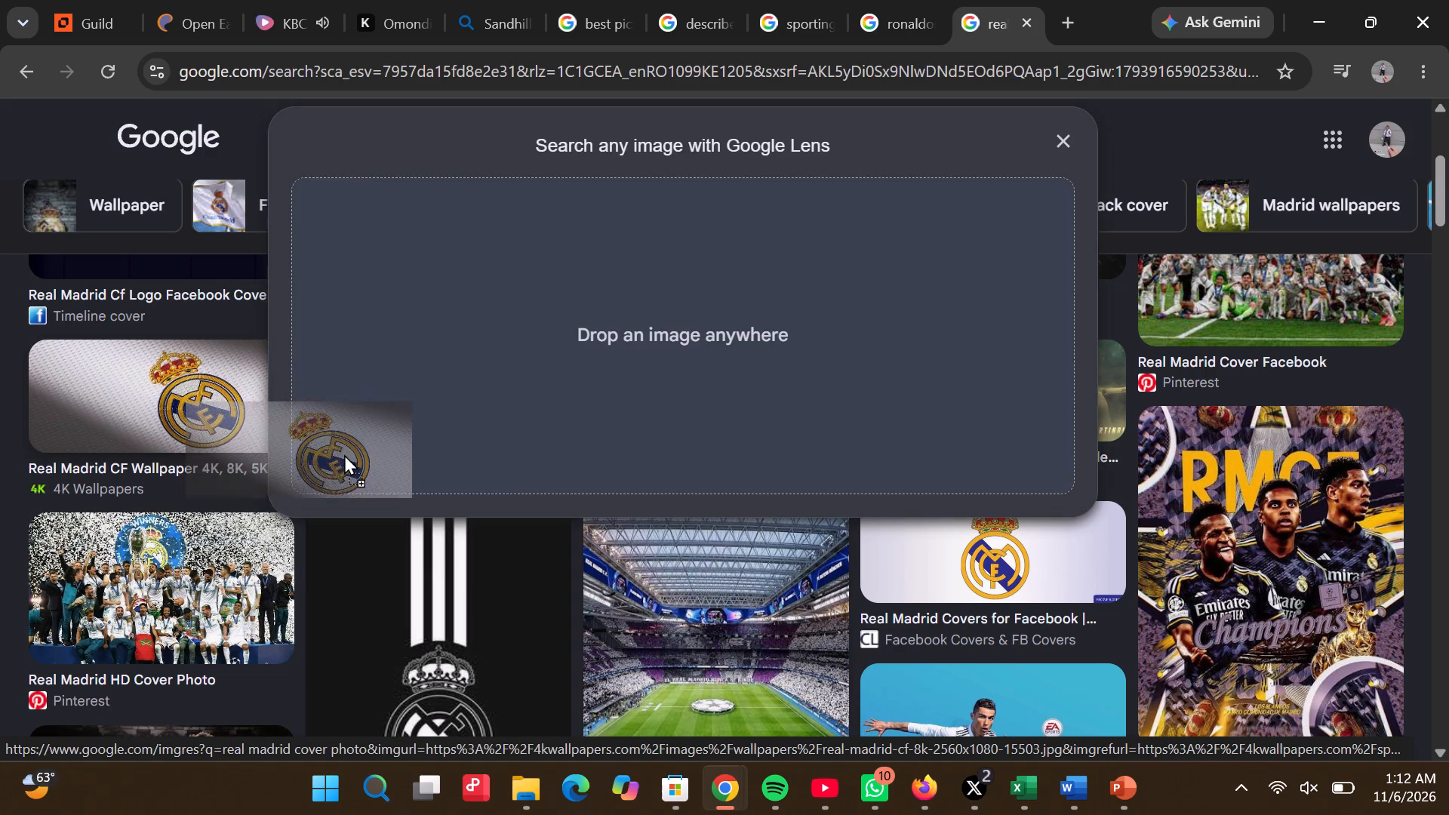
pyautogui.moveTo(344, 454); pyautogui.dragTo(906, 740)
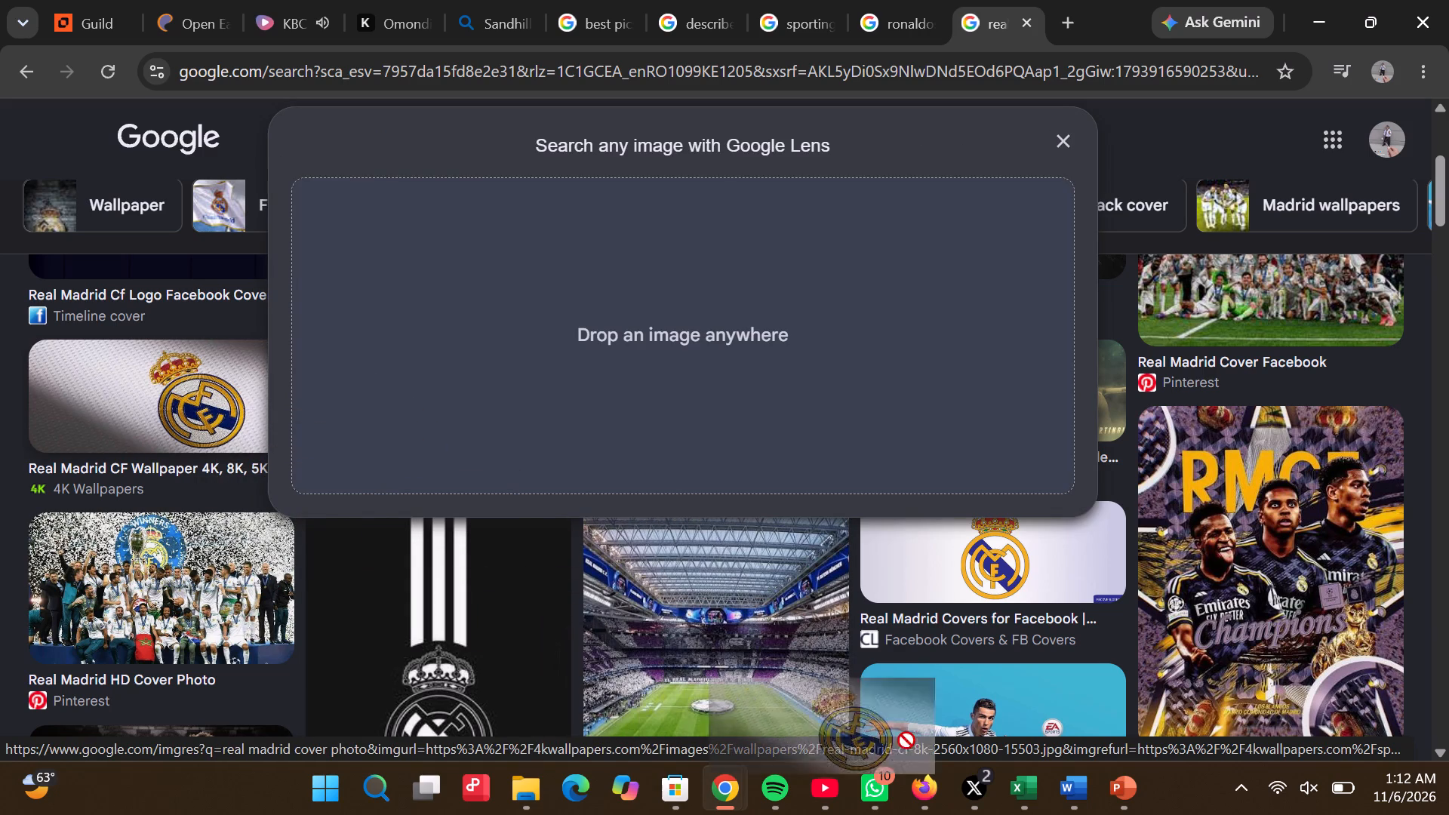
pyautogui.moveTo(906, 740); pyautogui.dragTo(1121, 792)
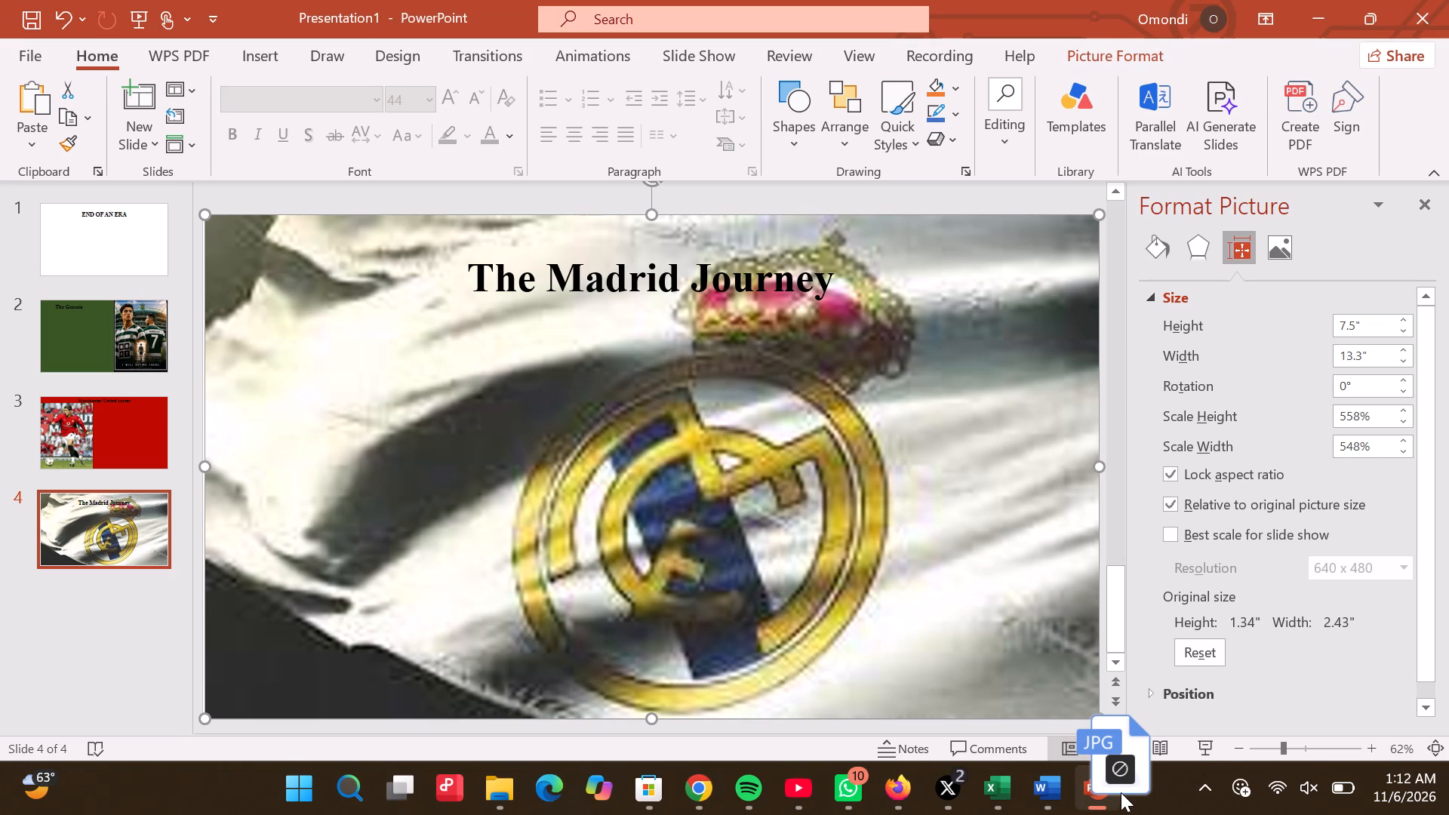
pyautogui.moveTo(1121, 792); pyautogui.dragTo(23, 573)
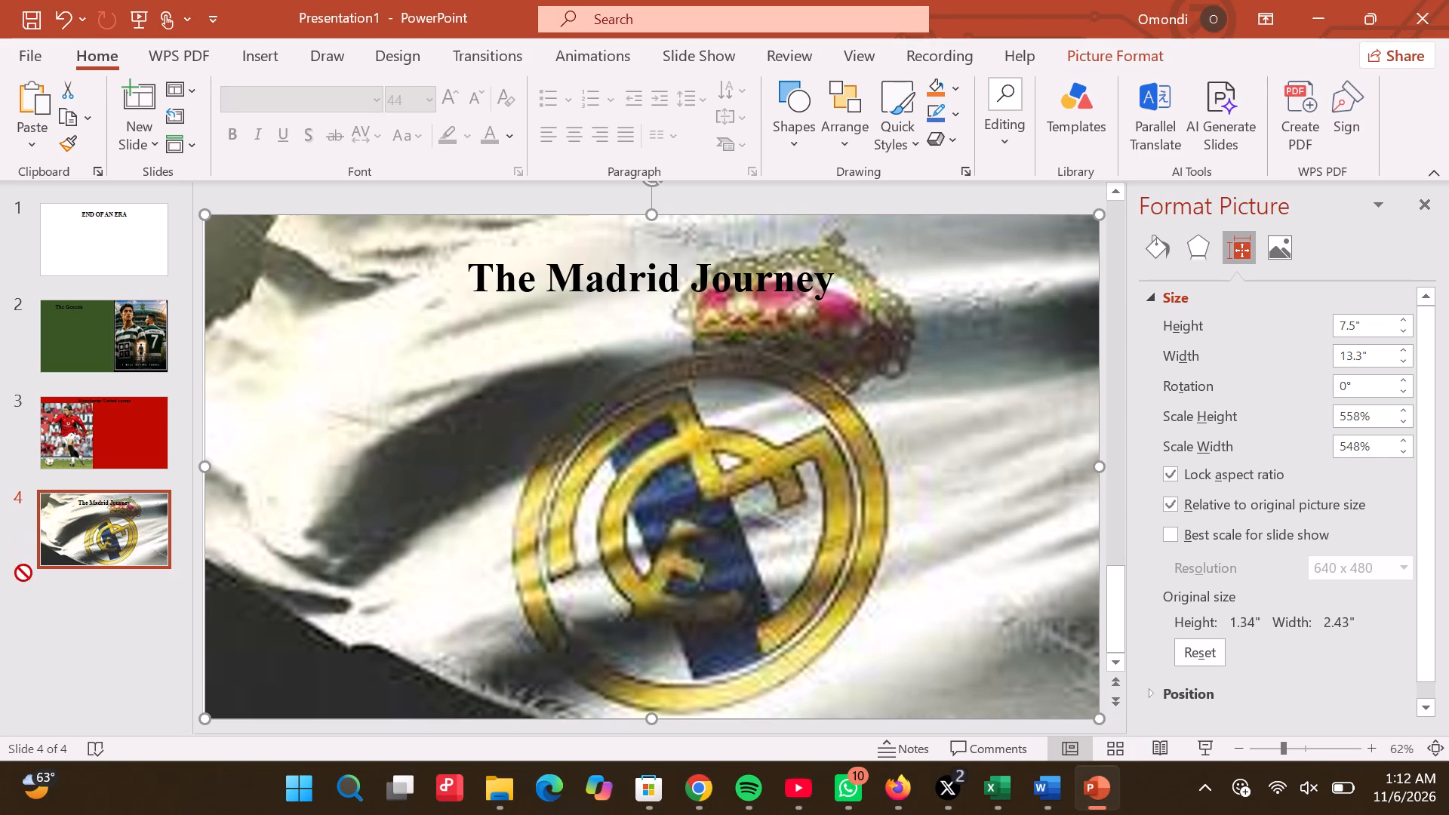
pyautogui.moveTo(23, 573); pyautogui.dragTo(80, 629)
# Add a new Title Only slide after slide 4.
pyautogui.click(138, 127)
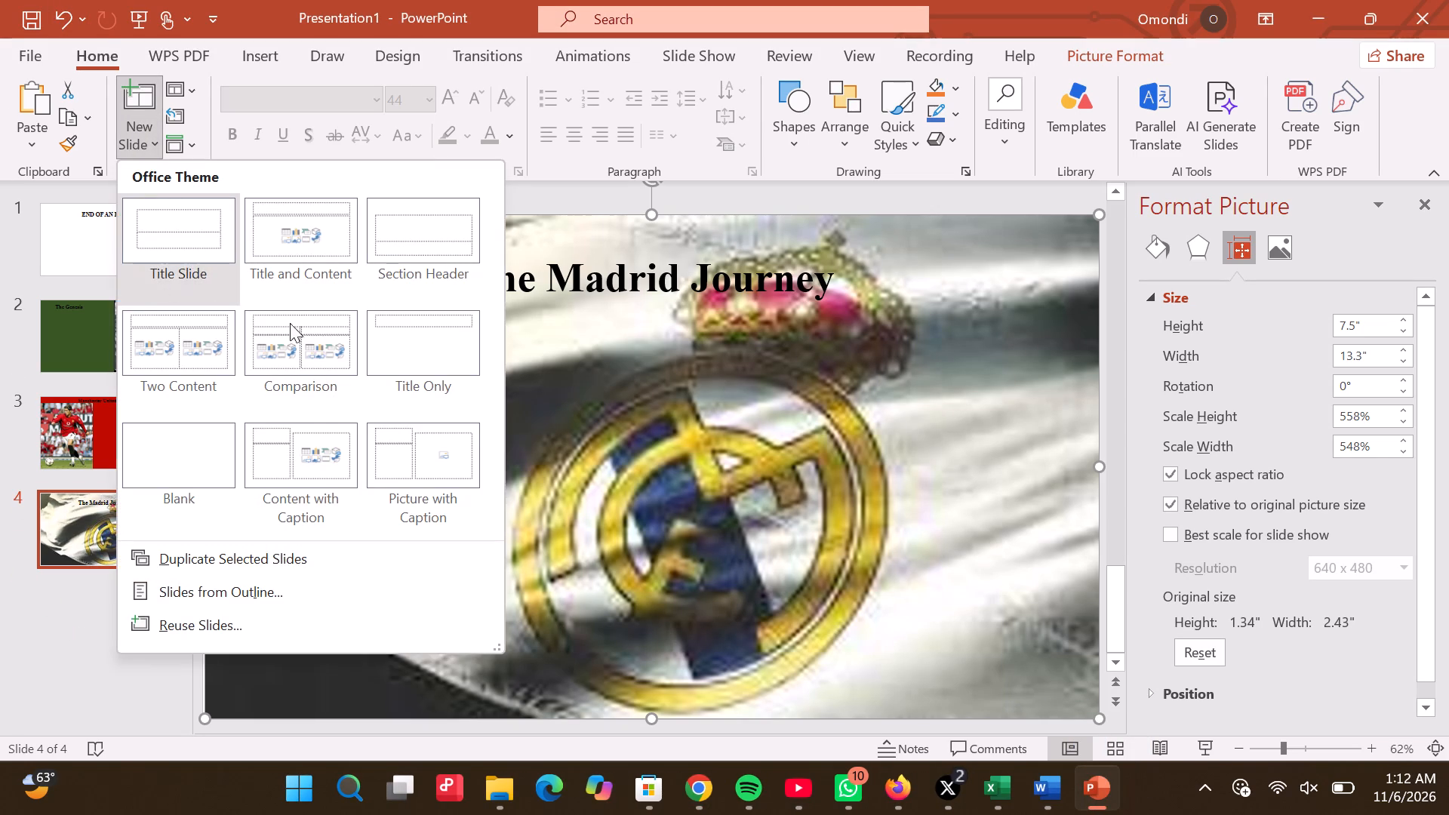
pyautogui.click(411, 345)
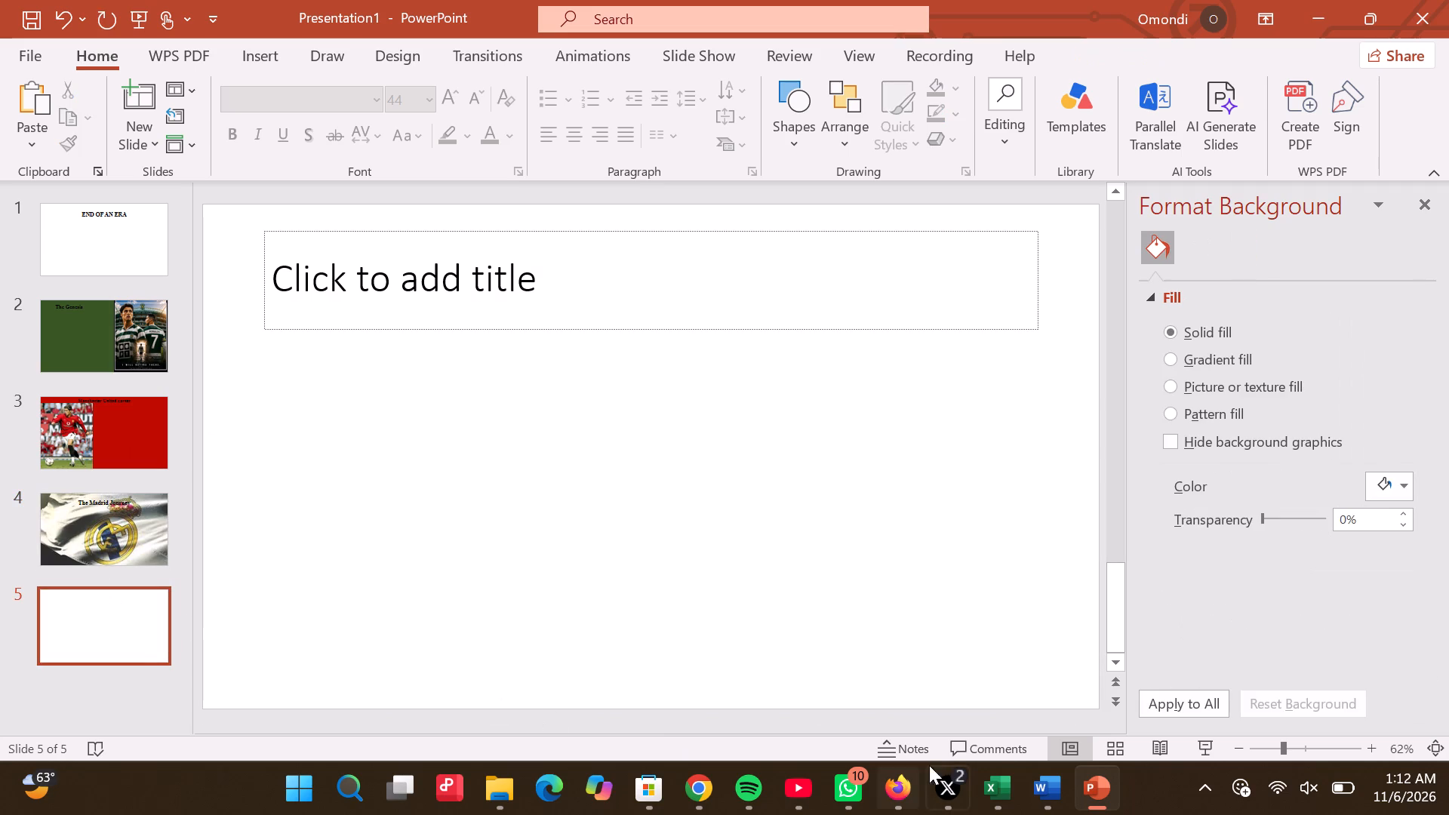
# Return to Chrome and look through the "real madrid cover photo" image results for a background picture for slide 5.
pyautogui.click(694, 783)
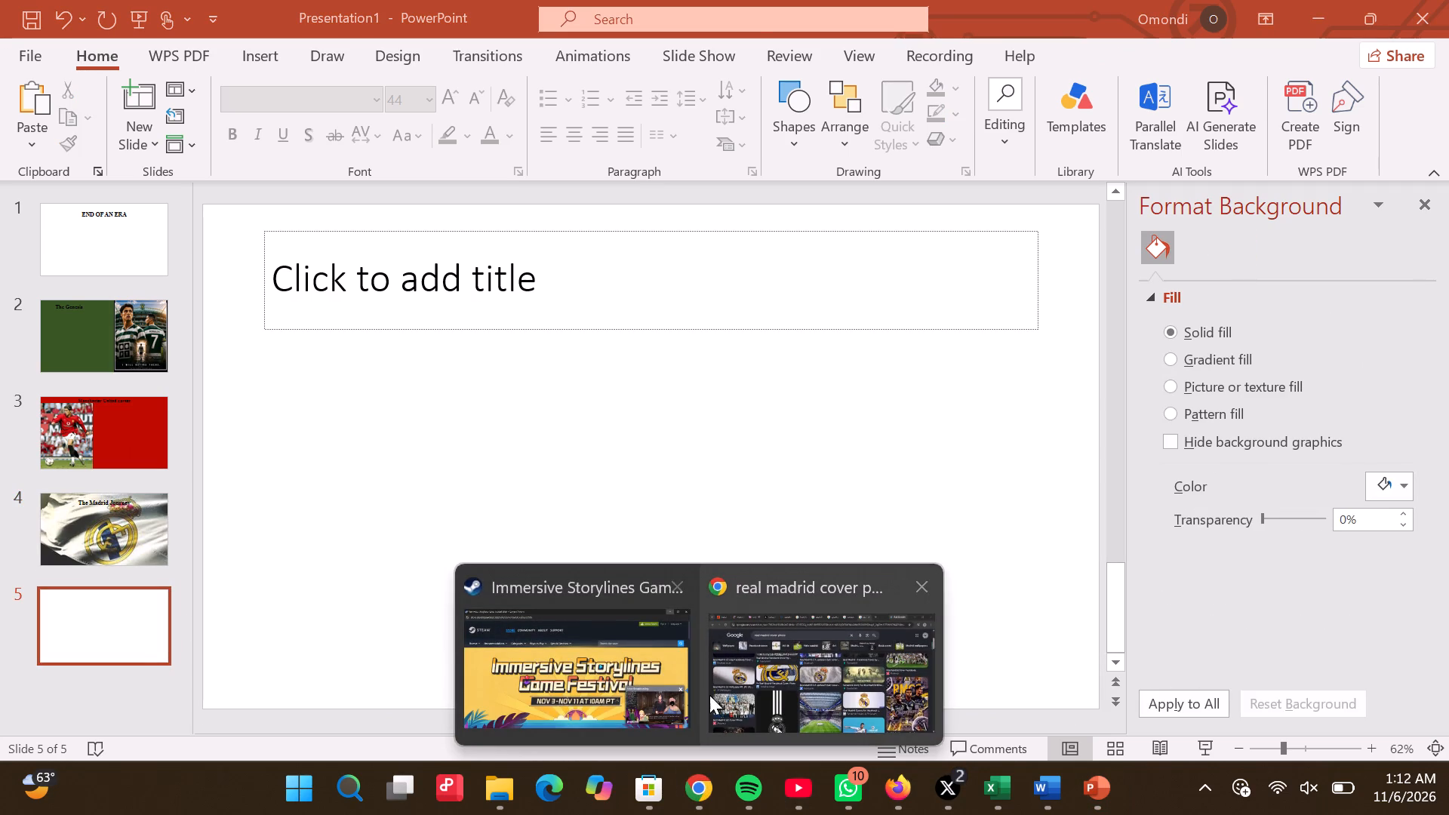
pyautogui.click(720, 684)
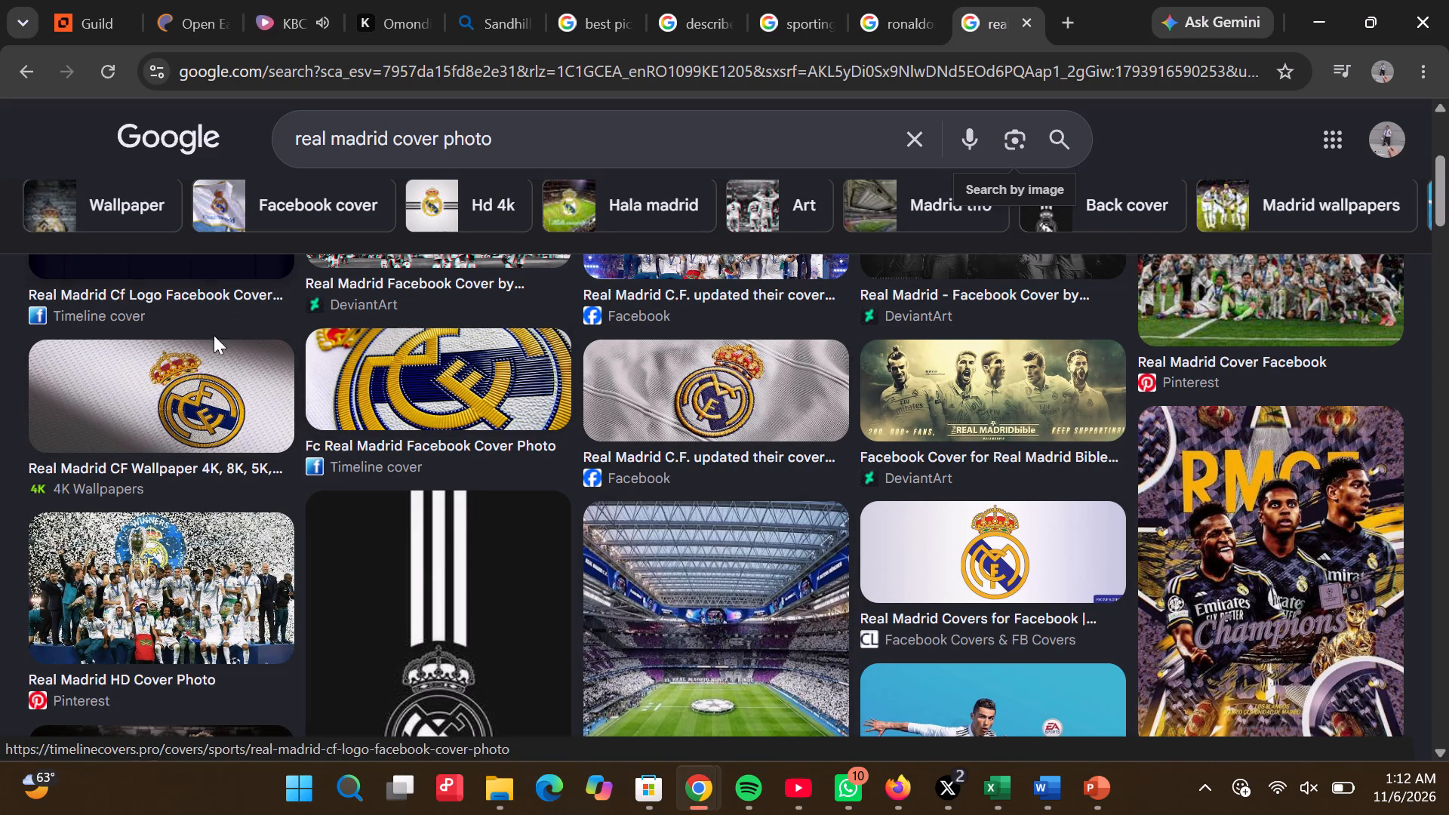
pyautogui.scroll(-2, 325, 395)
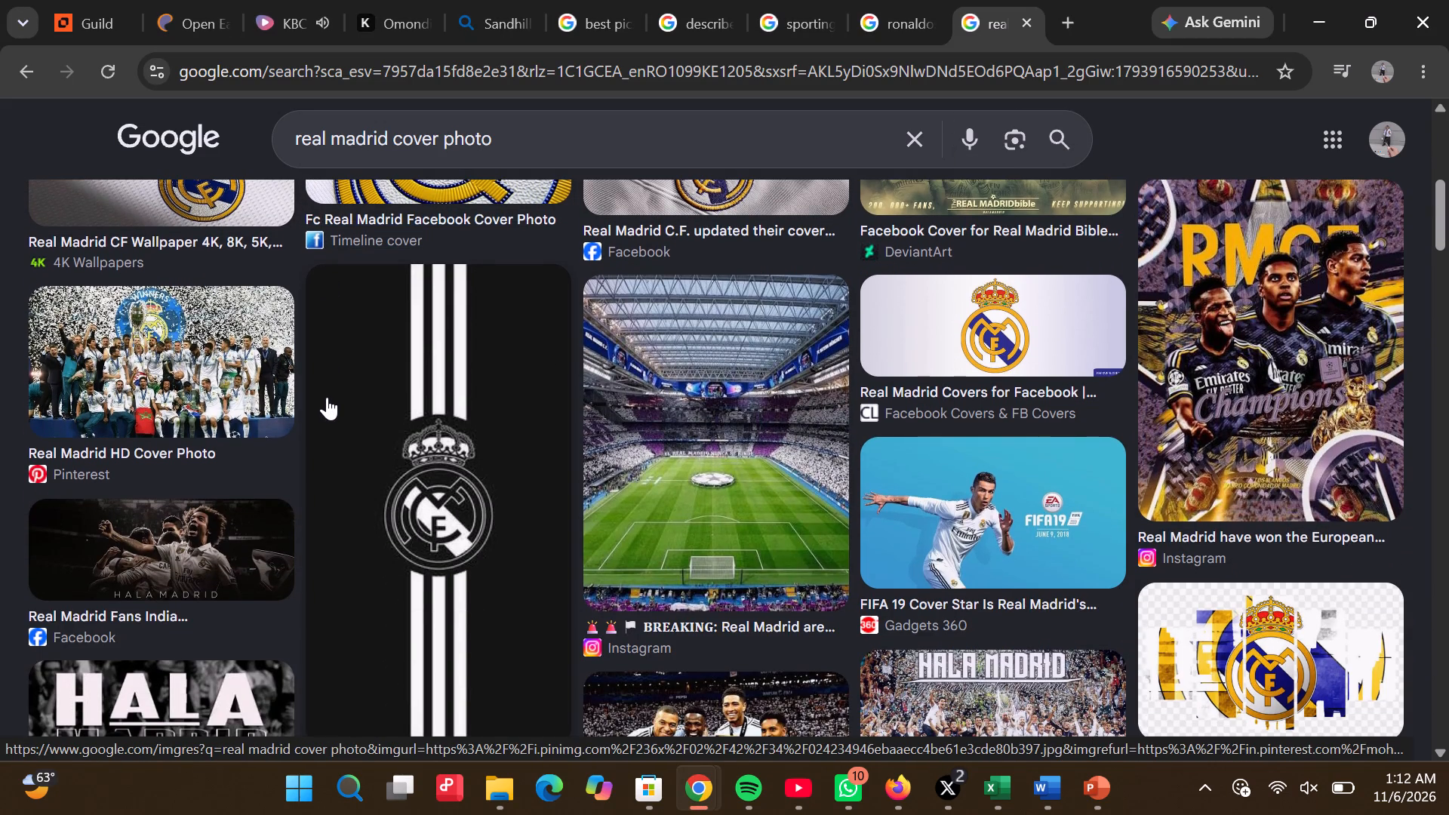
pyautogui.scroll(3, 134, 351)
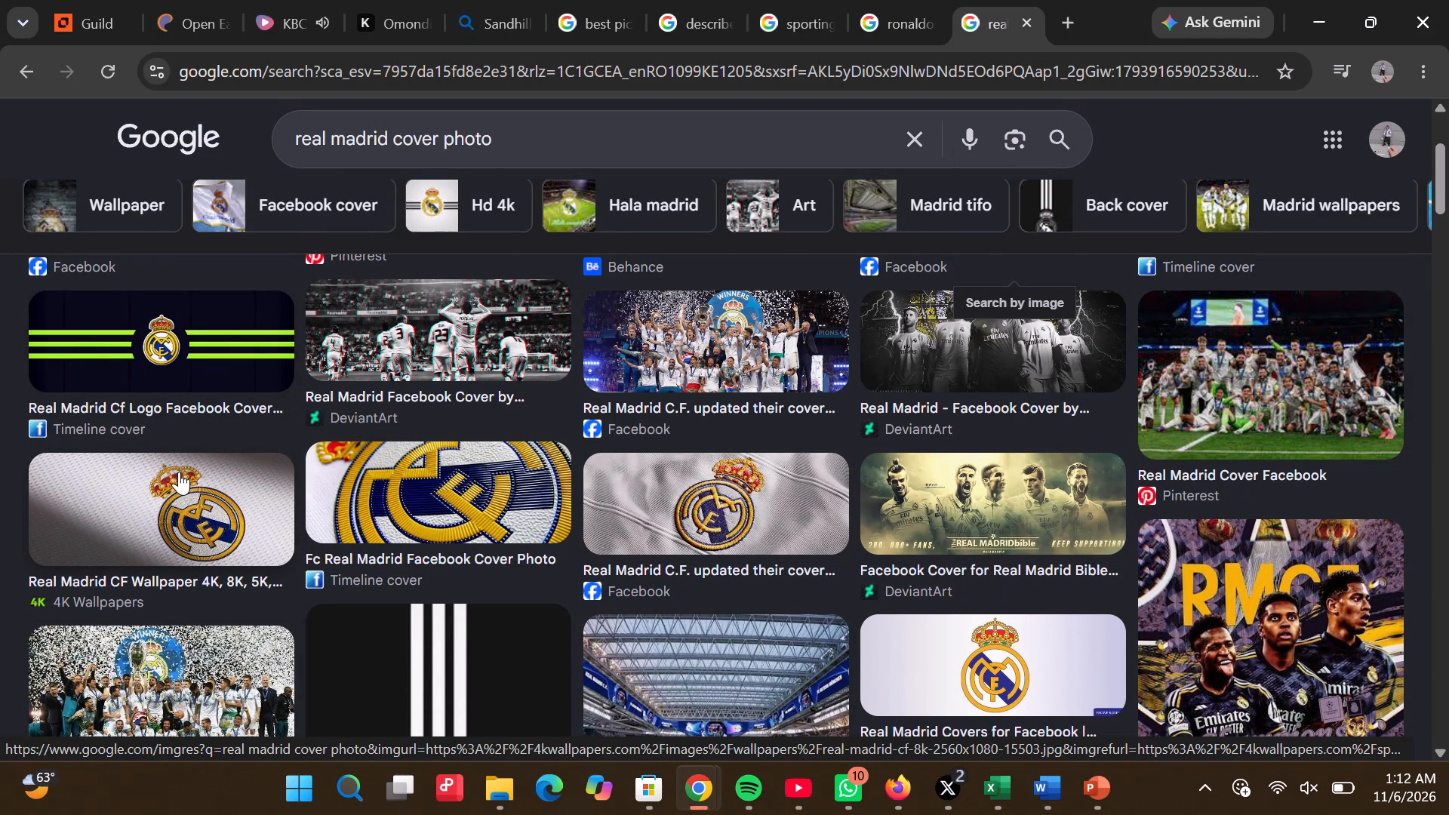
pyautogui.scroll(3, 177, 469)
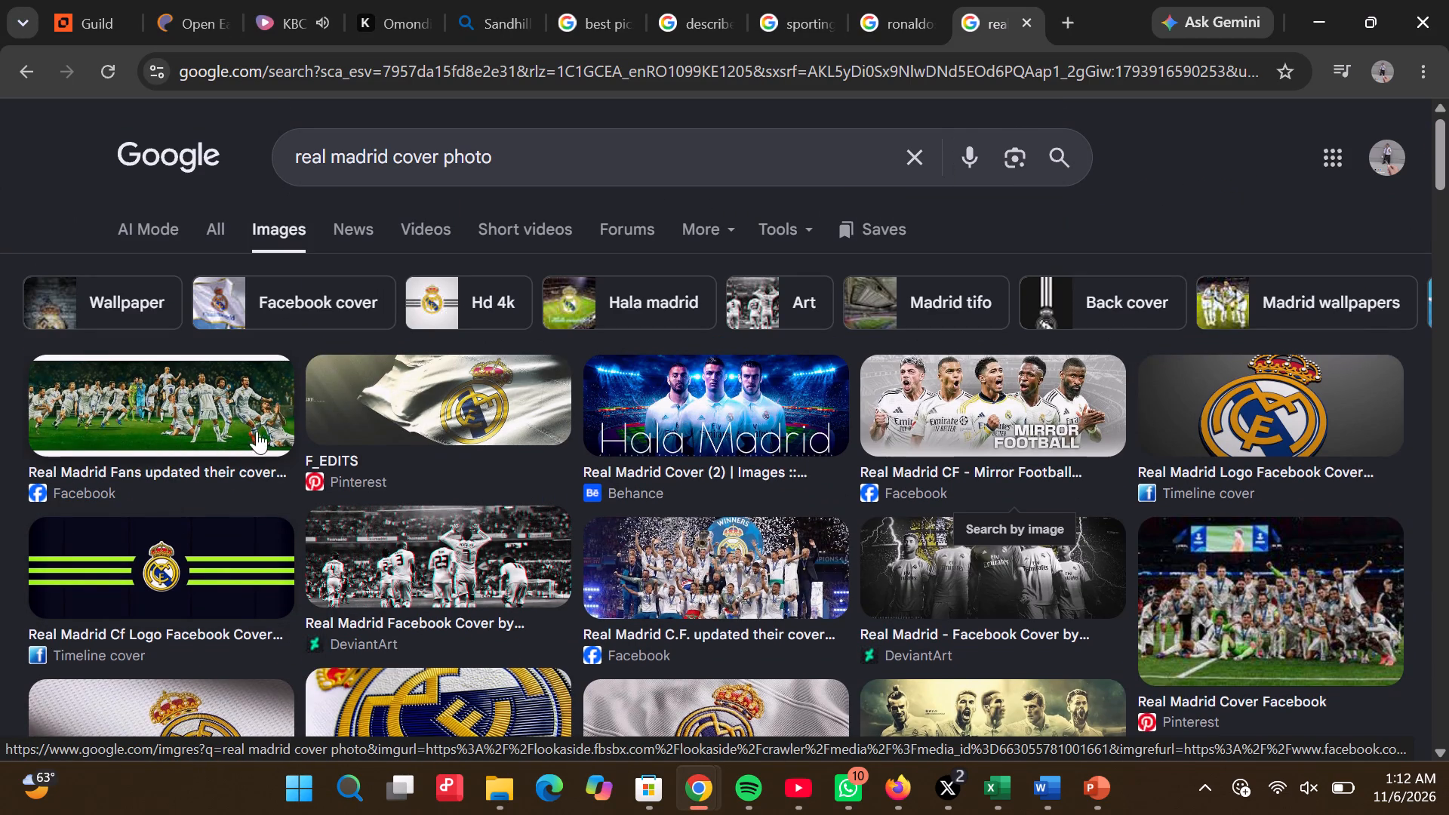
pyautogui.scroll(4, 872, 457)
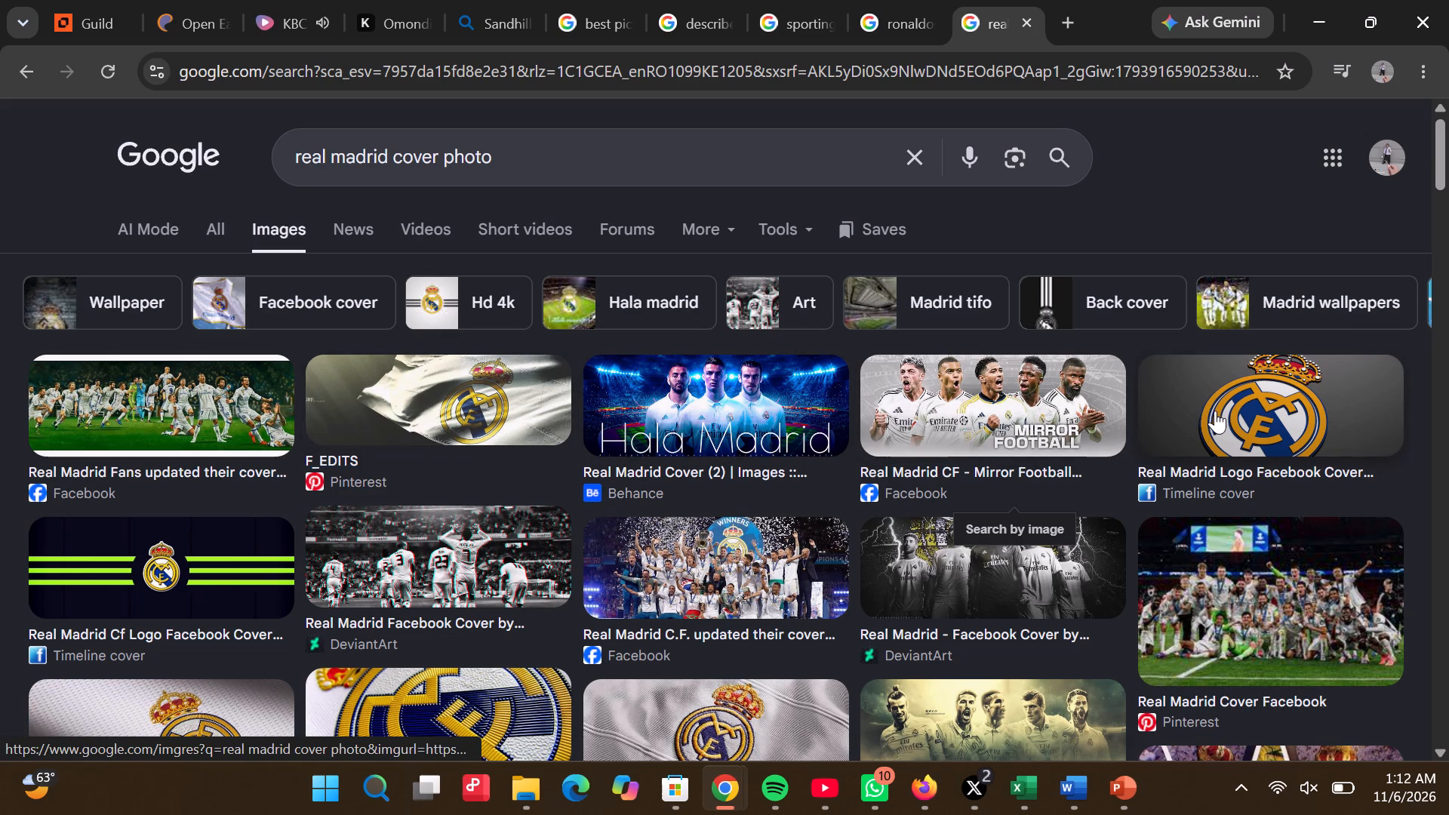
pyautogui.scroll(-3, 1202, 419)
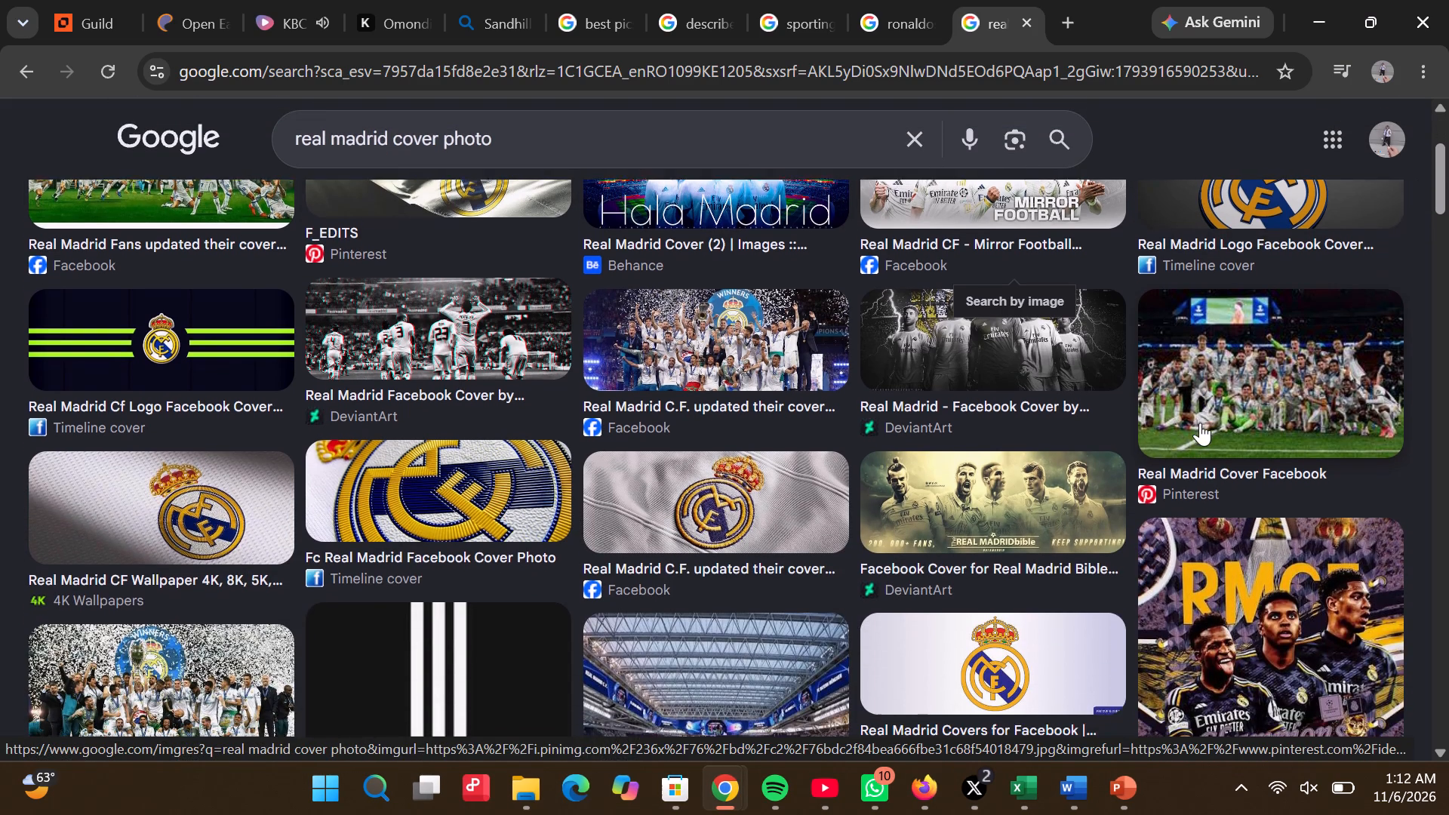
pyautogui.scroll(-2, 1200, 423)
pyautogui.scroll(-4, 1038, 423)
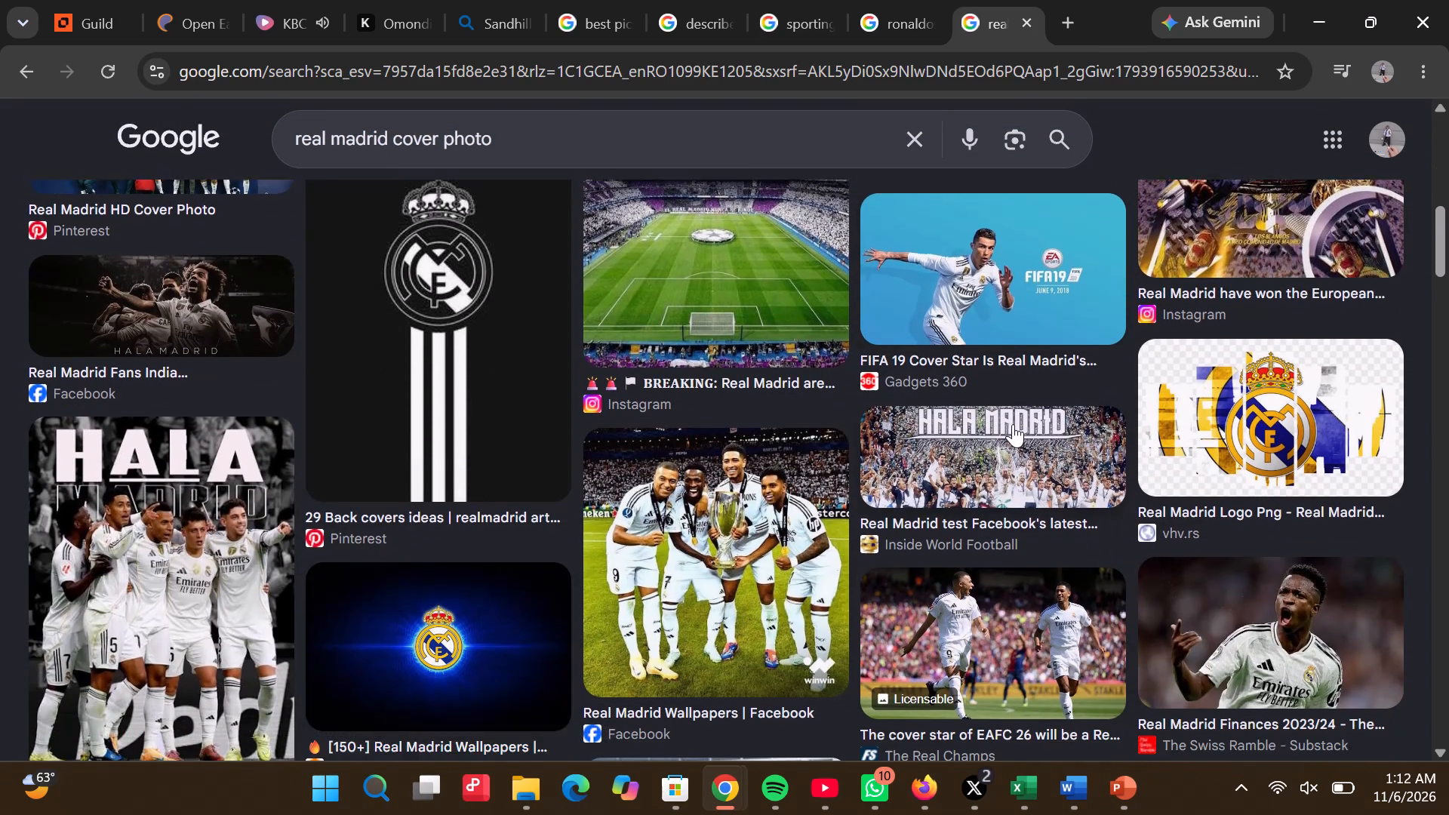
pyautogui.scroll(-3, 650, 369)
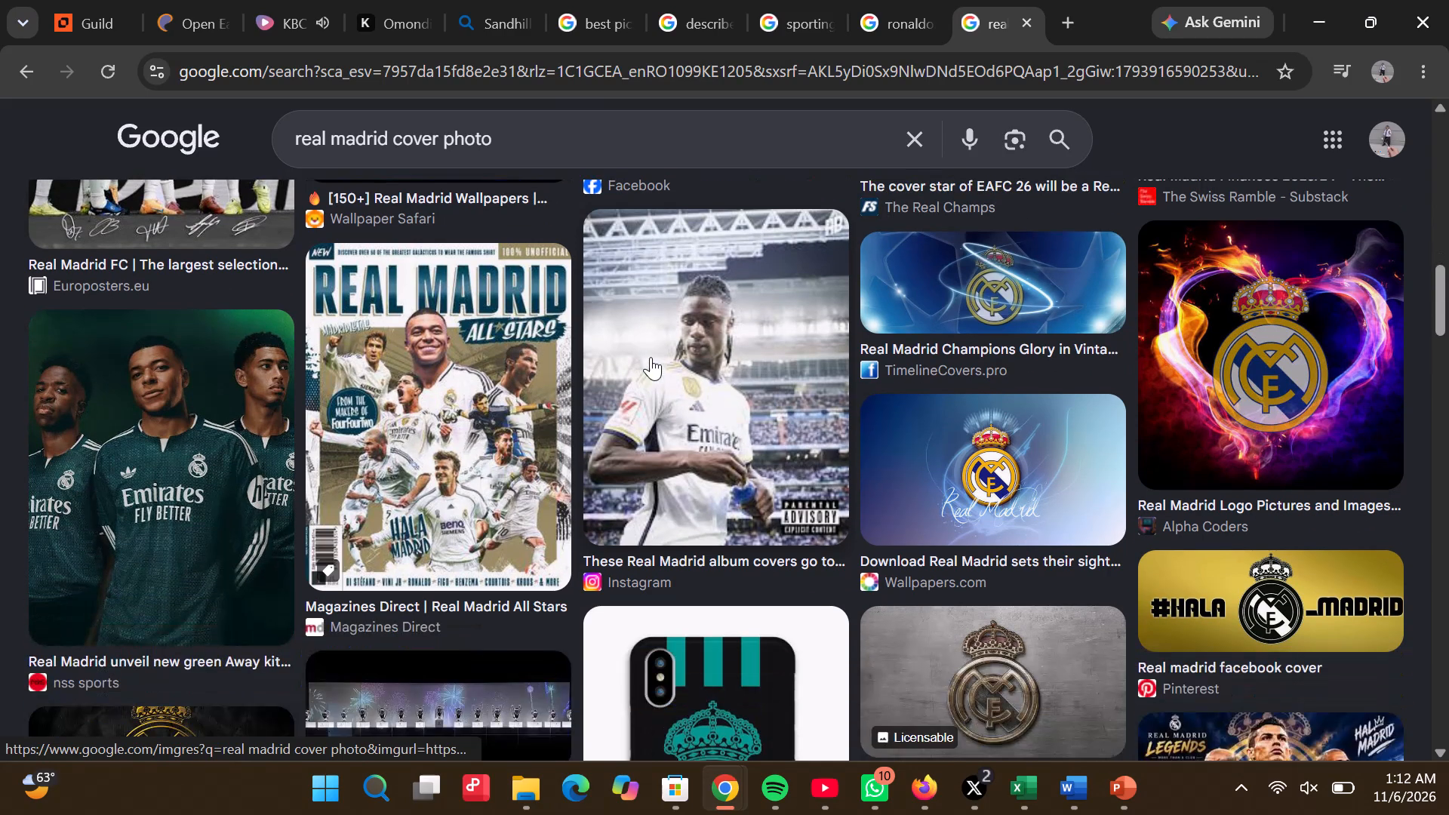
# Insert the blue Wallpapers.com picture with the Real Madrid crest and script lettering onto slide 5 in PowerPoint.
pyautogui.moveTo(971, 464); pyautogui.dragTo(1080, 778)
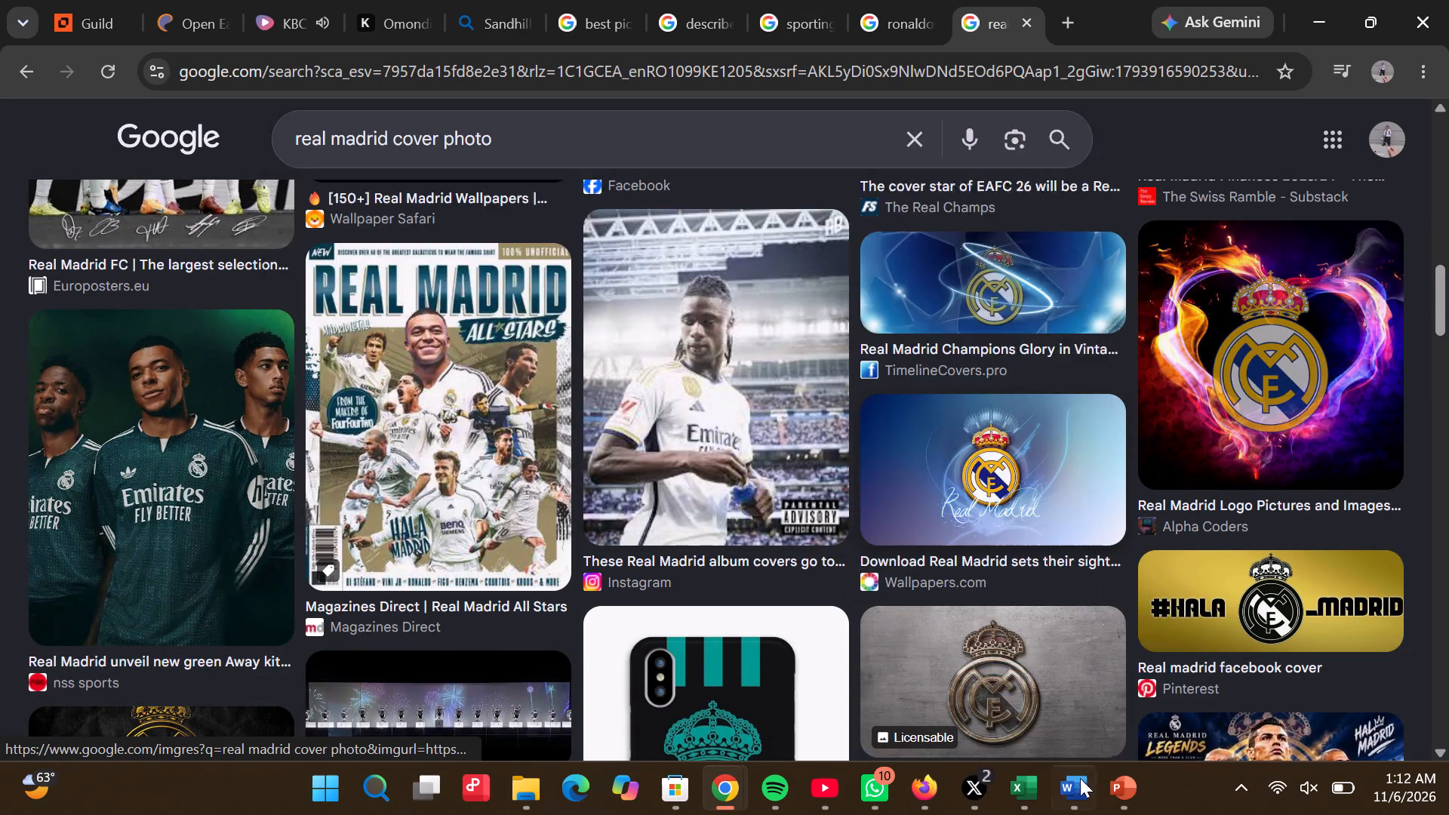
pyautogui.moveTo(1080, 778); pyautogui.dragTo(694, 549)
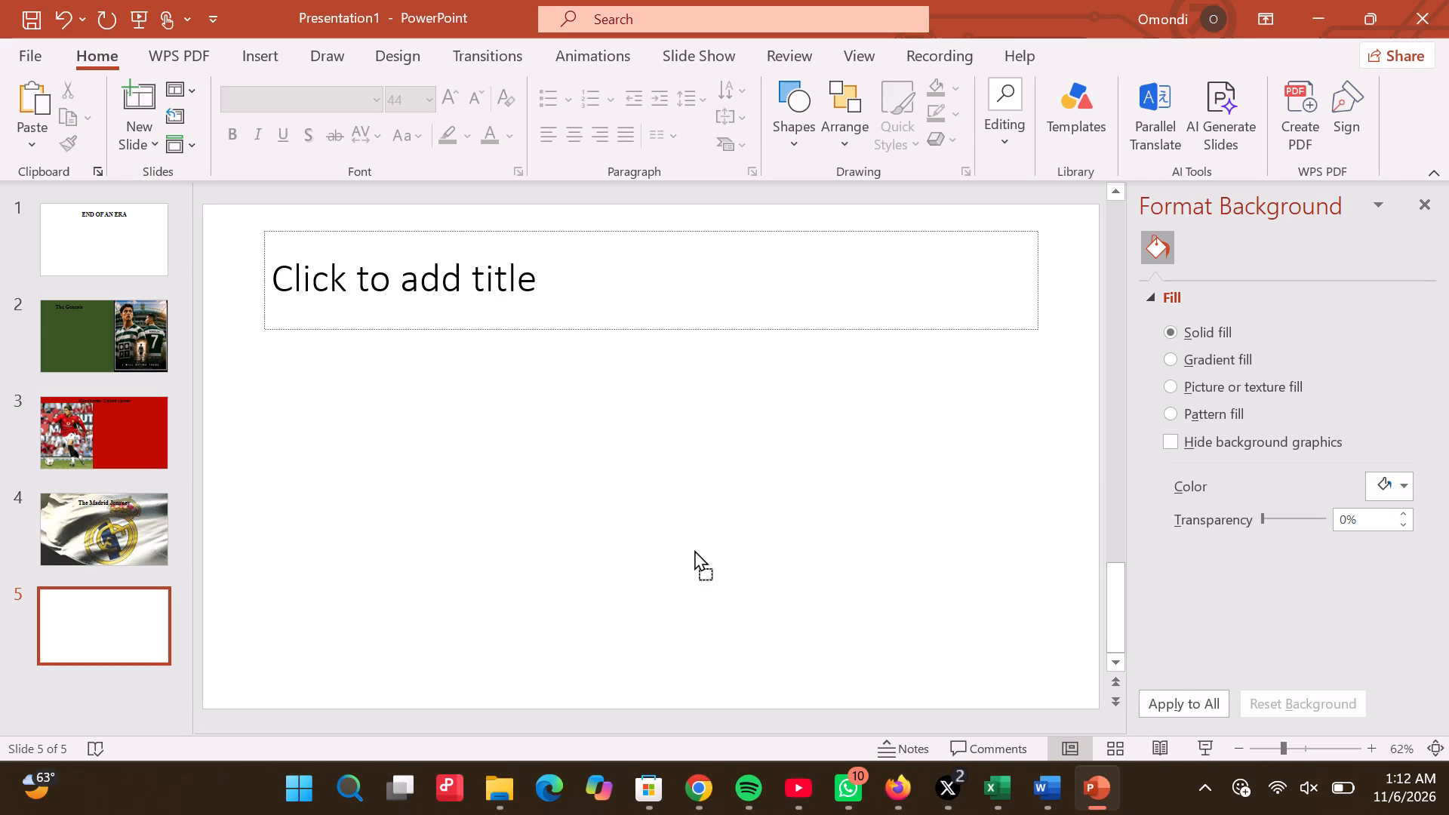
pyautogui.moveTo(694, 549); pyautogui.dragTo(681, 542)
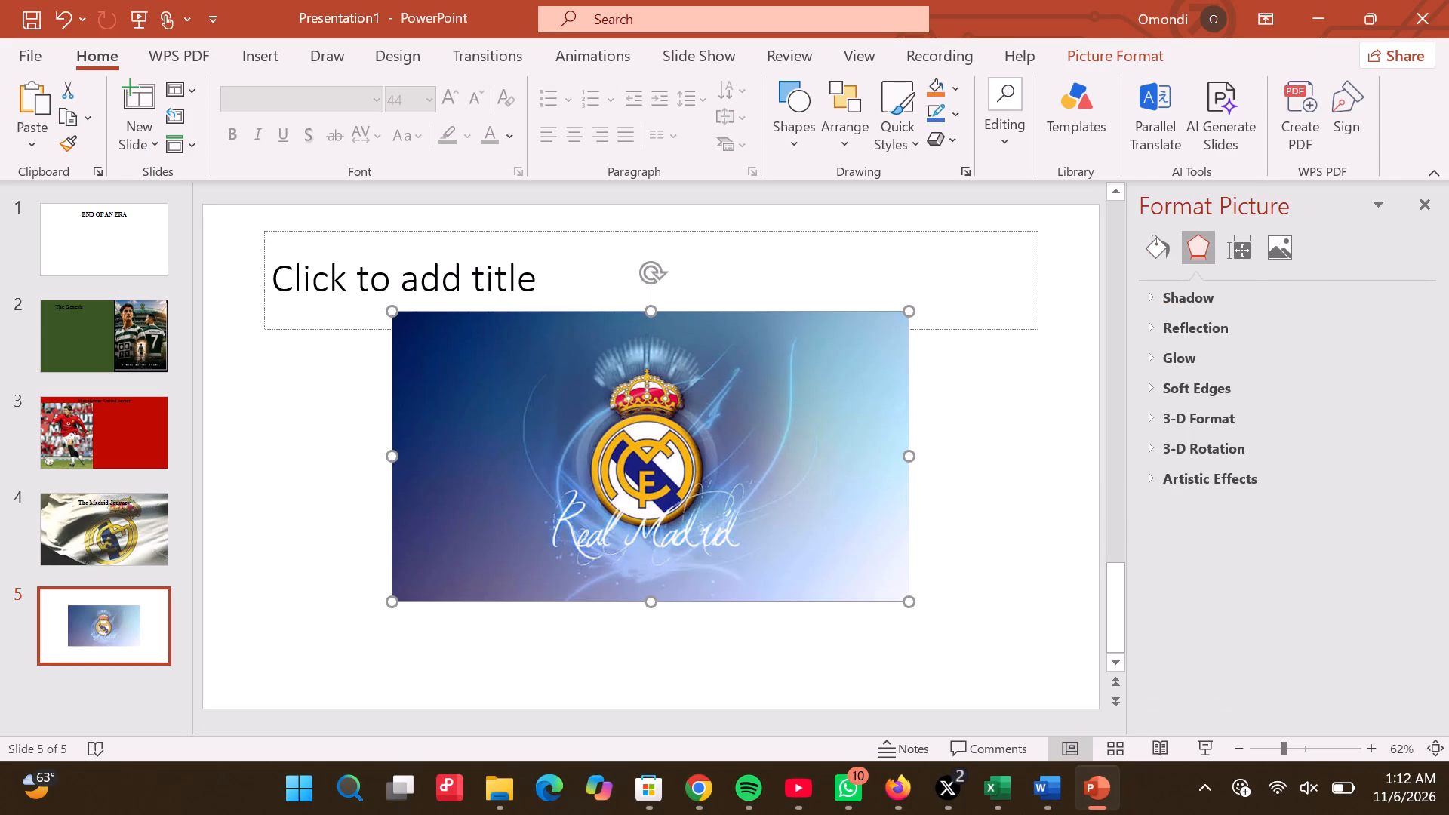
# Enlarge the blue Real Madrid picture from its corners so it covers nearly all of slide 5.
pyautogui.moveTo(394, 311); pyautogui.dragTo(267, 255)
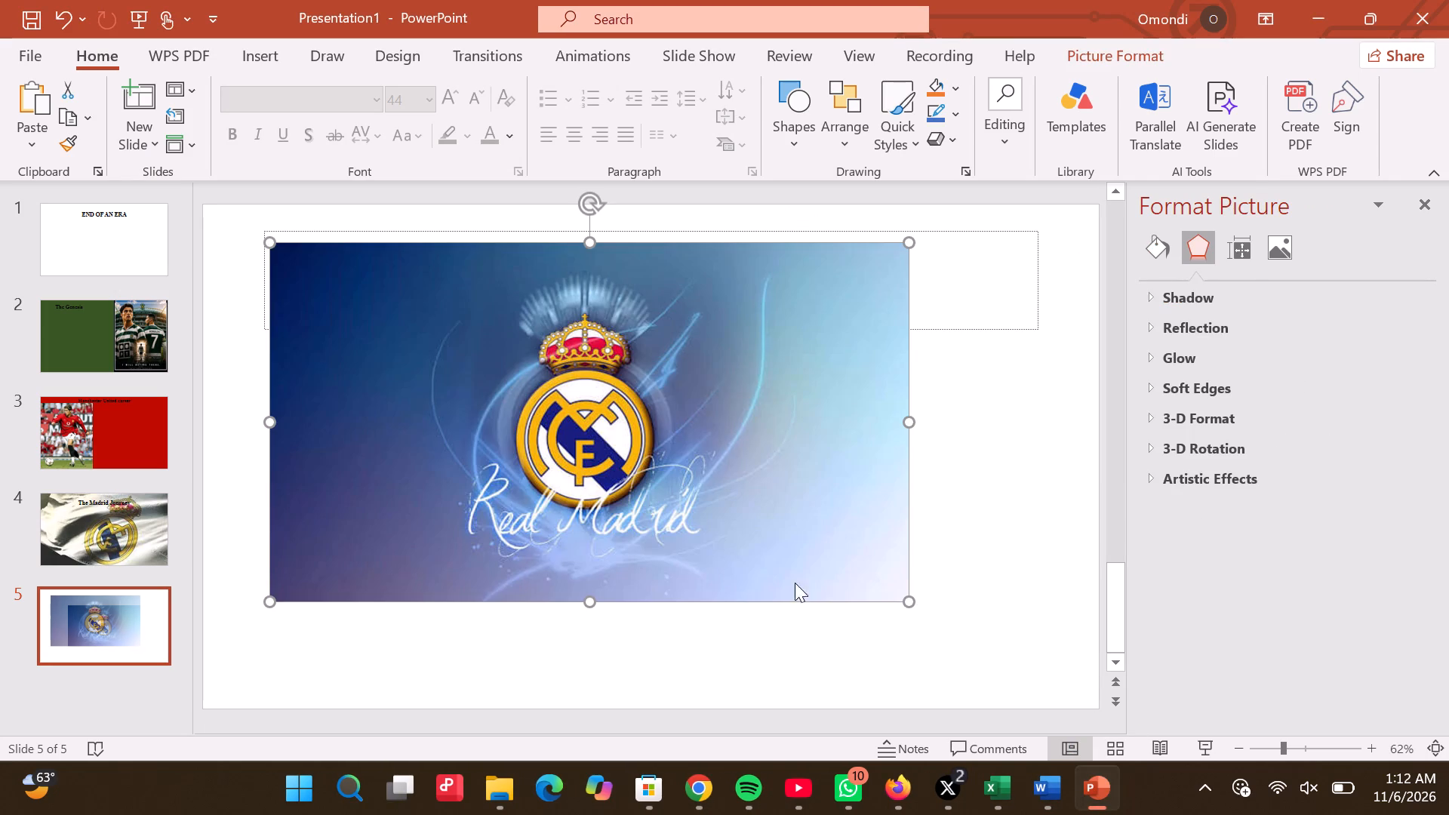
pyautogui.moveTo(909, 603); pyautogui.dragTo(946, 630)
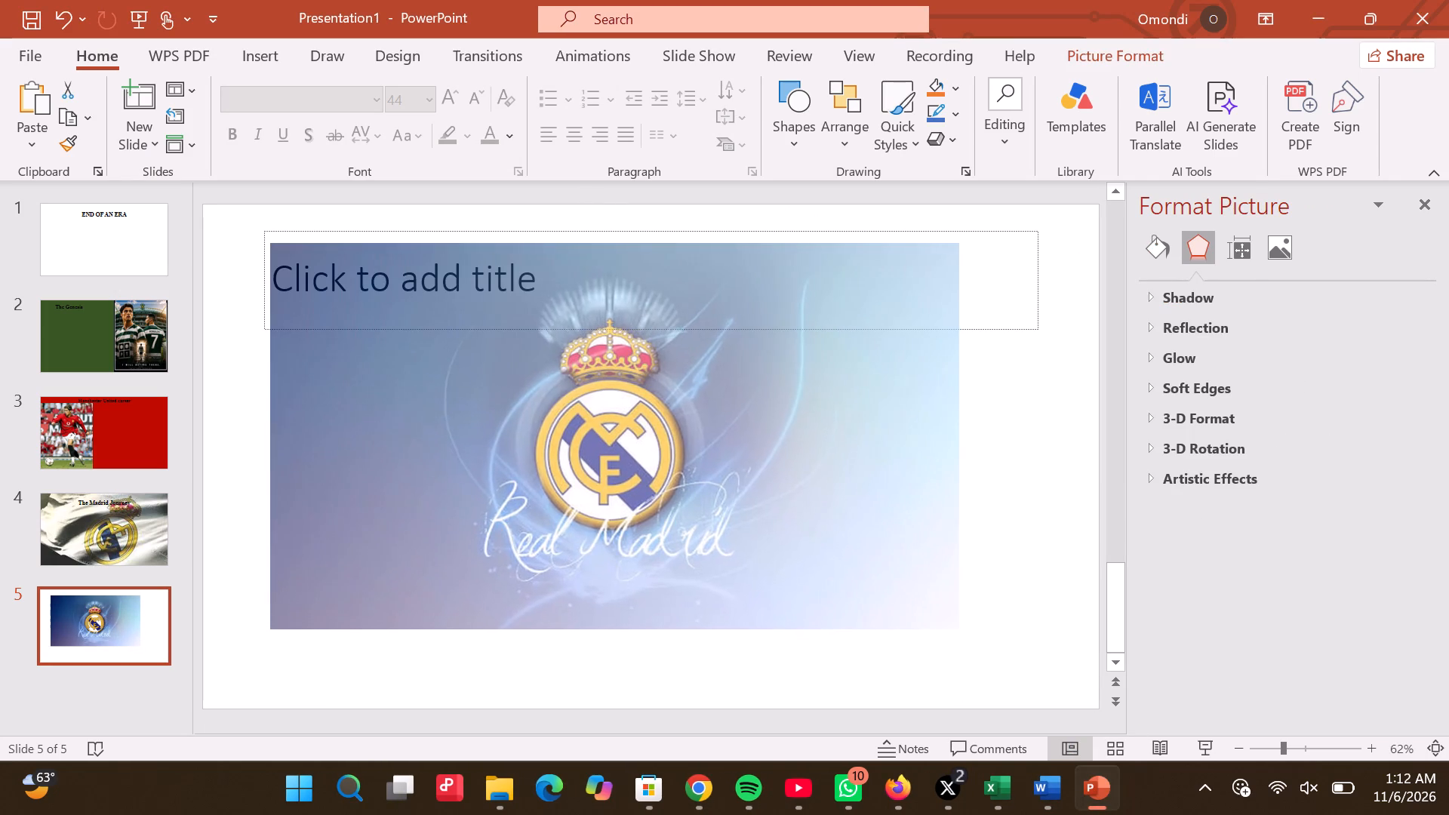
pyautogui.moveTo(946, 630); pyautogui.dragTo(1065, 674)
pyautogui.moveTo(271, 243); pyautogui.dragTo(198, 214)
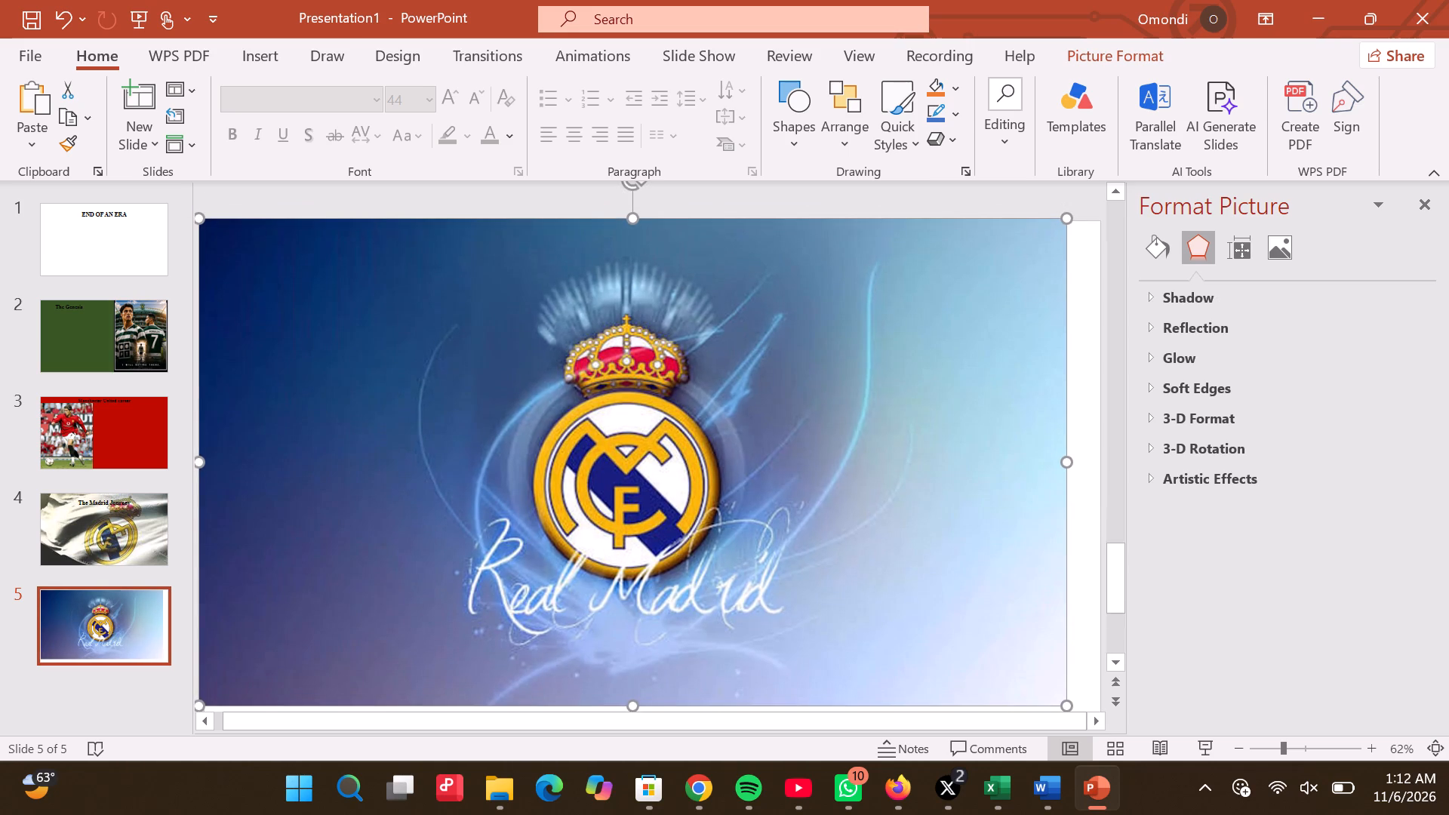
# Send the blue Real Madrid picture on slide 5 behind the title placeholder.
pyautogui.rightClick(526, 379)
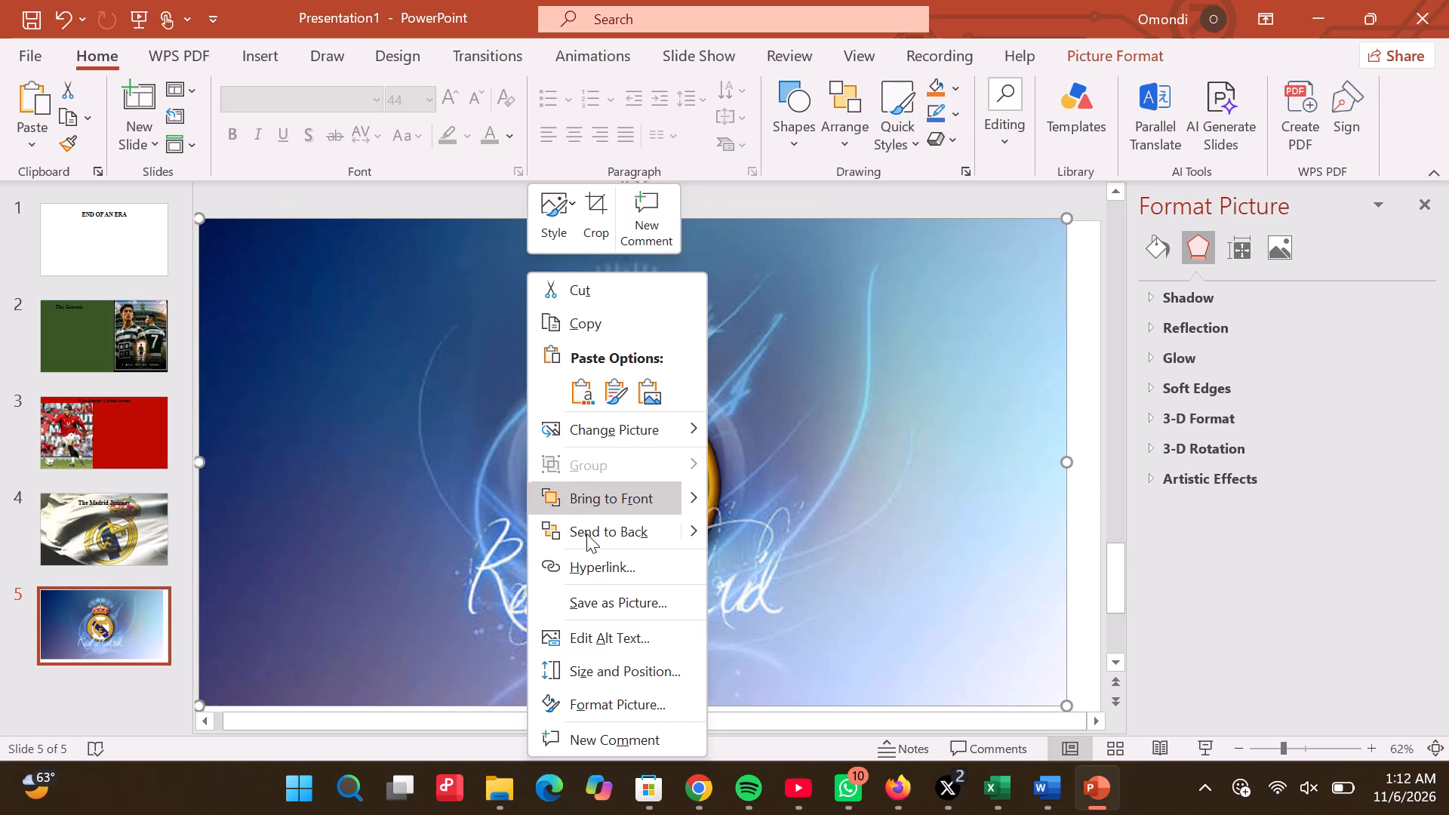
pyautogui.click(586, 534)
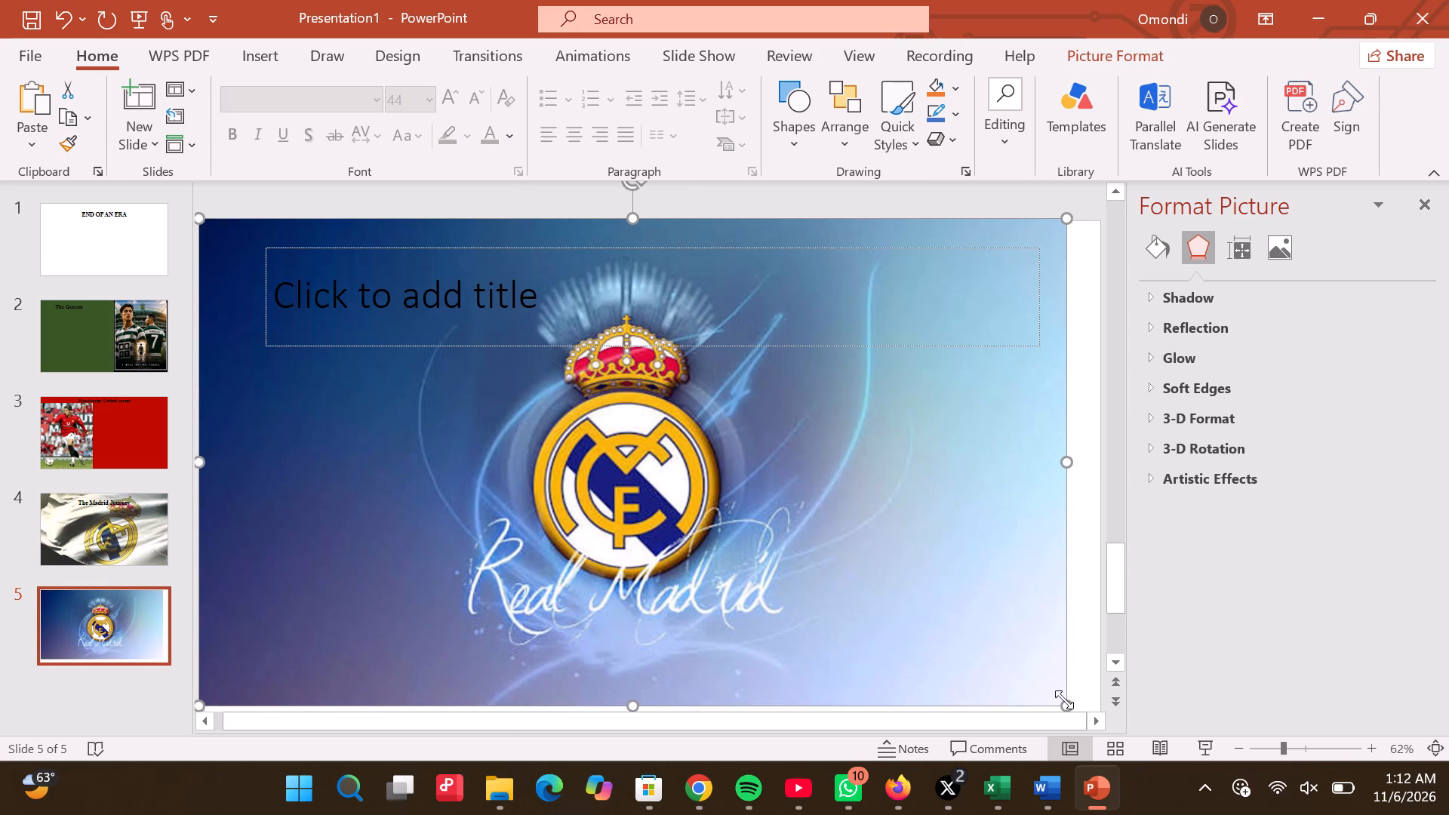
# Stretch the blue Real Madrid picture from its corners to fill slide 5 edge to edge.
pyautogui.moveTo(1065, 706); pyautogui.dragTo(1072, 699)
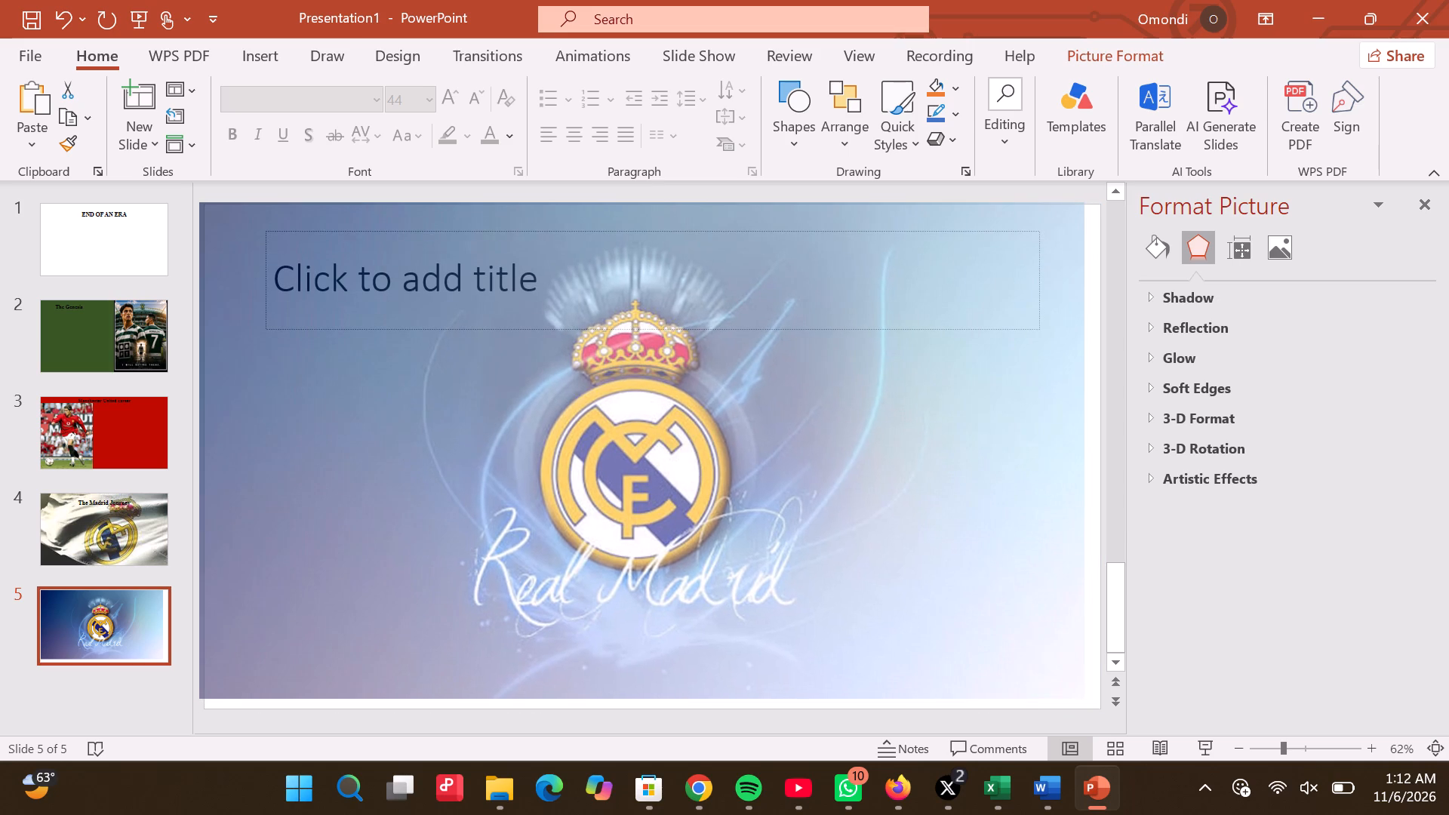
pyautogui.moveTo(1072, 699); pyautogui.dragTo(1096, 704)
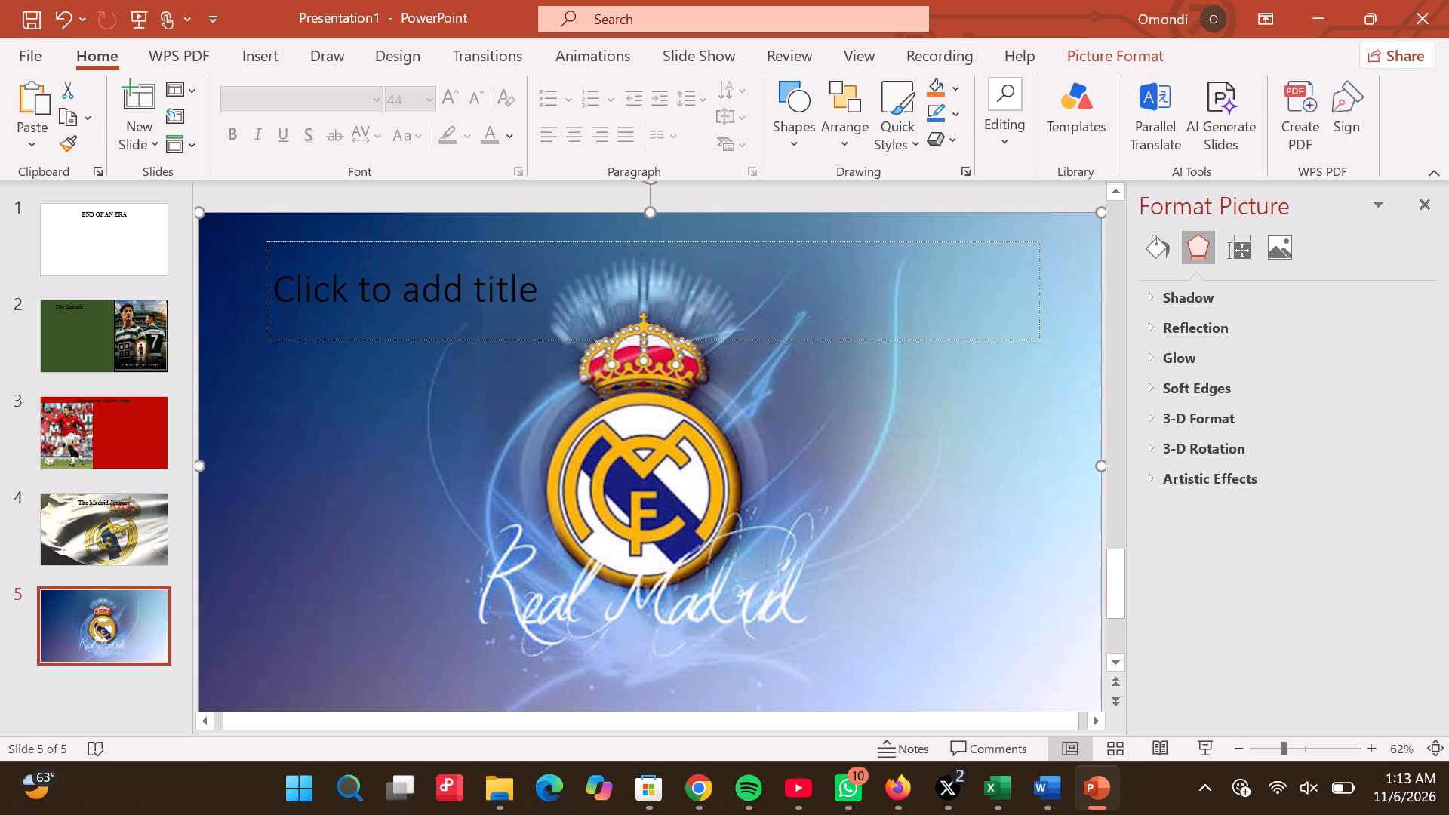
pyautogui.click(205, 209)
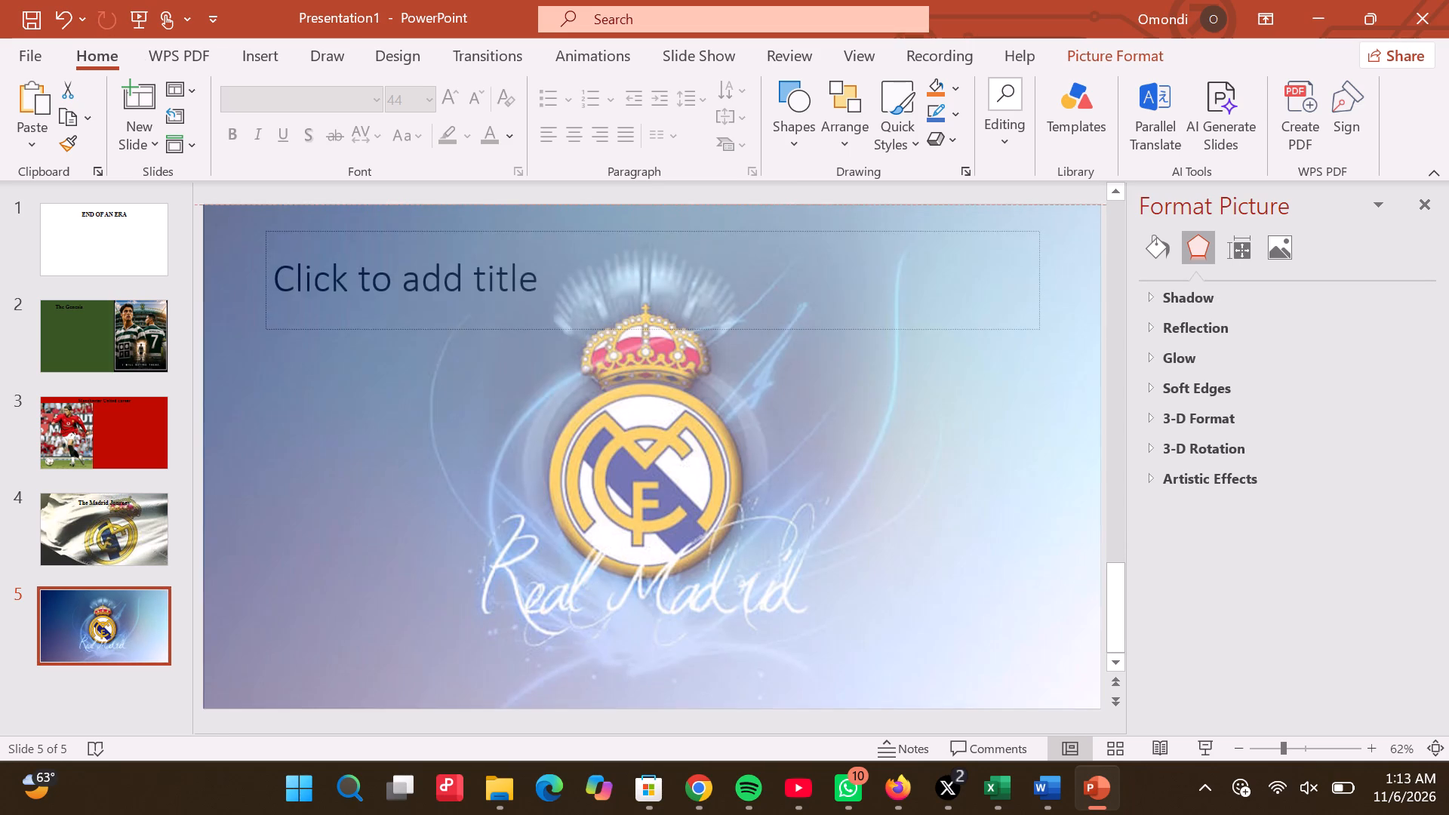
pyautogui.click(347, 326)
pyautogui.click(408, 260)
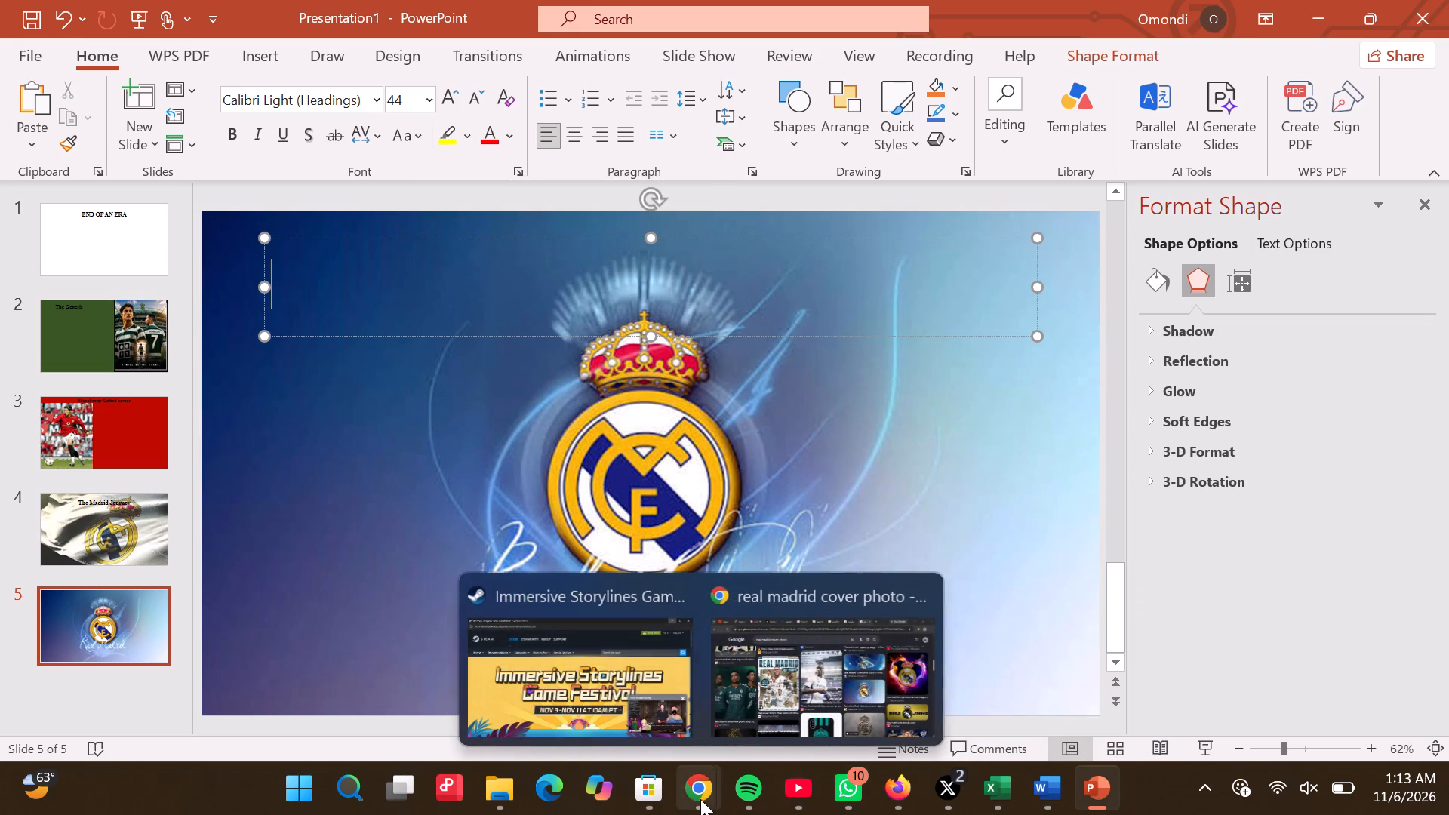
# Switch to Chrome and search Google Images for "real madrid champions league cover photo".
pyautogui.click(700, 799)
pyautogui.click(745, 721)
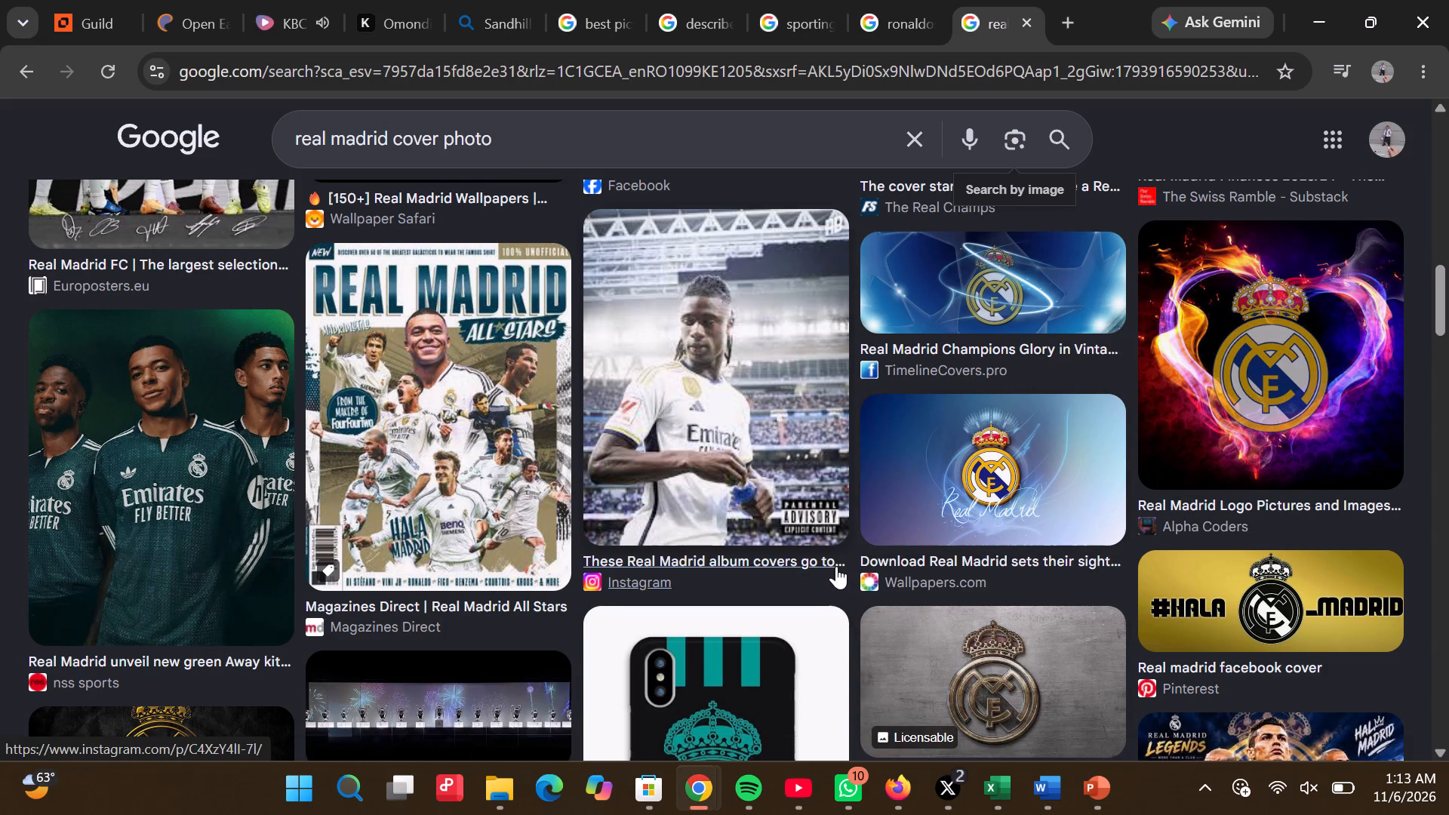
pyautogui.scroll(1, 832, 563)
pyautogui.scroll(-6, 816, 450)
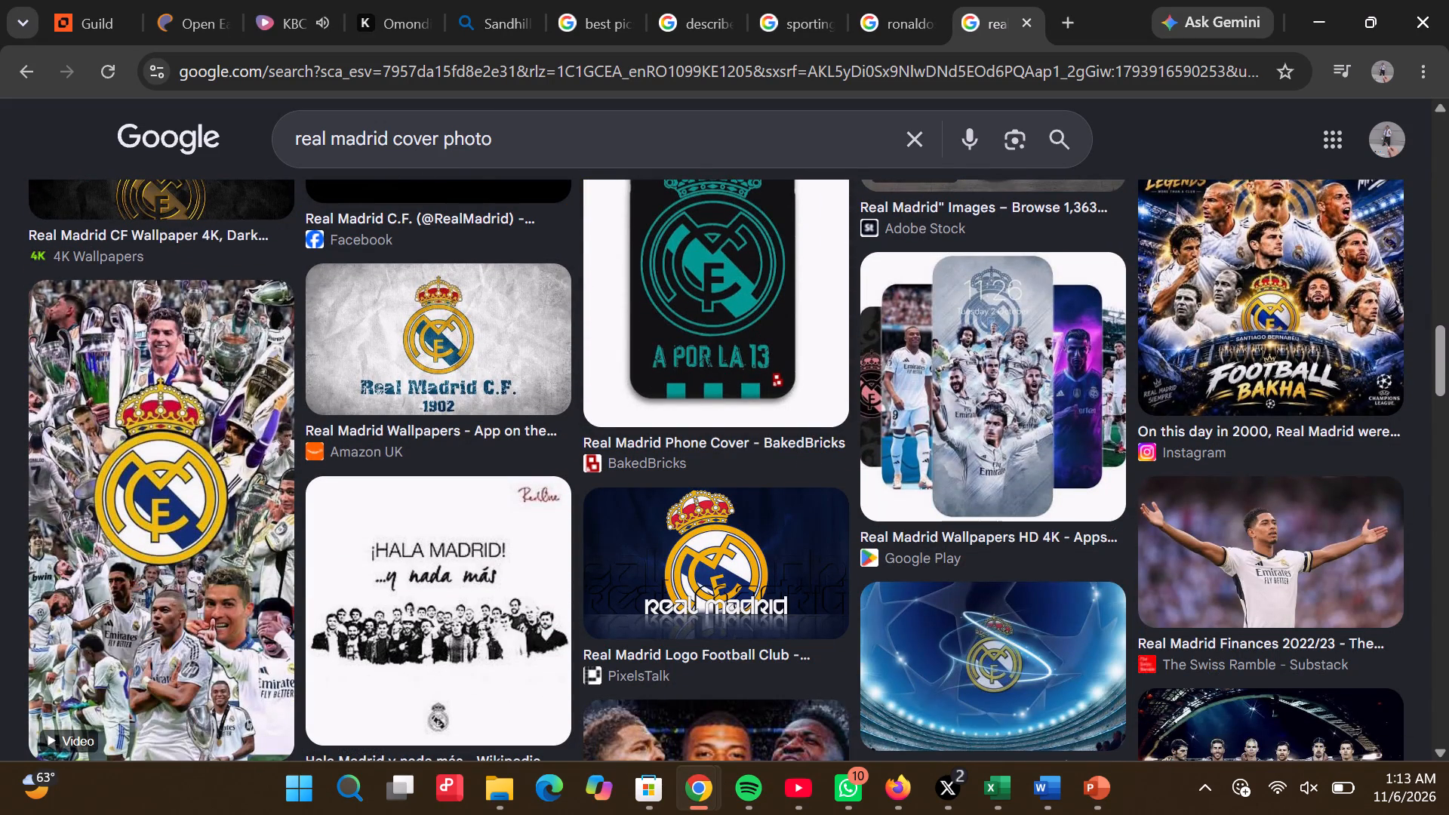
pyautogui.click(391, 137)
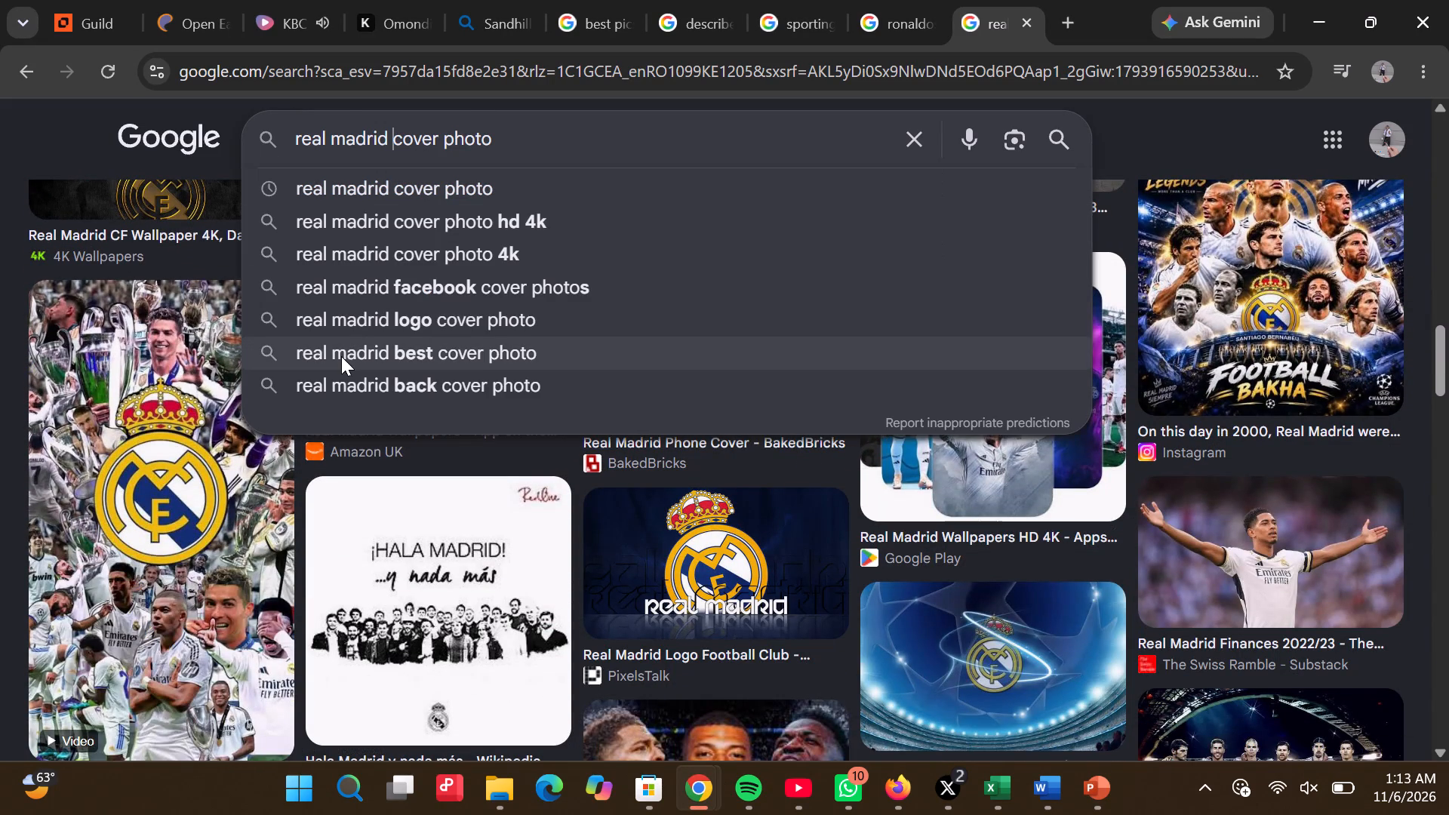
pyautogui.write('cham')
pyautogui.write('pi')
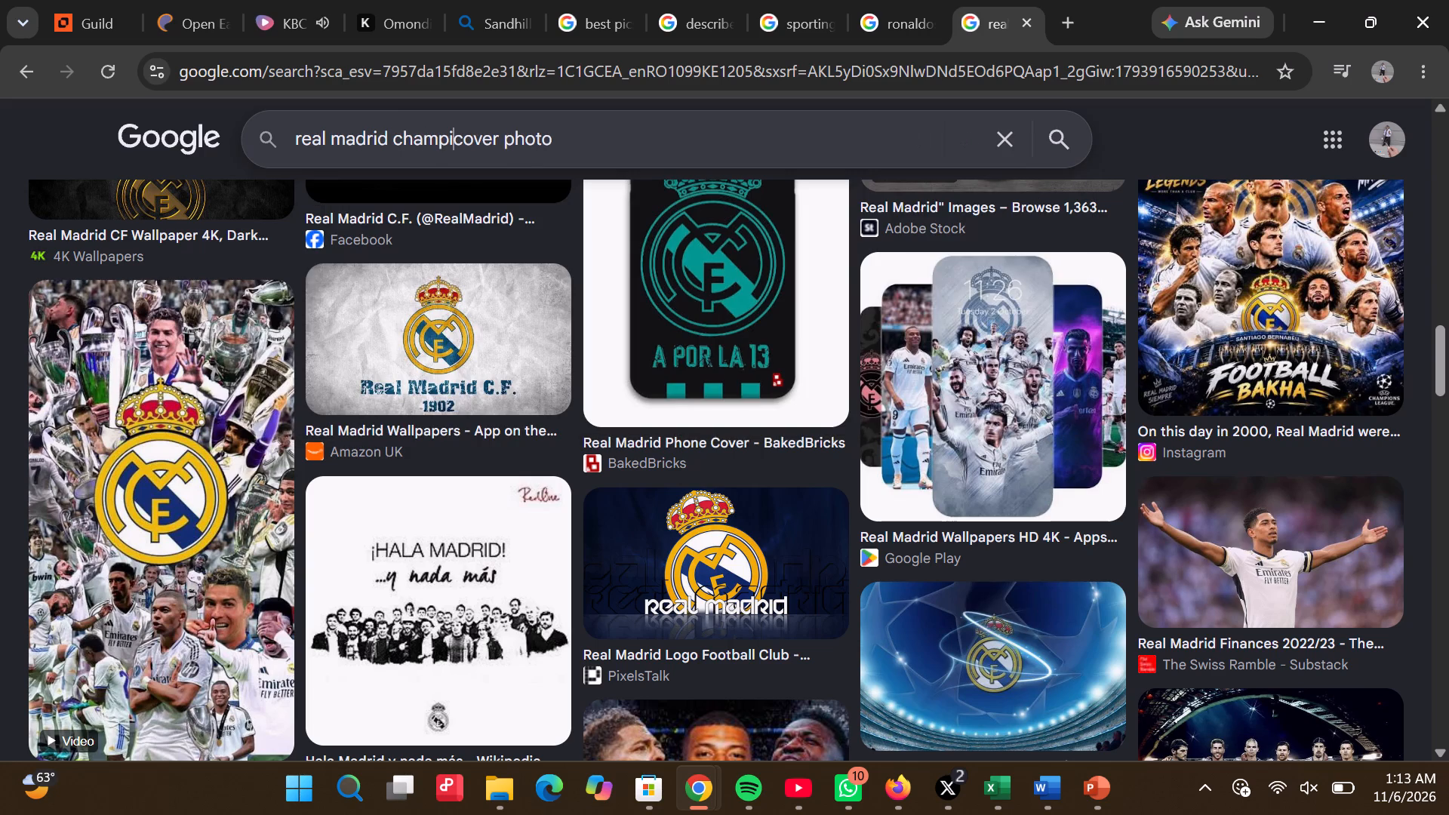
pyautogui.press('o')
pyautogui.write('ns')
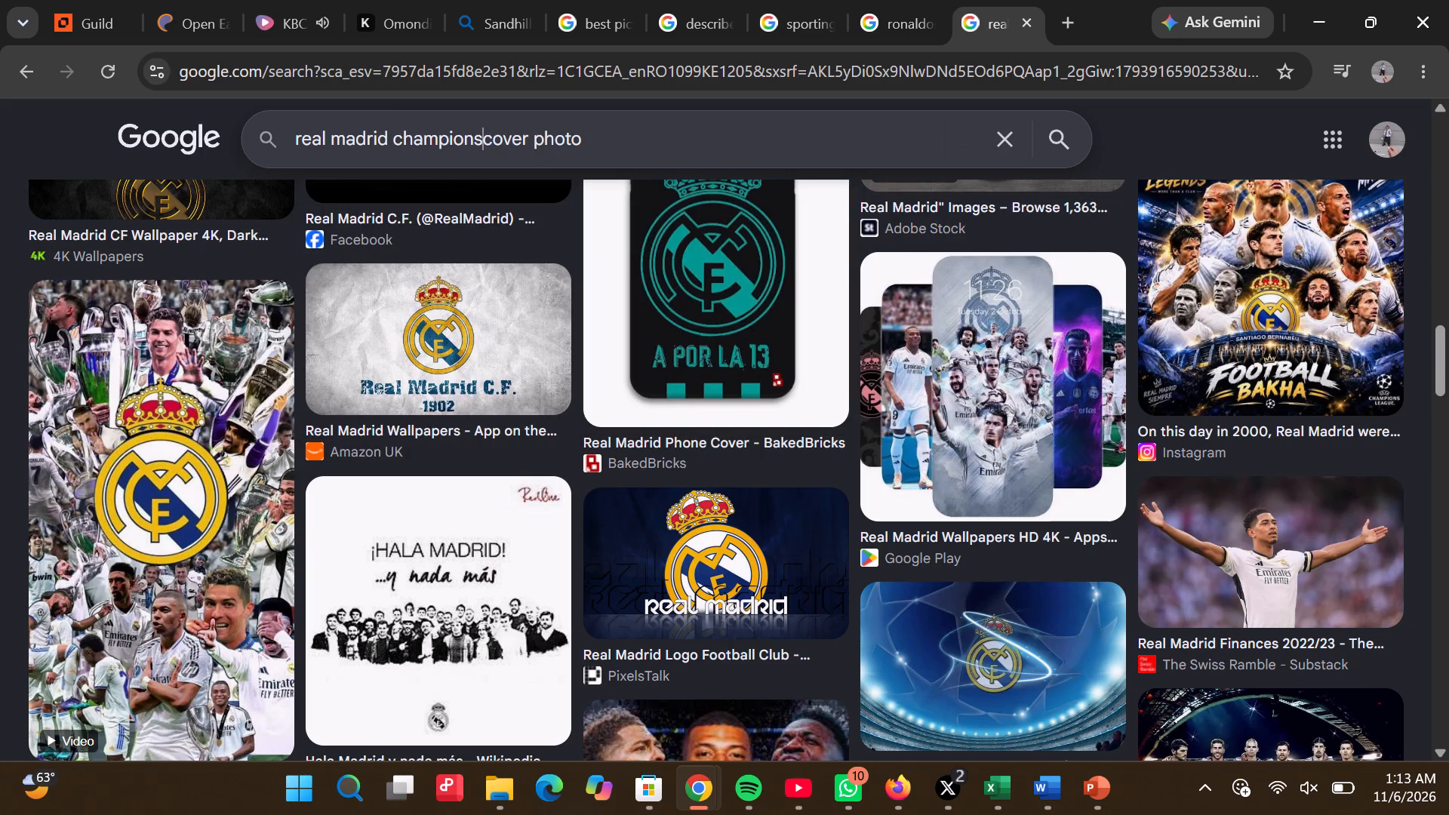
pyautogui.press('space')
pyautogui.write('le')
pyautogui.write('ag')
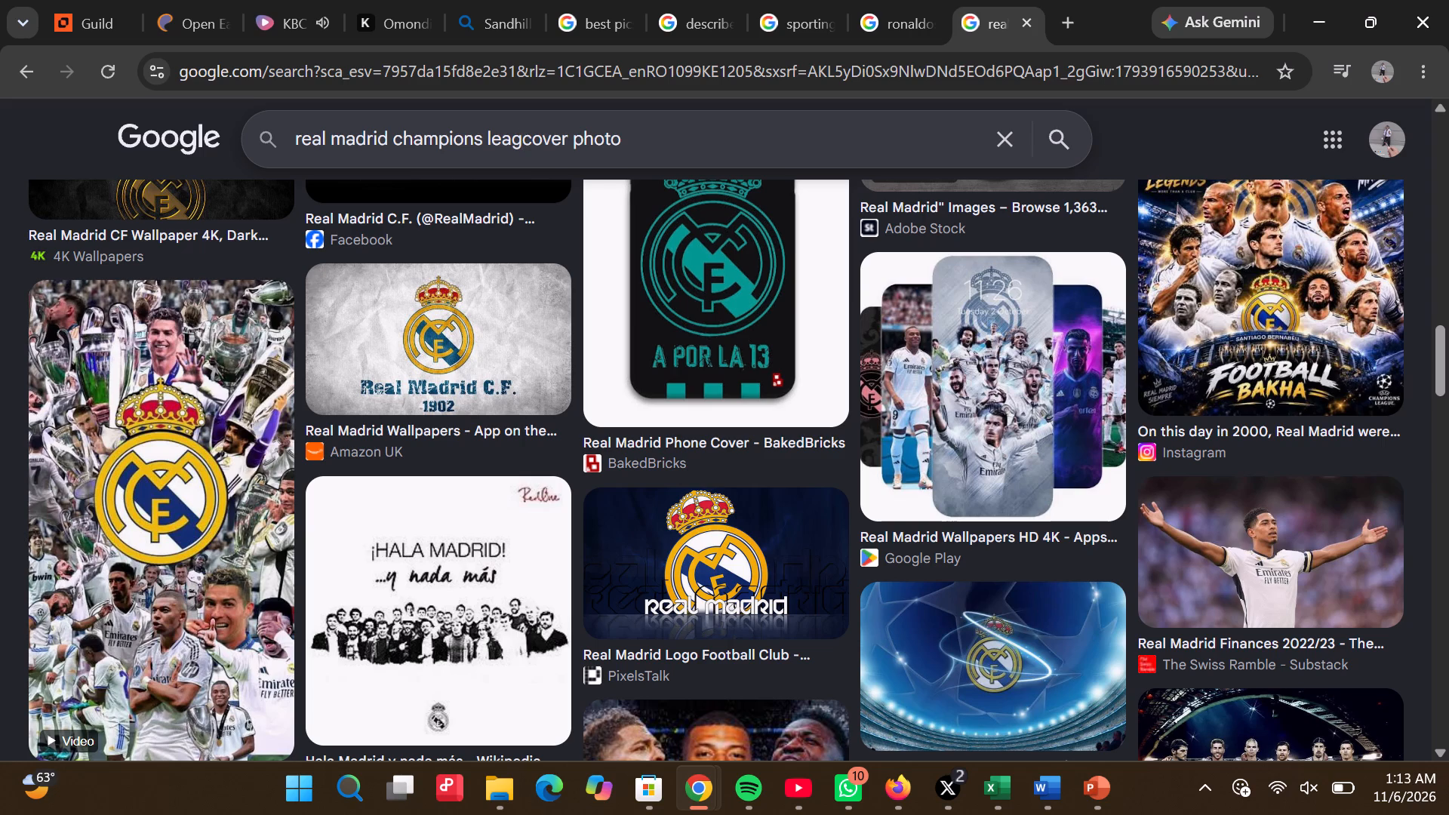
pyautogui.write('ue')
pyautogui.press('space')
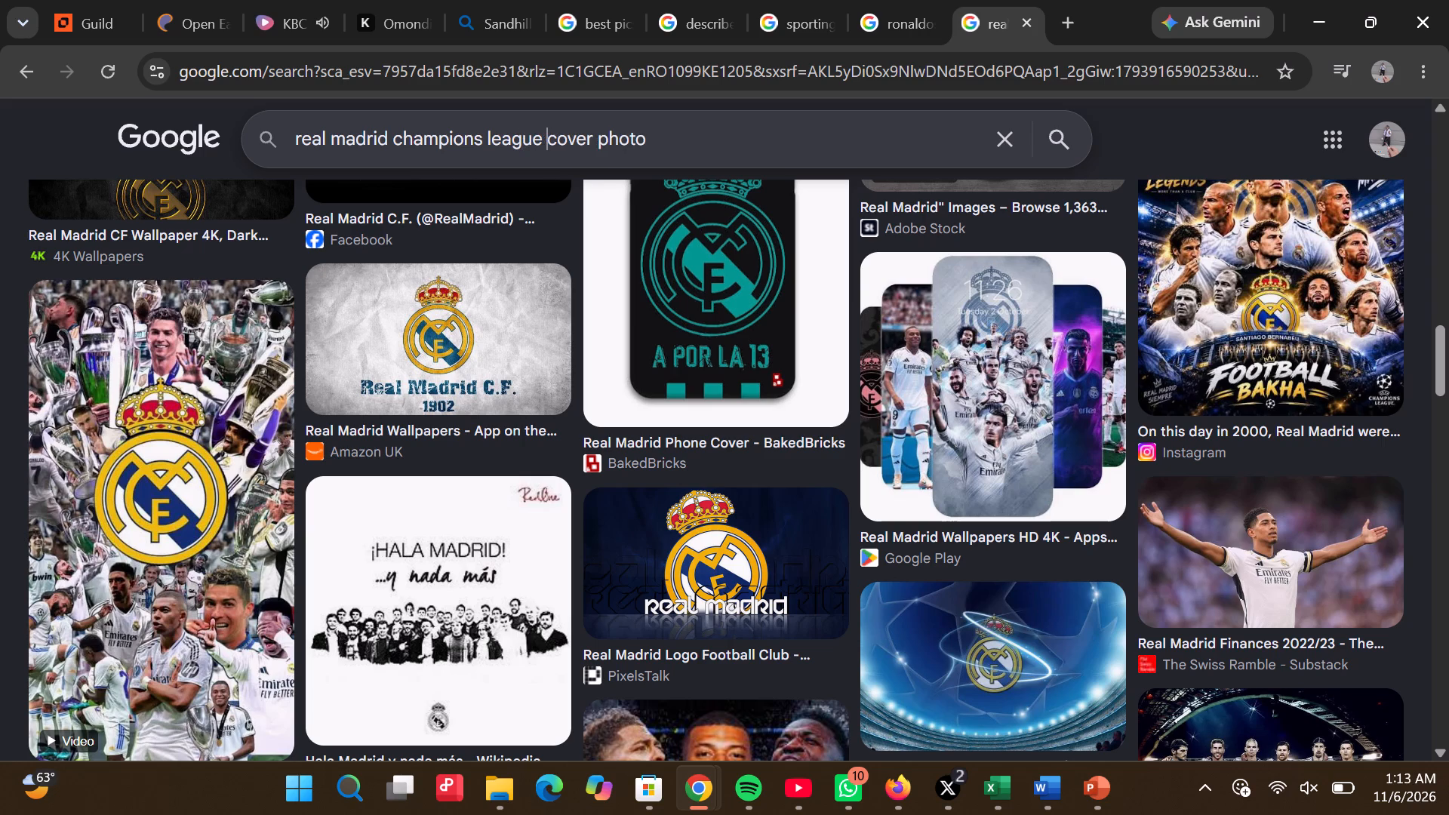
pyautogui.press('Return')
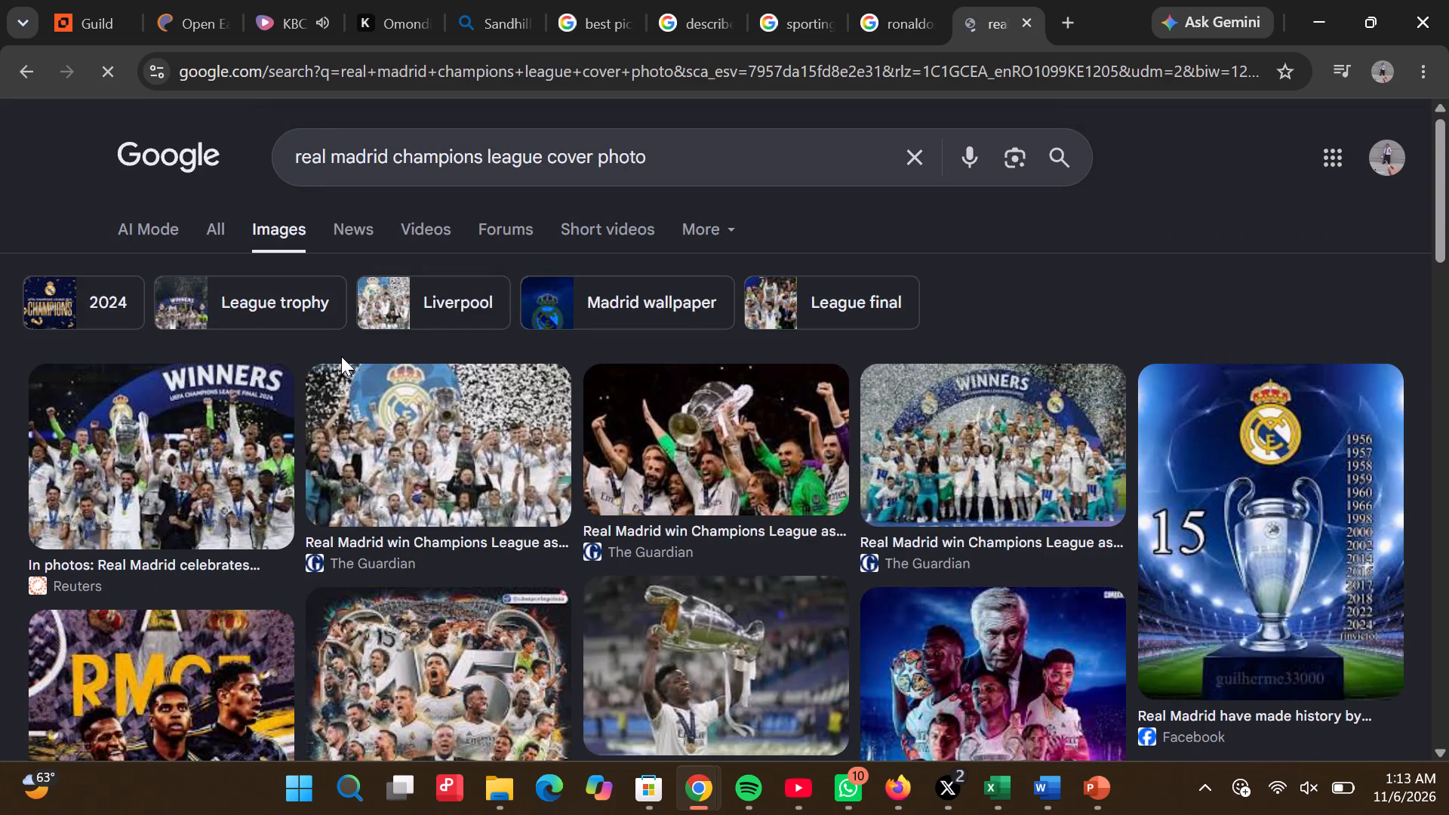
# Look through the Real Madrid Champions League cover photo image results.
pyautogui.scroll(-3, 558, 356)
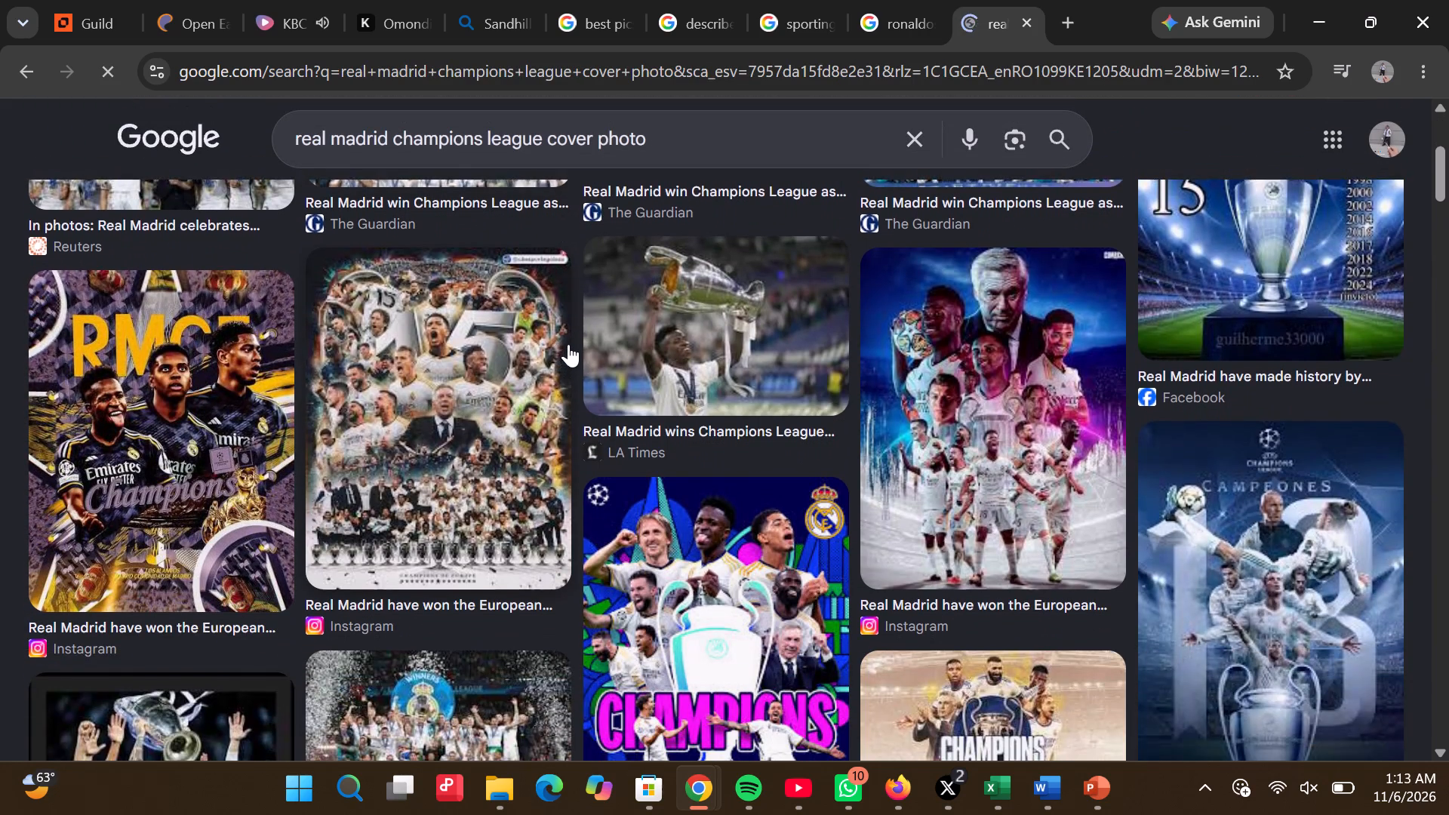
pyautogui.scroll(-5, 568, 344)
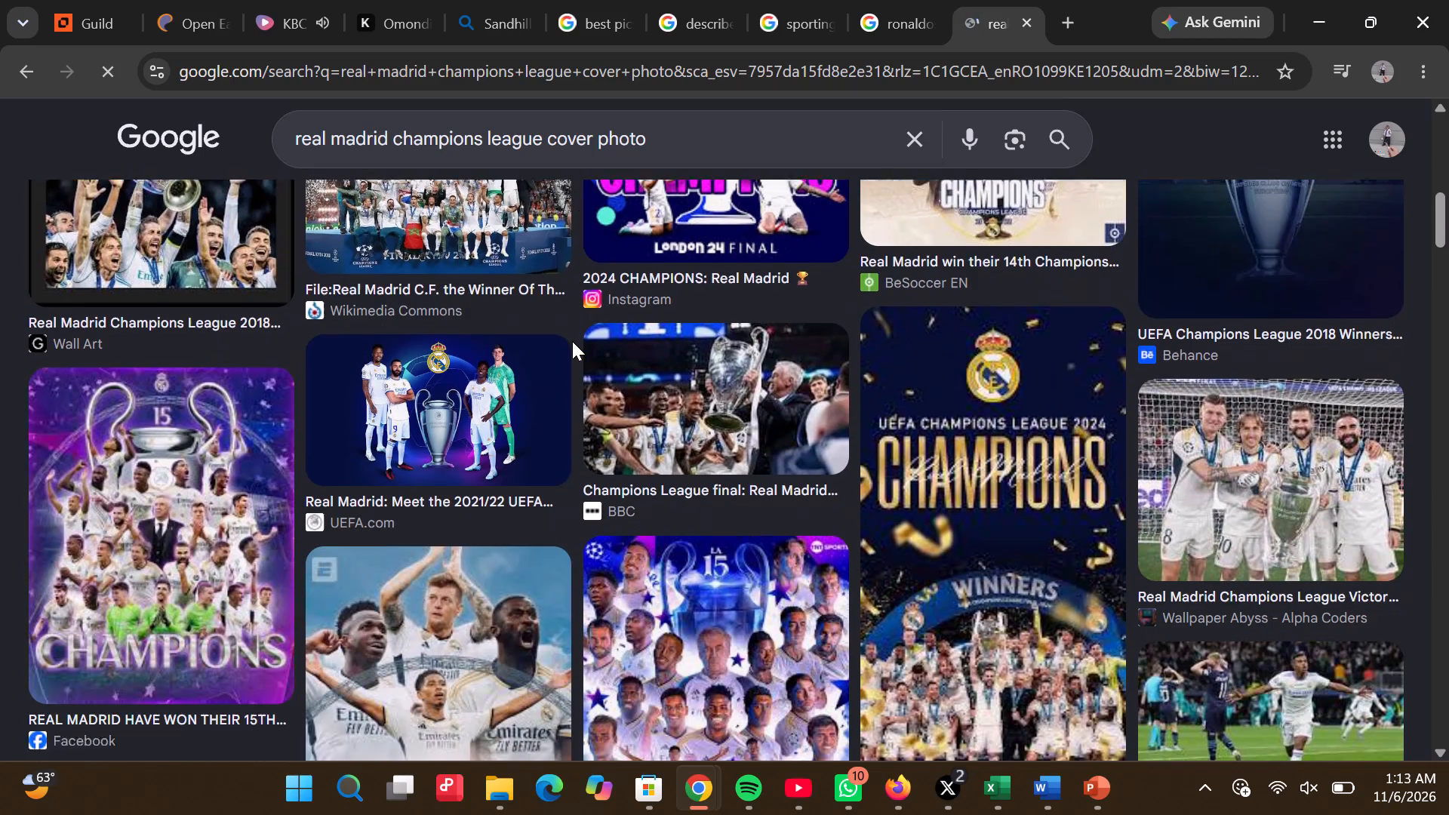
pyautogui.scroll(-5, 572, 341)
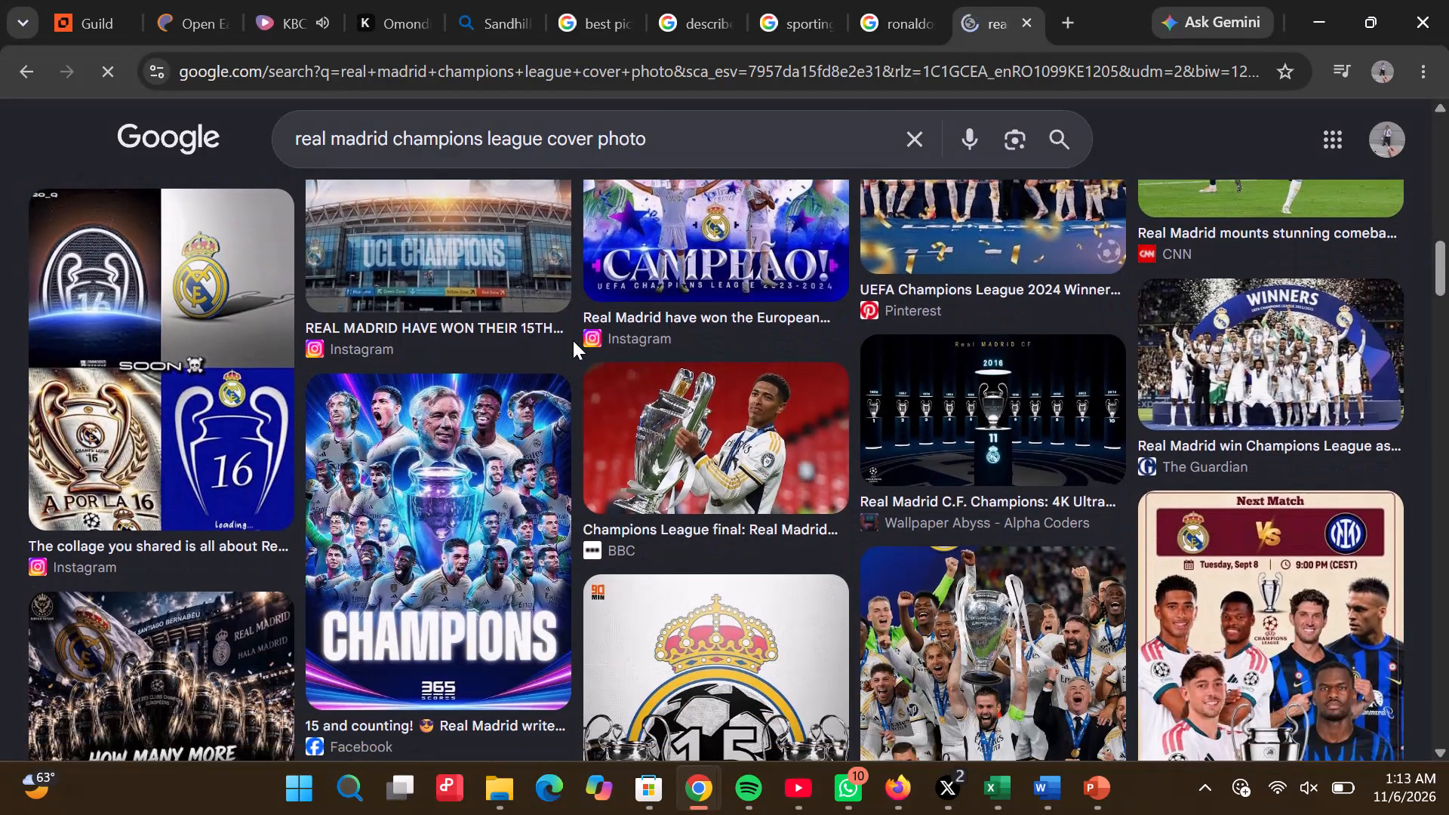
pyautogui.scroll(-5, 574, 340)
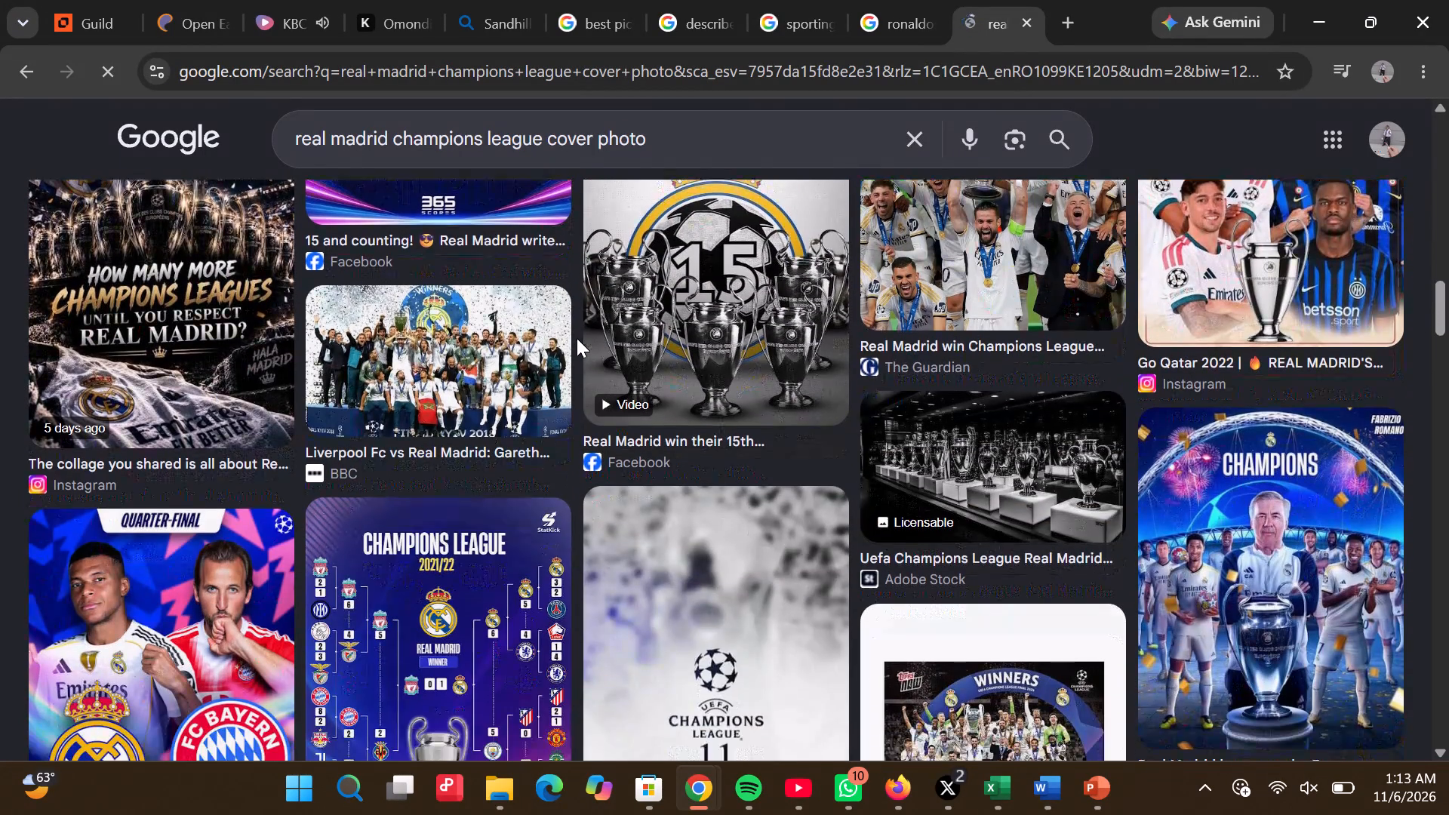
pyautogui.scroll(-3, 577, 338)
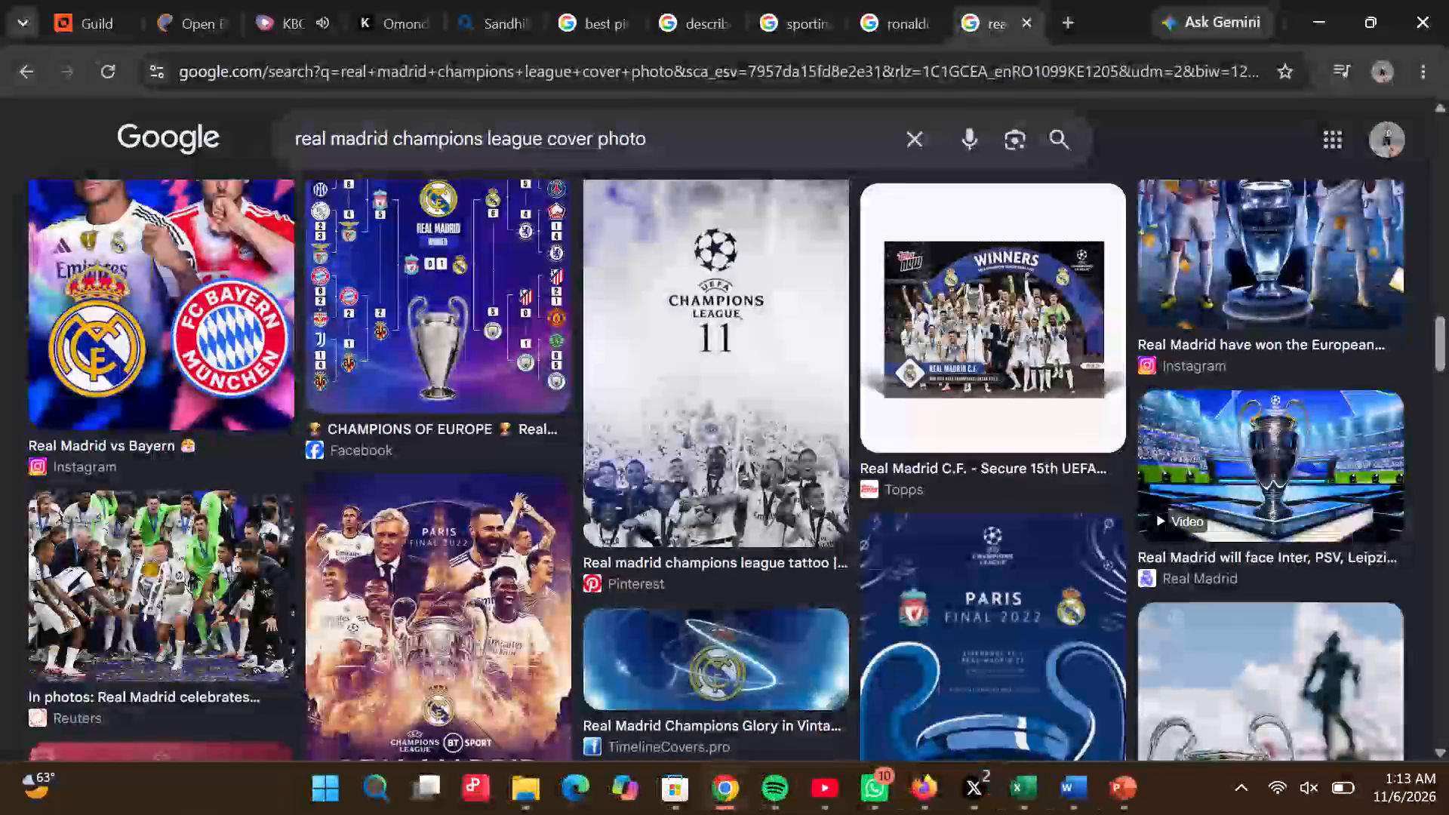
# Refine the image search to "real madrid champions league cover photo 2000s".
pyautogui.click(648, 140)
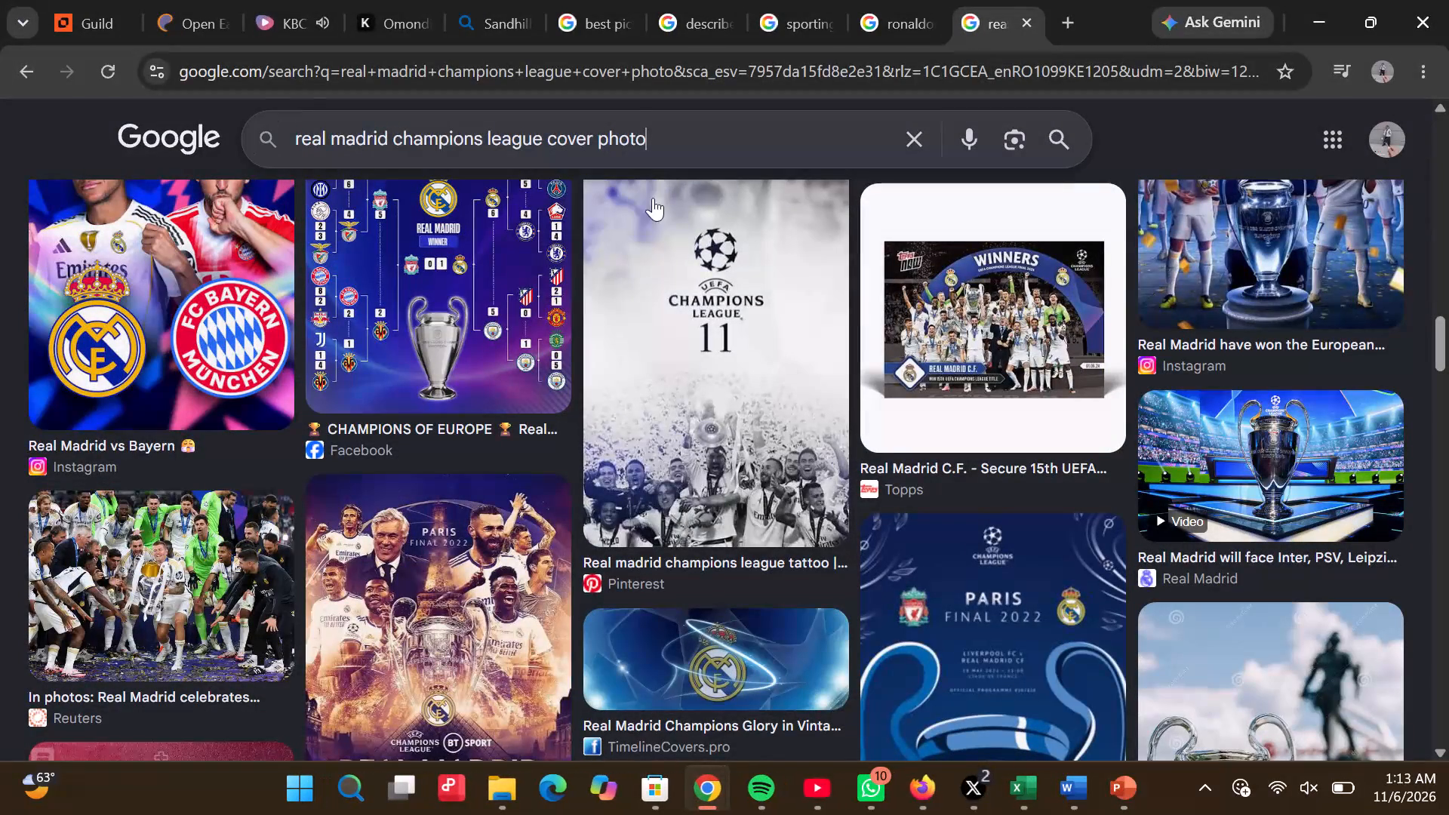
pyautogui.press('space')
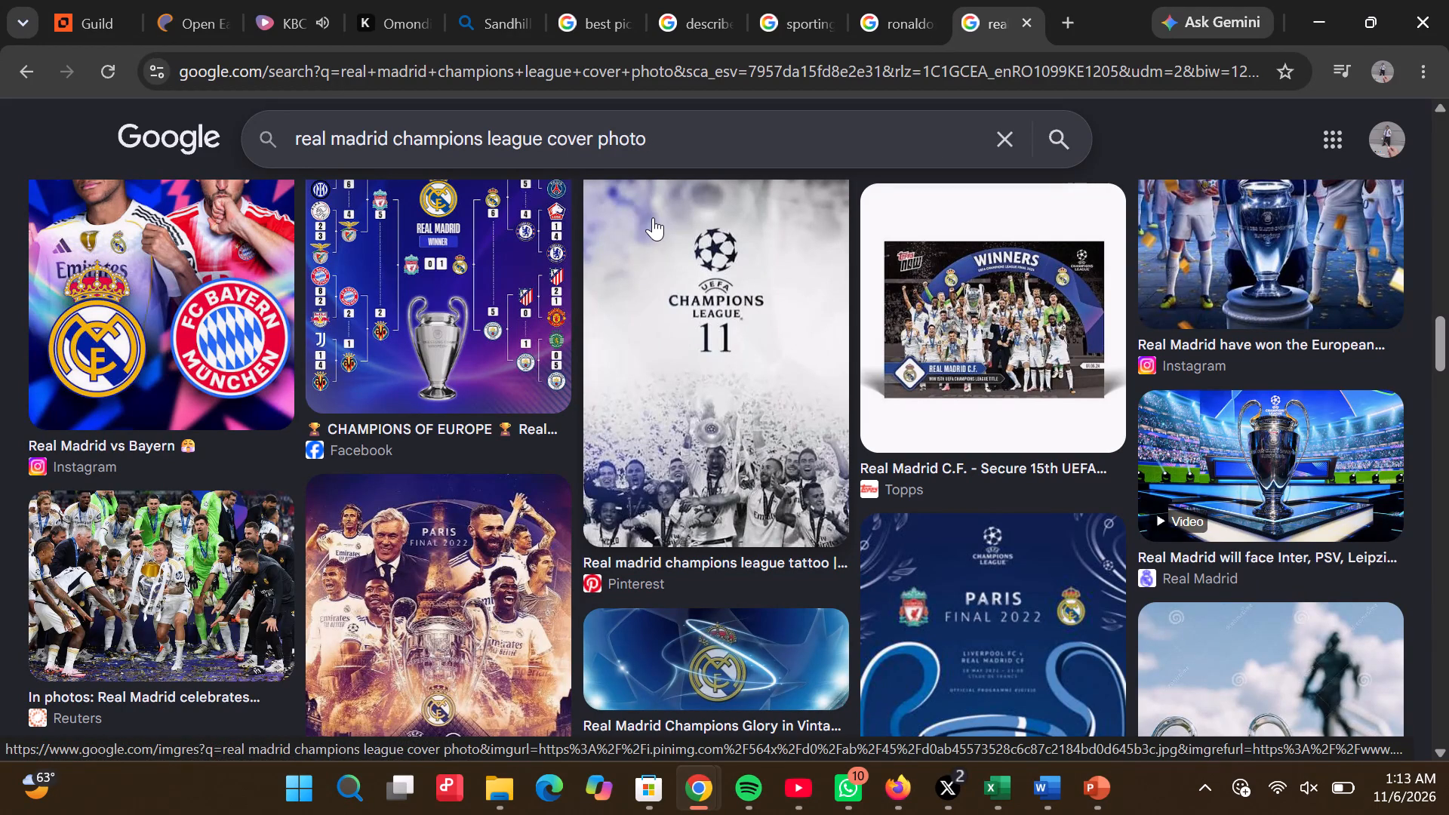
pyautogui.write('200')
pyautogui.press('BackSpace')
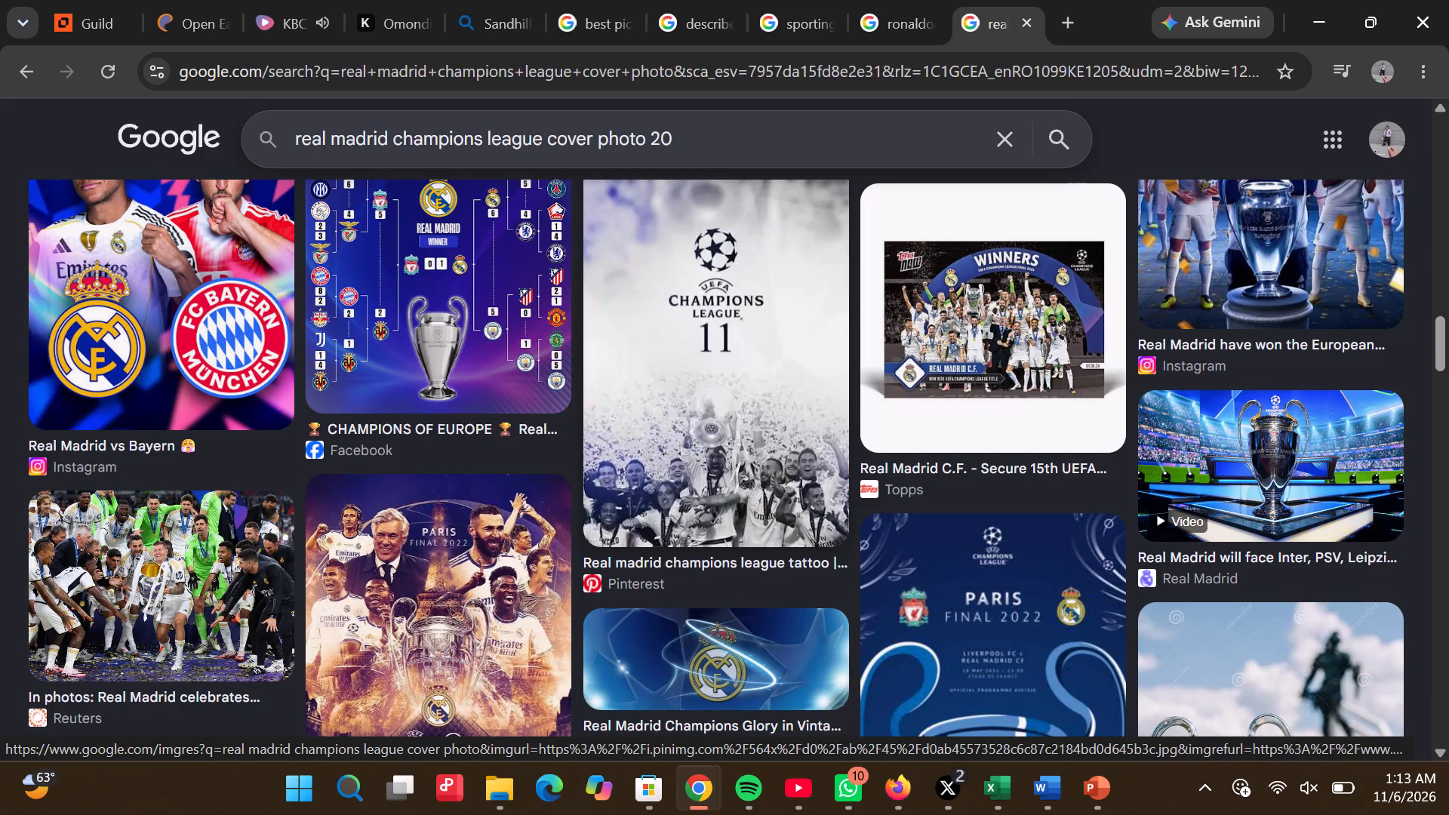
pyautogui.write('00')
pyautogui.press('s')
pyautogui.press('Return')
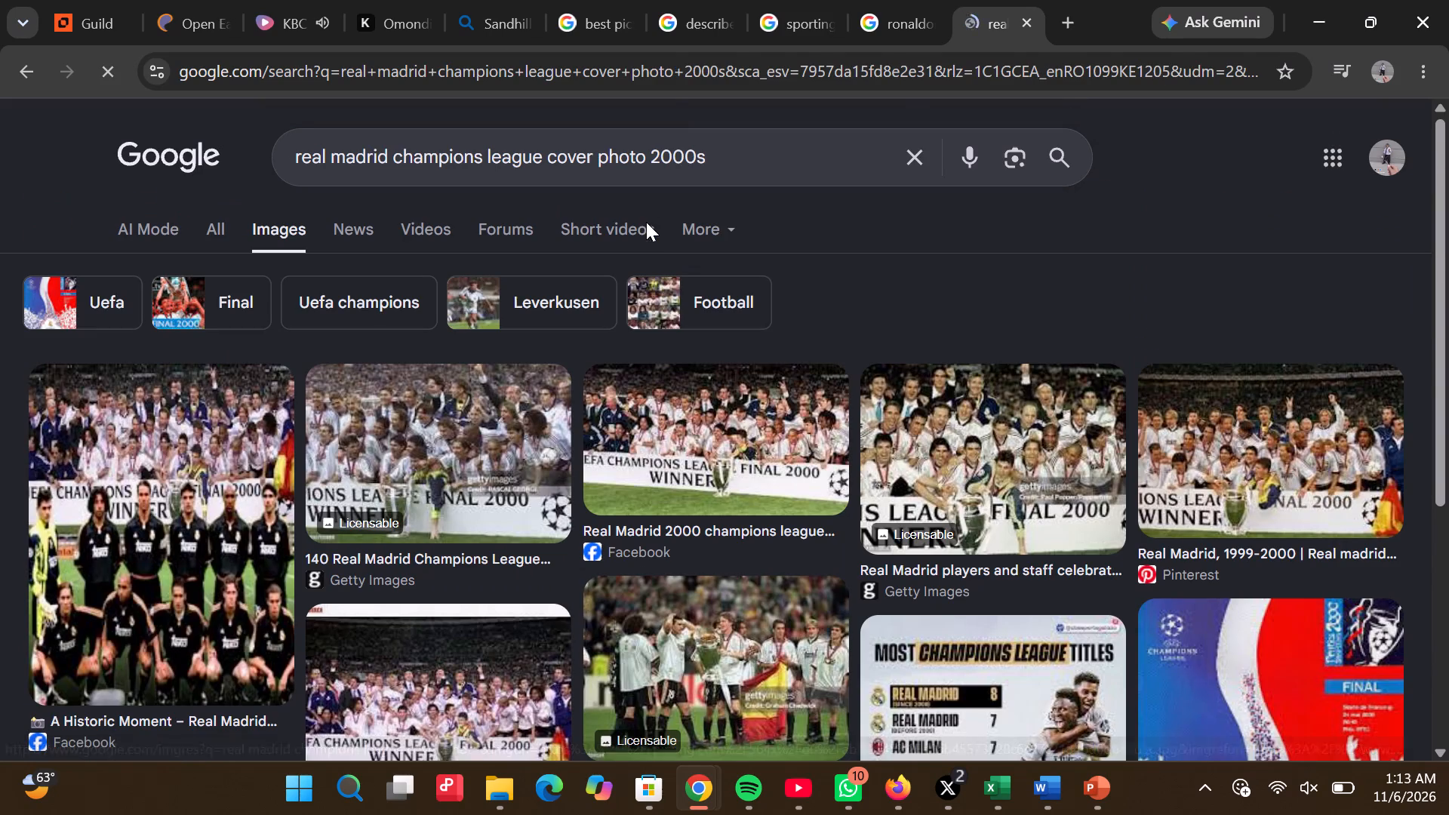
# Look through the 2000s image results and narrow them with the "Uefa champions" filter.
pyautogui.scroll(-7, 615, 444)
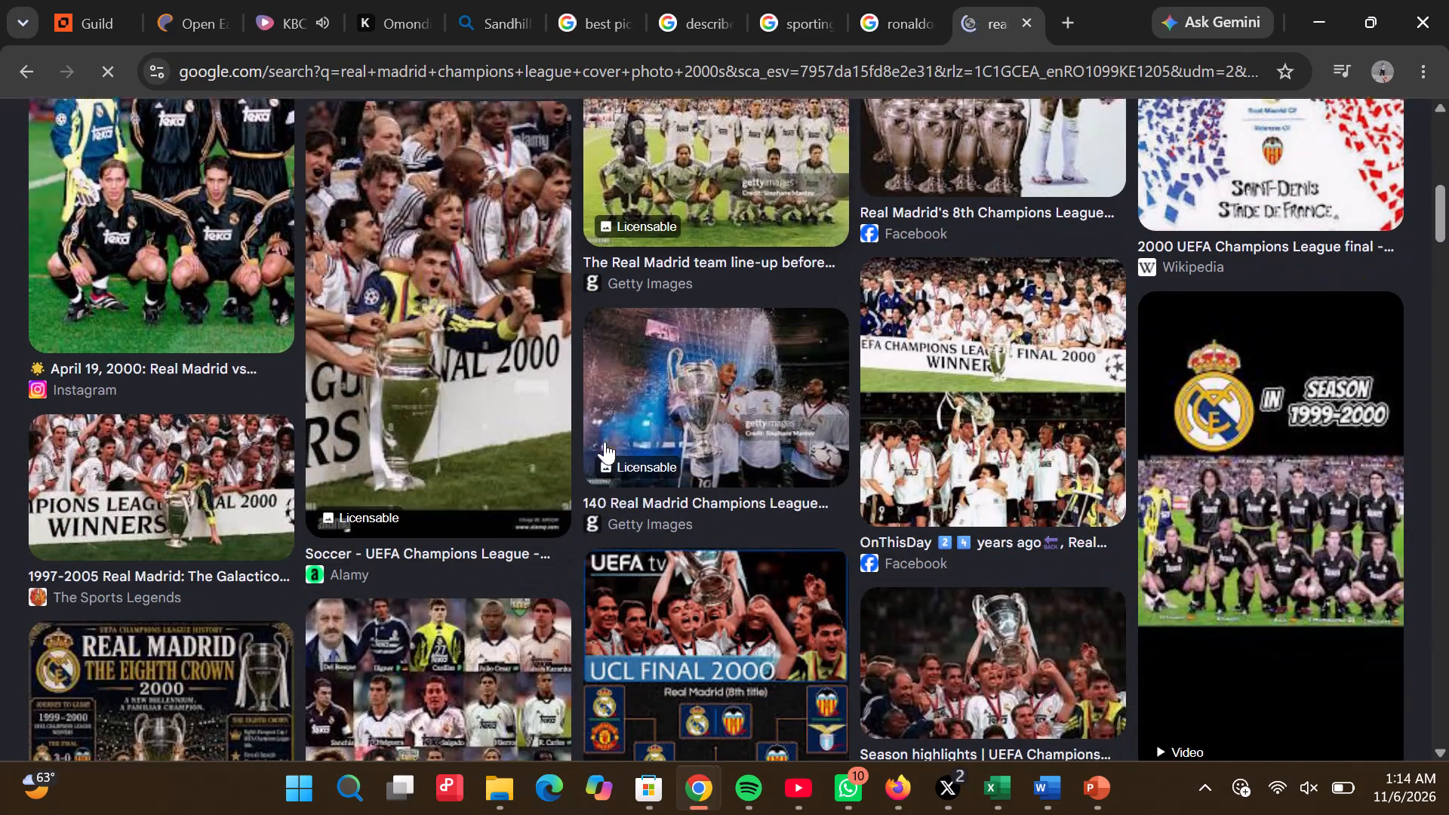
pyautogui.scroll(-5, 608, 438)
pyautogui.scroll(7, 612, 430)
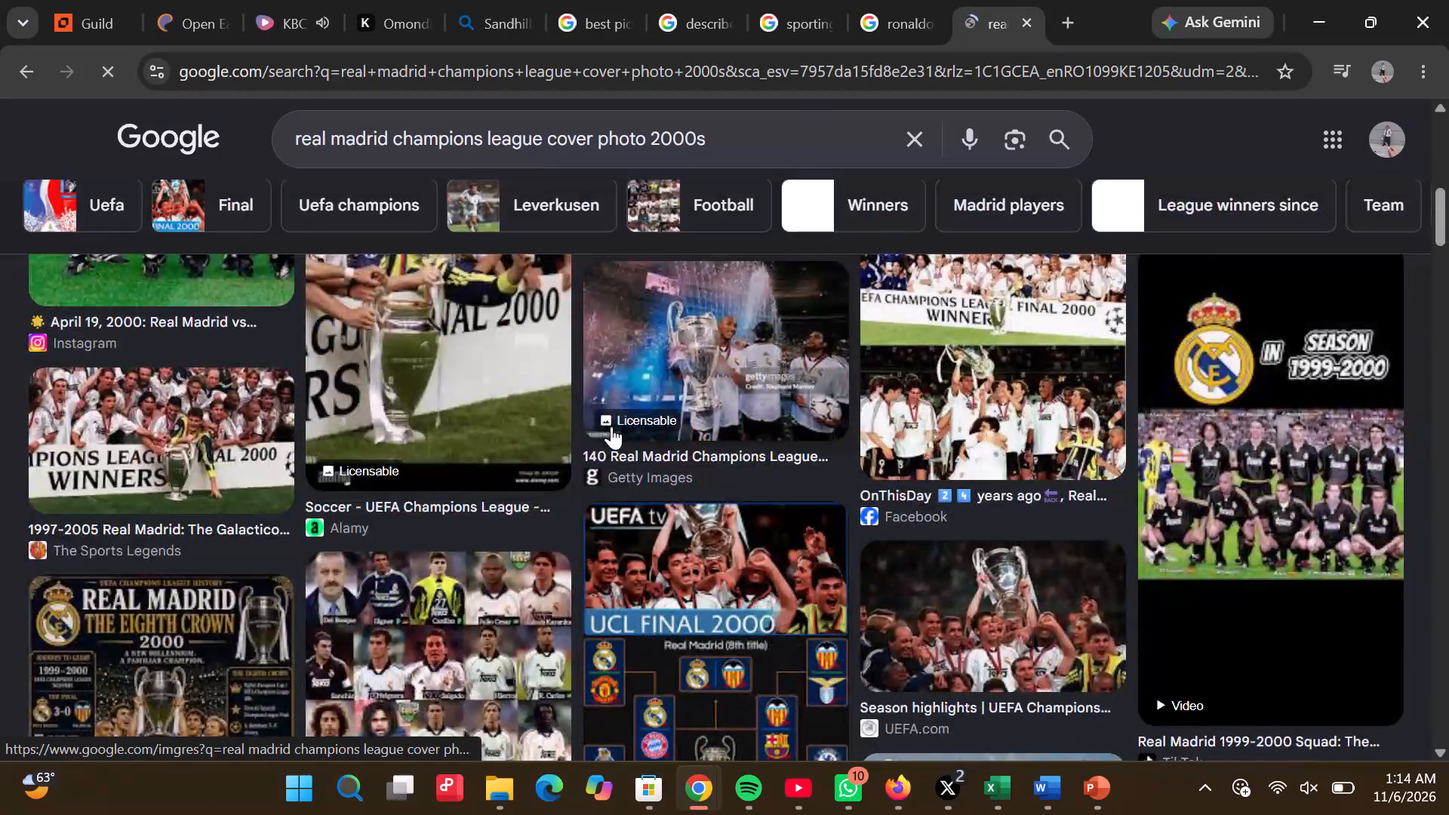
pyautogui.scroll(7, 611, 426)
pyautogui.scroll(1, 508, 351)
pyautogui.click(396, 306)
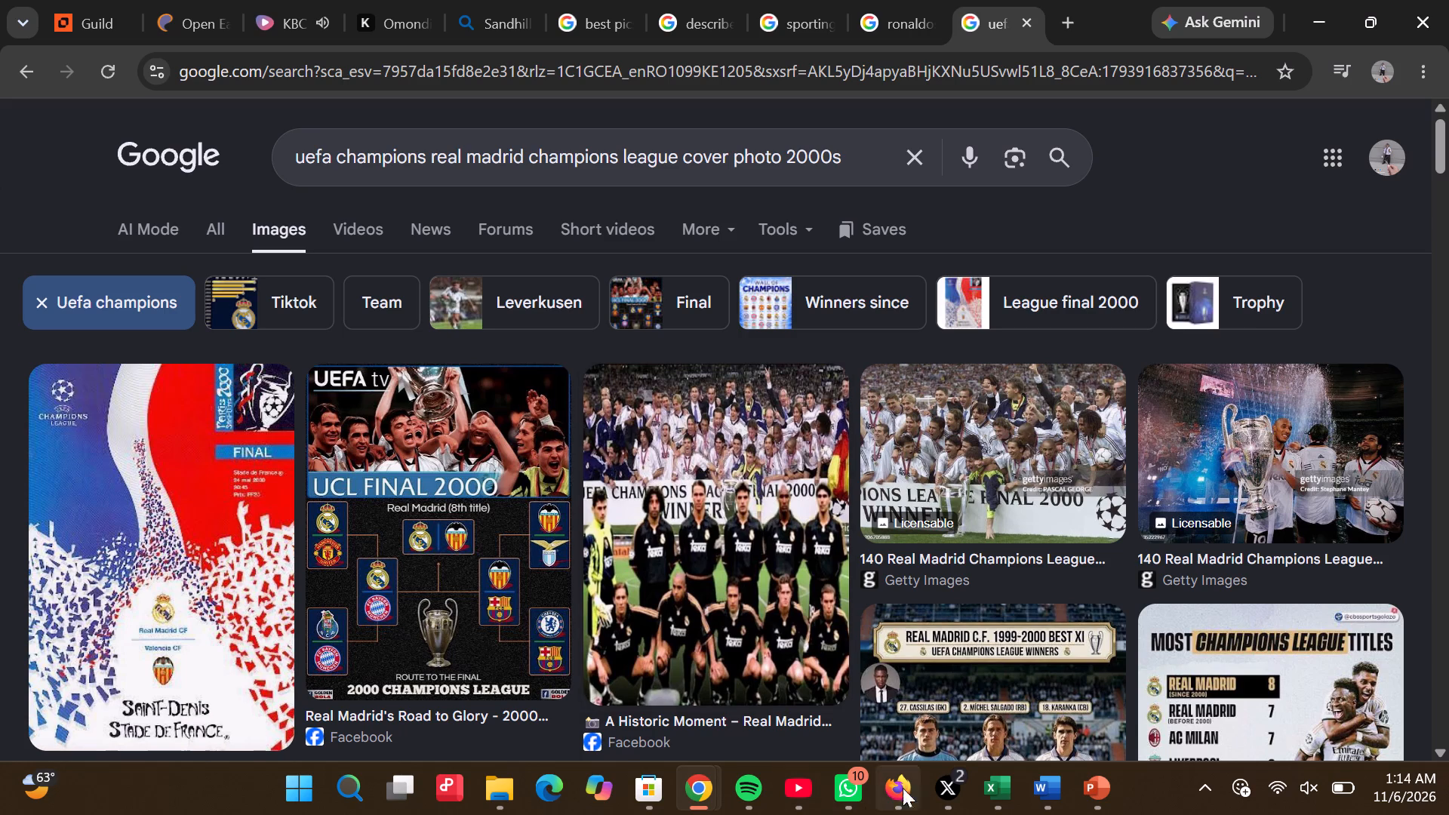
# Switch to PowerPoint and enter "Champions League Success" as the title of slide 5.
pyautogui.click(1103, 804)
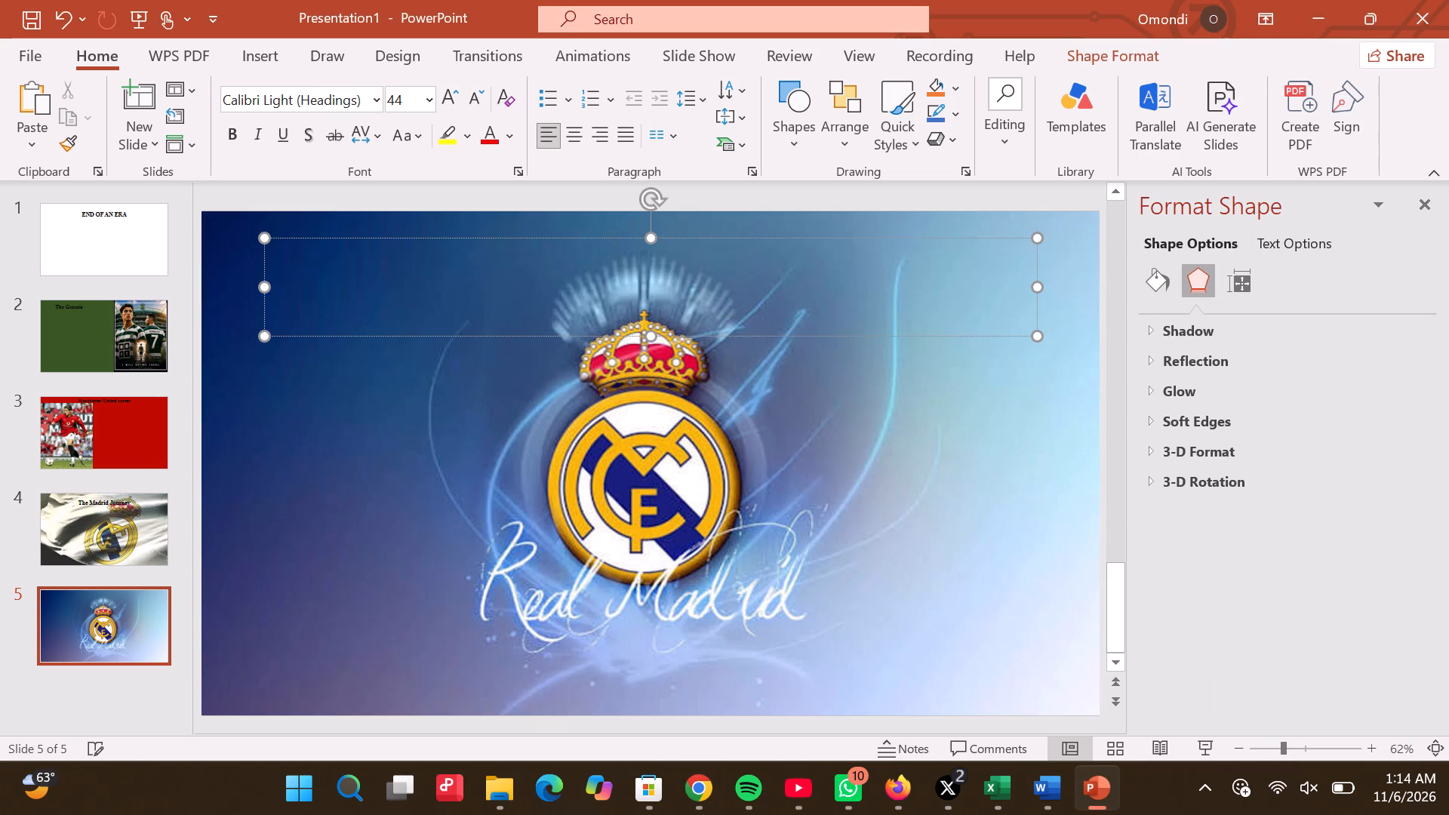
pyautogui.click(545, 301)
pyautogui.press('c')
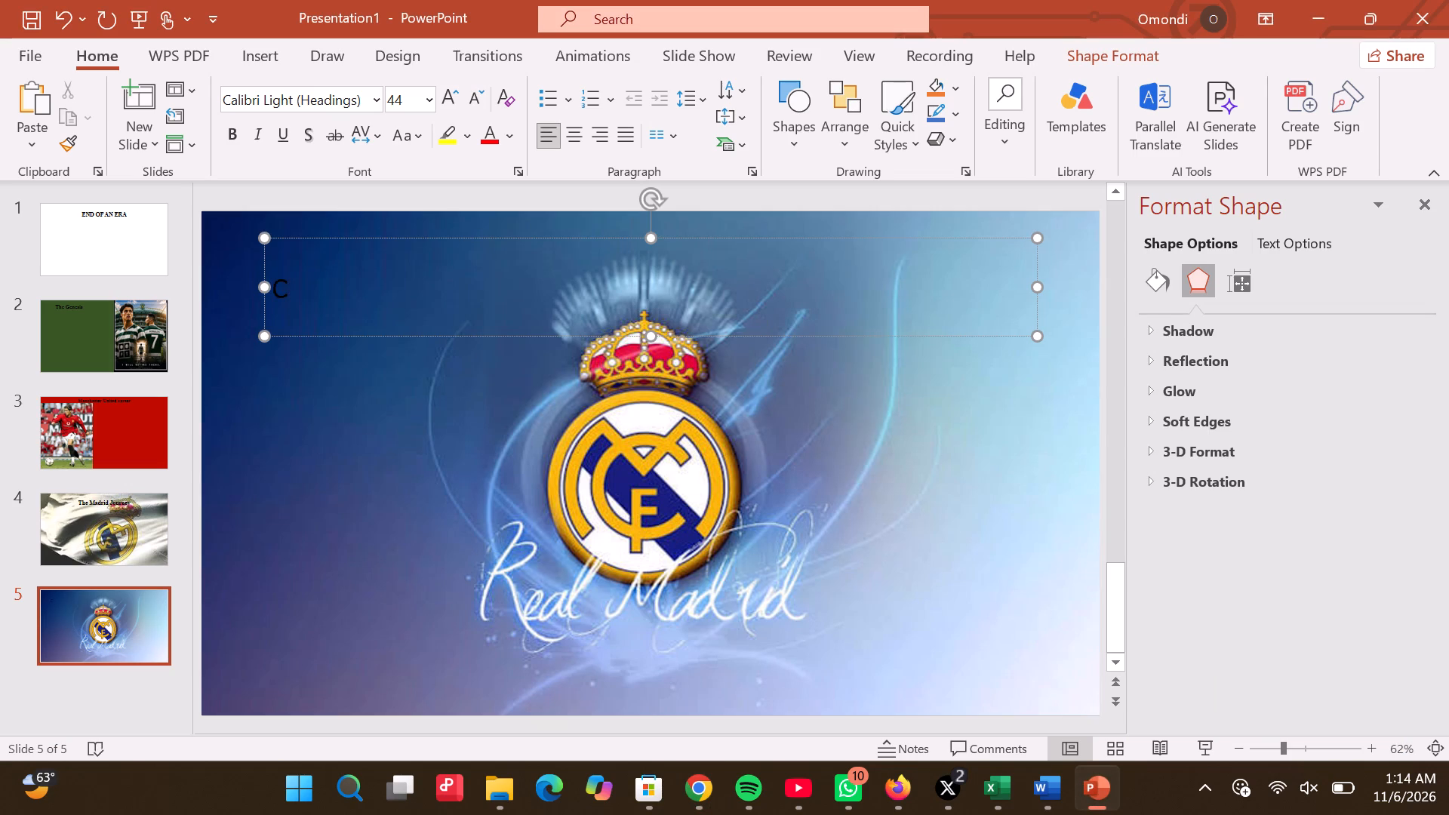
pyautogui.press('BackSpace')
pyautogui.hotkey('shift', 'c')
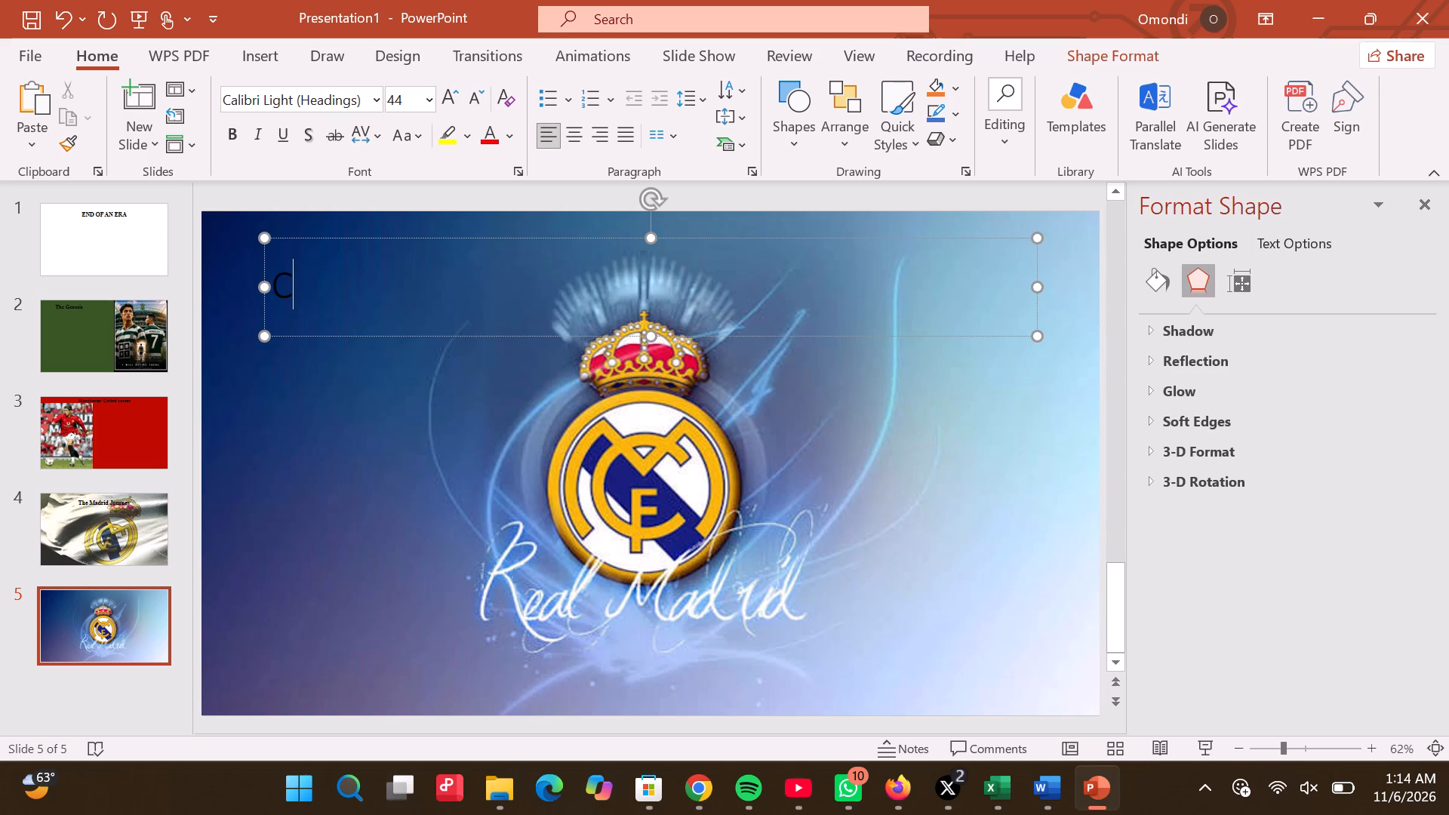
pyautogui.write('ha')
pyautogui.press('m')
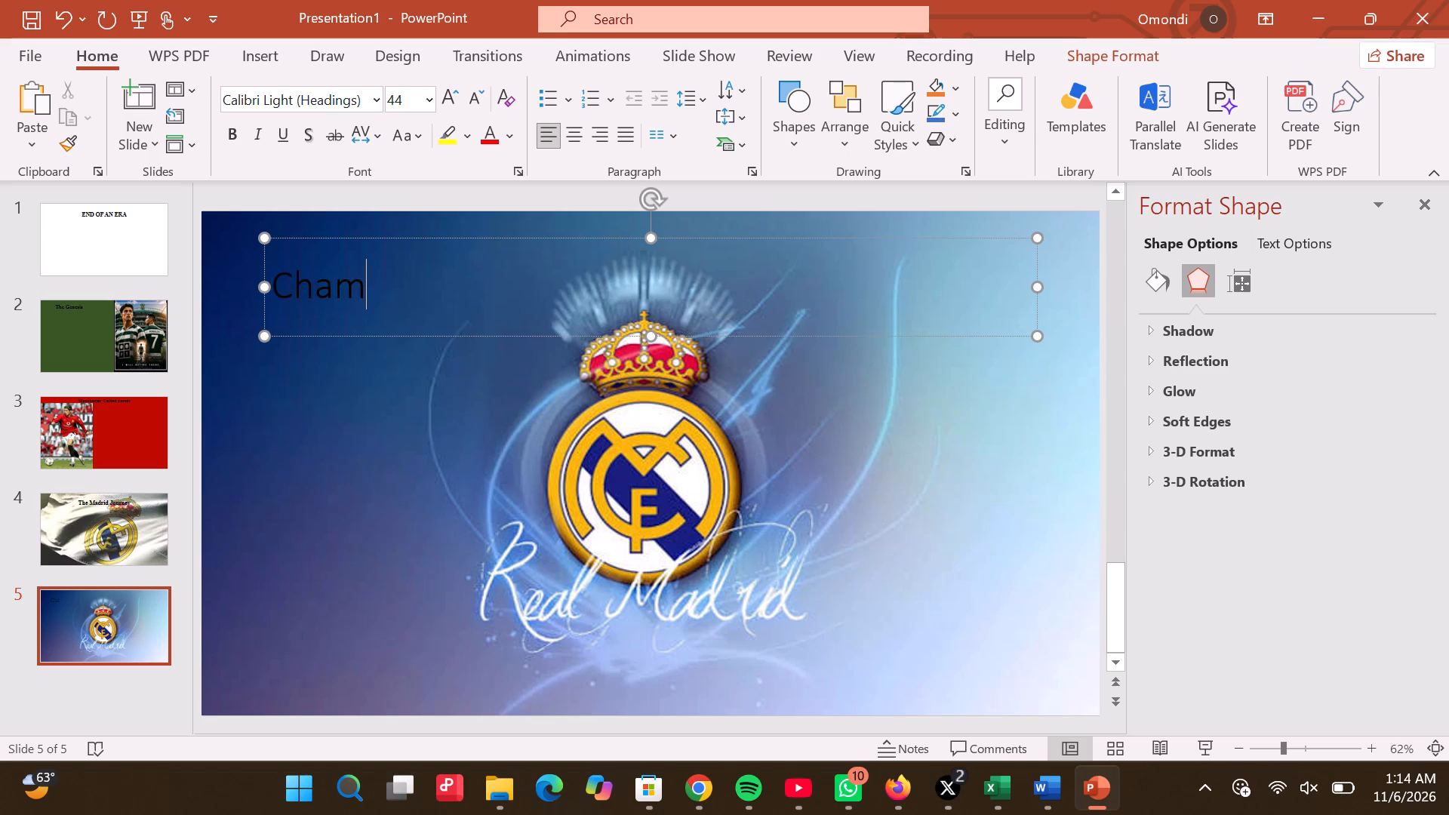
pyautogui.write('pio')
pyautogui.press('n')
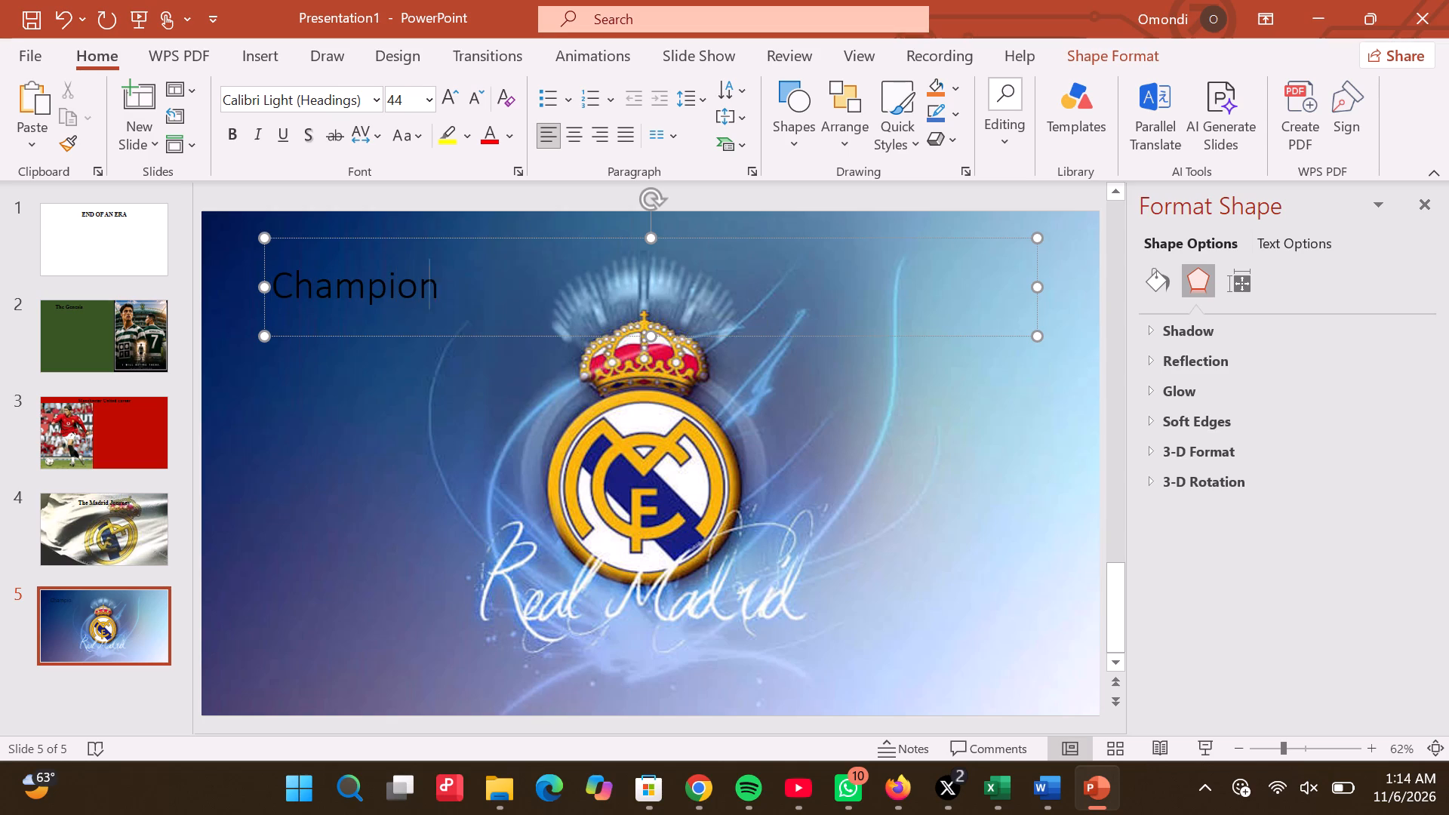
pyautogui.write('s L')
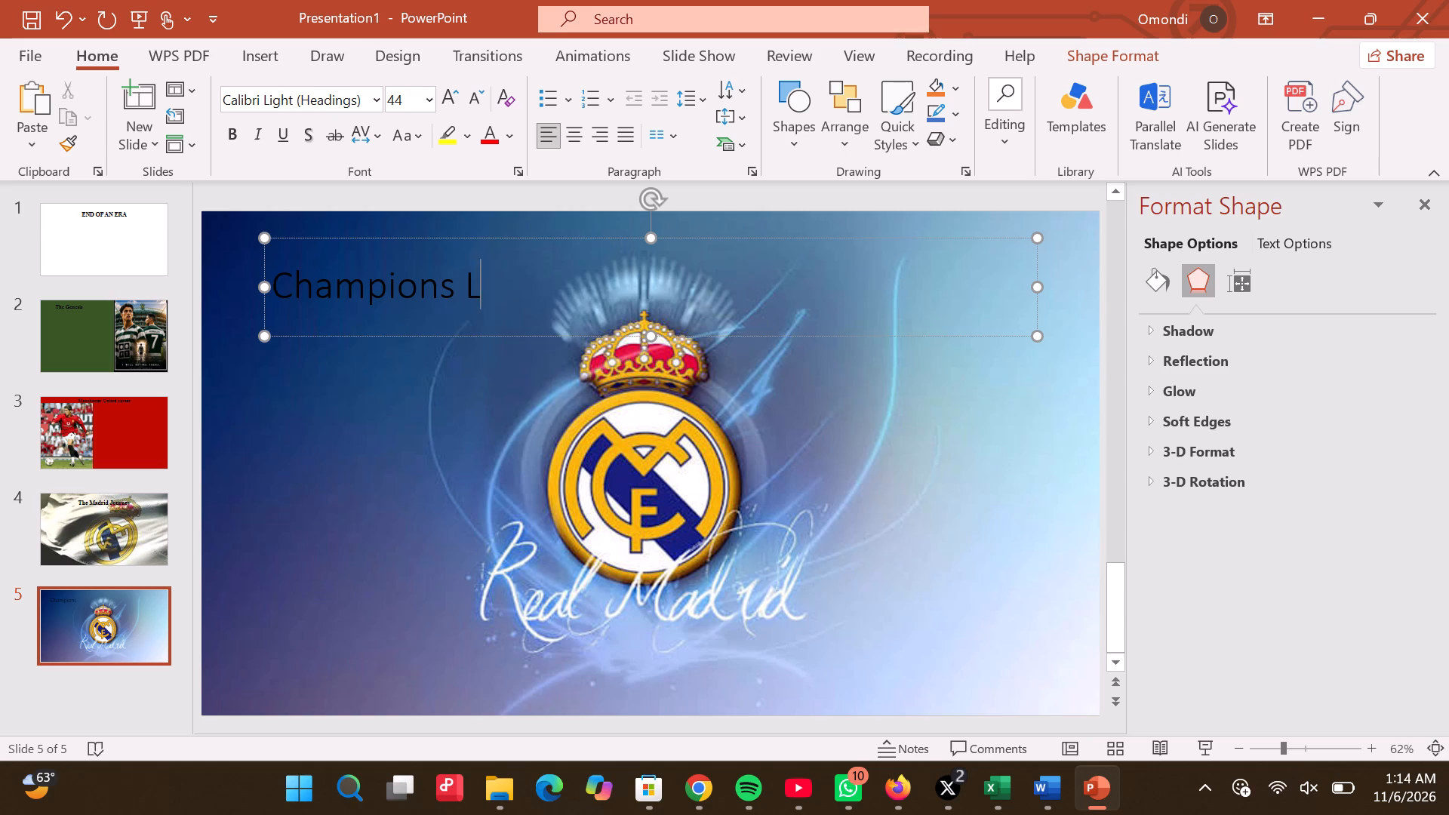
pyautogui.write('ea')
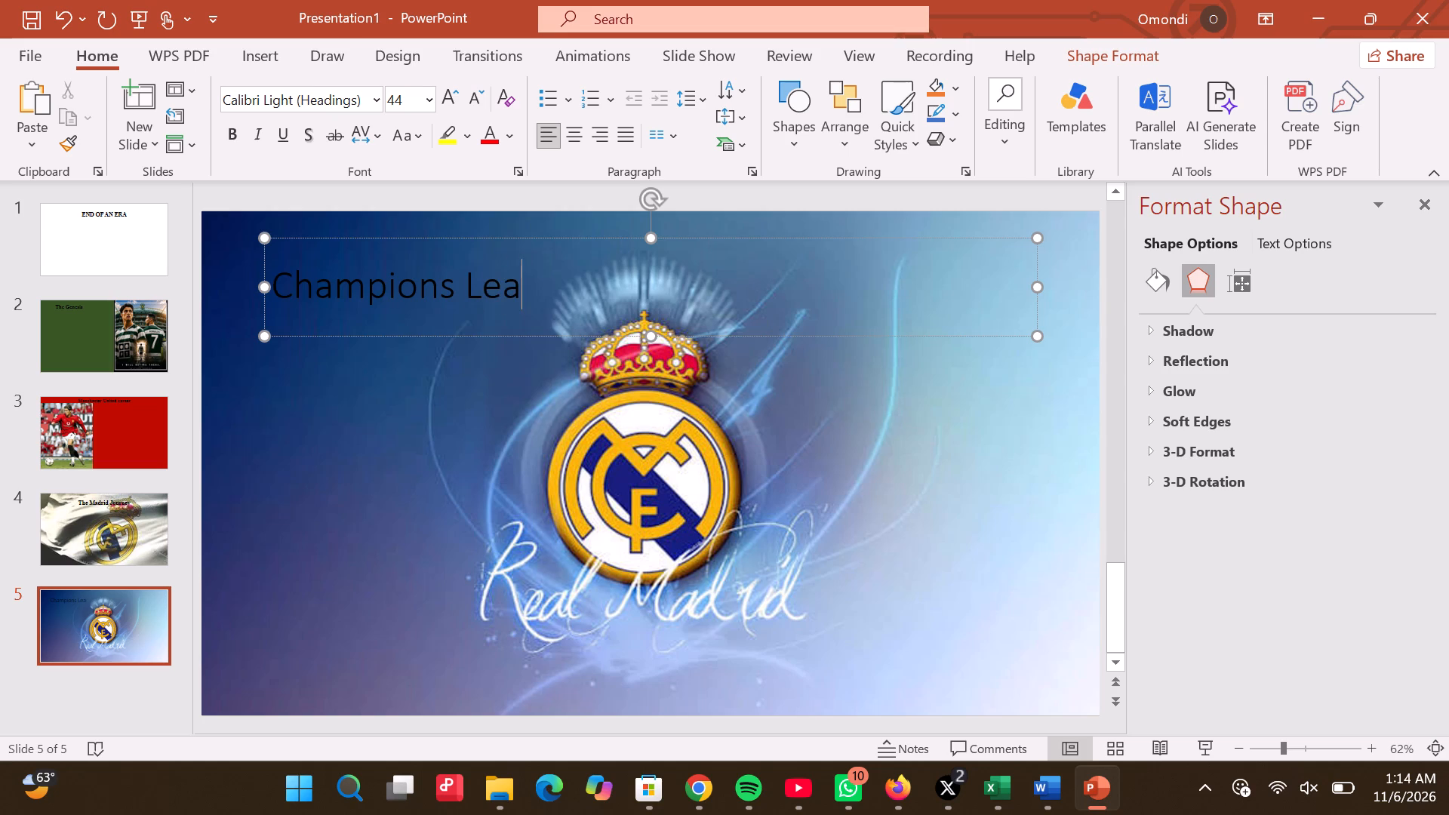
pyautogui.write('gue')
pyautogui.press('space')
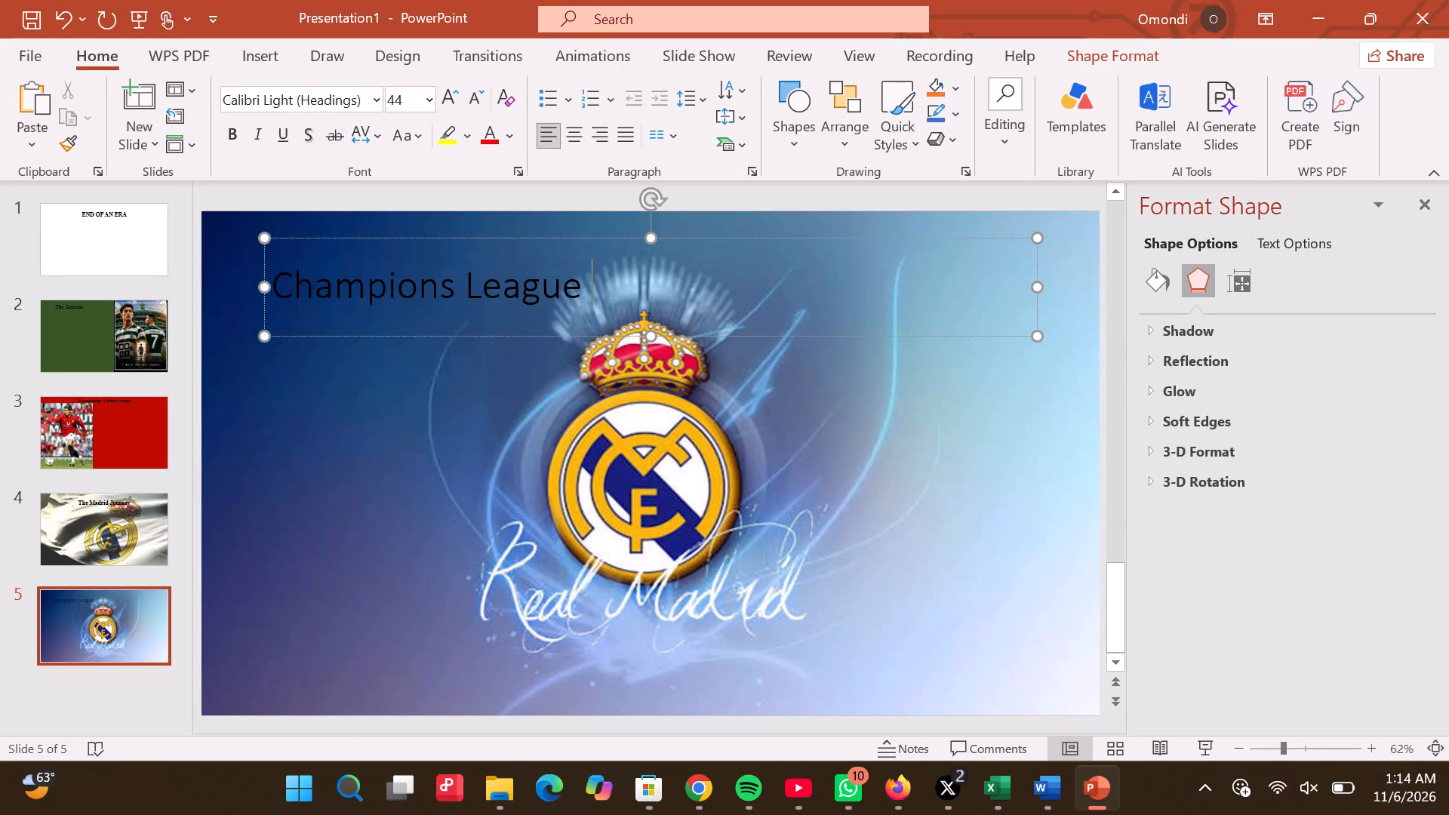
pyautogui.write('Se')
pyautogui.press('BackSpace')
pyautogui.press('u')
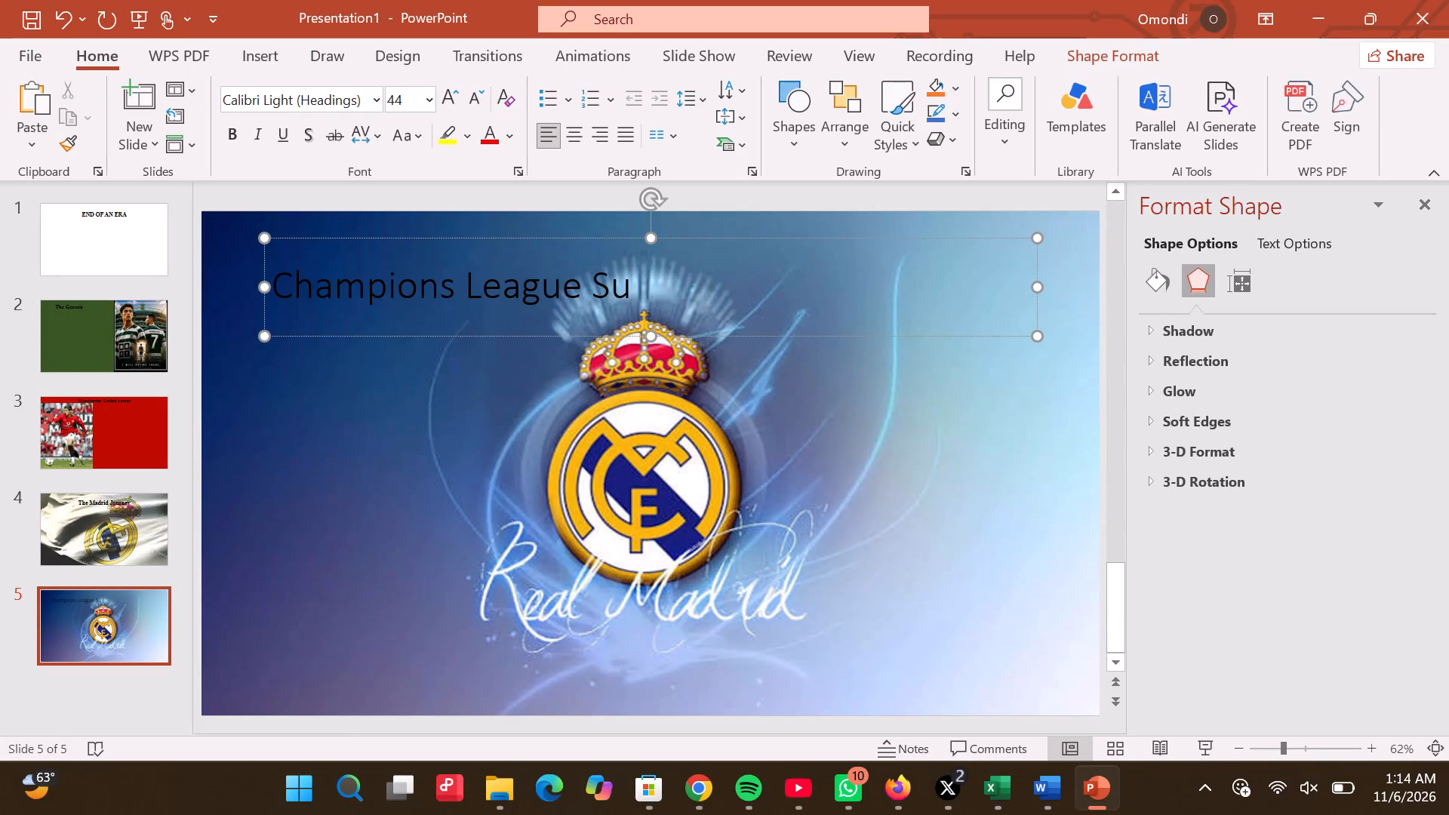
pyautogui.write('cc')
pyautogui.write('ess')
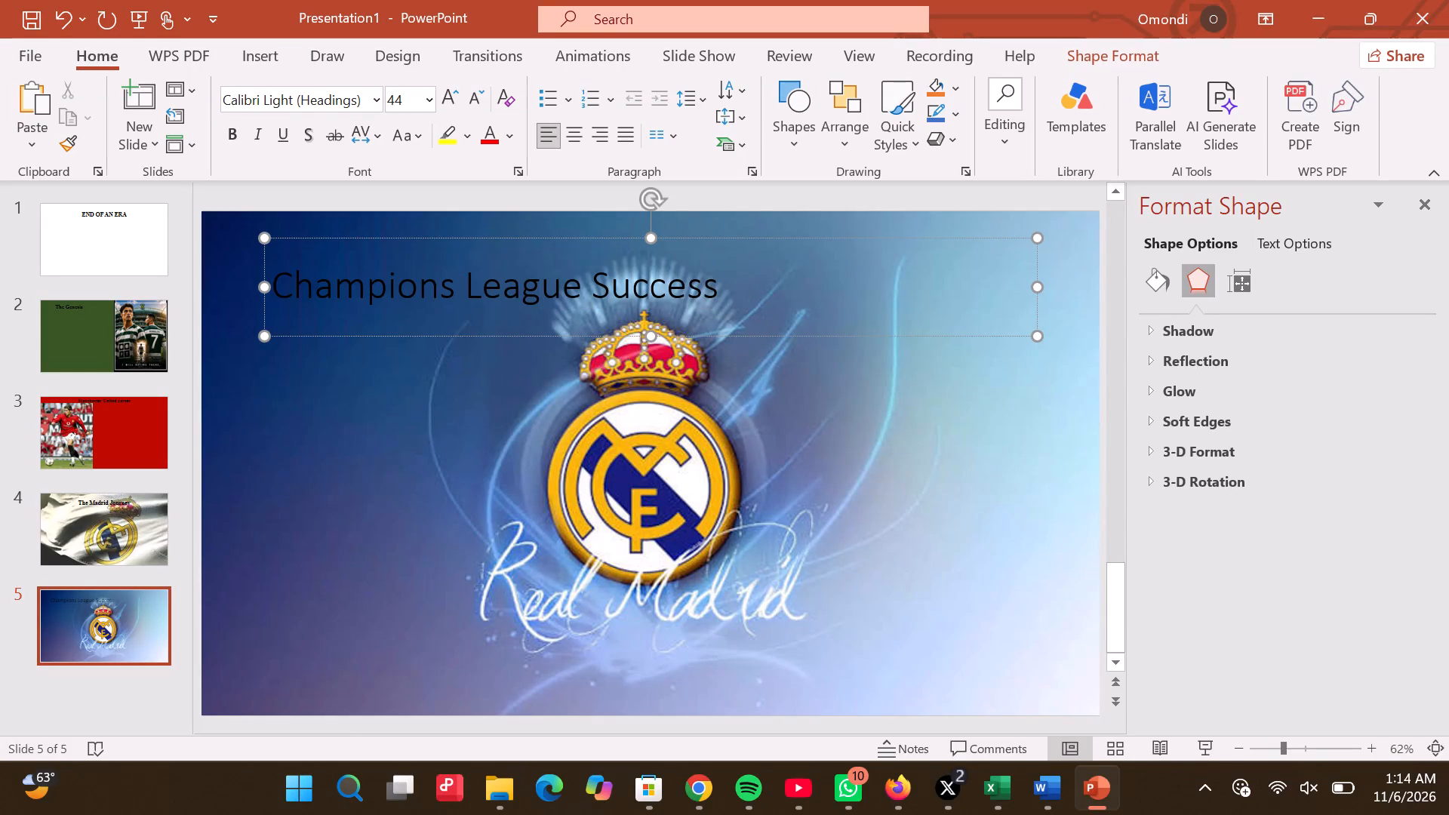
pyautogui.click(526, 435)
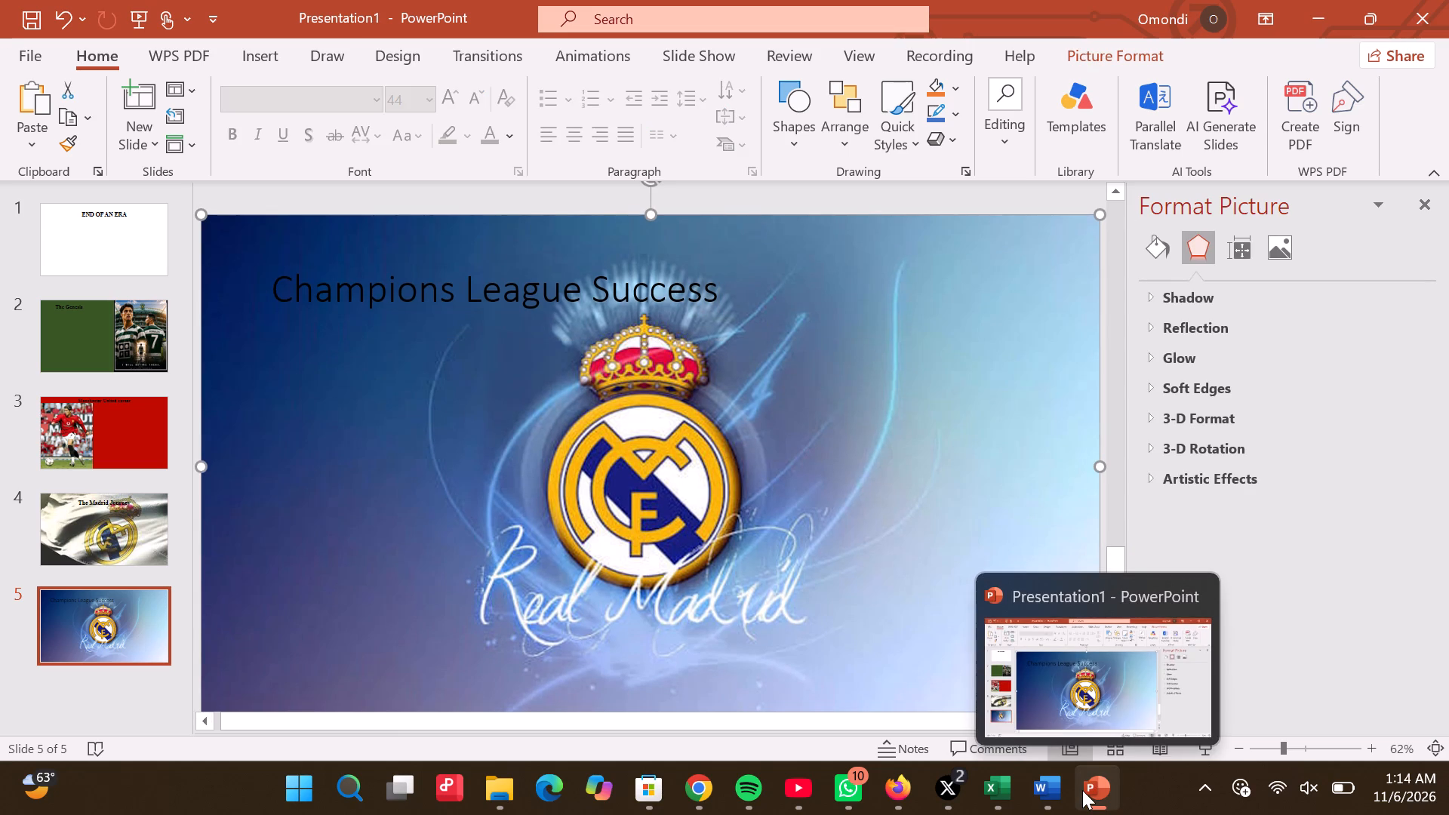
# Make the whole slide 5 title bold and set its font to Times New Roman.
pyautogui.click(654, 286)
pyautogui.doubleClick(654, 289)
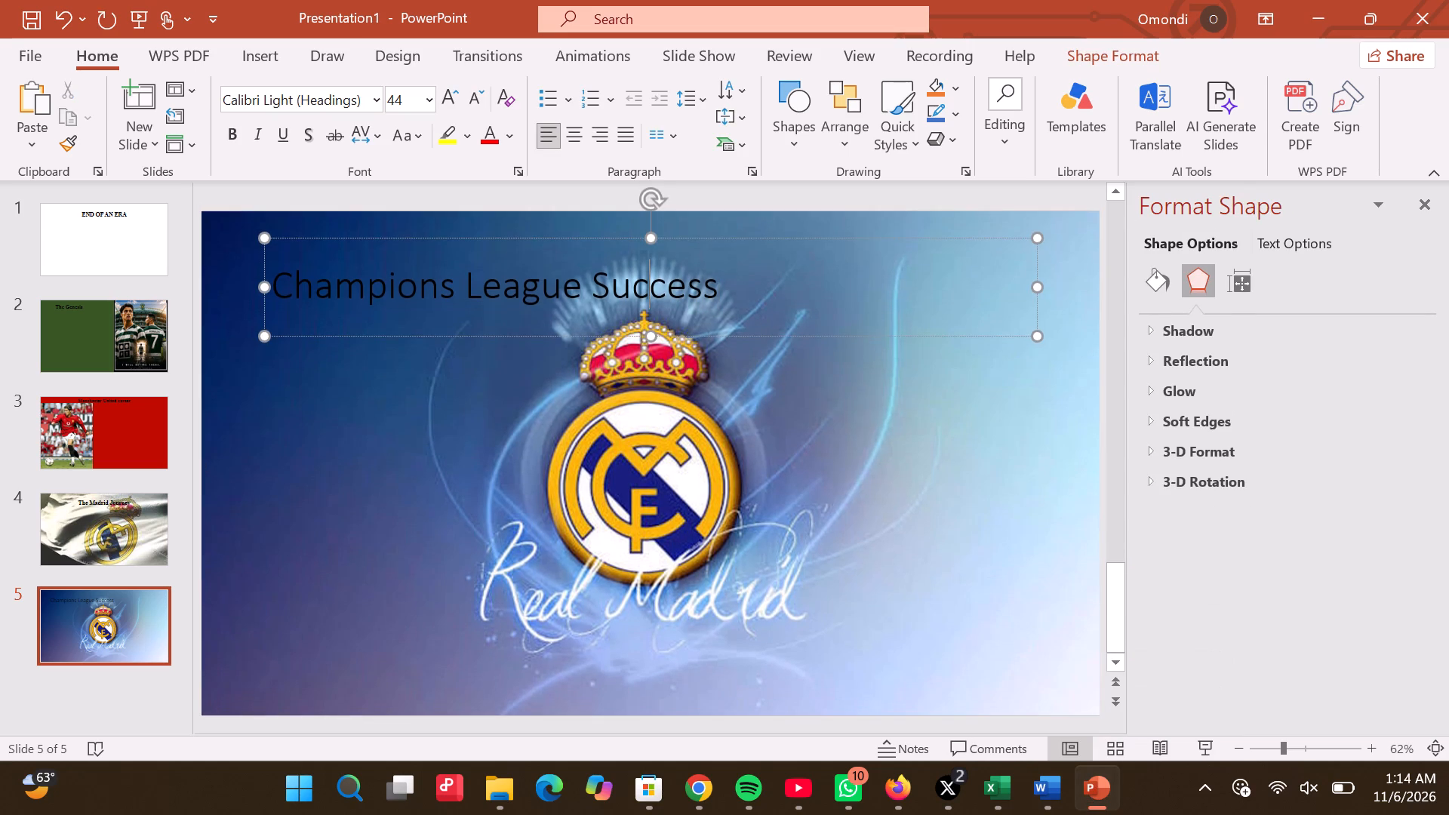
pyautogui.doubleClick(654, 289)
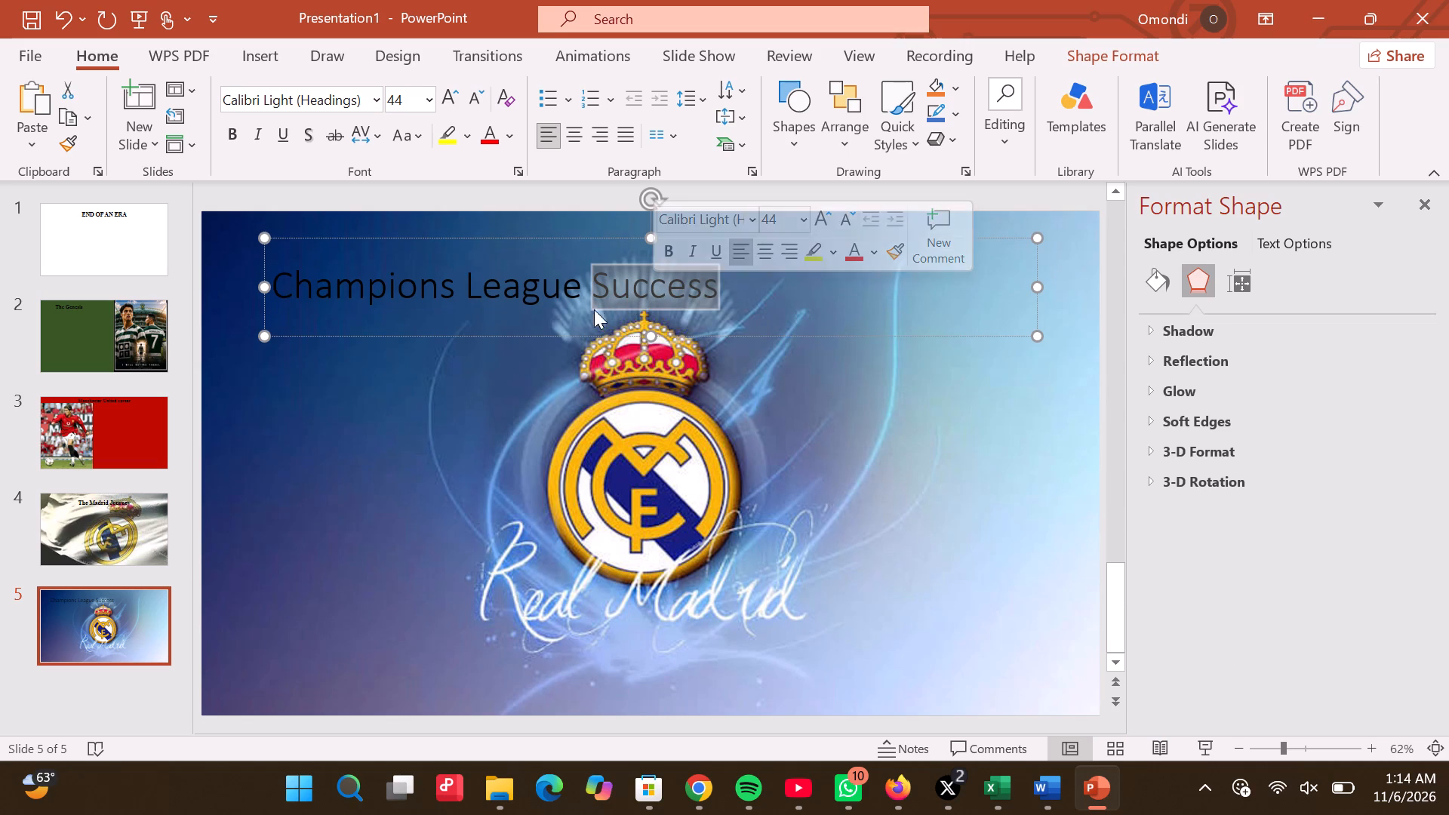
pyautogui.moveTo(589, 300); pyautogui.dragTo(447, 280)
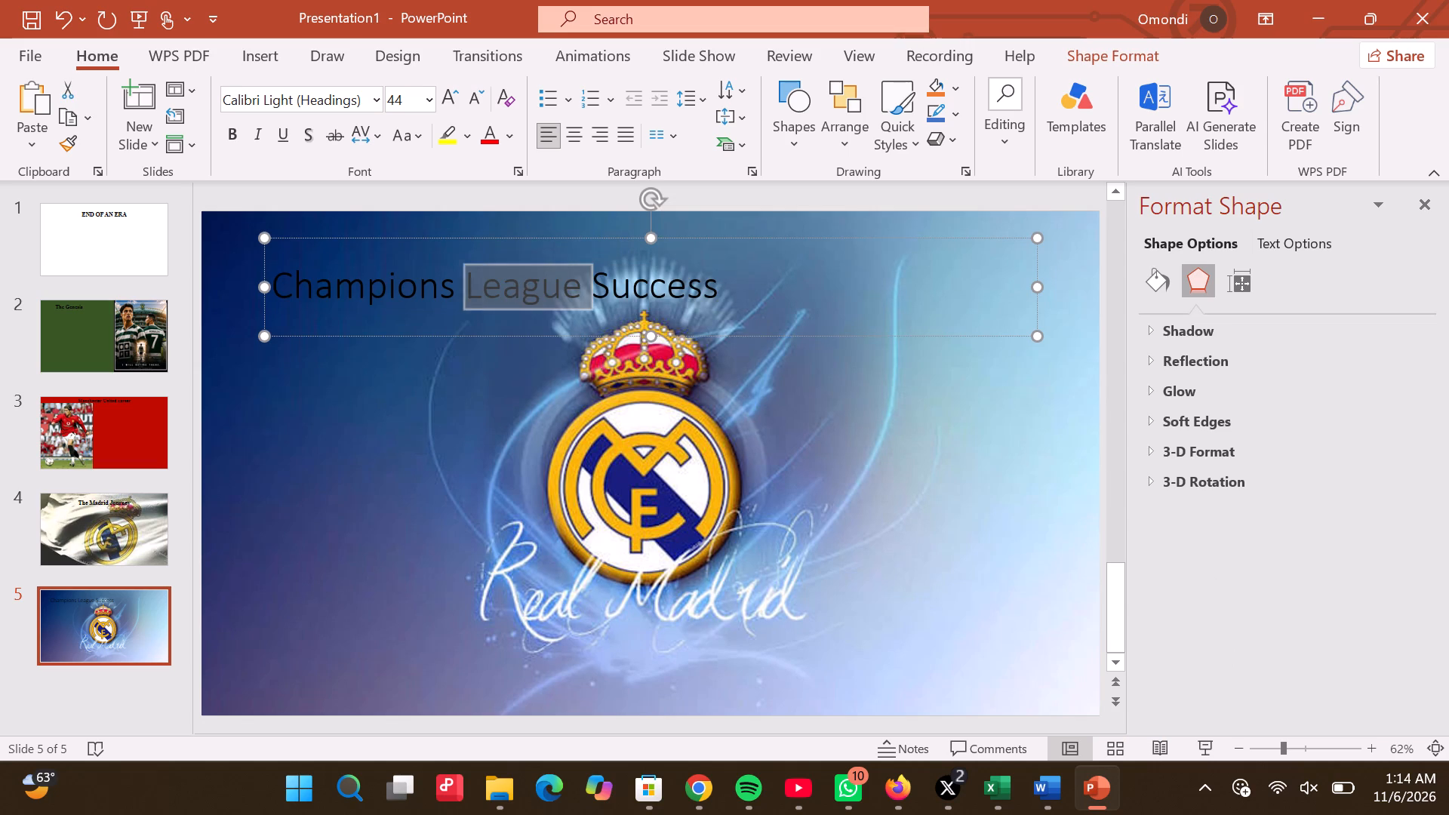
pyautogui.moveTo(447, 280); pyautogui.dragTo(369, 284)
pyautogui.click(693, 306)
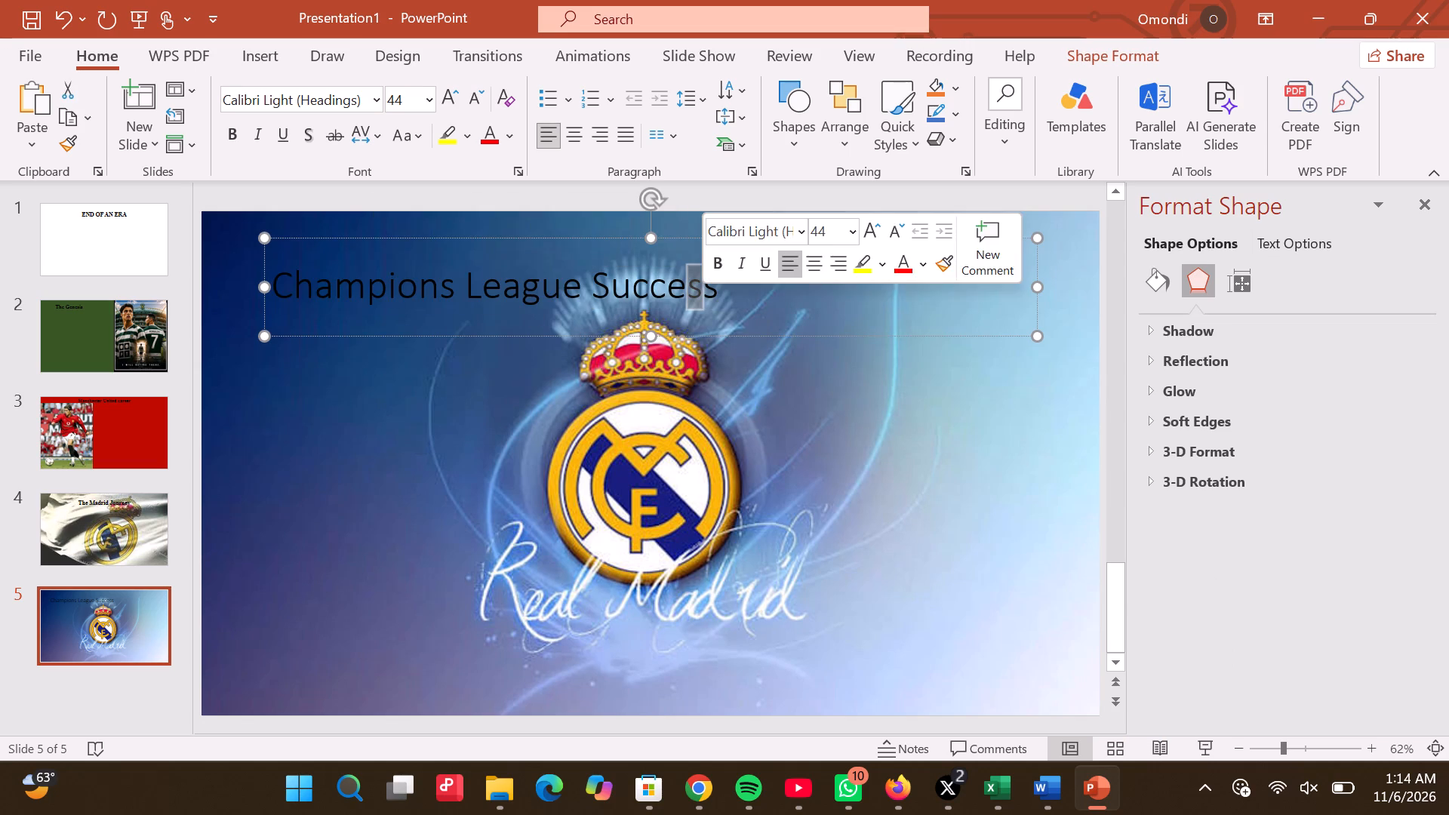
pyautogui.click(711, 290)
pyautogui.moveTo(715, 291); pyautogui.dragTo(412, 307)
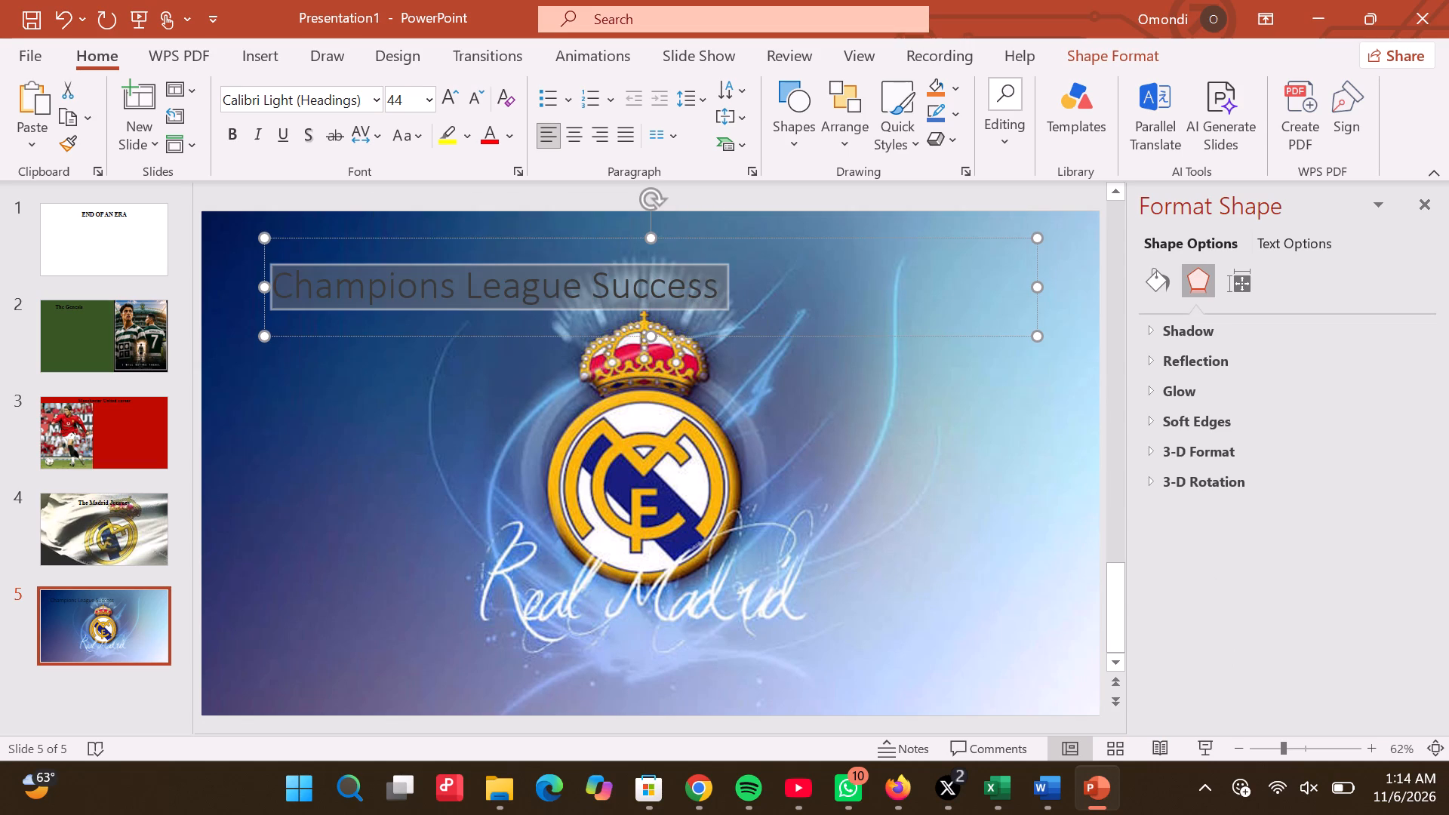
pyautogui.moveTo(412, 307); pyautogui.dragTo(405, 306)
pyautogui.click(416, 275)
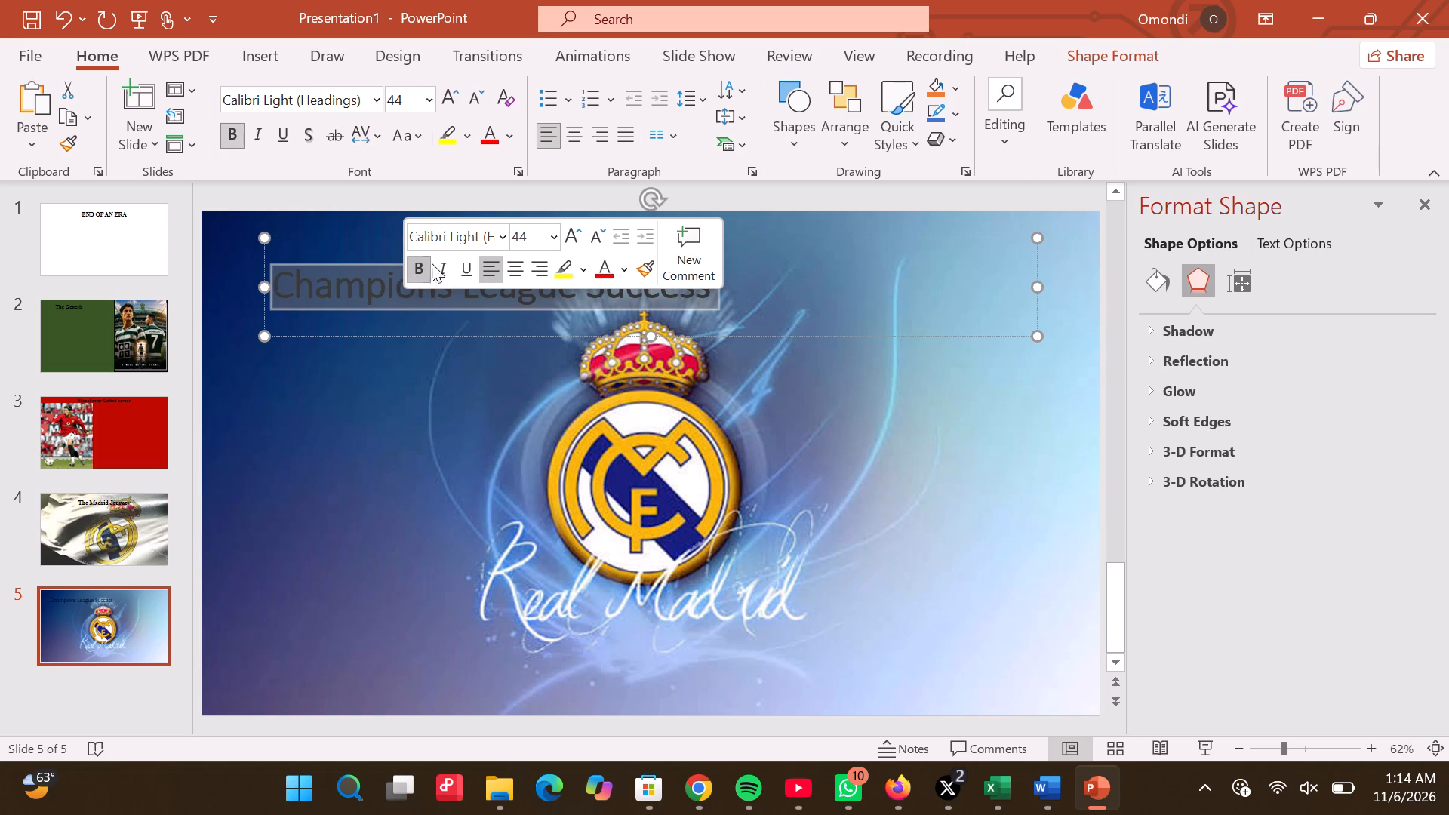
pyautogui.click(502, 236)
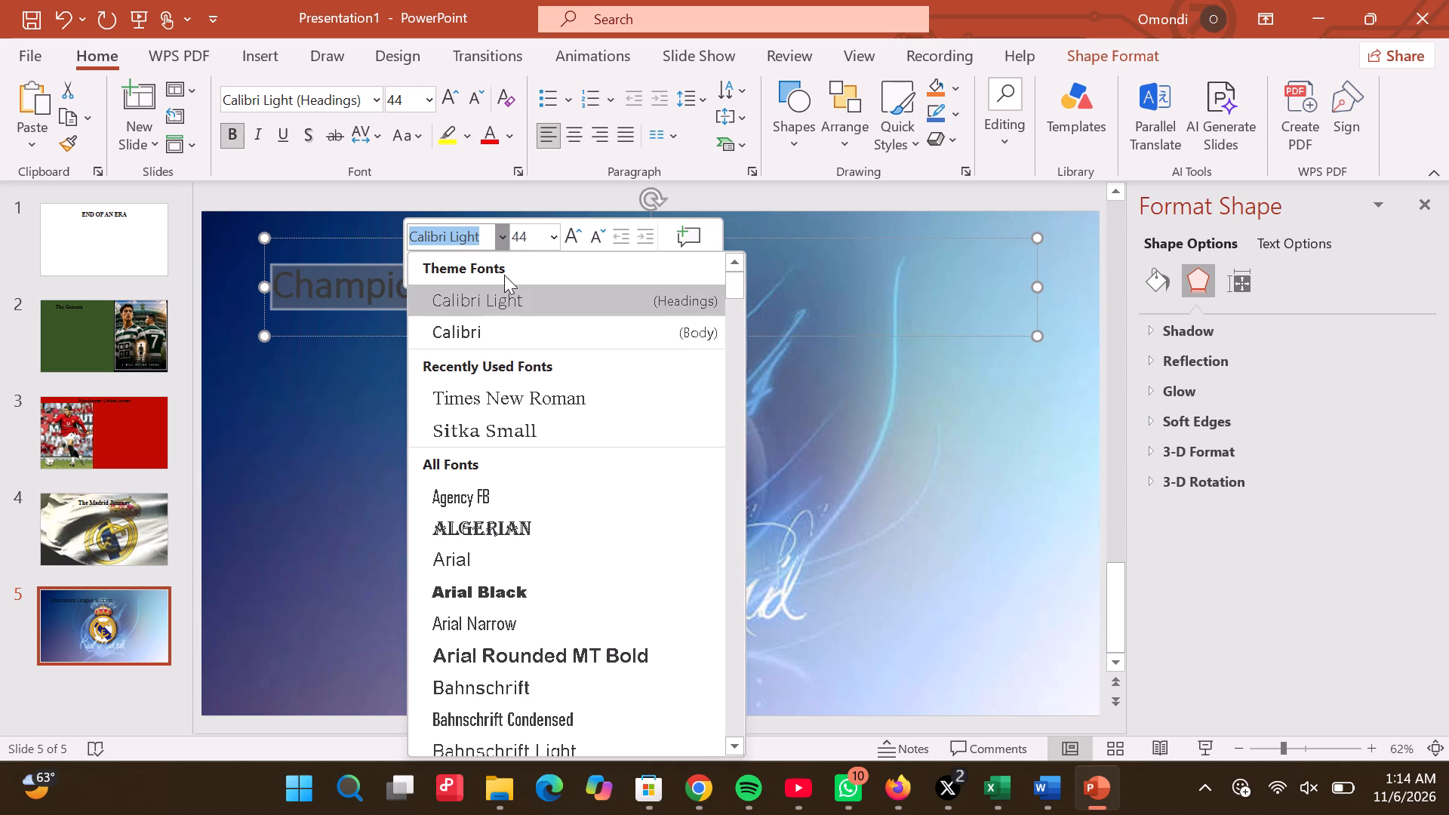
pyautogui.click(508, 392)
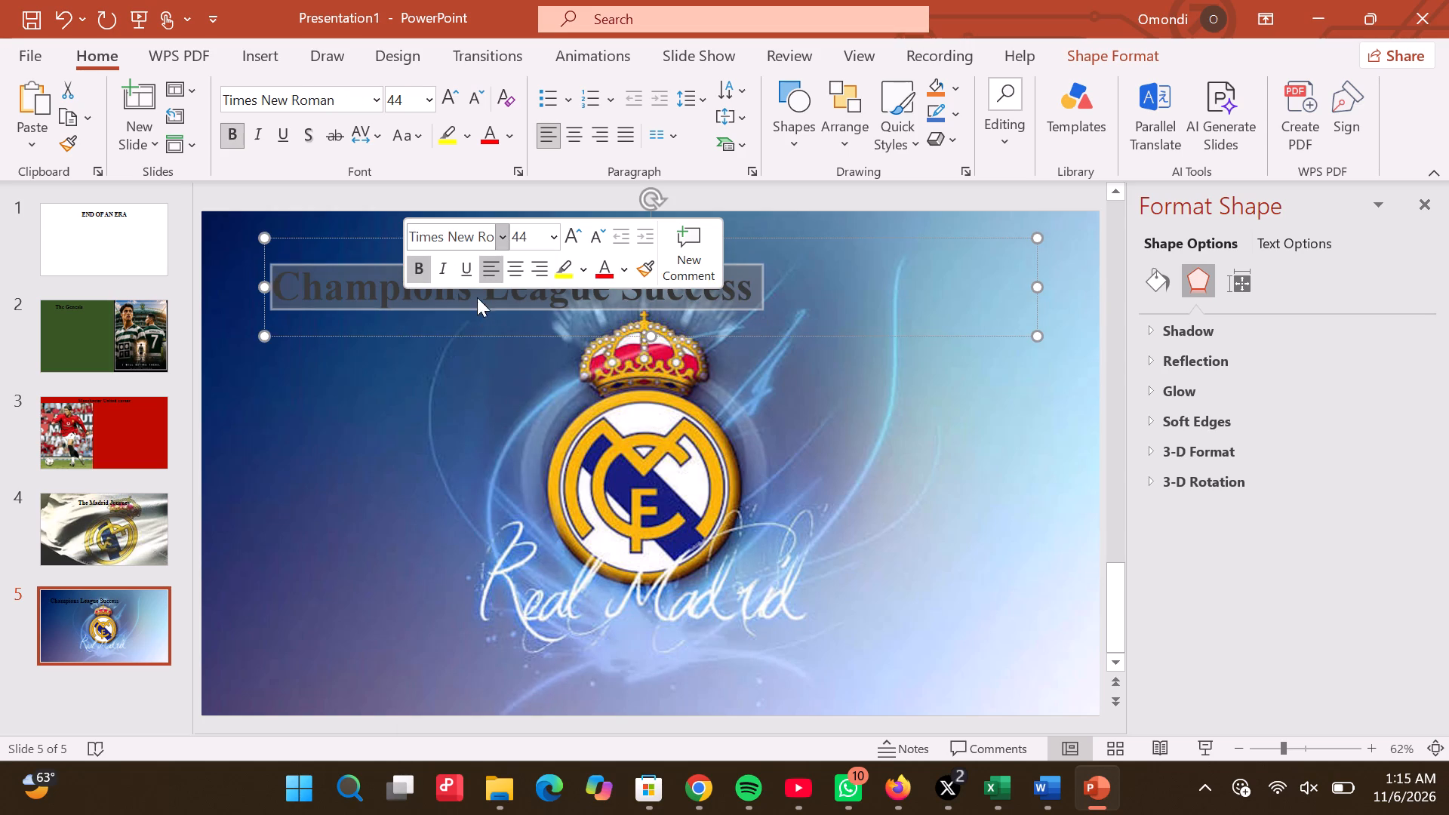
pyautogui.click(420, 263)
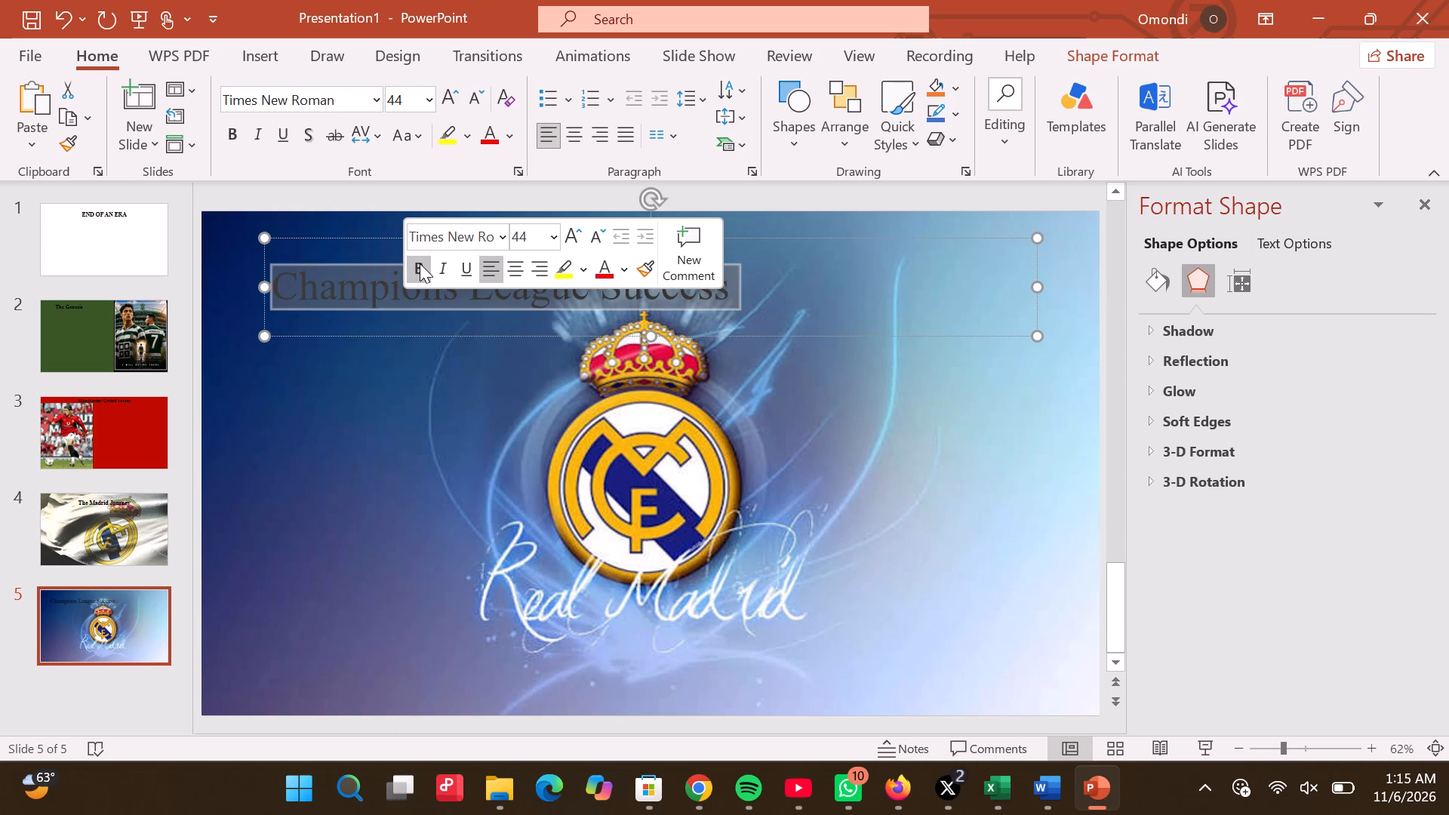
pyautogui.click(420, 263)
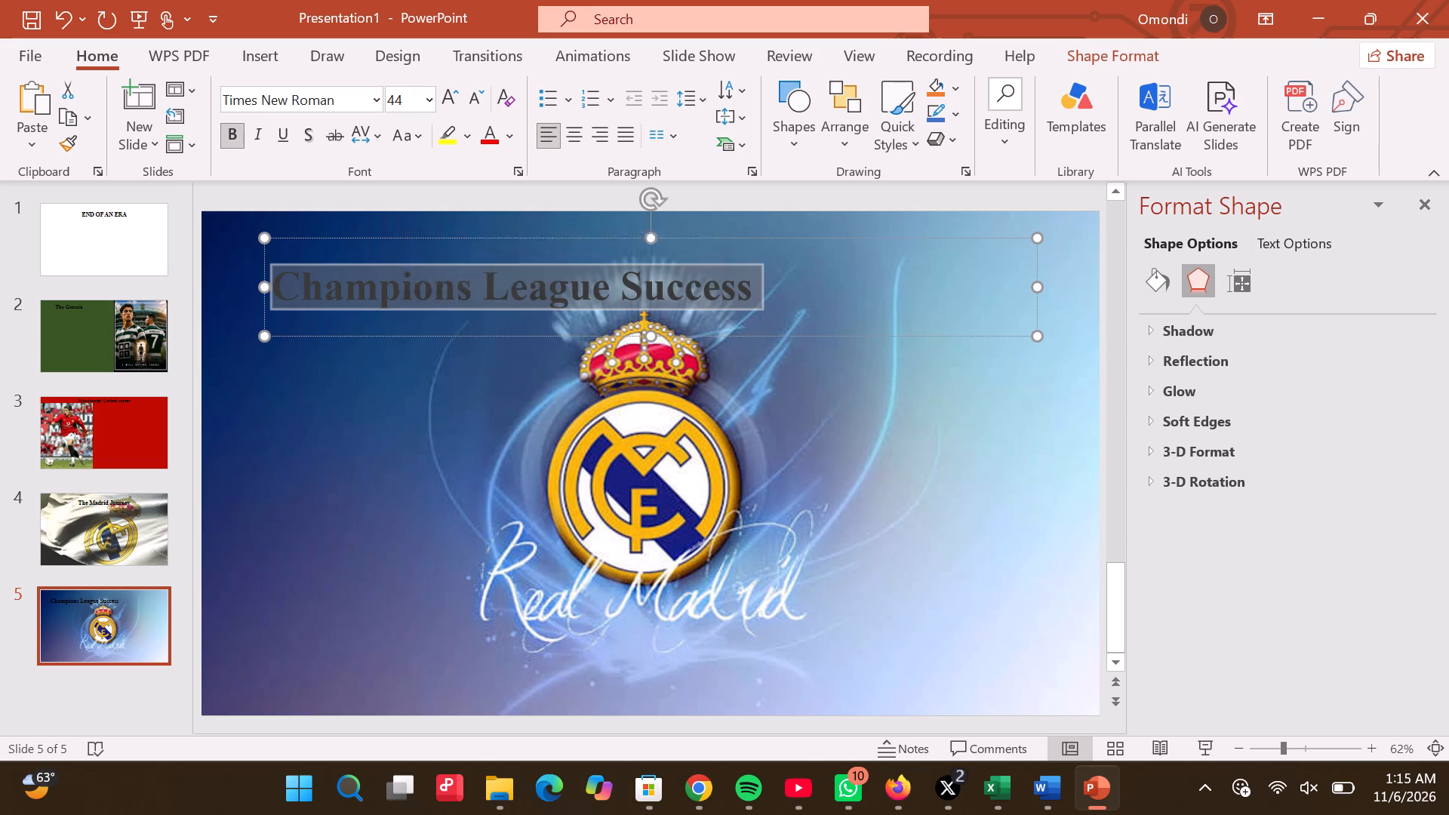
pyautogui.click(413, 355)
# Center the "Champions League Success" title within its text box.
pyautogui.click(445, 300)
pyautogui.doubleClick(457, 292)
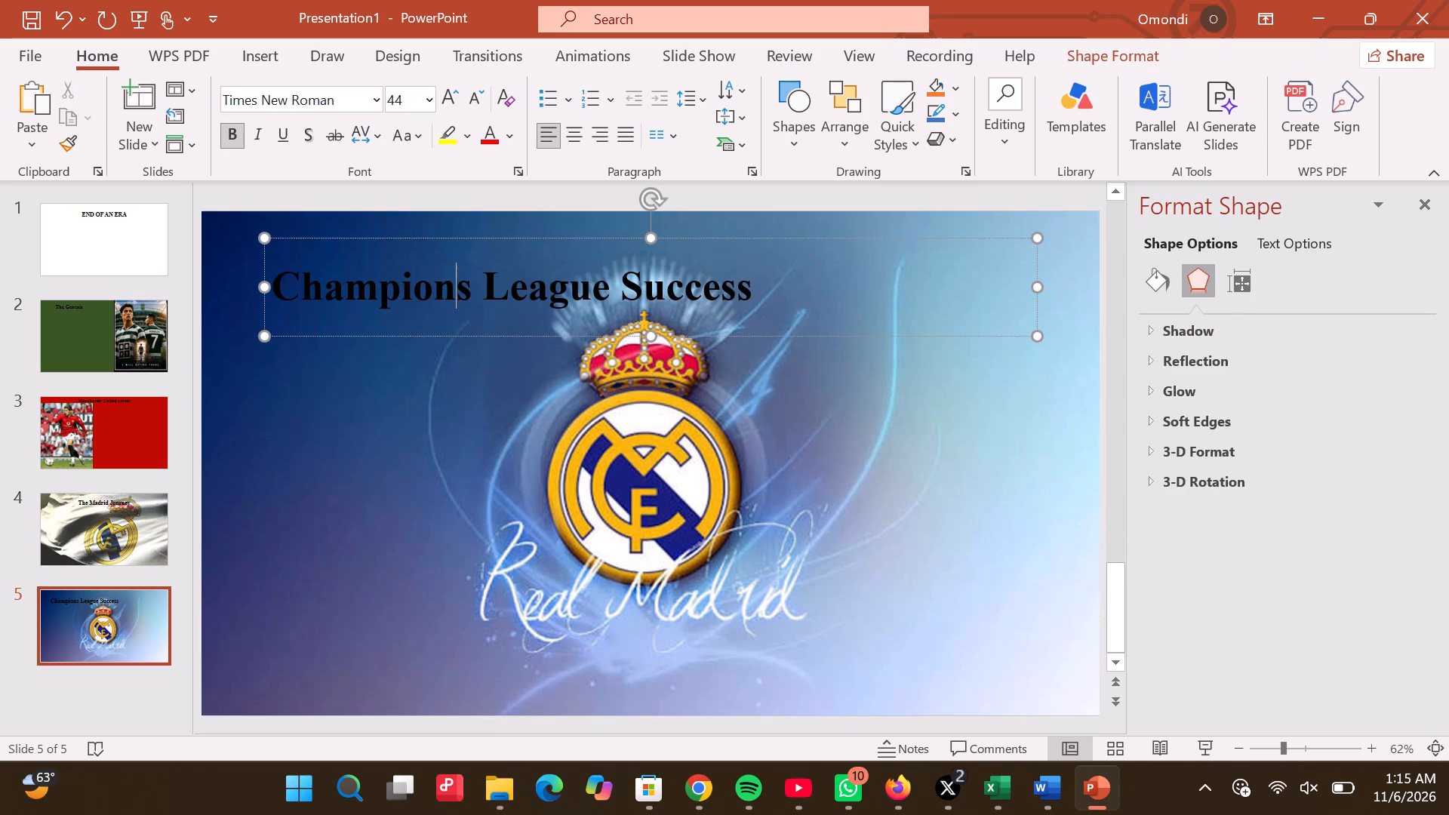
pyautogui.click(712, 351)
pyautogui.click(752, 298)
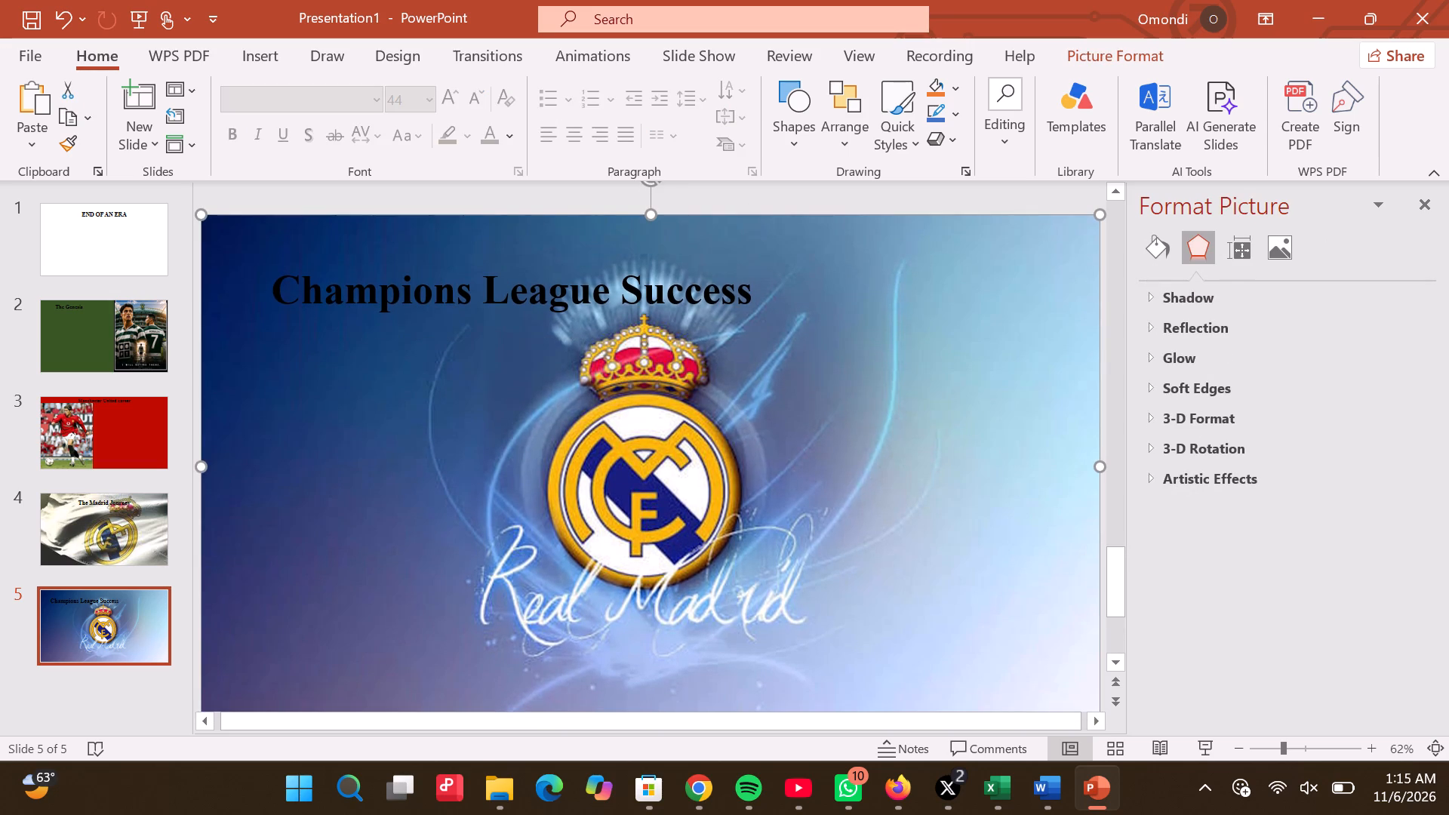
pyautogui.click(749, 293)
pyautogui.moveTo(746, 293); pyautogui.dragTo(436, 292)
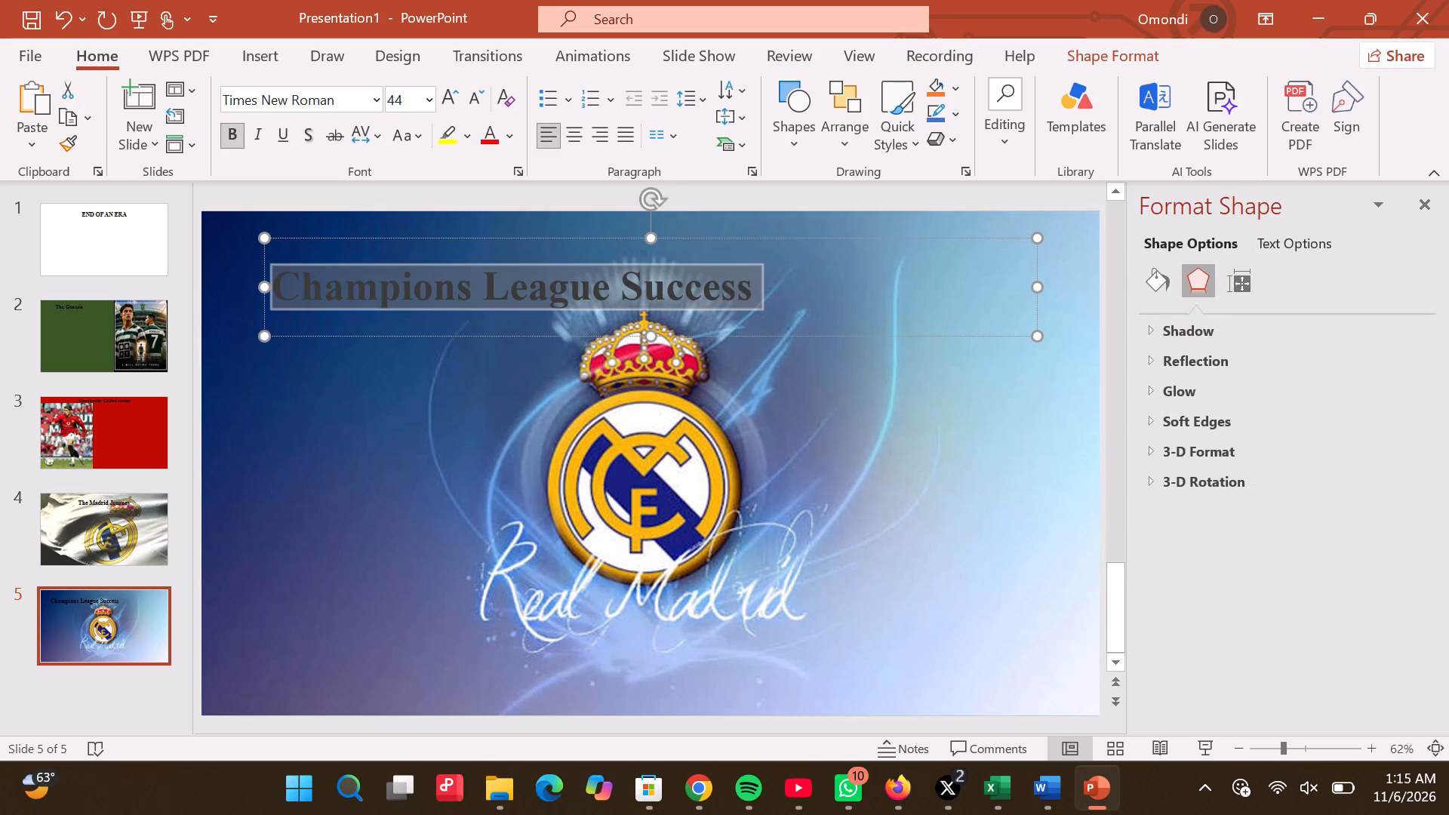
pyautogui.moveTo(436, 292); pyautogui.dragTo(365, 287)
pyautogui.click(484, 253)
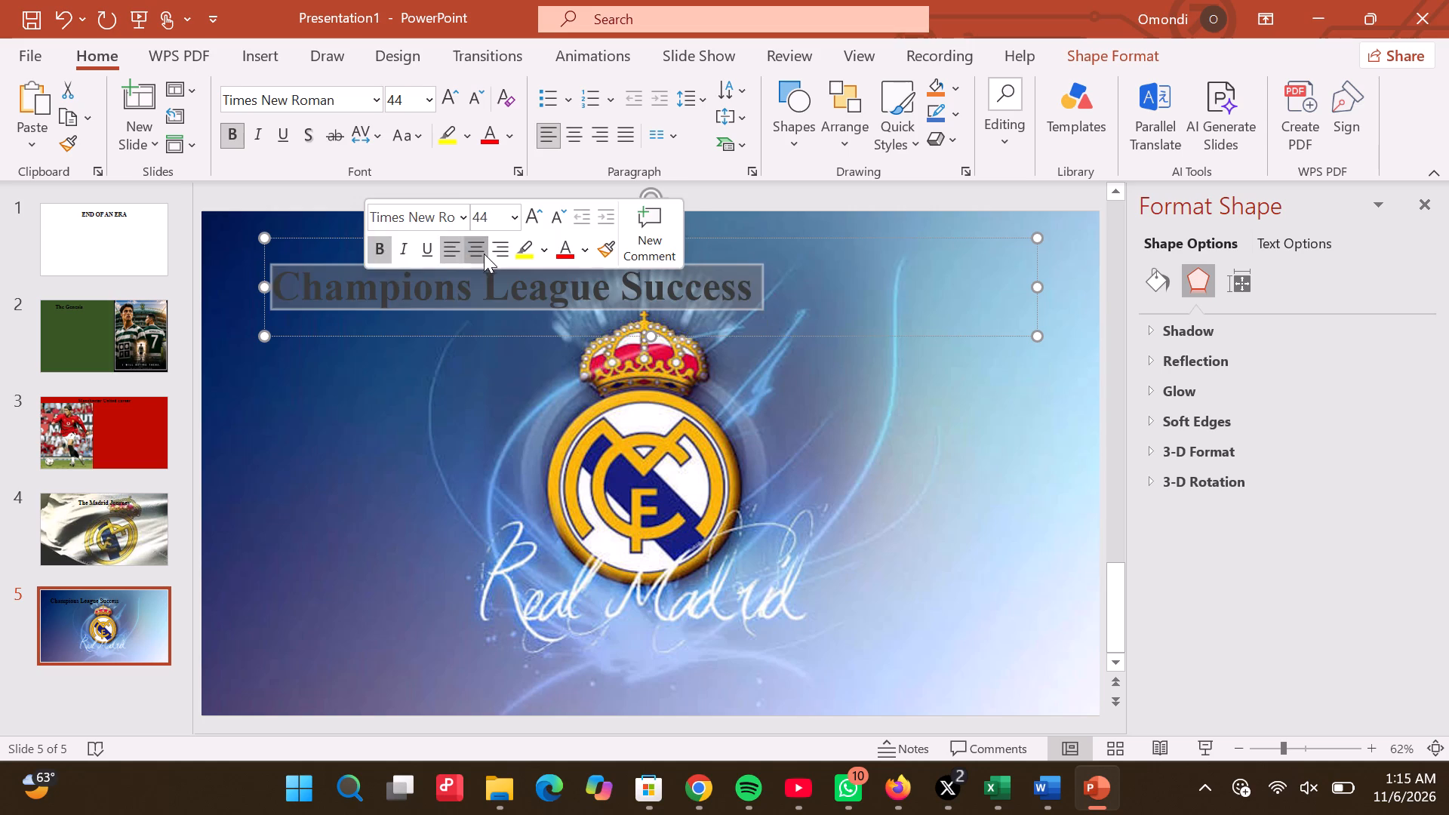
pyautogui.click(503, 285)
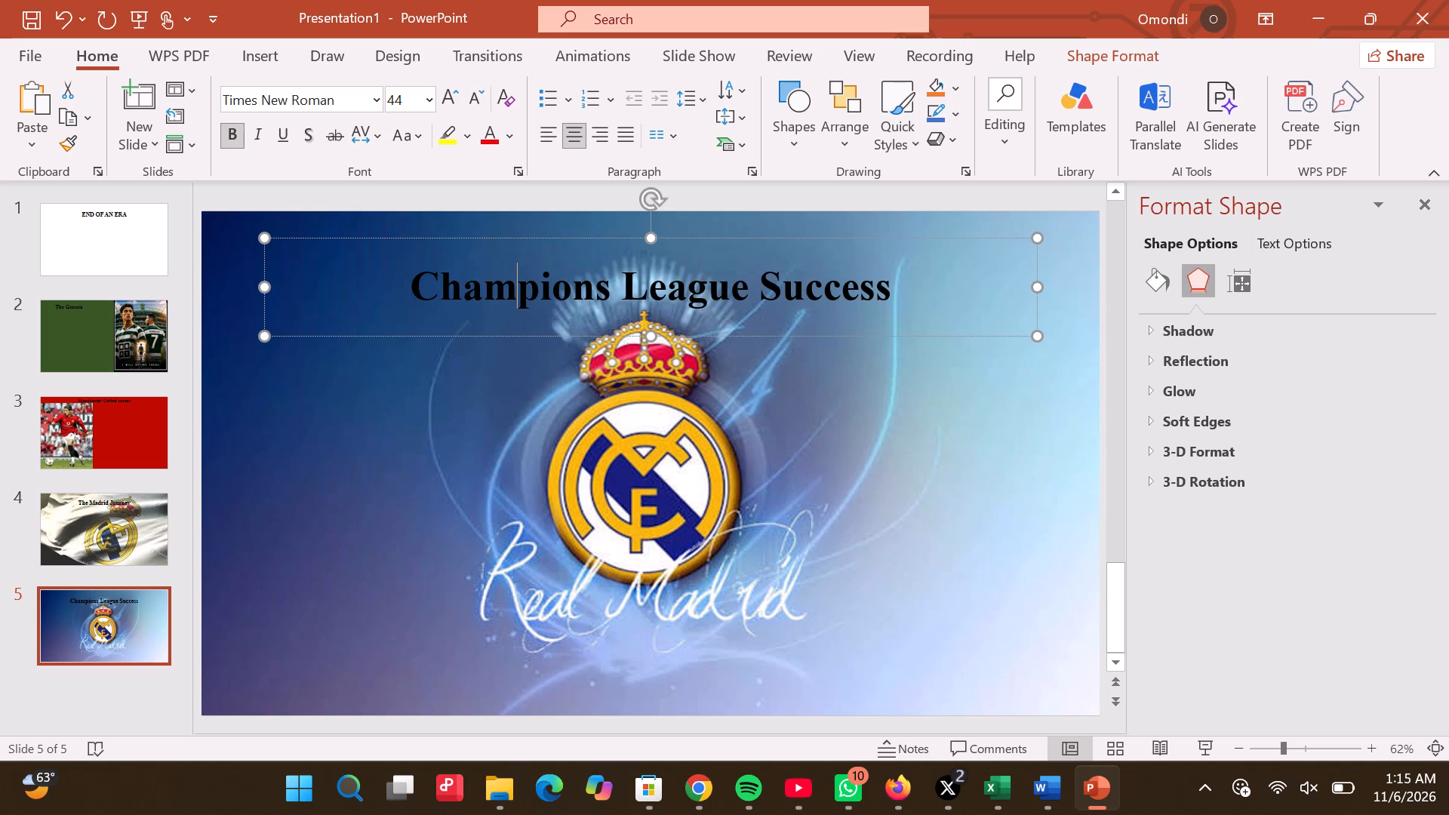
pyautogui.click(445, 389)
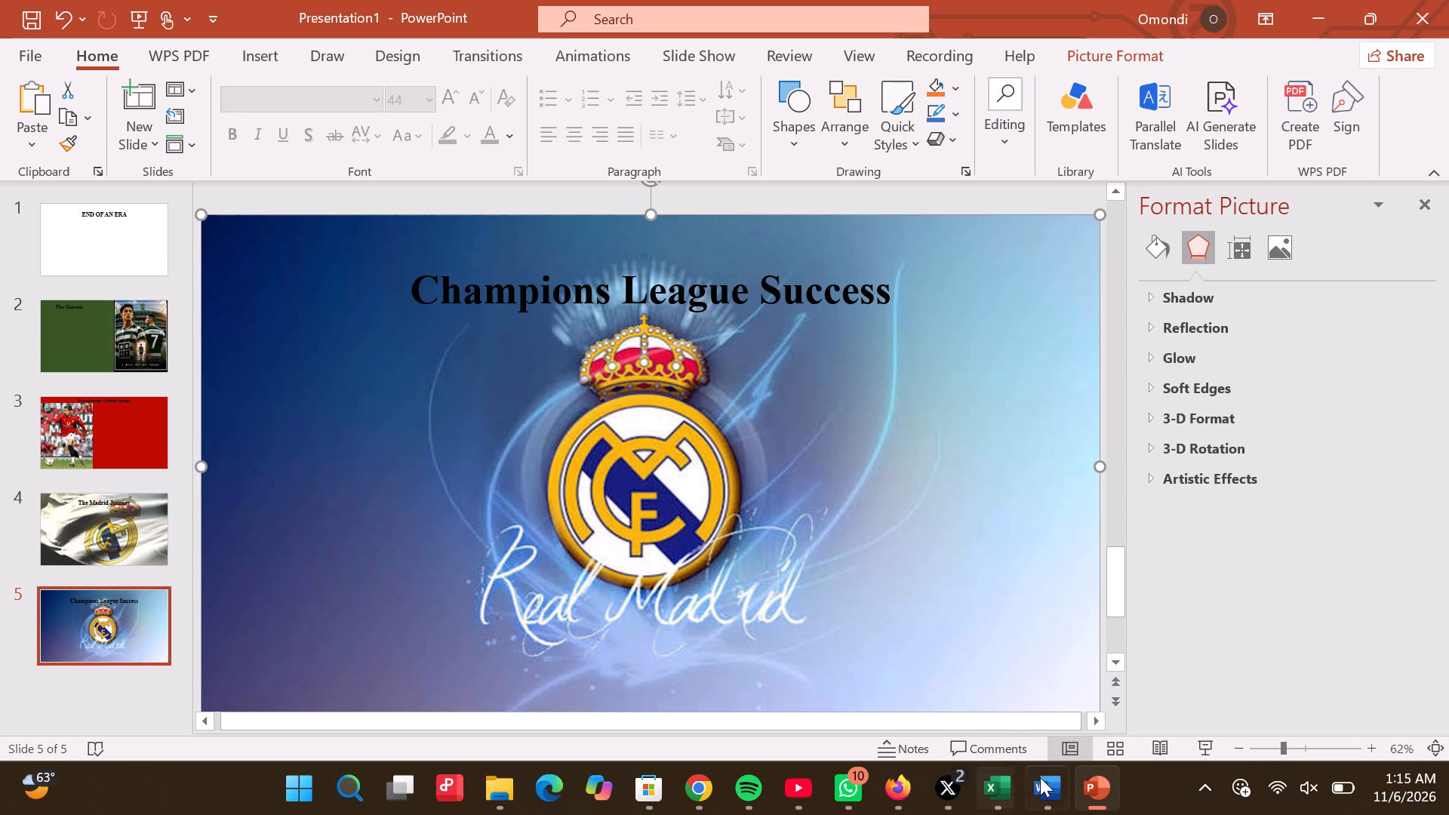
# Switch to Chrome and replace the image search with "champions league".
pyautogui.click(712, 789)
pyautogui.click(777, 690)
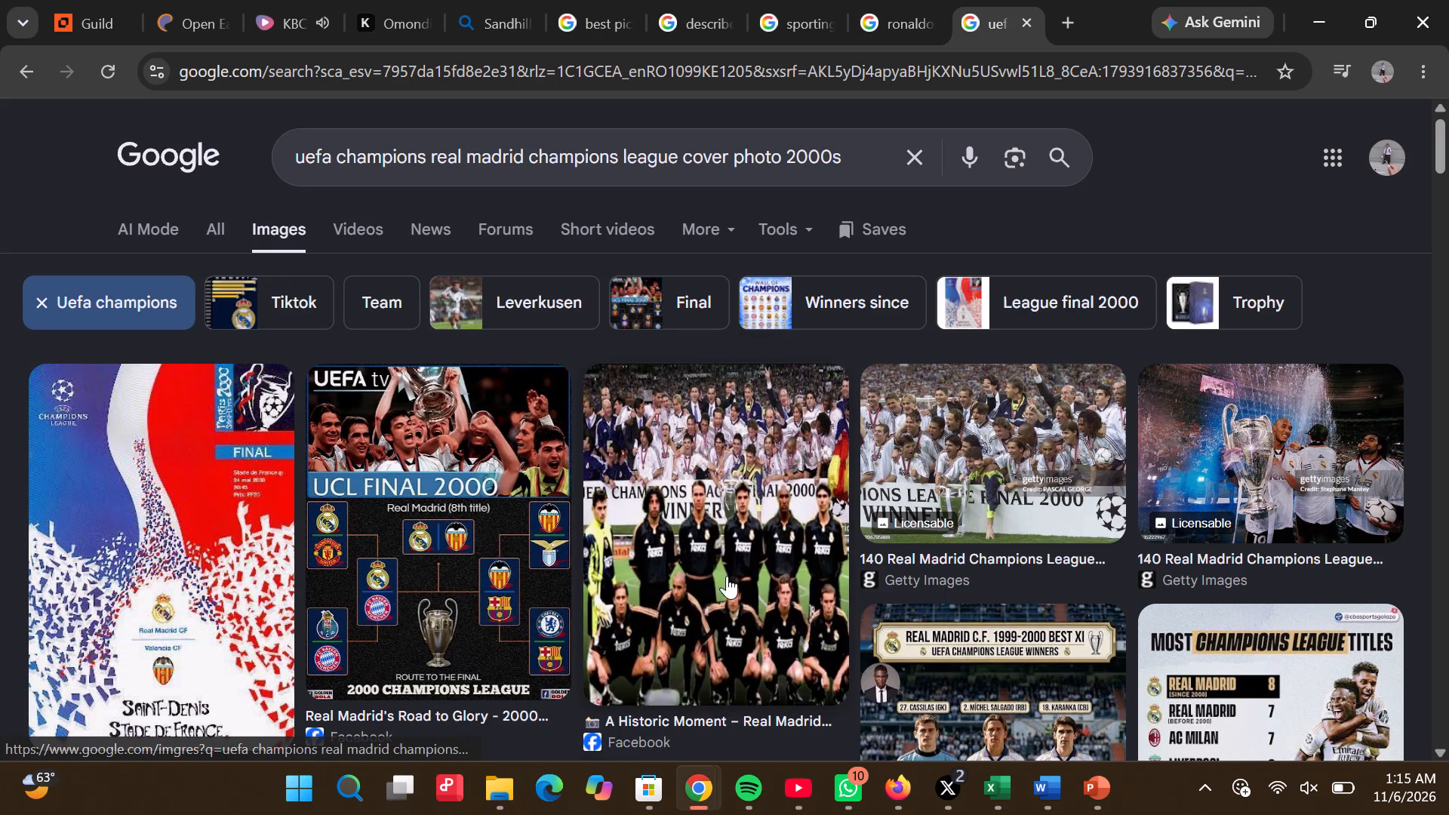
pyautogui.moveTo(844, 153); pyautogui.dragTo(843, 153)
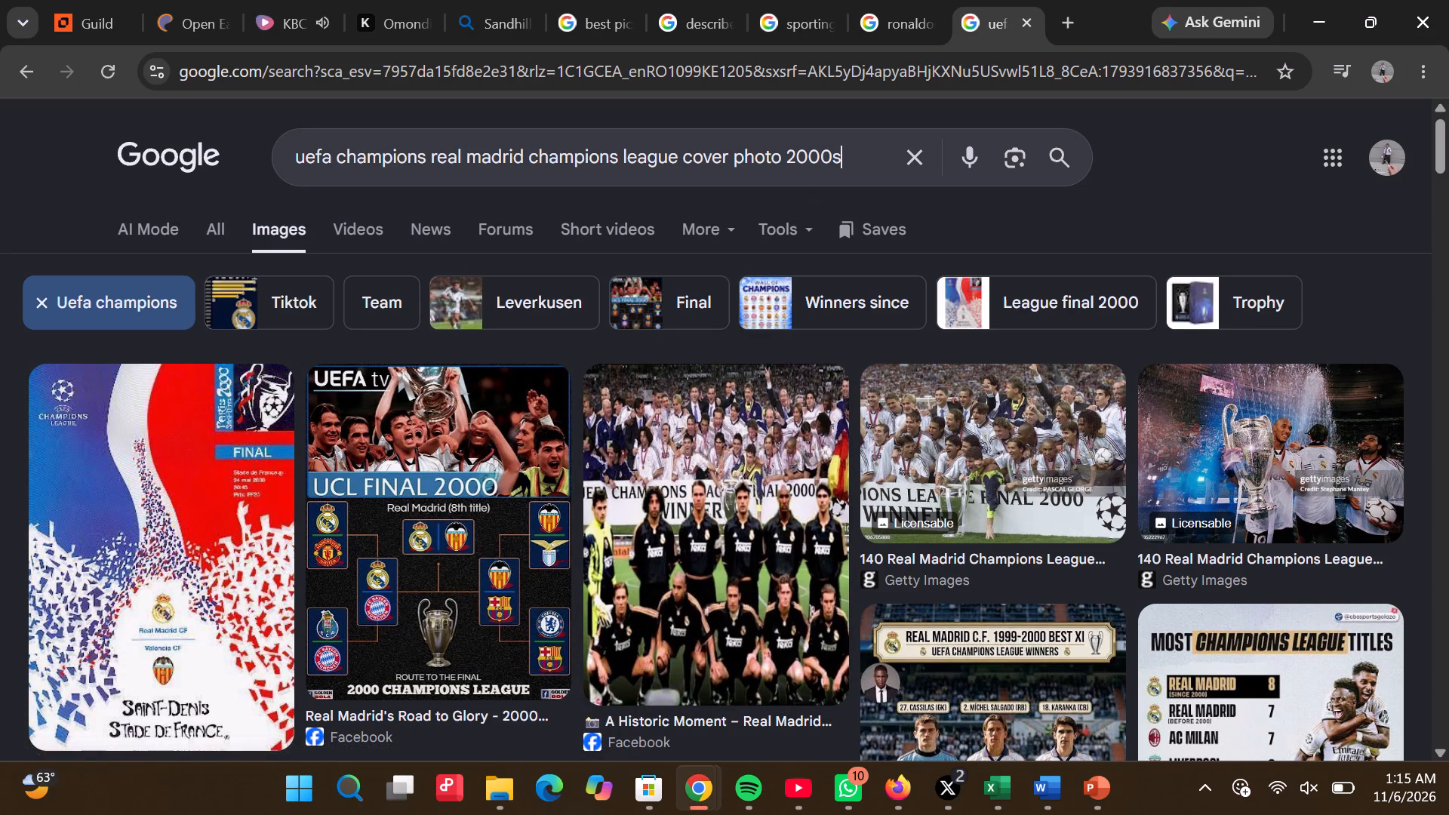
pyautogui.moveTo(843, 153); pyautogui.dragTo(82, 0)
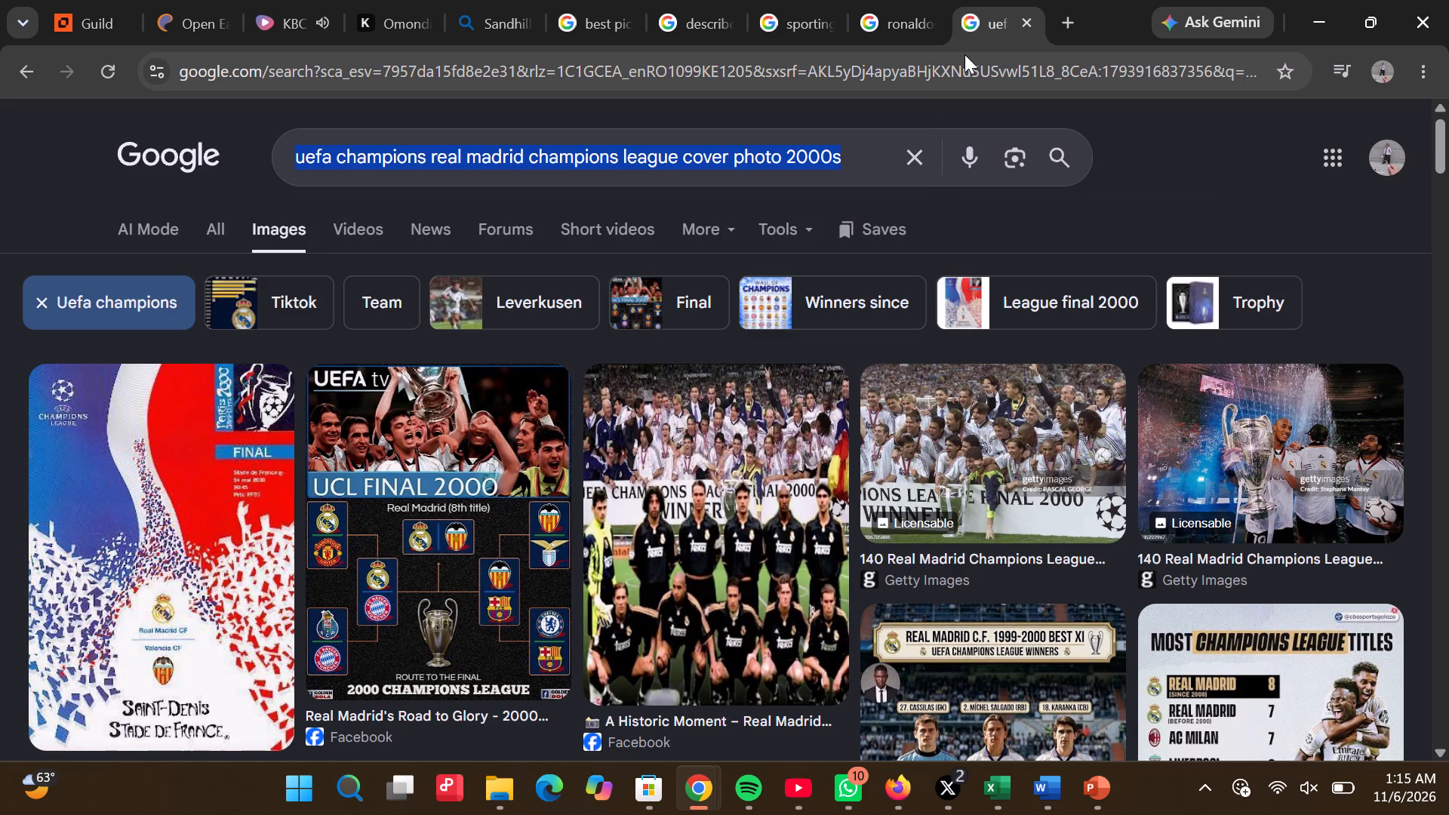
pyautogui.write('cha')
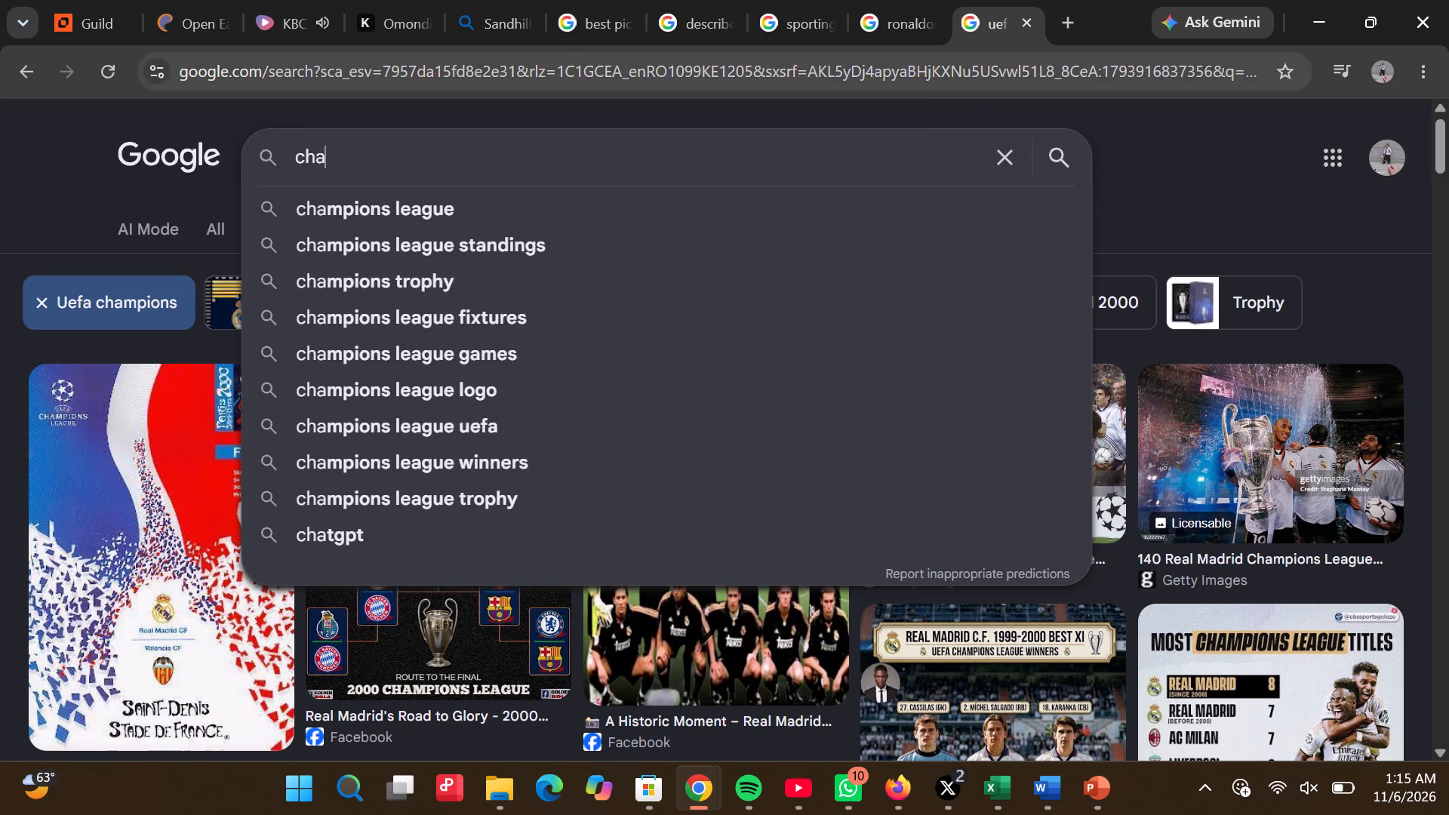
pyautogui.click(463, 217)
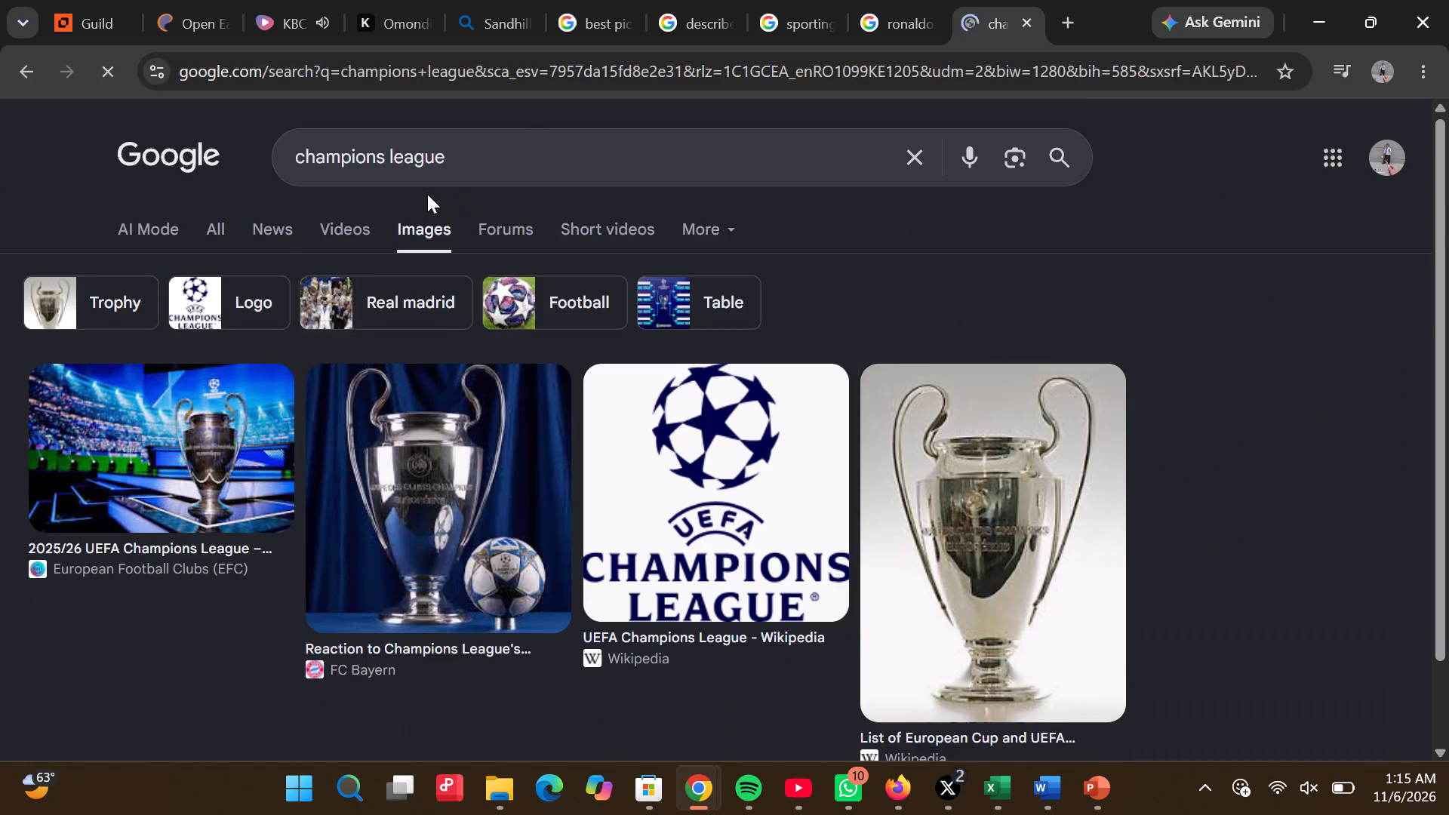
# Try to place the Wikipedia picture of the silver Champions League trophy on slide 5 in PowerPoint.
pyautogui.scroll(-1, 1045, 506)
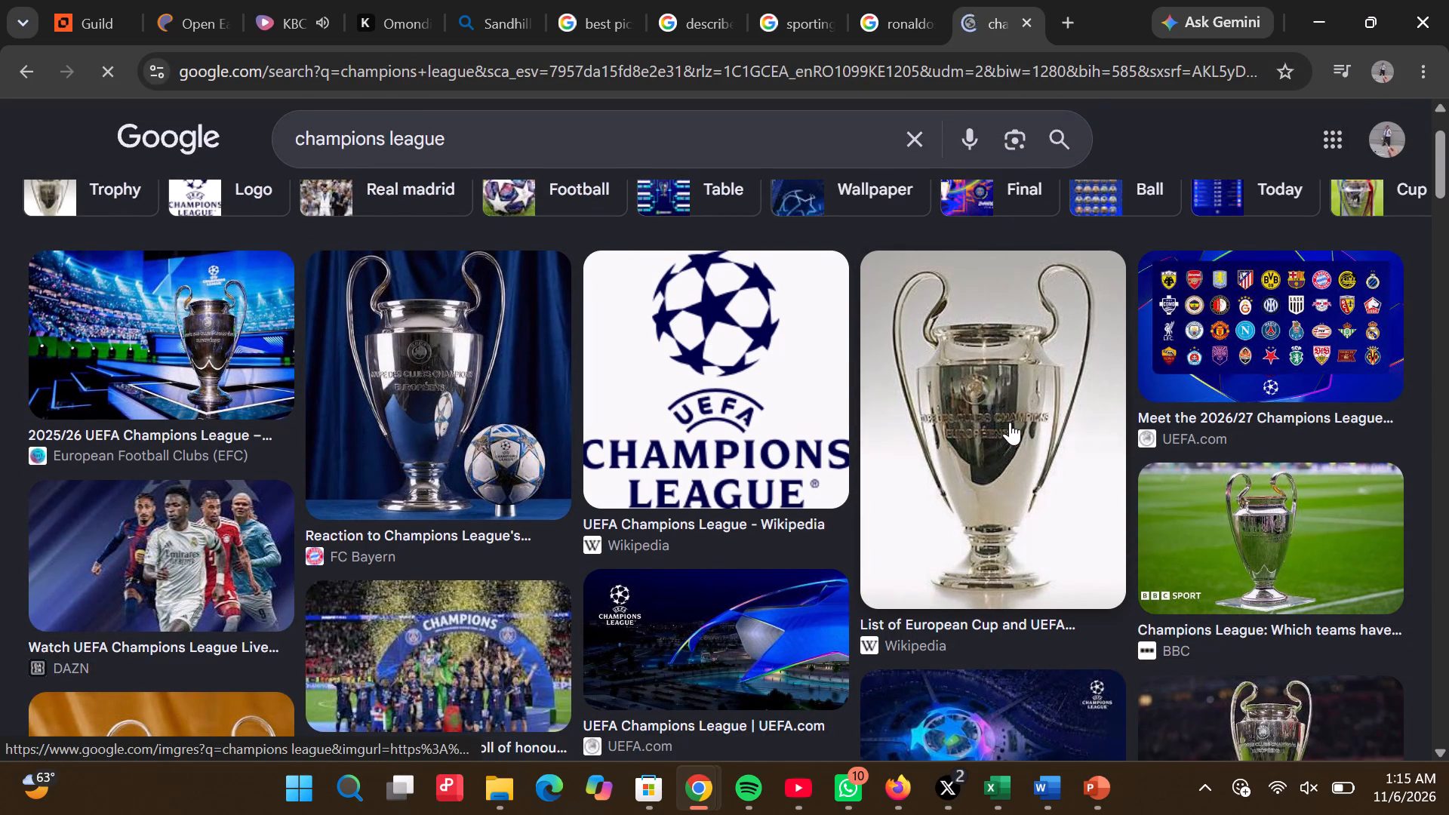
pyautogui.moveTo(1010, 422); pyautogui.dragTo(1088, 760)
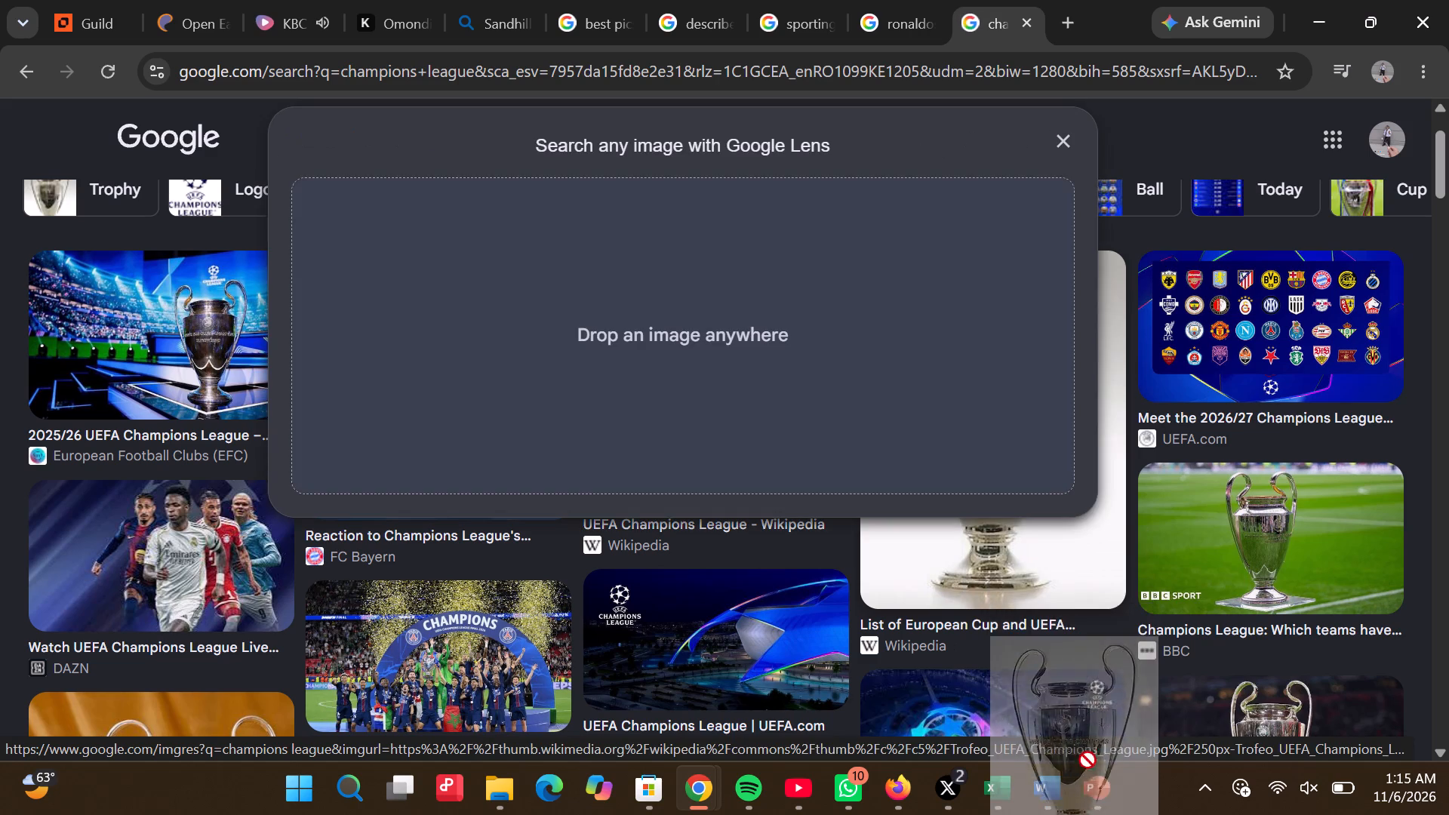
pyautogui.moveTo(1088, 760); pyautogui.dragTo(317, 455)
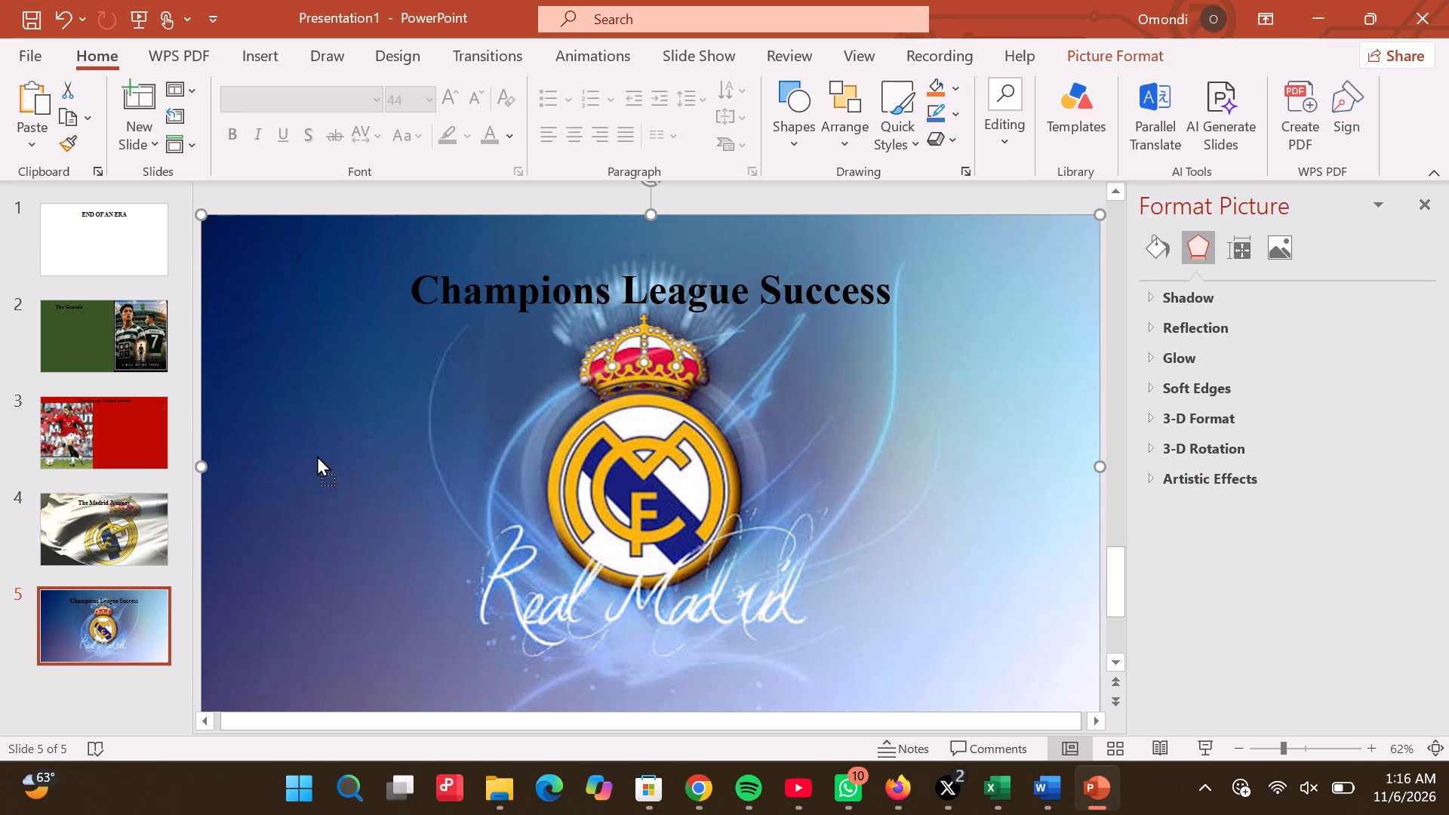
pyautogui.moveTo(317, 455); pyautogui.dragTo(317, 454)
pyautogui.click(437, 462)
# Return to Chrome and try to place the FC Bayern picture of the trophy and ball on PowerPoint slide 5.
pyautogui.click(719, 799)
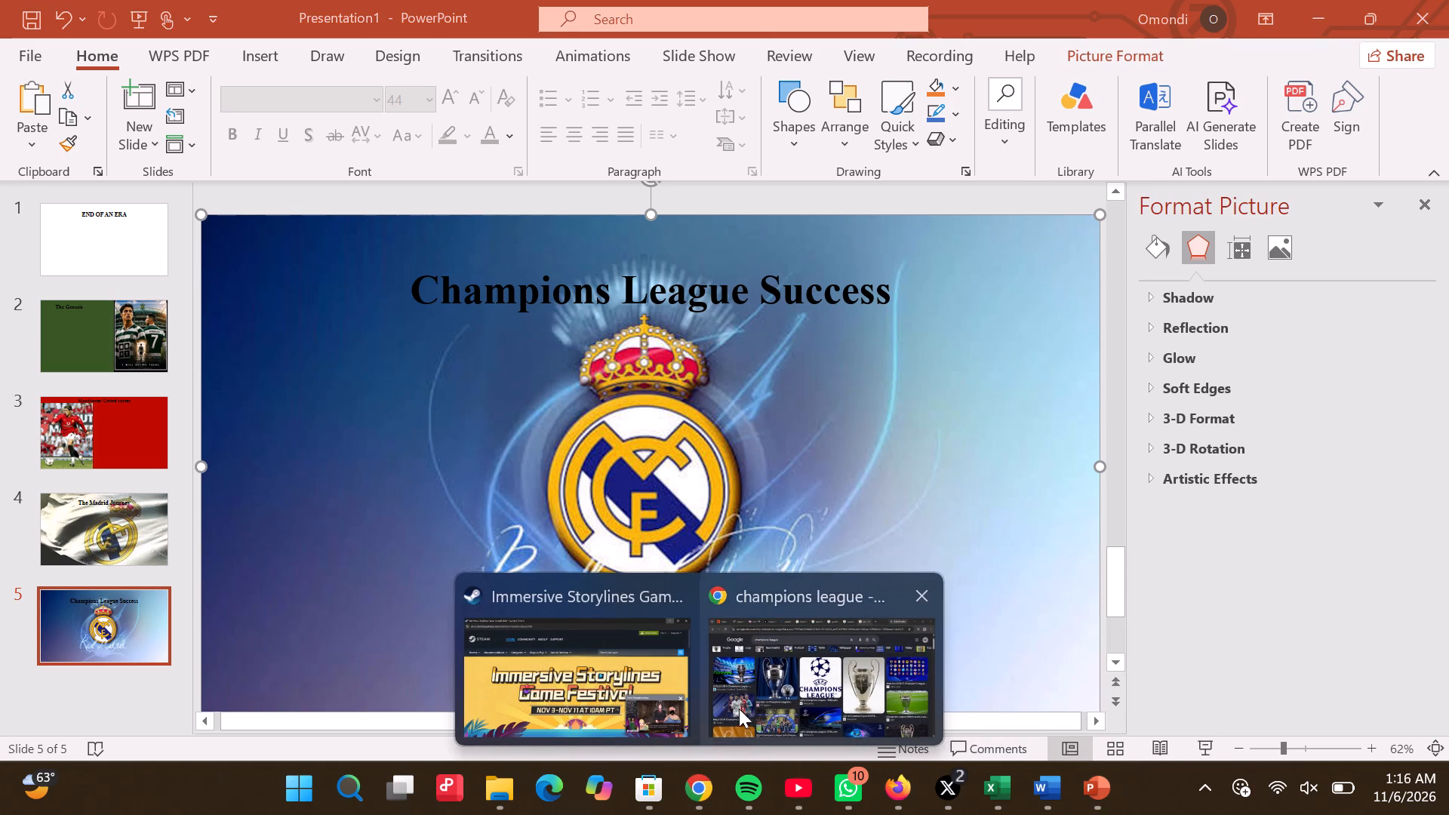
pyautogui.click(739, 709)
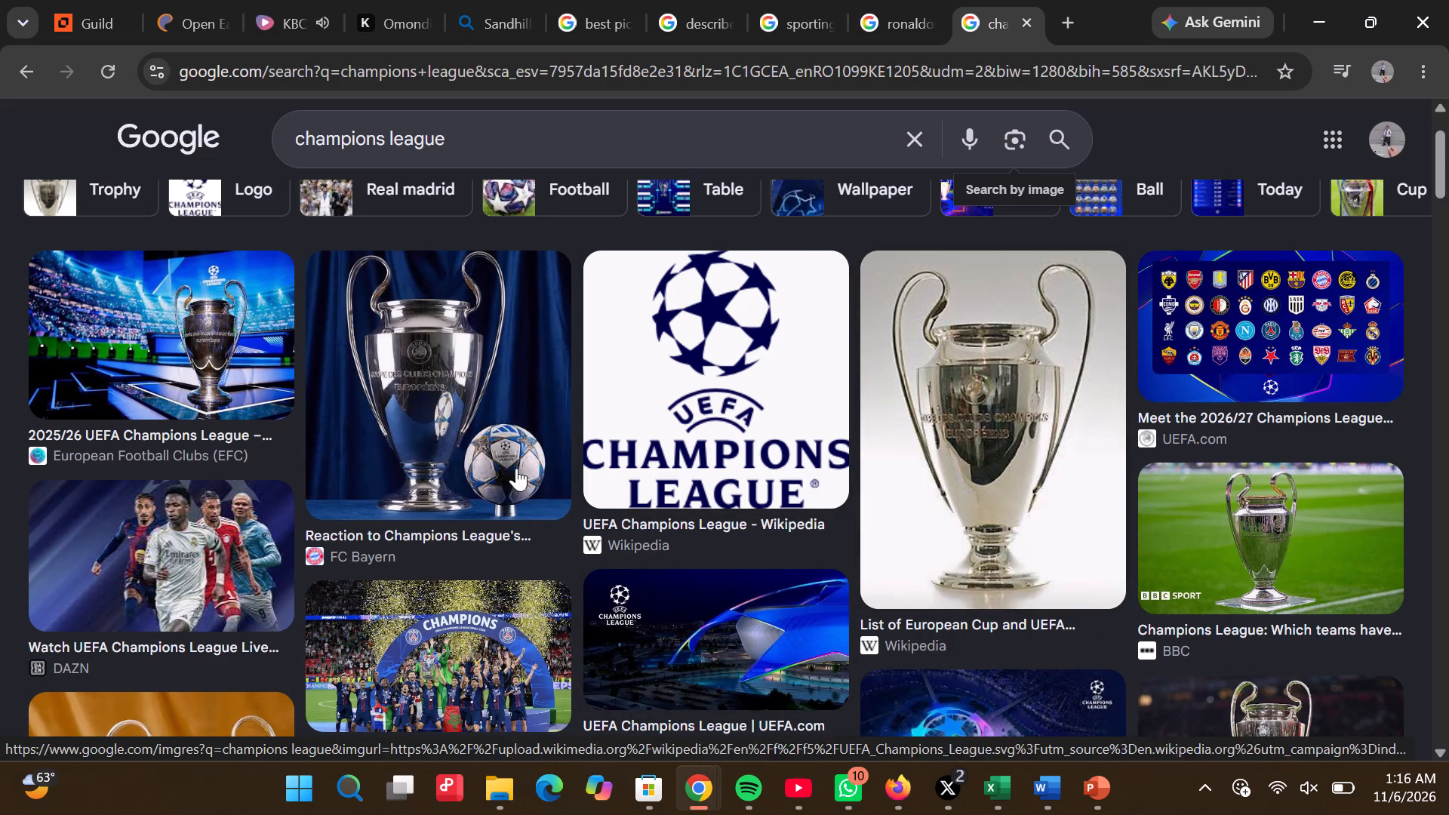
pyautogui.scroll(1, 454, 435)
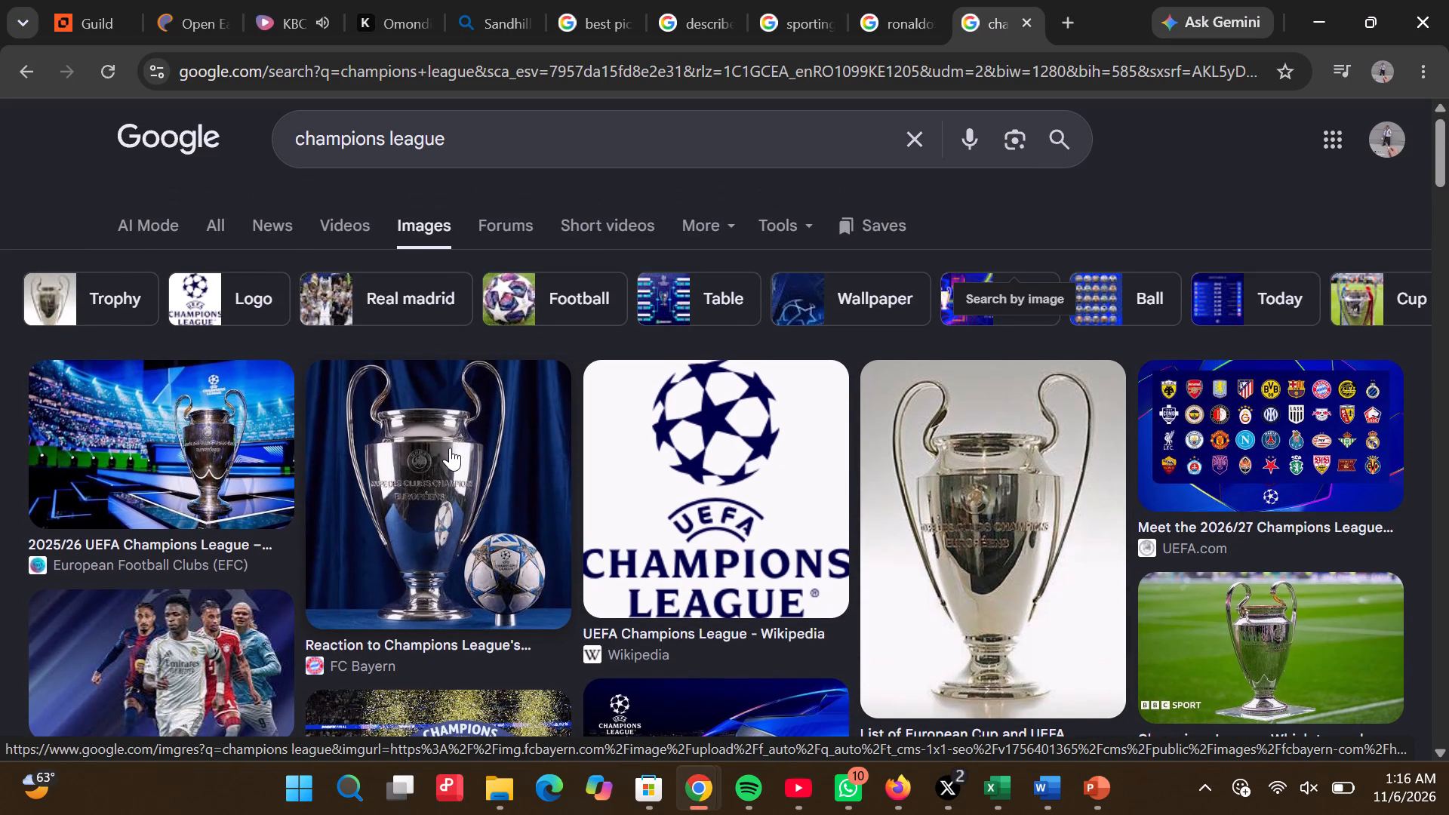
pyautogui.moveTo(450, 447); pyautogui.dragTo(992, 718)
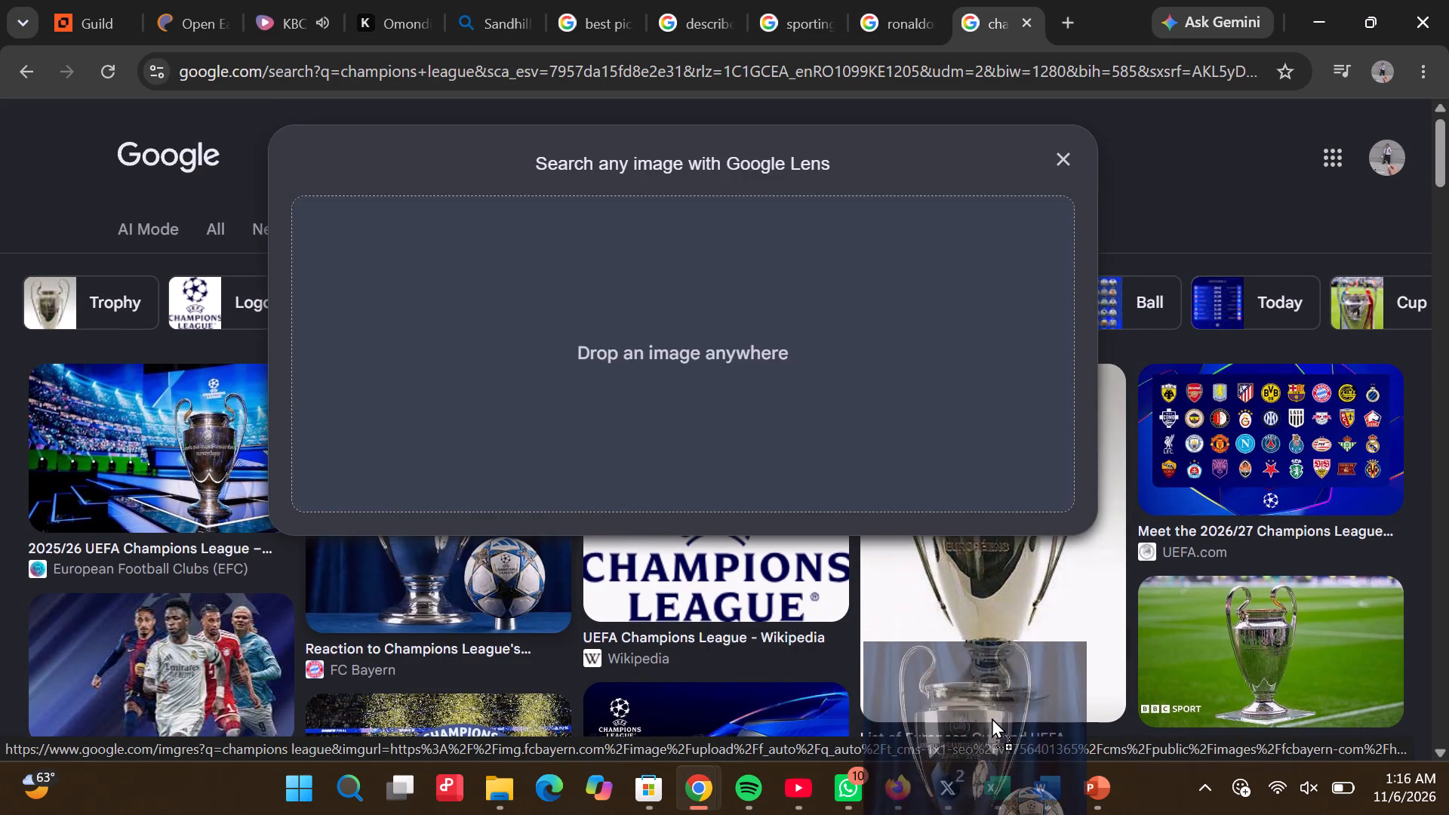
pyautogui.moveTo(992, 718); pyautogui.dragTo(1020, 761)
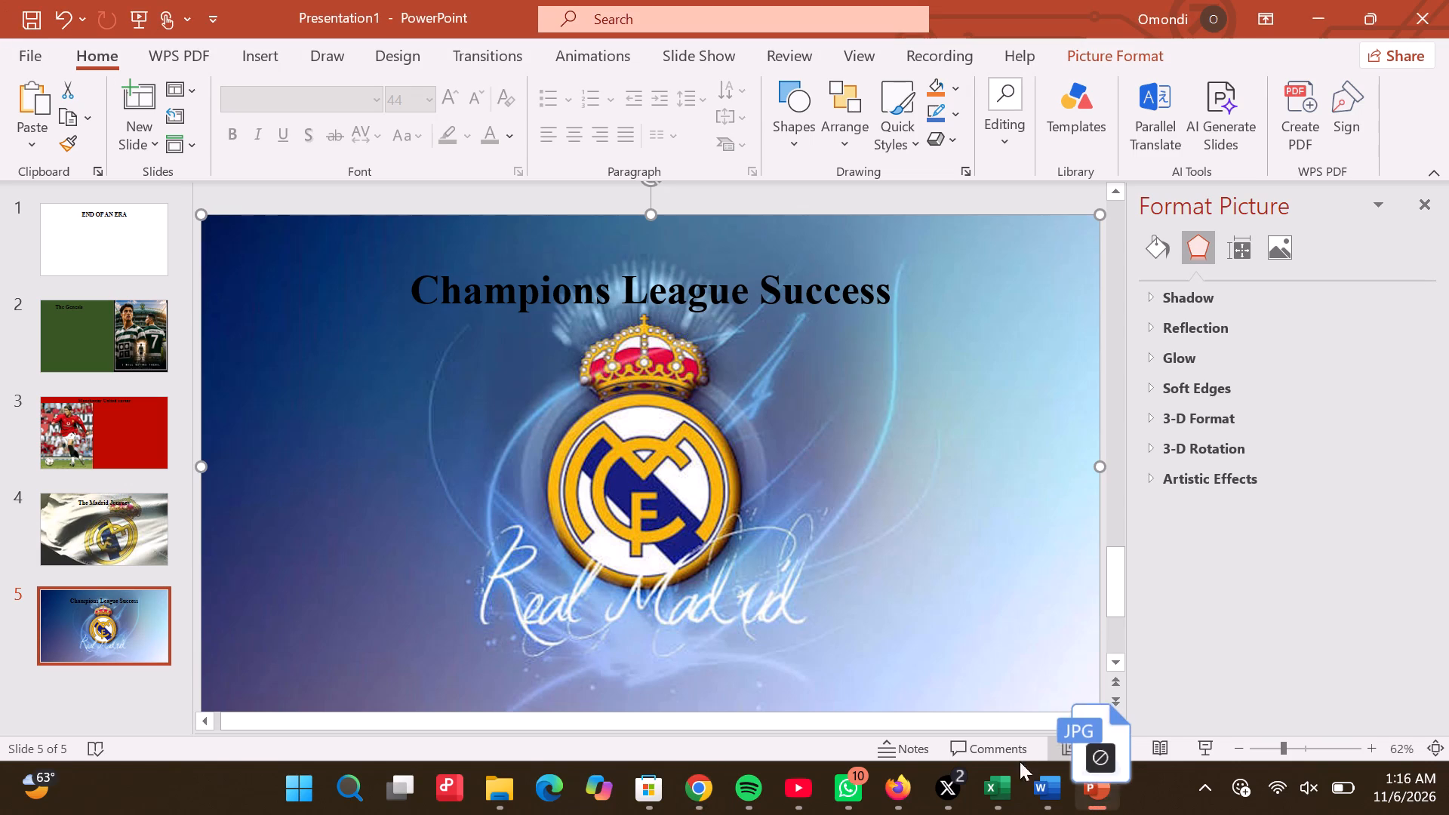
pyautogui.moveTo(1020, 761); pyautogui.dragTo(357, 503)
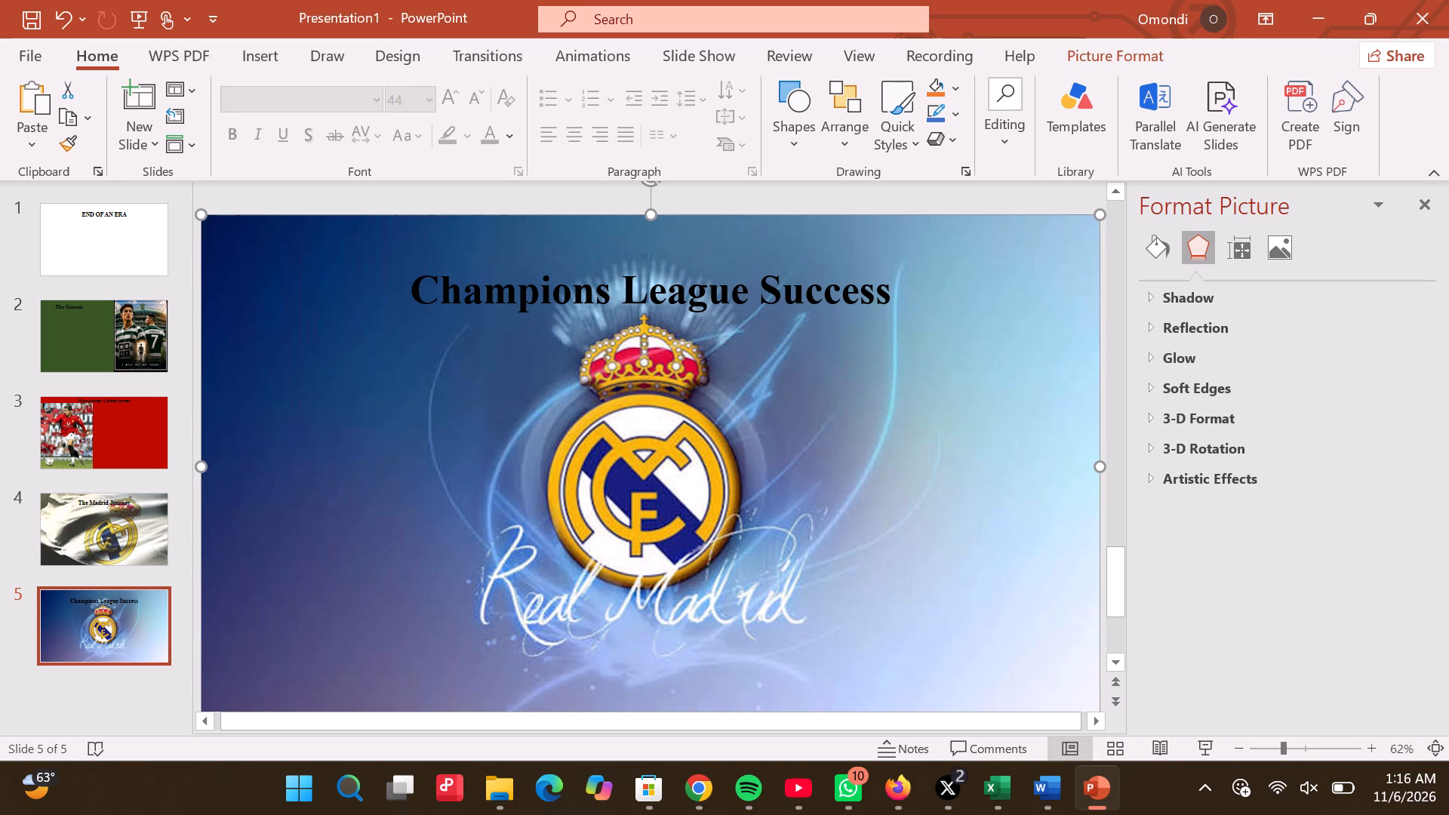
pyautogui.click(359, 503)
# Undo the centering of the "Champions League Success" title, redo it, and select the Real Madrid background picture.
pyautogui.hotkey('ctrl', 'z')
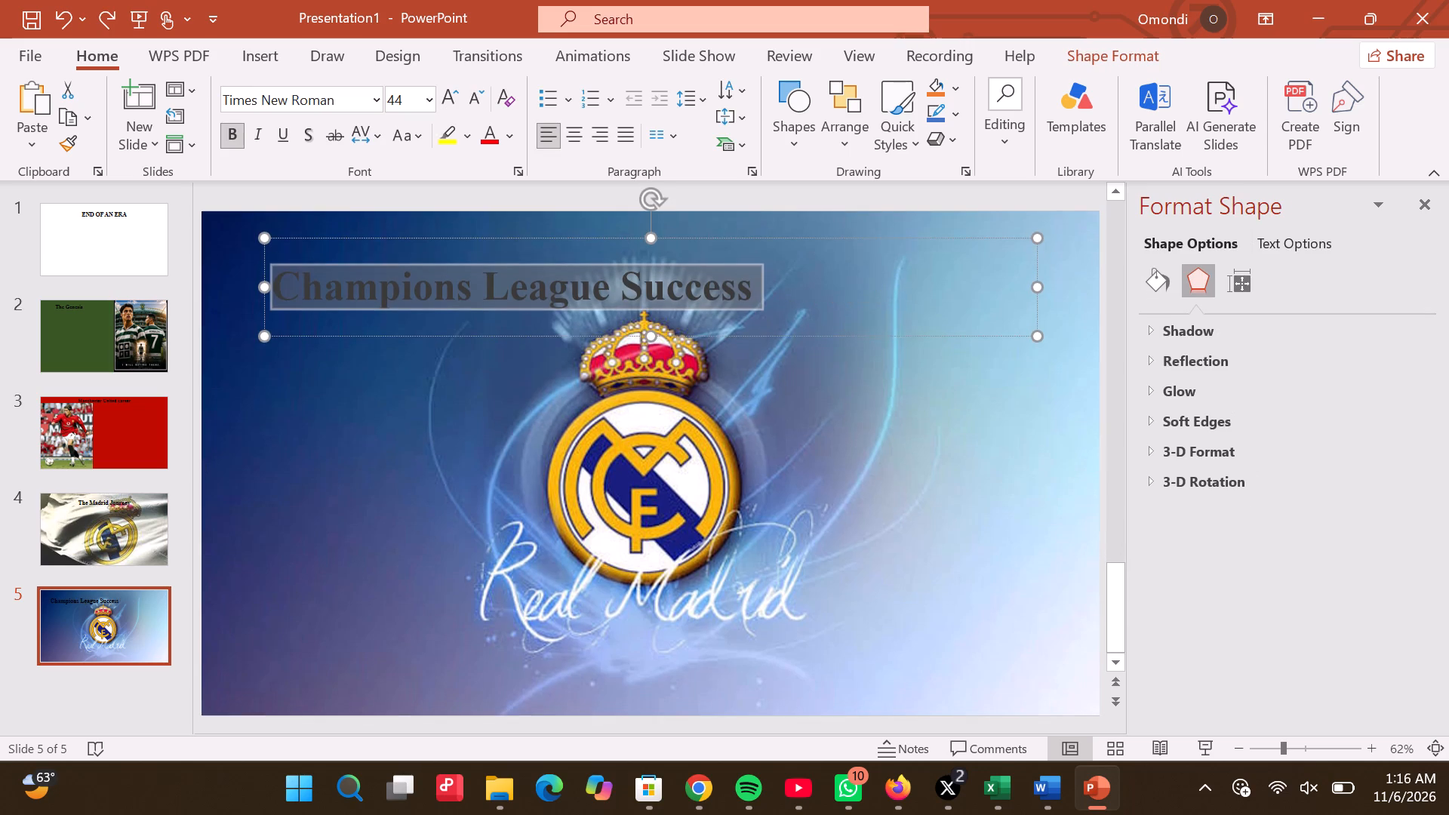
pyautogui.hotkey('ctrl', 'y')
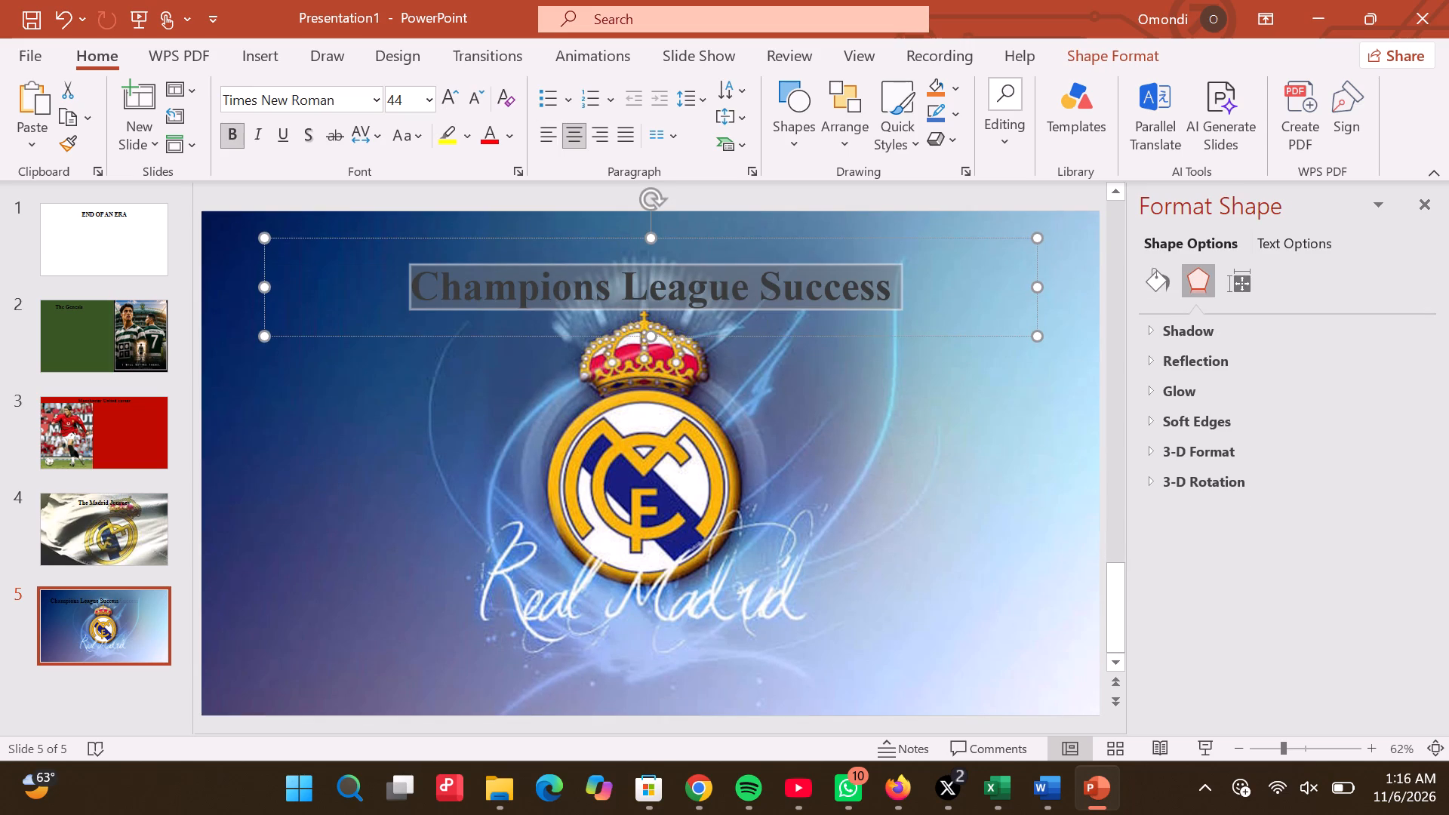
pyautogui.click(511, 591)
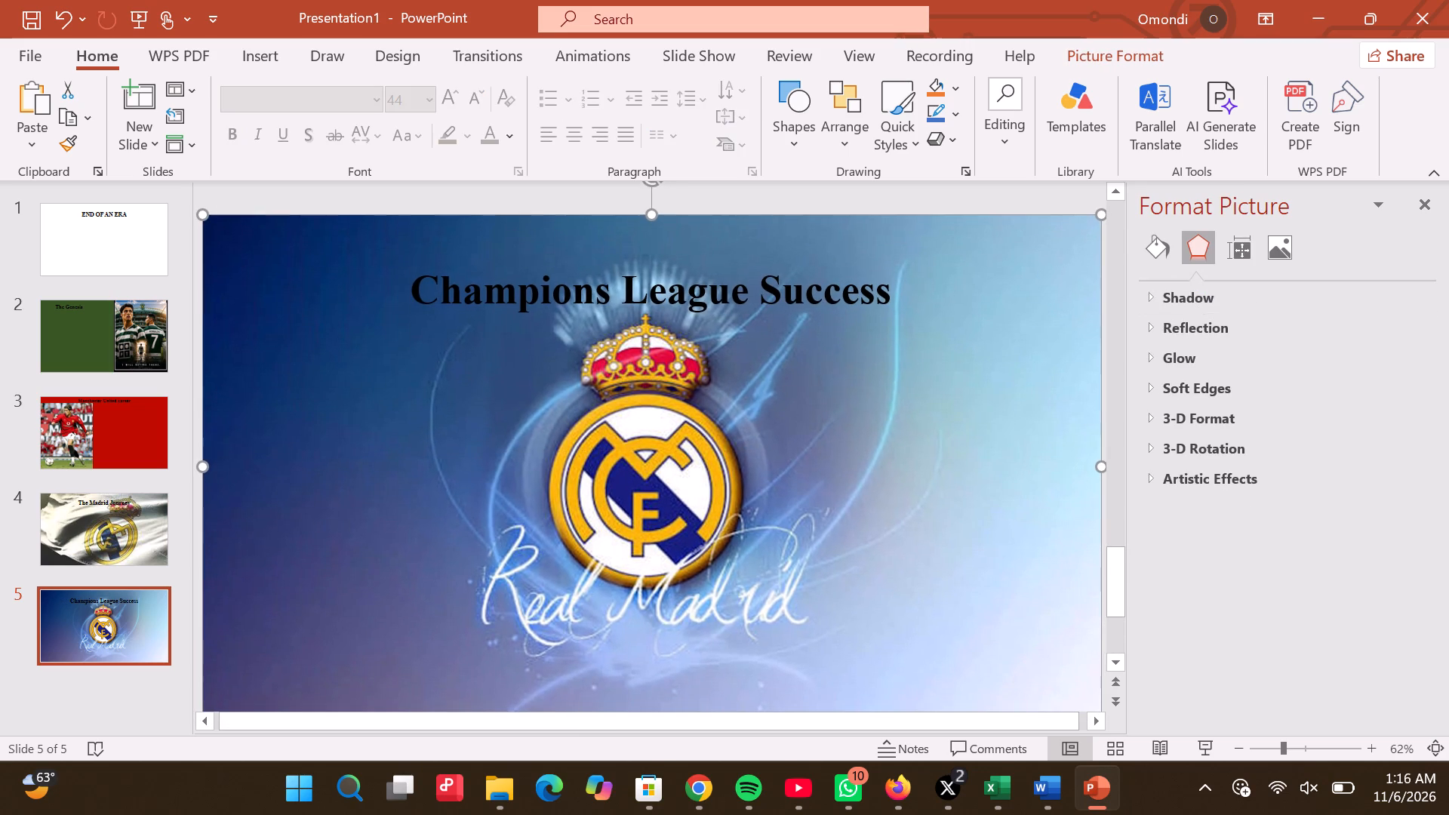
# Switch to Chrome and look through the "champions league" image results for a picture that suits slide 5.
pyautogui.click(683, 804)
pyautogui.click(761, 694)
pyautogui.scroll(-2, 505, 520)
pyautogui.scroll(-4, 568, 451)
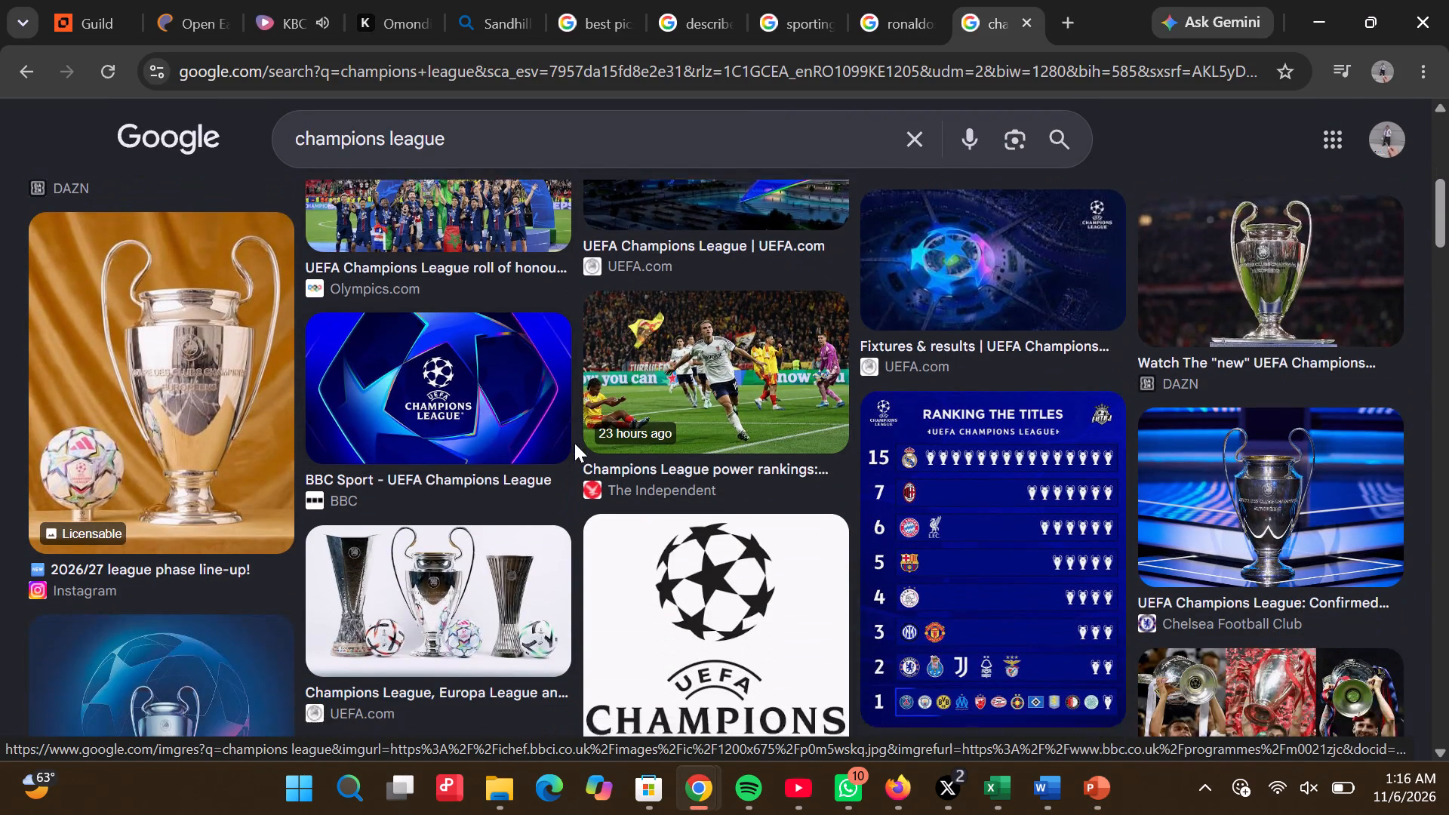
pyautogui.scroll(-1, 574, 443)
pyautogui.scroll(8, 589, 435)
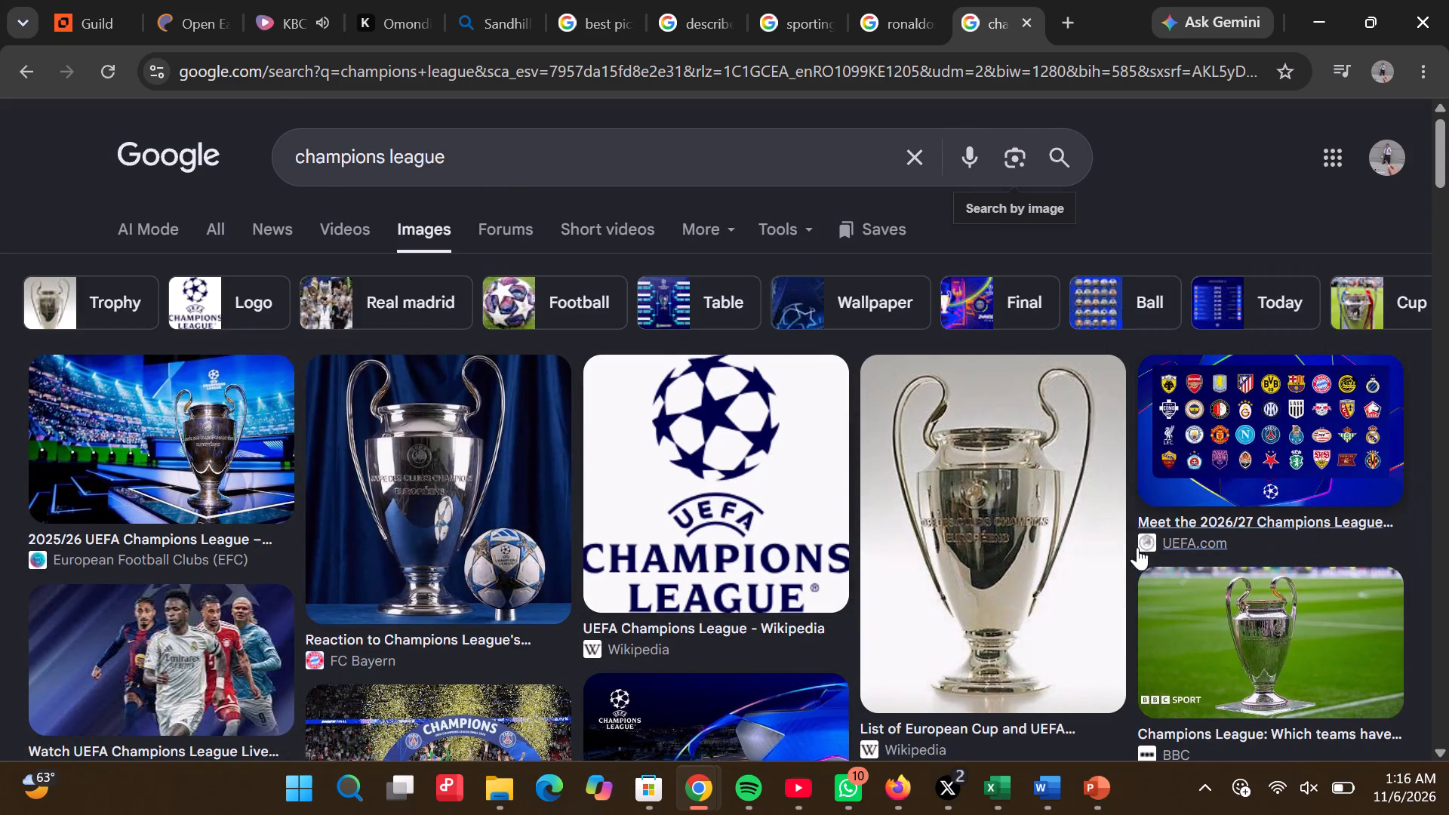
pyautogui.scroll(-1, 1014, 512)
pyautogui.moveTo(998, 463); pyautogui.dragTo(998, 474)
pyautogui.scroll(-2, 896, 506)
pyautogui.scroll(-1, 1223, 432)
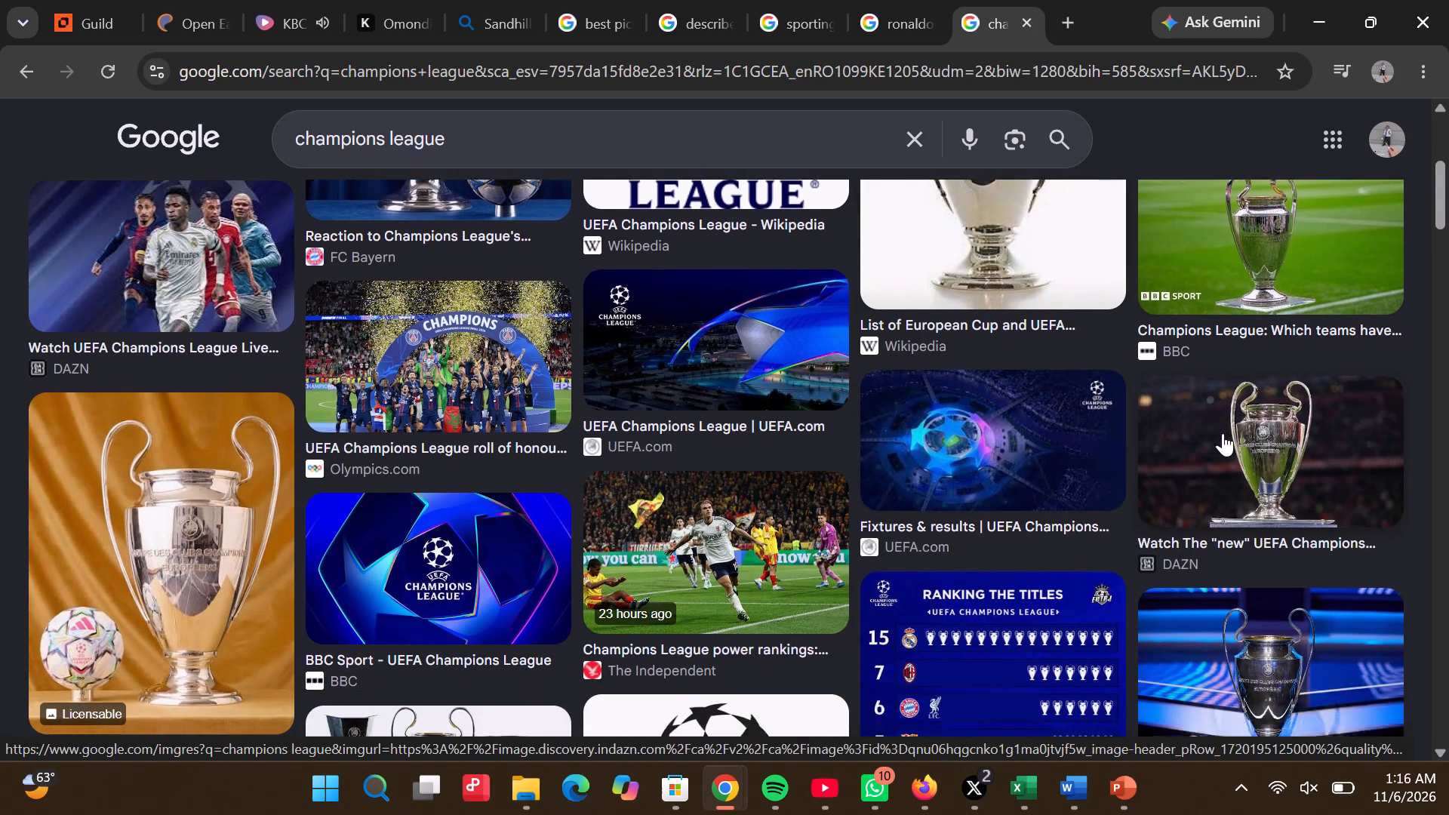
pyautogui.scroll(-2, 1184, 460)
pyautogui.scroll(-1, 875, 506)
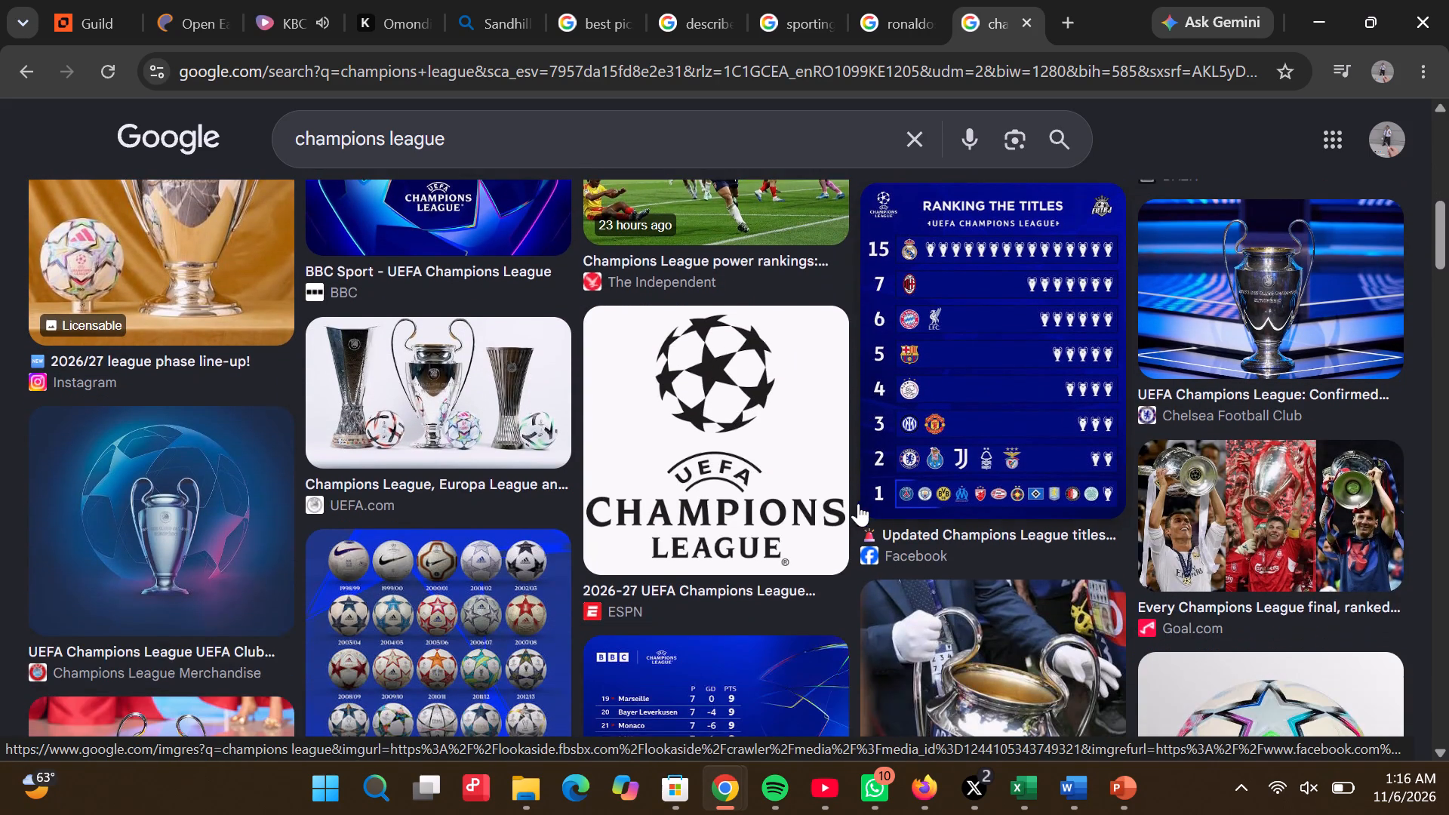
pyautogui.scroll(-3, 829, 507)
pyautogui.scroll(-2, 655, 457)
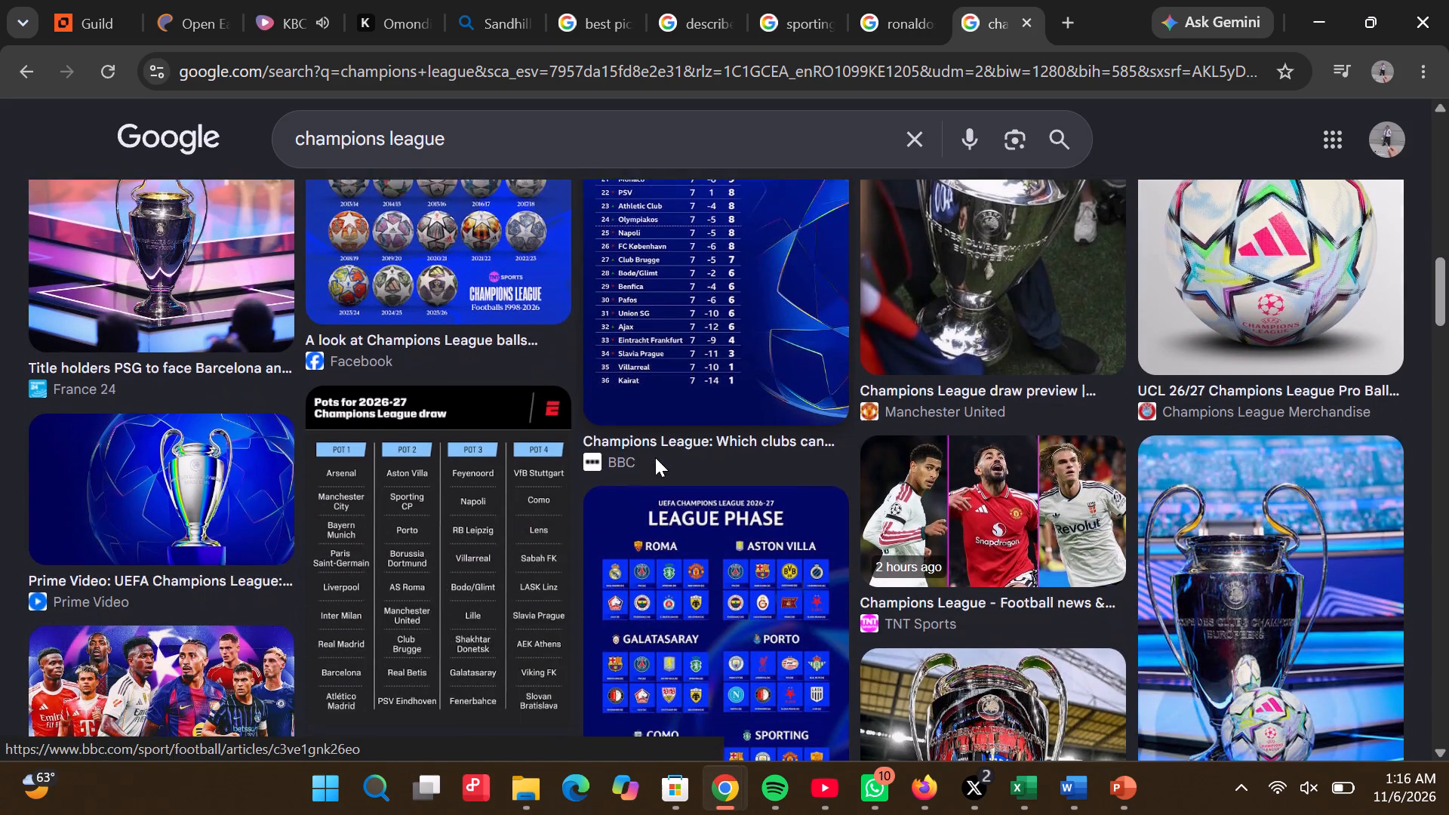
pyautogui.scroll(-7, 655, 457)
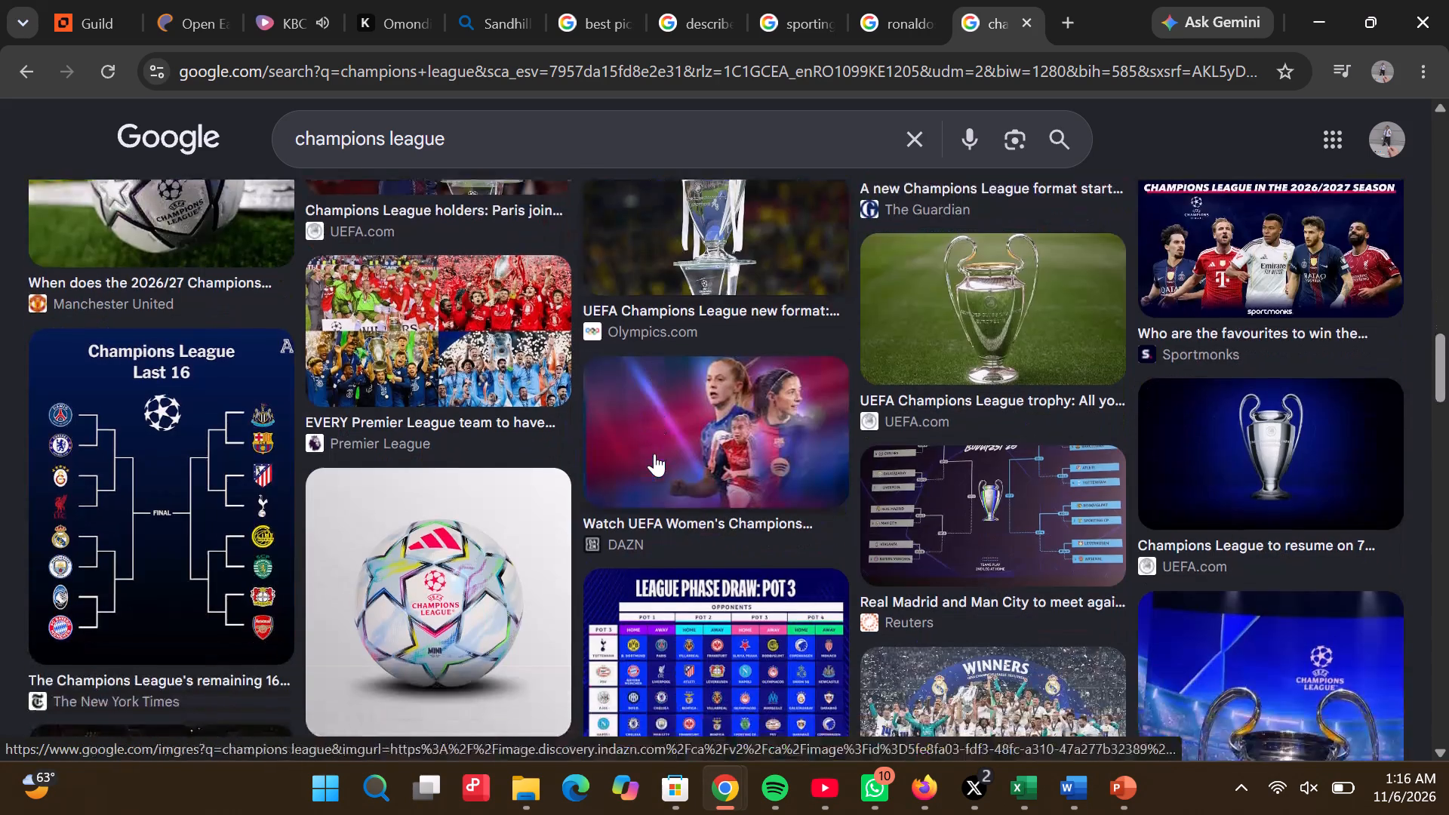
pyautogui.scroll(2, 654, 453)
pyautogui.scroll(-2, 654, 447)
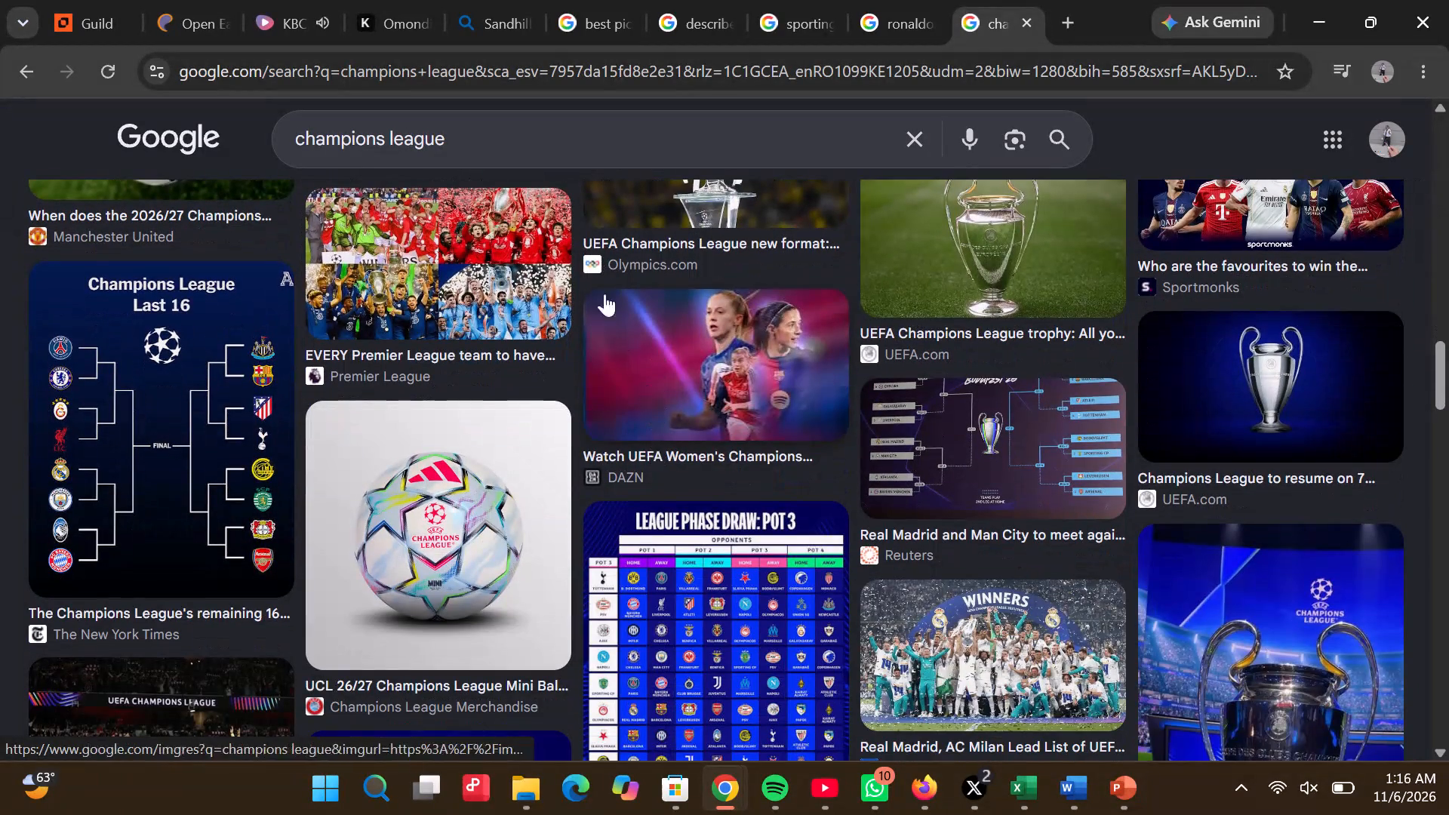
# Refine the image search to "champions league trophy".
pyautogui.click(562, 143)
pyautogui.press('space')
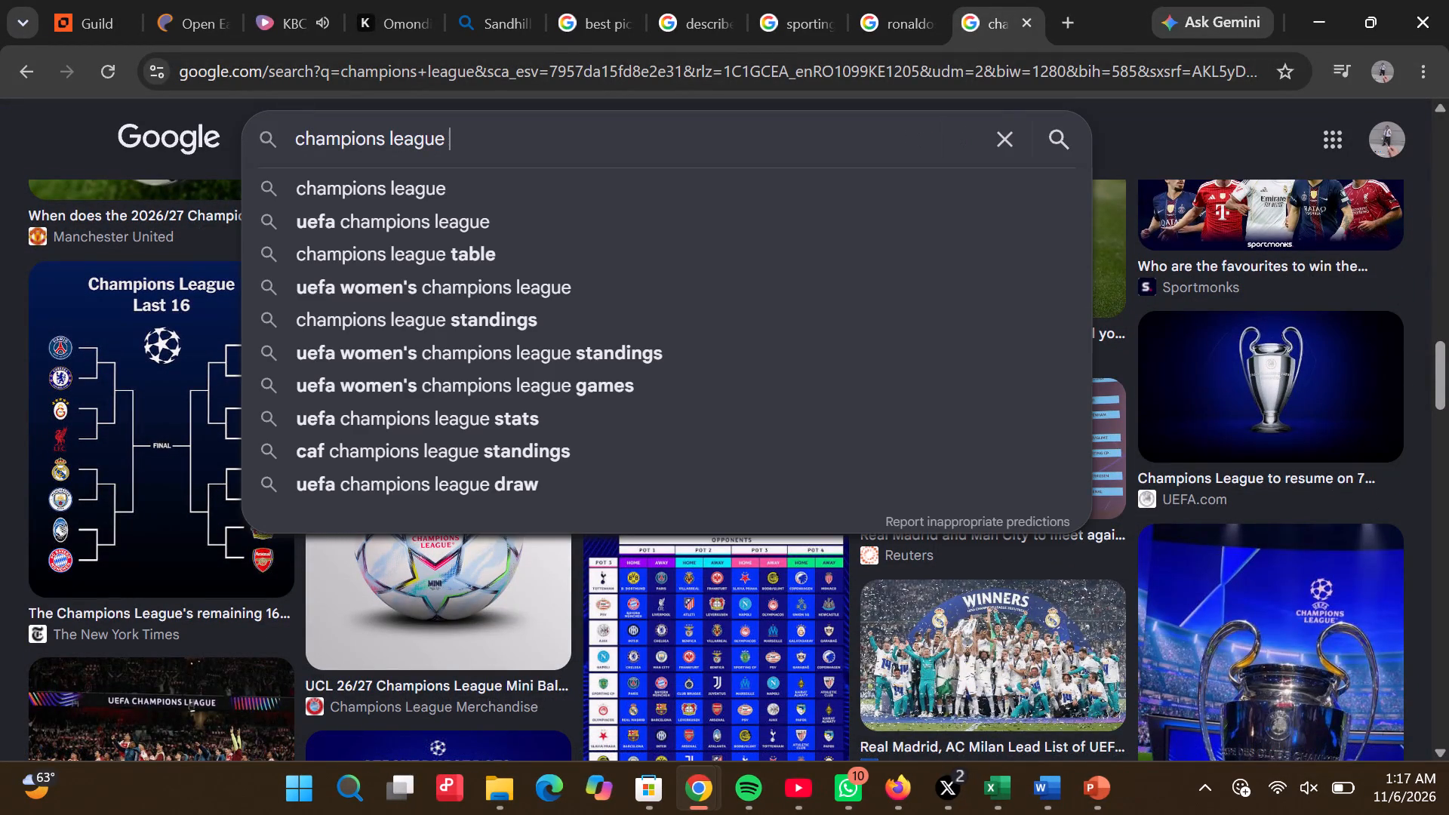
pyautogui.write('t')
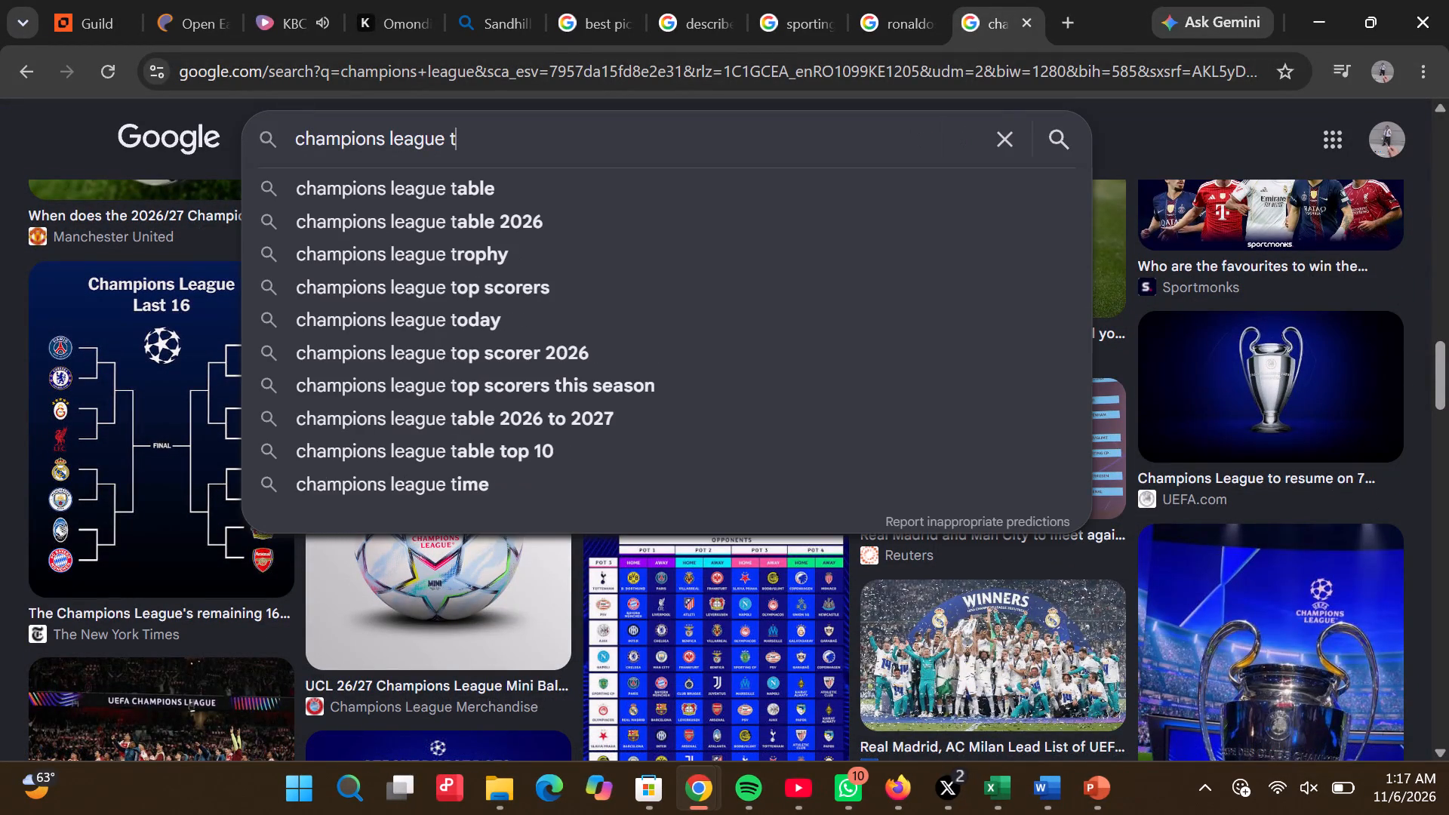
pyautogui.click(555, 238)
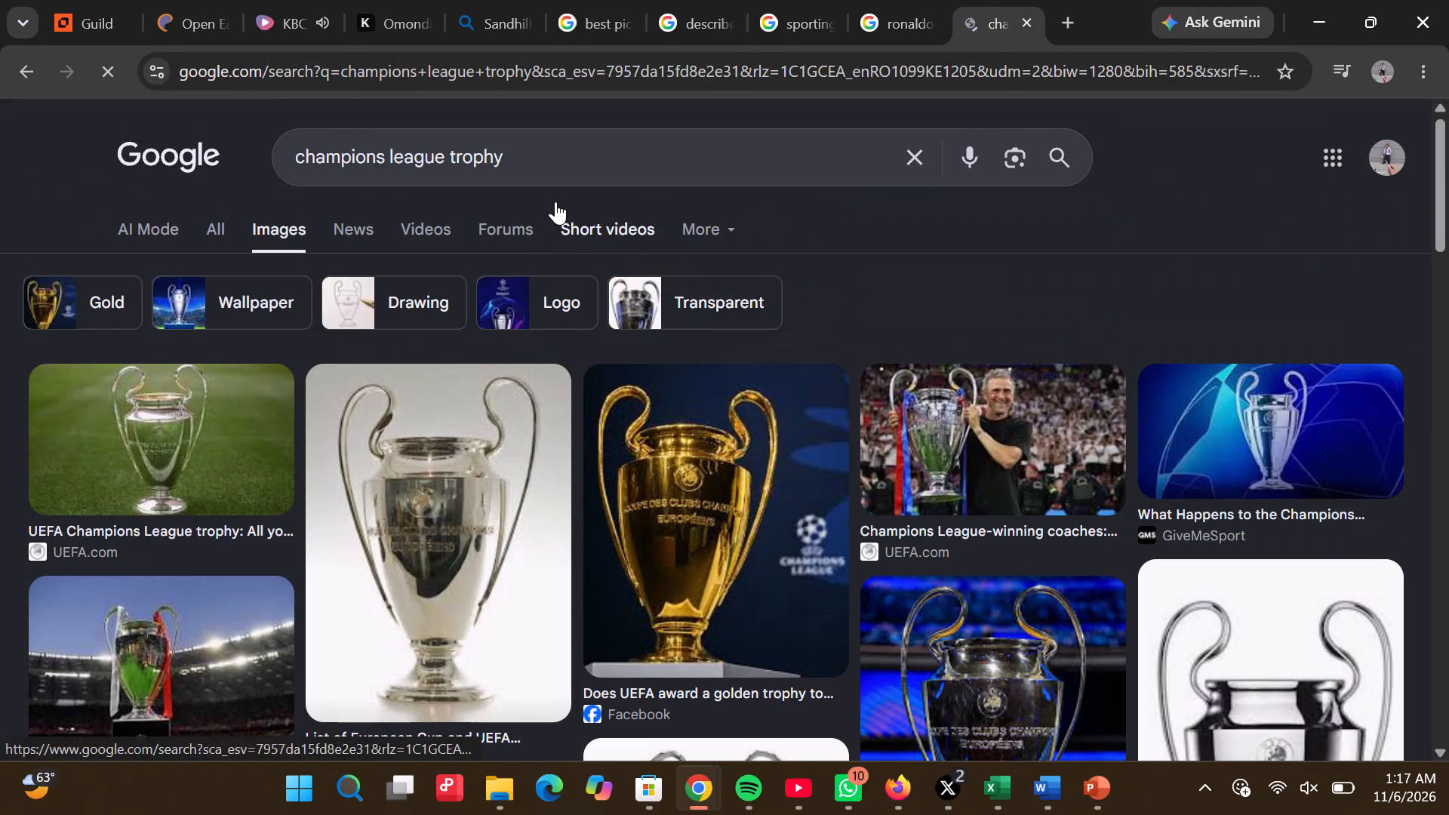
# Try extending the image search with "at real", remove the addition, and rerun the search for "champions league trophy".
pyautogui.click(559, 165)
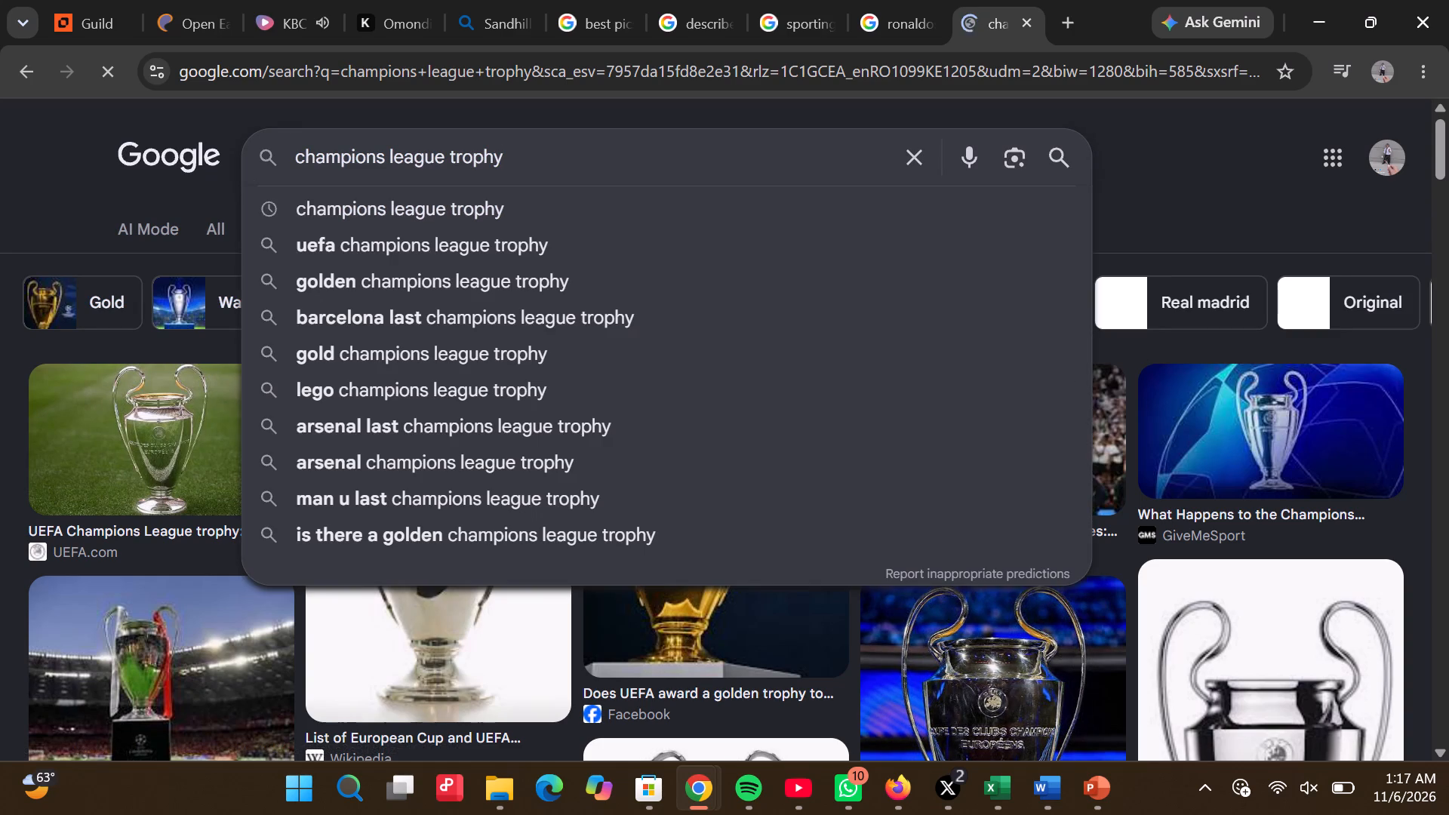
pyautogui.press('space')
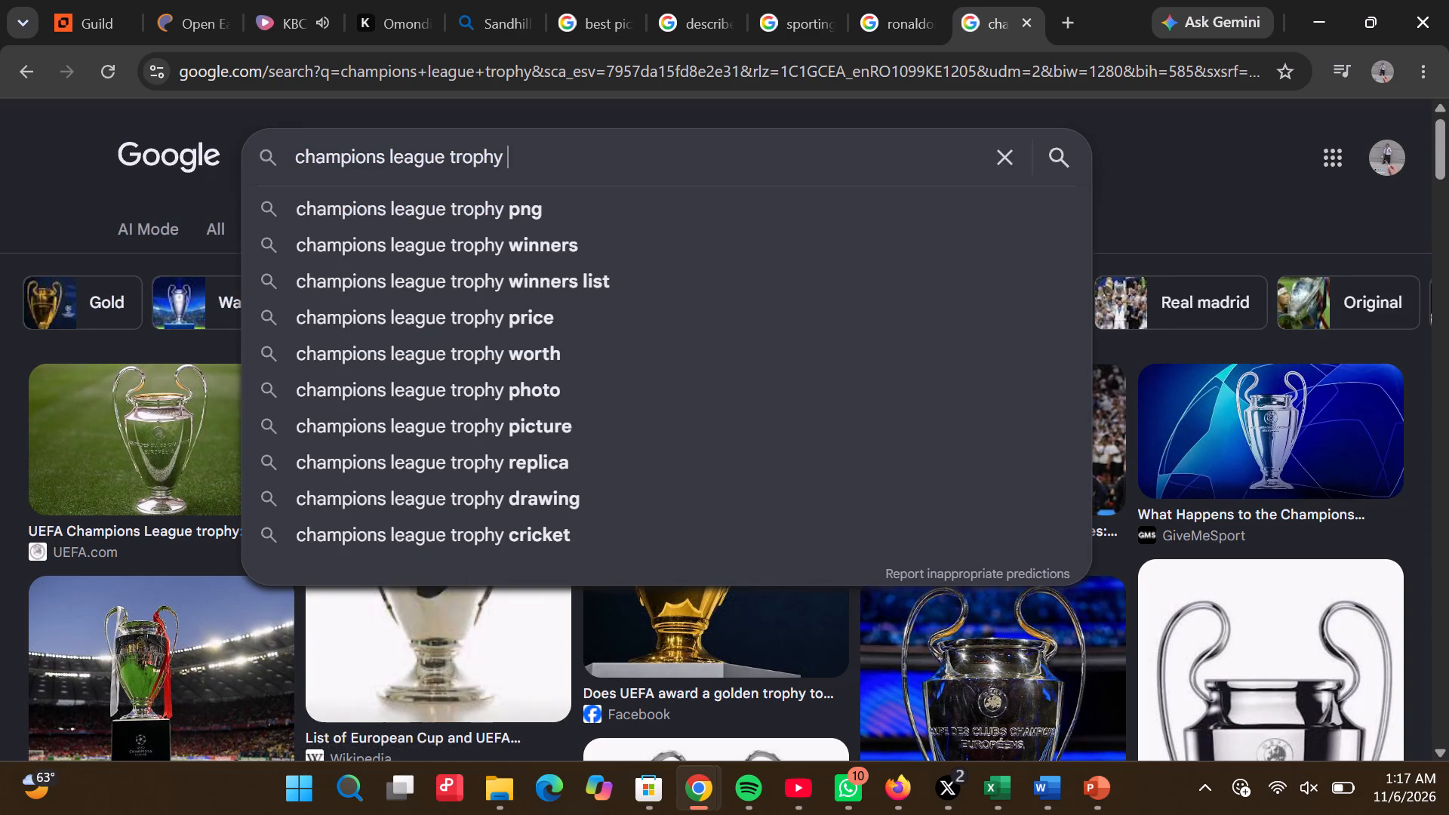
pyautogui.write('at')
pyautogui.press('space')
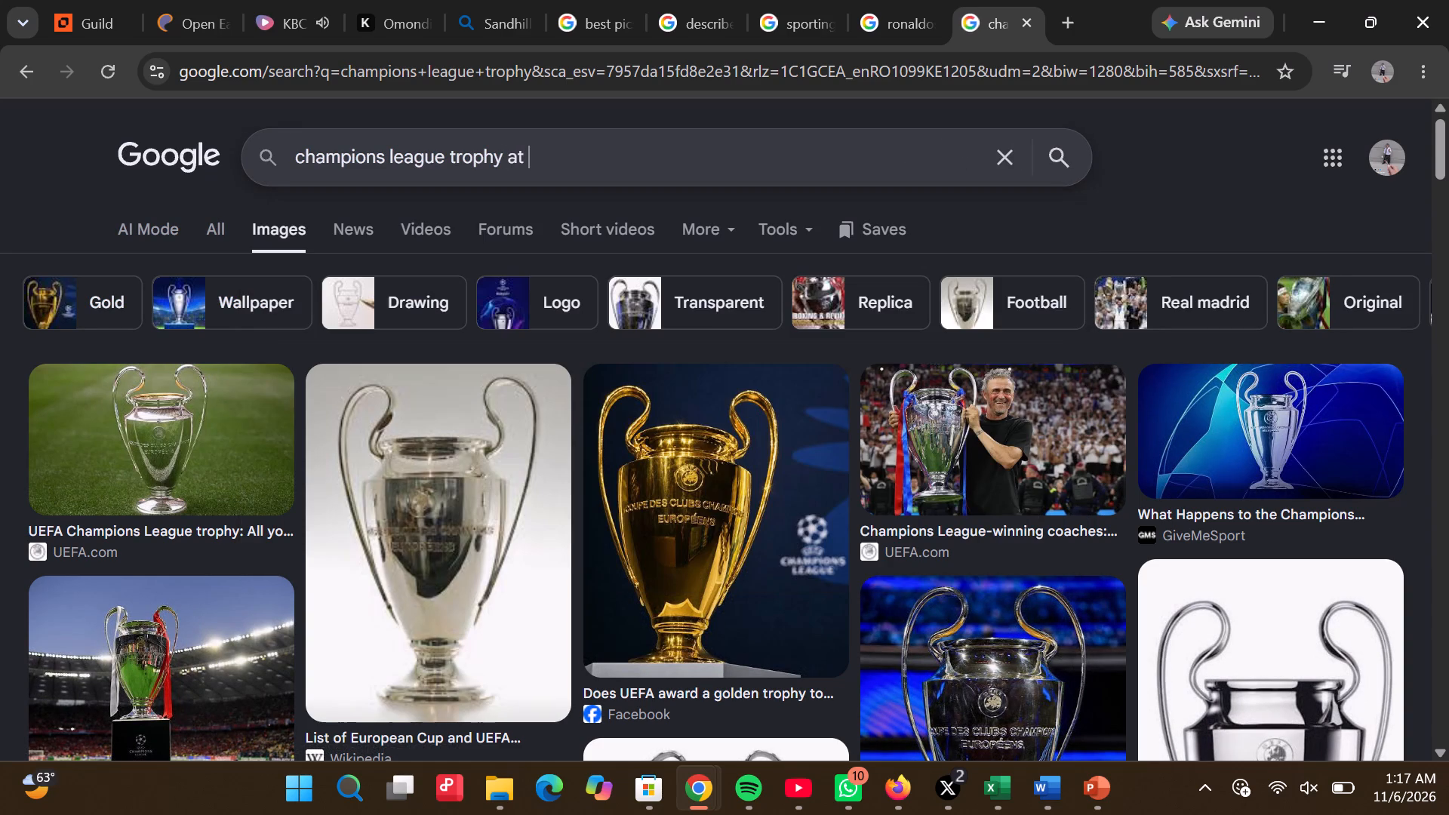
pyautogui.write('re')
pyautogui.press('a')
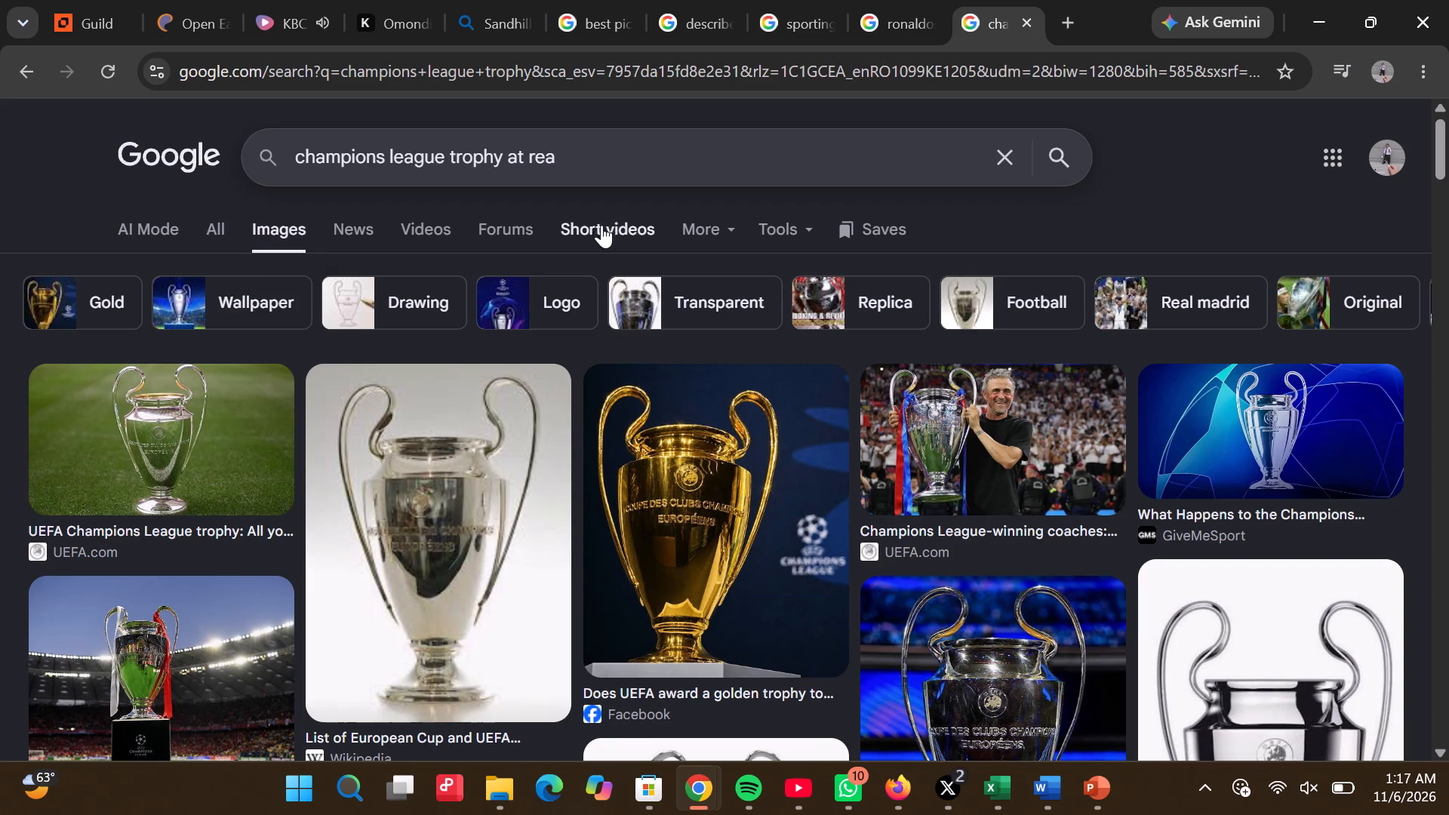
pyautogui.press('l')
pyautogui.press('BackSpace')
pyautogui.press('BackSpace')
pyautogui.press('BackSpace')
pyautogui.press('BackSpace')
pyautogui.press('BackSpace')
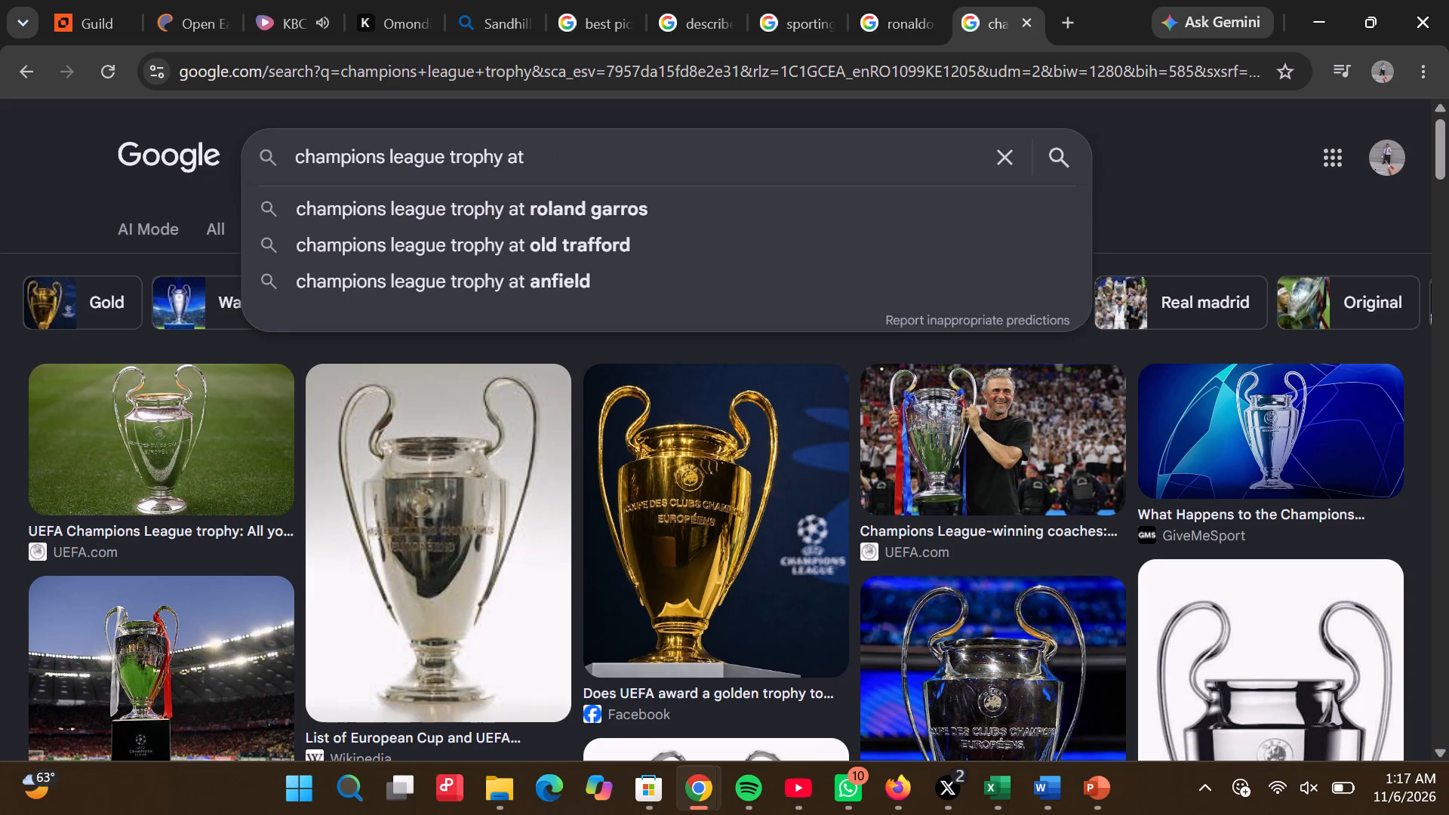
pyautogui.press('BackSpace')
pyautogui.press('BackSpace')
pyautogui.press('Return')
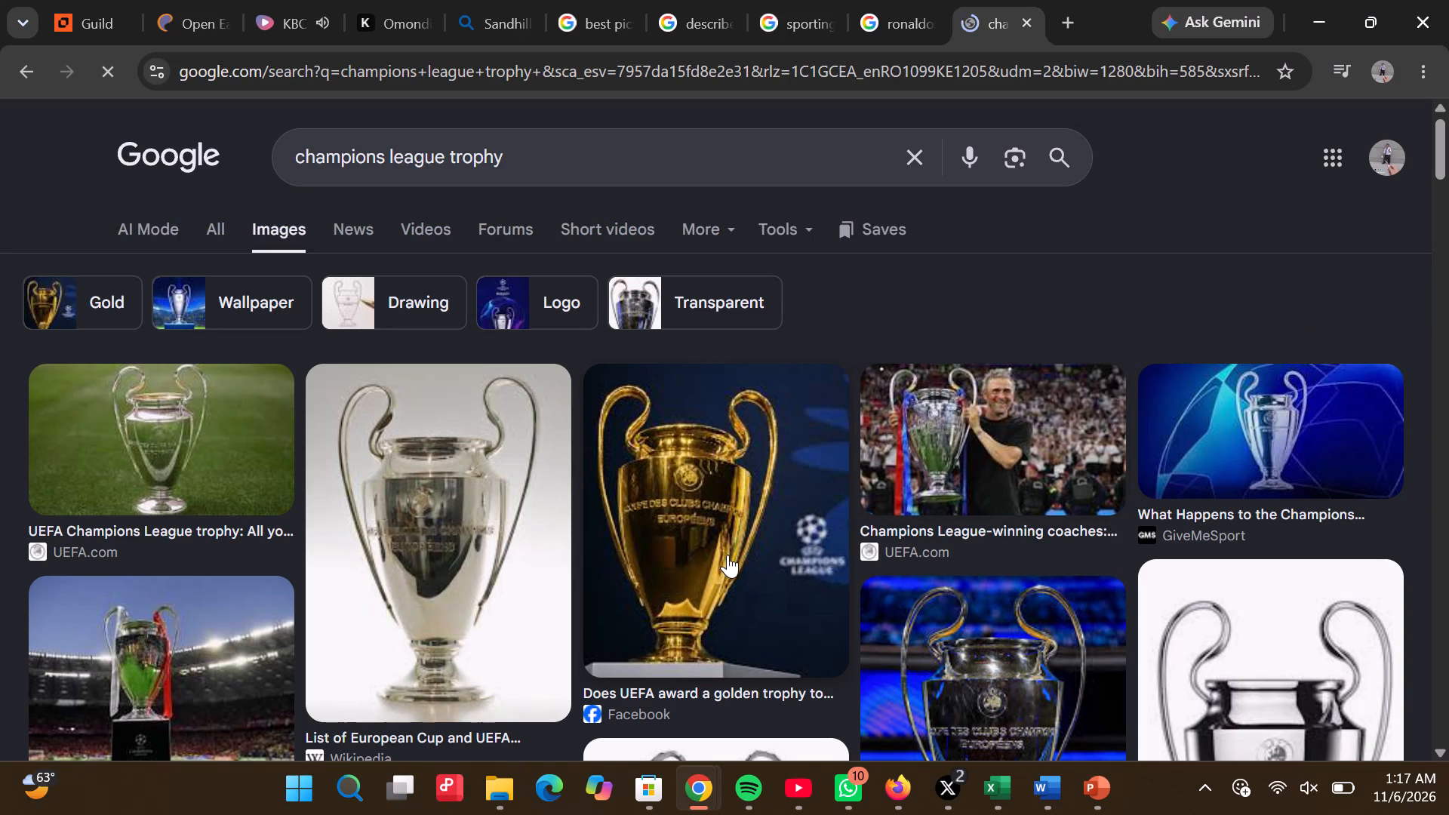
# Look through the "champions league trophy" image results for a trophy picture suited to the Champions League Success slide.
pyautogui.scroll(-2, 558, 531)
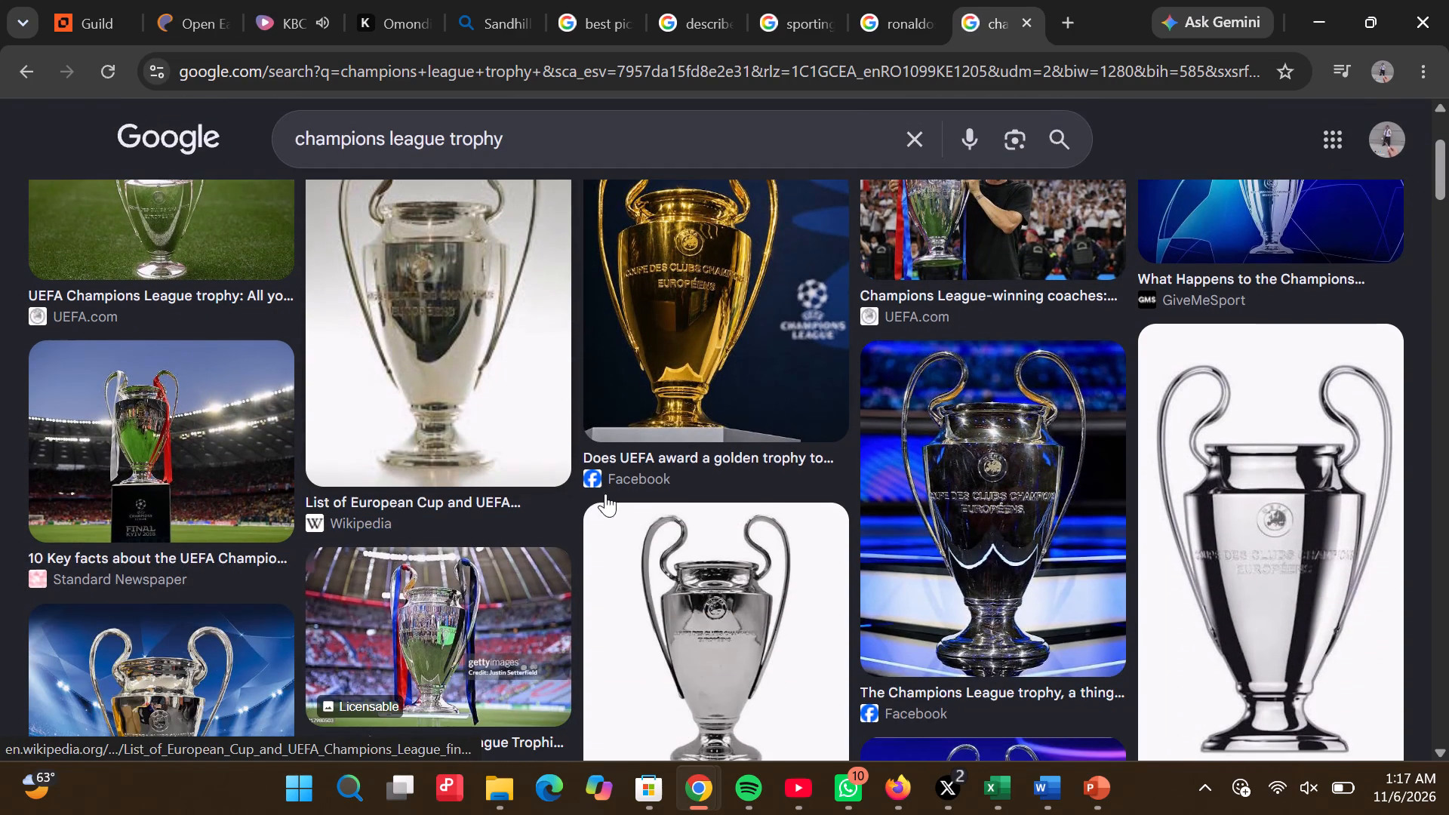
pyautogui.scroll(-3, 689, 449)
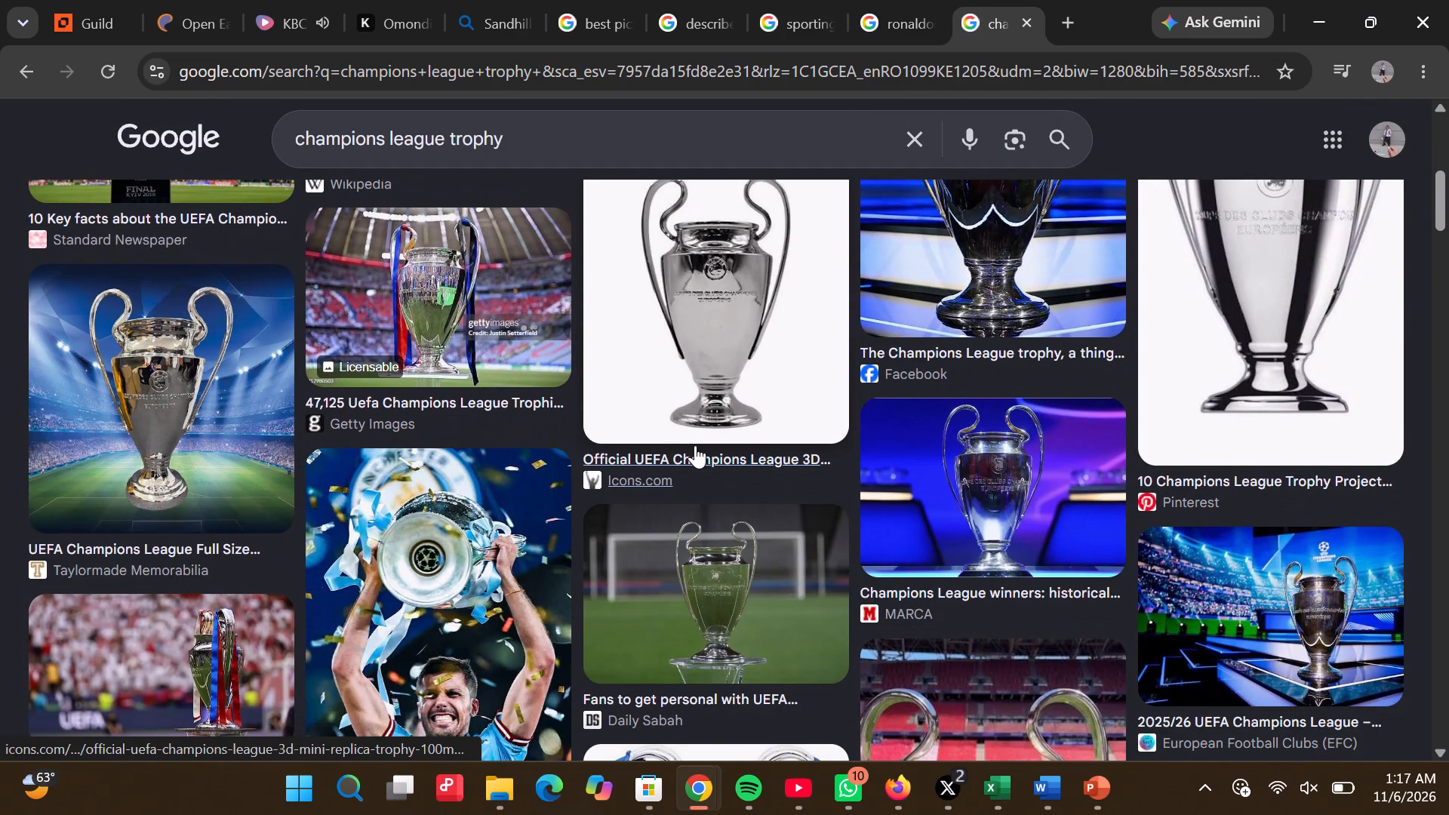
pyautogui.scroll(-4, 837, 407)
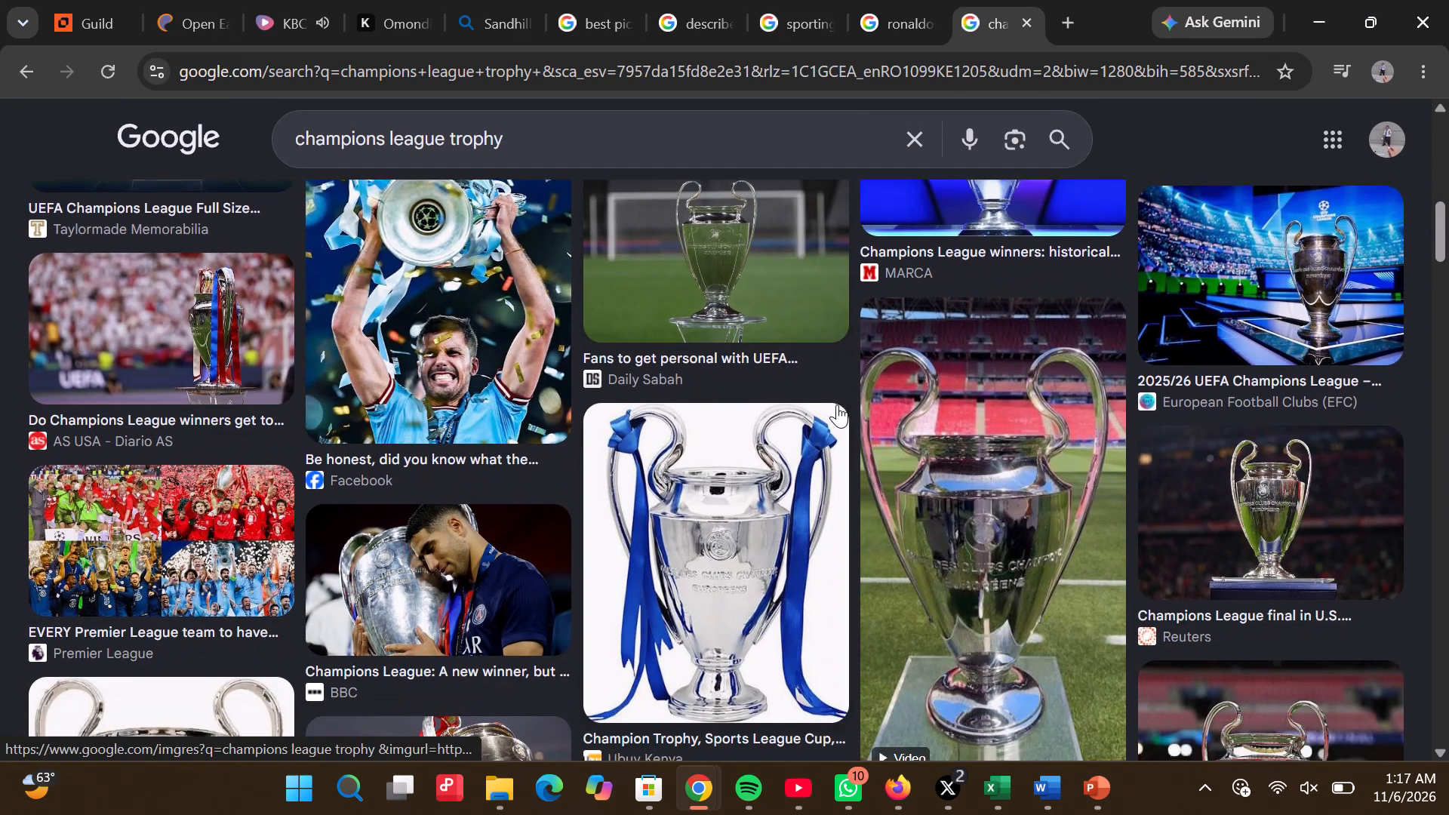
pyautogui.scroll(-5, 837, 404)
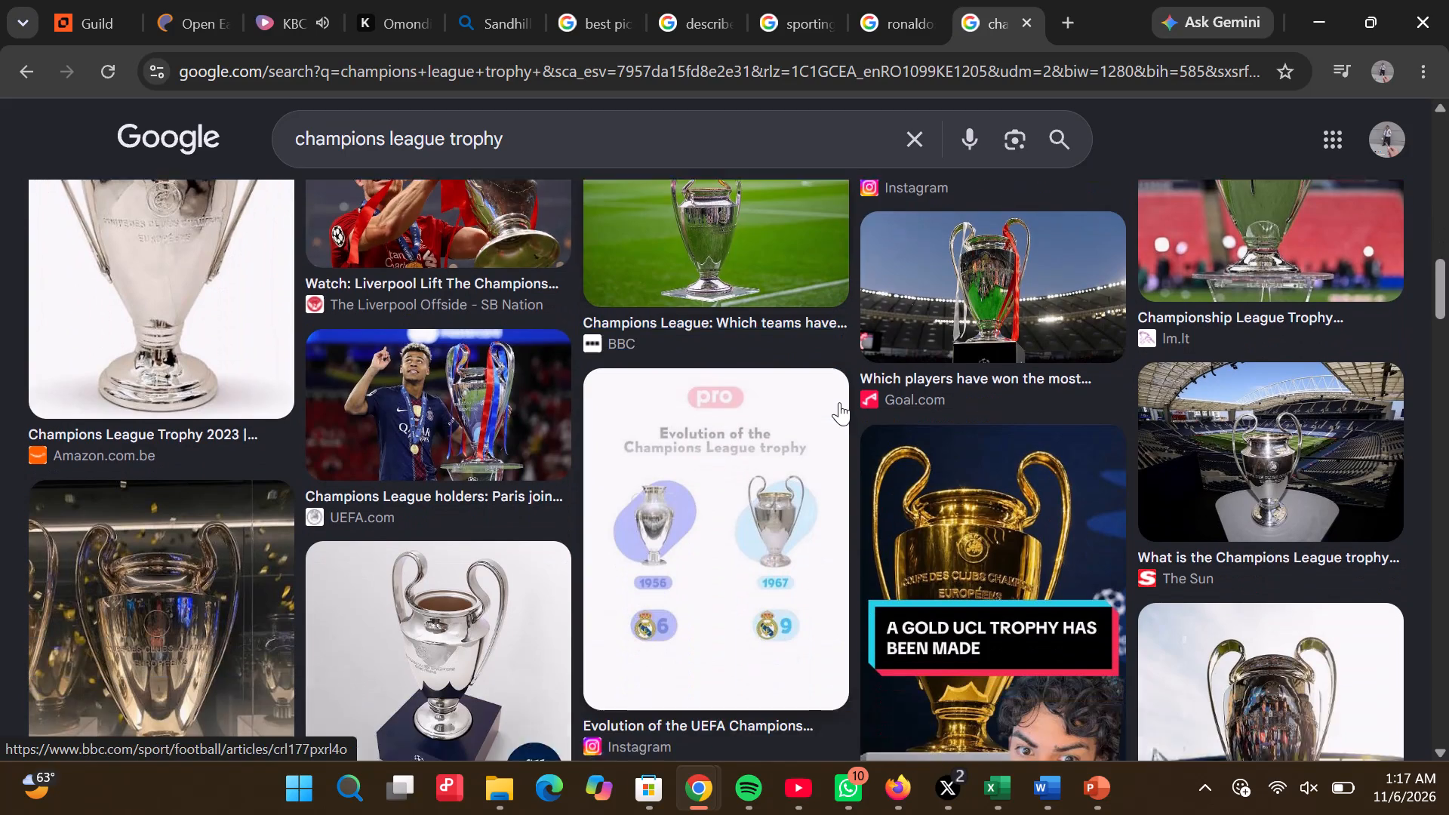
pyautogui.scroll(-5, 839, 402)
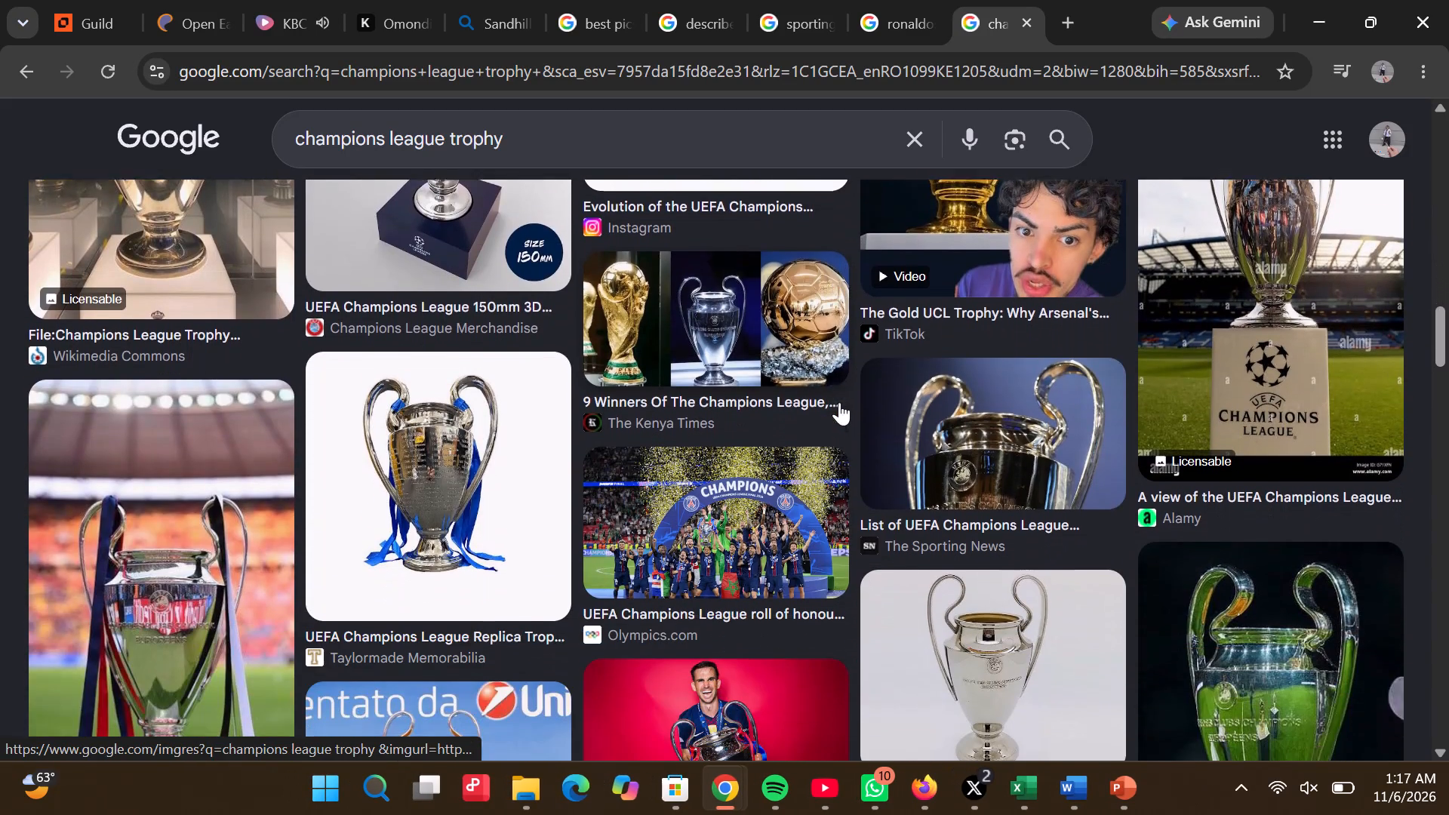
pyautogui.scroll(-3, 839, 402)
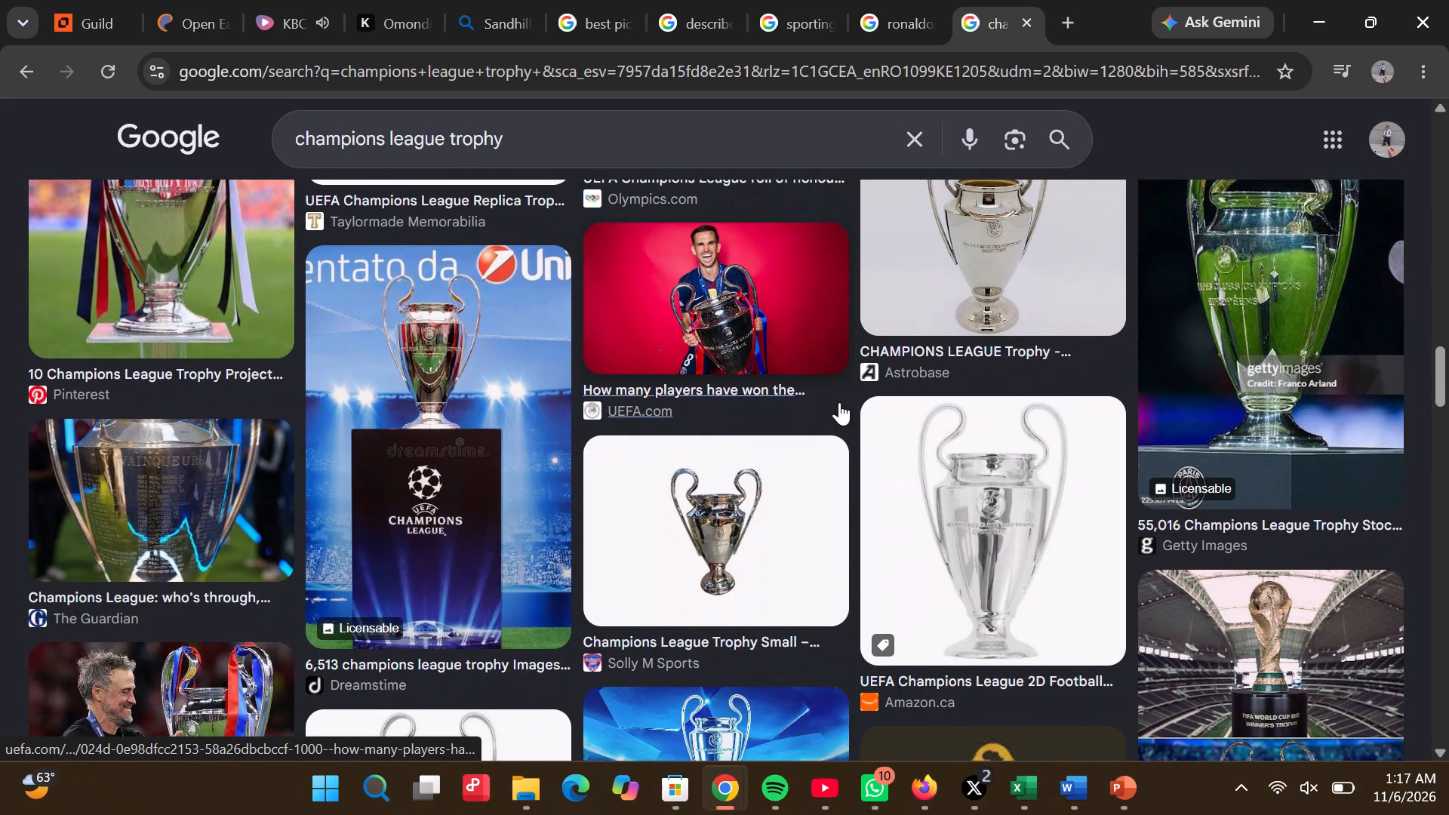
pyautogui.scroll(-3, 839, 402)
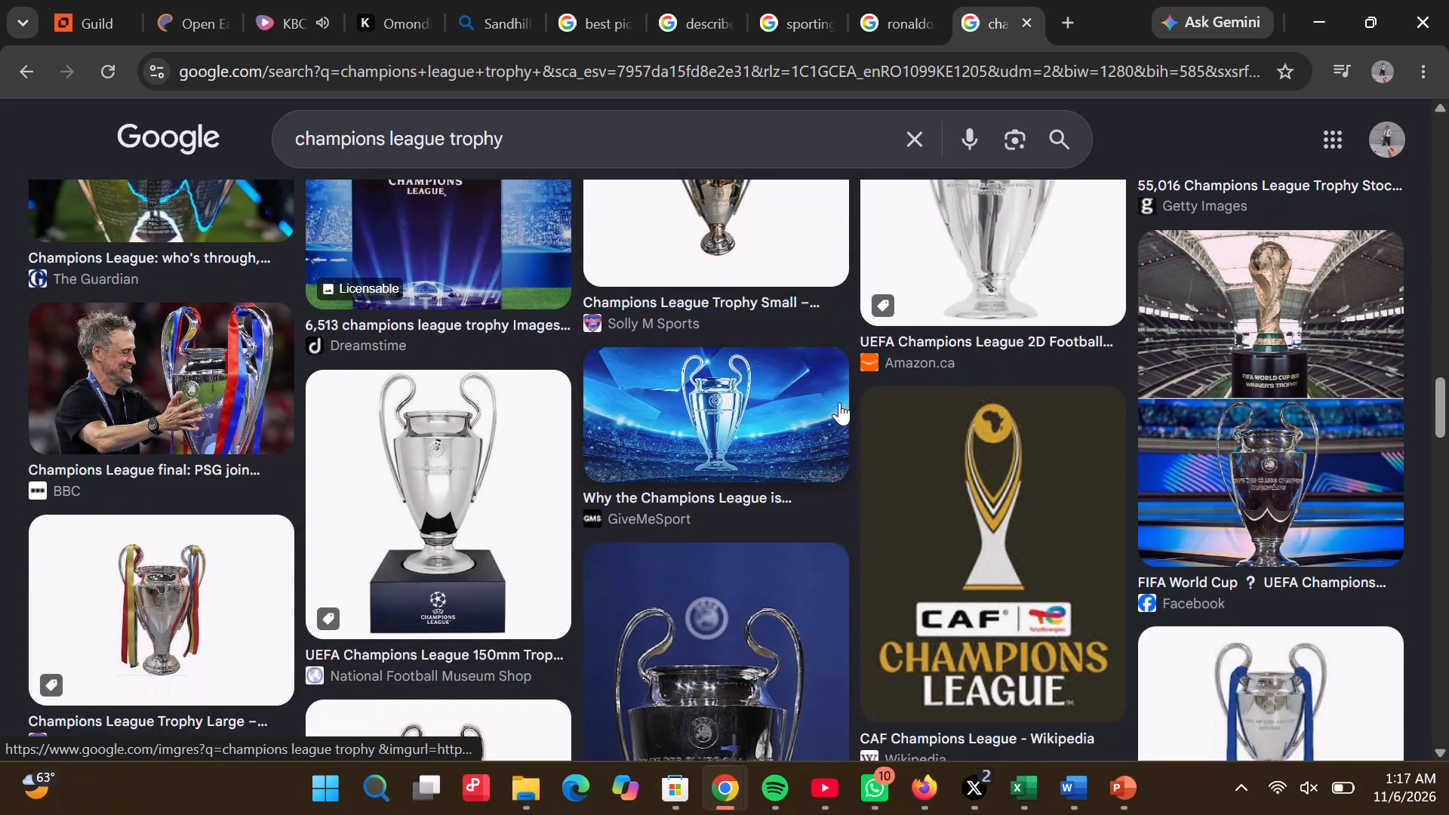
pyautogui.scroll(-4, 839, 402)
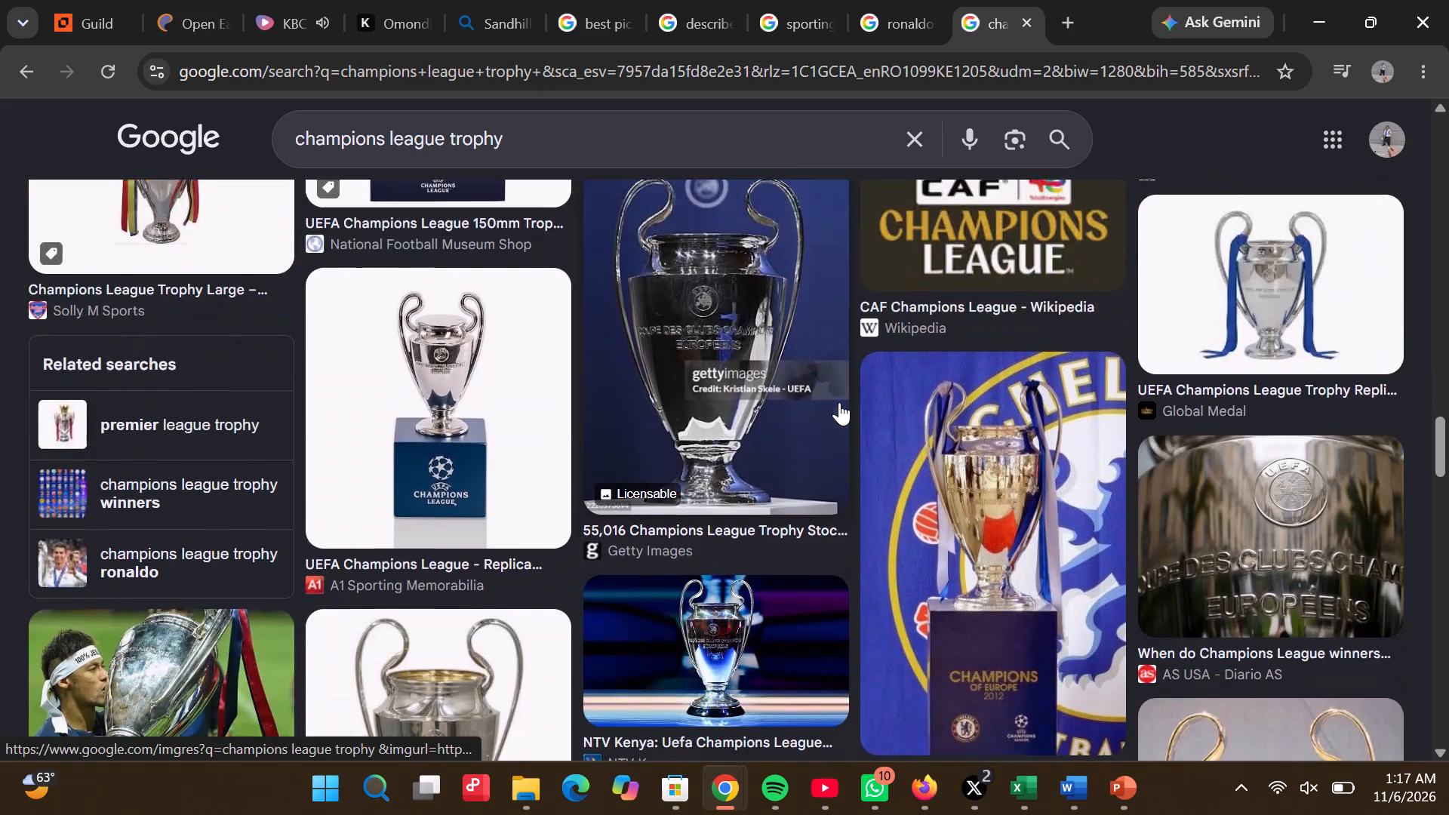
pyautogui.scroll(-3, 839, 402)
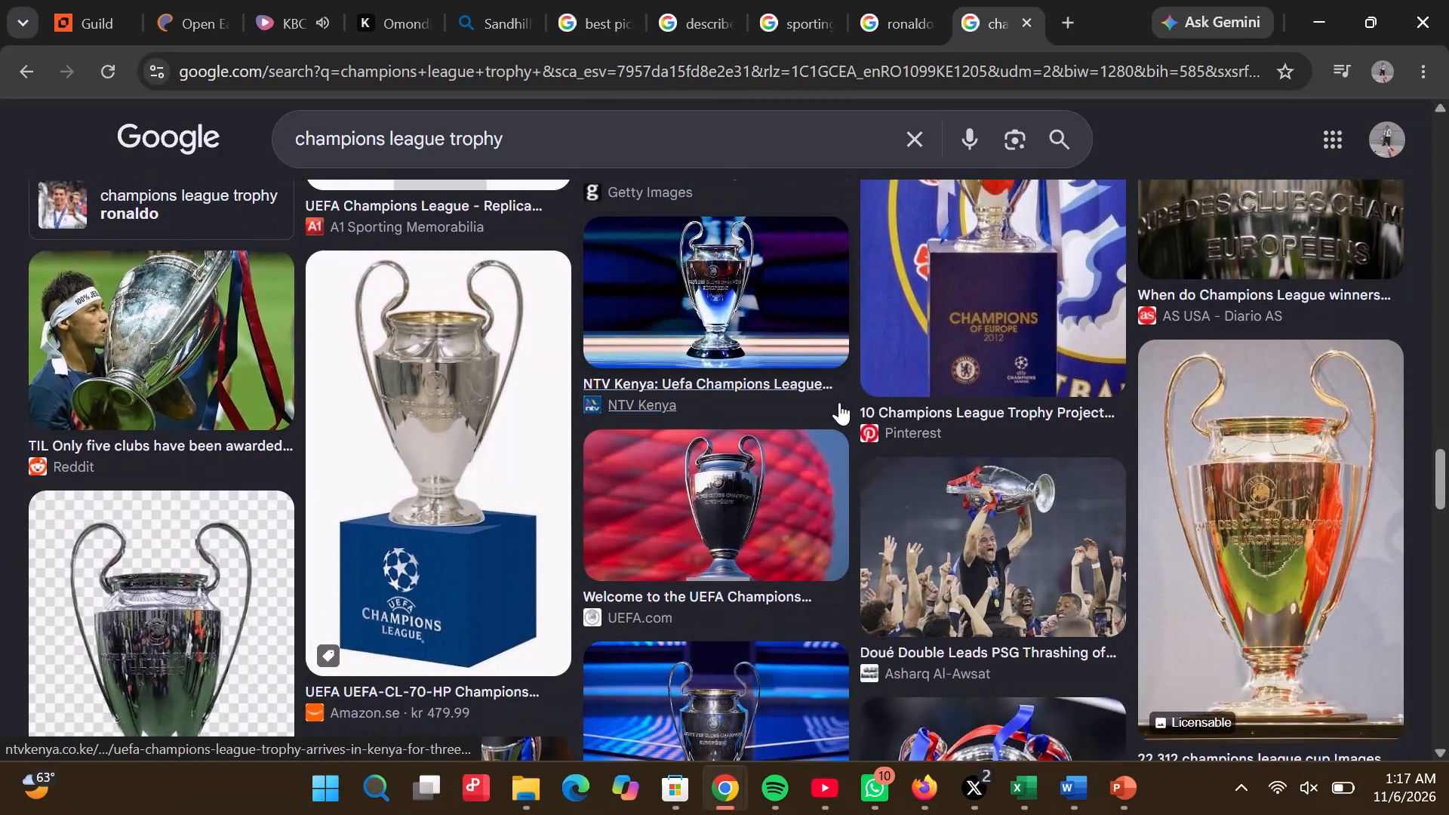
pyautogui.scroll(-1, 839, 402)
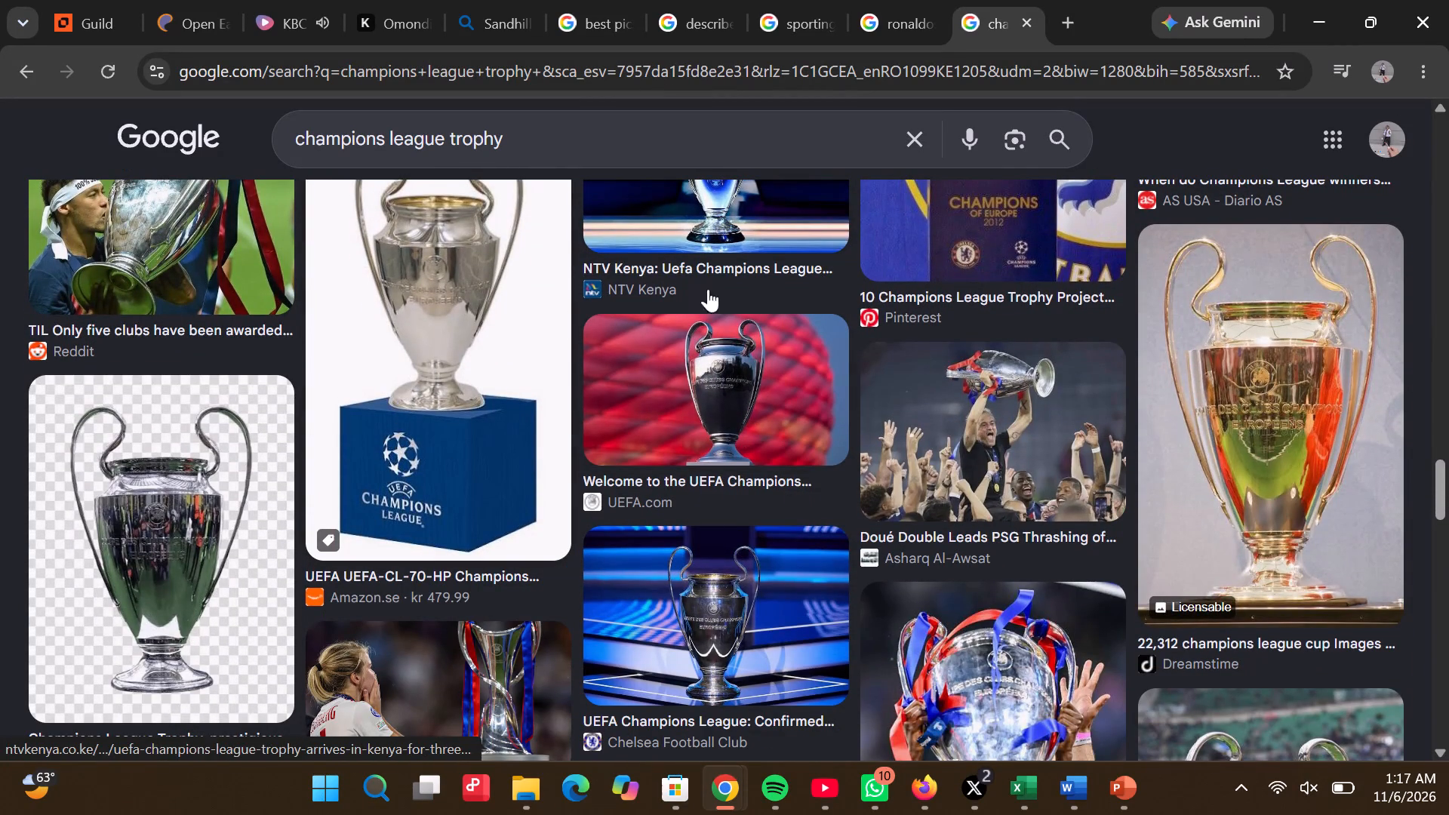
pyautogui.scroll(16, 881, 284)
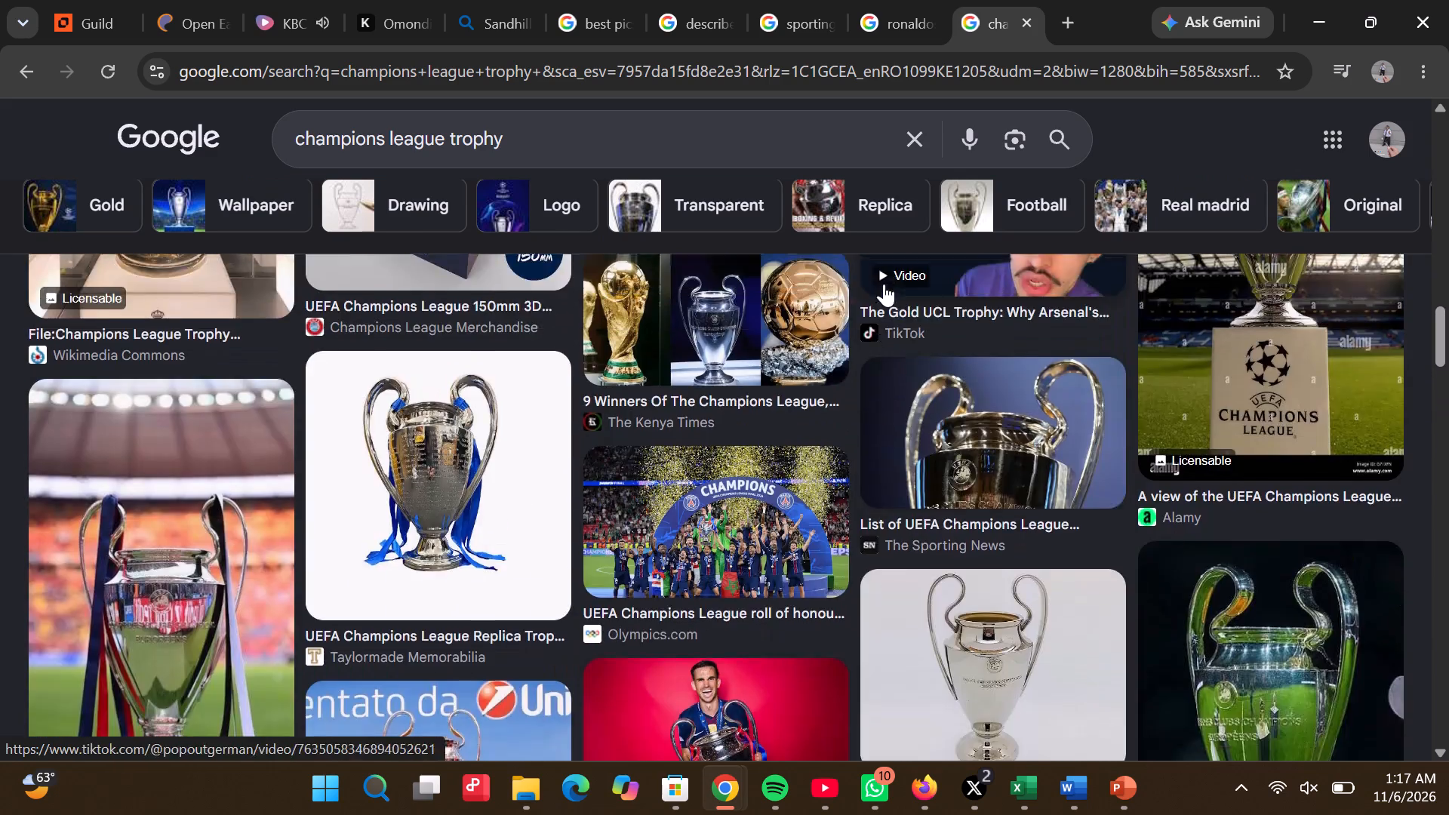
pyautogui.scroll(18, 884, 284)
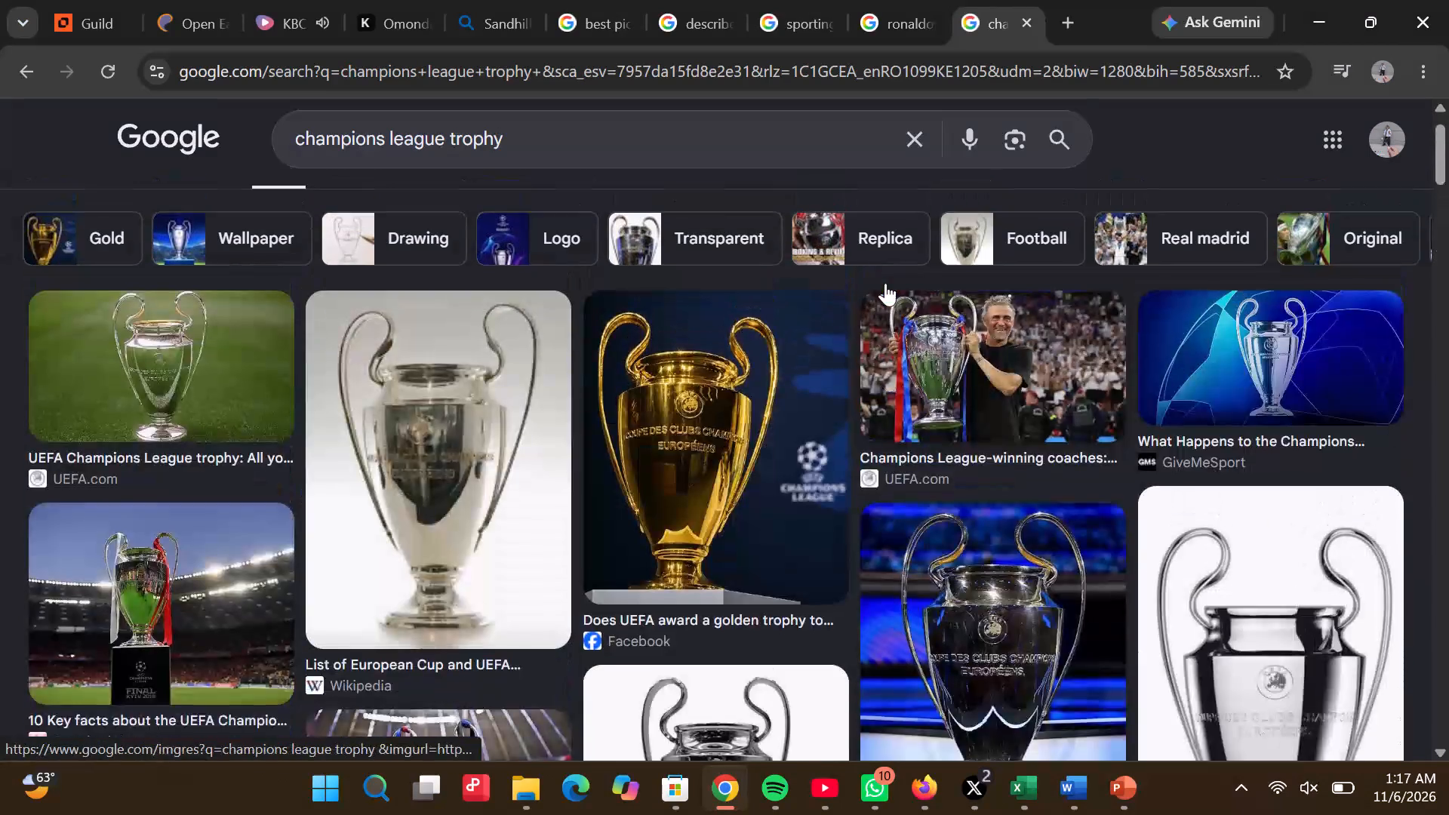
pyautogui.scroll(-6, 885, 284)
pyautogui.scroll(4, 885, 284)
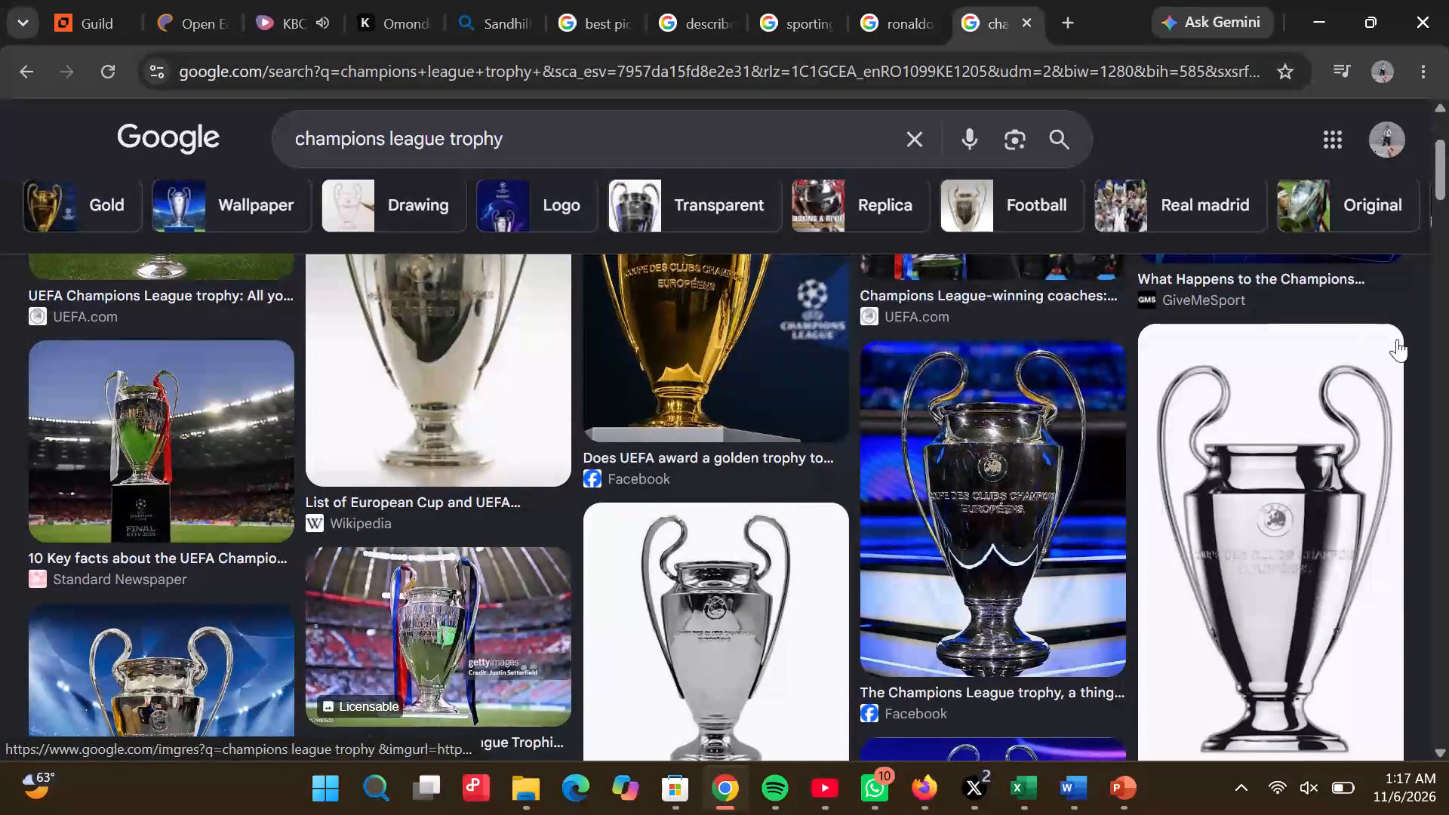
pyautogui.scroll(-1, 1323, 454)
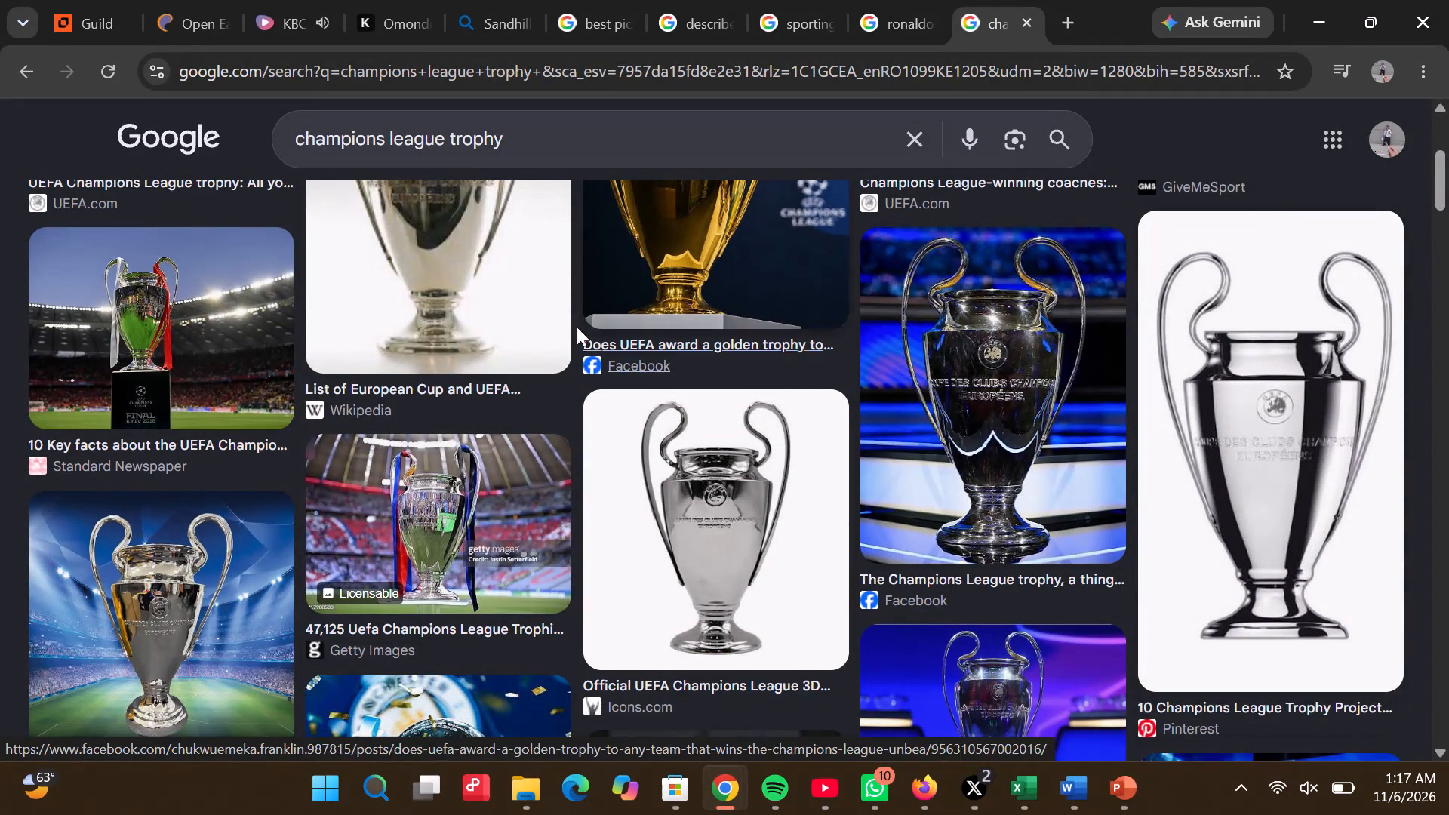
pyautogui.scroll(2, 521, 337)
pyautogui.scroll(4, 432, 454)
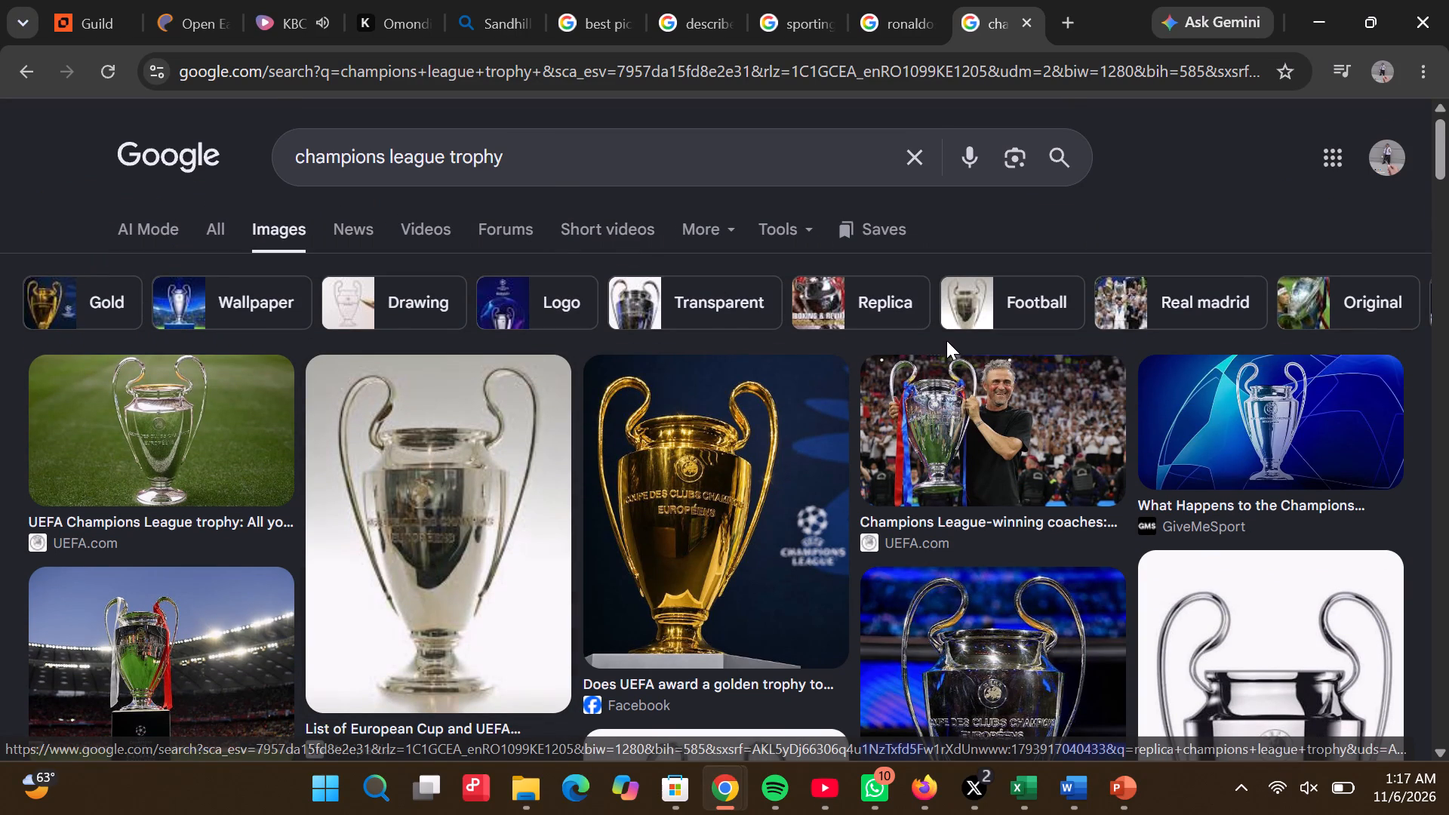
# Narrow the trophy images to Real Madrid and look through the results for a suitable trophy picture.
pyautogui.click(1144, 312)
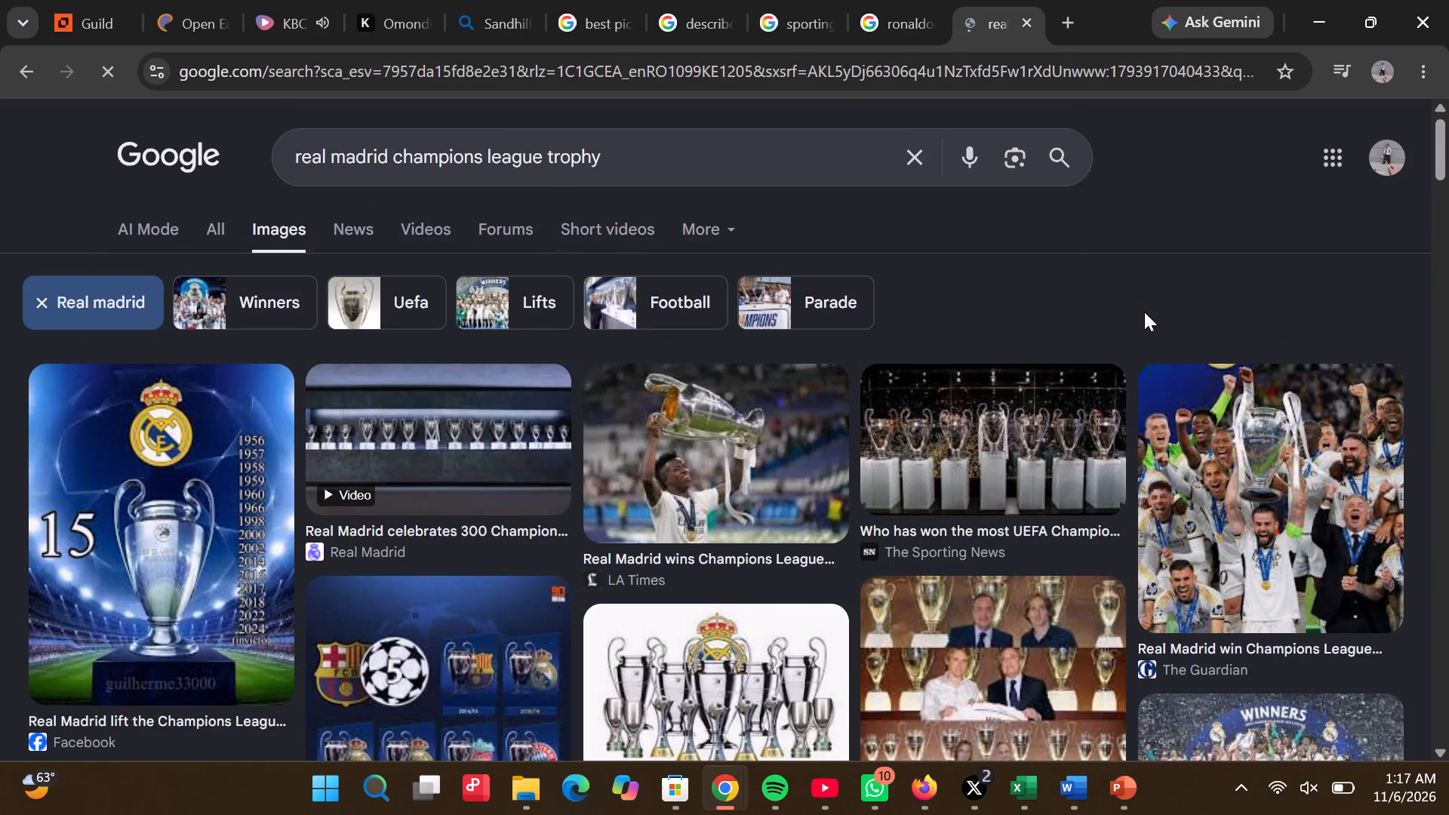
pyautogui.scroll(-1, 764, 589)
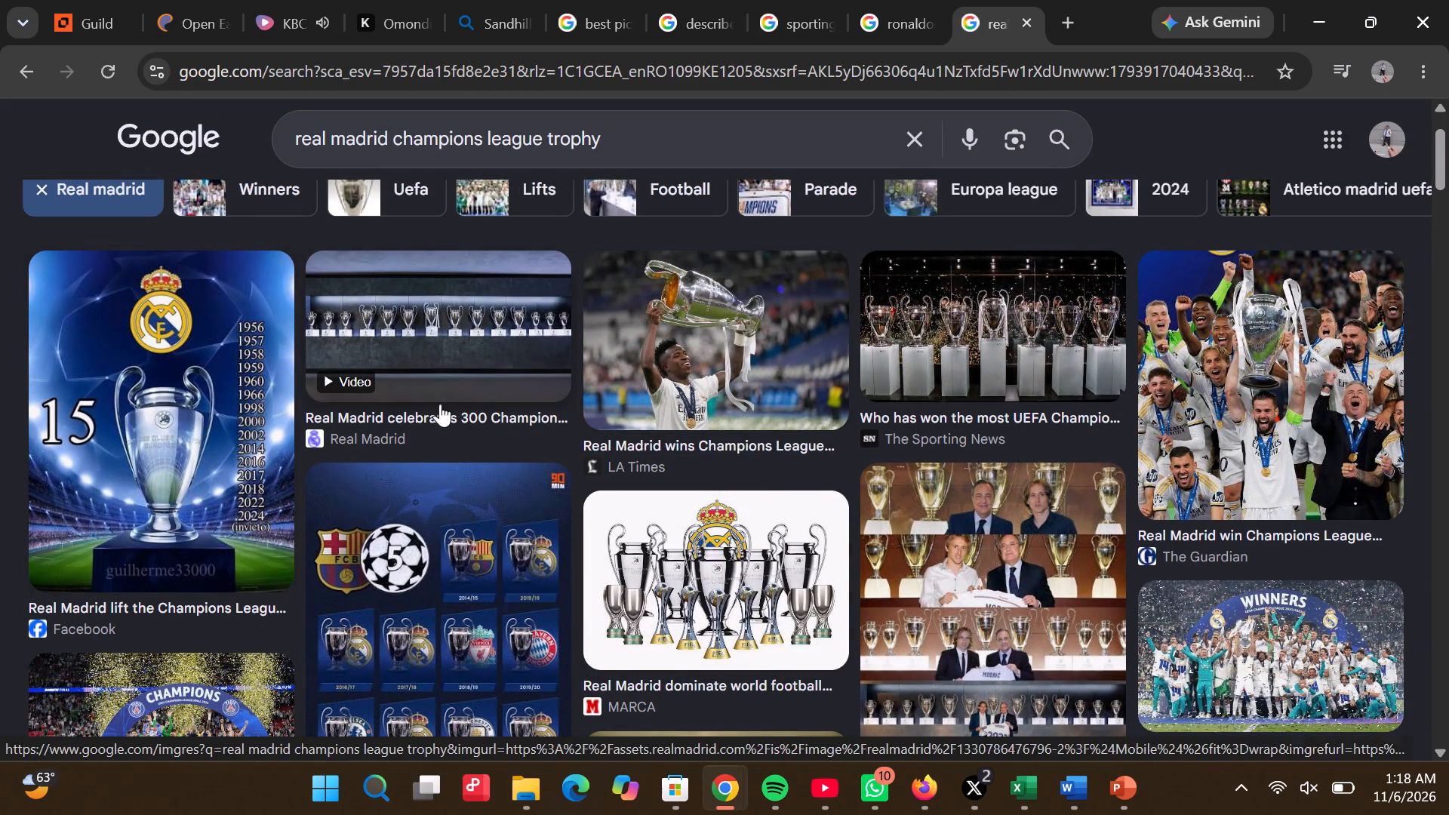
pyautogui.scroll(-2, 756, 378)
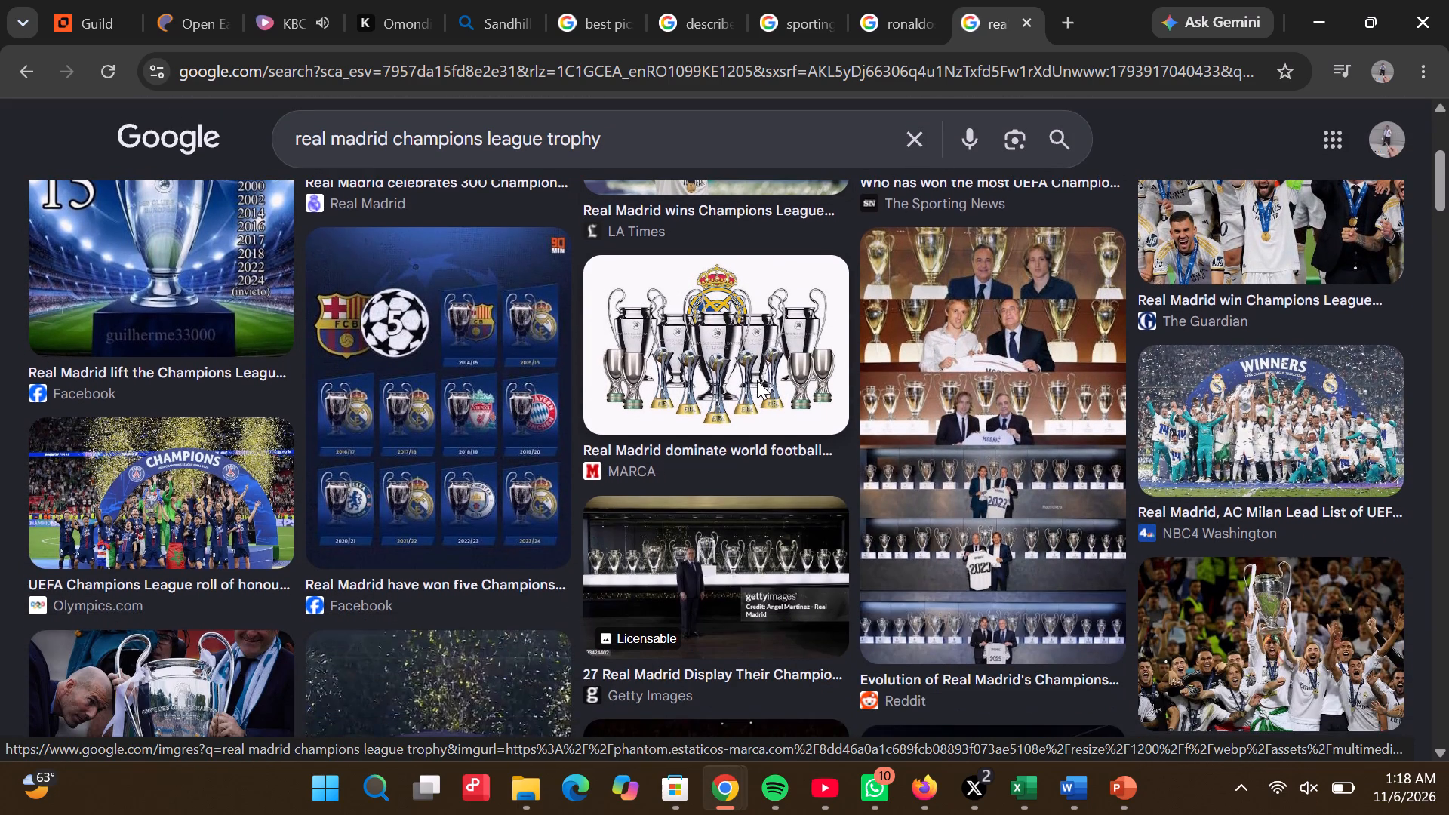
pyautogui.scroll(-3, 757, 380)
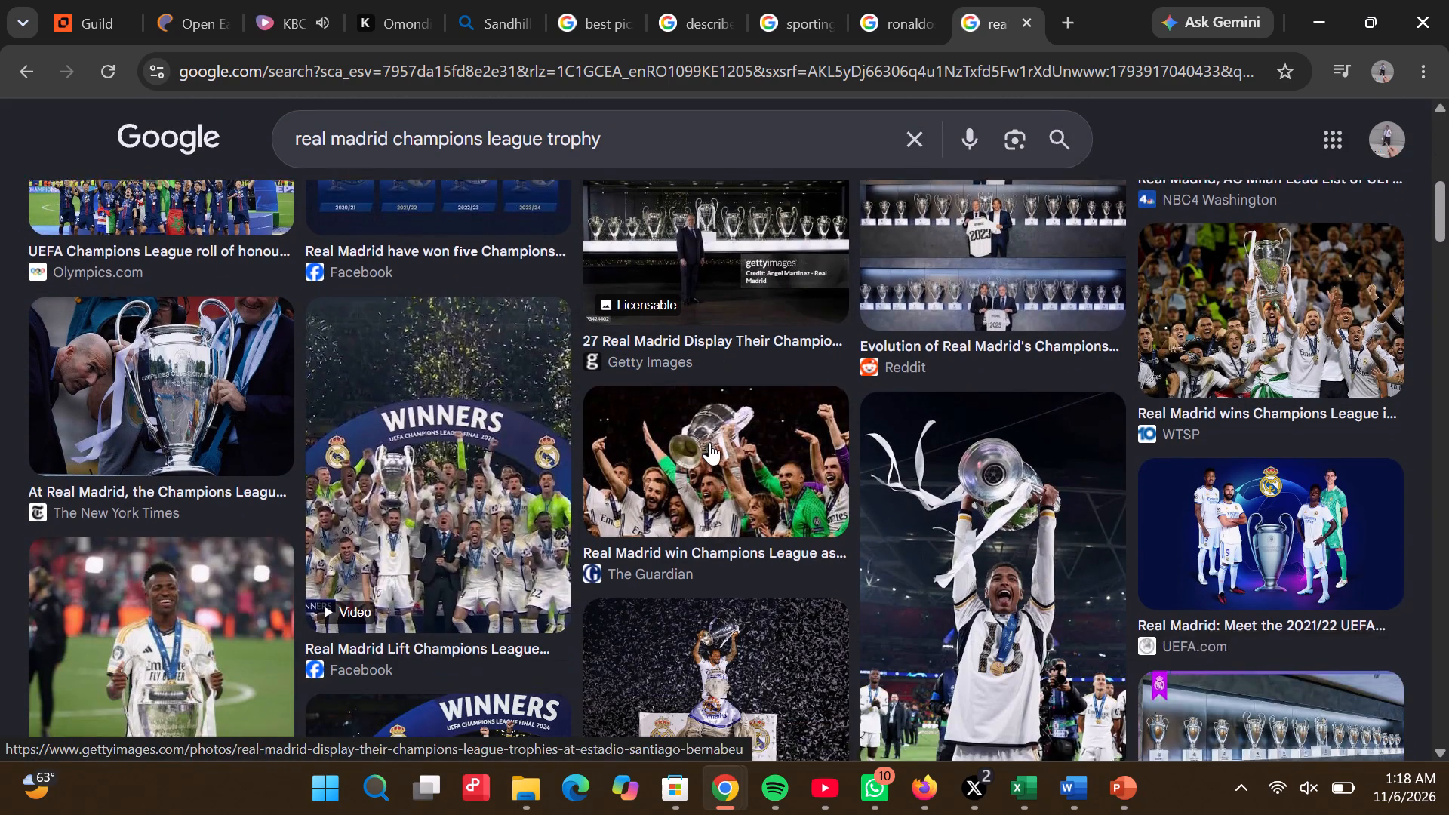
pyautogui.scroll(-1, 436, 500)
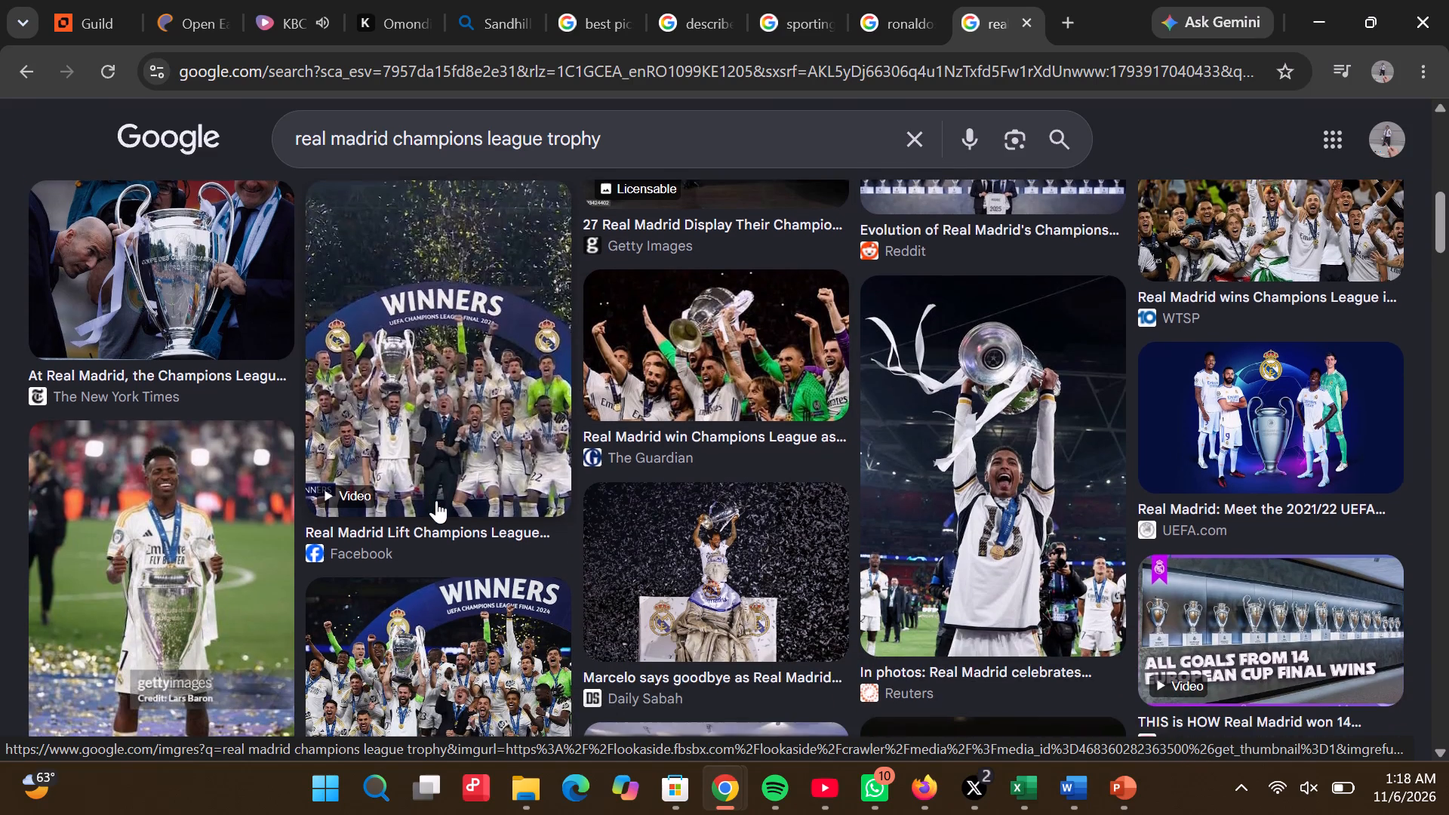
pyautogui.scroll(-4, 435, 494)
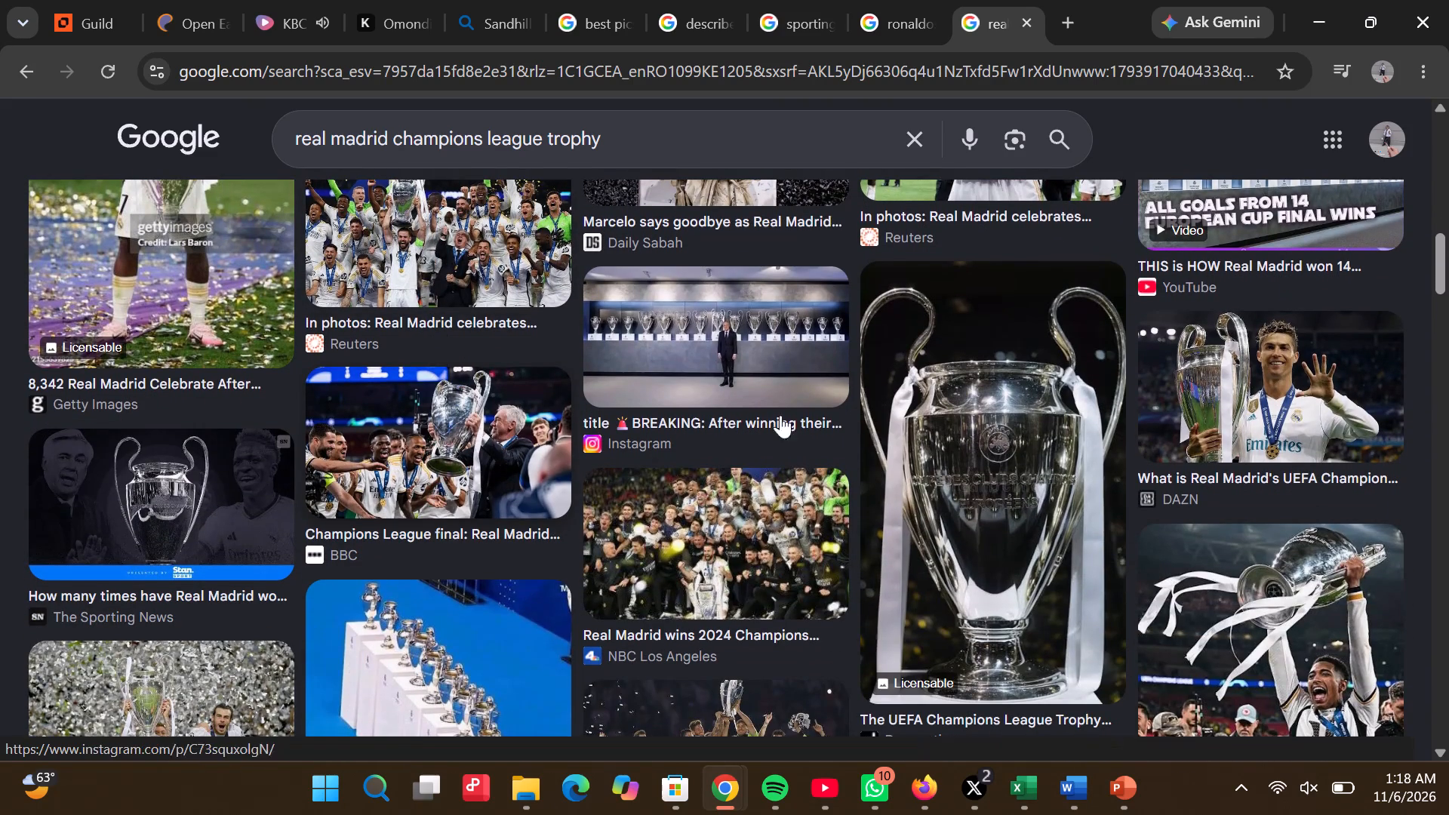
pyautogui.scroll(-2, 952, 426)
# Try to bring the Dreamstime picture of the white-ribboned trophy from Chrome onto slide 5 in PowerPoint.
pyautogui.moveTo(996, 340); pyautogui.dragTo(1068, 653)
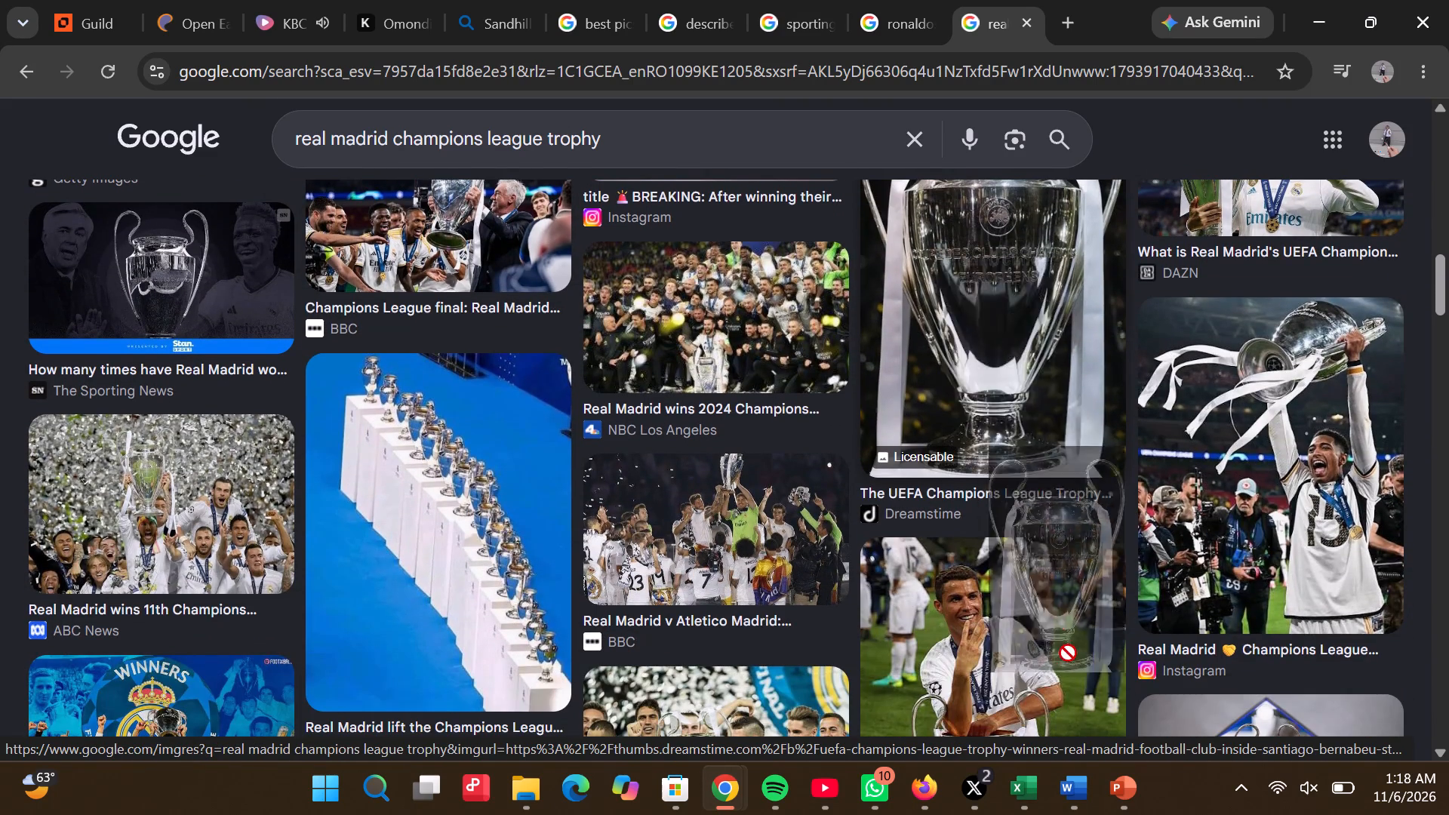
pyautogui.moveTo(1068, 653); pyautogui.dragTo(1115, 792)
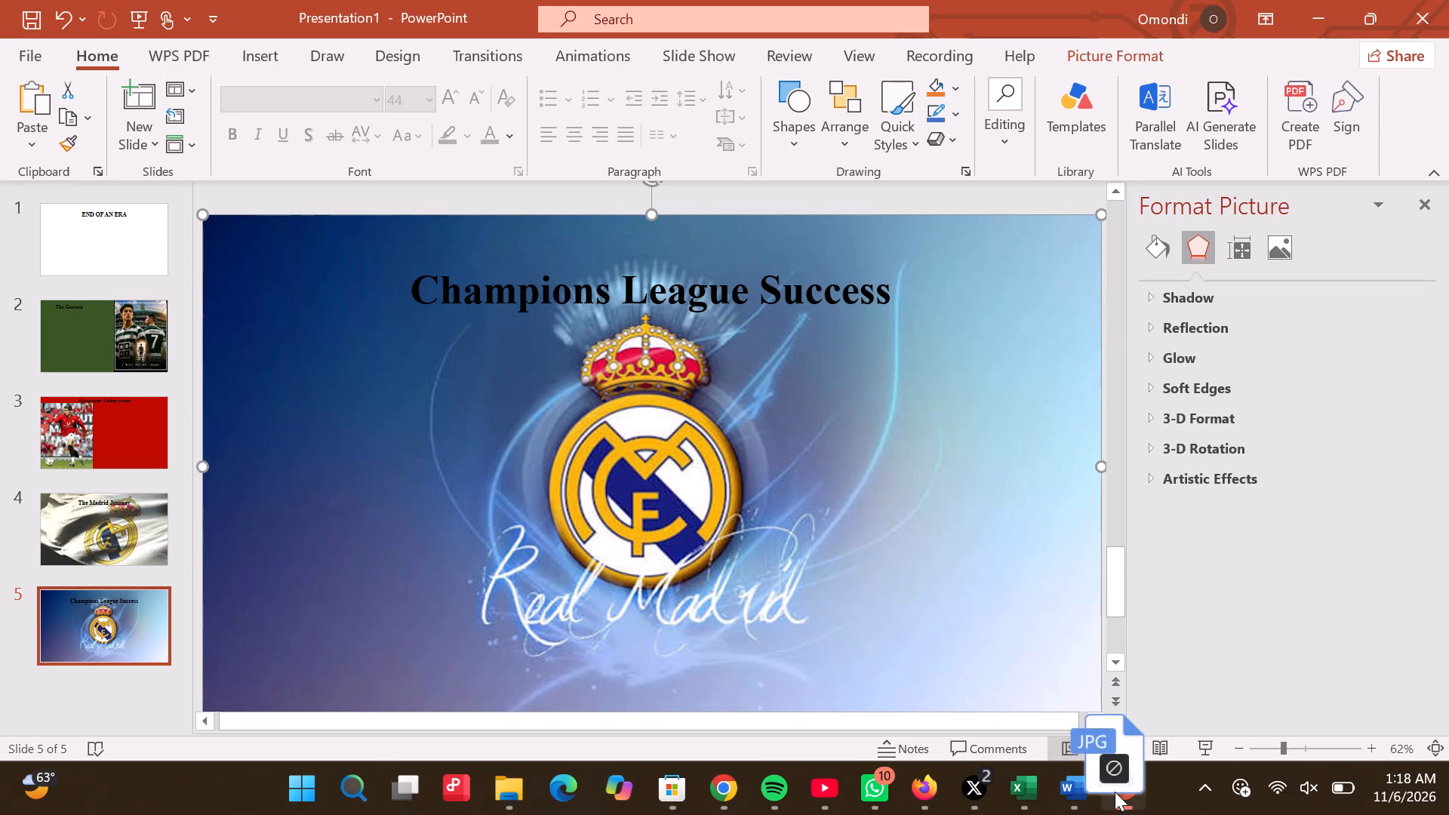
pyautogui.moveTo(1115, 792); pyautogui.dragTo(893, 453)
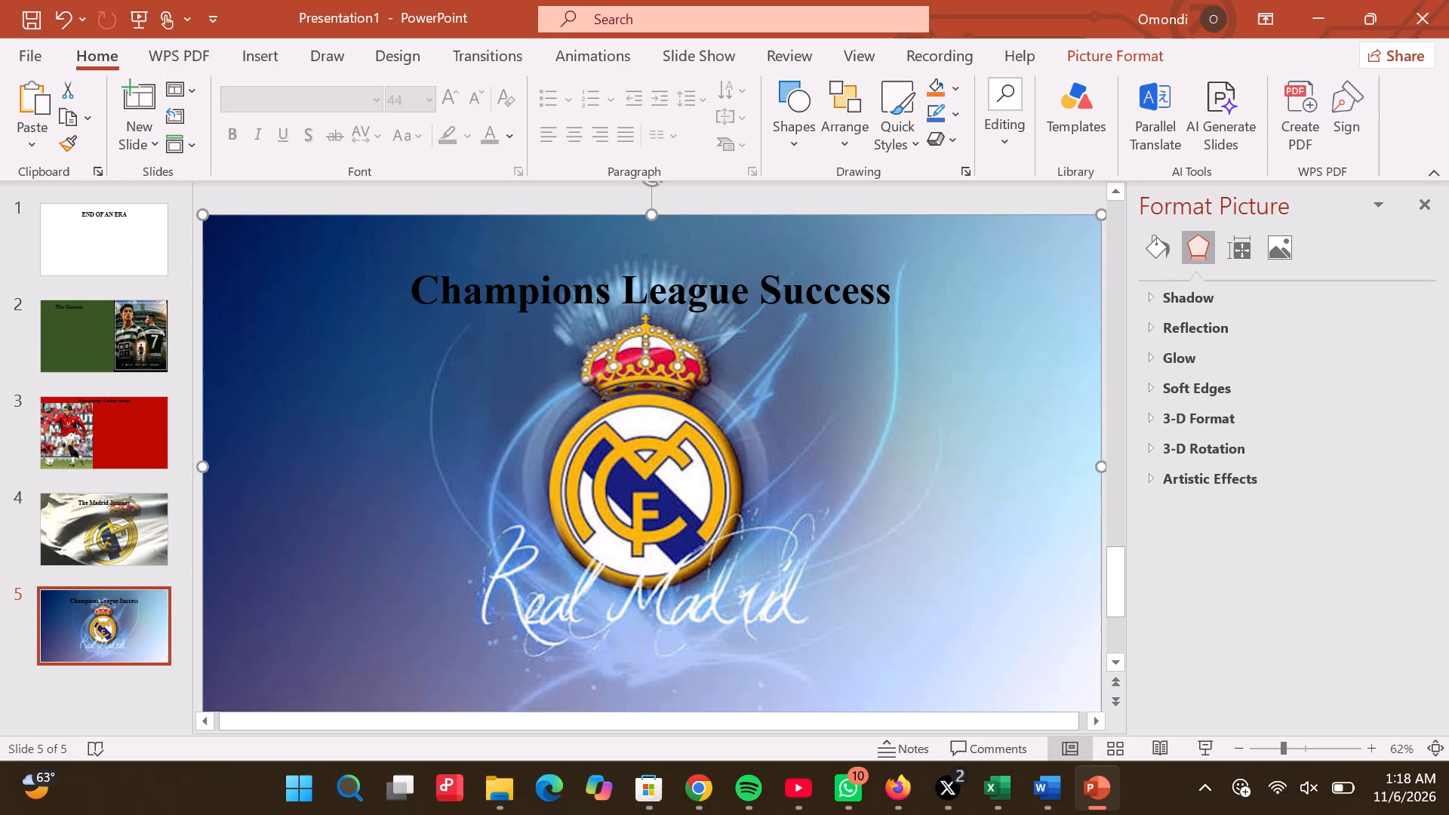
# Close the picture formatting settings and add a slide with the Blank layout after slide 5.
pyautogui.click(1426, 214)
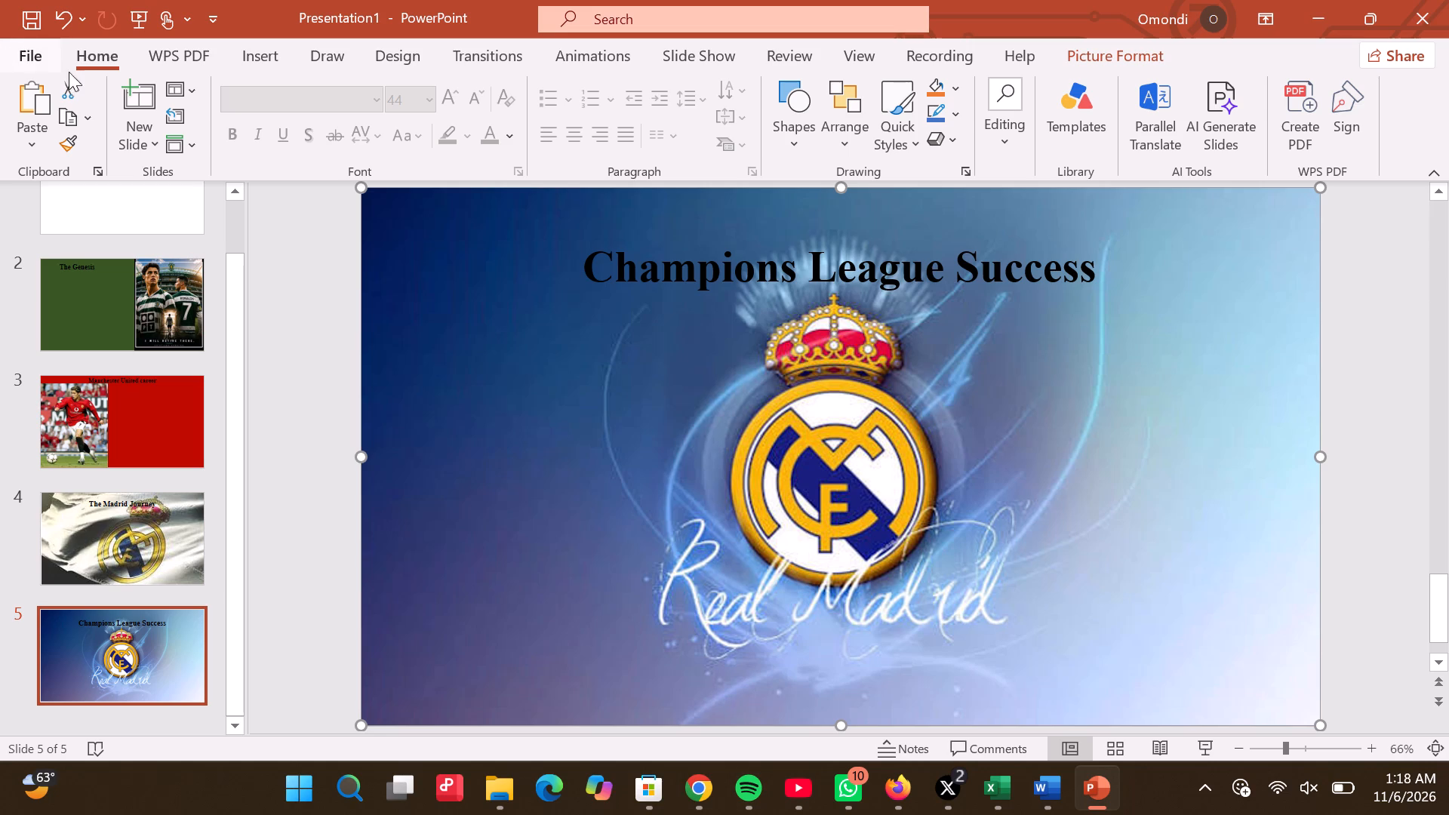
pyautogui.click(126, 125)
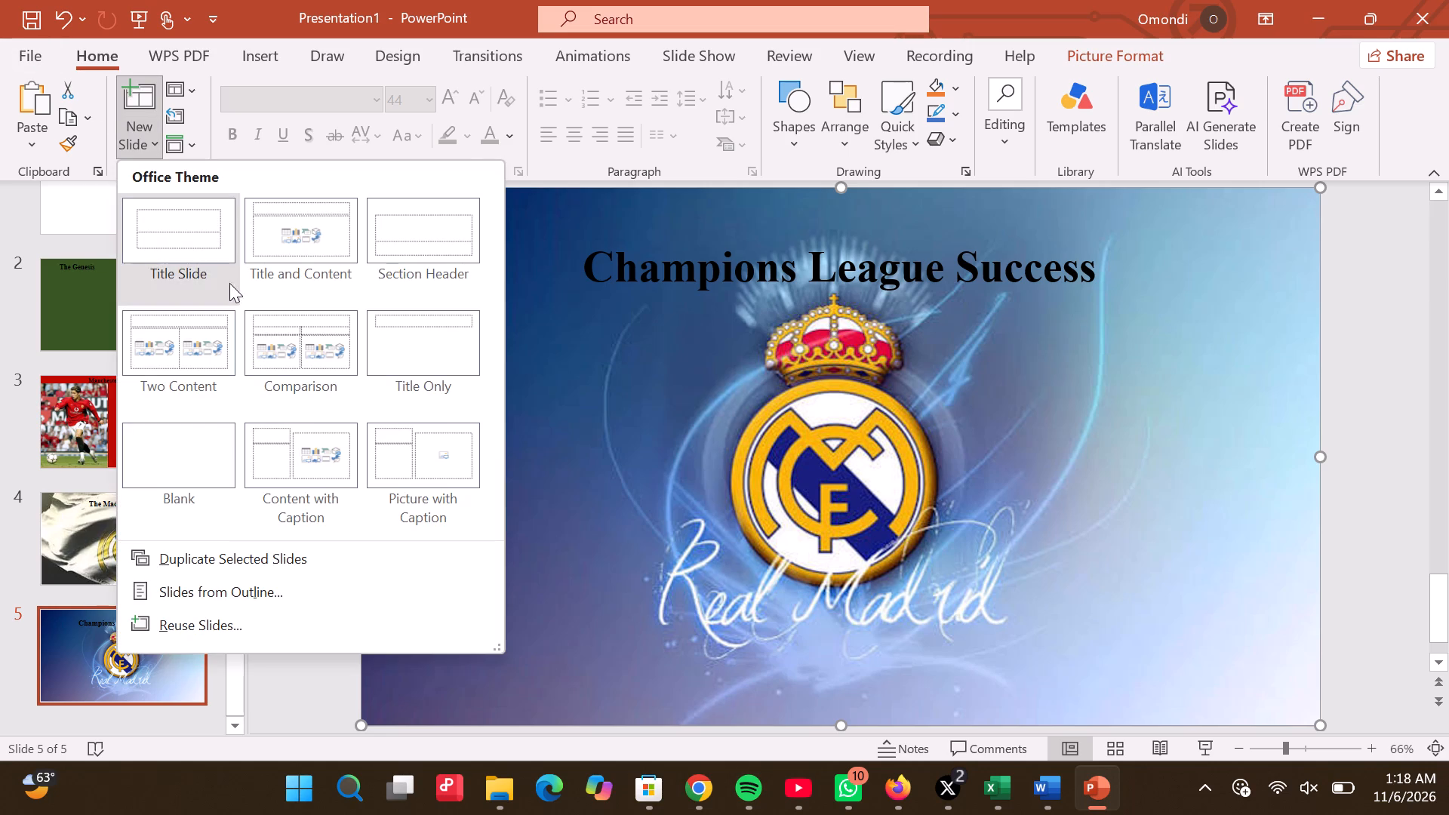
pyautogui.click(201, 441)
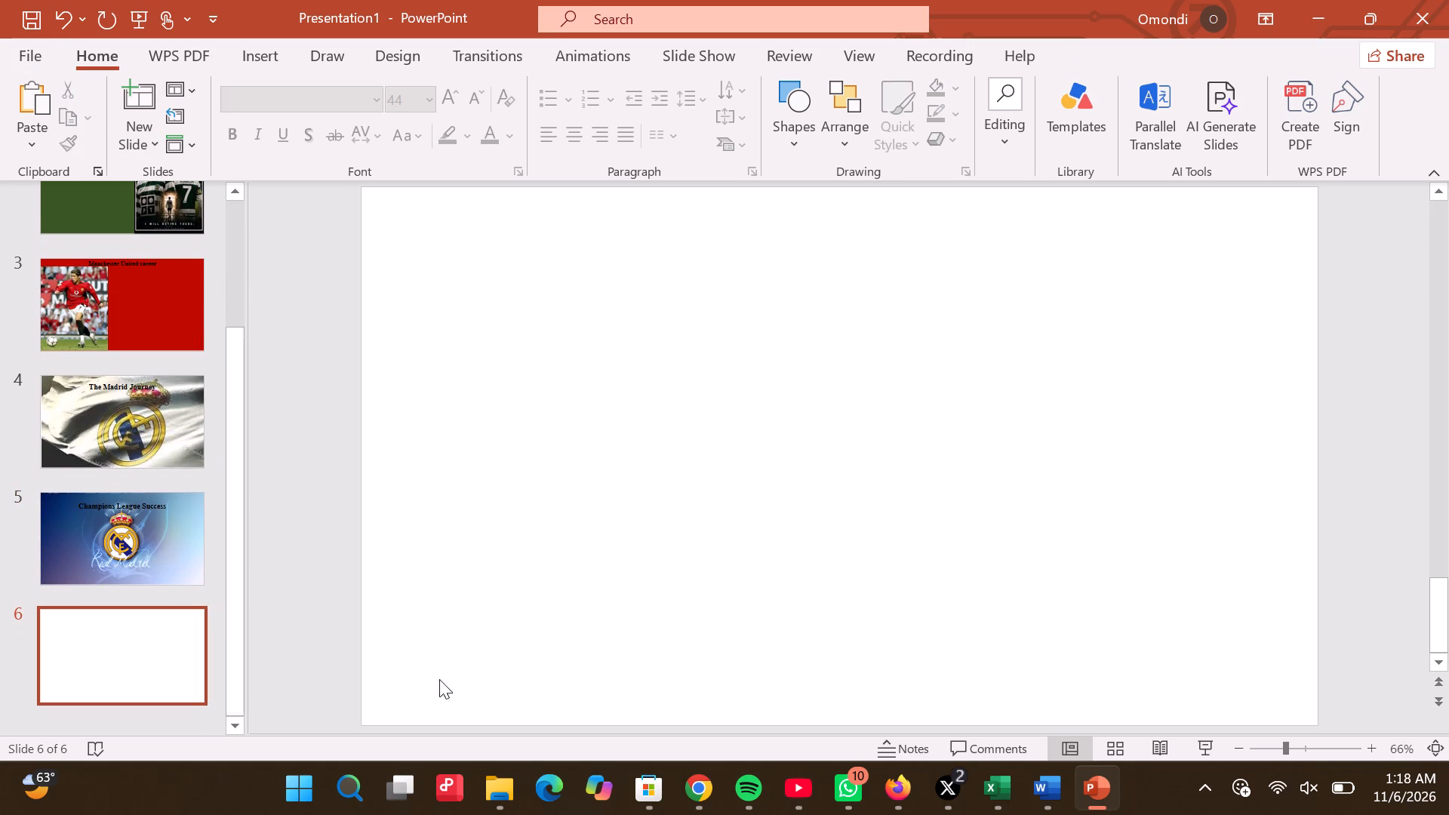
pyautogui.click(525, 667)
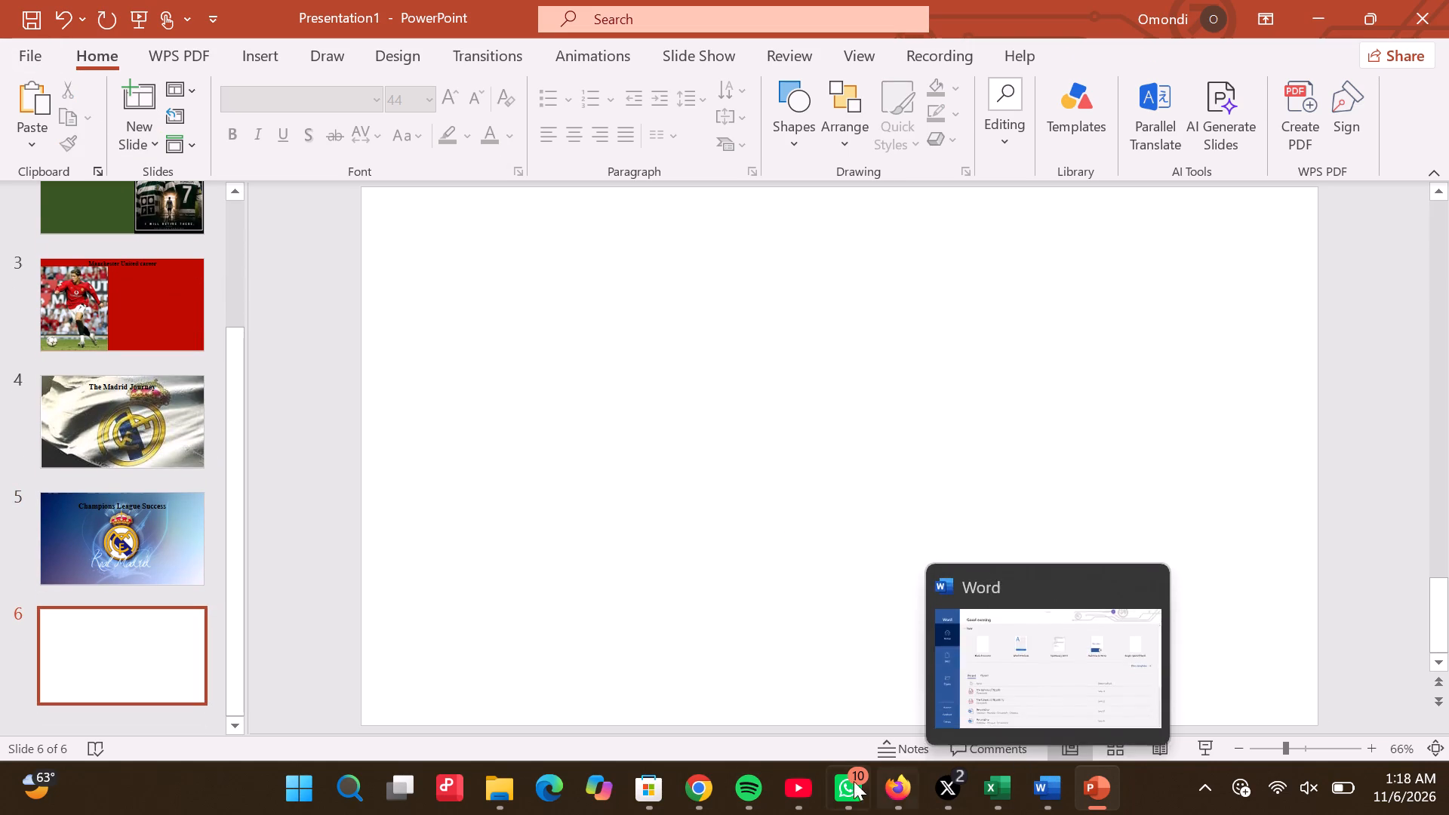
# Bring the Dreamstime picture of the white-ribboned trophy from the Chrome image results onto blank slide 6 in PowerPoint.
pyautogui.click(709, 784)
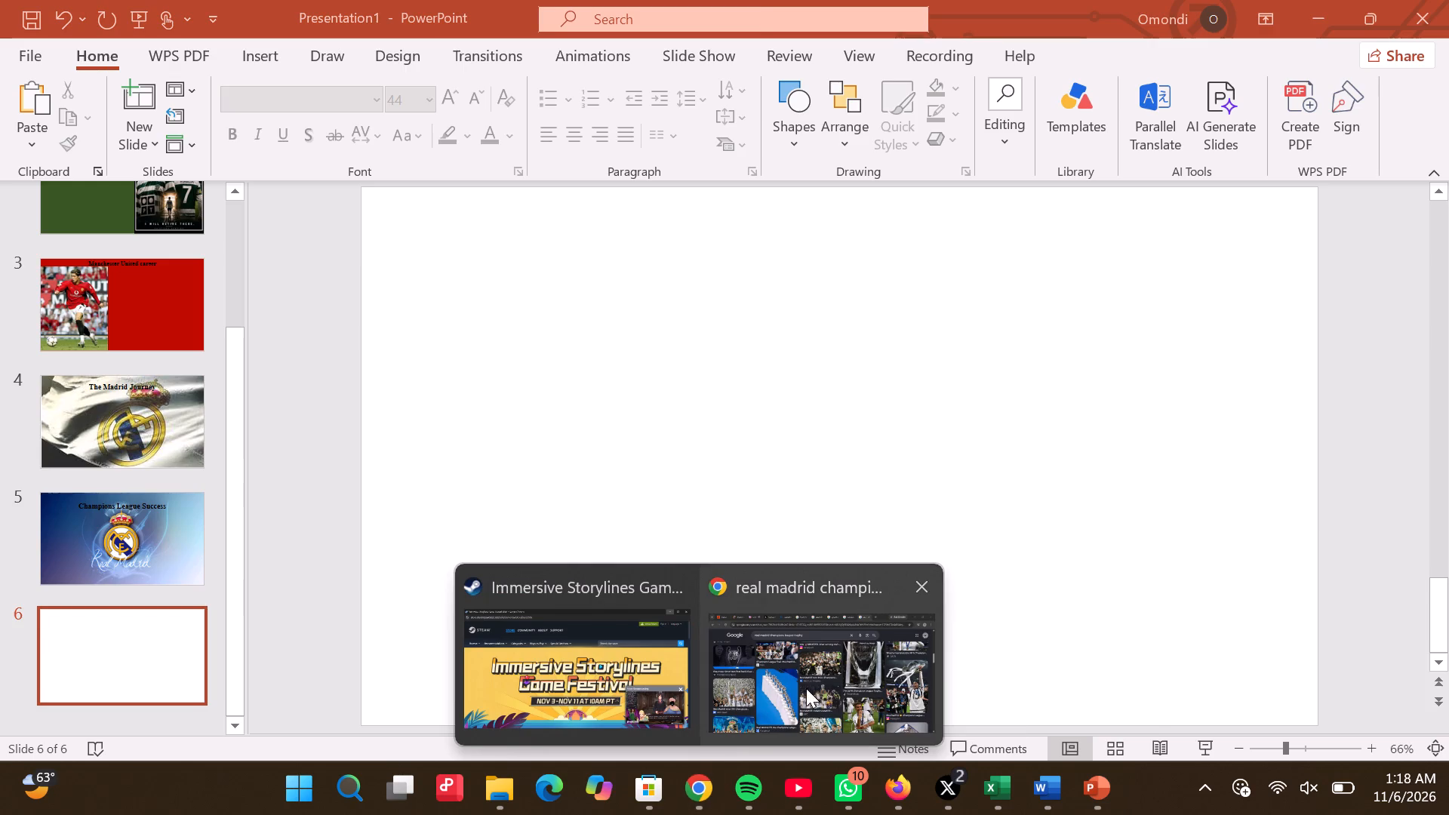
pyautogui.click(810, 682)
pyautogui.scroll(1, 968, 458)
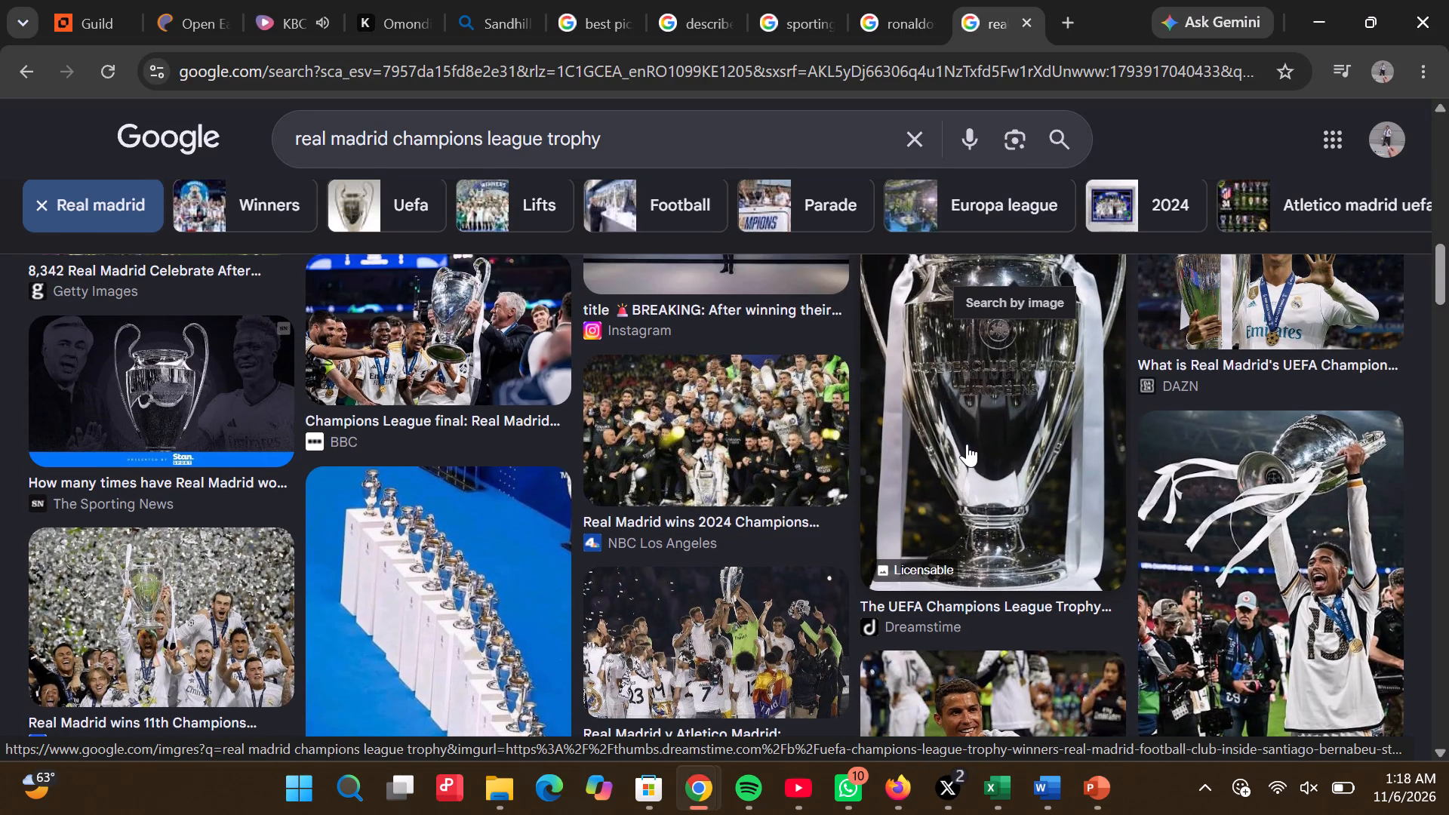
pyautogui.moveTo(967, 444); pyautogui.dragTo(1081, 798)
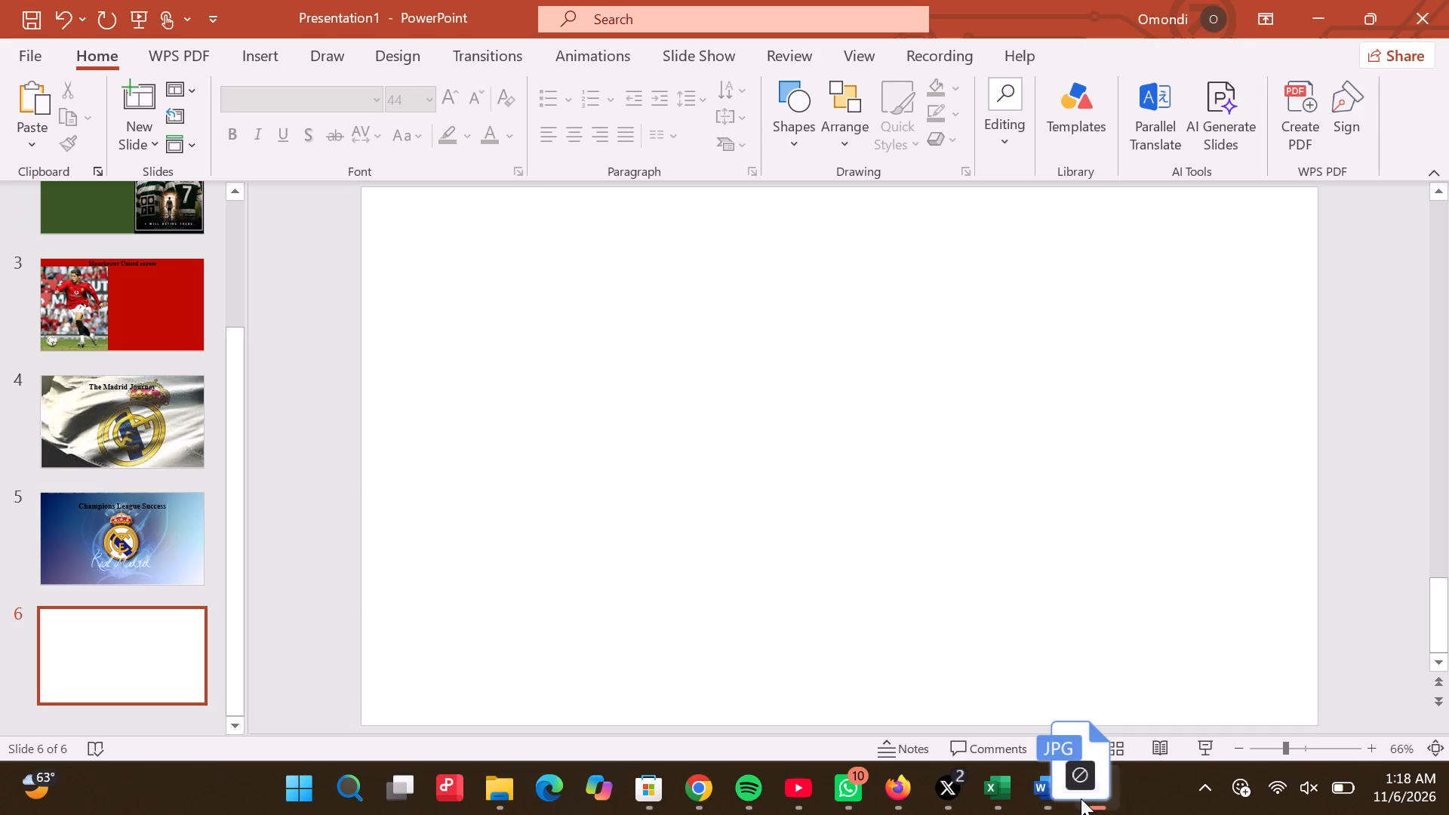
pyautogui.moveTo(1081, 798); pyautogui.dragTo(584, 492)
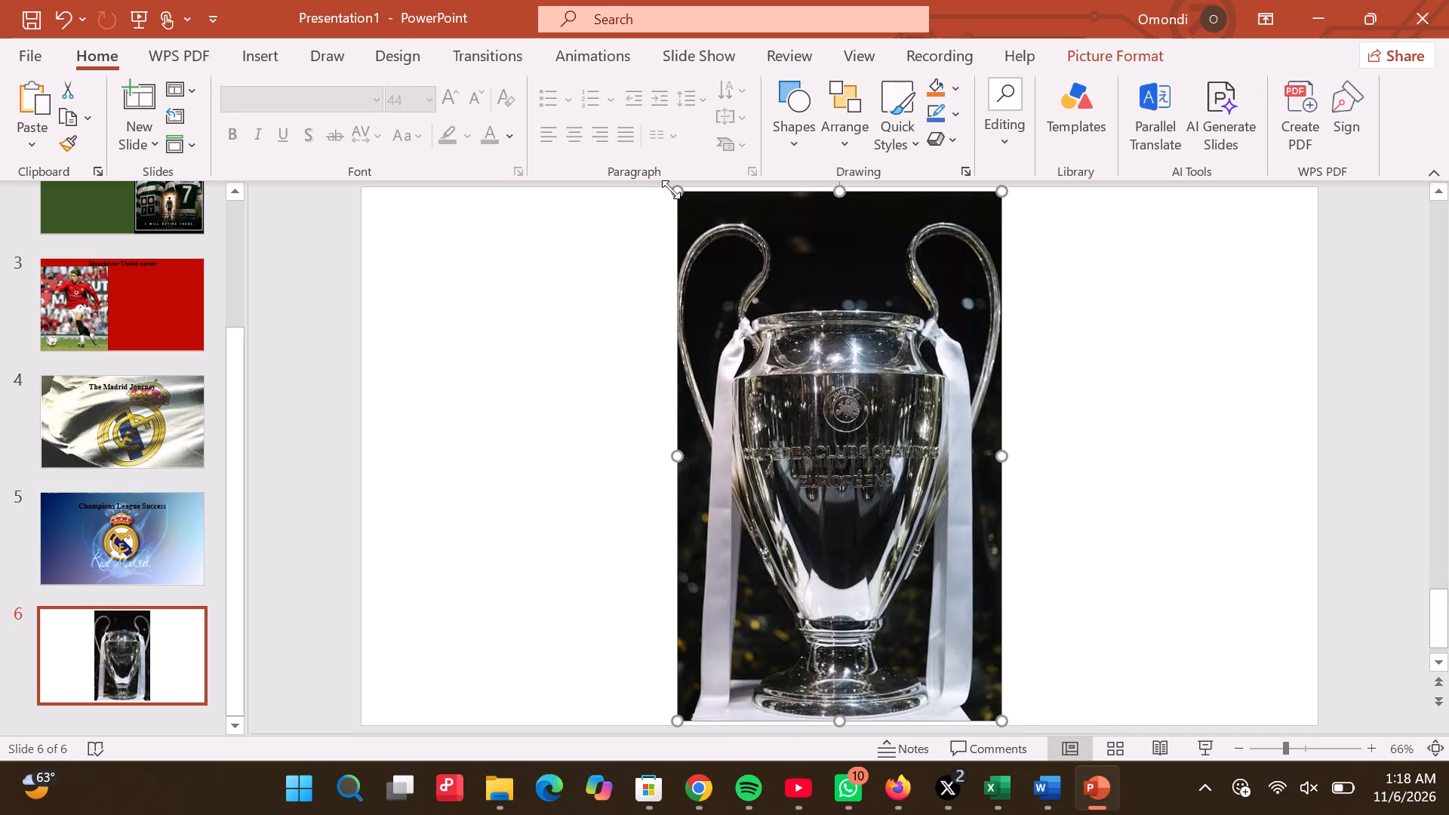
# Shrink the trophy picture proportionally and move it into the left half of slide 6.
pyautogui.moveTo(671, 188); pyautogui.dragTo(726, 405)
pyautogui.moveTo(815, 436); pyautogui.dragTo(815, 435)
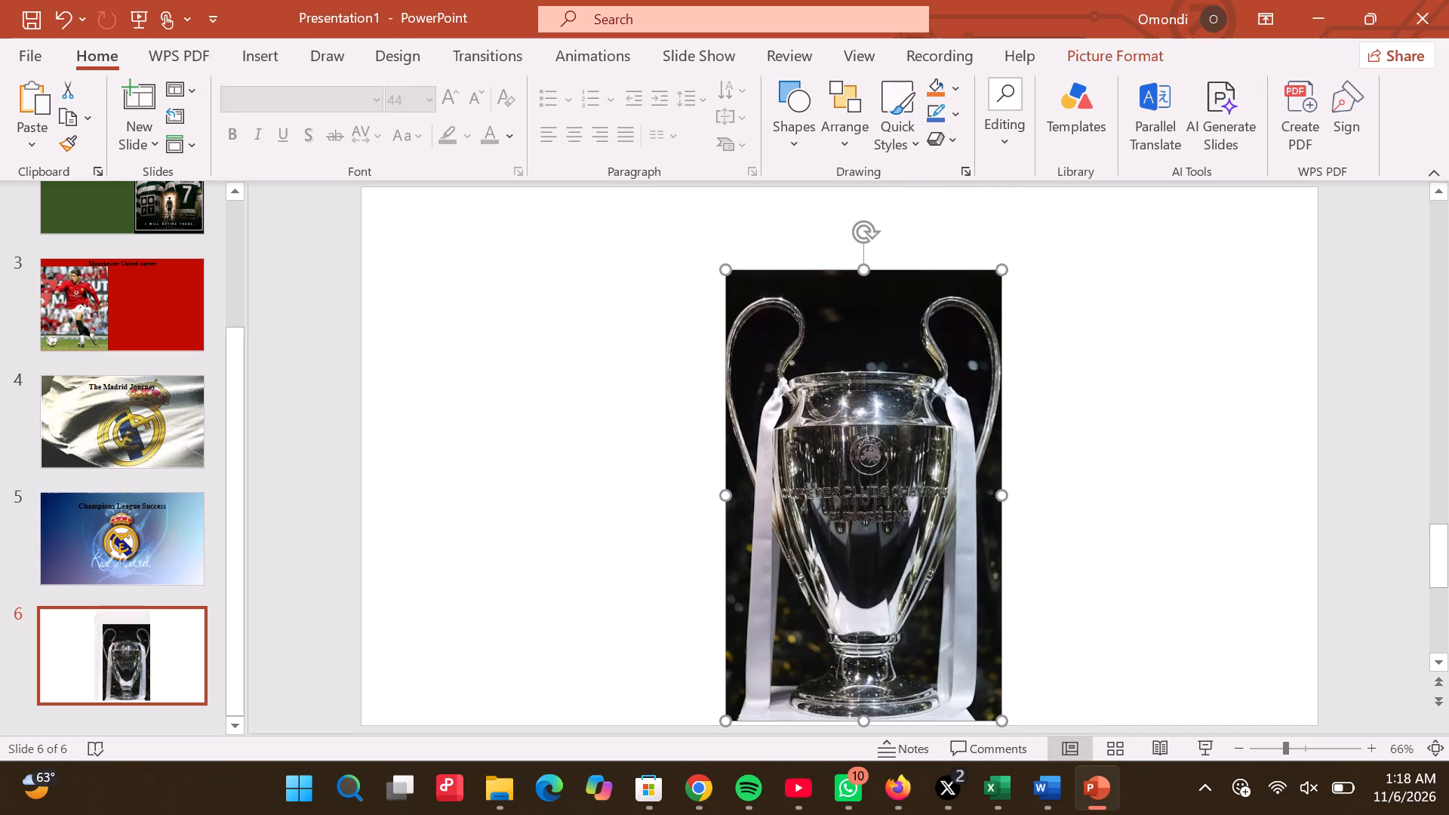
pyautogui.moveTo(815, 435); pyautogui.dragTo(563, 386)
pyautogui.rightClick(563, 382)
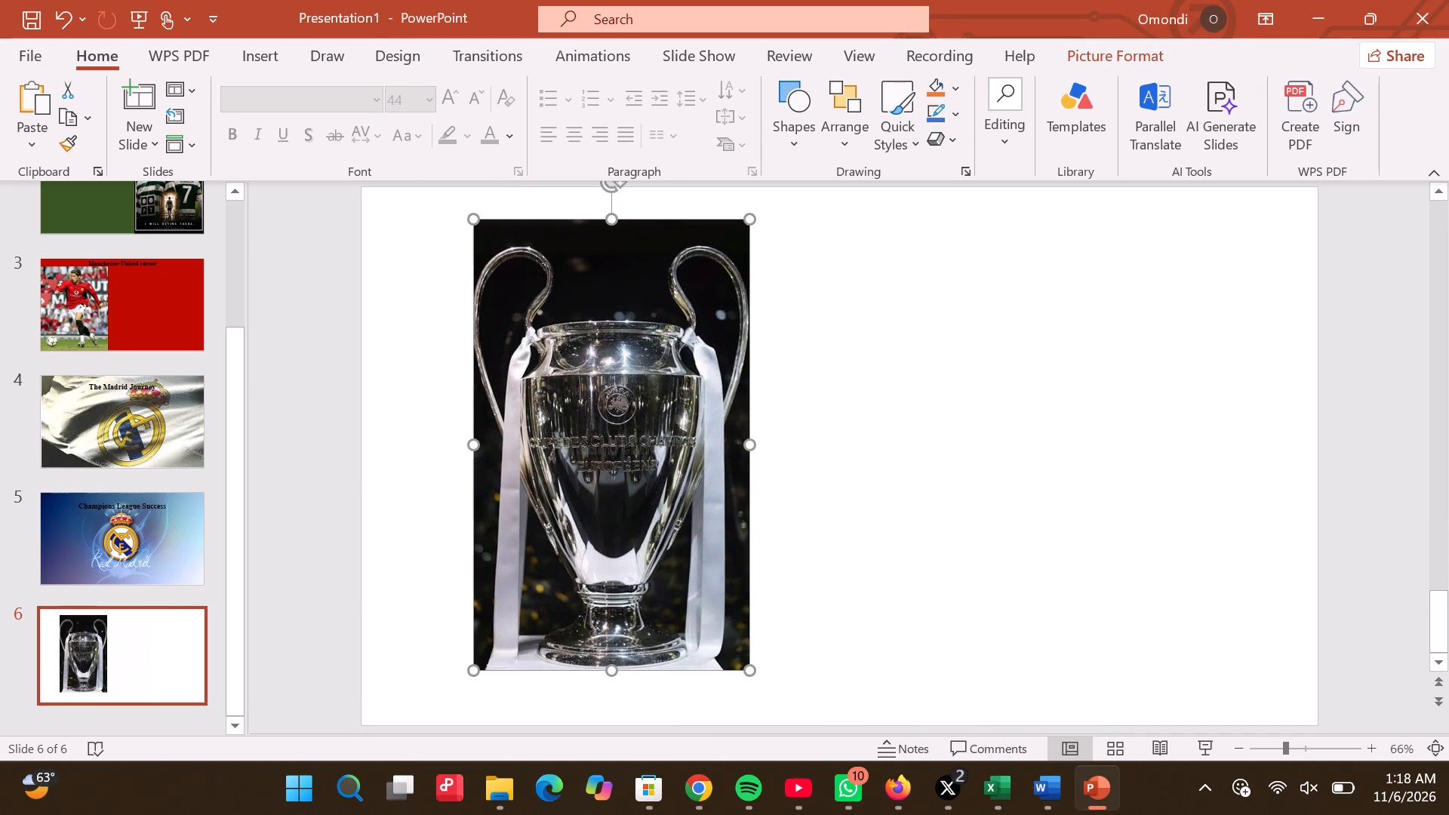
pyautogui.click(615, 321)
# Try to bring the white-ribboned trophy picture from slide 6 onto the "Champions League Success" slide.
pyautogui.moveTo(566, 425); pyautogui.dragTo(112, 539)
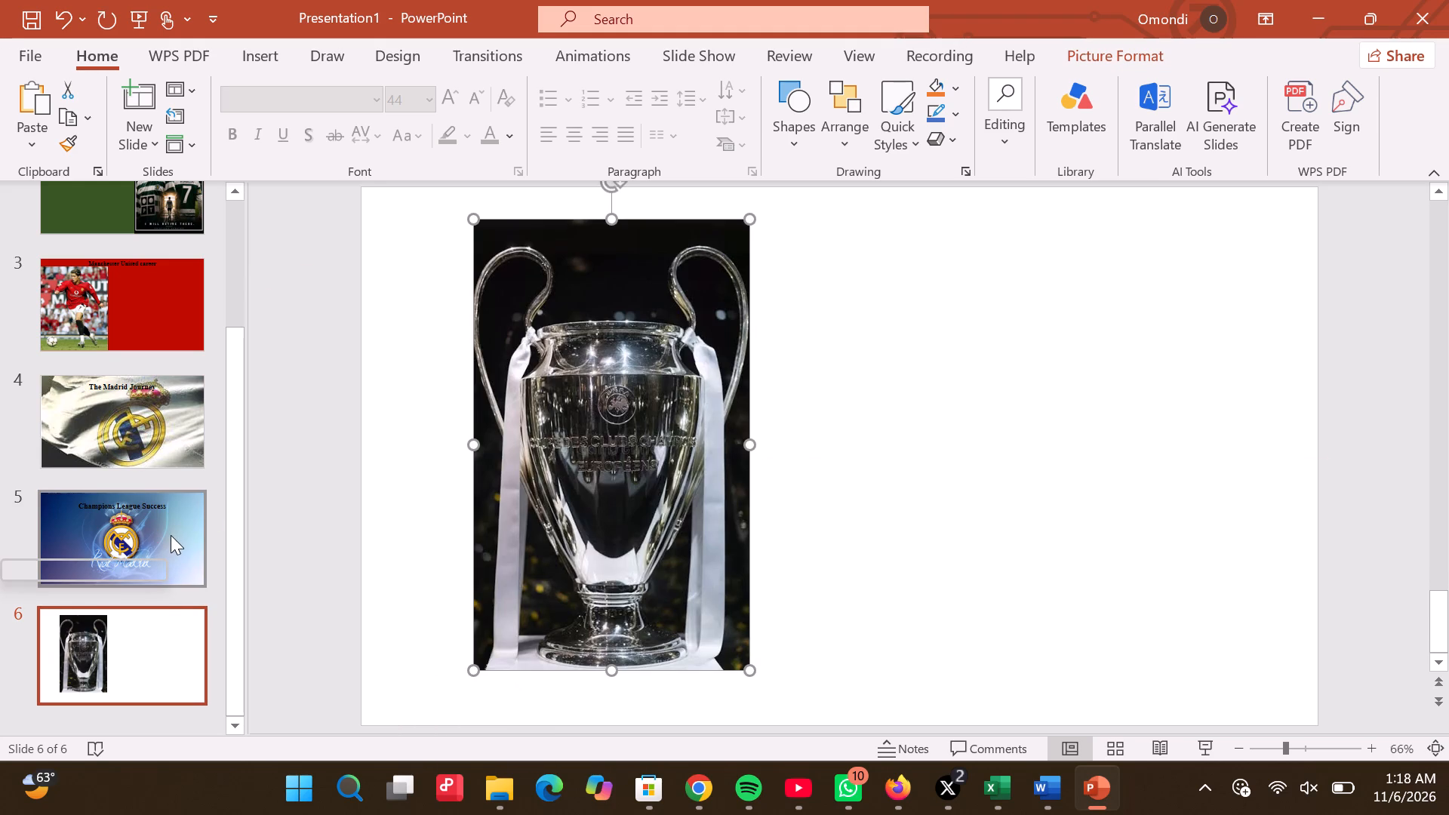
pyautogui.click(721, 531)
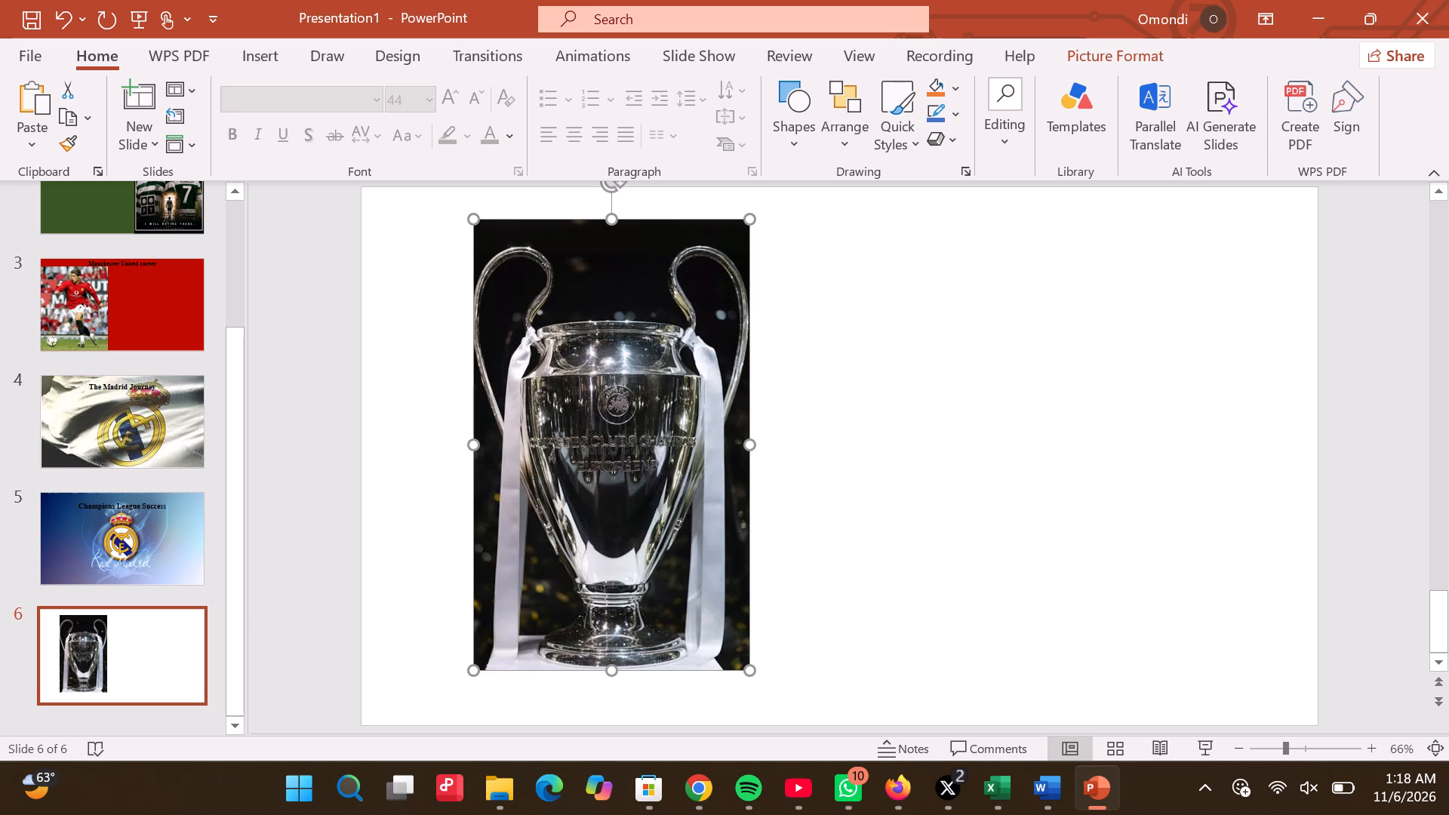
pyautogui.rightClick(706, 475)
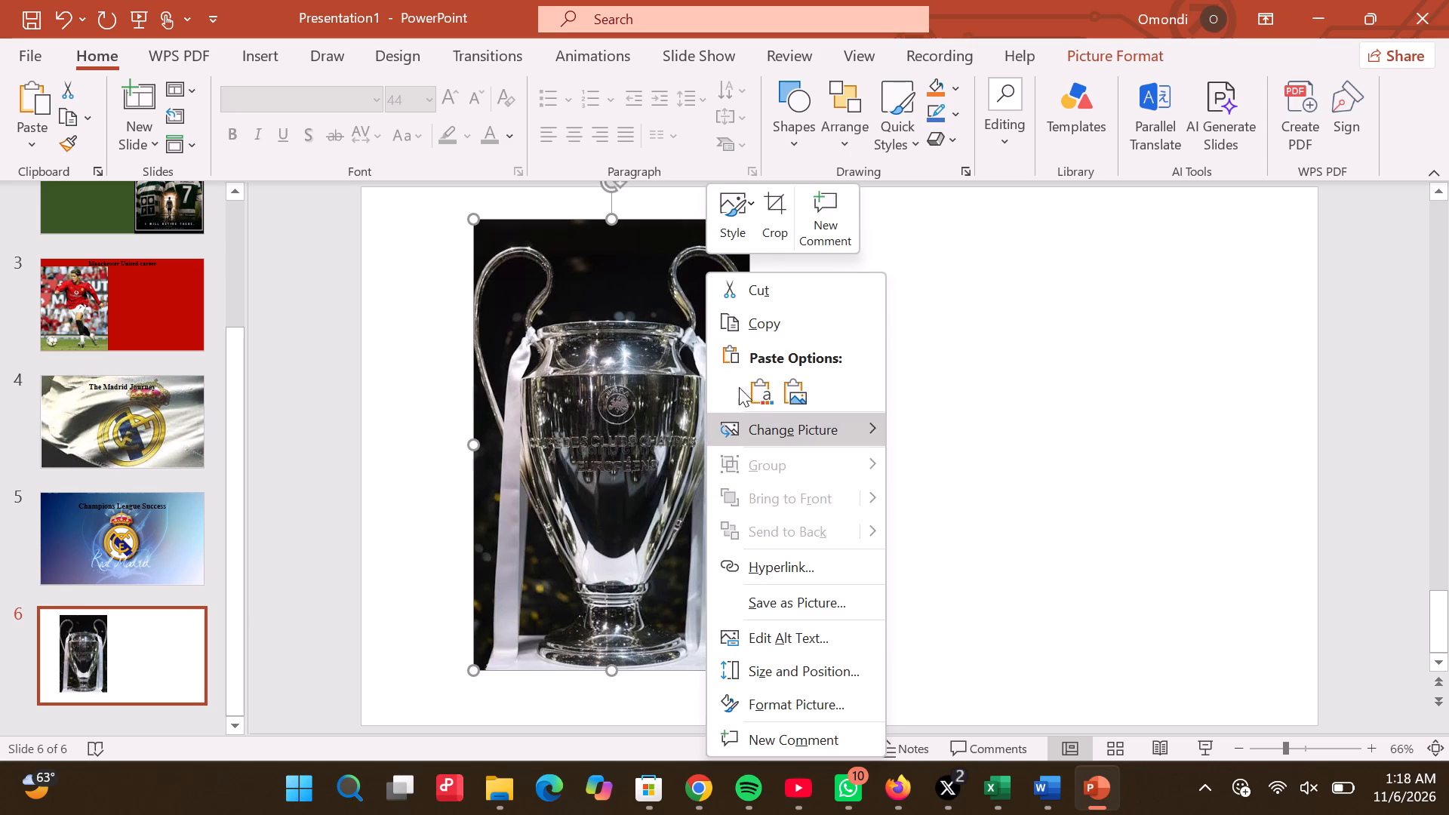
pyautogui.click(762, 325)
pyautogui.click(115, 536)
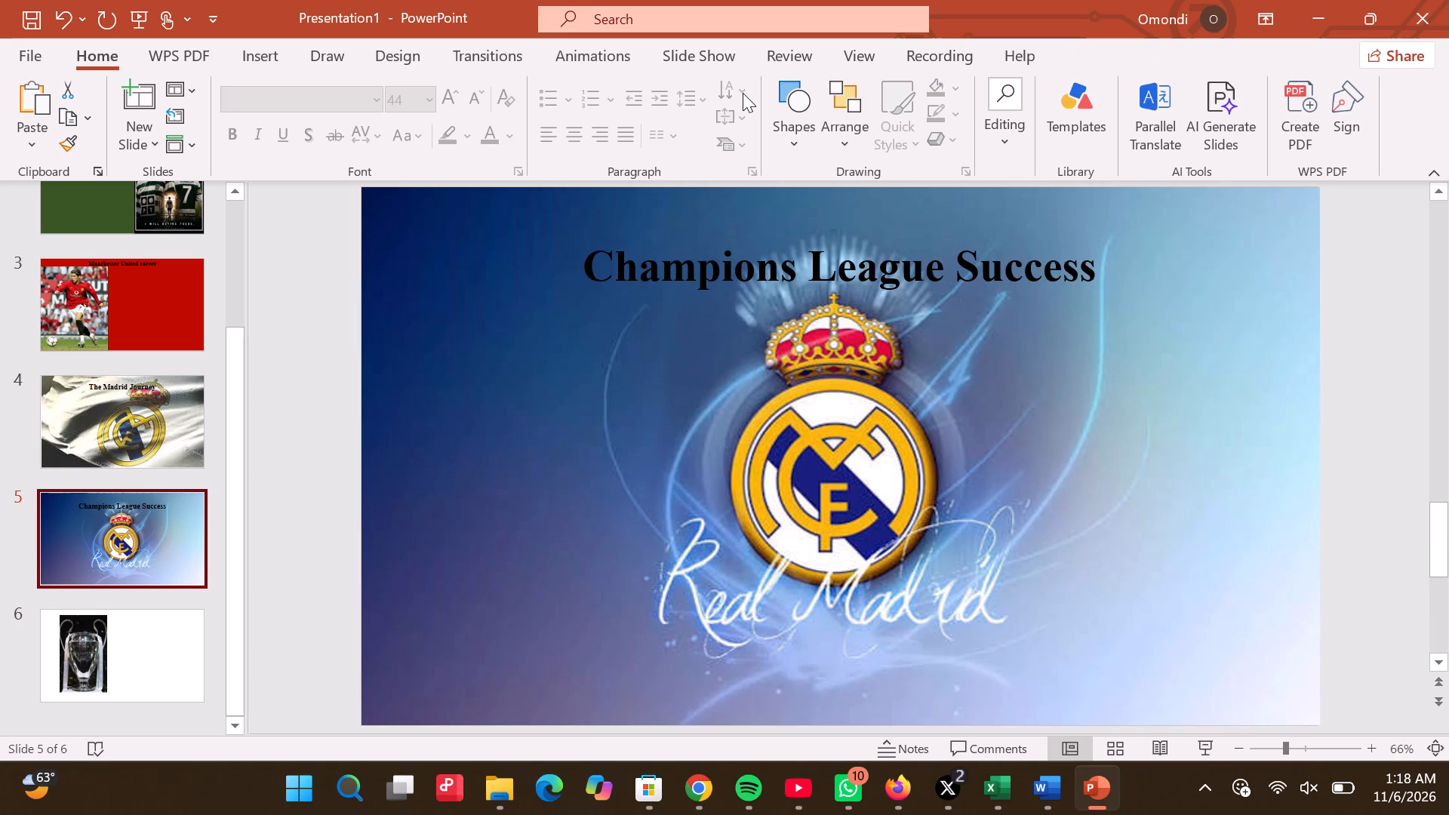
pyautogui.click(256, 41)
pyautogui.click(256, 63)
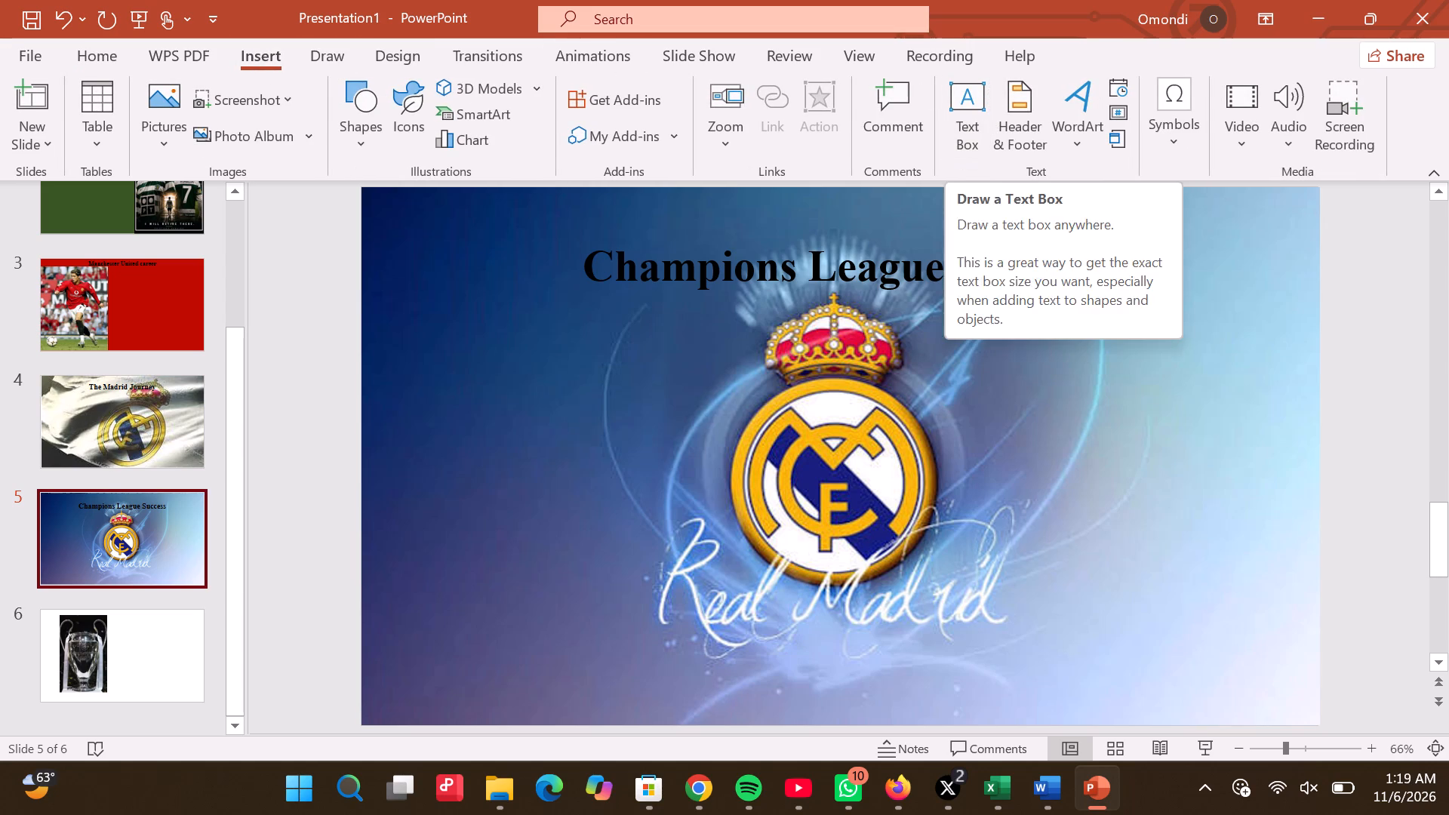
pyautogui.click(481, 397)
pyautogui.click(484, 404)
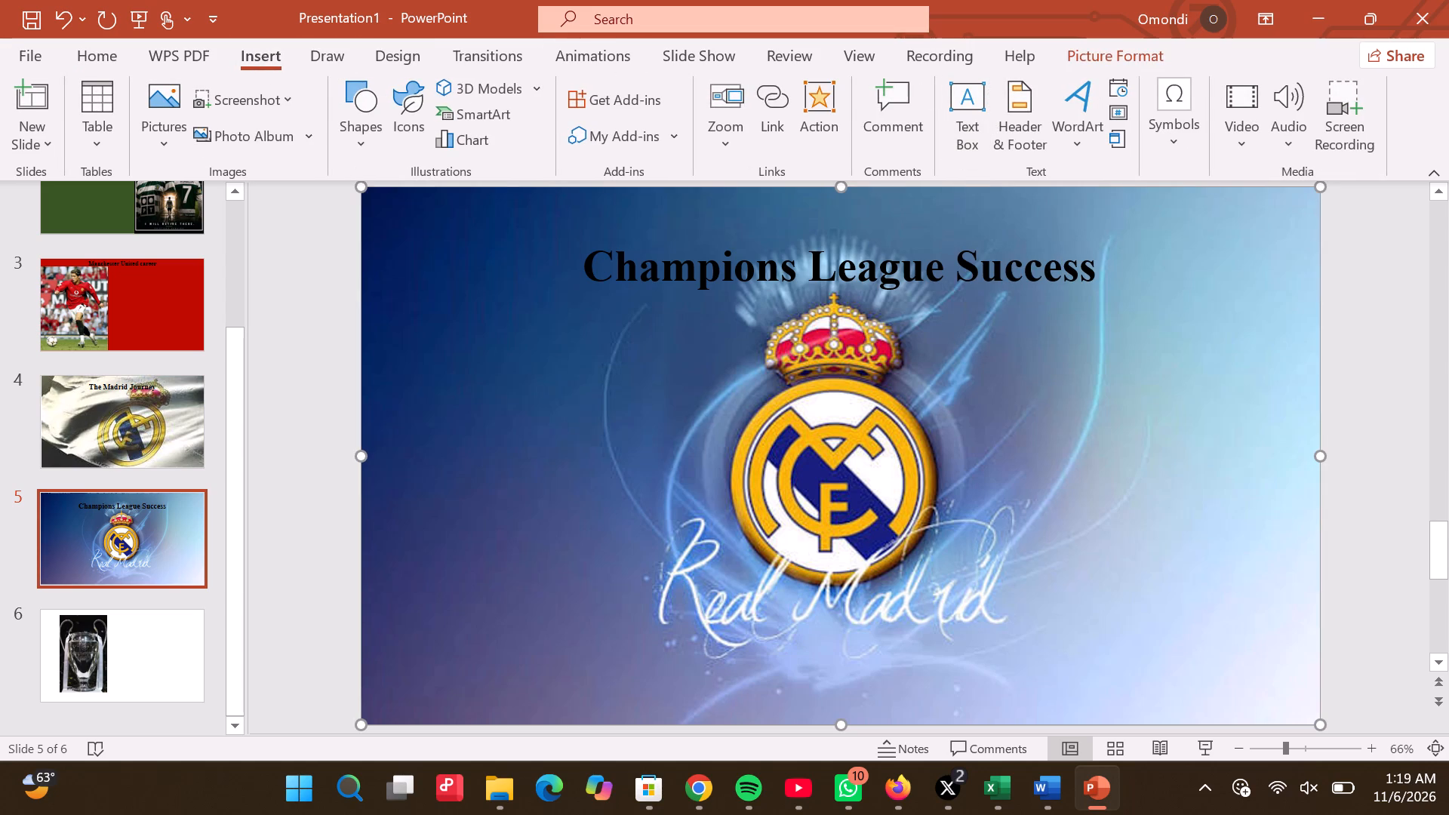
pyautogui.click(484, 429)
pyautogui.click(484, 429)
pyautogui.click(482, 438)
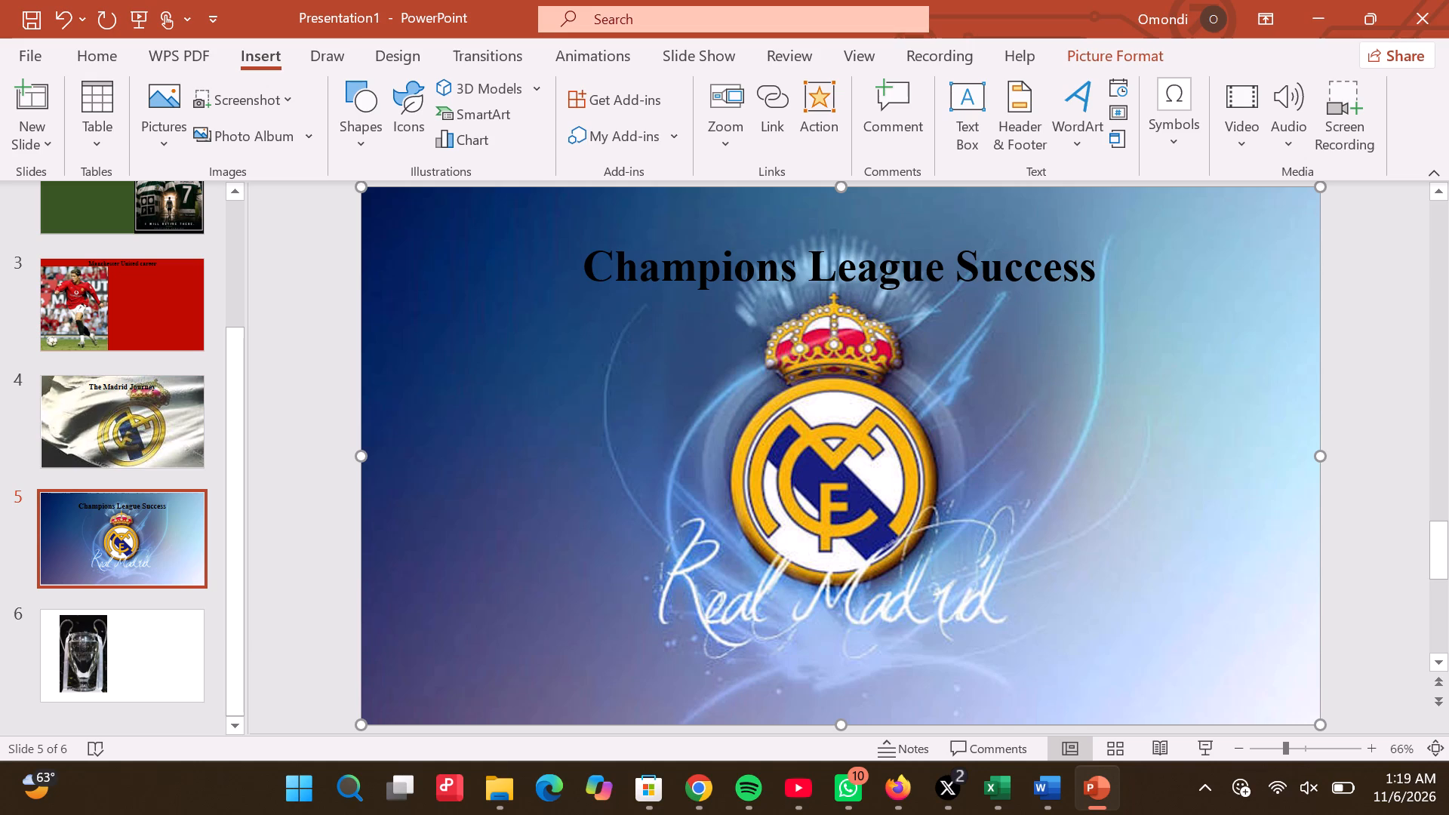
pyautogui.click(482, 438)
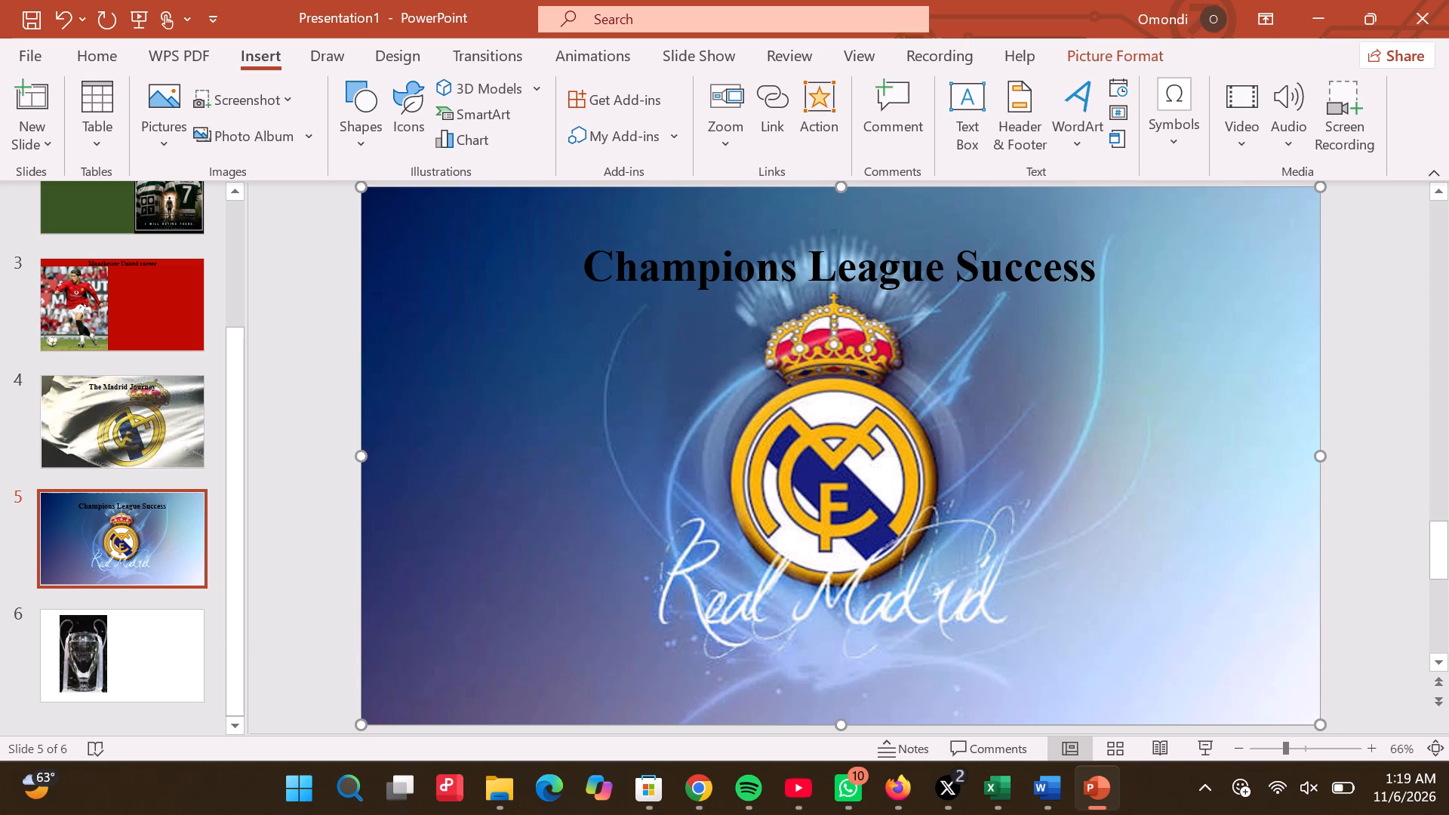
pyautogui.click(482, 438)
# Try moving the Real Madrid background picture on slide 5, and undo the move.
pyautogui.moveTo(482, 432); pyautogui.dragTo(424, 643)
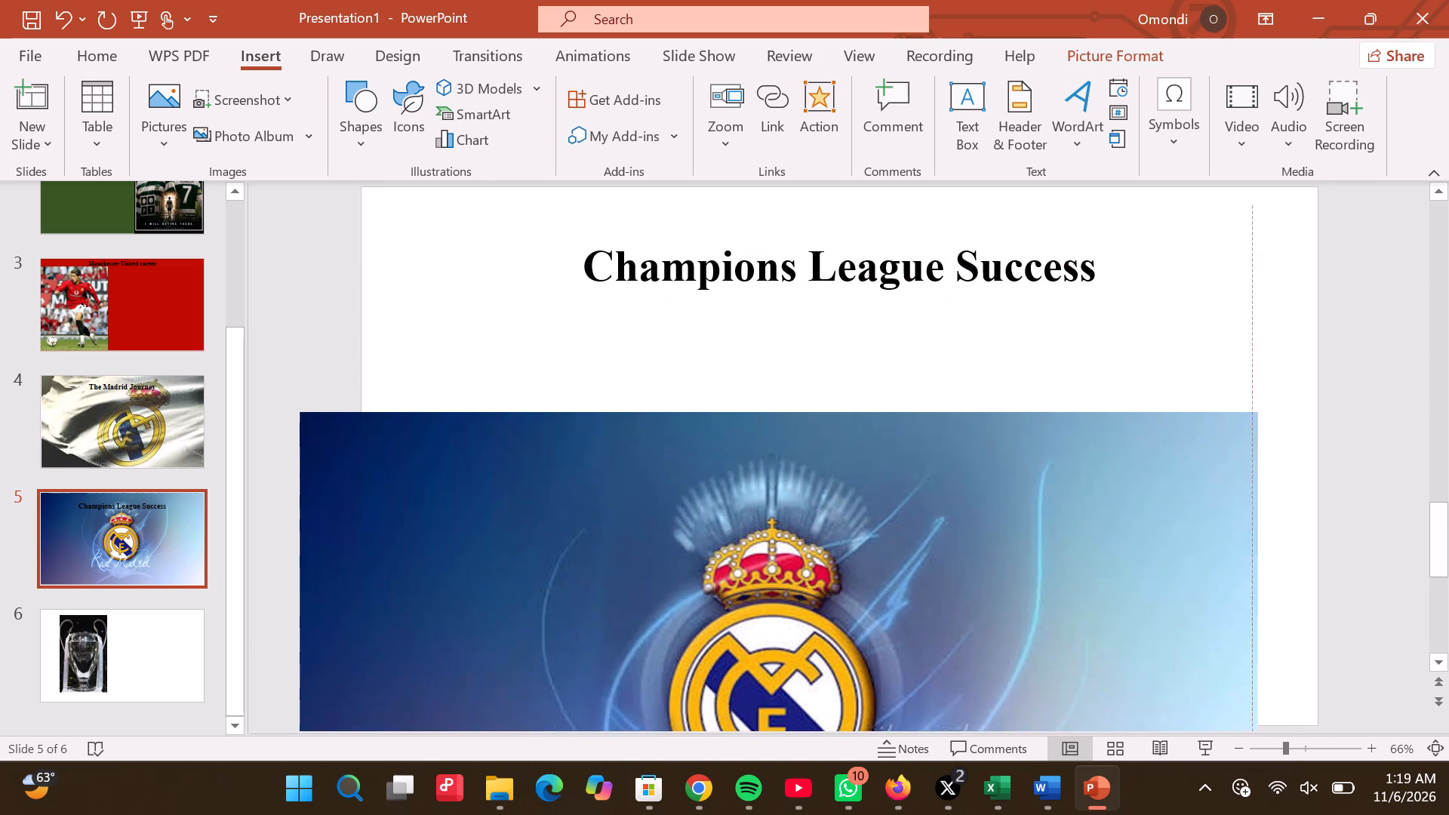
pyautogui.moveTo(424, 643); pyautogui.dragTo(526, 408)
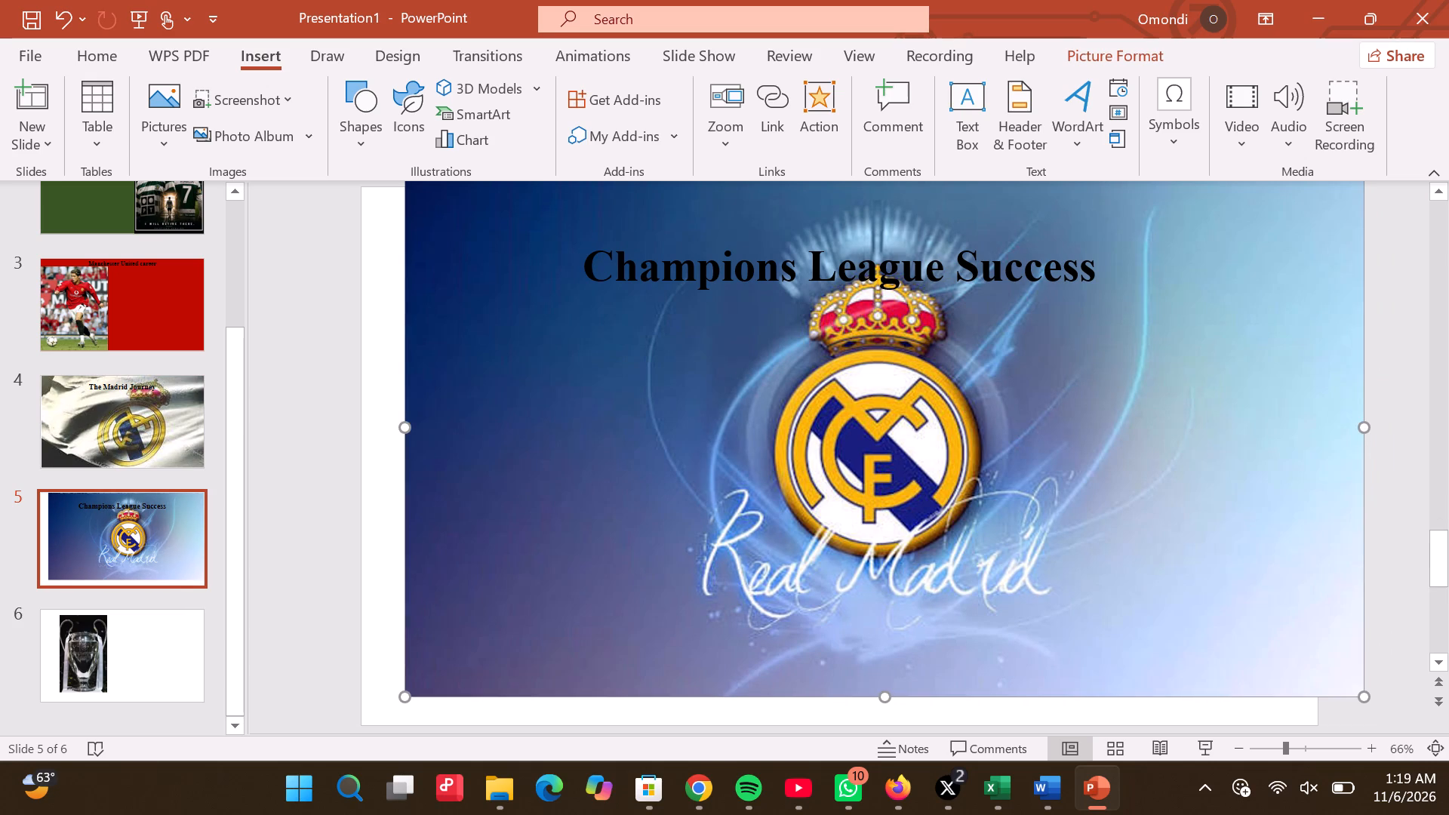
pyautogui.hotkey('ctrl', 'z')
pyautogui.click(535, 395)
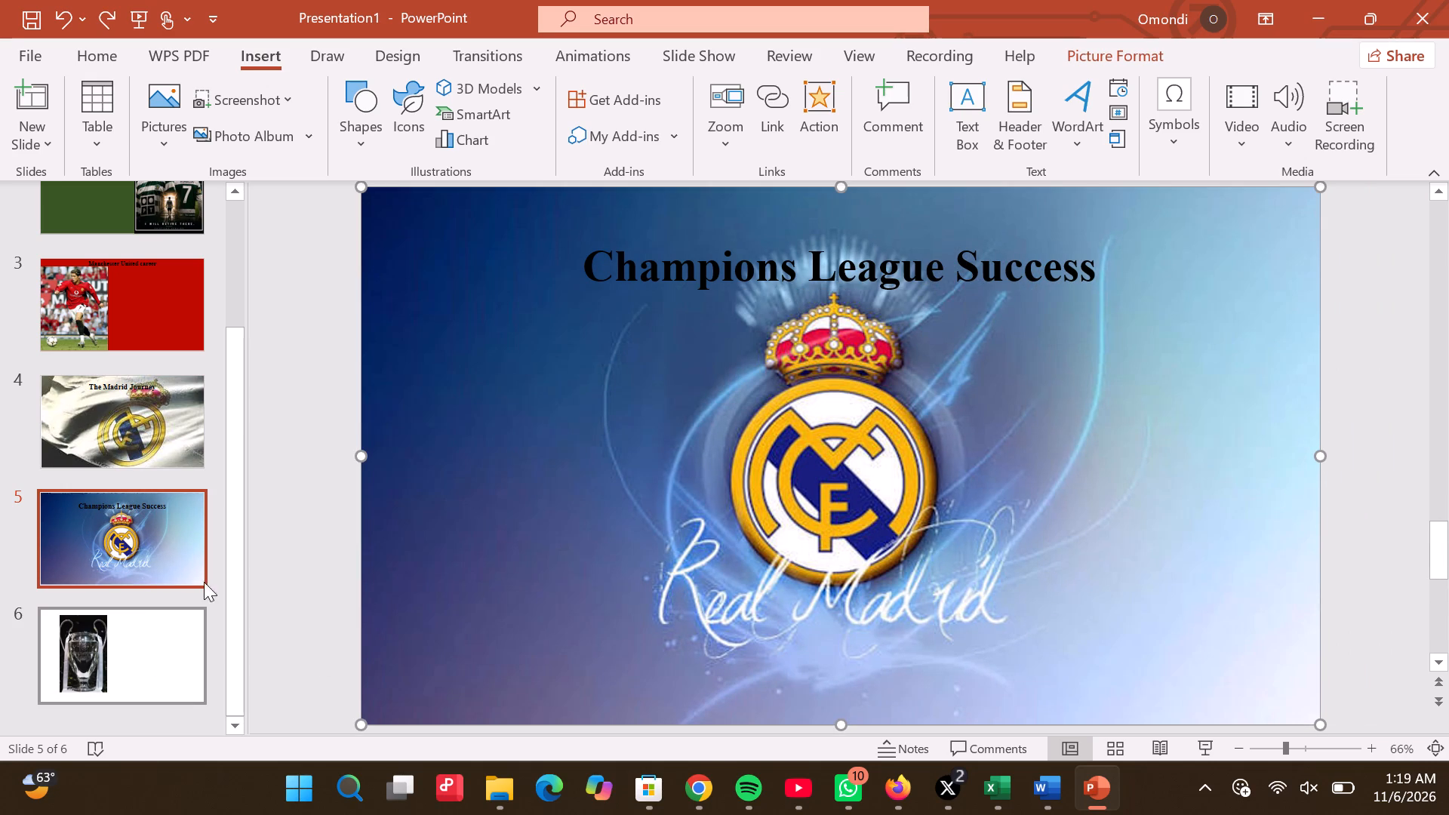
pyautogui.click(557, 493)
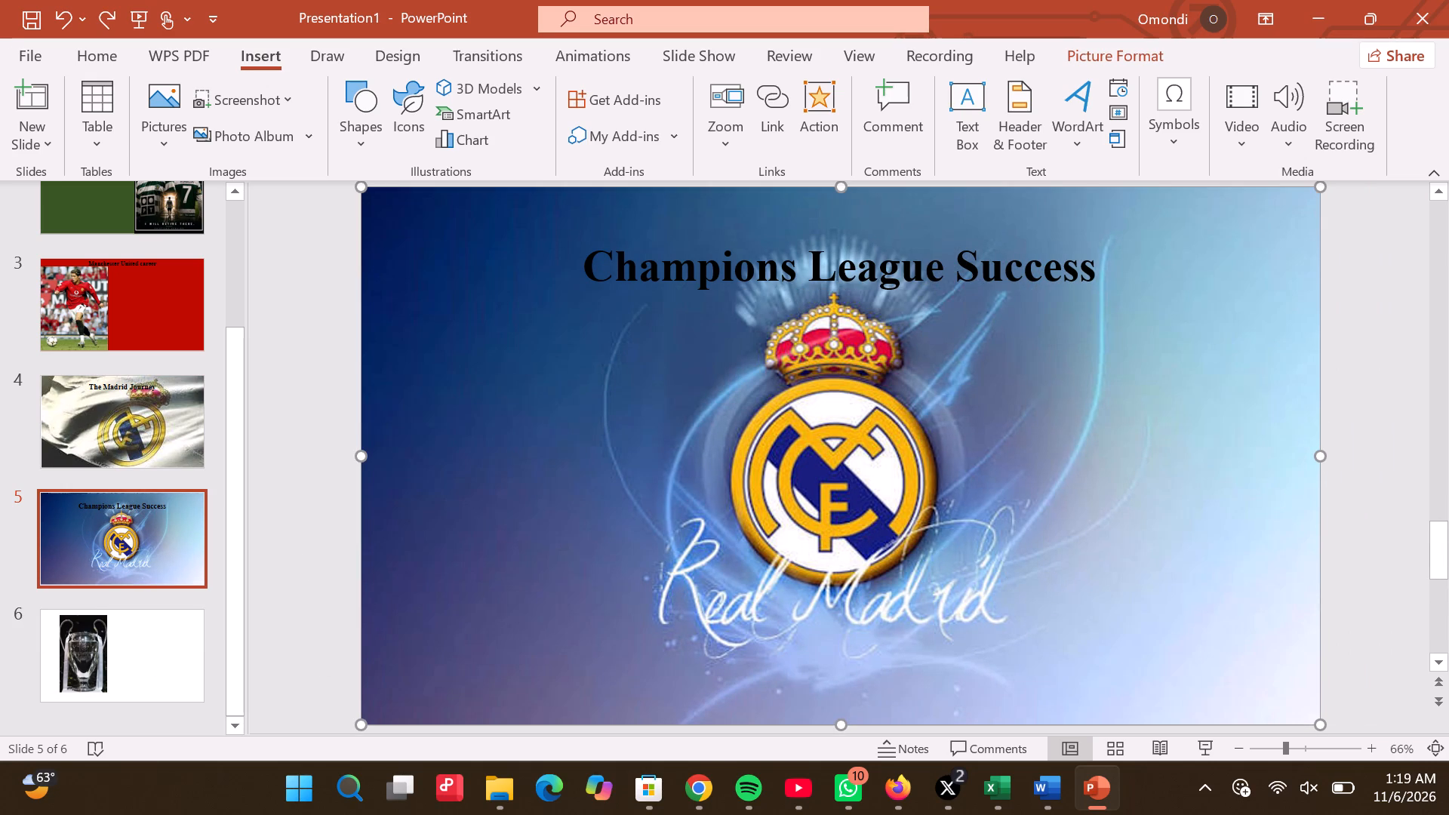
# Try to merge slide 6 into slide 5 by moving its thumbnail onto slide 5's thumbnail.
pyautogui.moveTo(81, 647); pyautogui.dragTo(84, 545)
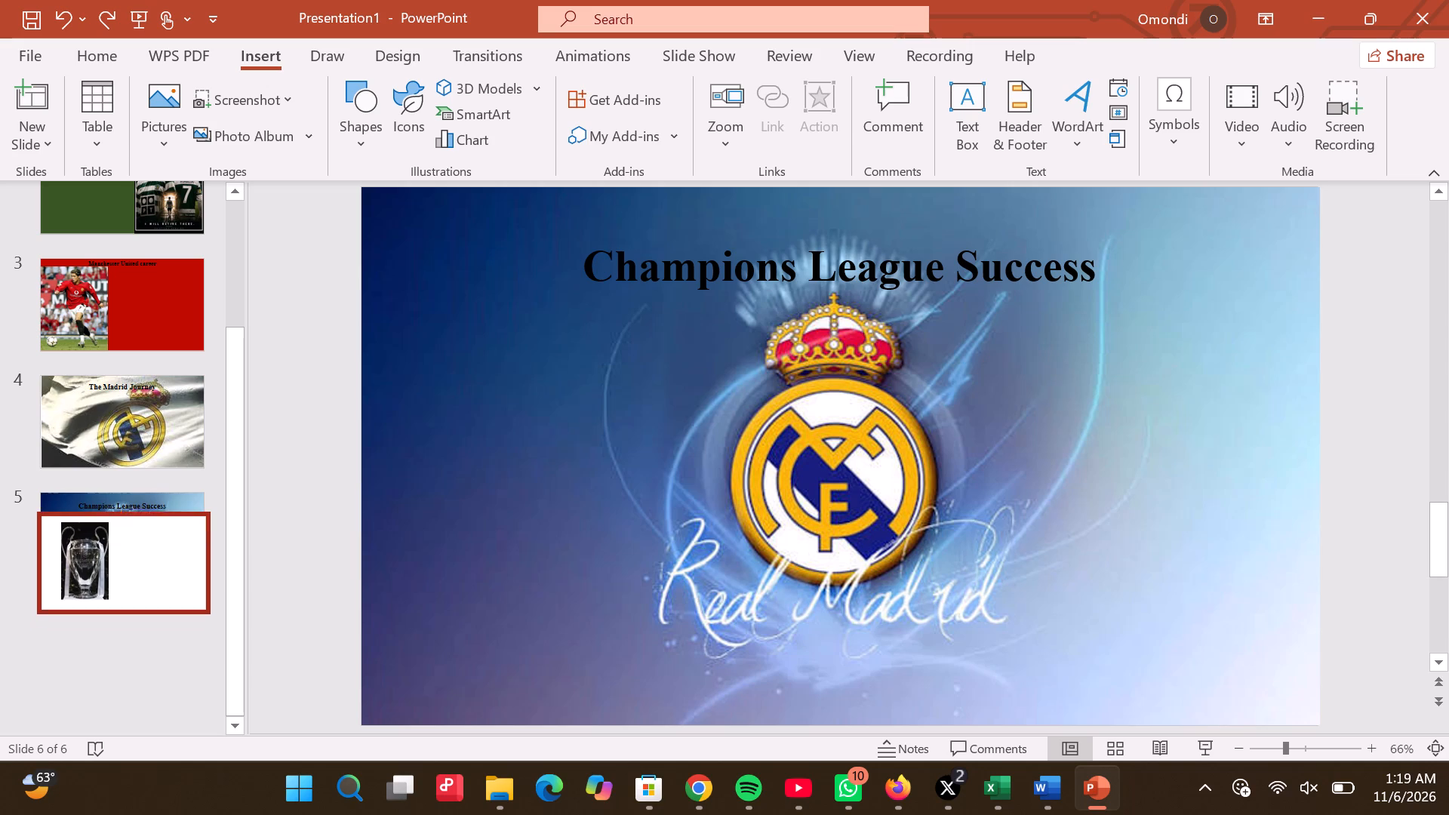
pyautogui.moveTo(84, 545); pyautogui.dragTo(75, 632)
# Copy the white-ribboned trophy picture from slide 6 and return to slide 5.
pyautogui.click(74, 633)
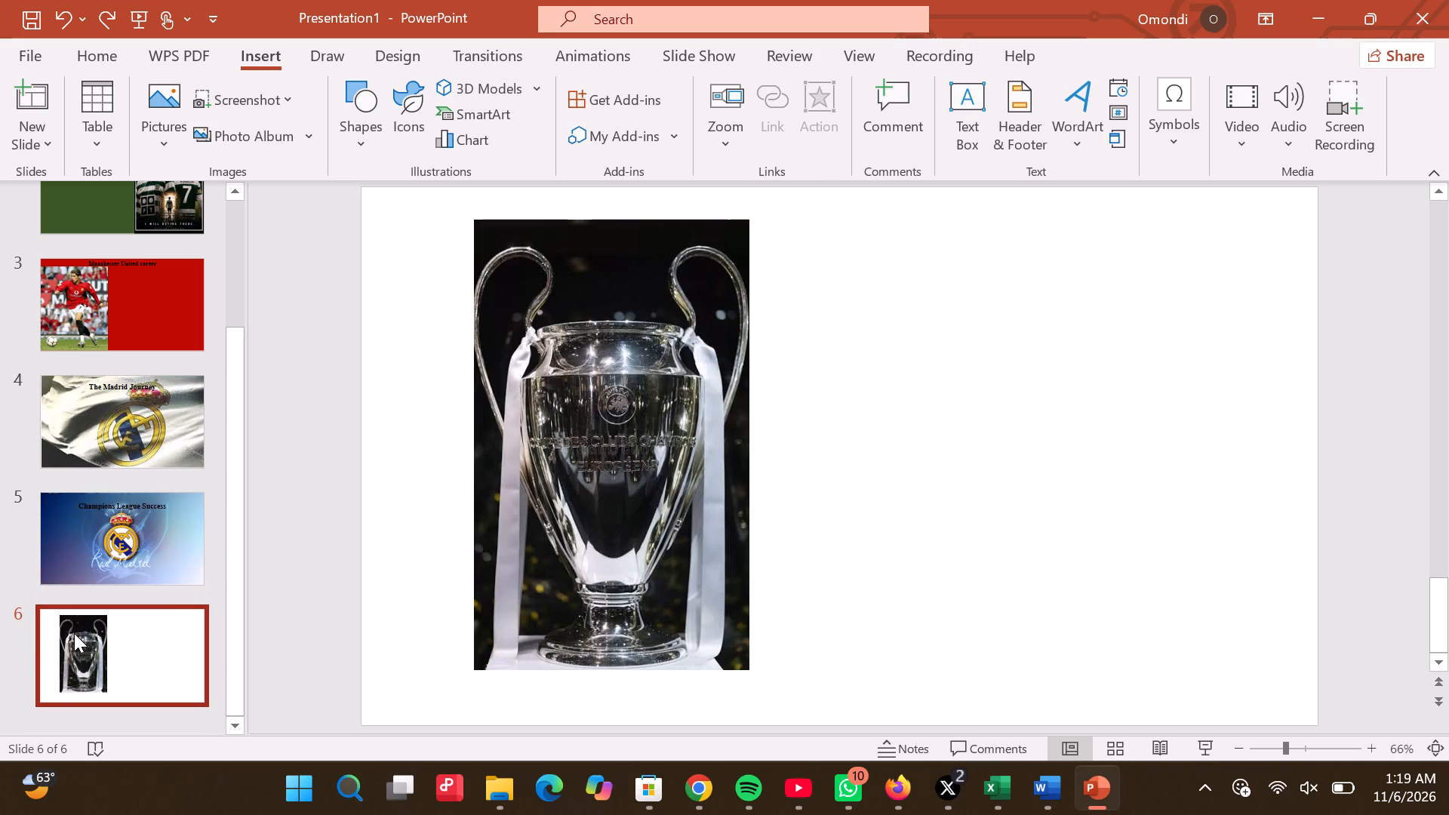
pyautogui.click(74, 633)
pyautogui.rightClick(691, 565)
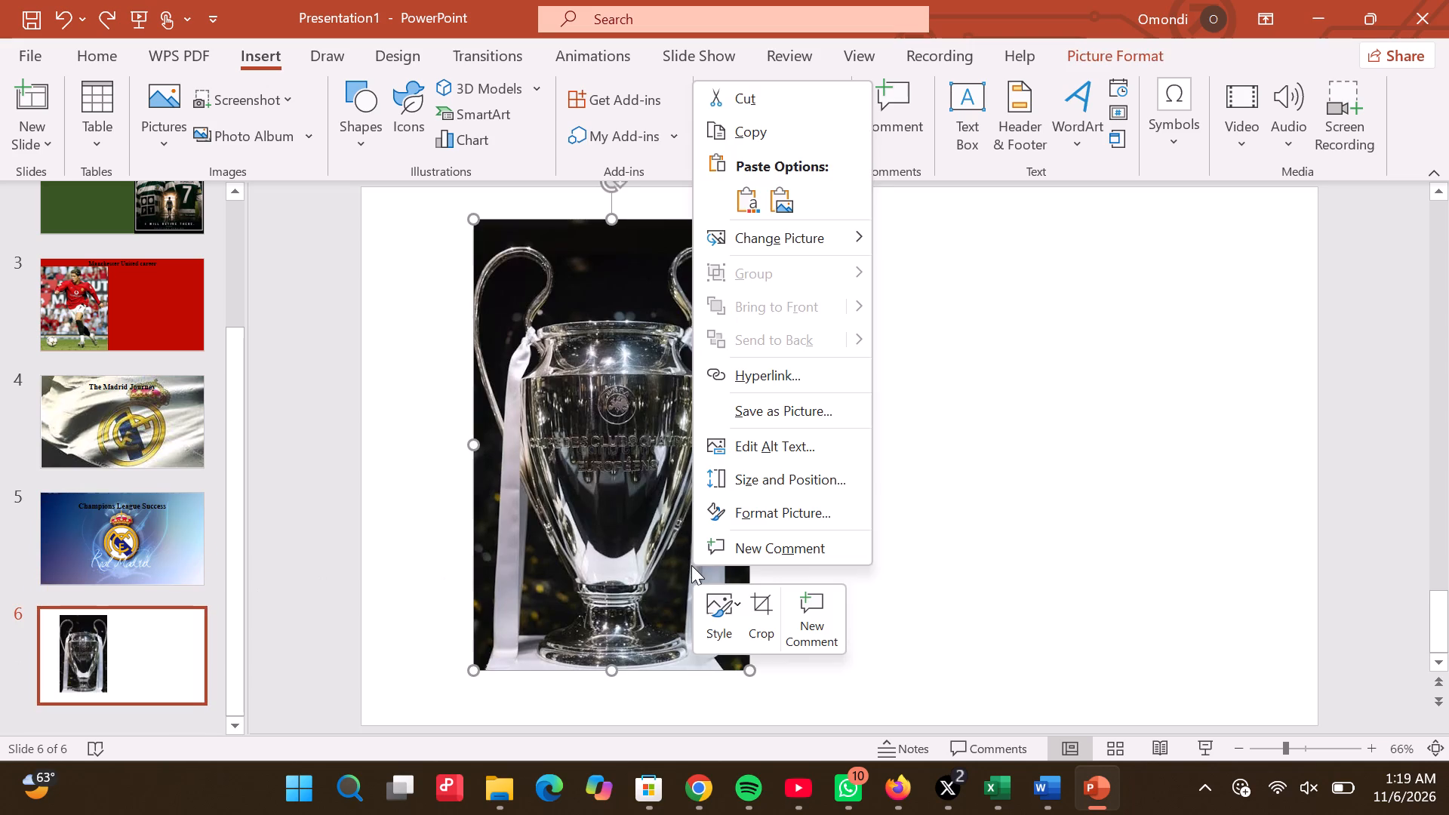
pyautogui.click(786, 137)
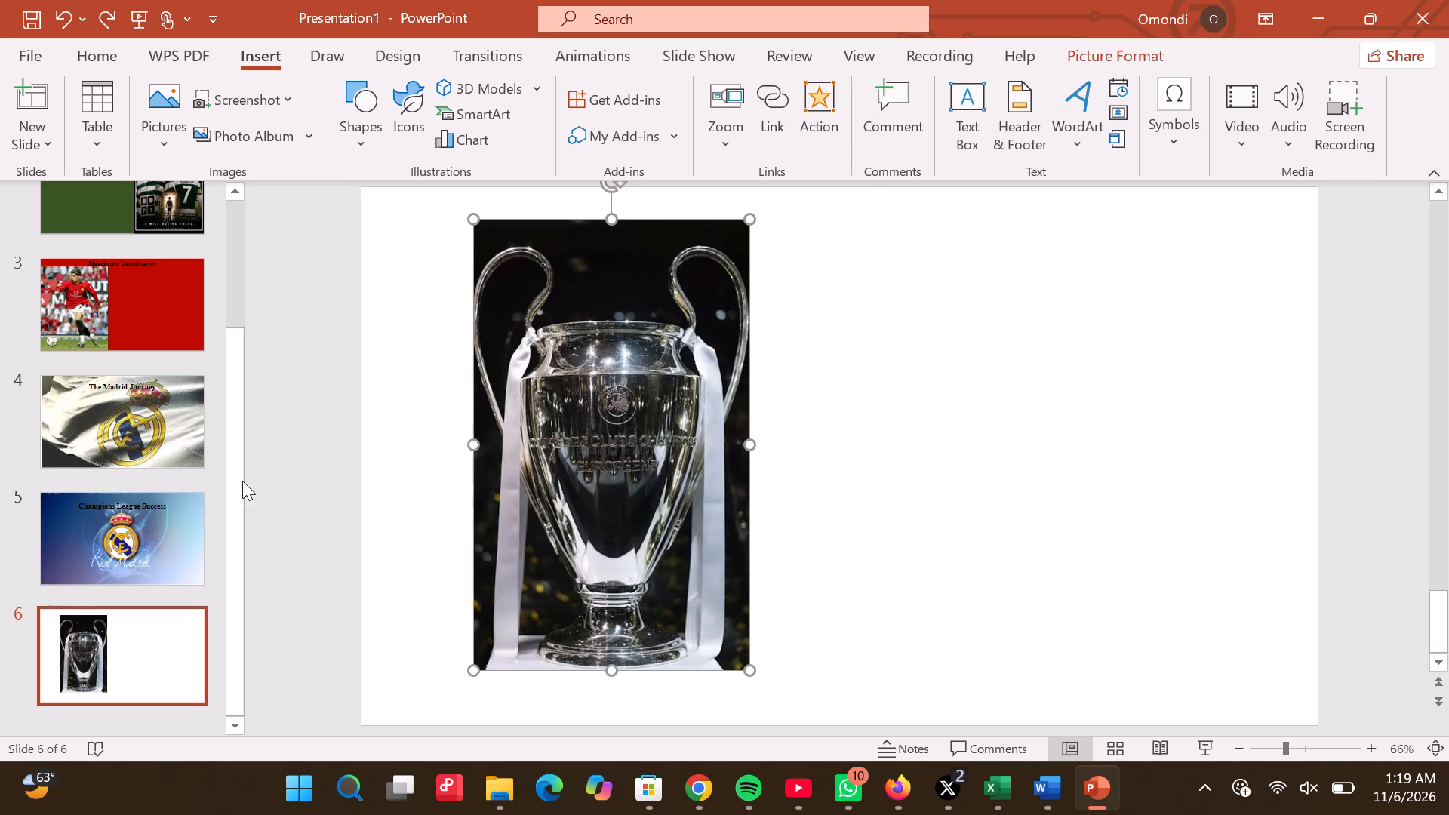
pyautogui.click(140, 548)
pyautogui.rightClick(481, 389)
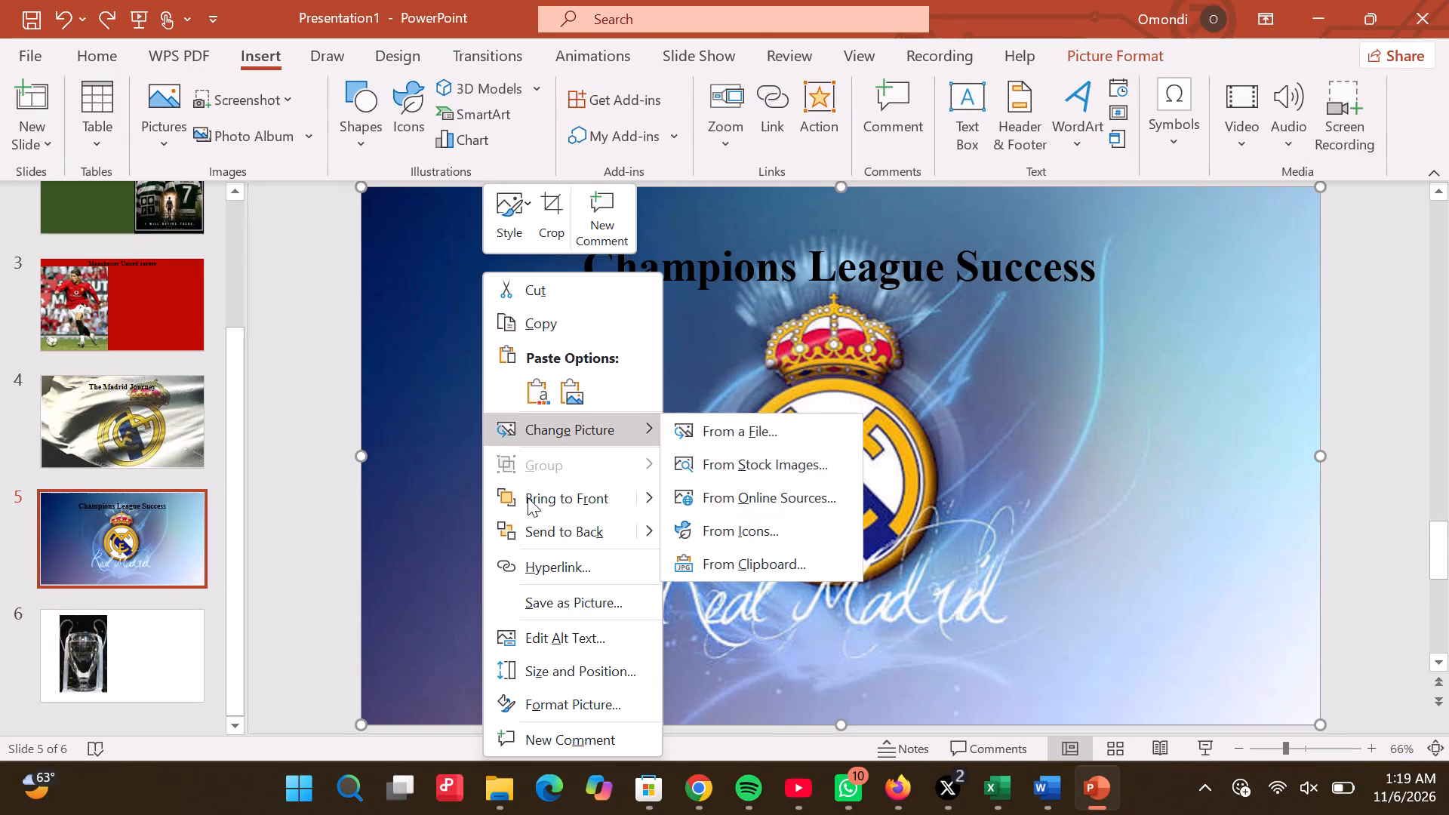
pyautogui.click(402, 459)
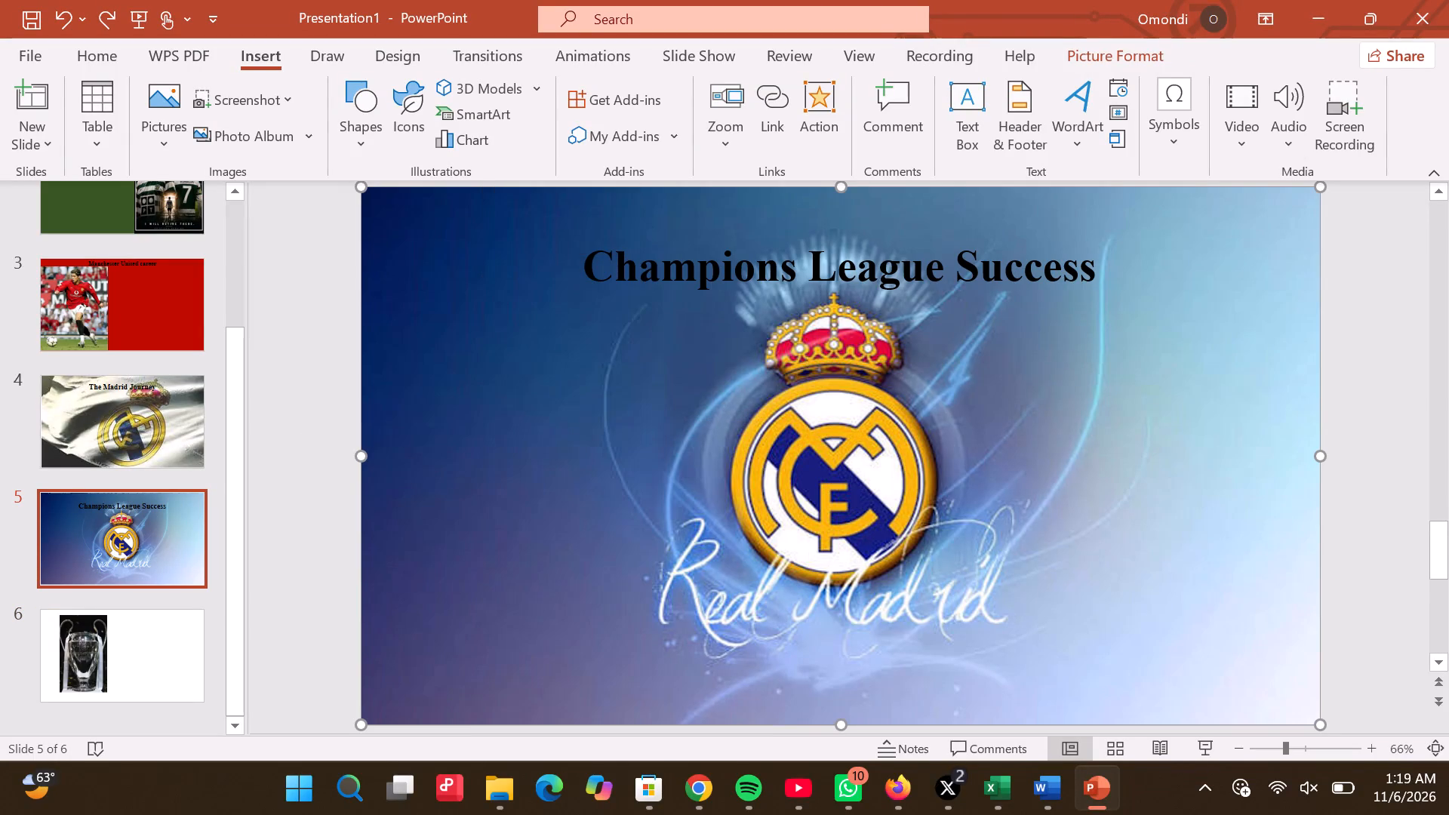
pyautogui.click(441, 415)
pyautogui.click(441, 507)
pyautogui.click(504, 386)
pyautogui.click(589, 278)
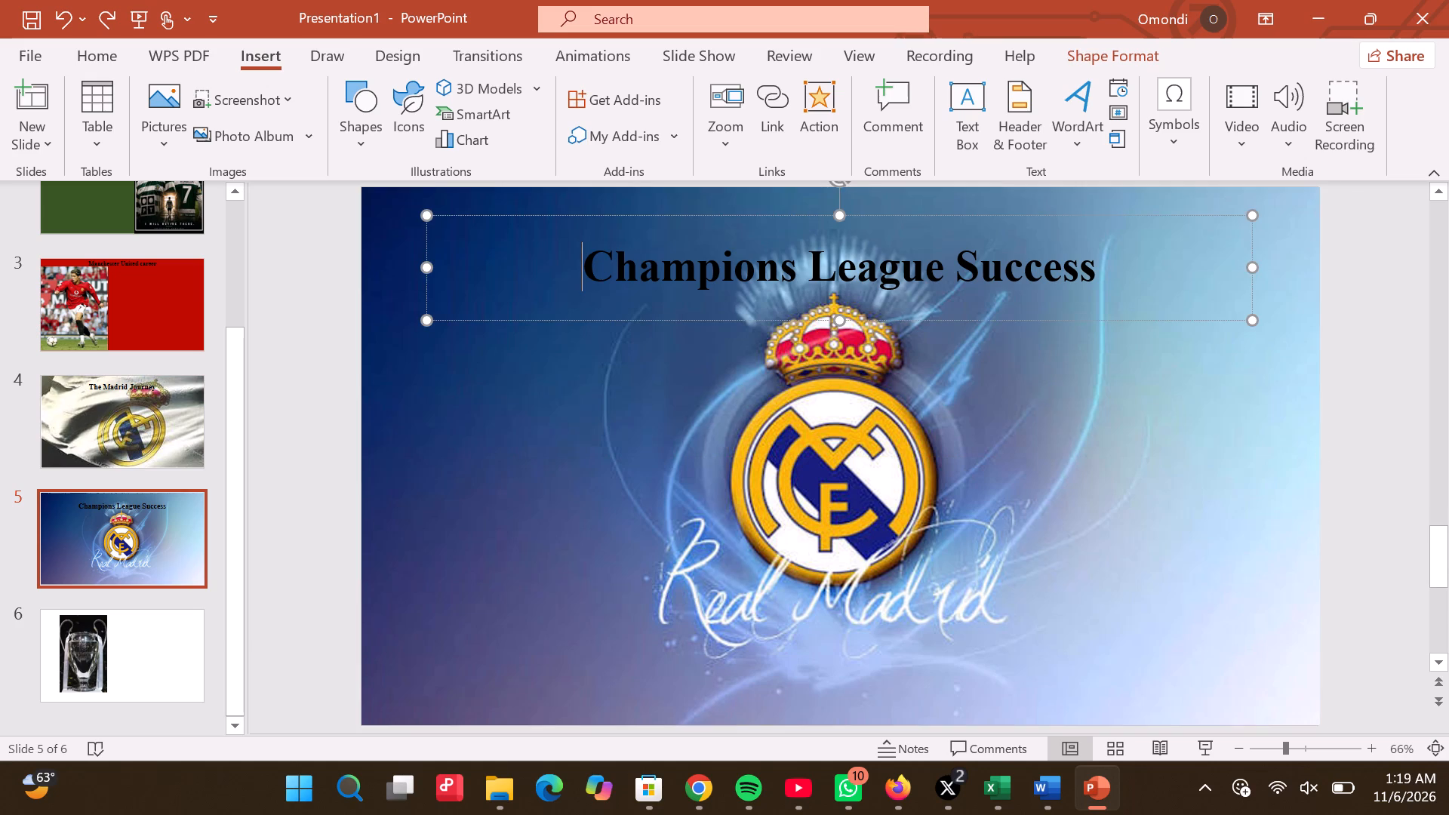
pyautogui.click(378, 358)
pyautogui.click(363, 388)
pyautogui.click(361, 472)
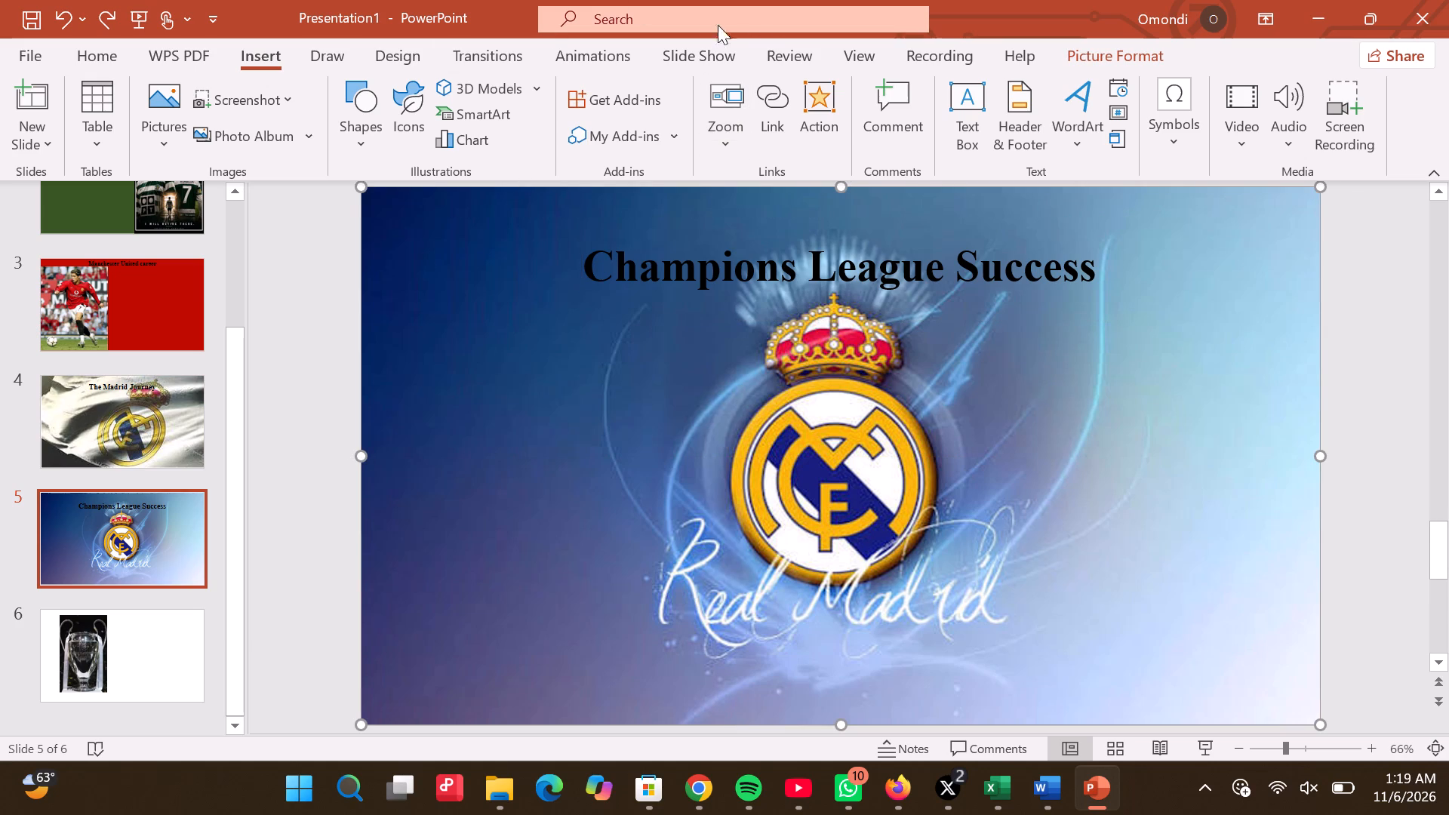
# Insert an empty text box on slide 5 and size it to fill the area left of the Real Madrid crest, below the title.
pyautogui.click(980, 131)
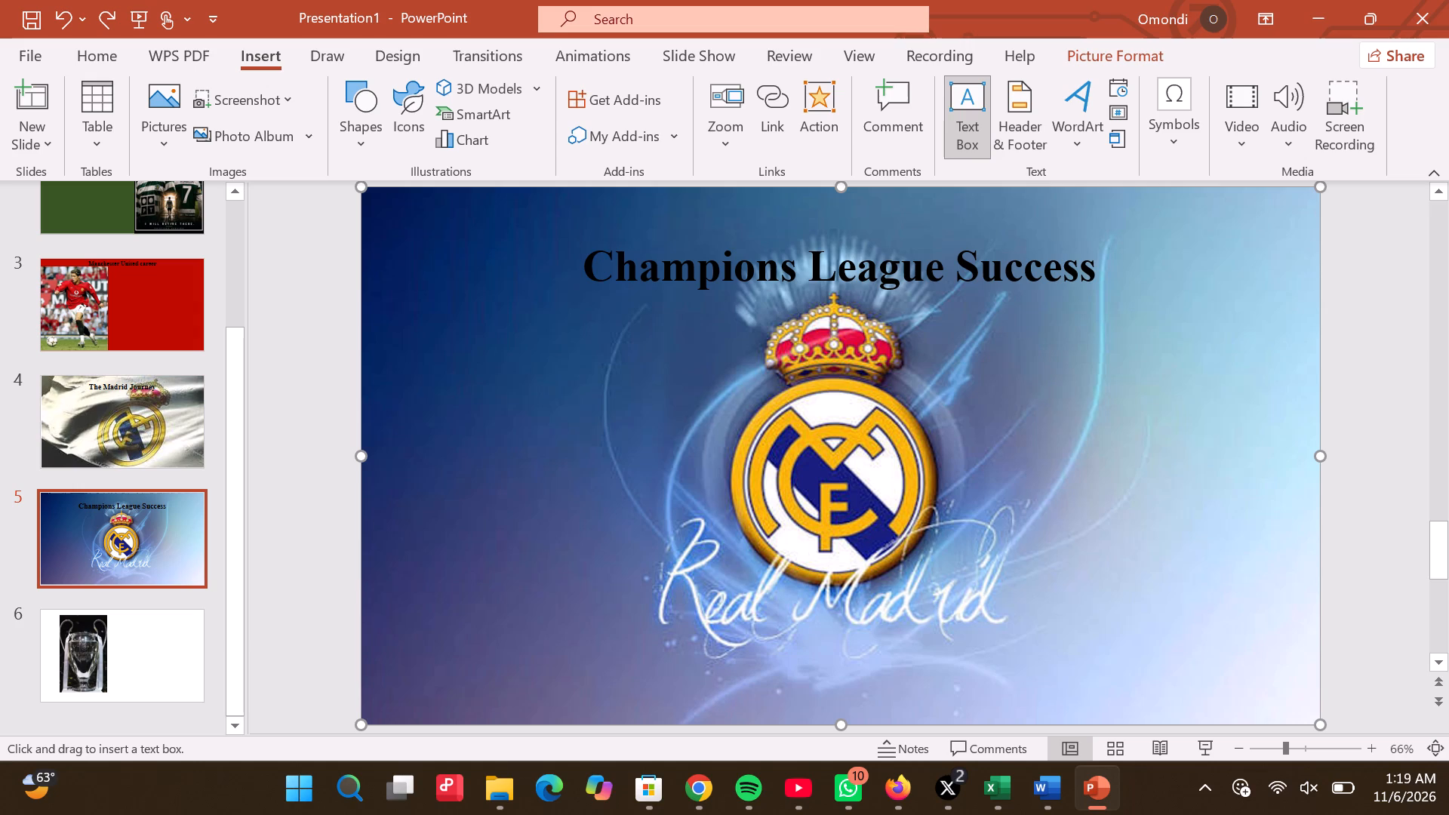
pyautogui.click(454, 440)
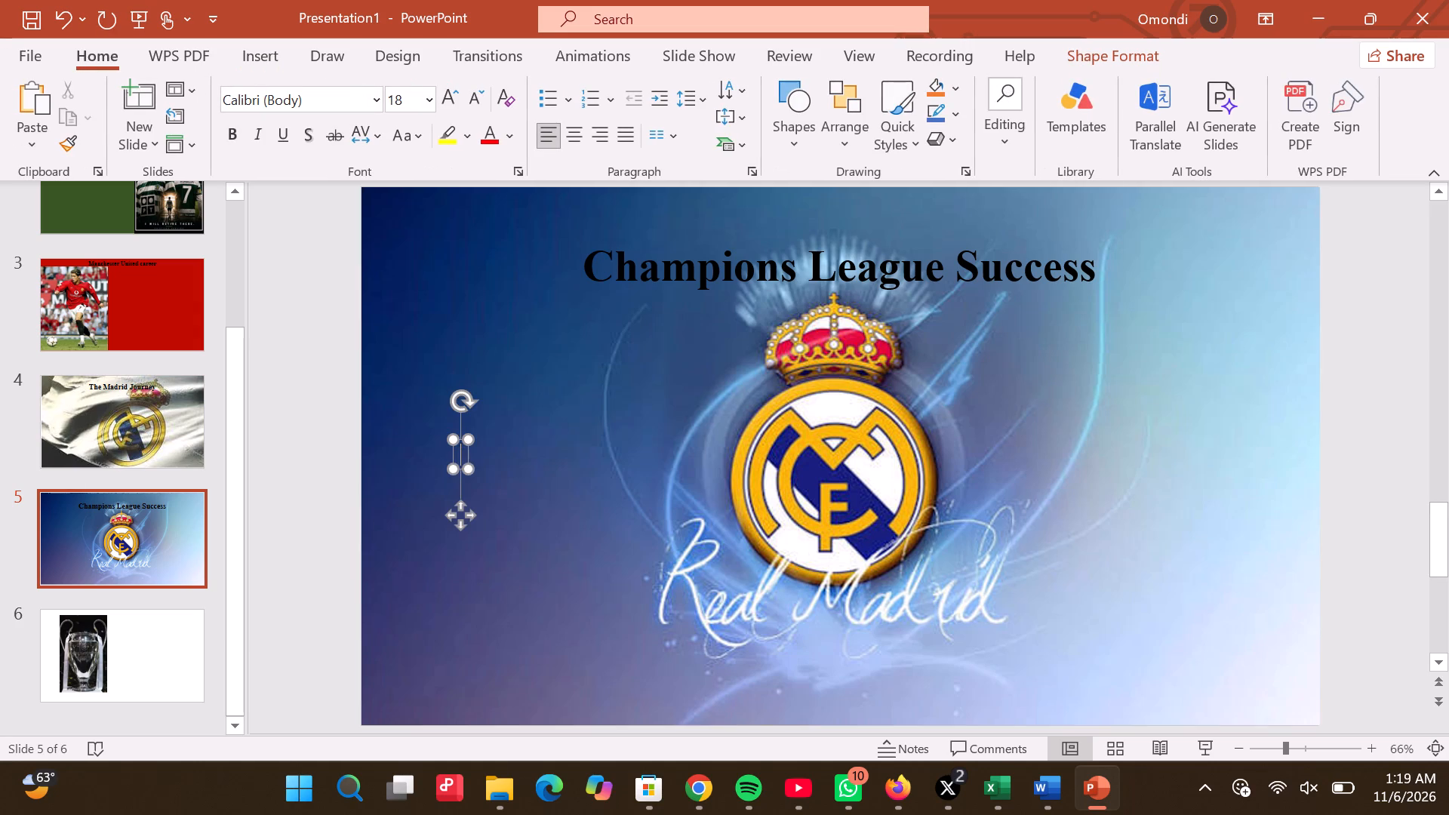
pyautogui.moveTo(469, 466); pyautogui.dragTo(787, 663)
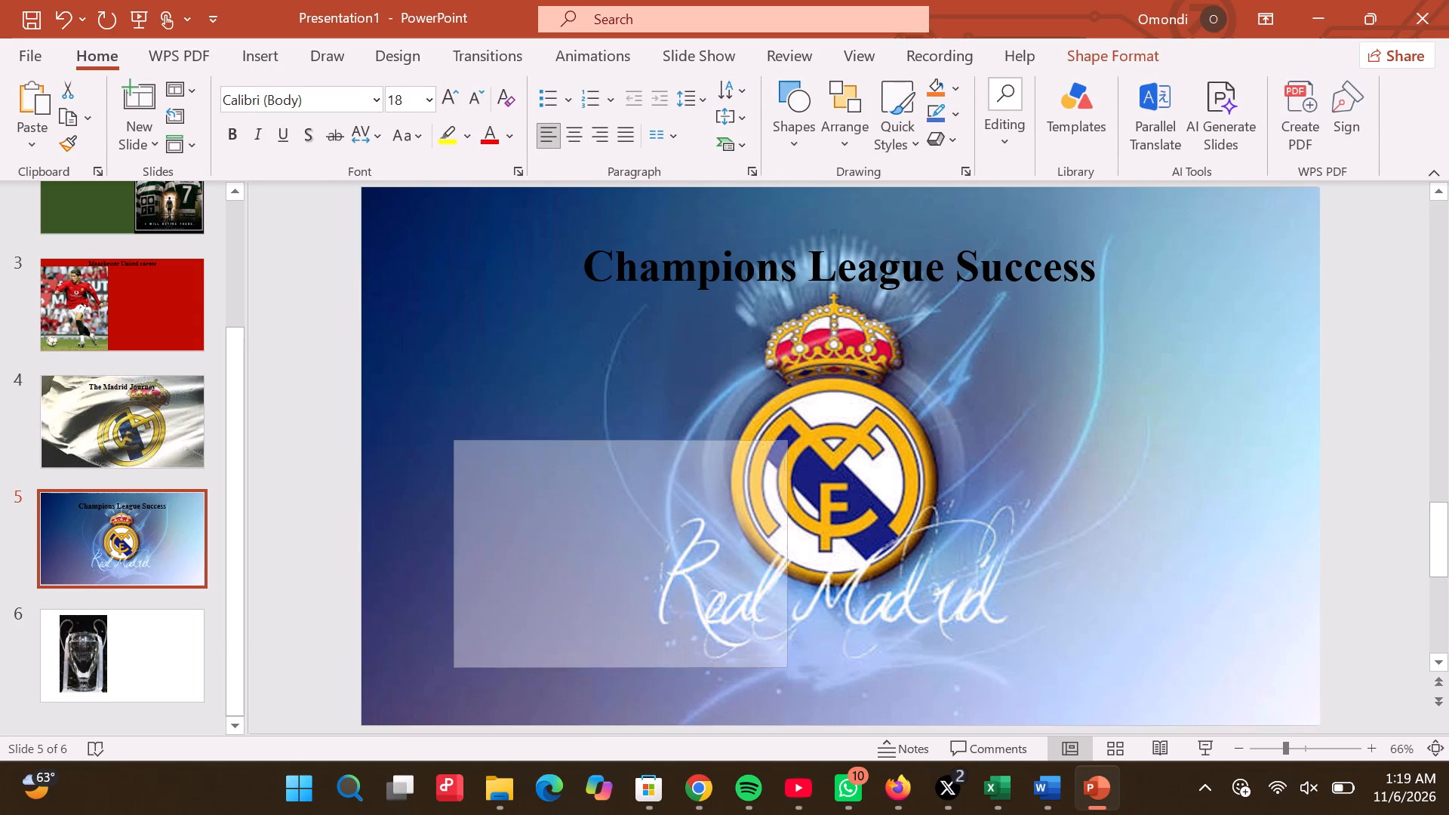
pyautogui.moveTo(787, 663); pyautogui.dragTo(782, 642)
pyautogui.moveTo(451, 438); pyautogui.dragTo(328, 325)
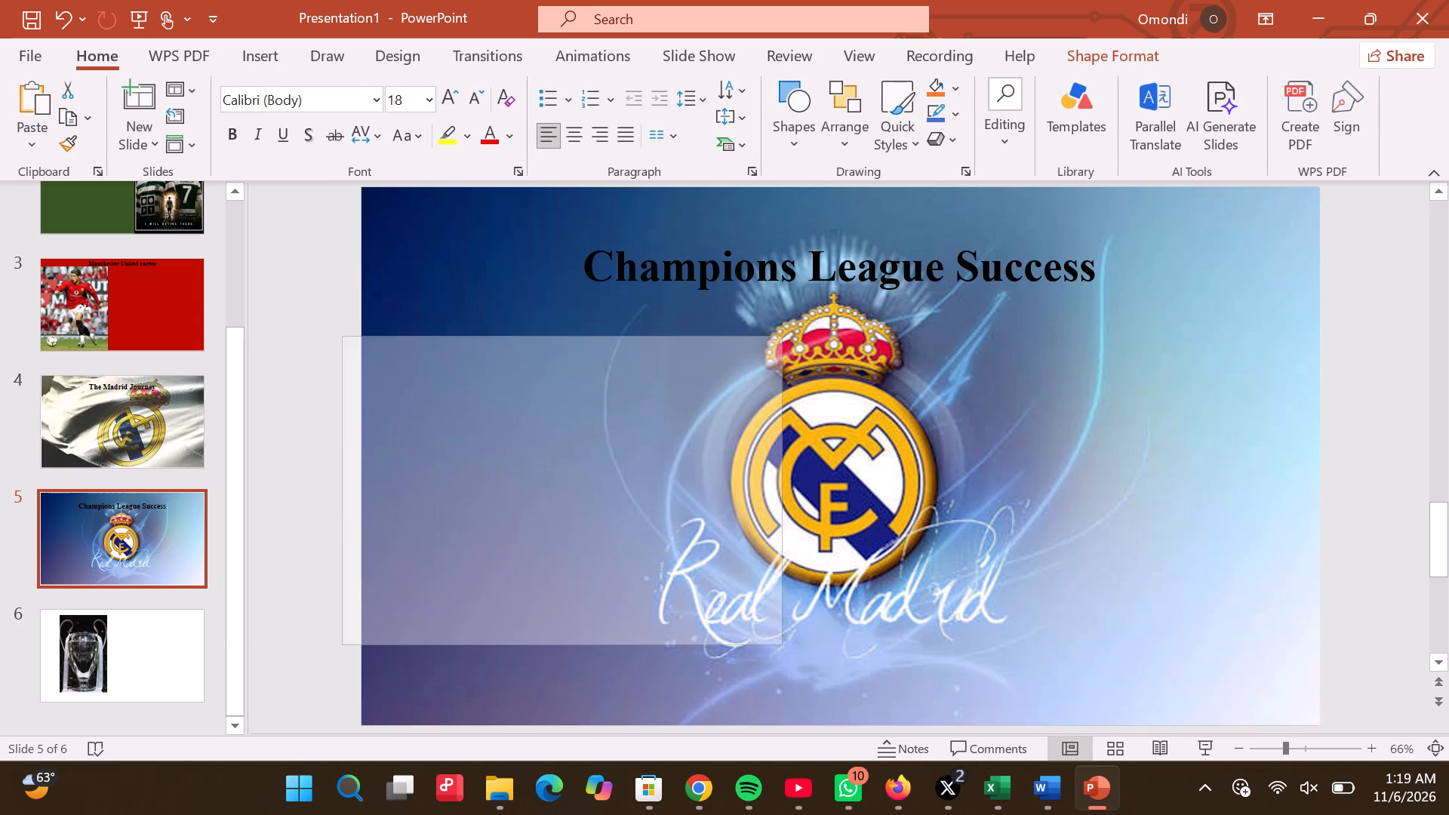
pyautogui.moveTo(328, 325); pyautogui.dragTo(377, 288)
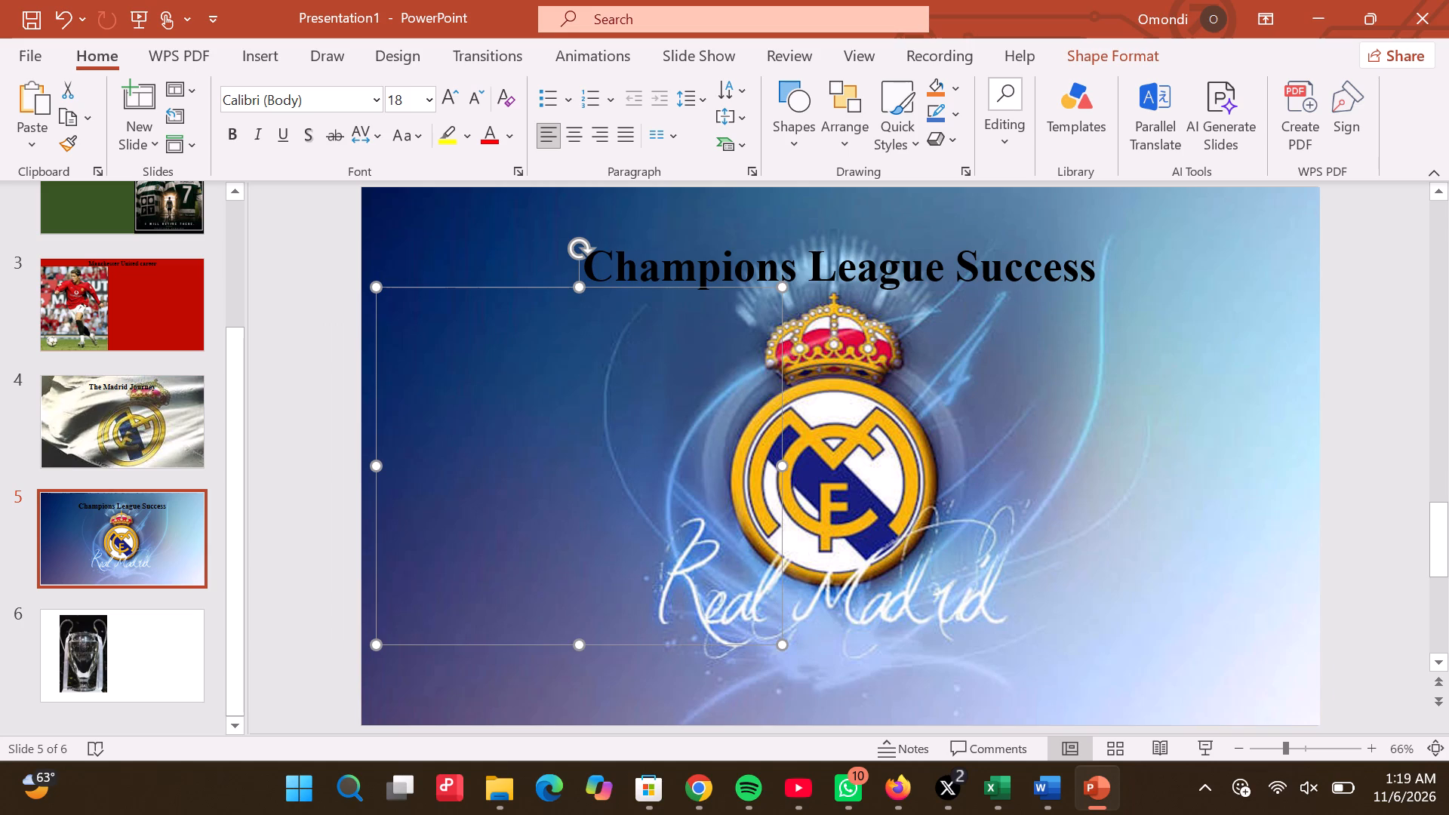
pyautogui.moveTo(778, 463); pyautogui.dragTo(748, 488)
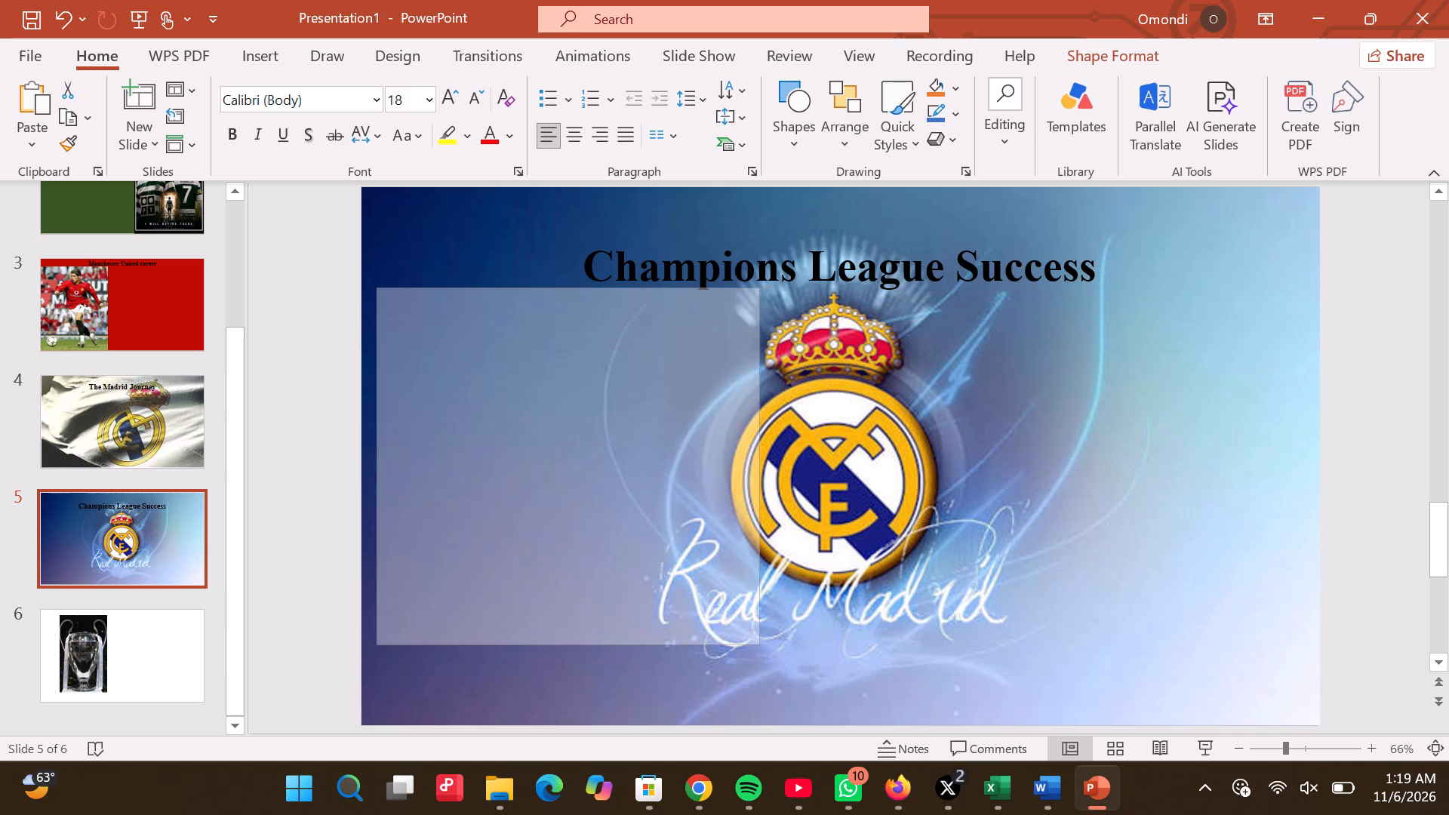
pyautogui.moveTo(748, 488); pyautogui.dragTo(709, 536)
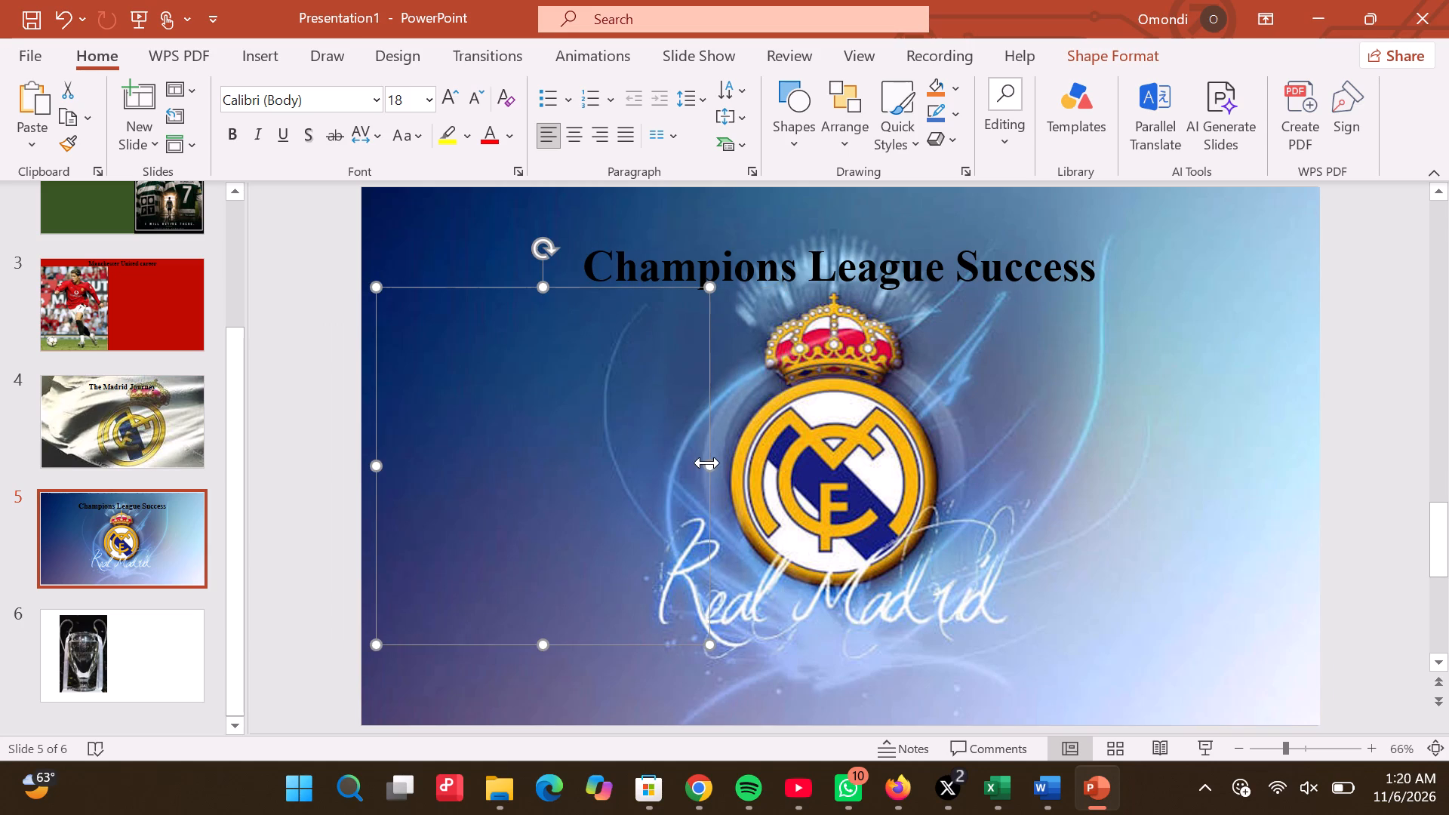
pyautogui.moveTo(707, 463); pyautogui.dragTo(663, 471)
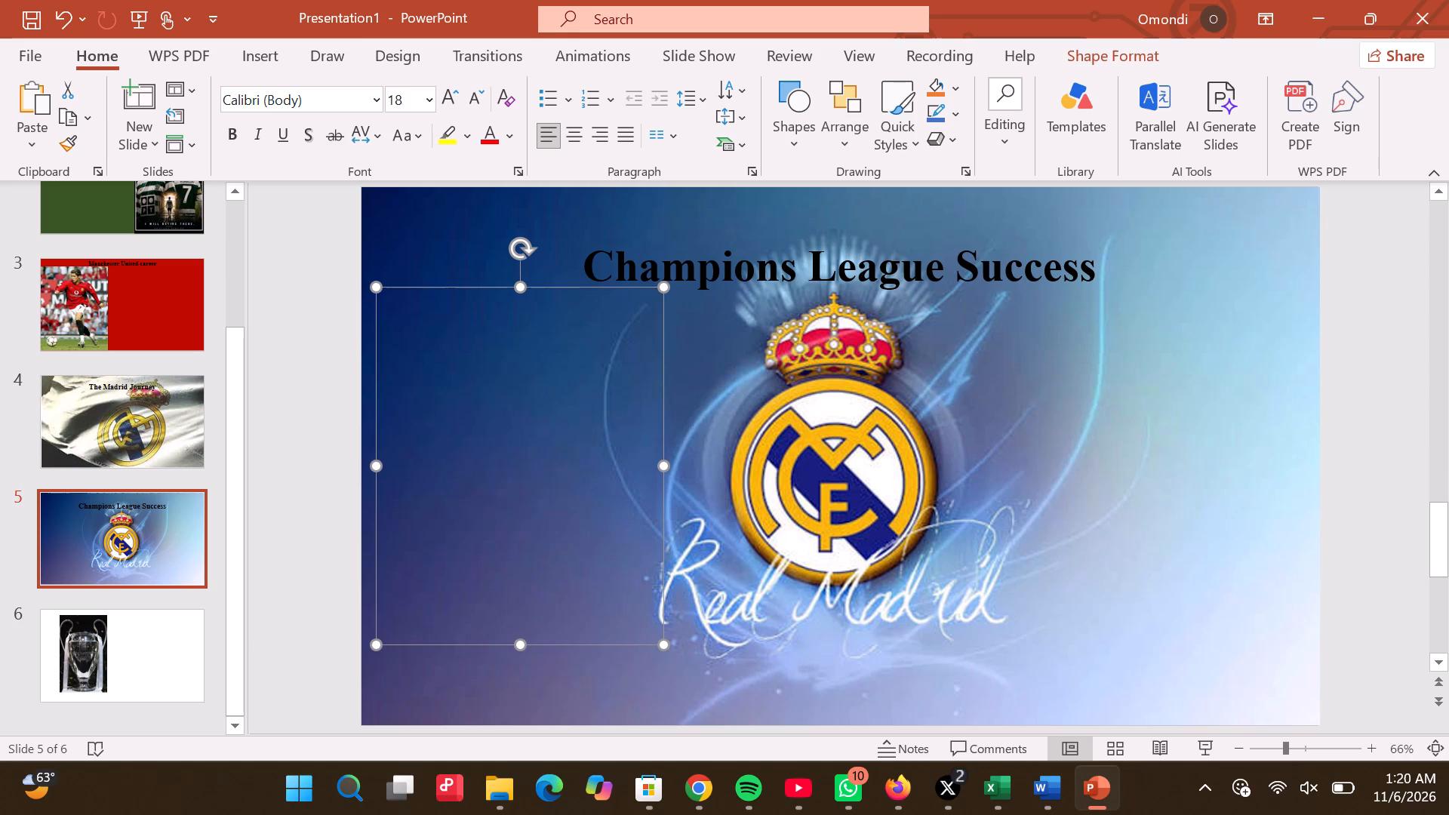
pyautogui.moveTo(515, 638); pyautogui.dragTo(497, 686)
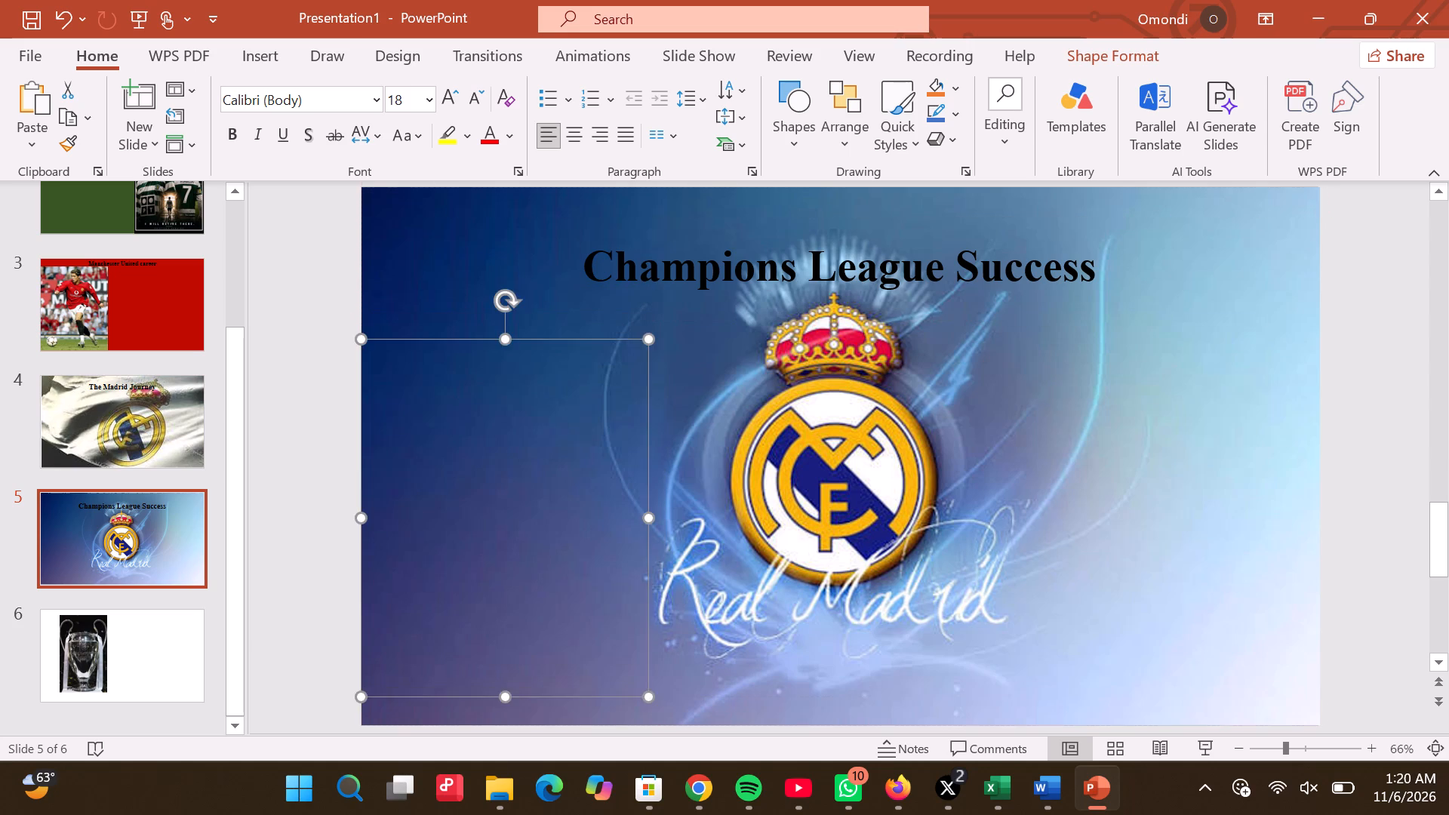
pyautogui.moveTo(518, 596); pyautogui.dragTo(534, 552)
pyautogui.click(538, 544)
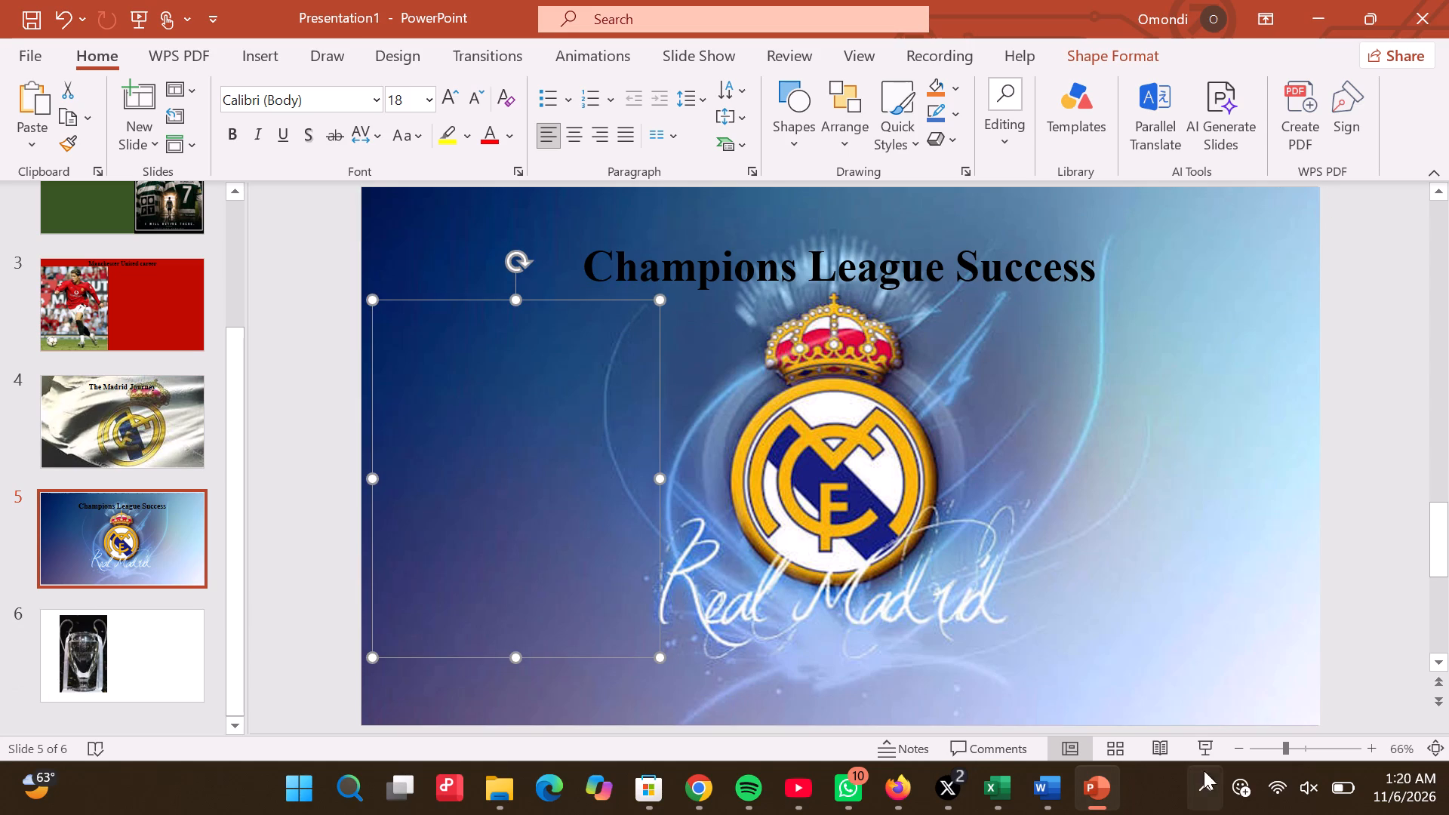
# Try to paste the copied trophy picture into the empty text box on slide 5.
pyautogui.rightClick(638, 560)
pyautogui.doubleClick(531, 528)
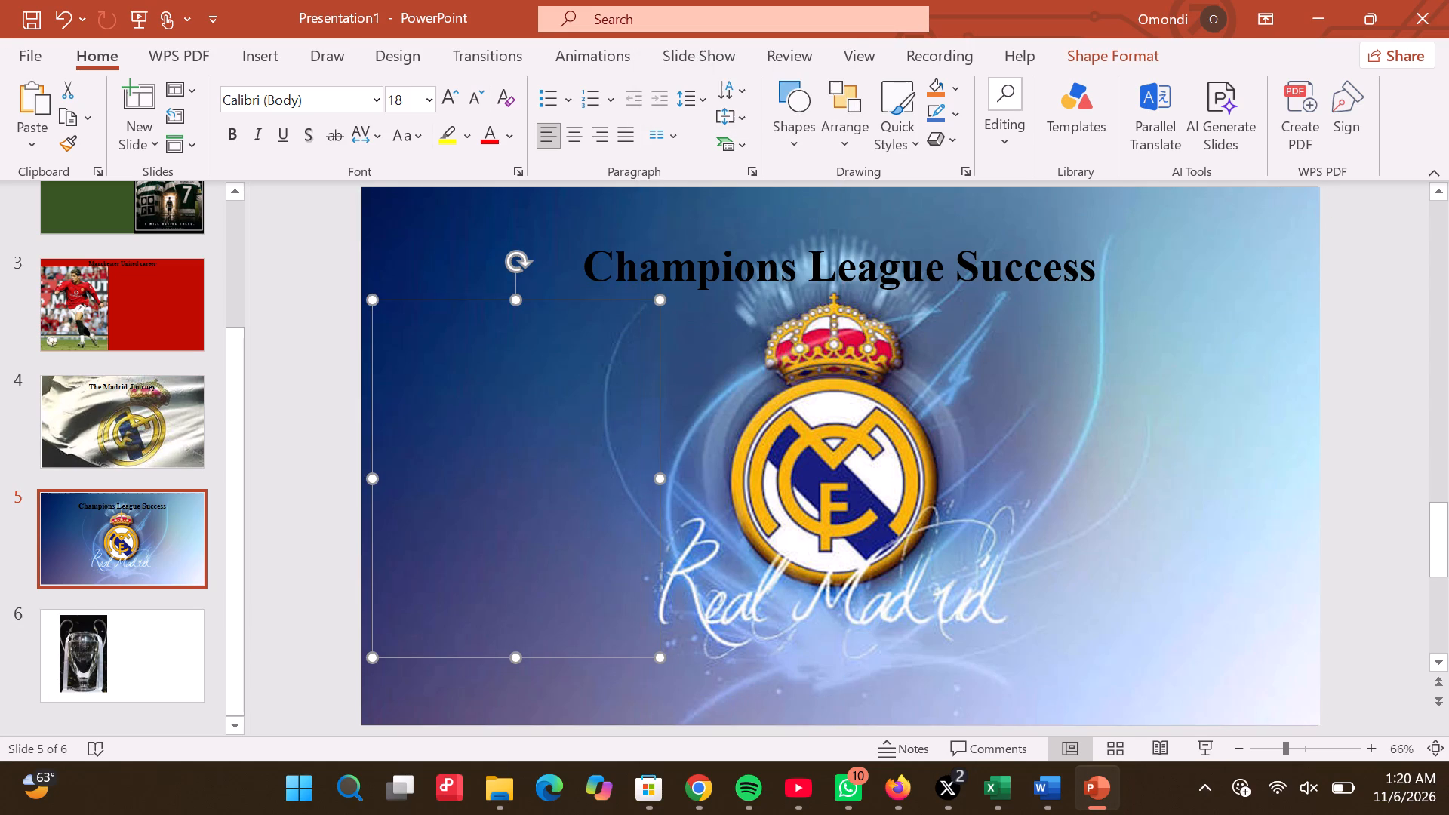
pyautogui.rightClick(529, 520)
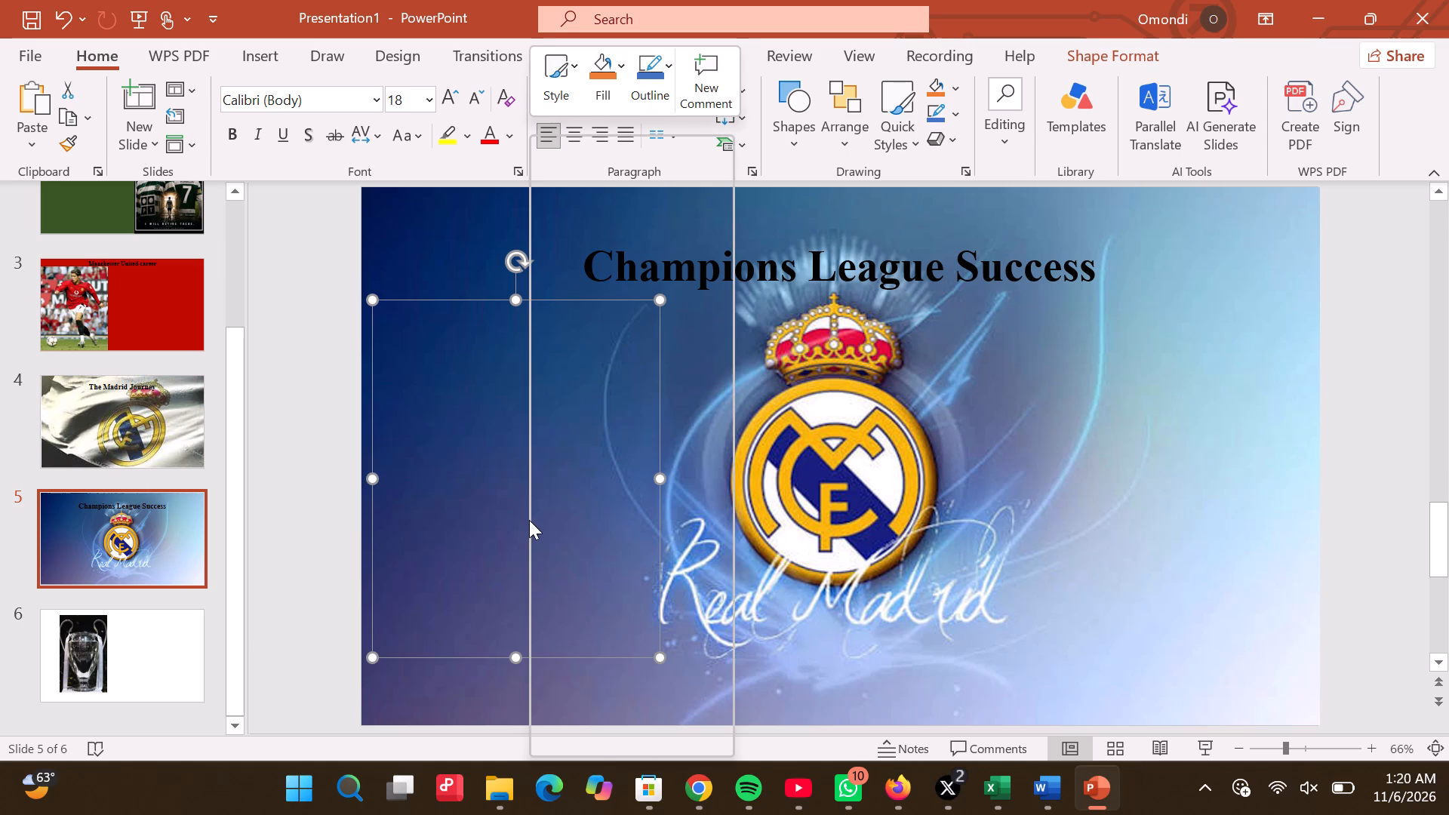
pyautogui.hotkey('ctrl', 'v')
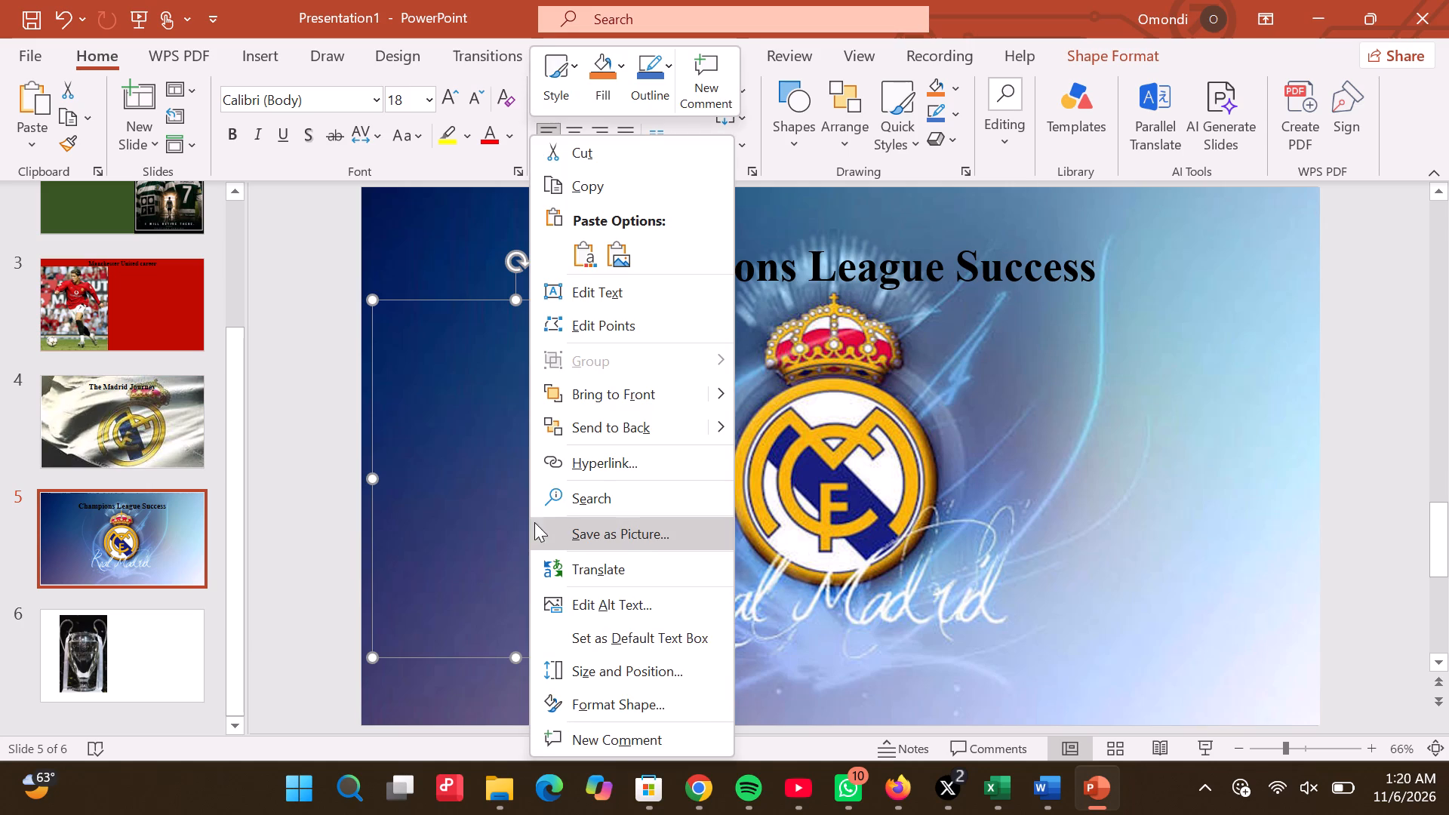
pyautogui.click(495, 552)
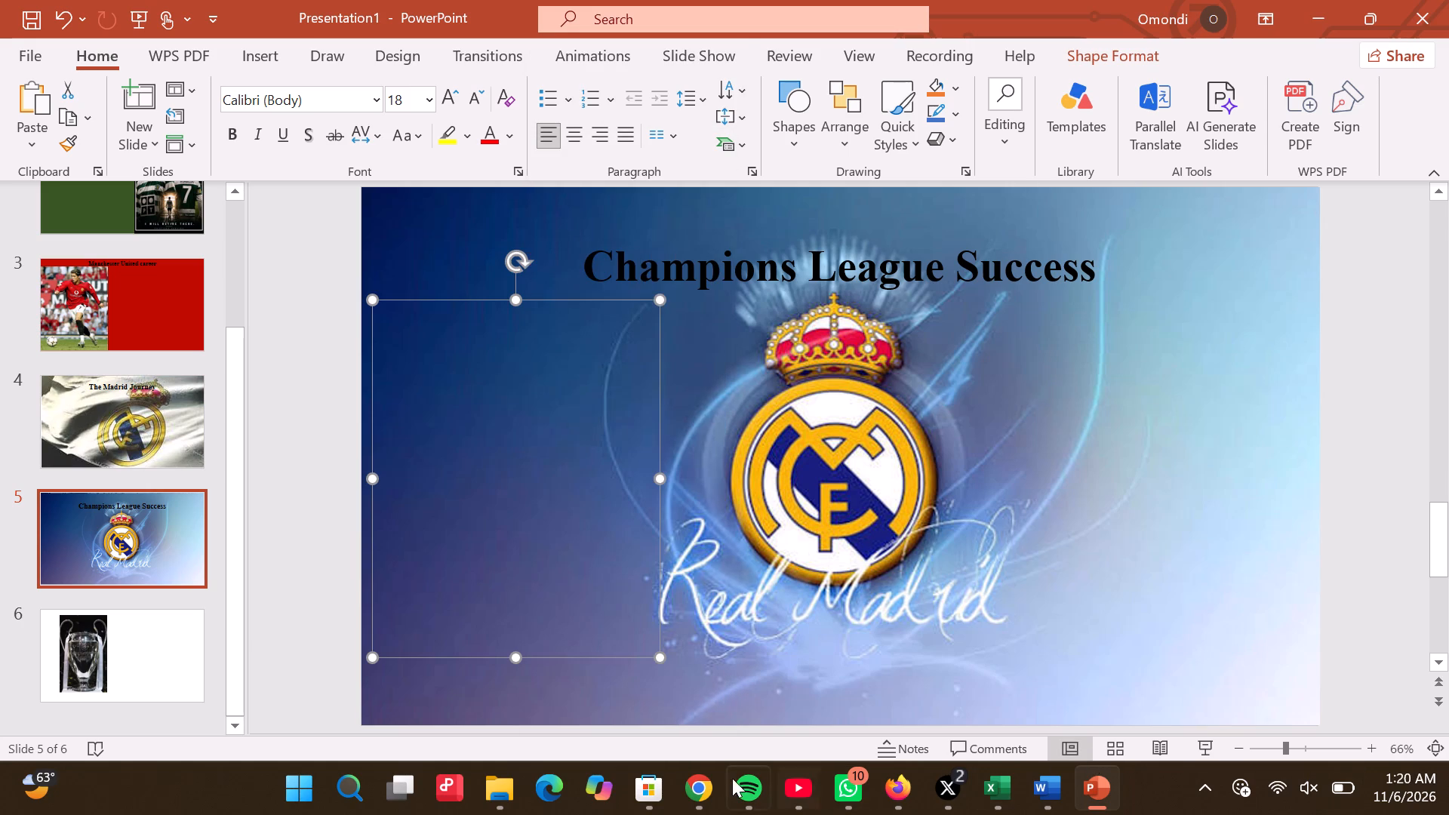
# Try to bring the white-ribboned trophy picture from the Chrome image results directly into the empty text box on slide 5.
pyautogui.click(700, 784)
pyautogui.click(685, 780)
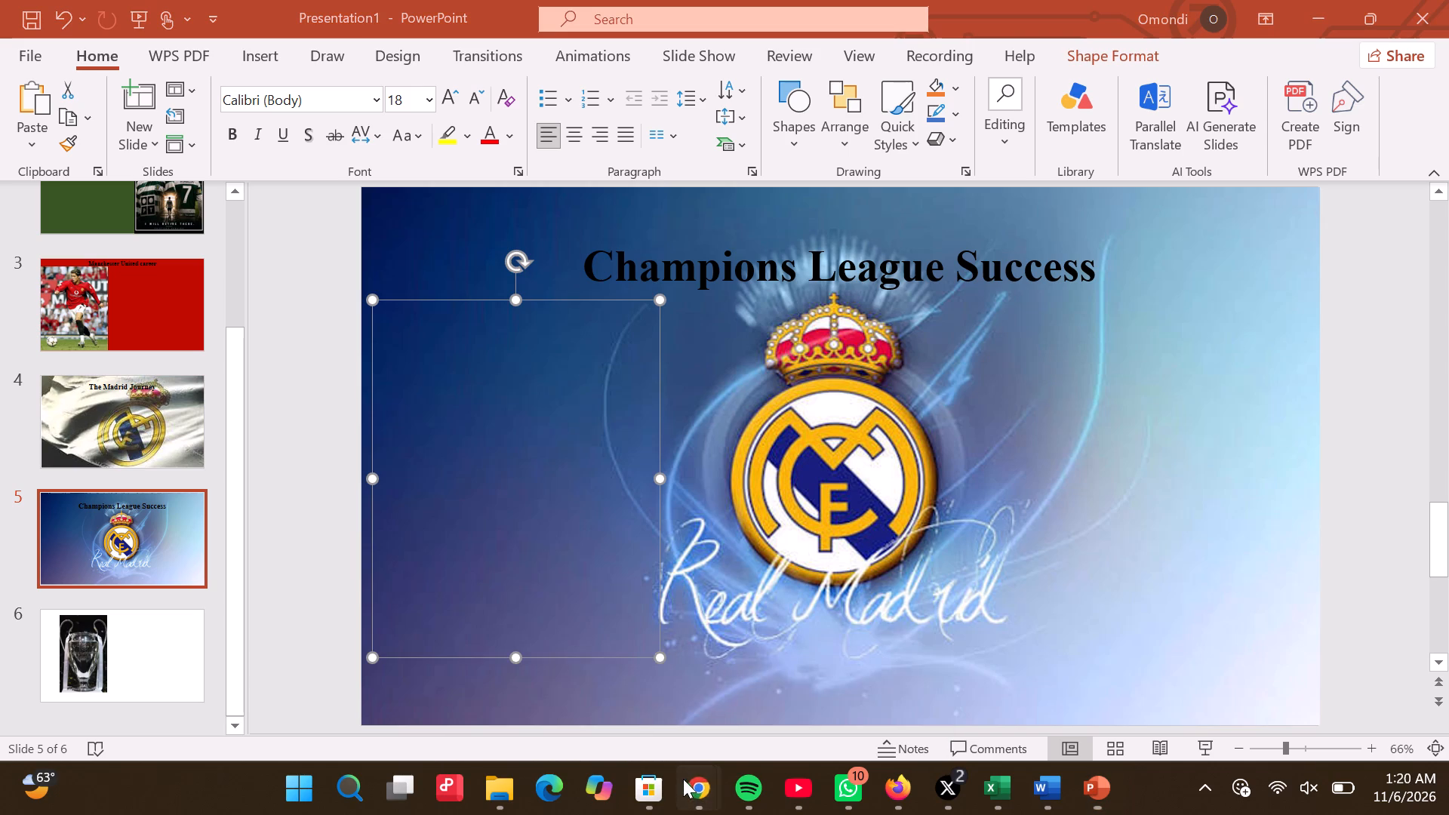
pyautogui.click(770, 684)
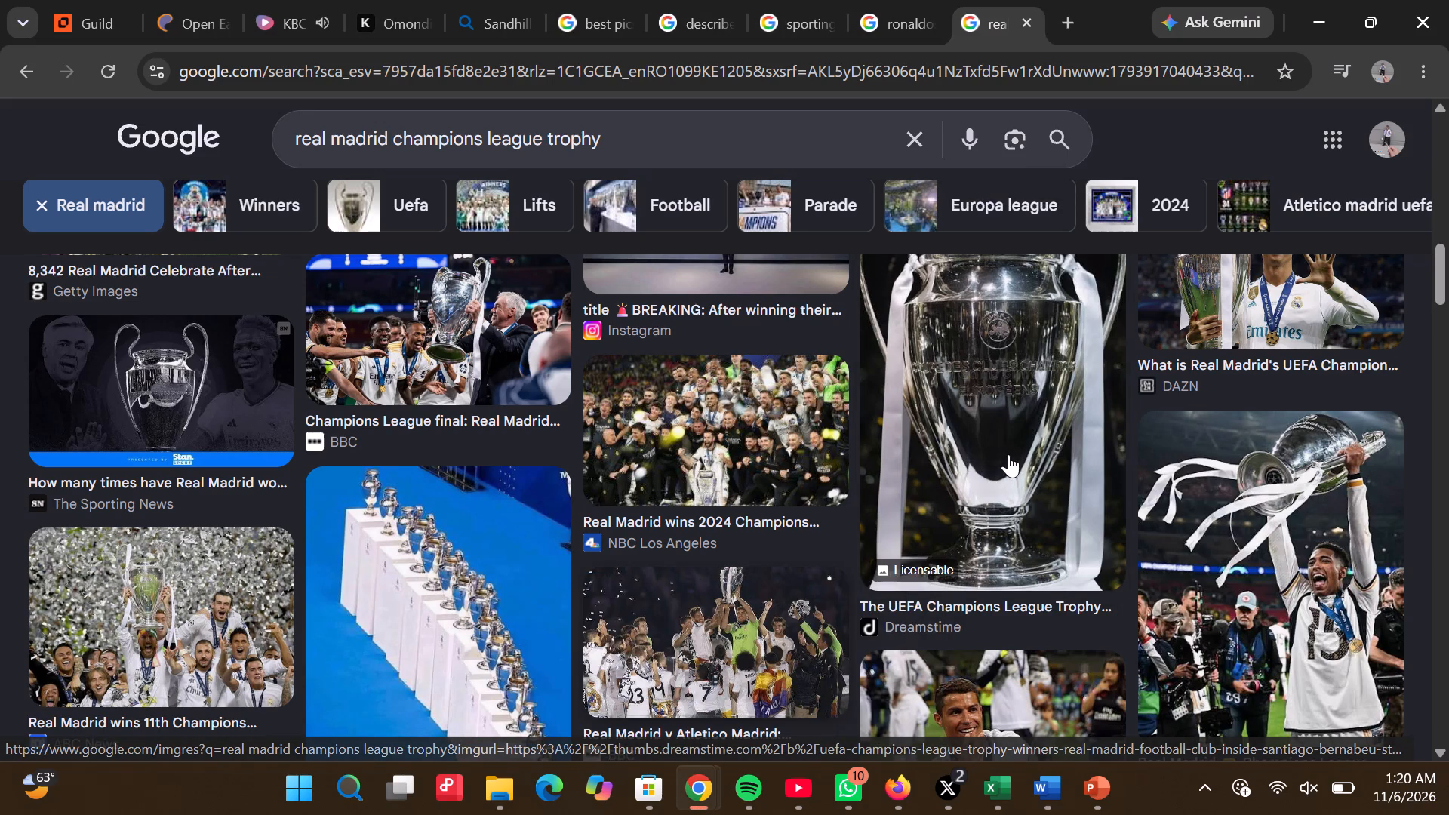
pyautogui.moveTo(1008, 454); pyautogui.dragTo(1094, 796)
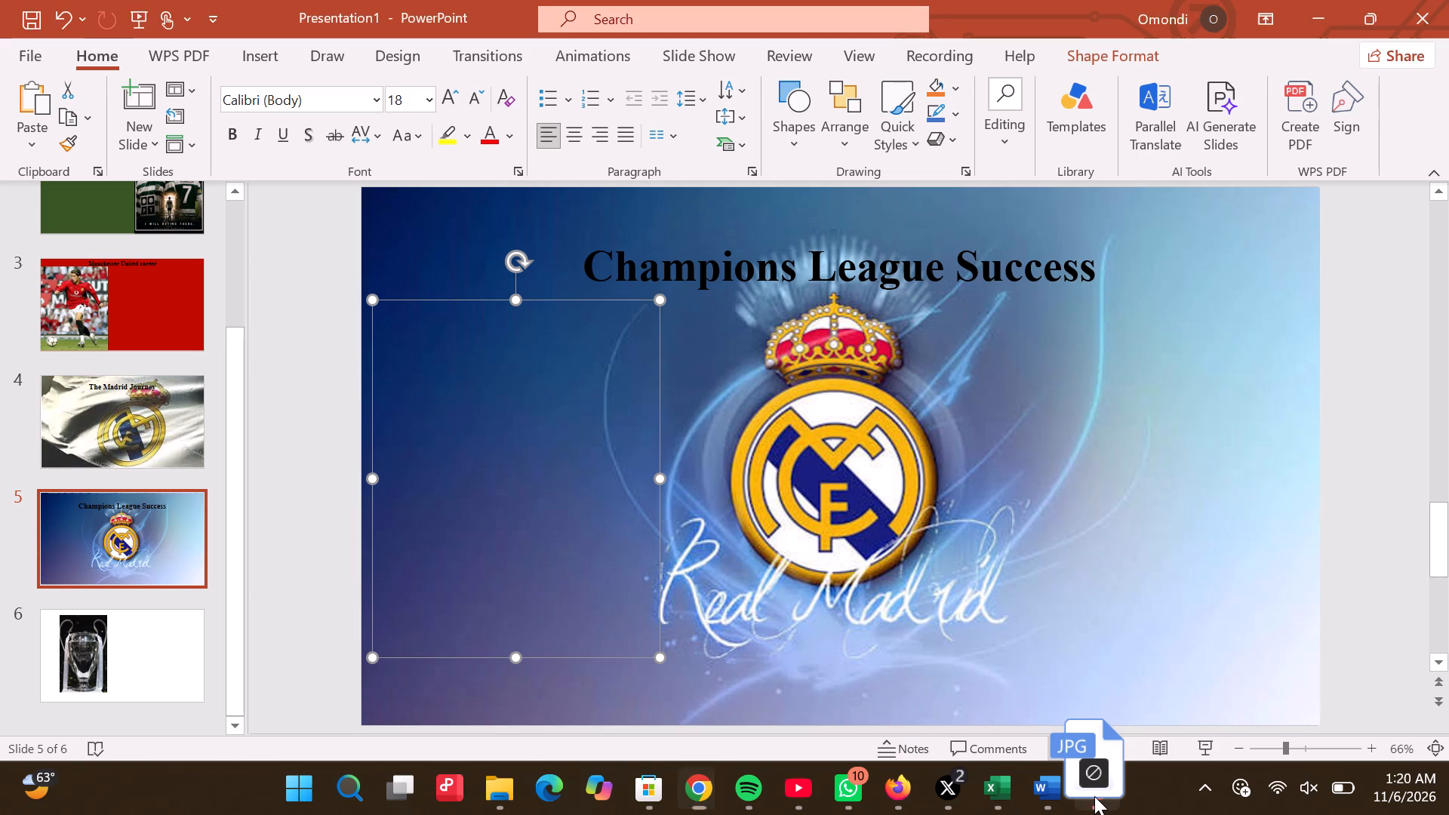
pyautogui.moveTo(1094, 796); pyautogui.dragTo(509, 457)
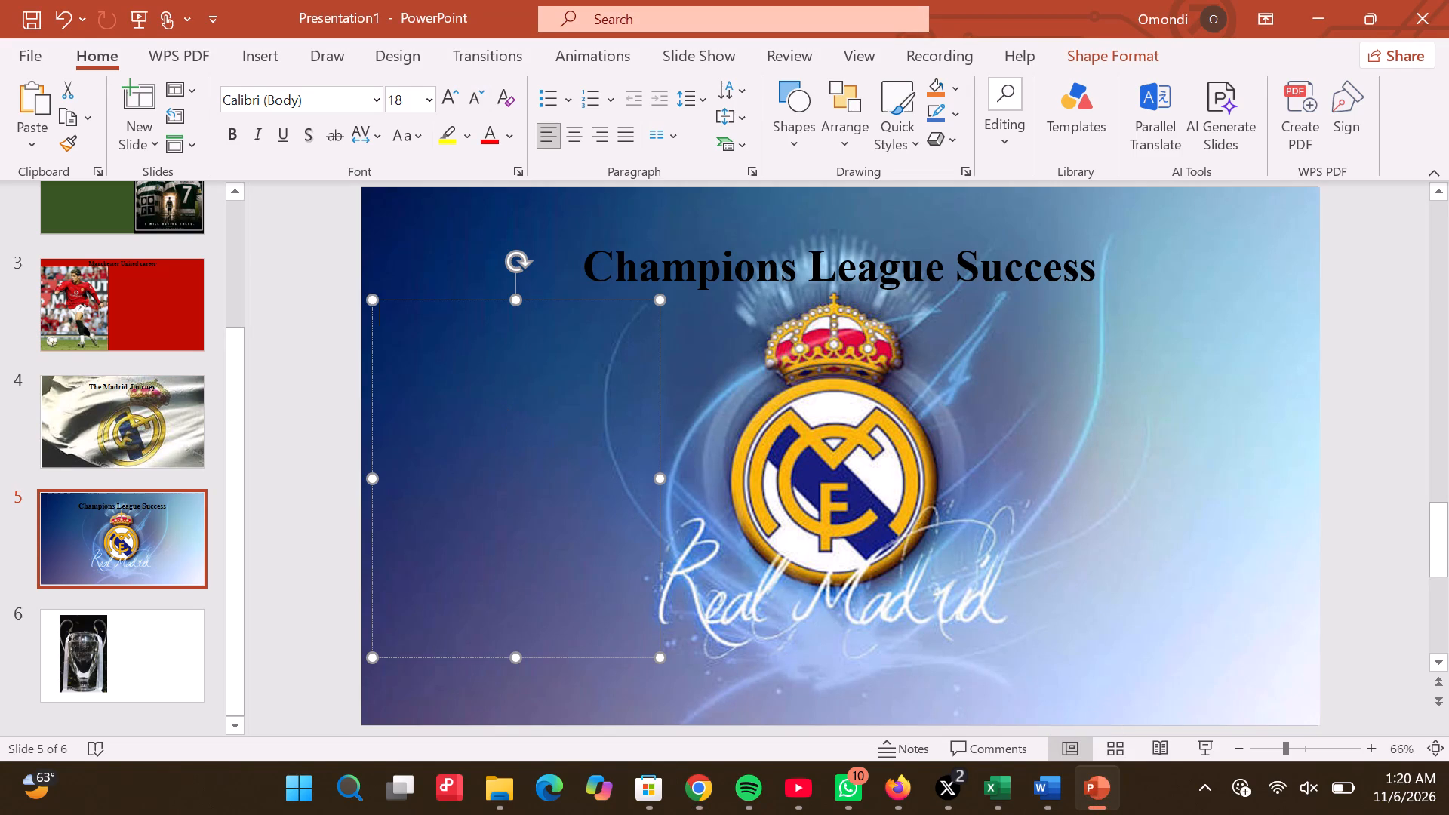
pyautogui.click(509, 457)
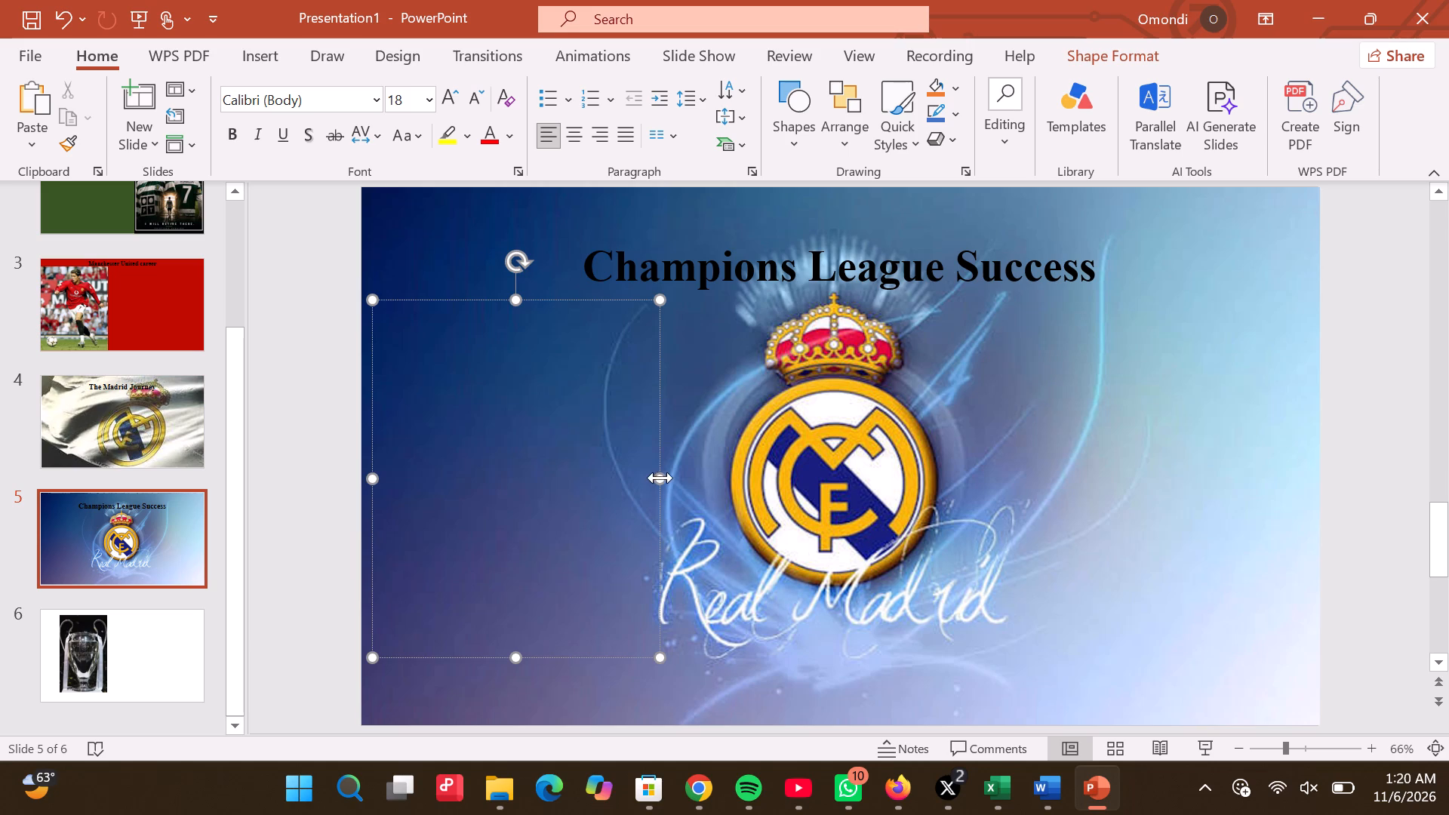
# Narrow the empty text box on slide 5 slightly from its crest-side edge and leave the box selected.
pyautogui.moveTo(660, 476); pyautogui.dragTo(644, 484)
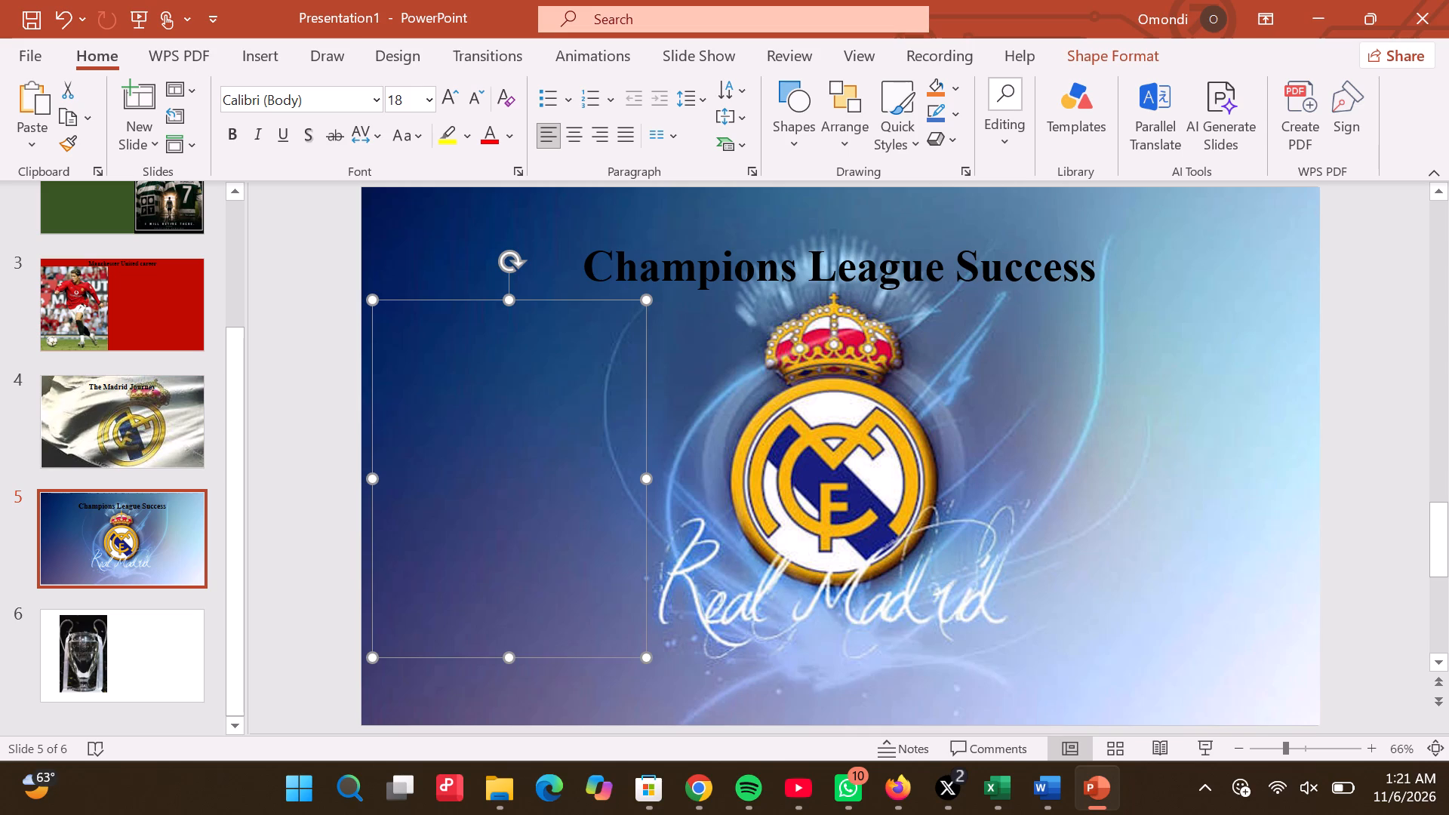
pyautogui.click(826, 520)
pyautogui.click(606, 503)
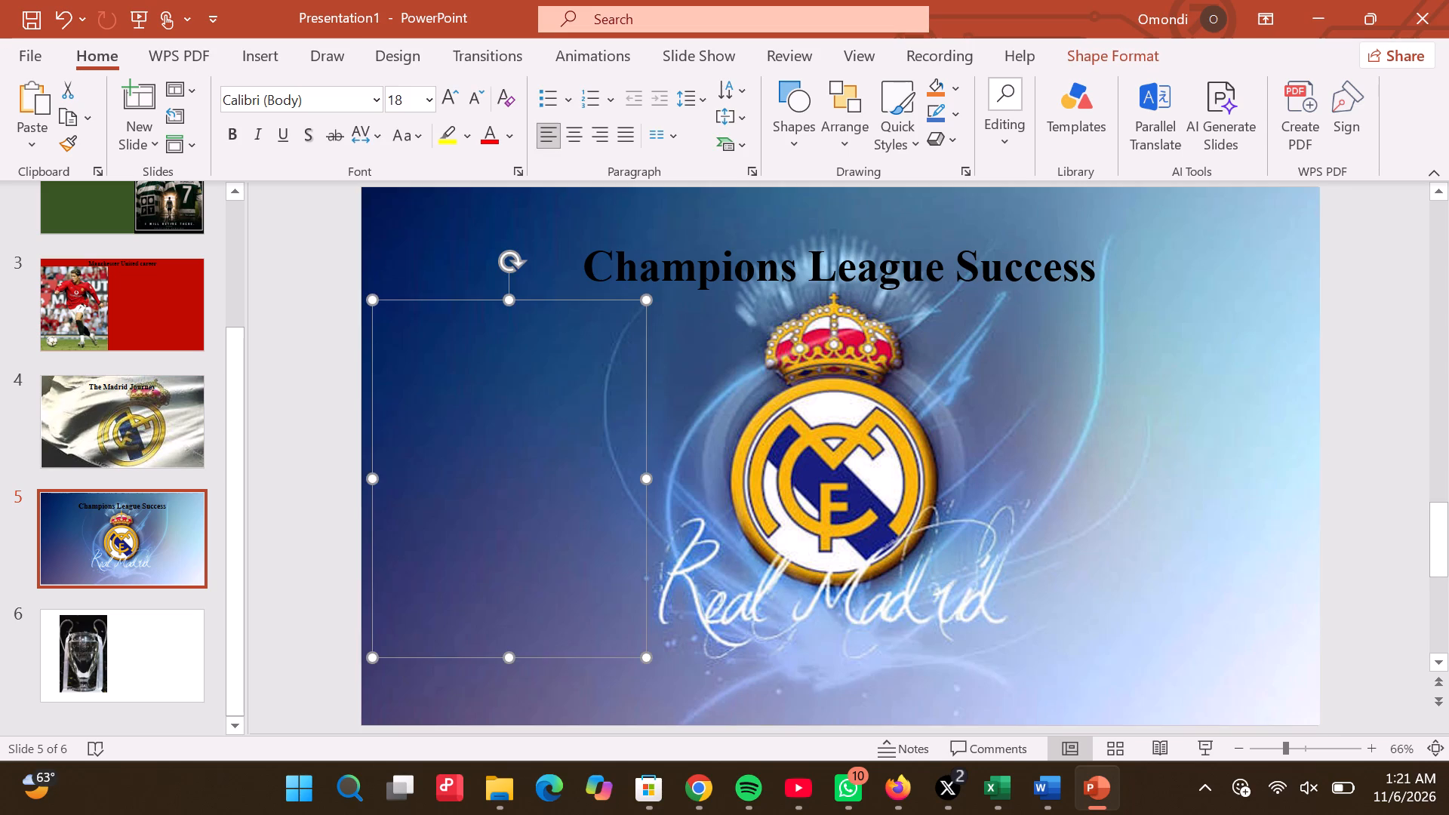
pyautogui.click(605, 502)
pyautogui.click(605, 502)
pyautogui.click(928, 502)
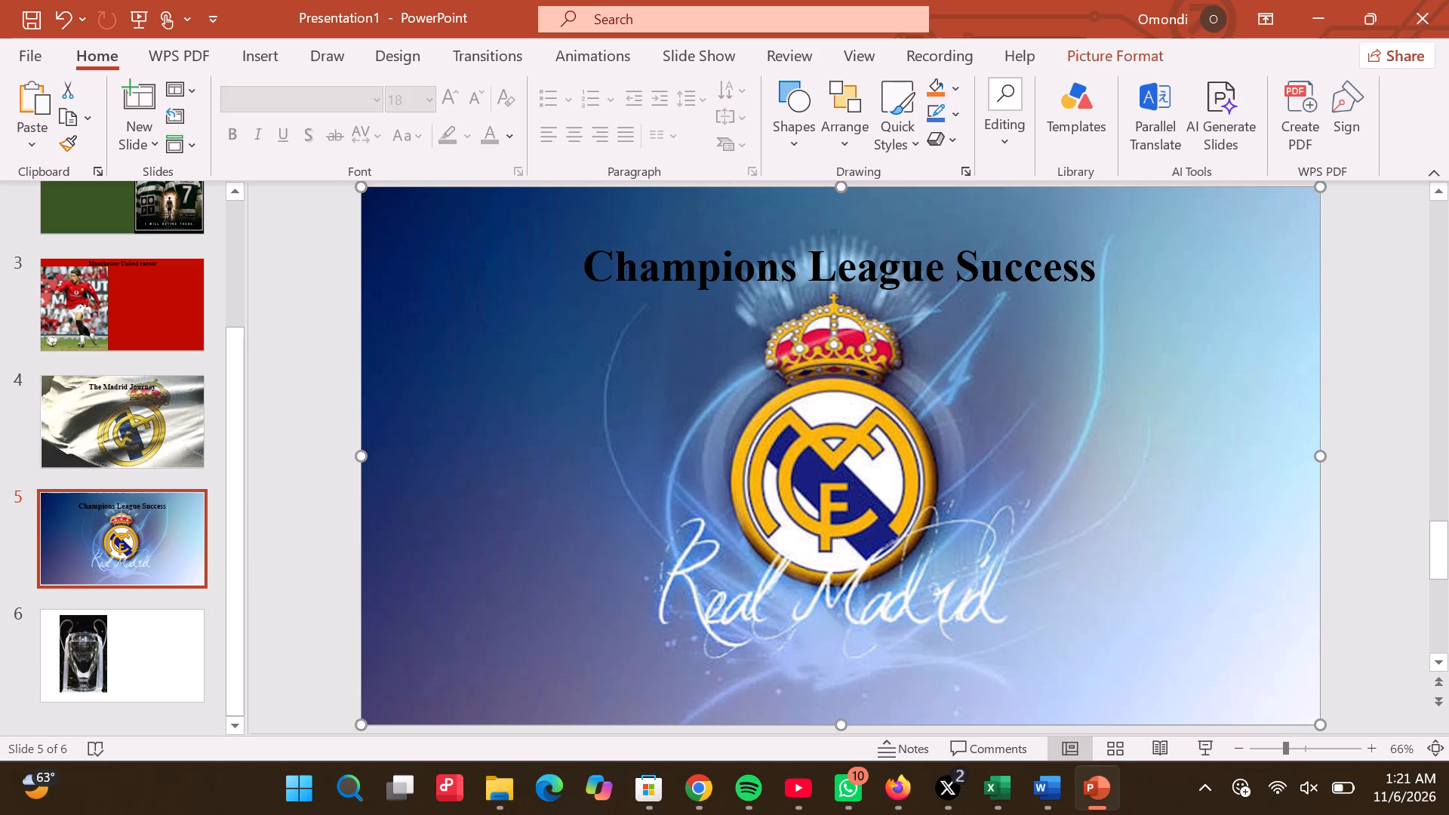
pyautogui.click(466, 484)
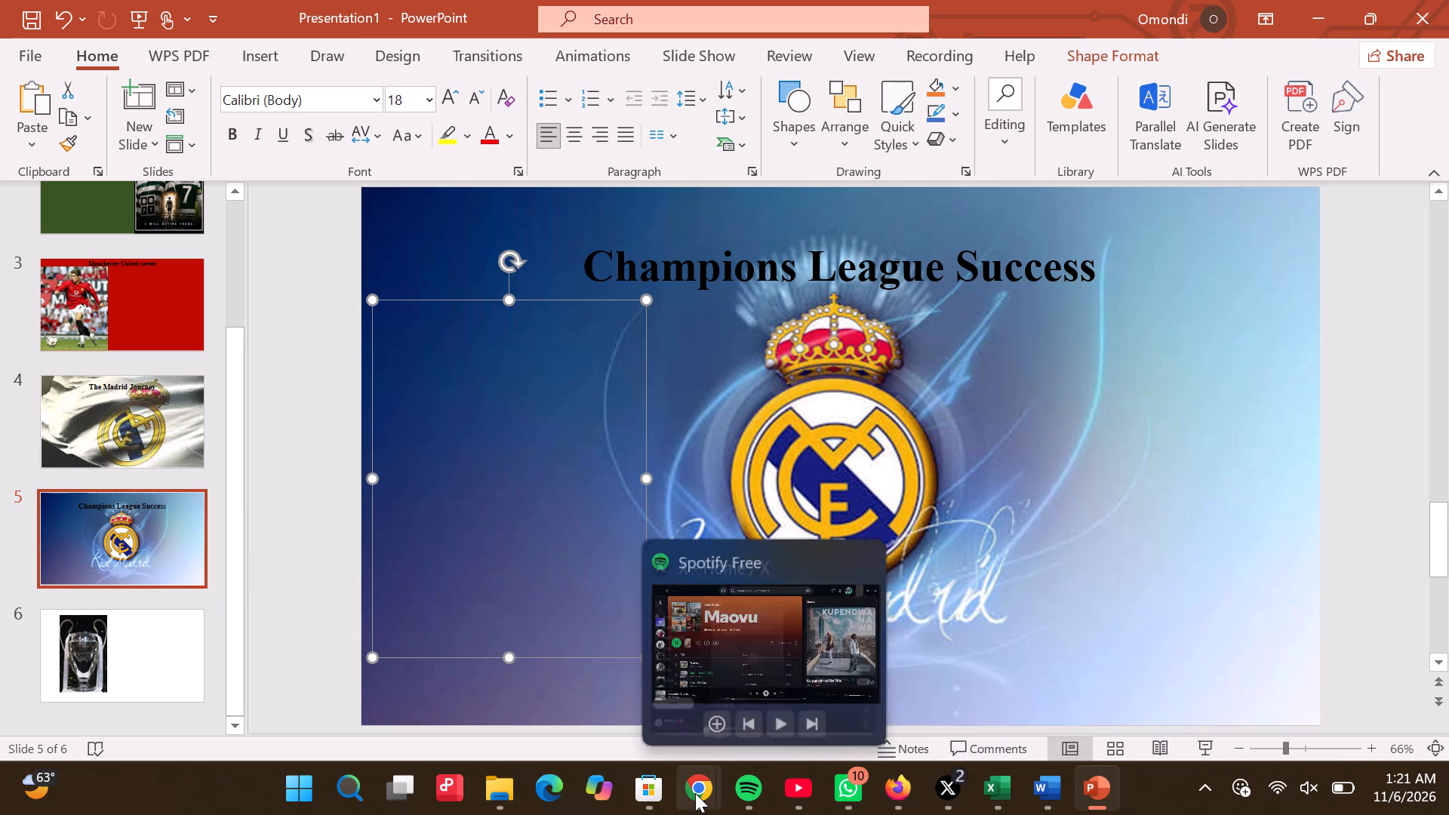
# Switch to Chrome and look through the "real madrid champions league trophy" image results for another slide 5 picture.
pyautogui.click(764, 688)
pyautogui.scroll(-1, 701, 641)
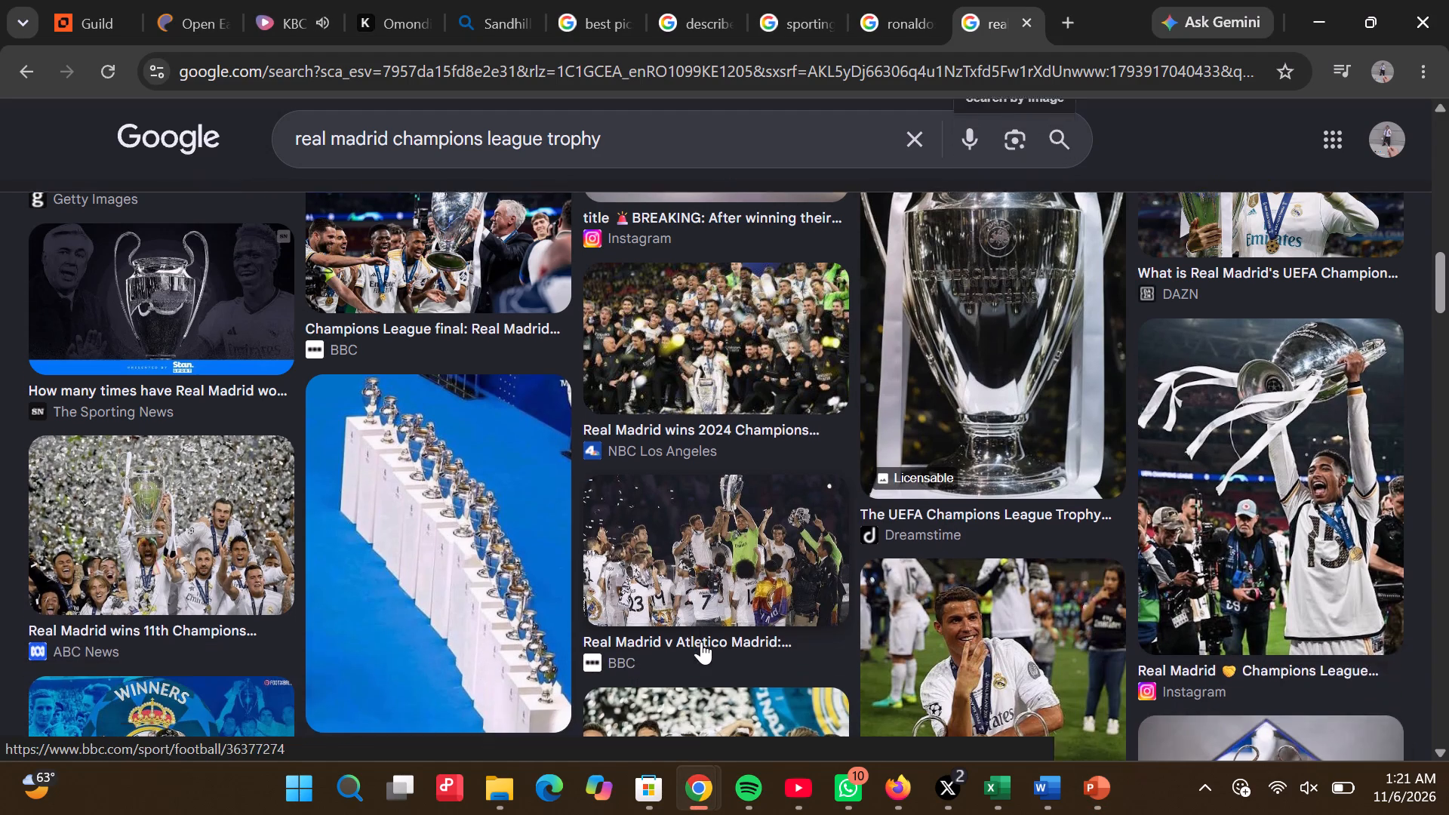
pyautogui.scroll(-5, 701, 641)
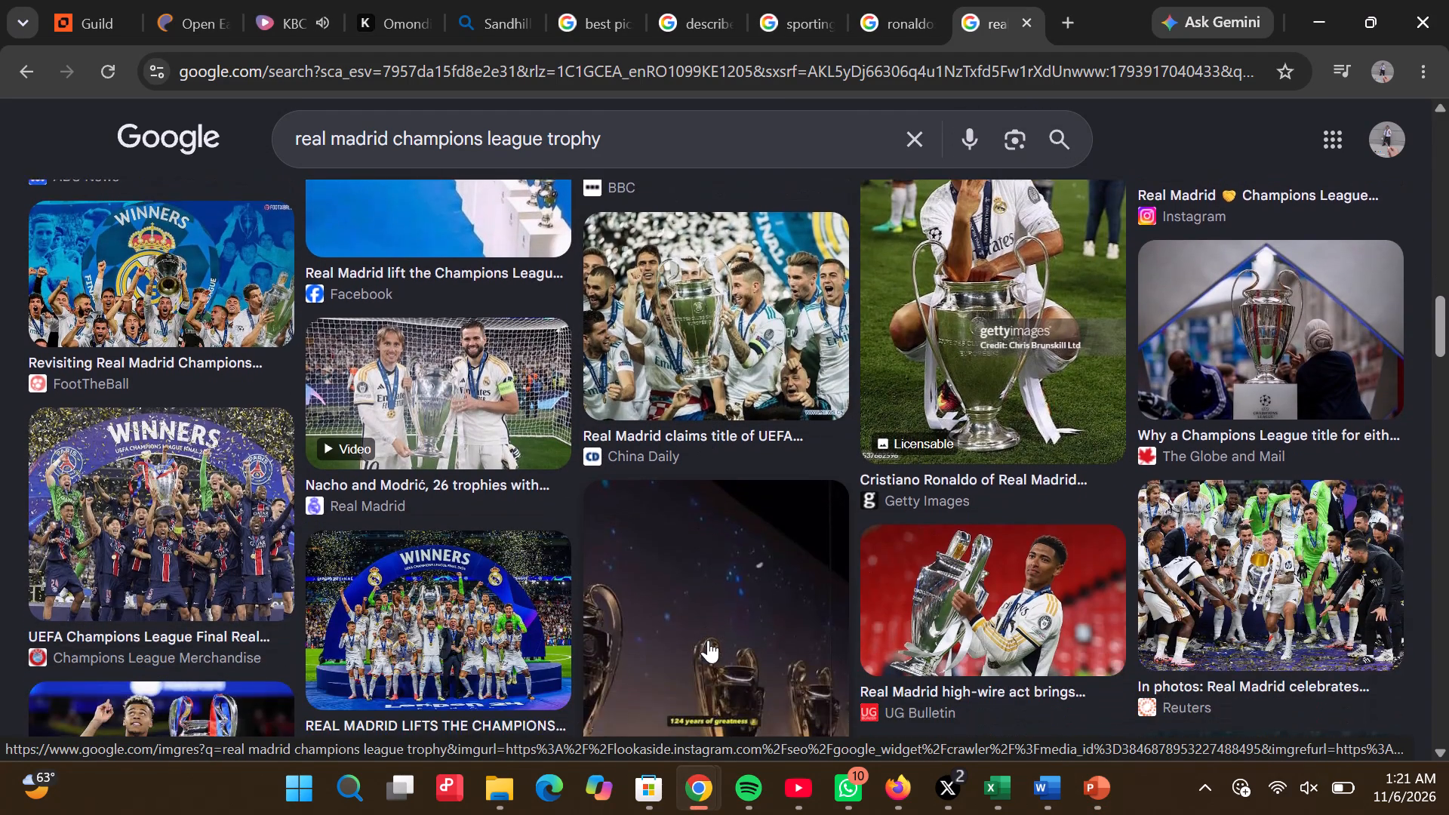
pyautogui.scroll(-2, 715, 636)
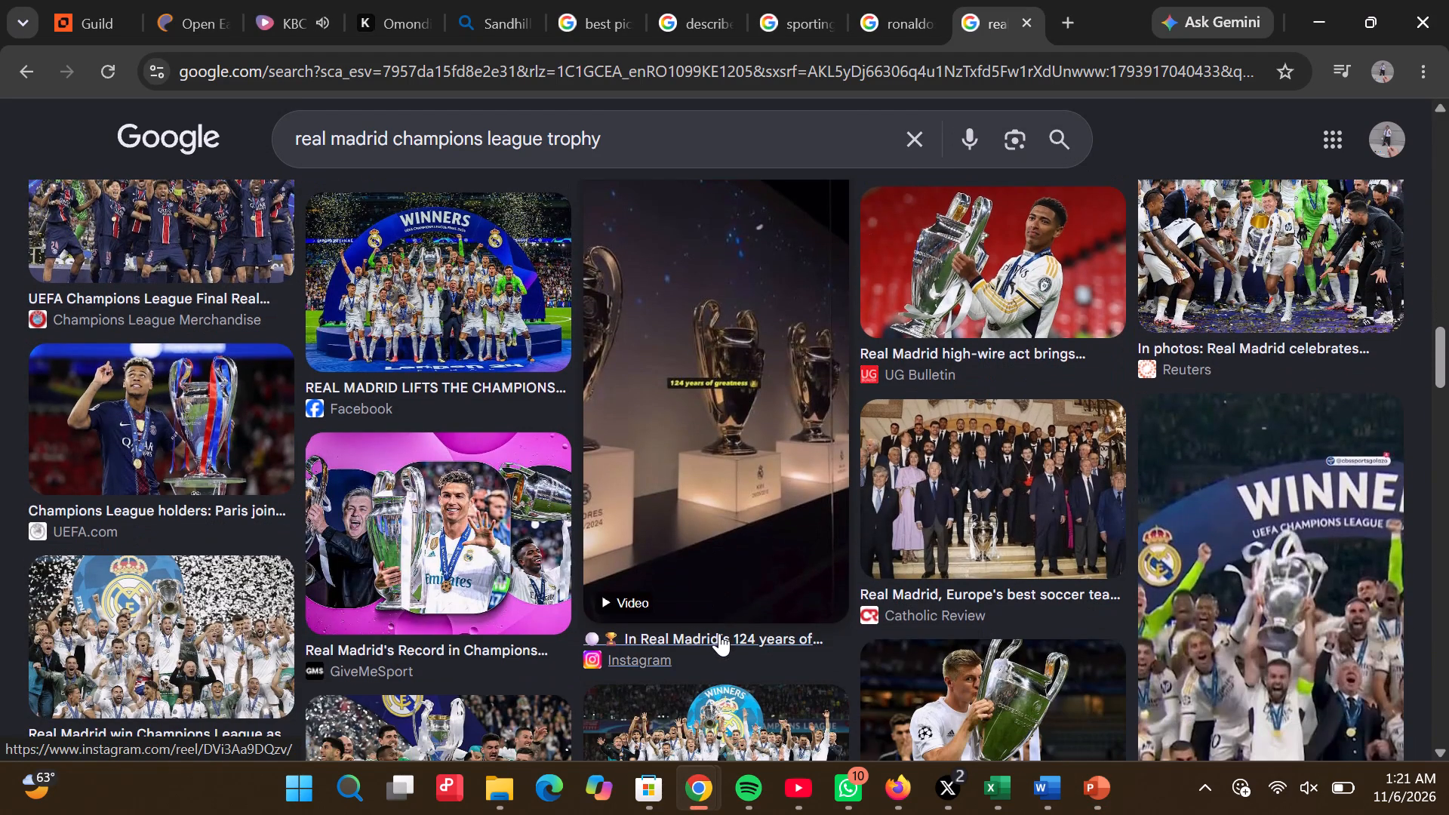
pyautogui.scroll(-2, 761, 568)
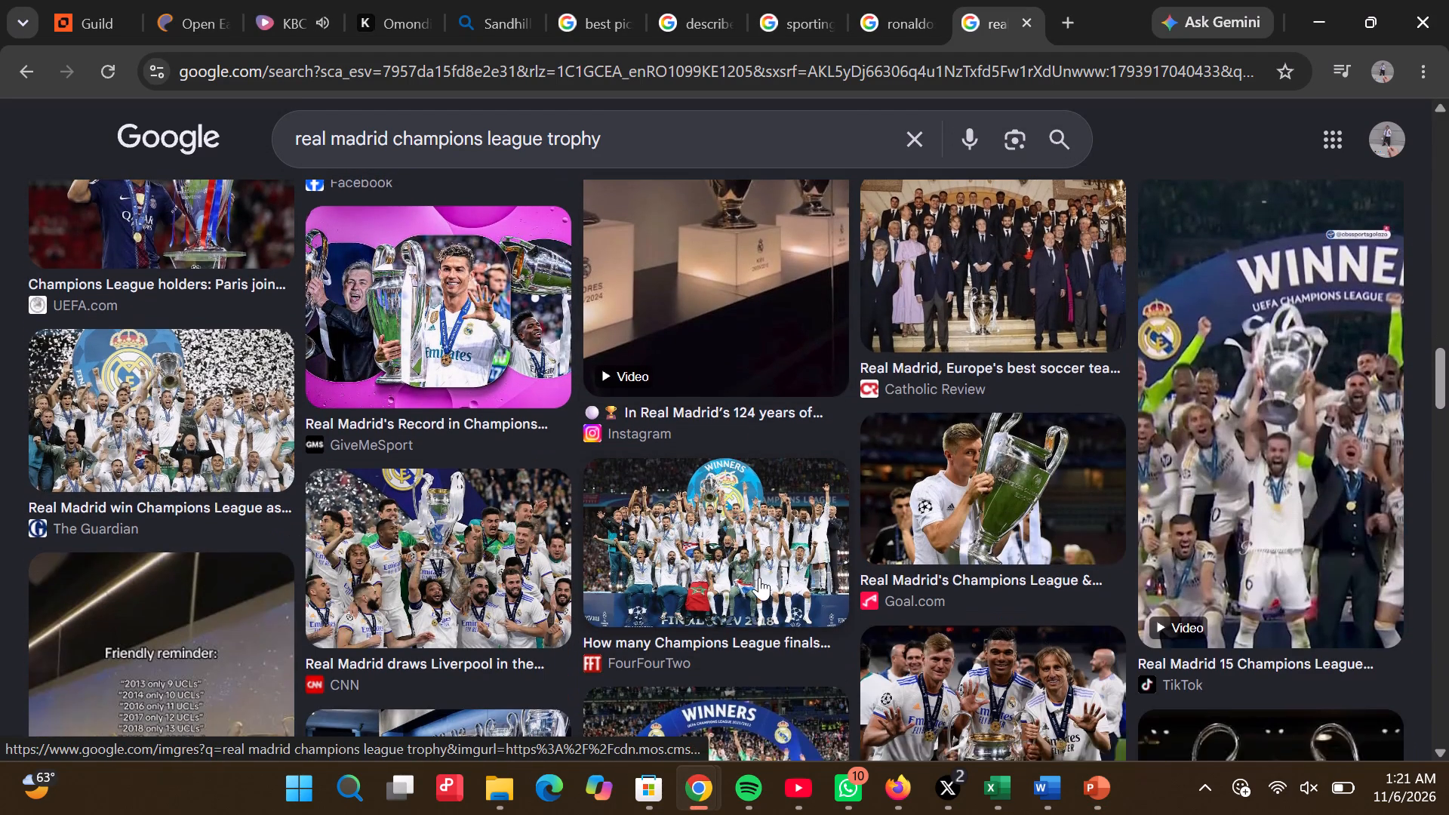
pyautogui.scroll(-5, 812, 574)
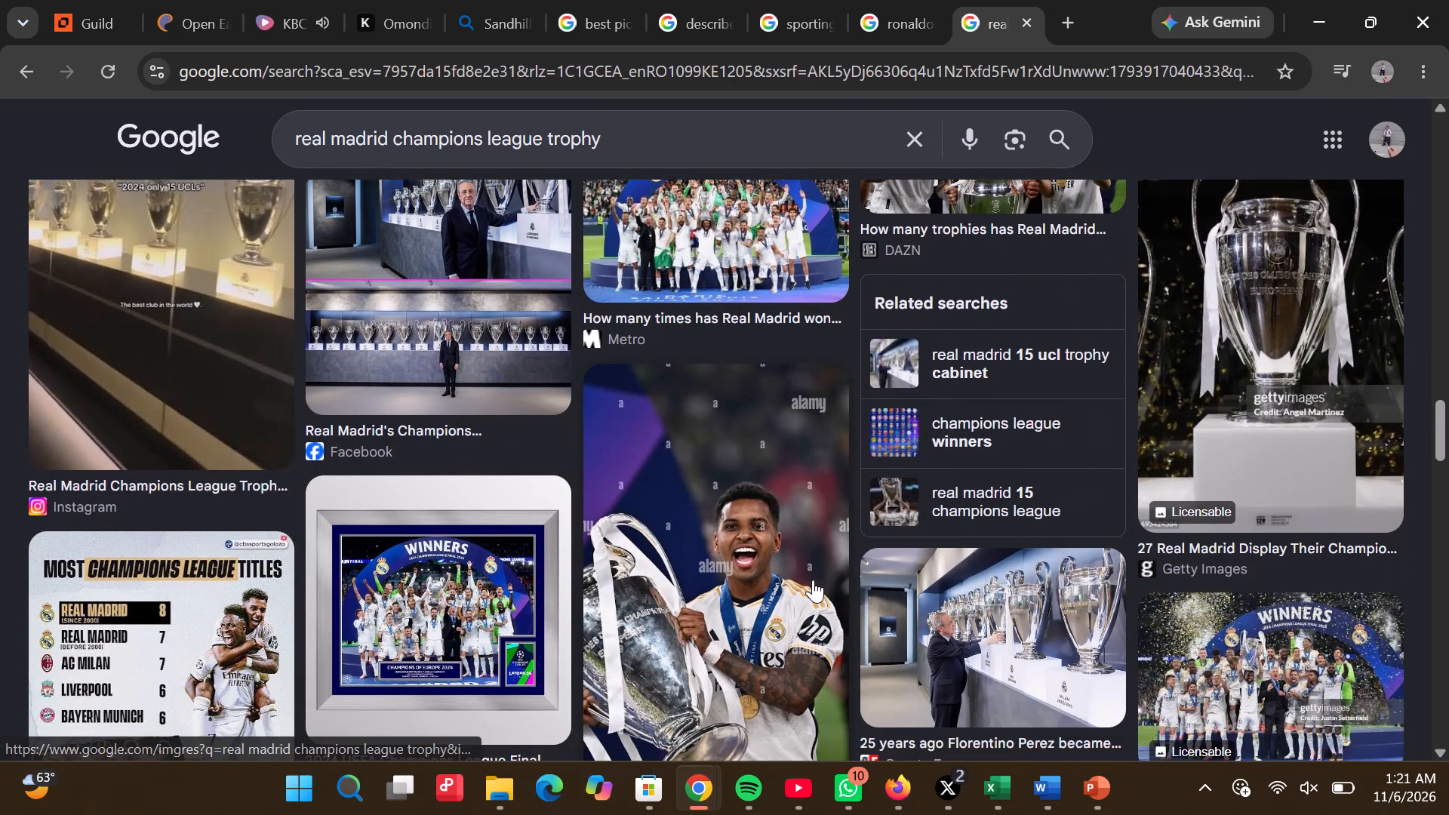
pyautogui.scroll(-2, 813, 580)
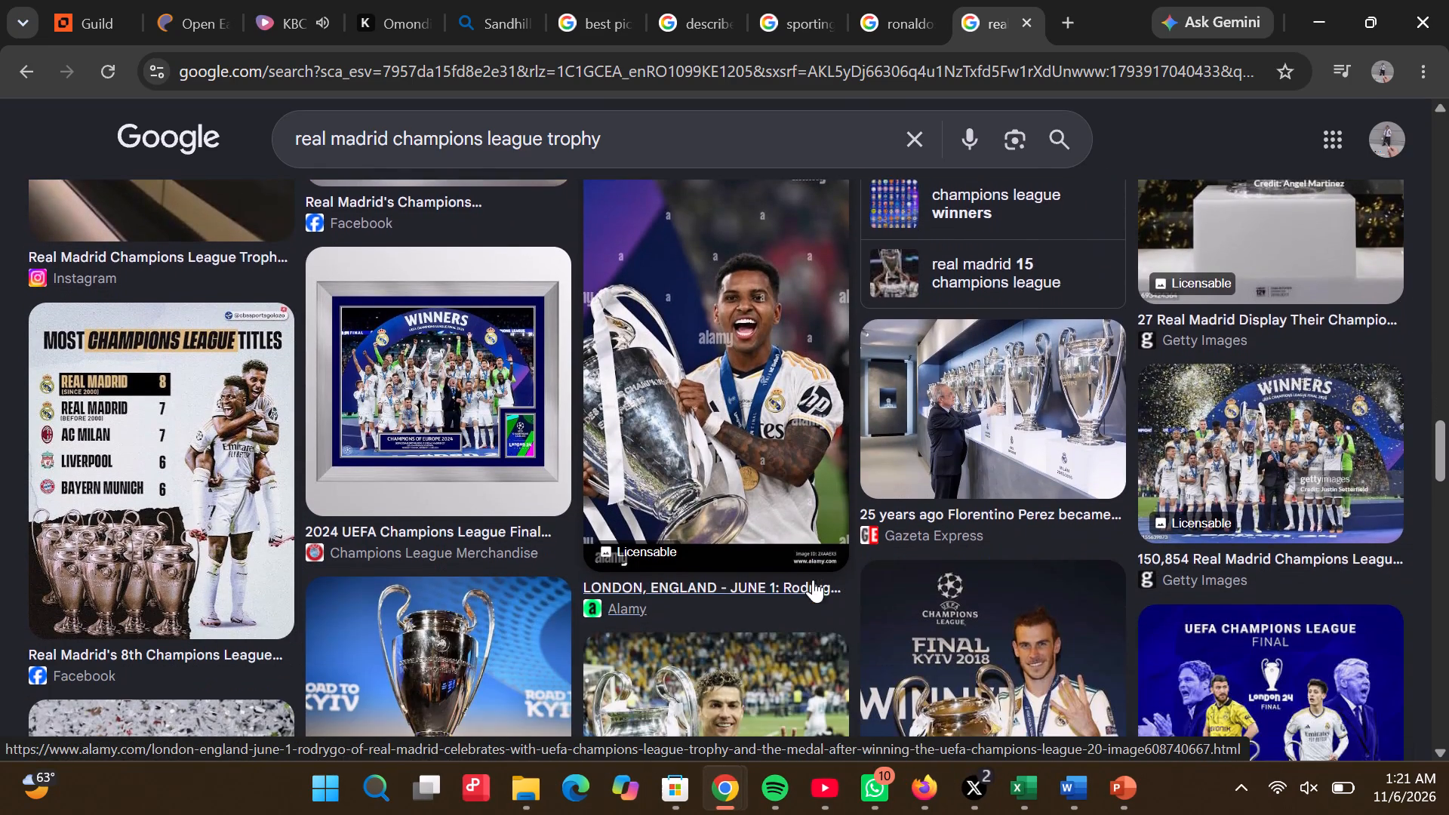
pyautogui.scroll(-6, 813, 580)
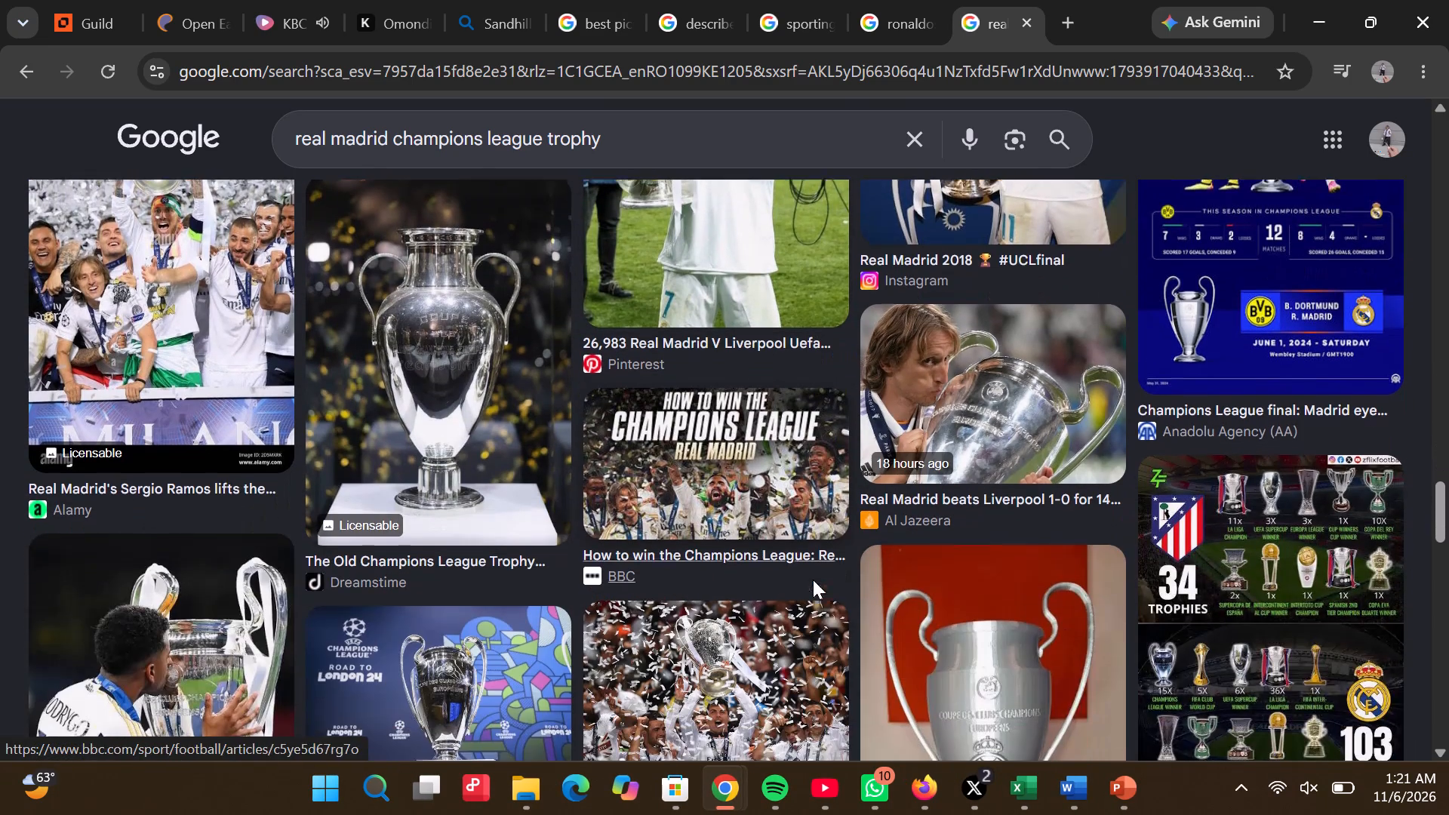
pyautogui.scroll(-5, 813, 580)
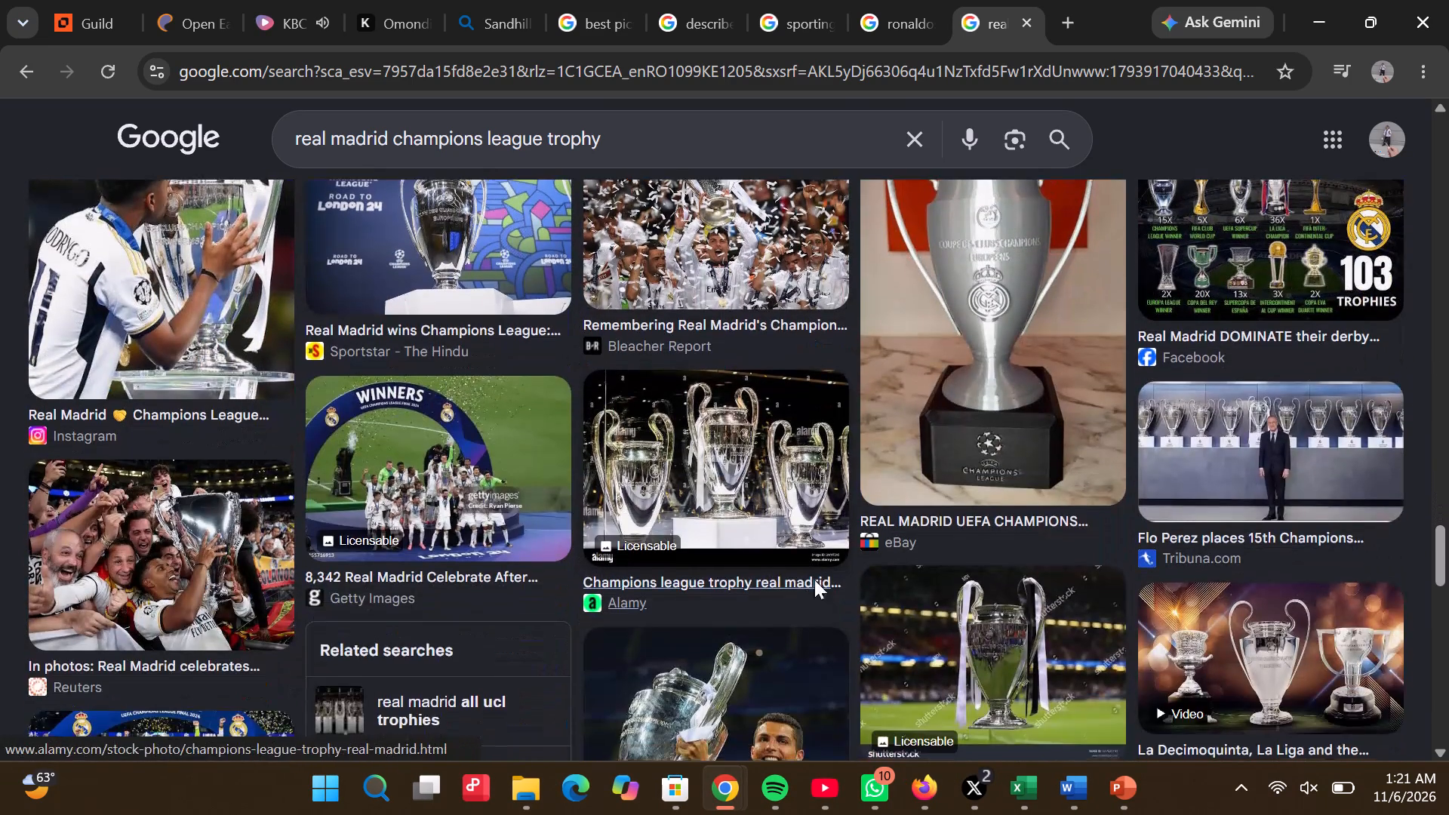
pyautogui.scroll(-4, 814, 580)
pyautogui.scroll(9, 814, 580)
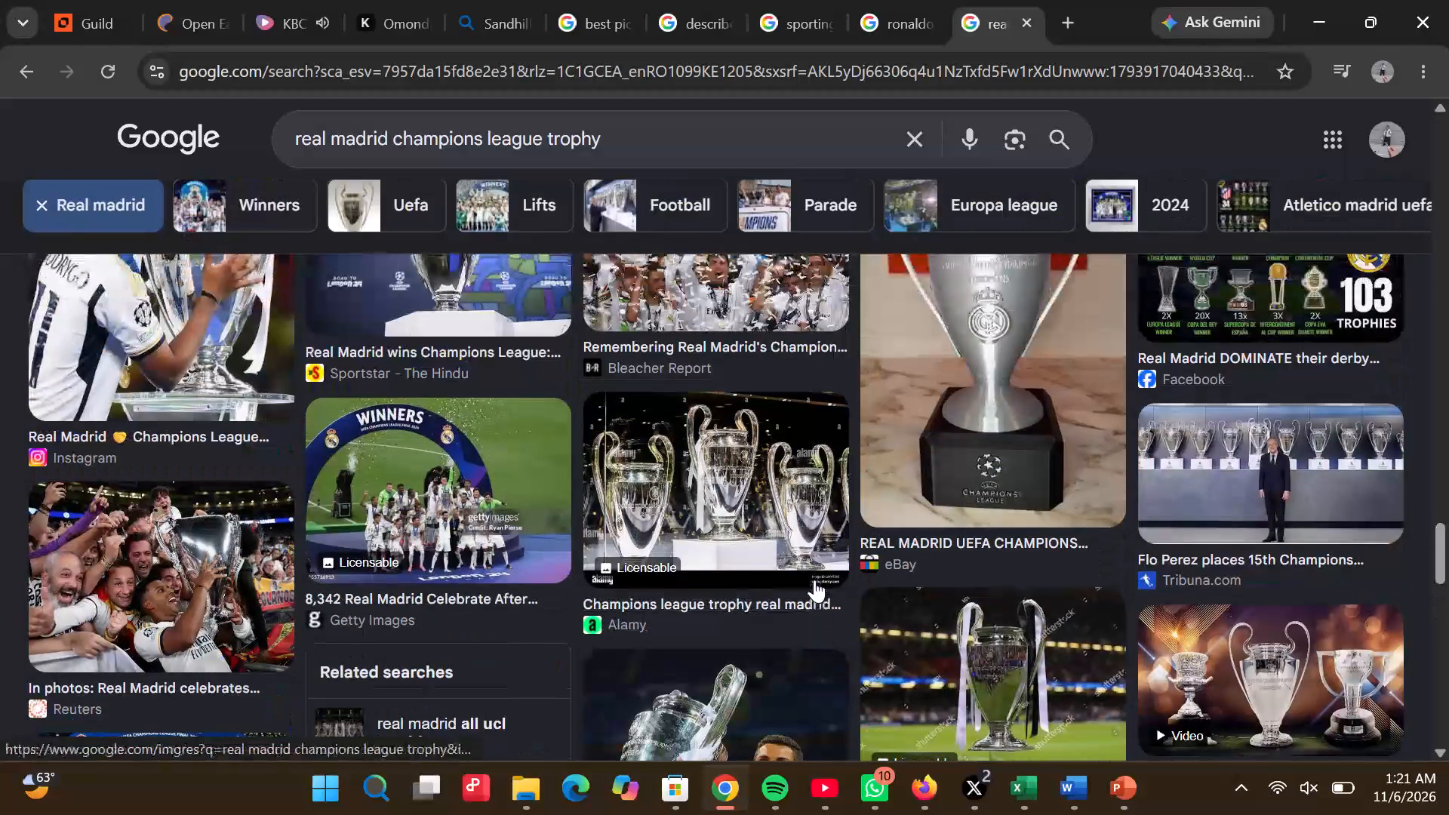
pyautogui.scroll(12, 814, 580)
pyautogui.scroll(-2, 817, 580)
pyautogui.scroll(14, 817, 580)
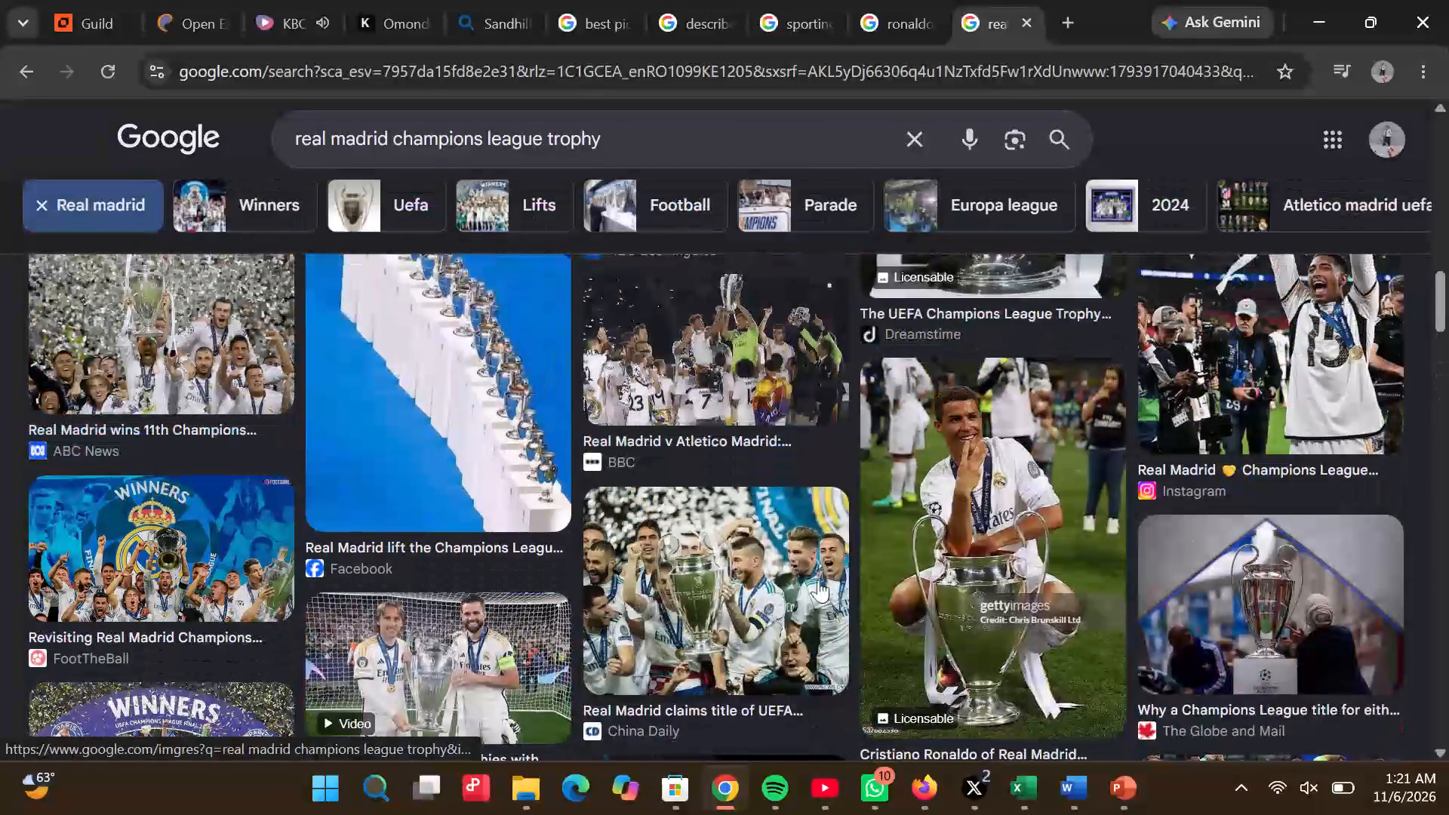
pyautogui.scroll(14, 818, 580)
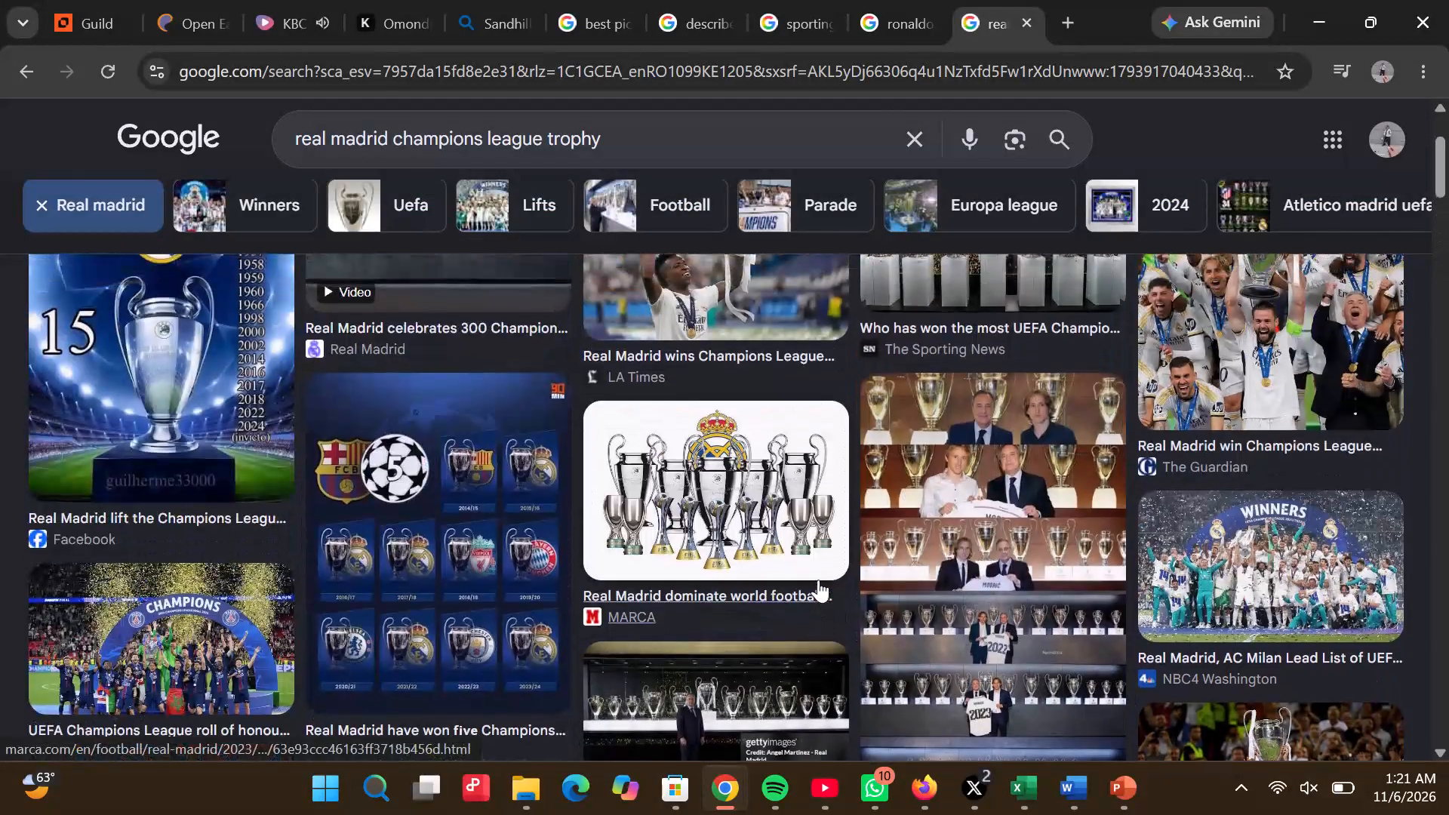
pyautogui.scroll(4, 818, 580)
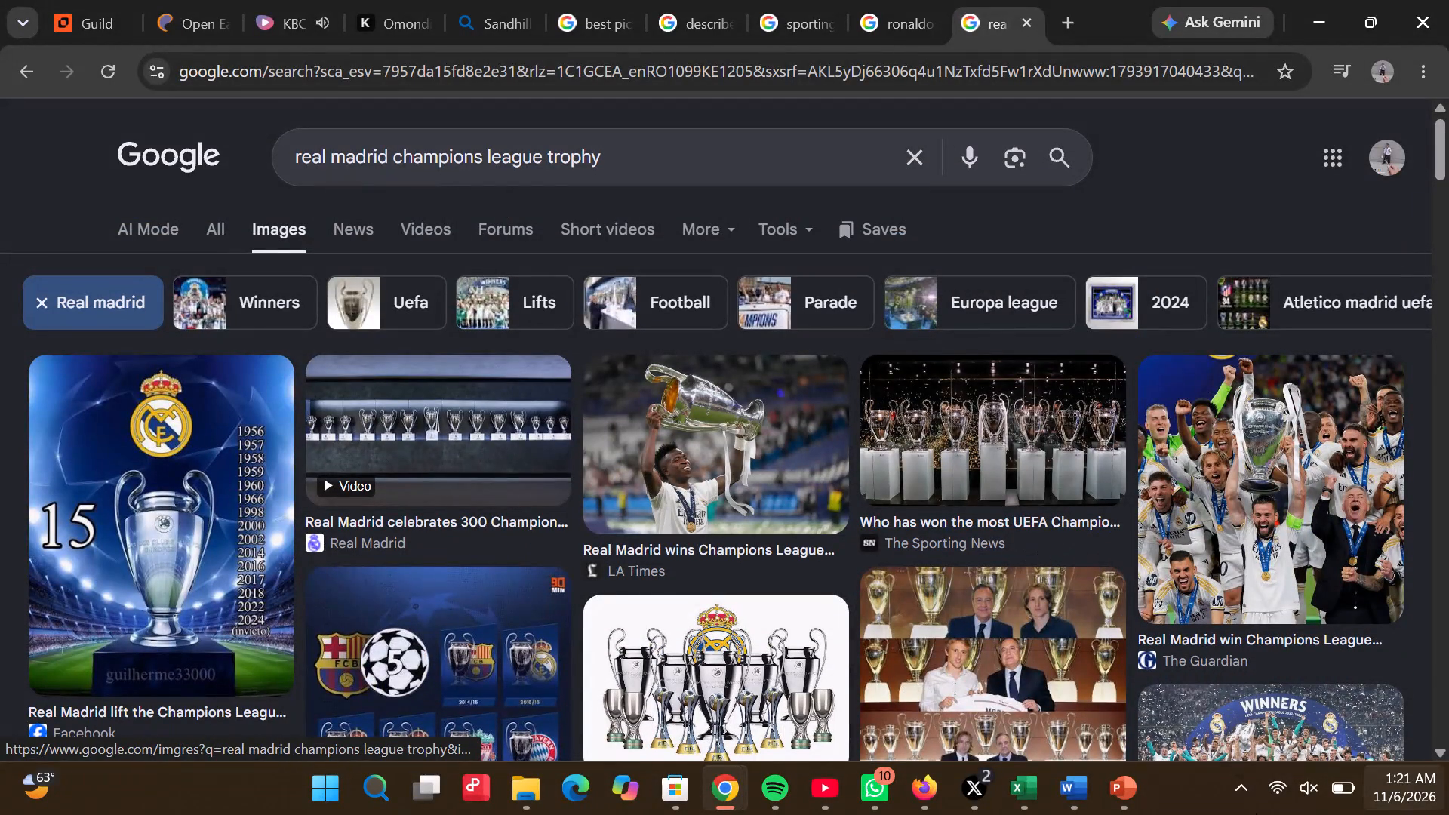
# Go through the trophy image results again from the beginning, looking for a picture of Cristiano Ronaldo holding the trophy.
pyautogui.scroll(-3, 664, 555)
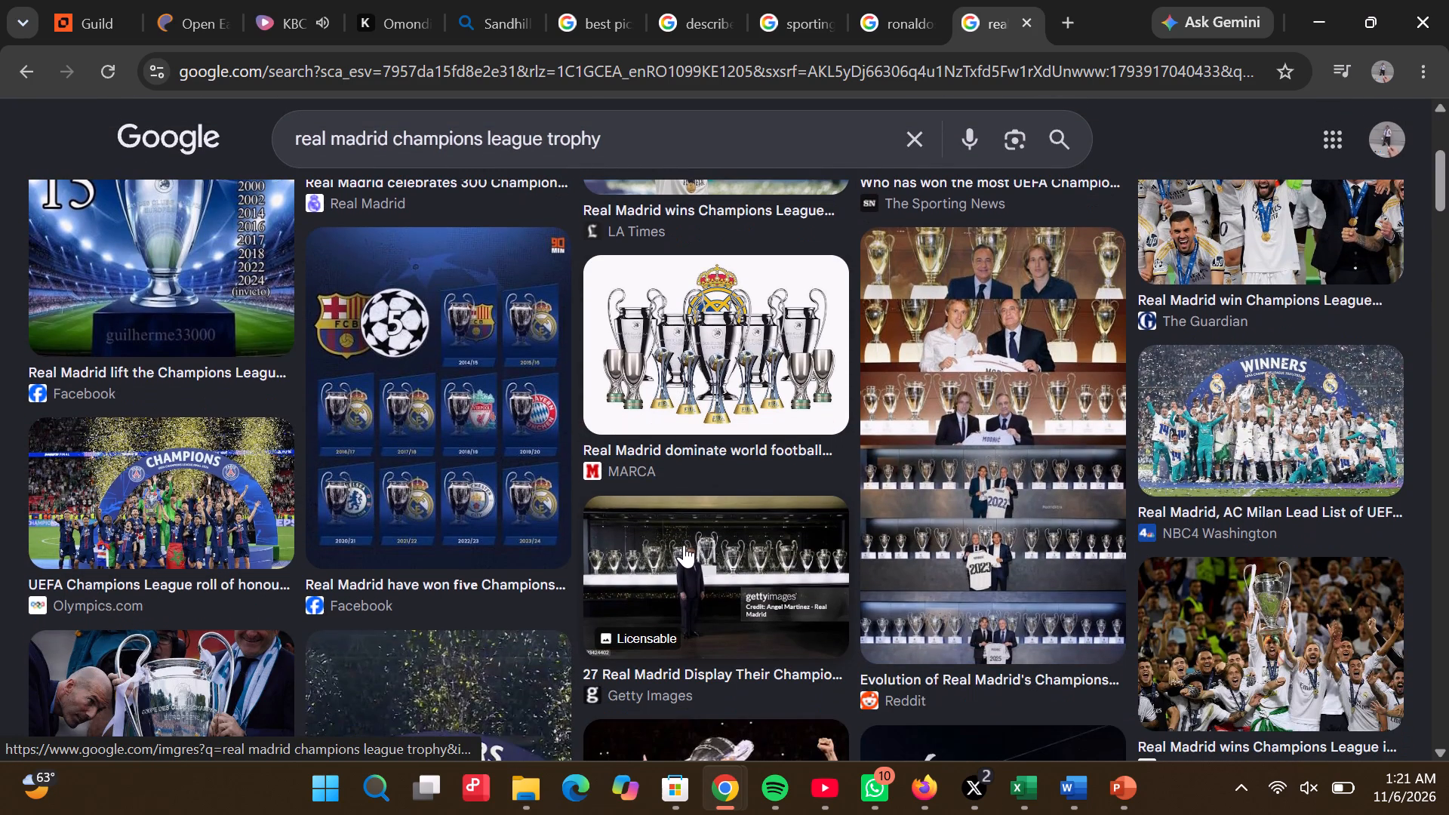
pyautogui.scroll(-2, 952, 647)
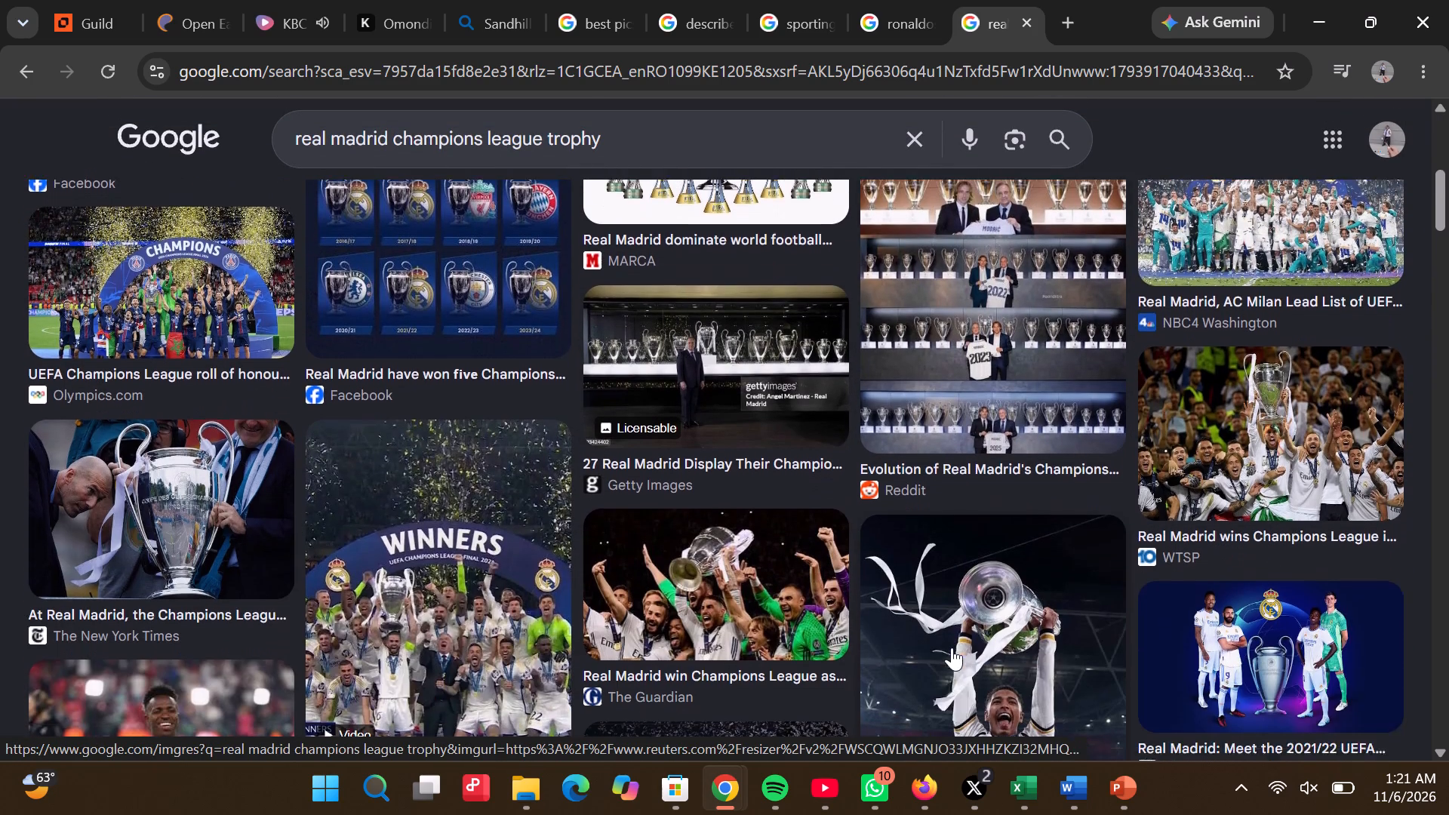
pyautogui.scroll(-5, 957, 647)
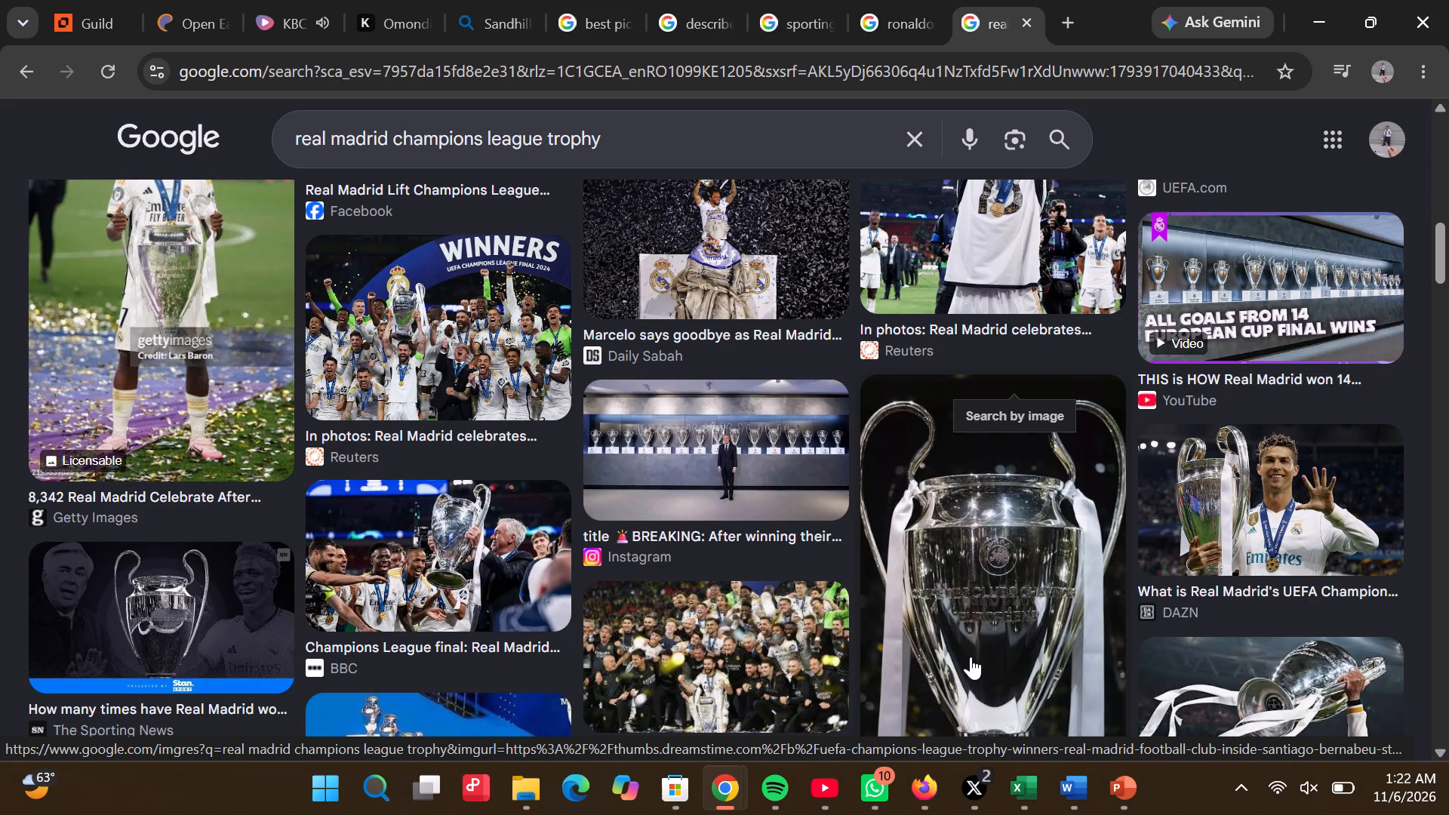
pyautogui.scroll(-5, 825, 580)
pyautogui.scroll(-5, 860, 506)
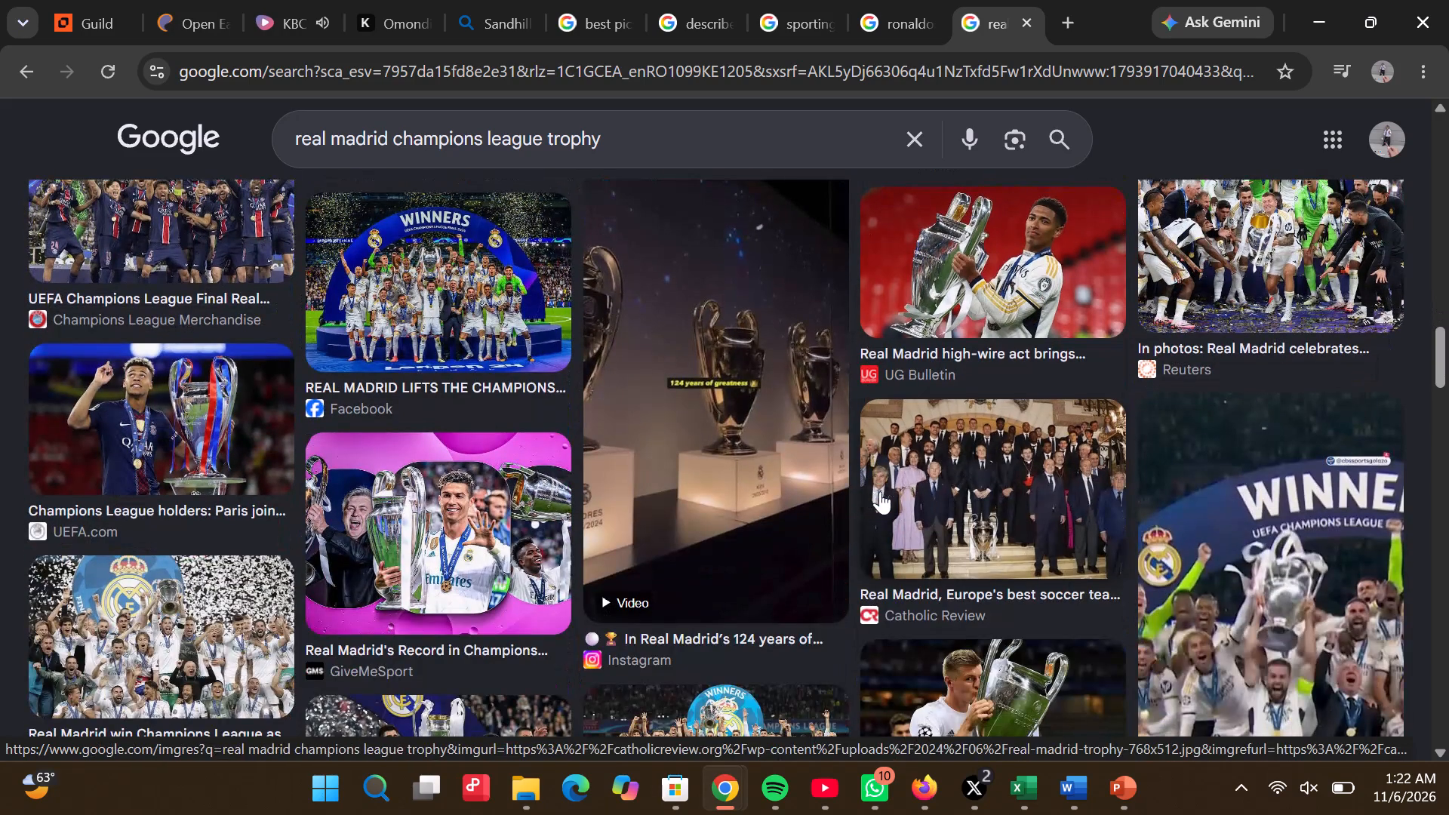
pyautogui.scroll(-2, 881, 491)
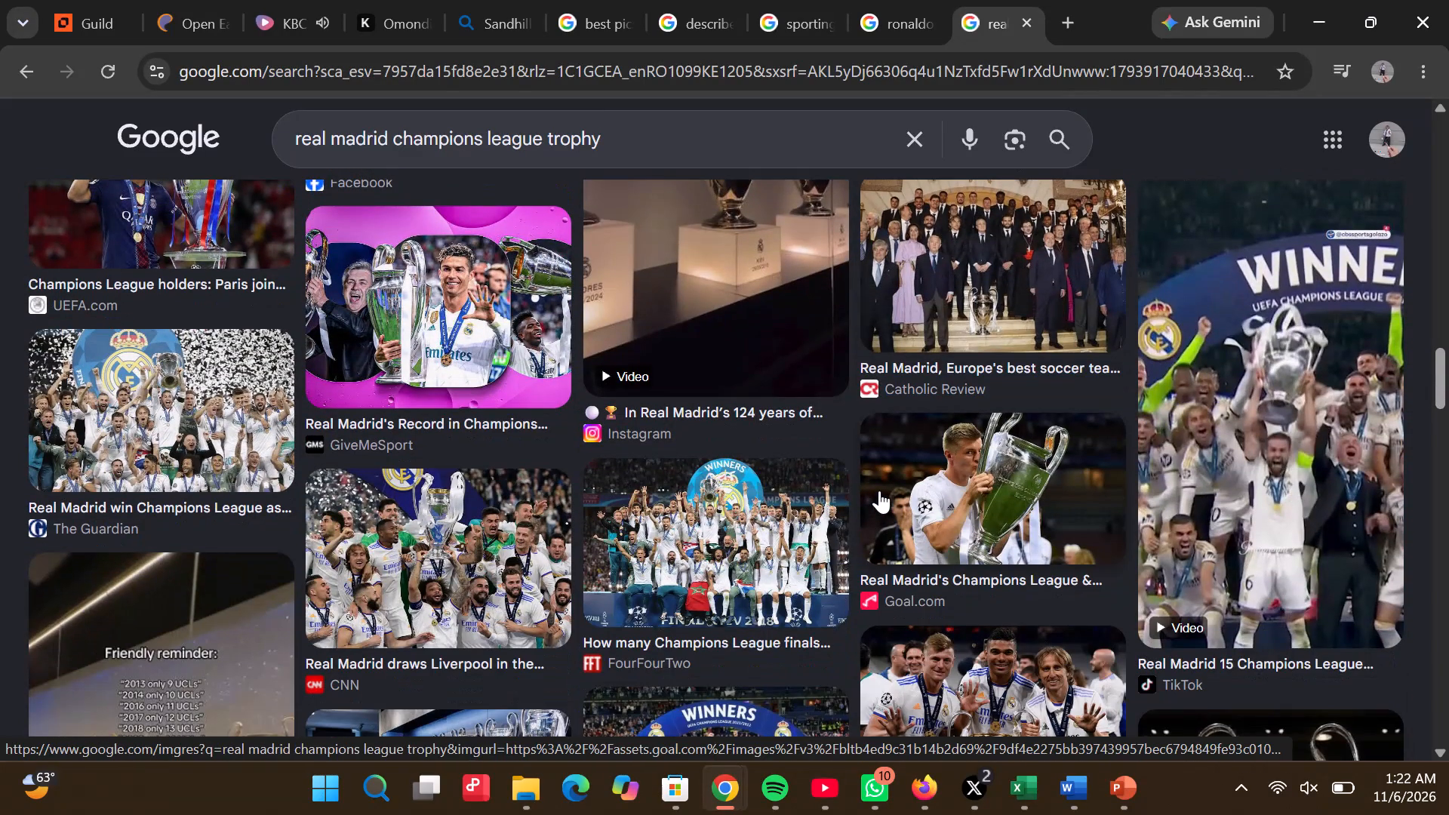
pyautogui.scroll(-3, 887, 491)
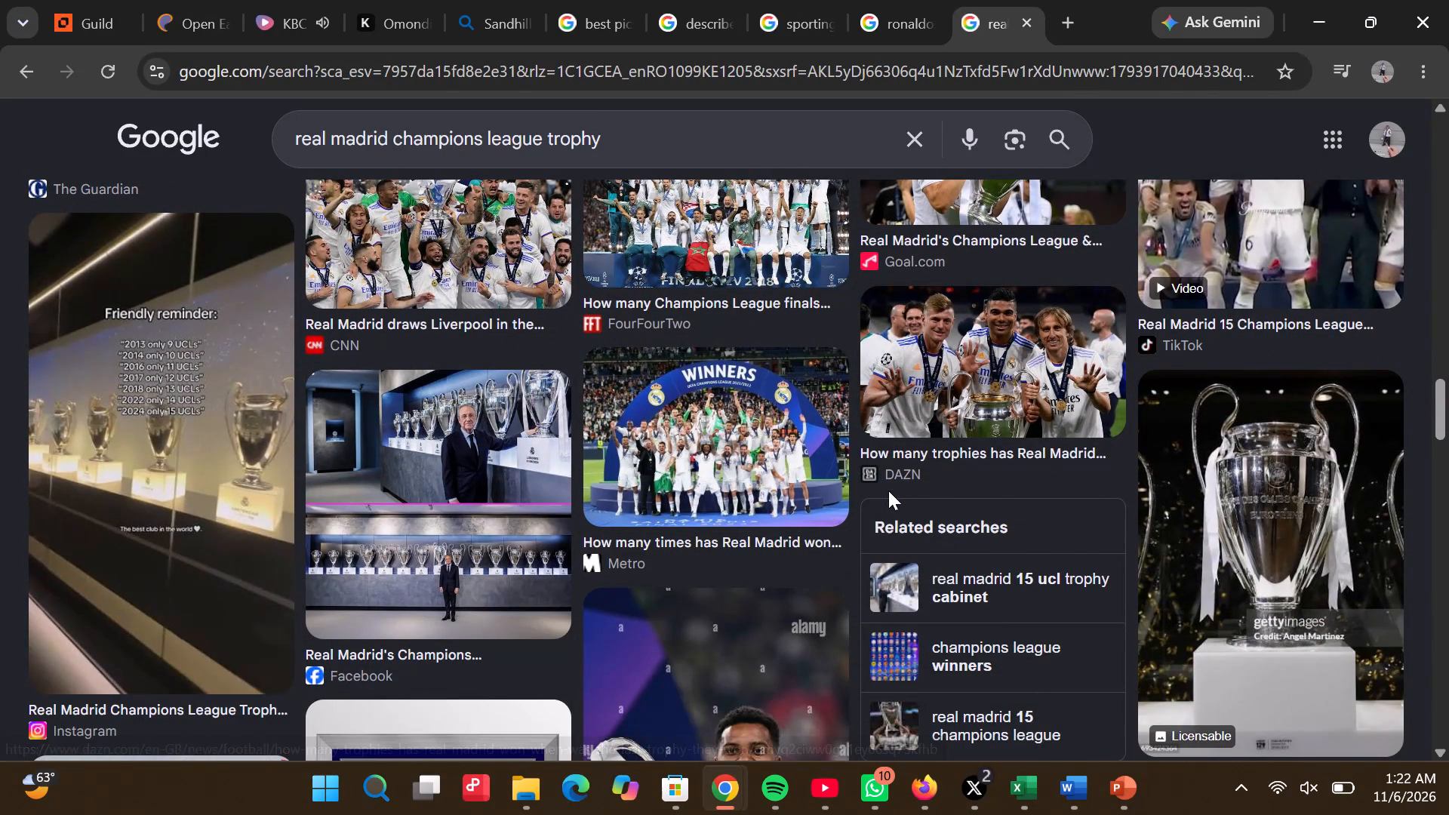
pyautogui.scroll(-7, 890, 492)
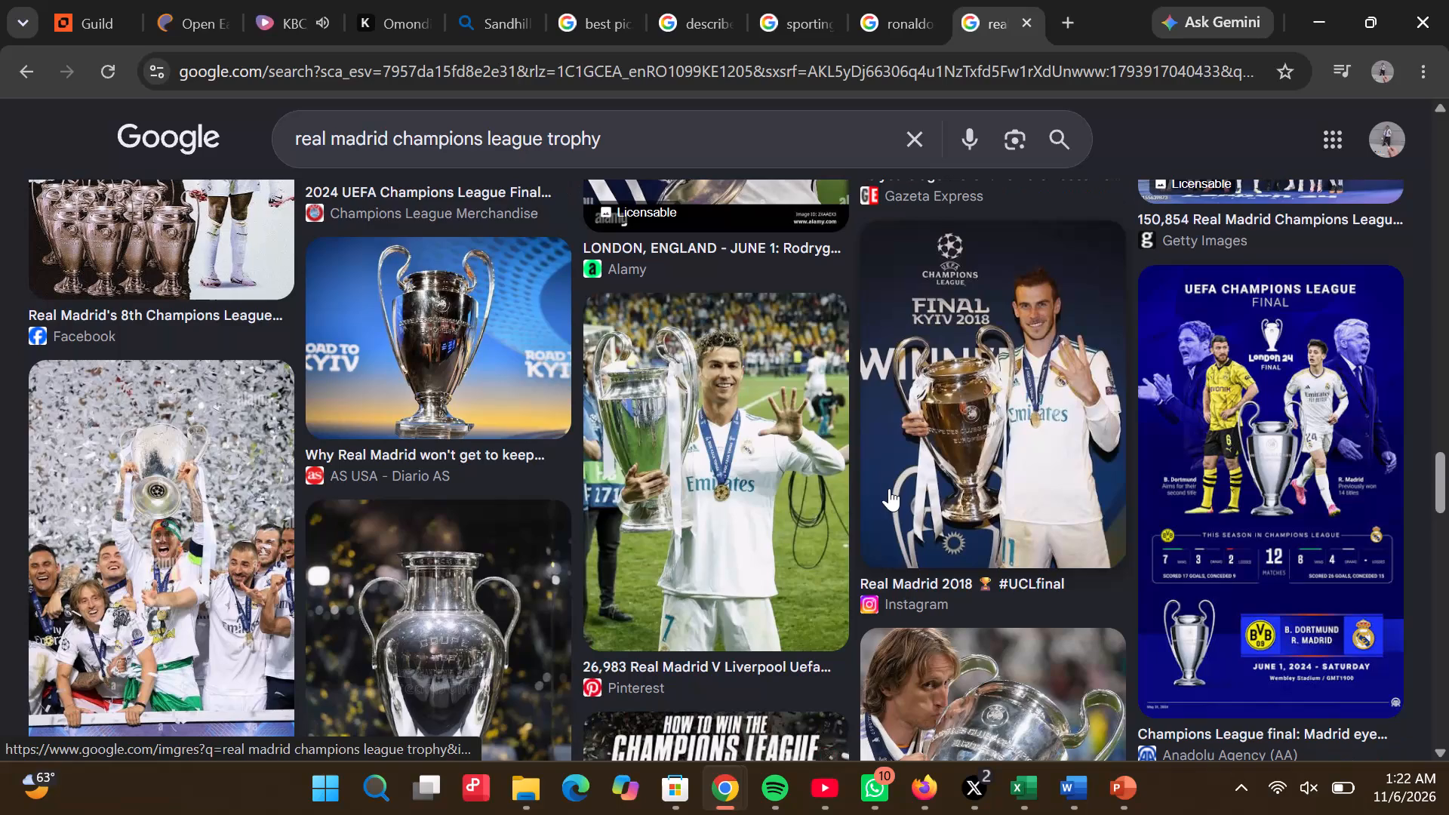
pyautogui.scroll(-5, 1149, 524)
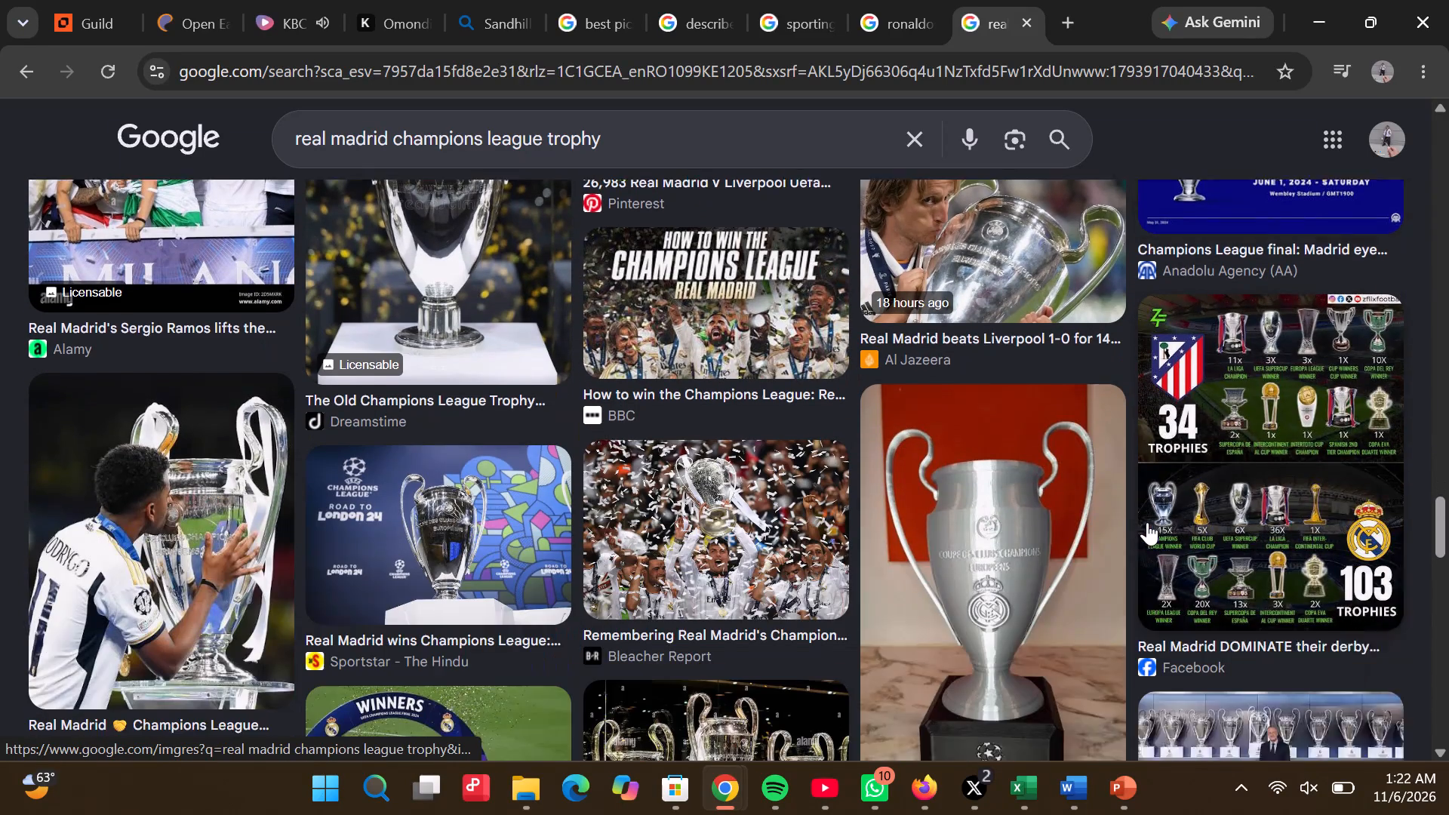
pyautogui.scroll(-4, 1134, 537)
pyautogui.scroll(4, 1132, 532)
pyautogui.scroll(-5, 1132, 532)
pyautogui.scroll(2, 990, 678)
pyautogui.scroll(-4, 657, 309)
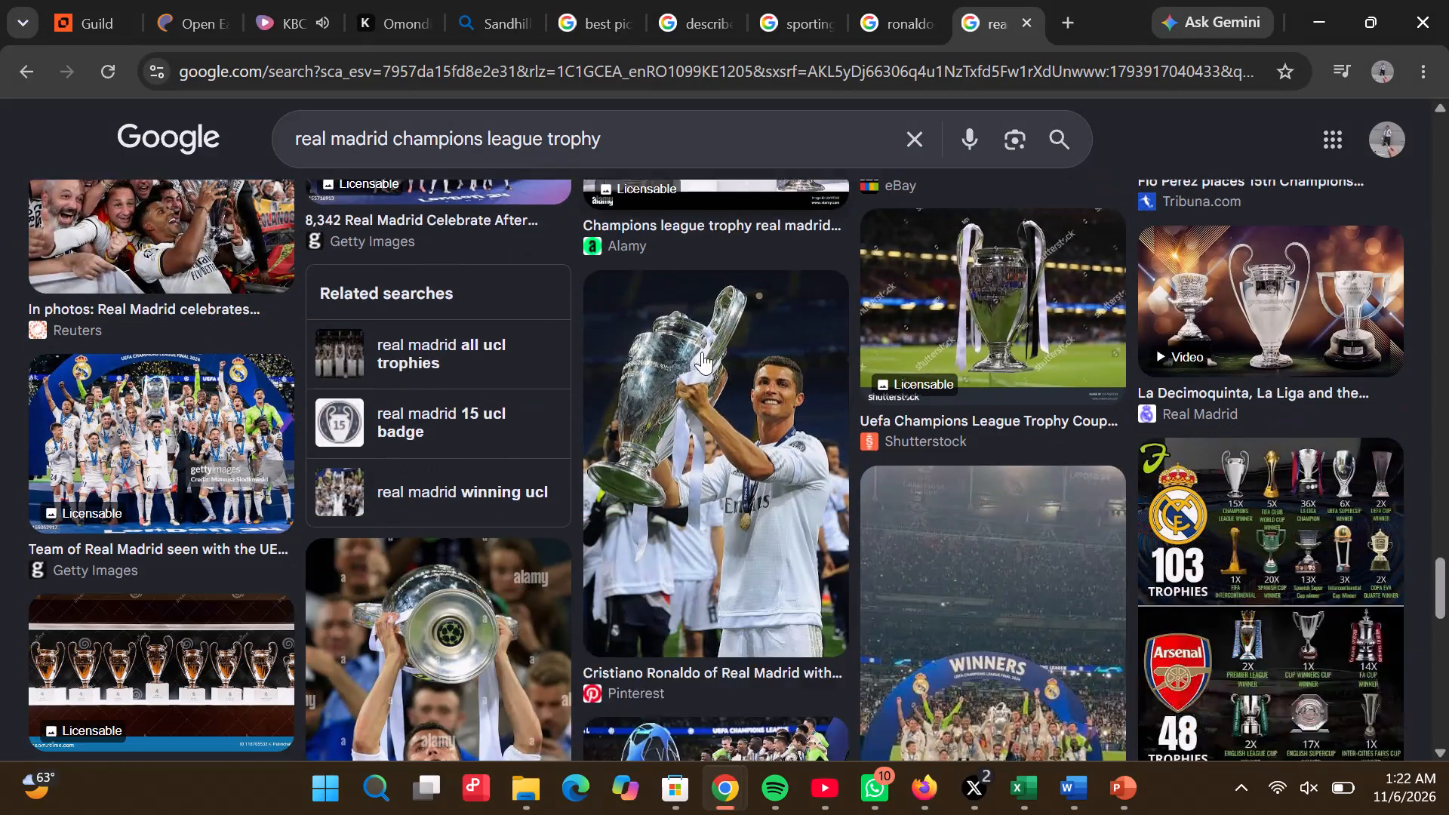
pyautogui.scroll(-1, 742, 363)
pyautogui.scroll(-2, 990, 805)
pyautogui.scroll(4, 1073, 814)
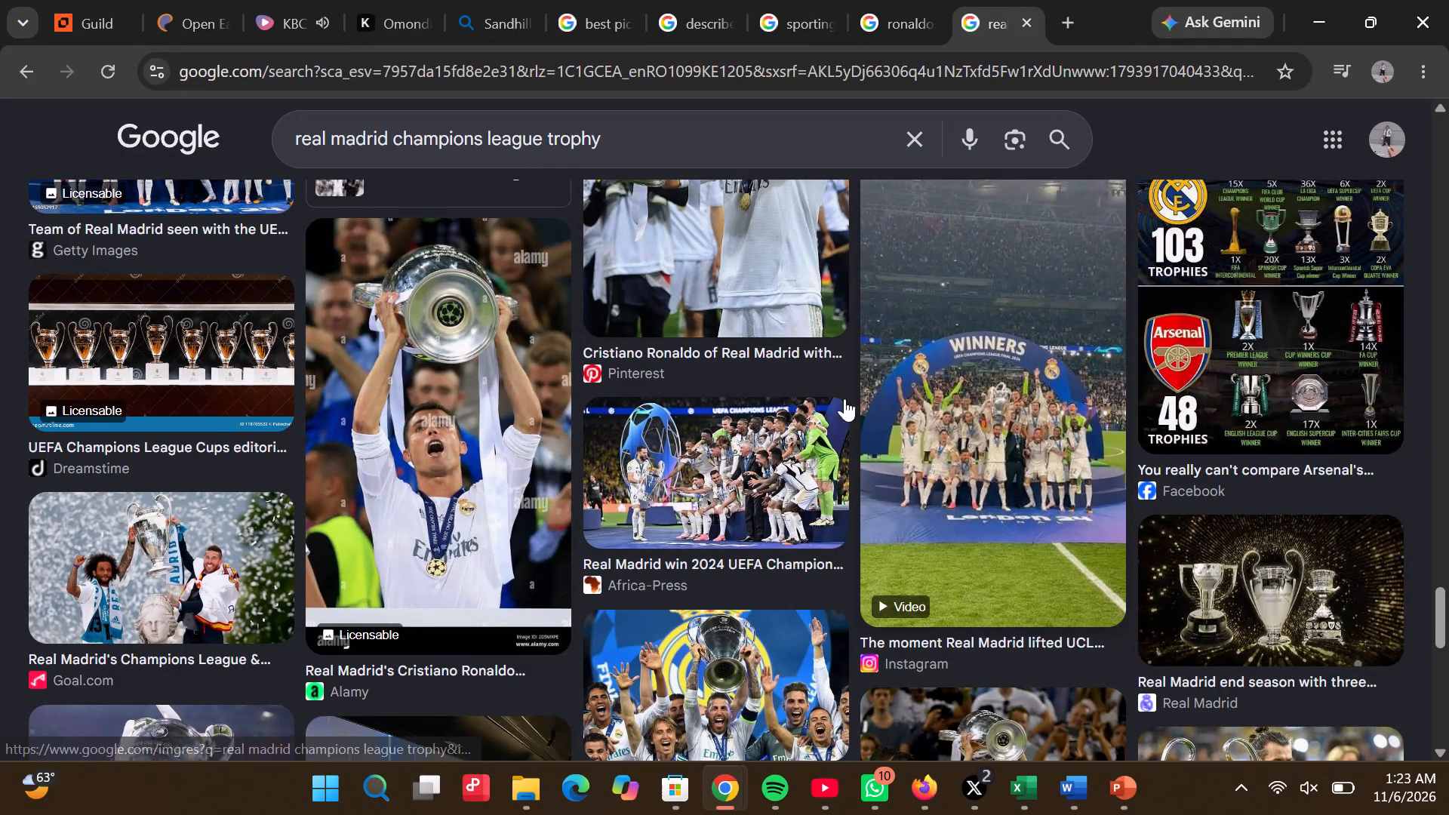
pyautogui.scroll(2, 833, 407)
pyautogui.scroll(1, 712, 483)
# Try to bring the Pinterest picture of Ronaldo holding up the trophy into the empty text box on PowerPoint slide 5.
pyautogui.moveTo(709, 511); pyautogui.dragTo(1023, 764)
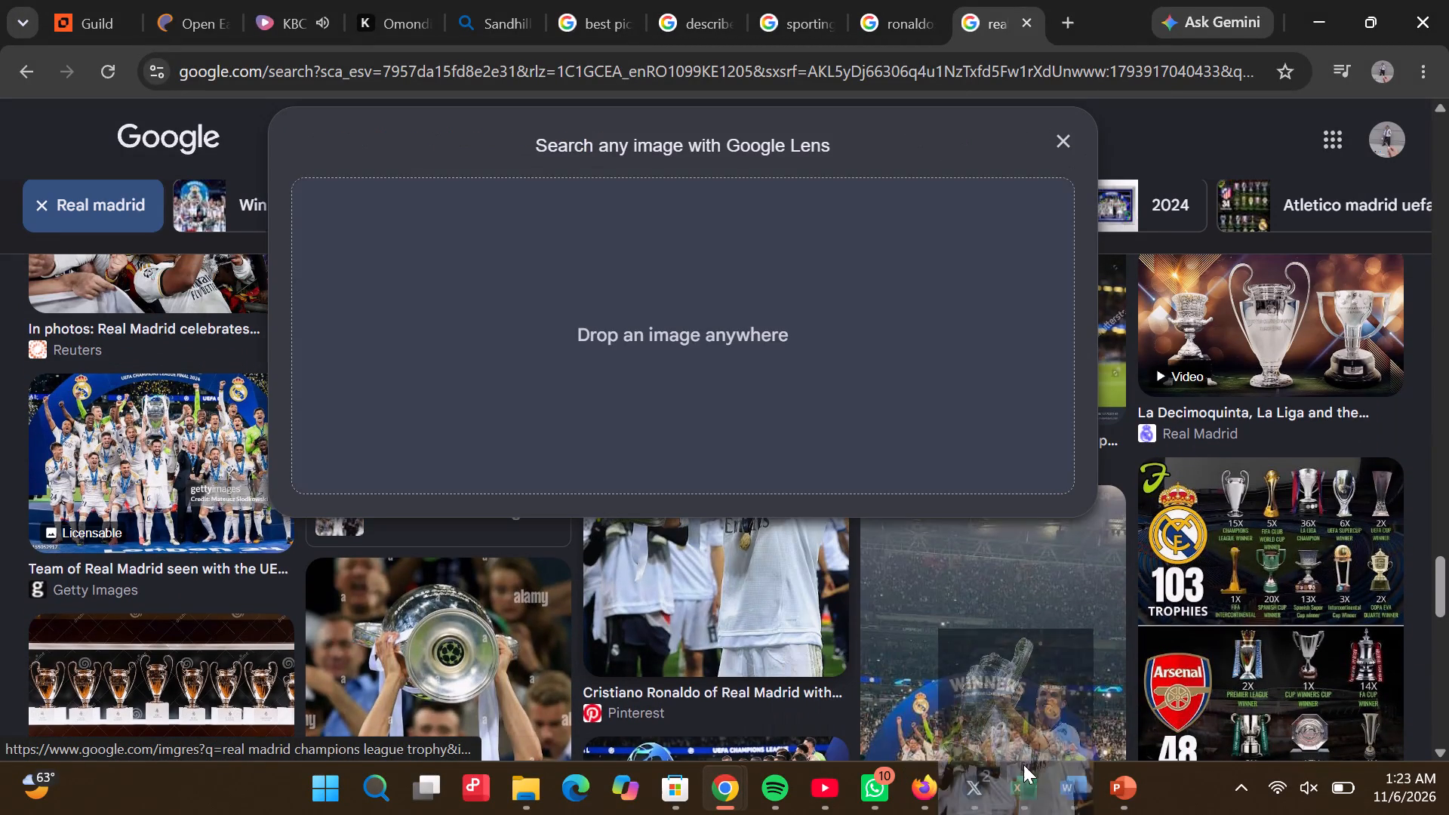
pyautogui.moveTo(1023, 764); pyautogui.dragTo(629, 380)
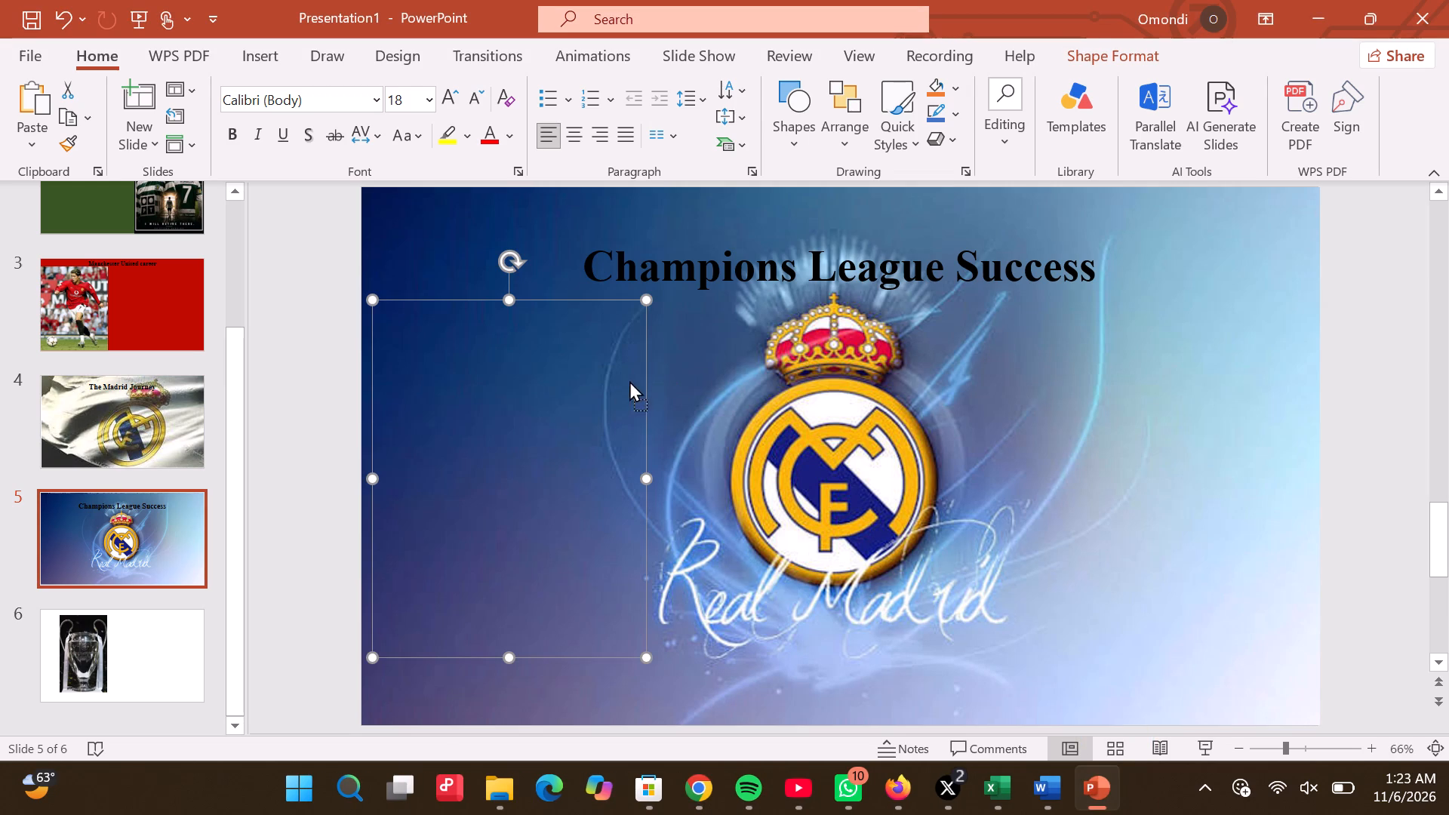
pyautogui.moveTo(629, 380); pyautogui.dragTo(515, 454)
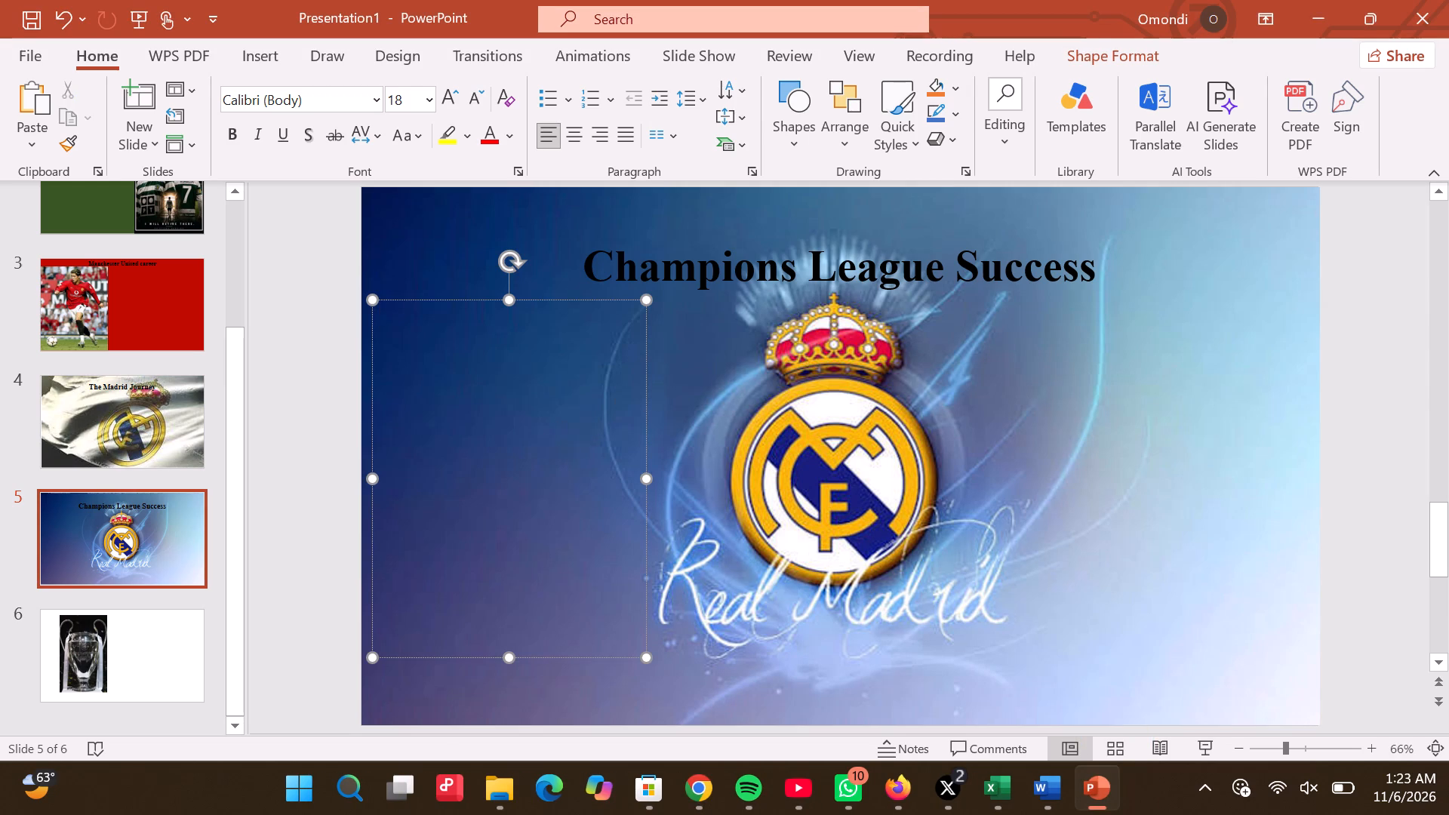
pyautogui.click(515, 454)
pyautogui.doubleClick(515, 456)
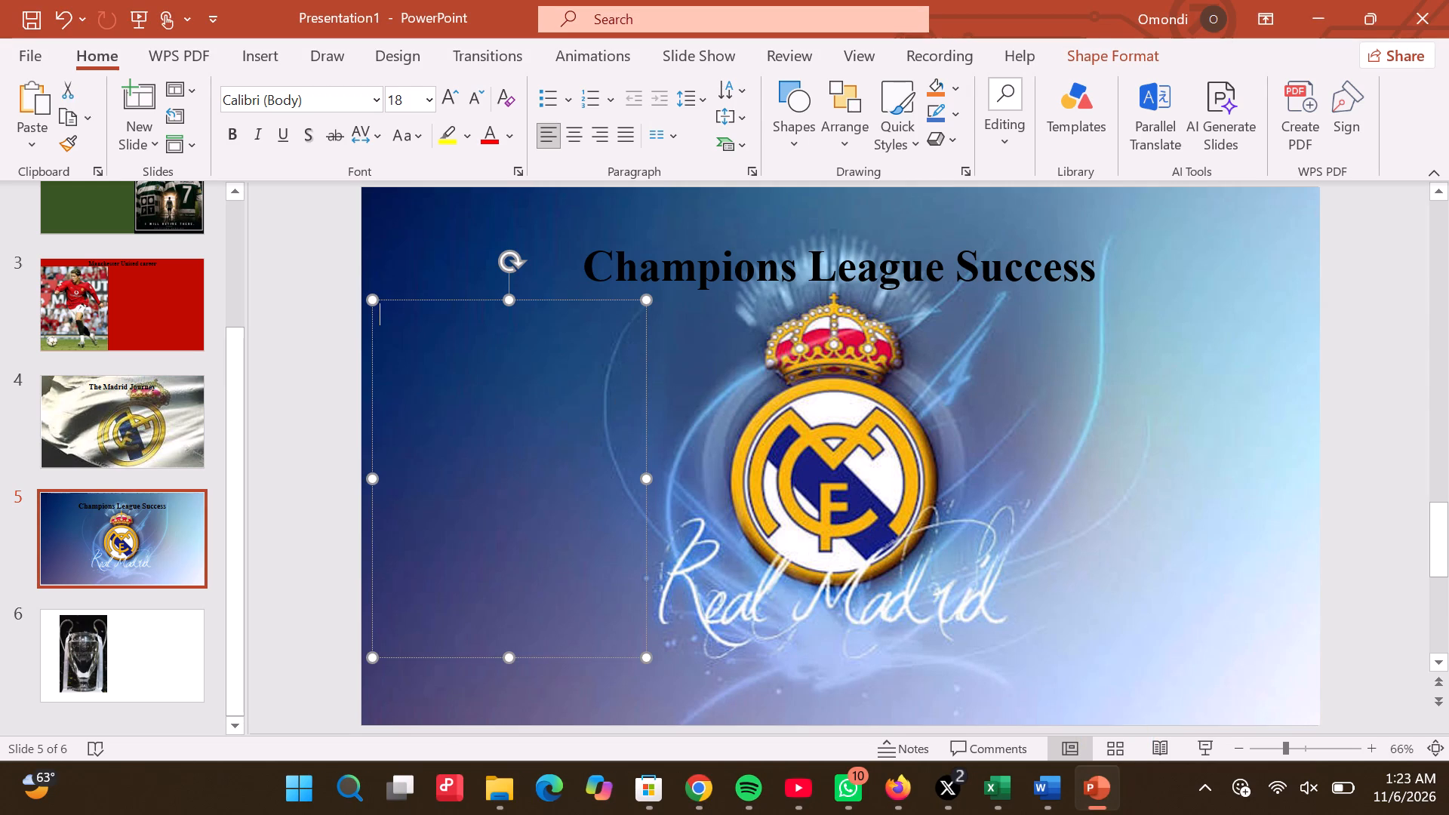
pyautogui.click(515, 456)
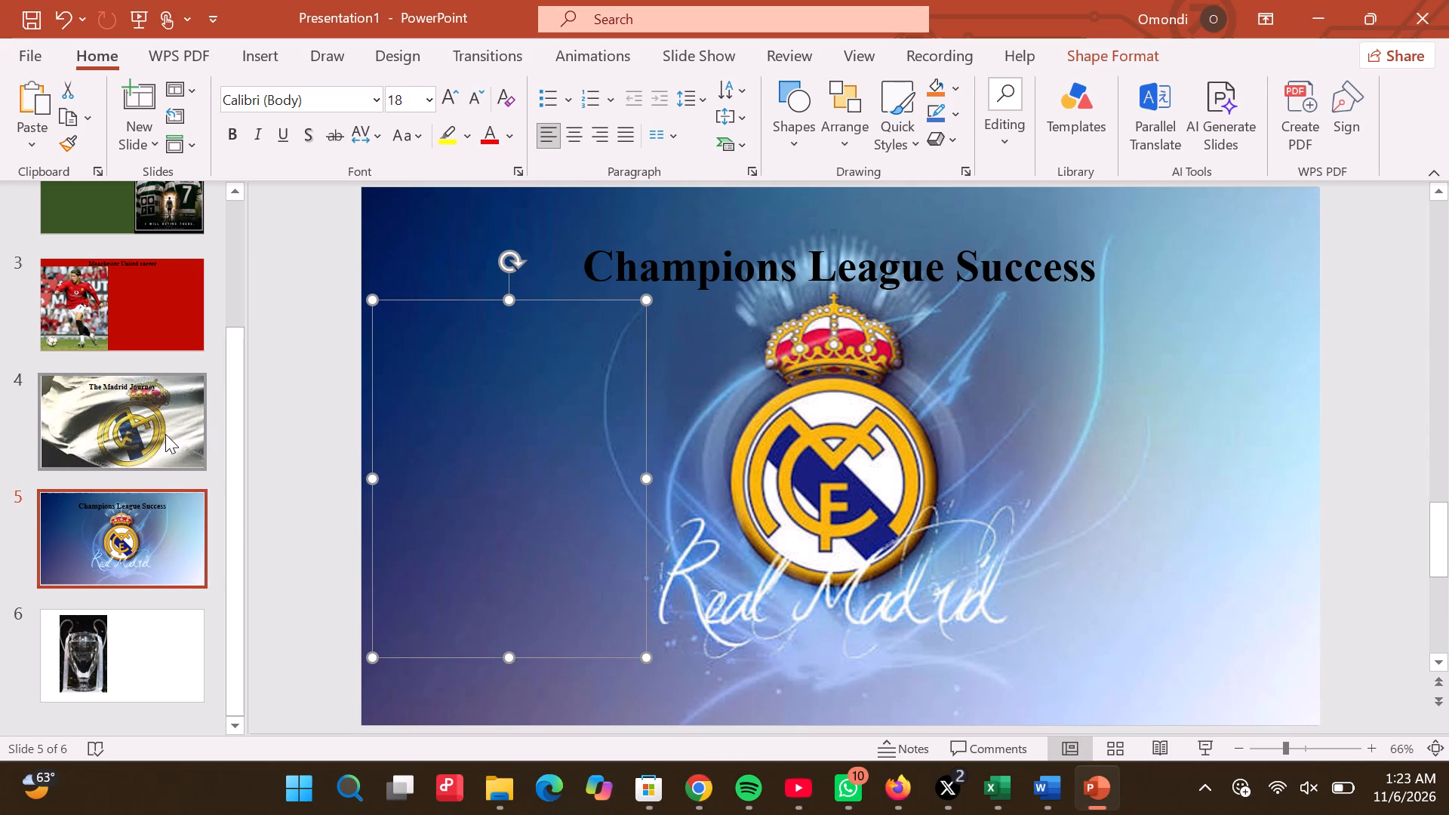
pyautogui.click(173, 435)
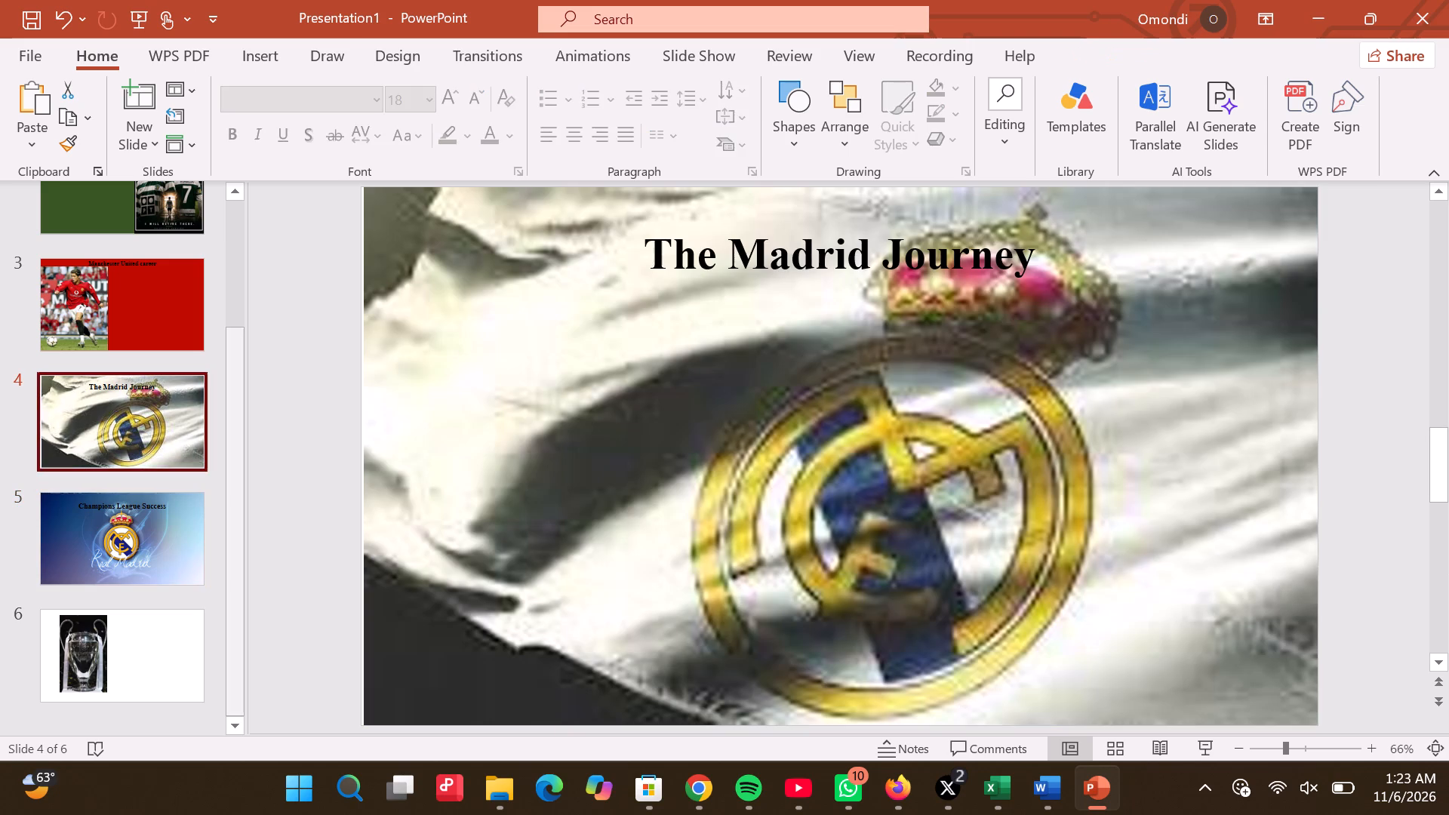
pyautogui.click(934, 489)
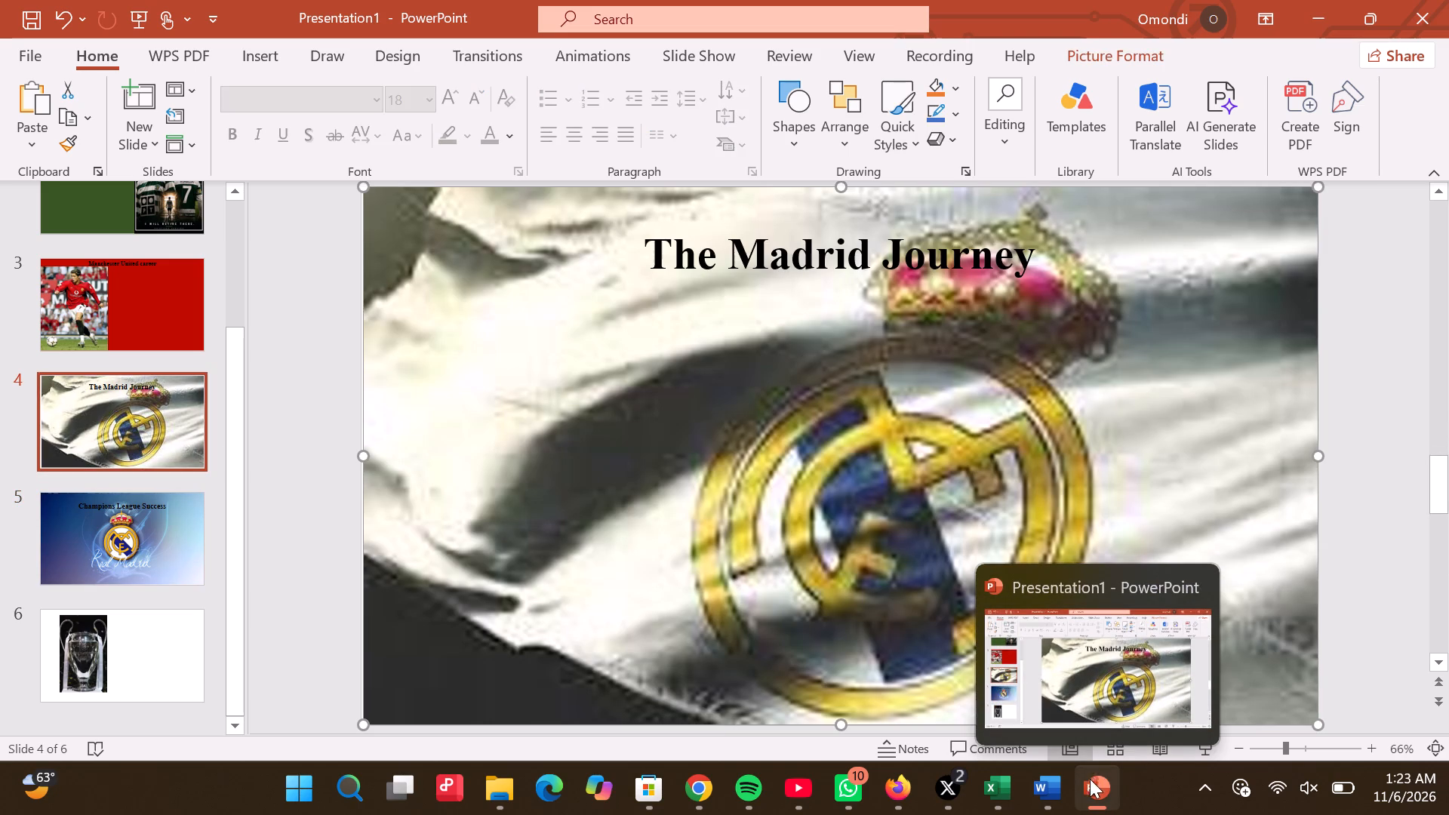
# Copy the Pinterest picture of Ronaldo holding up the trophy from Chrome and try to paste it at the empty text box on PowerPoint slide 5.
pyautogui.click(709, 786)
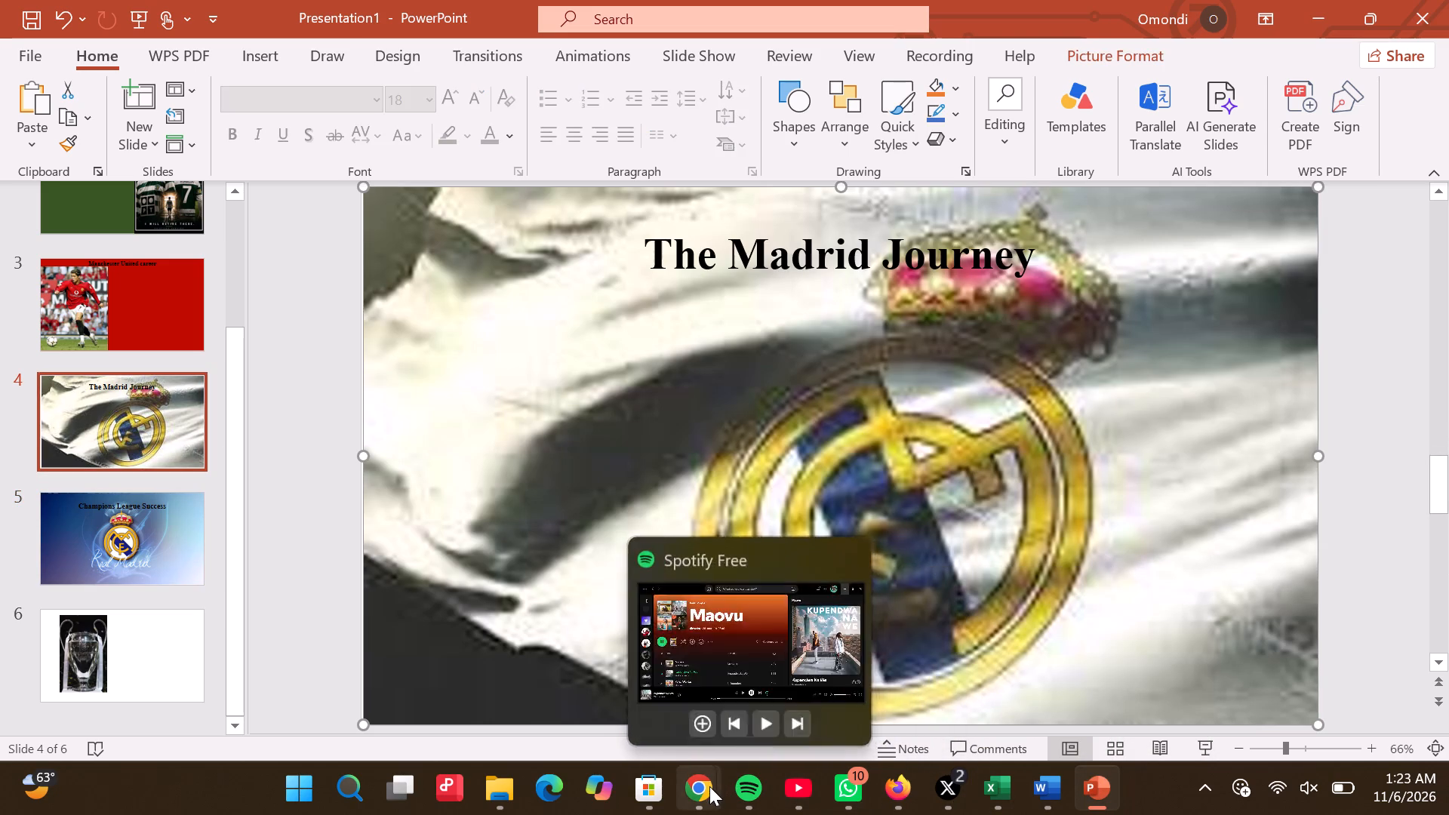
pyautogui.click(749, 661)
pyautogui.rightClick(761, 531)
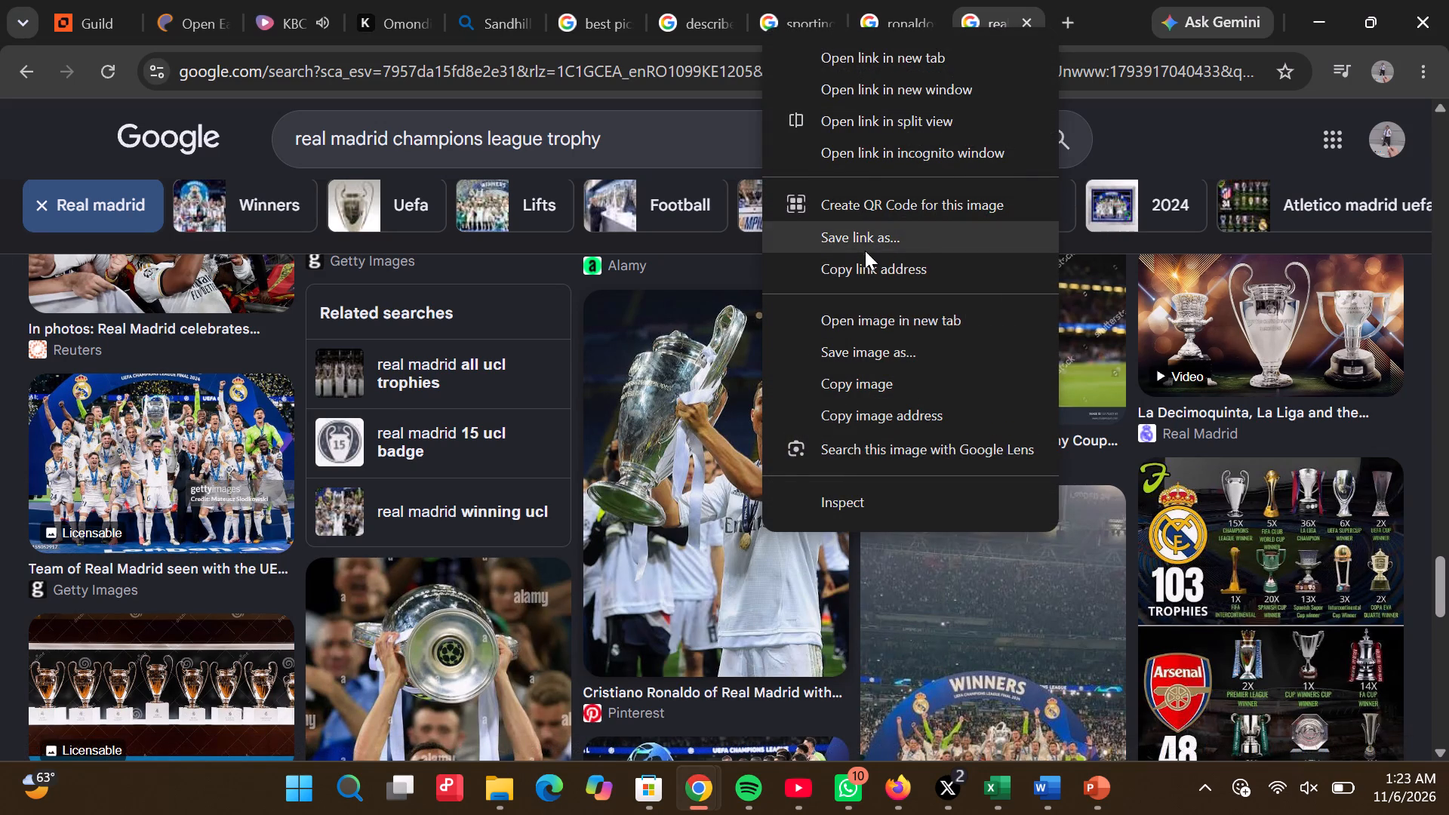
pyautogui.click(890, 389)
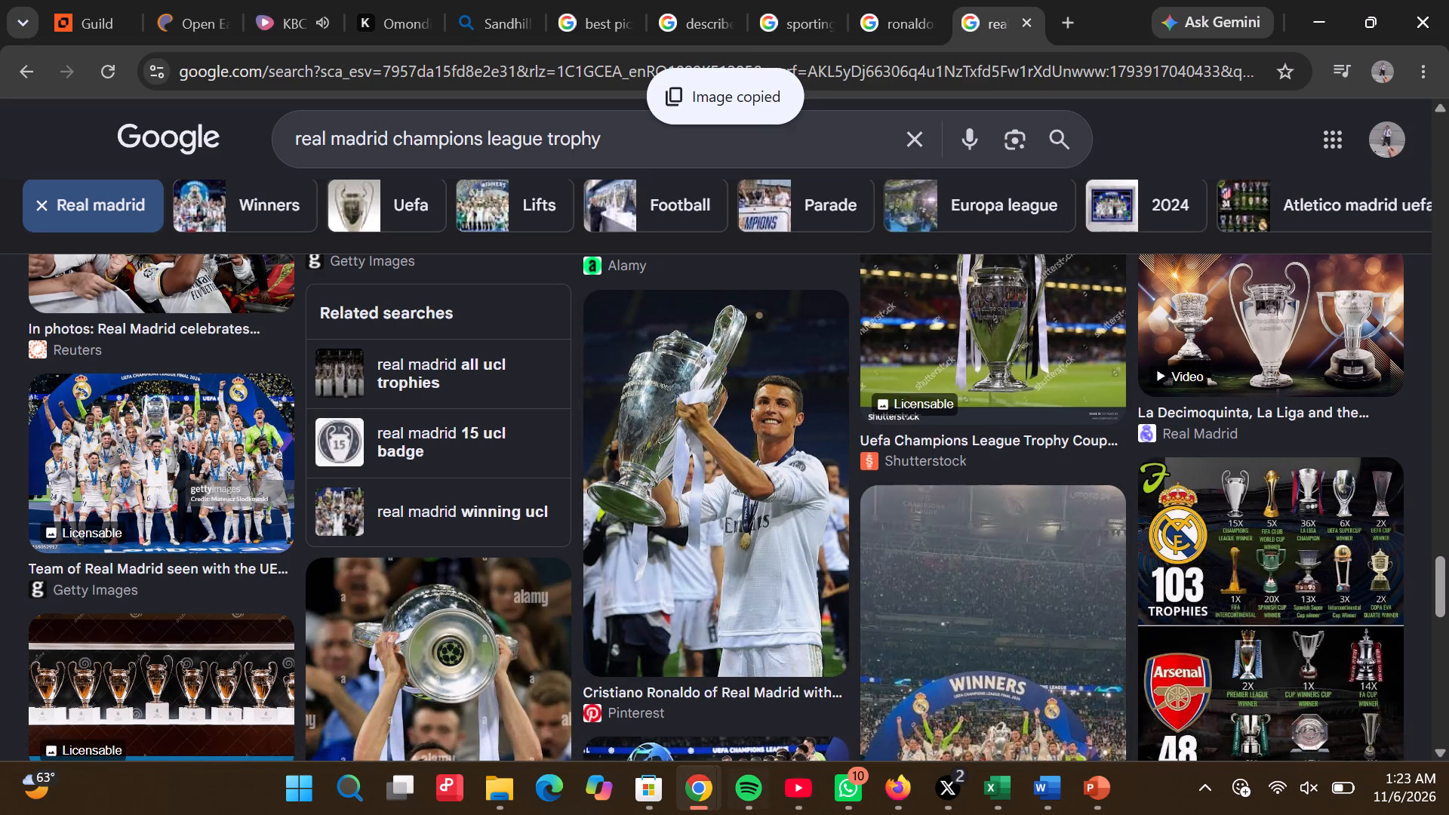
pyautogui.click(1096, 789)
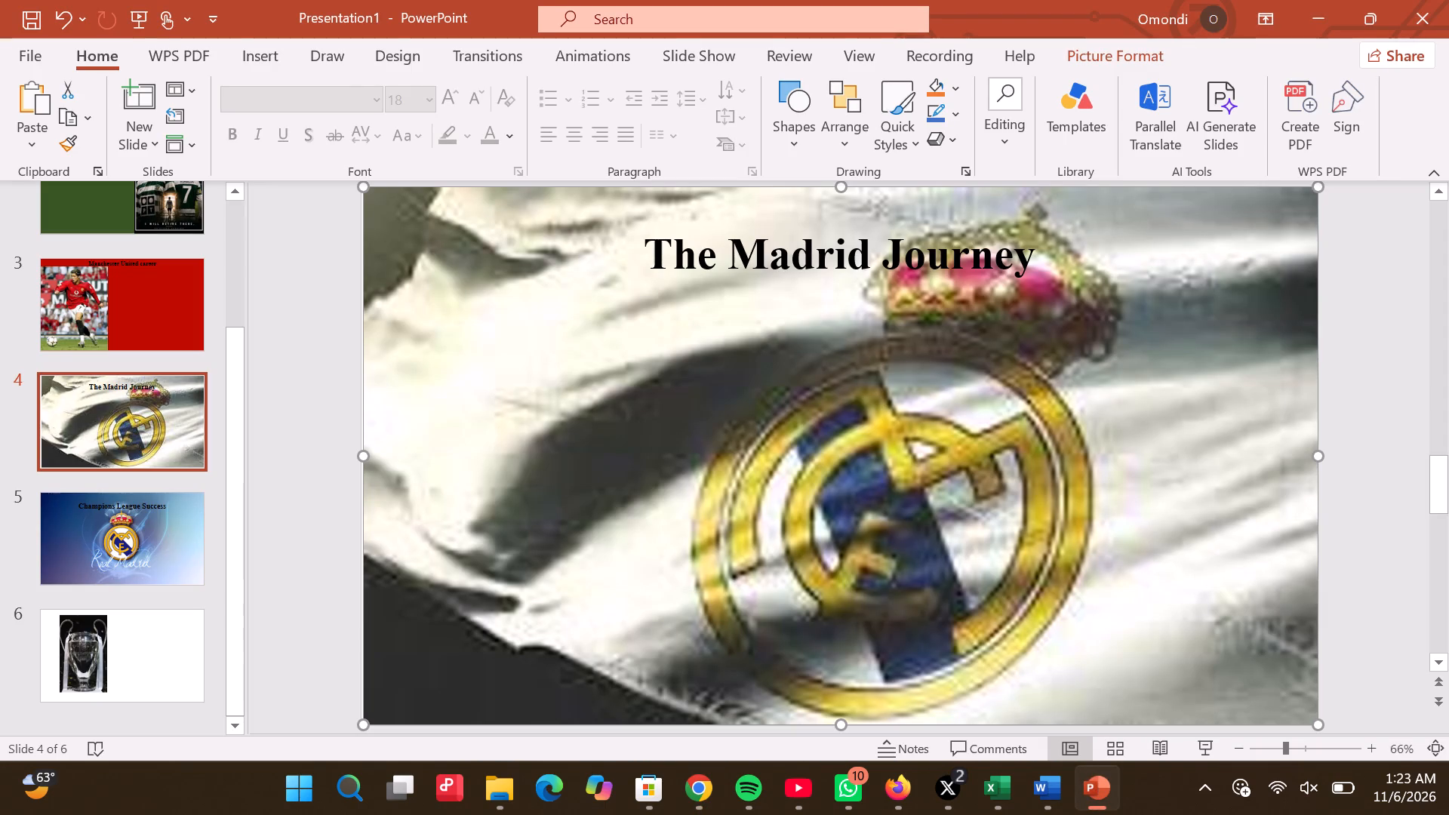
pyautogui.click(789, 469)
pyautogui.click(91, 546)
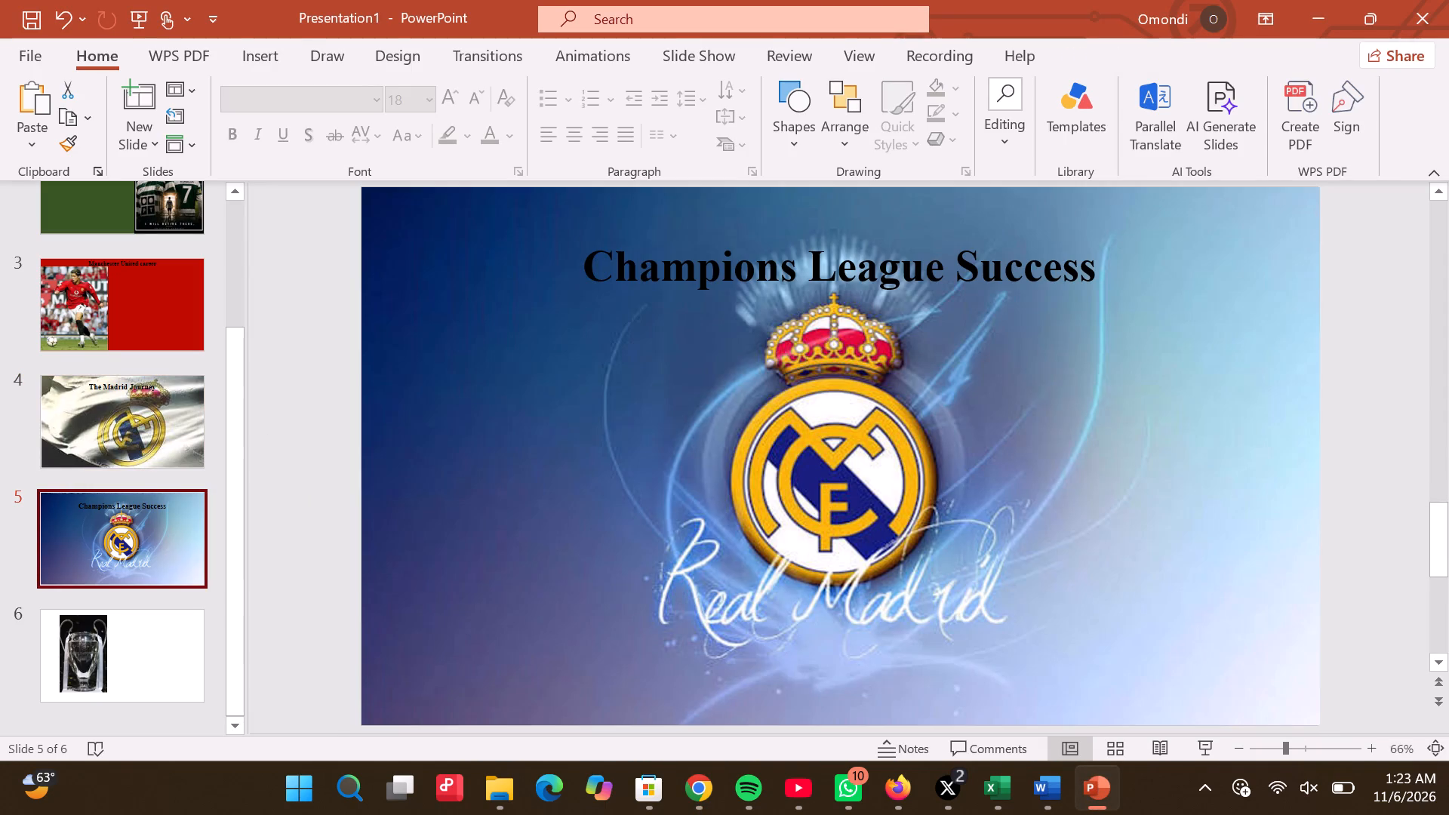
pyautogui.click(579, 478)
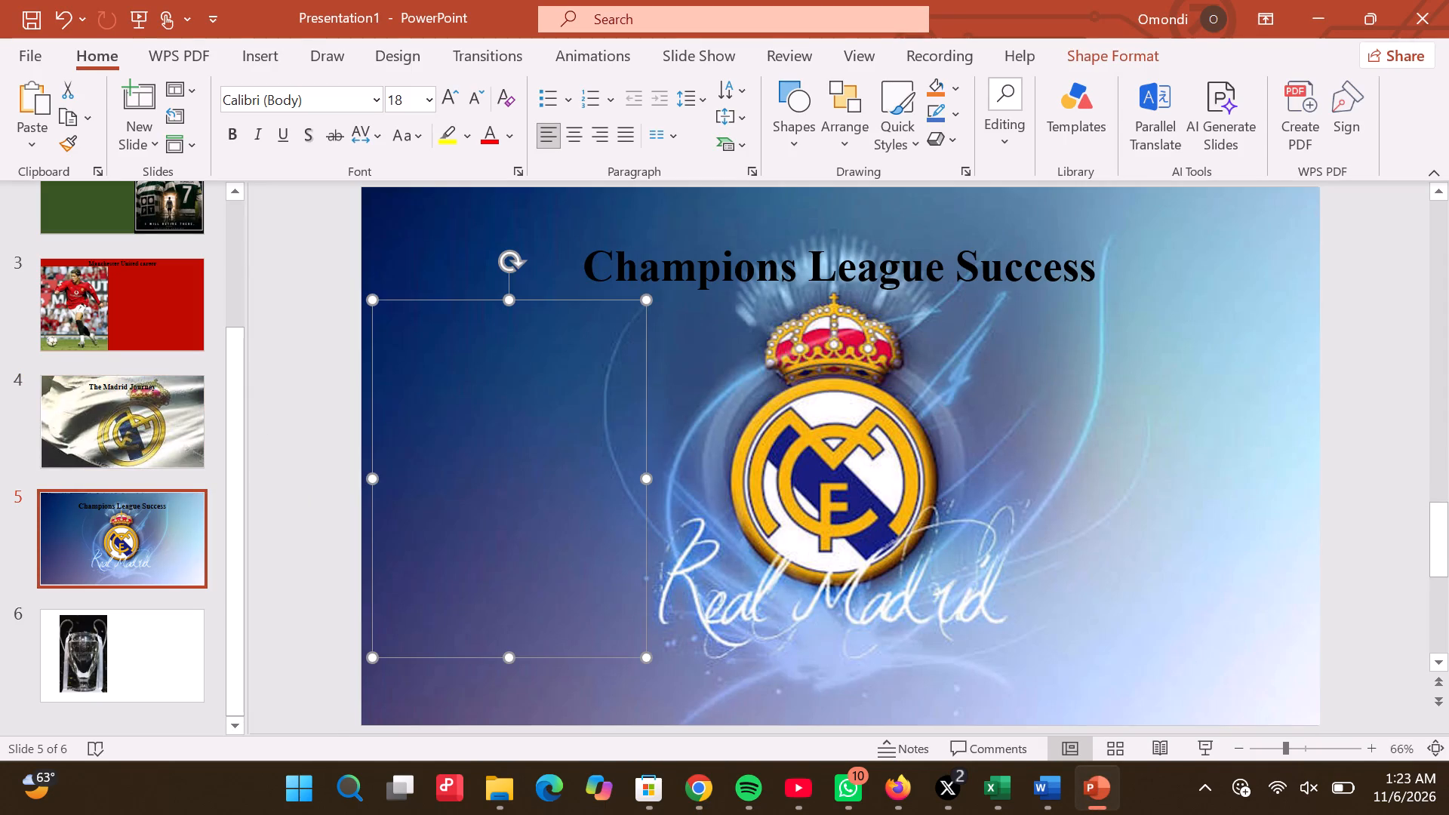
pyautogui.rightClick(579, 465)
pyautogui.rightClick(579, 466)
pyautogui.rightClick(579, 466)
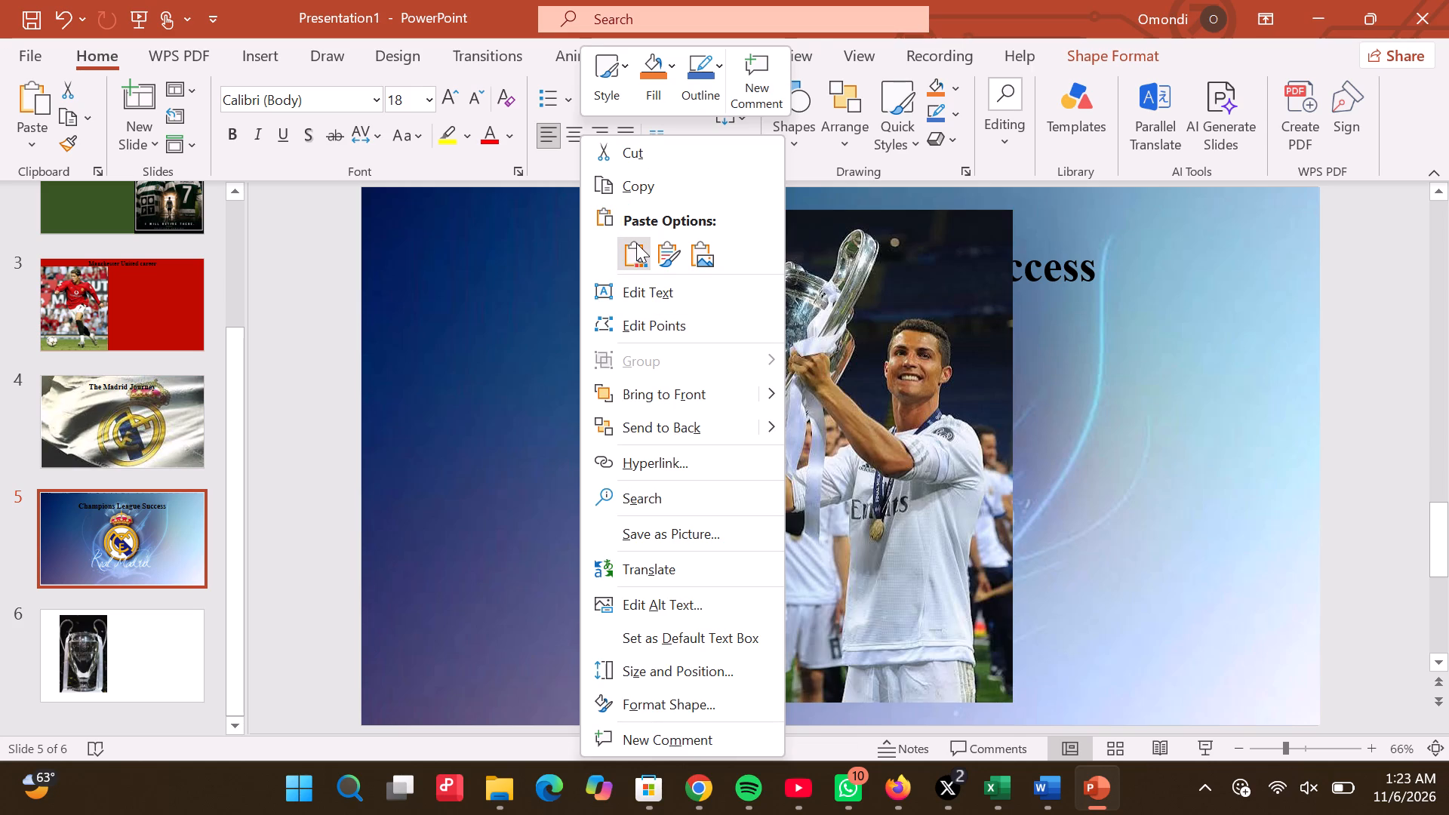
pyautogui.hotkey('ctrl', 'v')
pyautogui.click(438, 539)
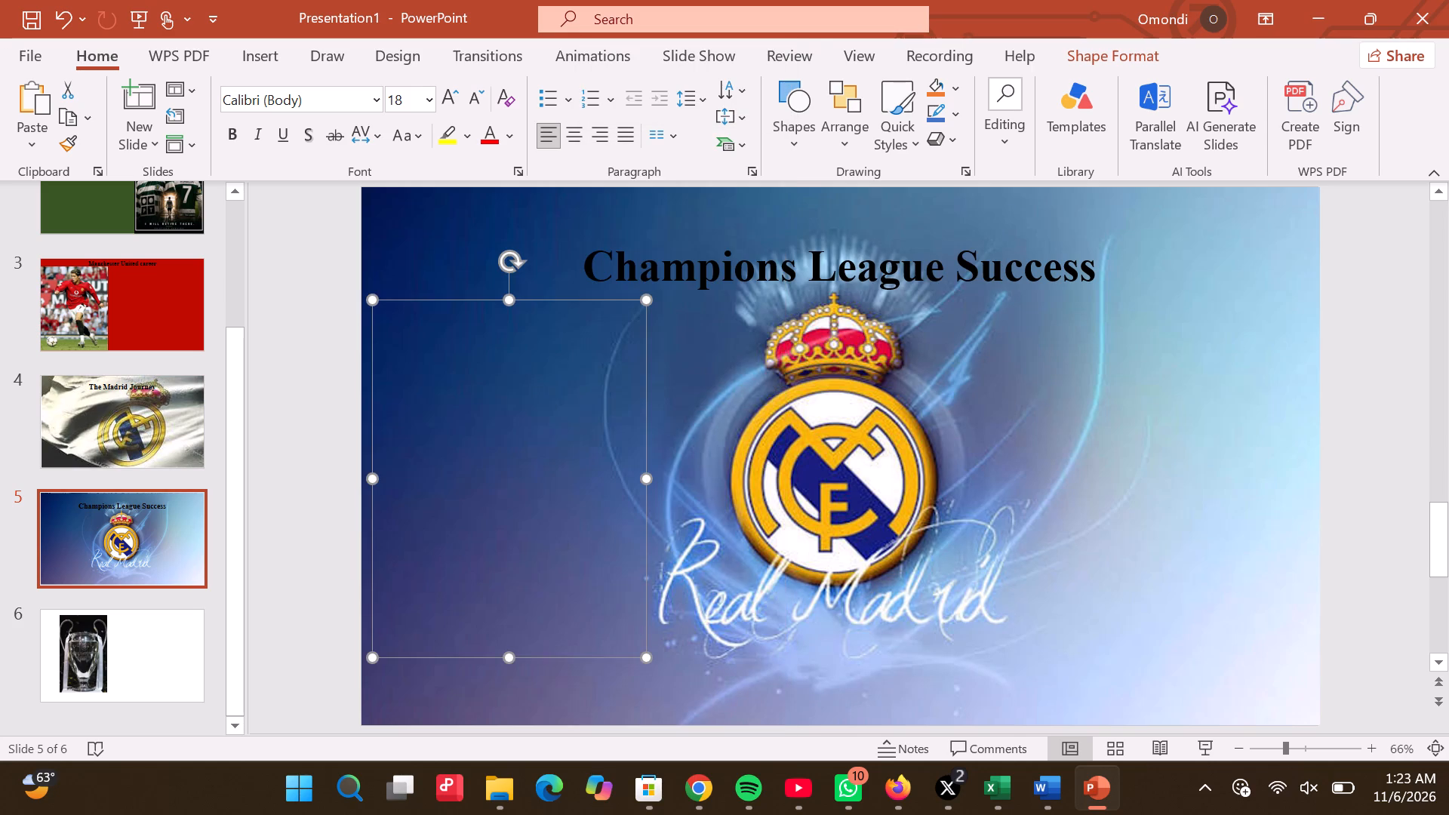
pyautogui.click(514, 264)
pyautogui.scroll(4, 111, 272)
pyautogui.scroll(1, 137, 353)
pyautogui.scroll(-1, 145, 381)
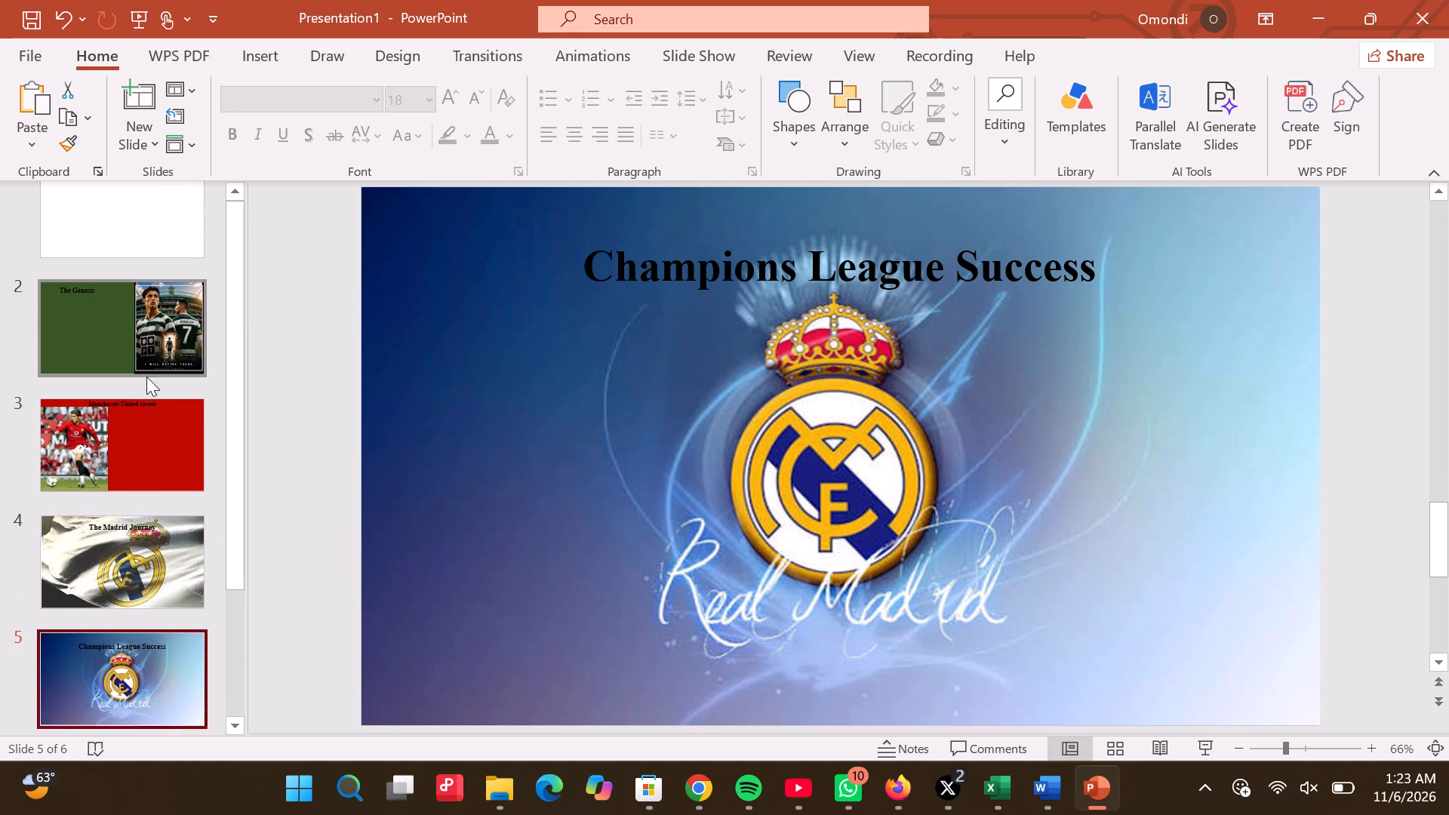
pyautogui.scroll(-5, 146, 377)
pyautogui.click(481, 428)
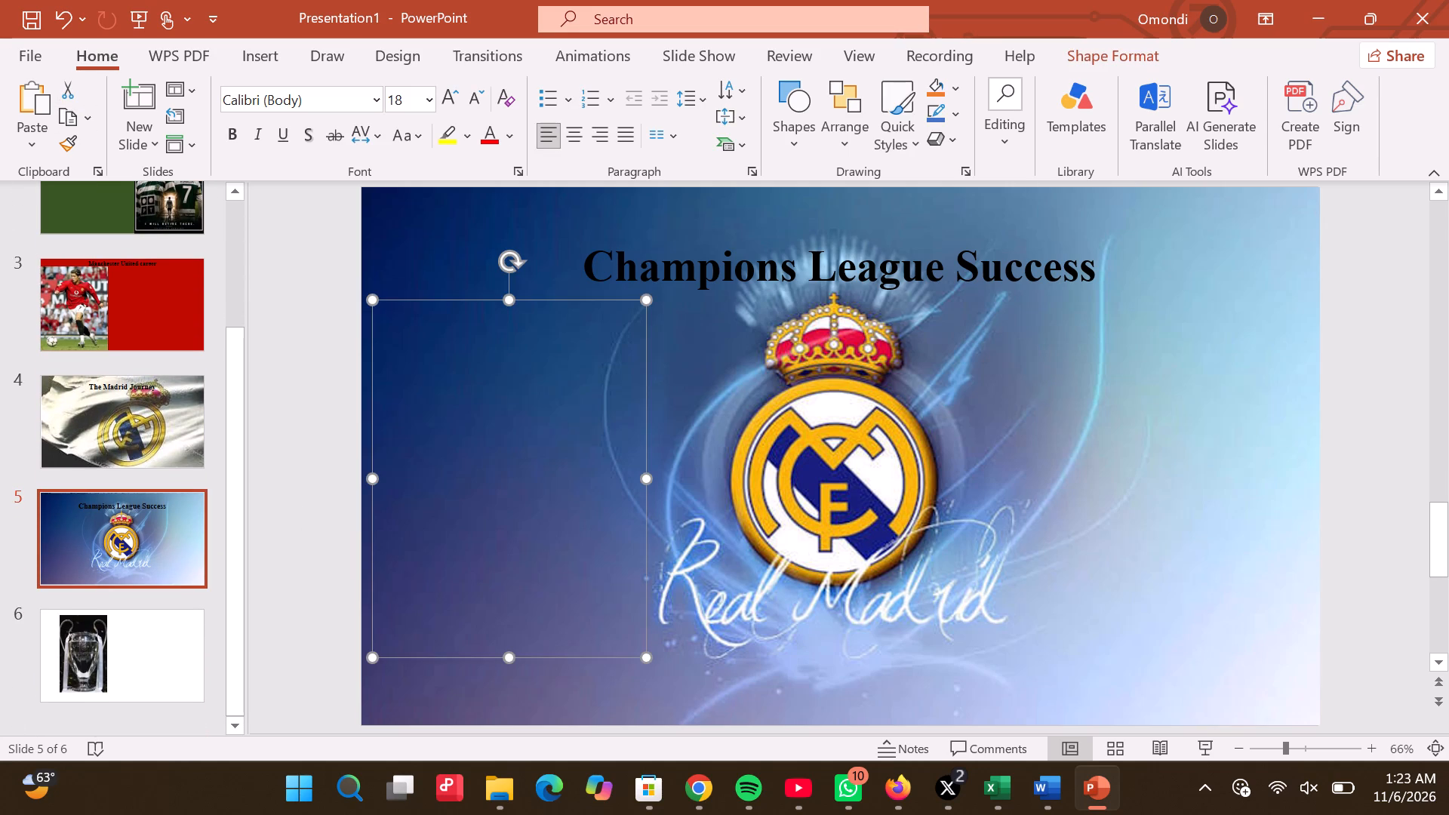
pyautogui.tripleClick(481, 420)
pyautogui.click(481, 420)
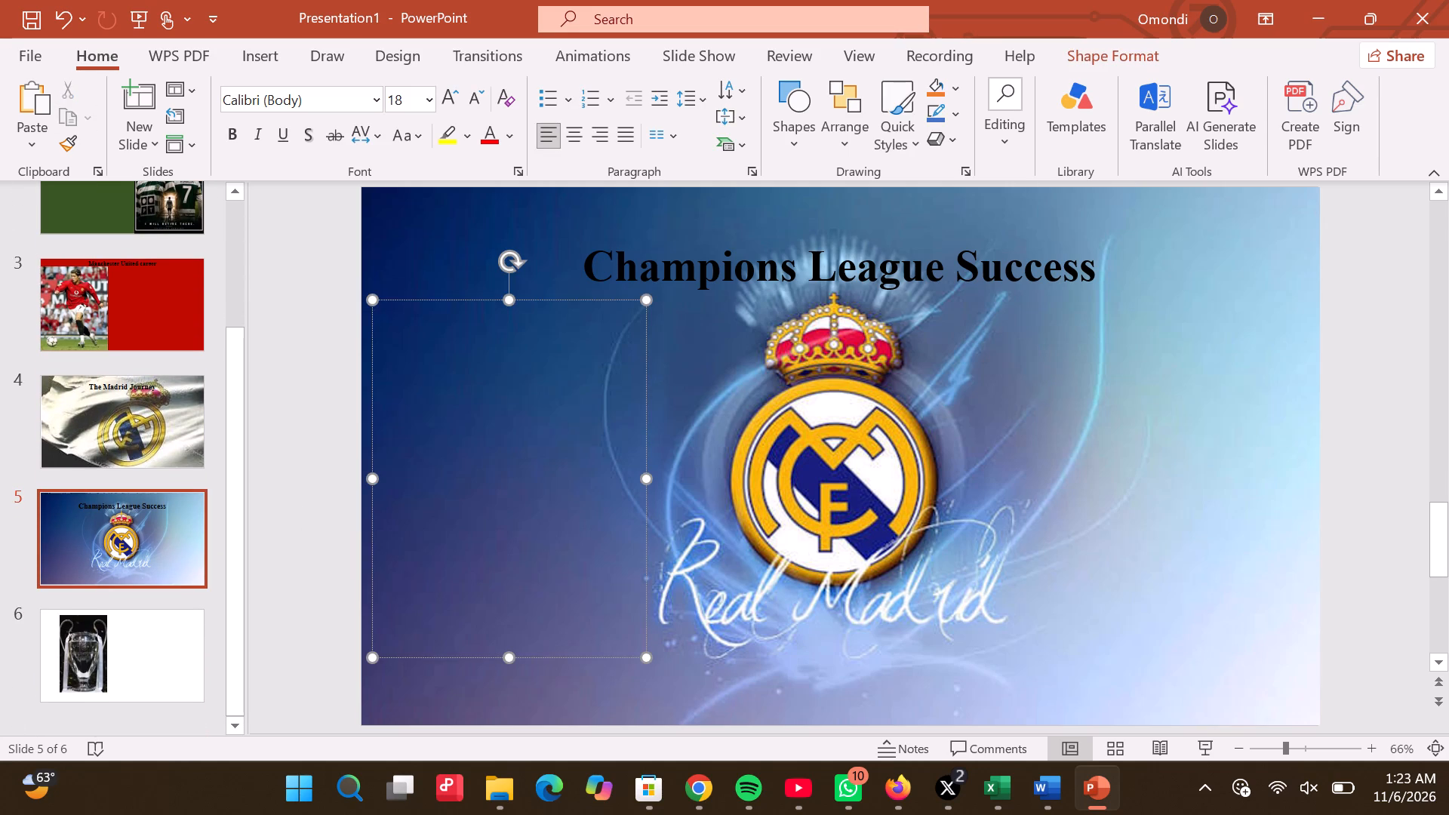
# Switch to X and browse through the posts in the For you feed.
pyautogui.click(960, 791)
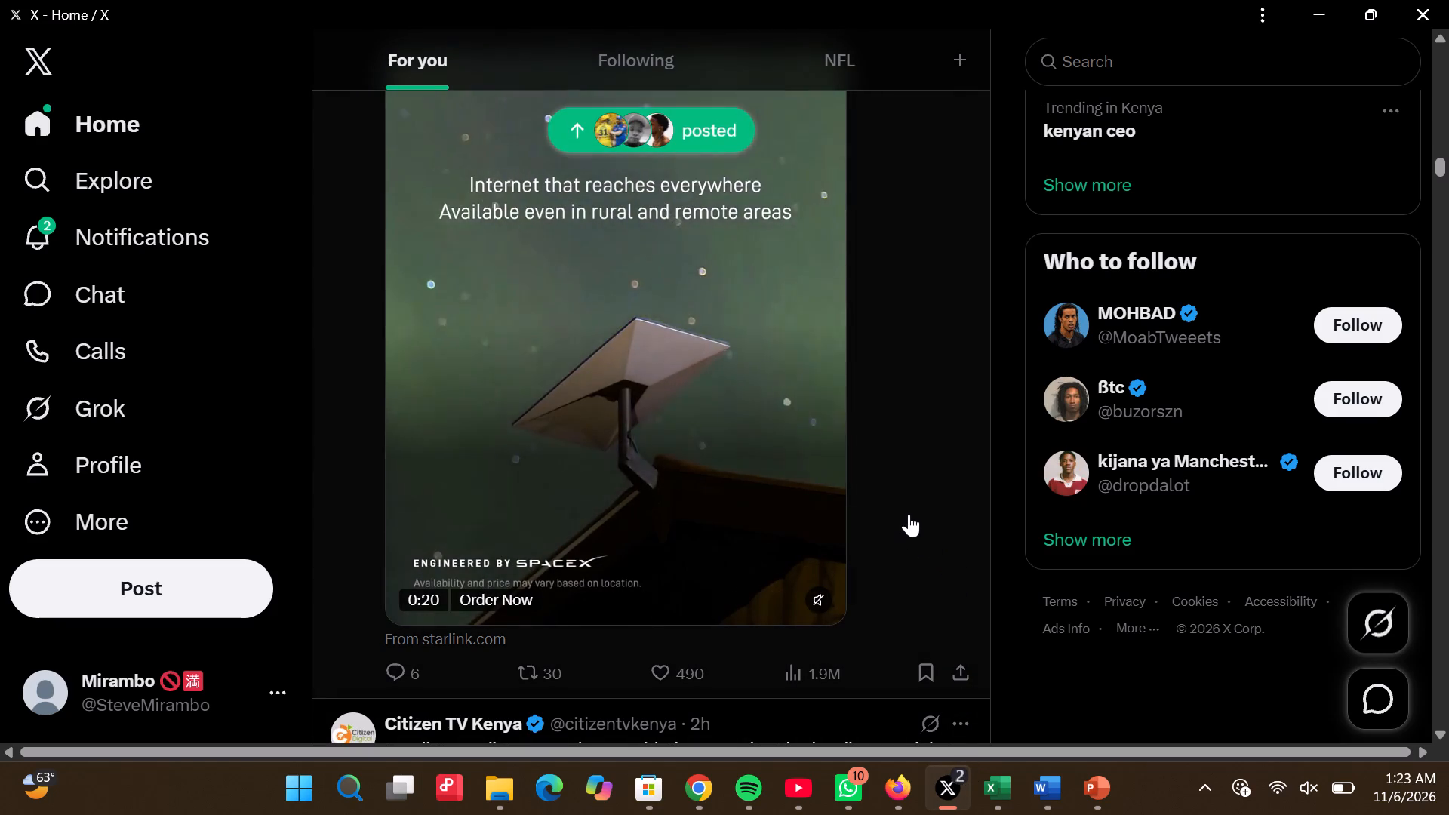
pyautogui.scroll(-10, 920, 509)
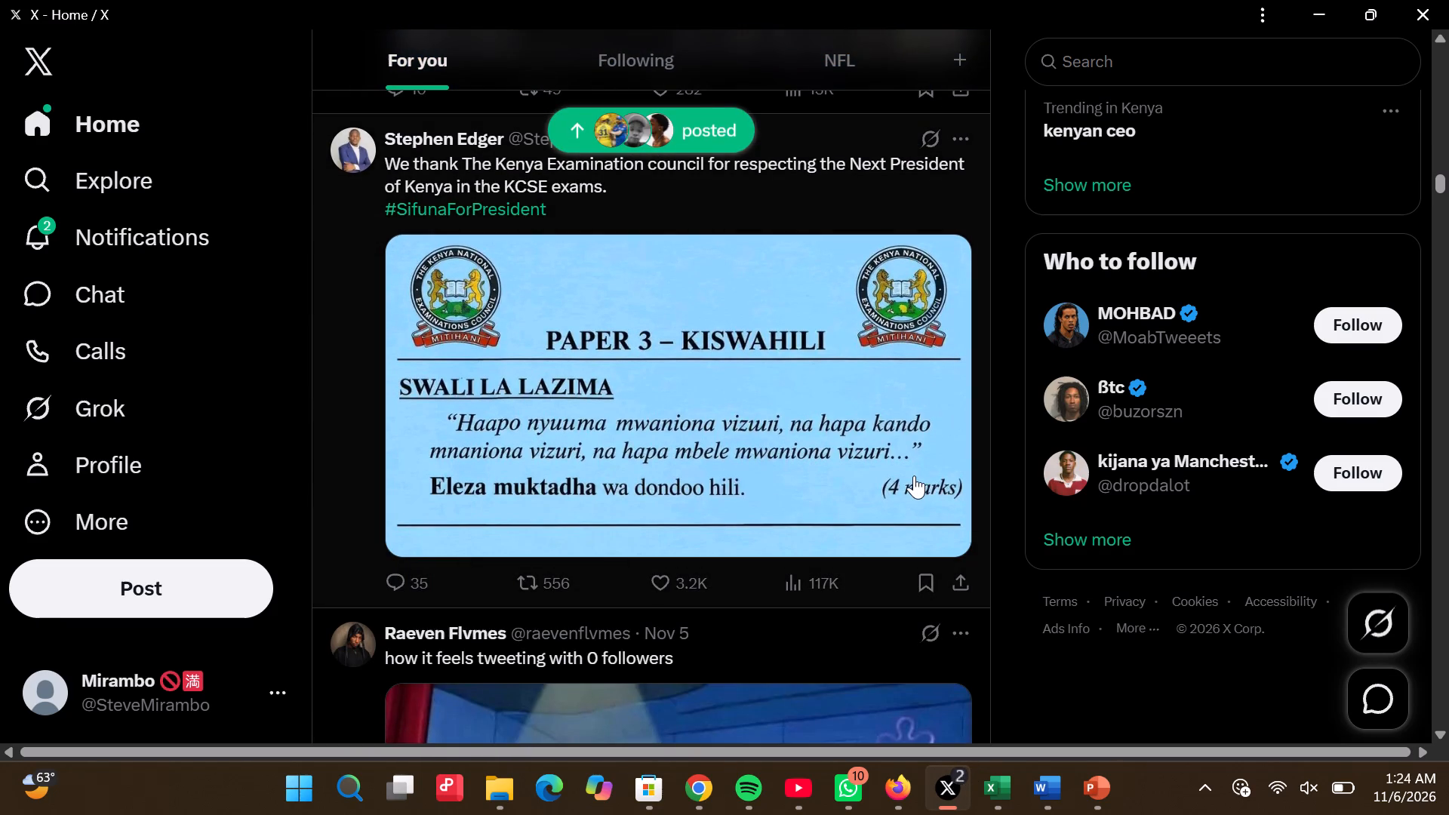
pyautogui.scroll(-8, 914, 475)
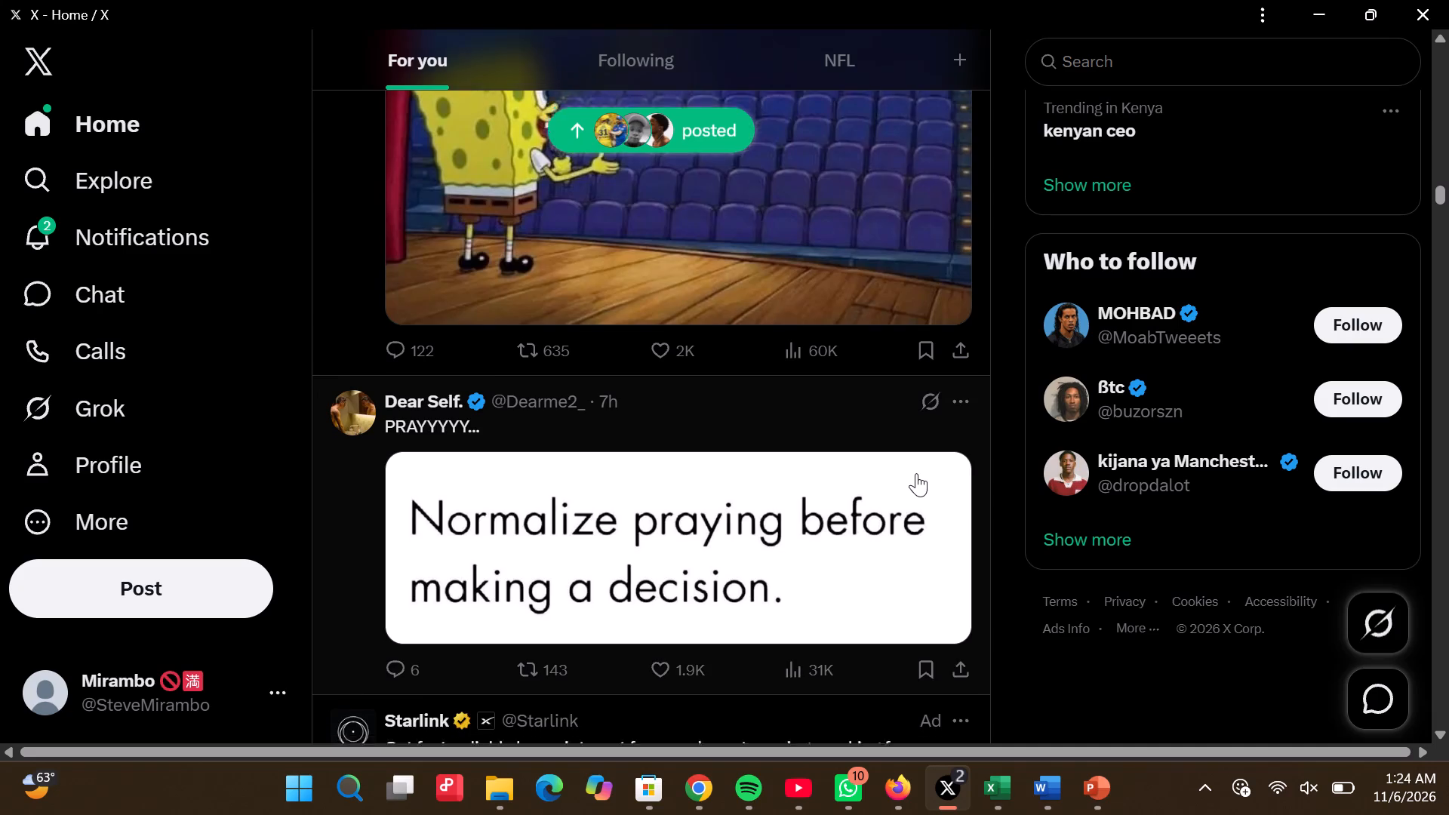
pyautogui.scroll(-8, 916, 473)
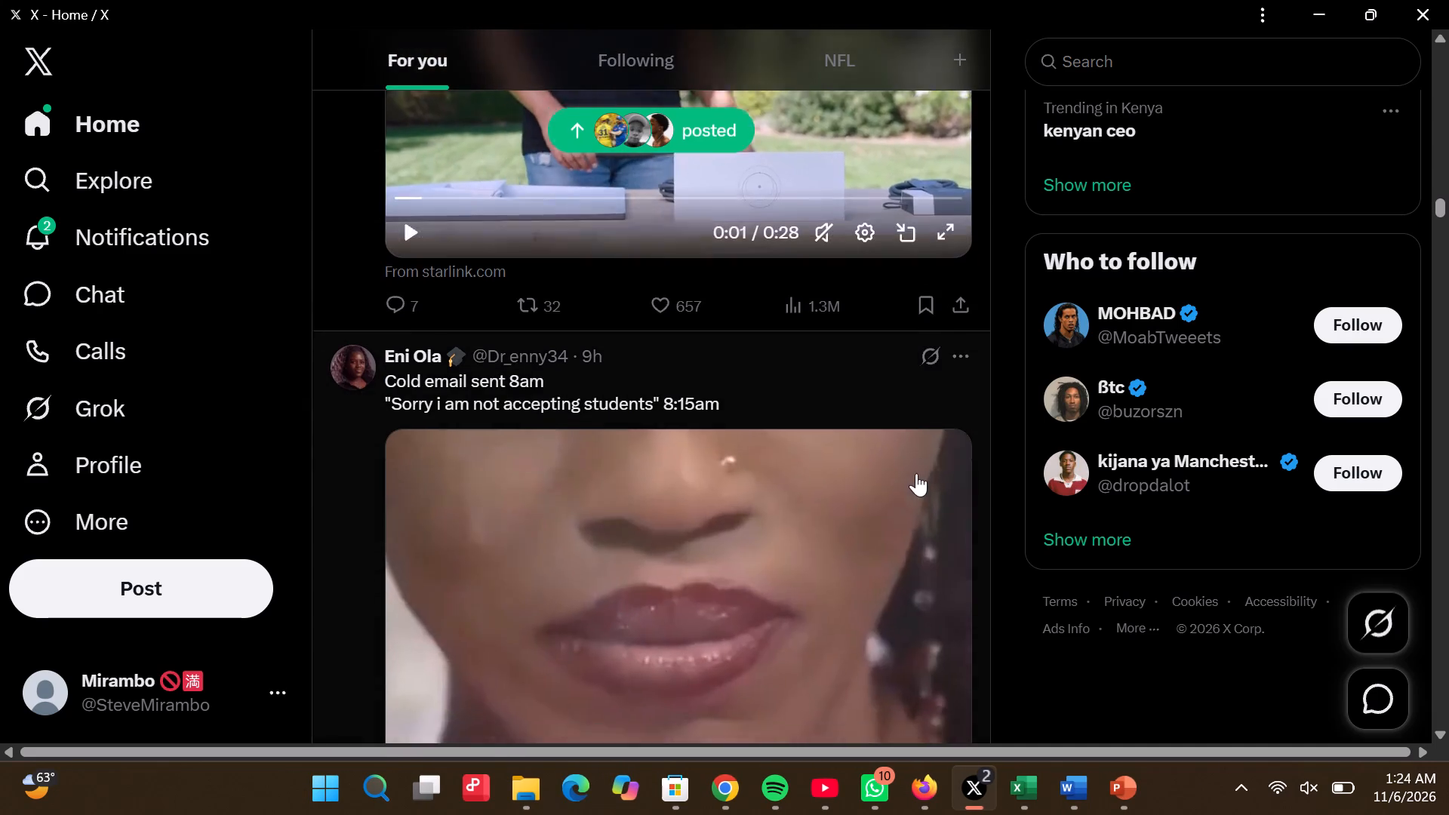
pyautogui.scroll(-2, 916, 473)
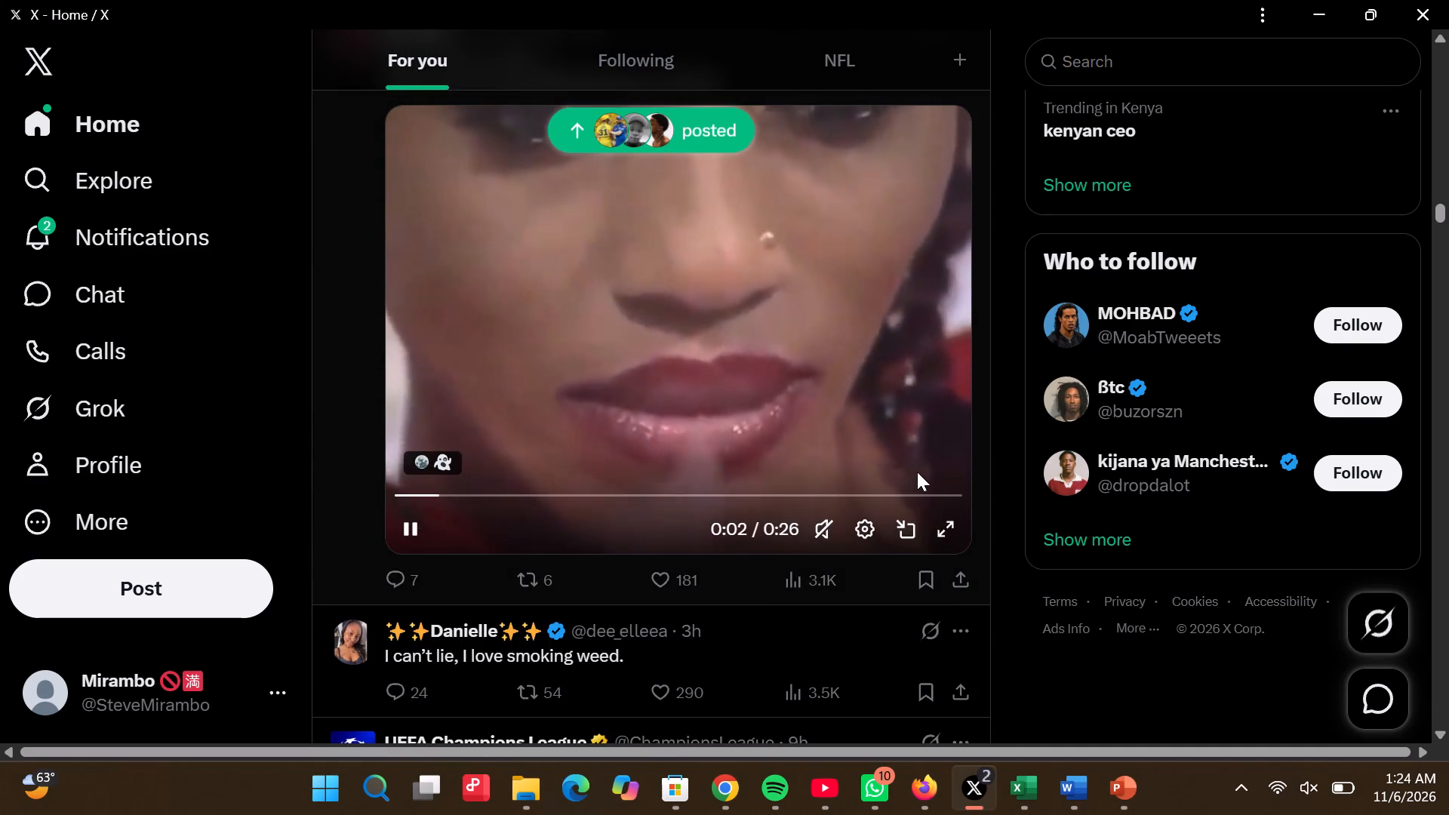
pyautogui.scroll(2, 917, 472)
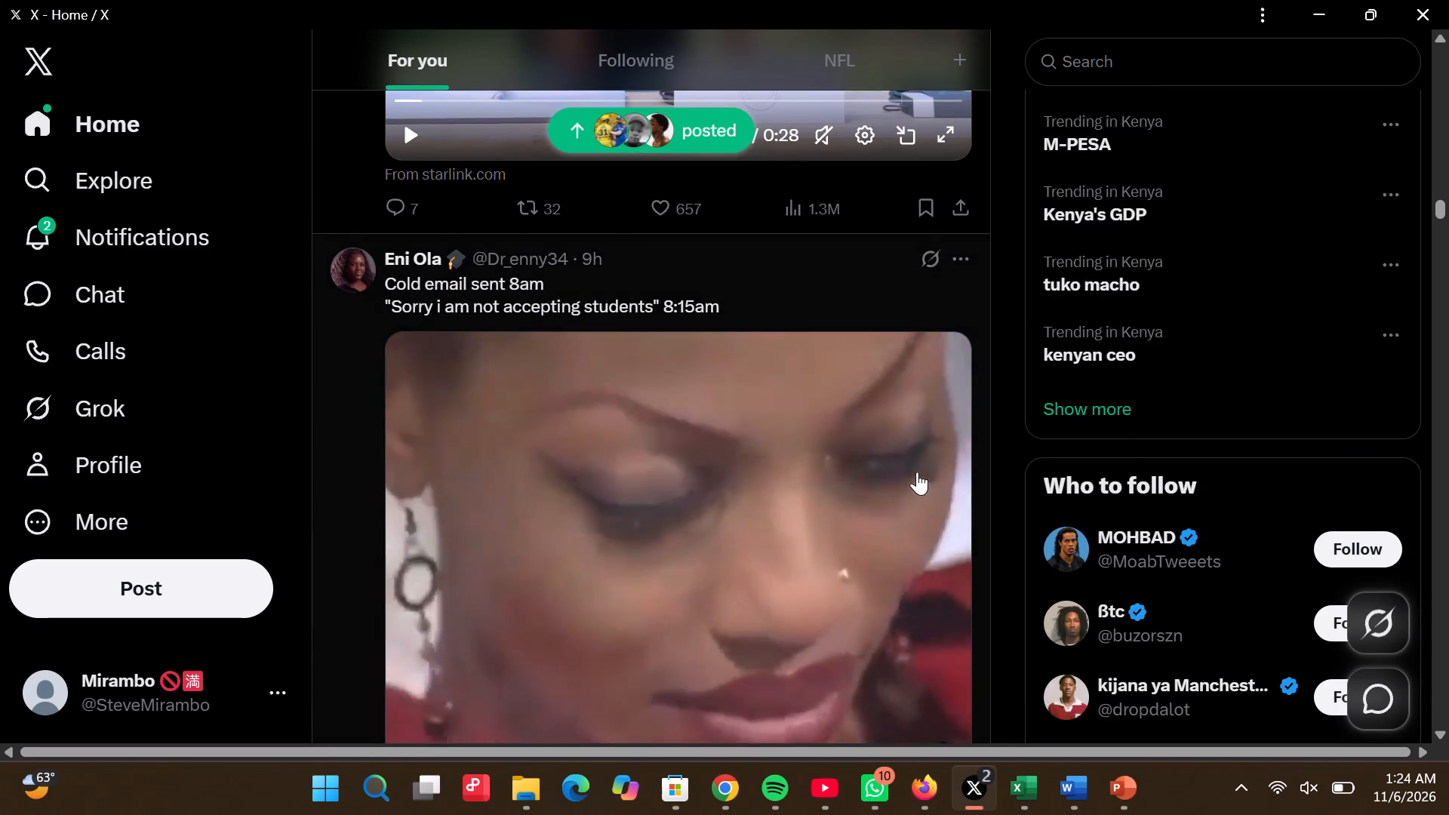
pyautogui.scroll(-15, 917, 472)
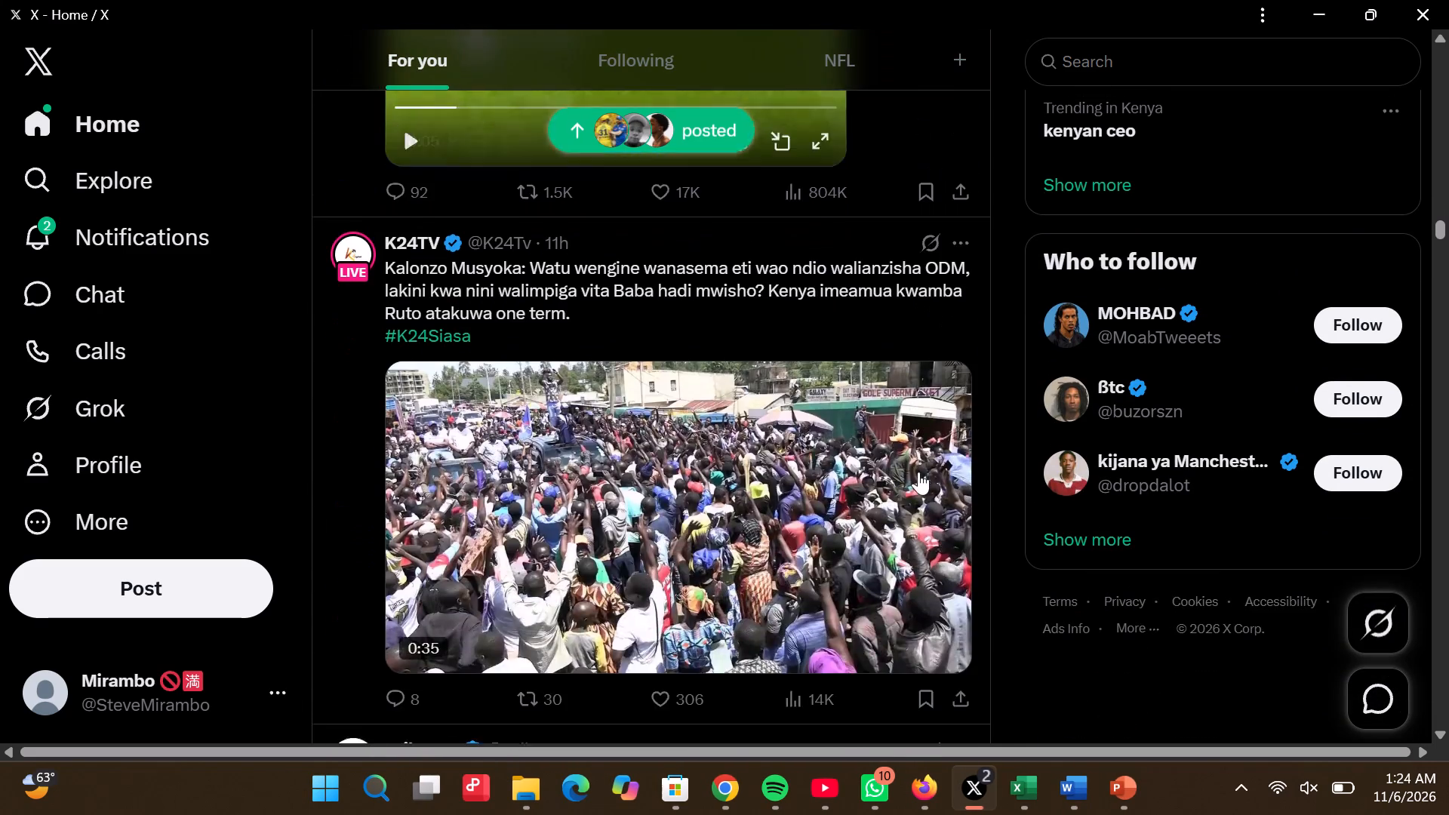
pyautogui.scroll(-12, 918, 472)
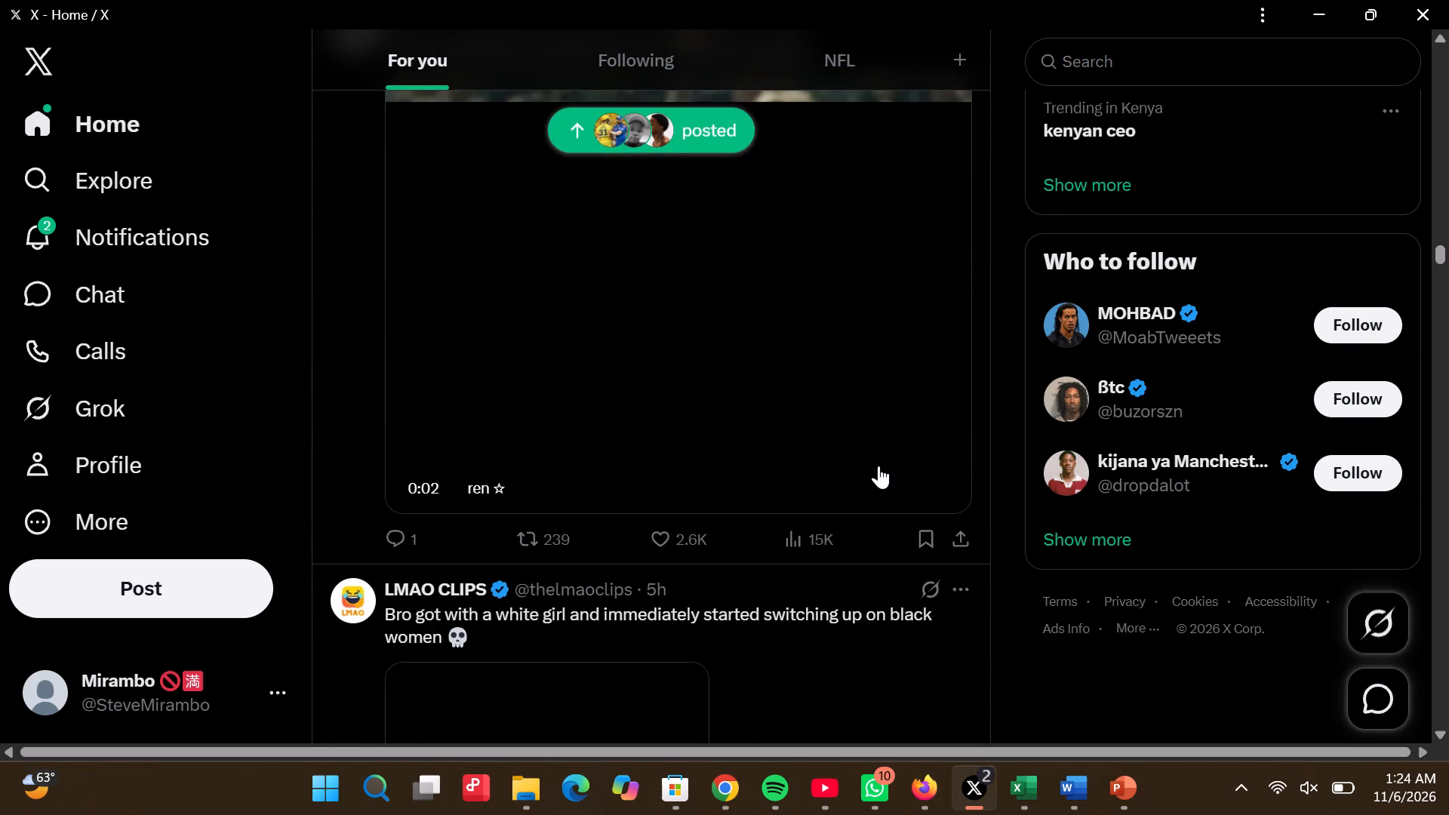
pyautogui.scroll(-2, 791, 374)
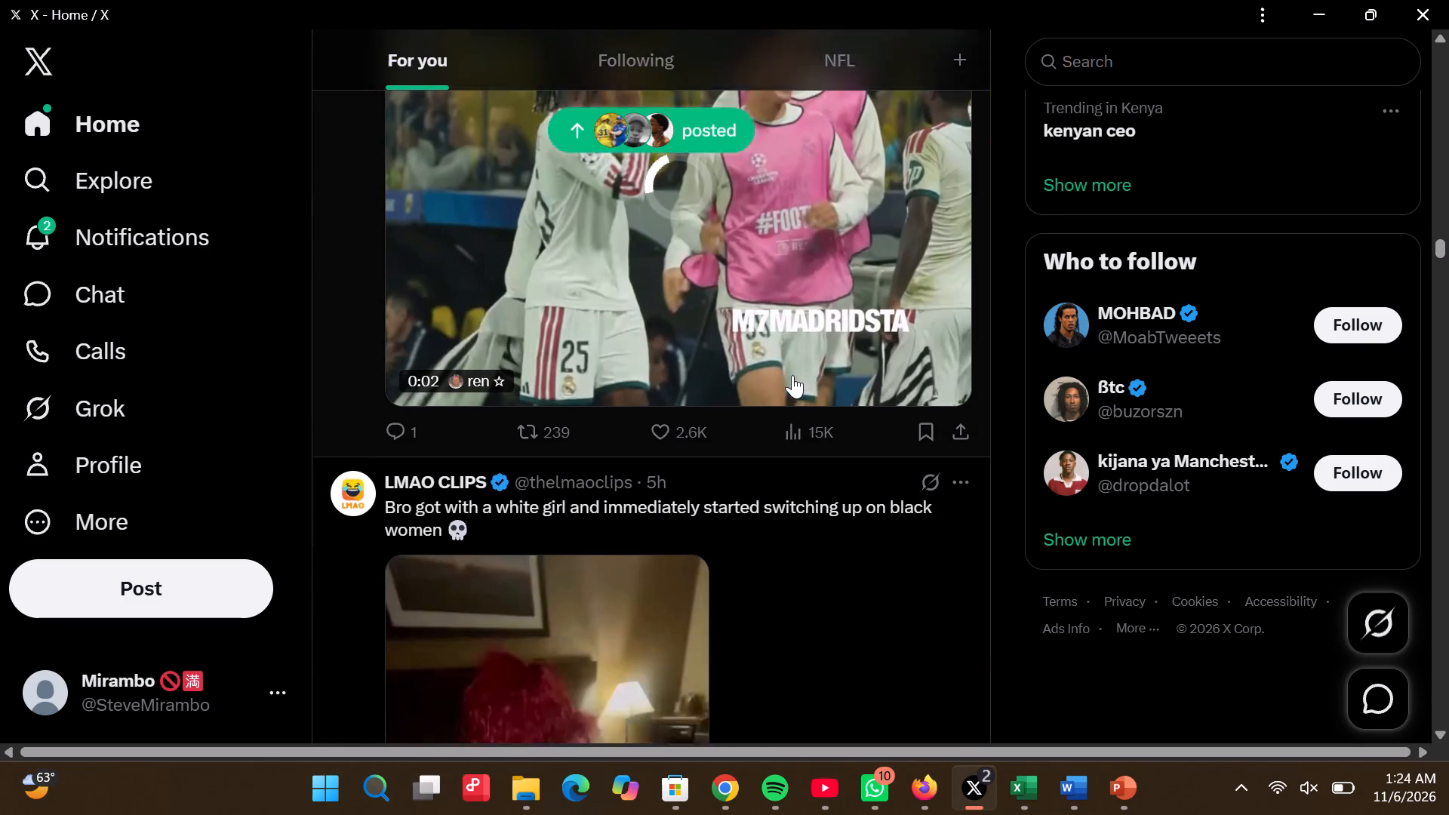
pyautogui.scroll(13, 792, 375)
pyautogui.scroll(-1, 794, 374)
pyautogui.scroll(4, 795, 374)
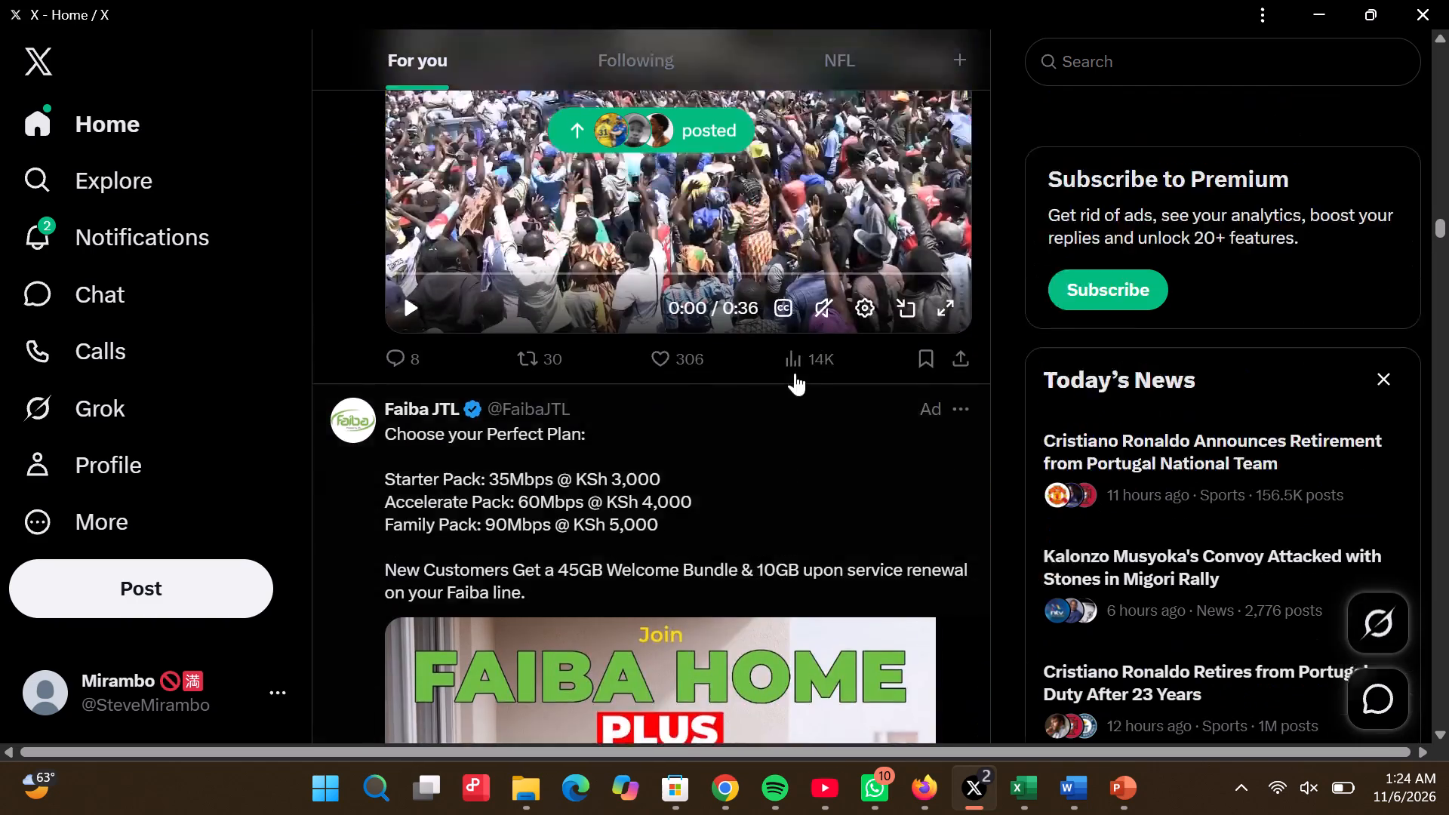
pyautogui.scroll(9, 844, 552)
pyautogui.scroll(-1, 843, 546)
pyautogui.scroll(3, 844, 545)
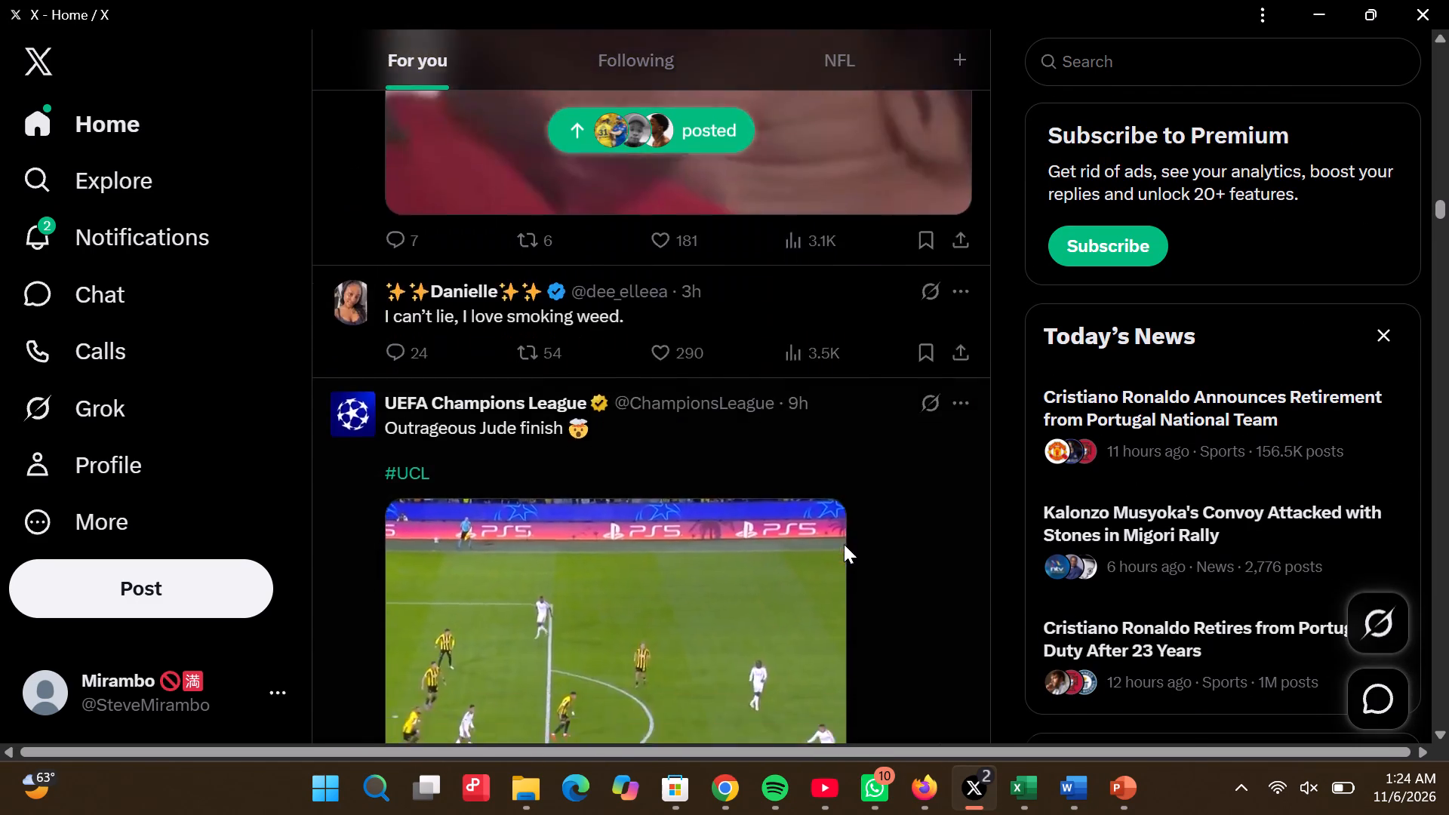
pyautogui.scroll(17, 844, 544)
pyautogui.scroll(14, 857, 517)
pyautogui.scroll(-1, 859, 512)
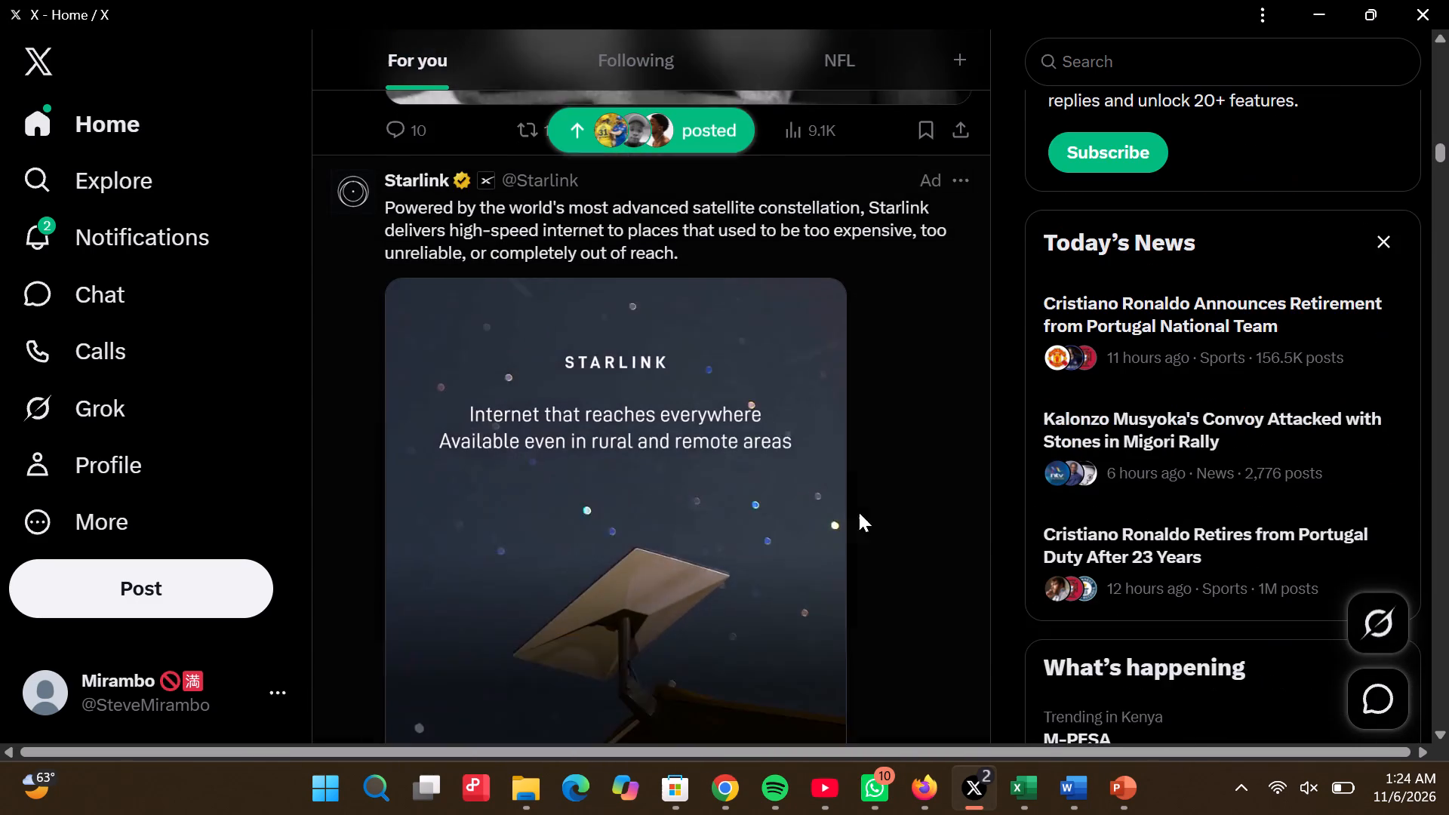
pyautogui.click(1315, 20)
# Bring the Pinterest picture of Ronaldo holding up the trophy from the Chrome image results onto PowerPoint slide 6.
pyautogui.click(895, 568)
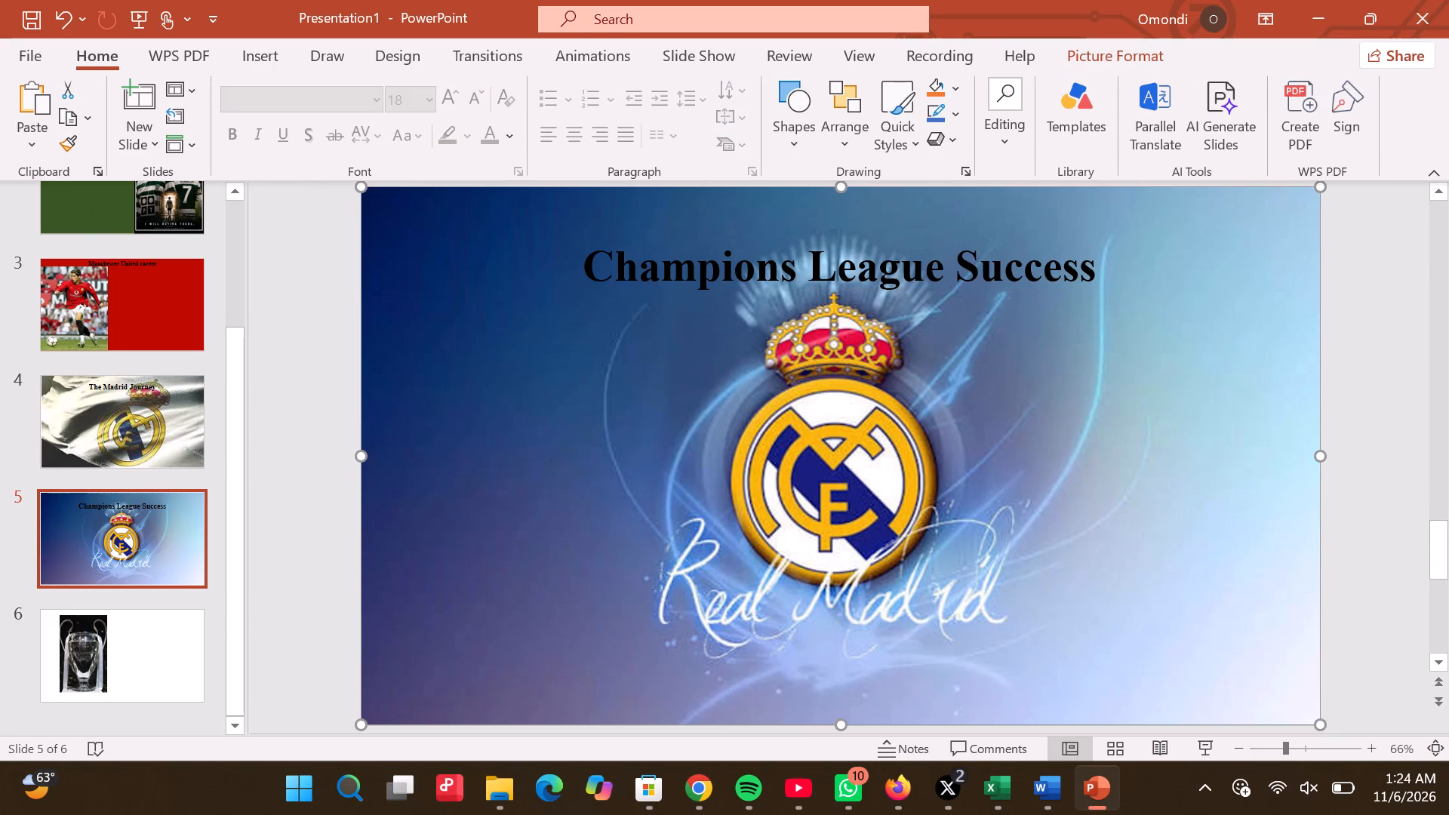
pyautogui.click(617, 493)
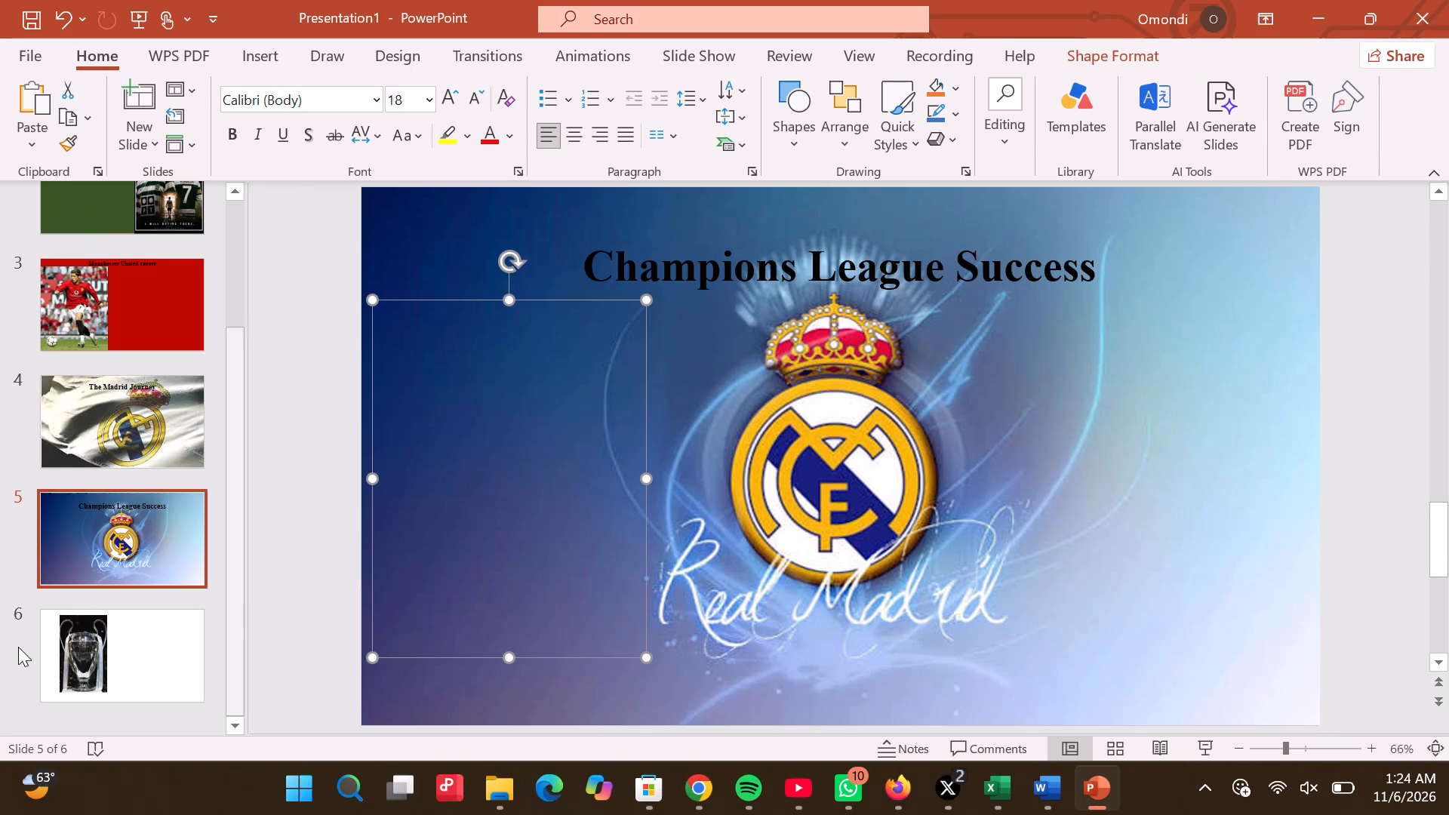
pyautogui.click(82, 651)
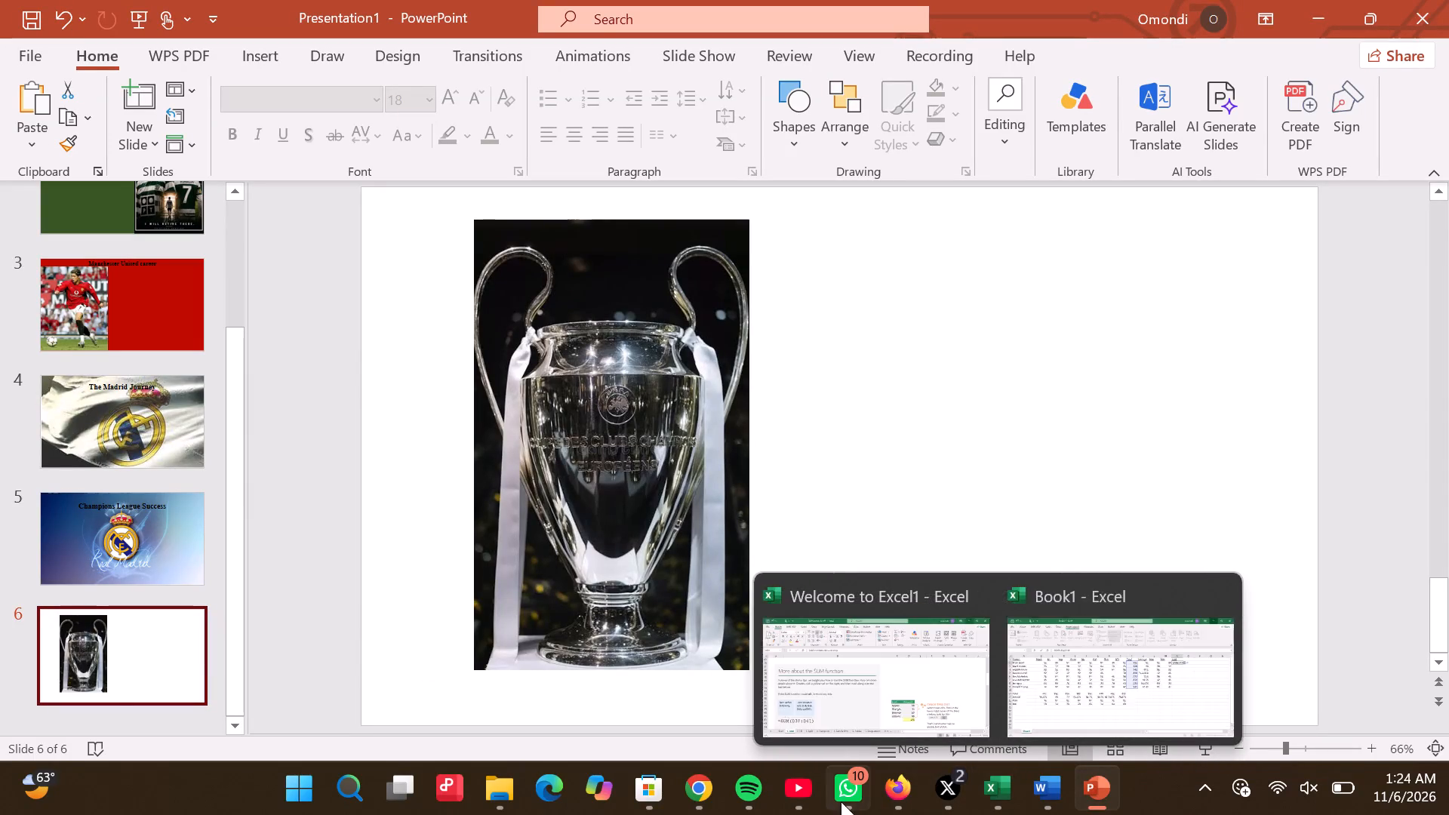
pyautogui.click(701, 795)
pyautogui.click(778, 703)
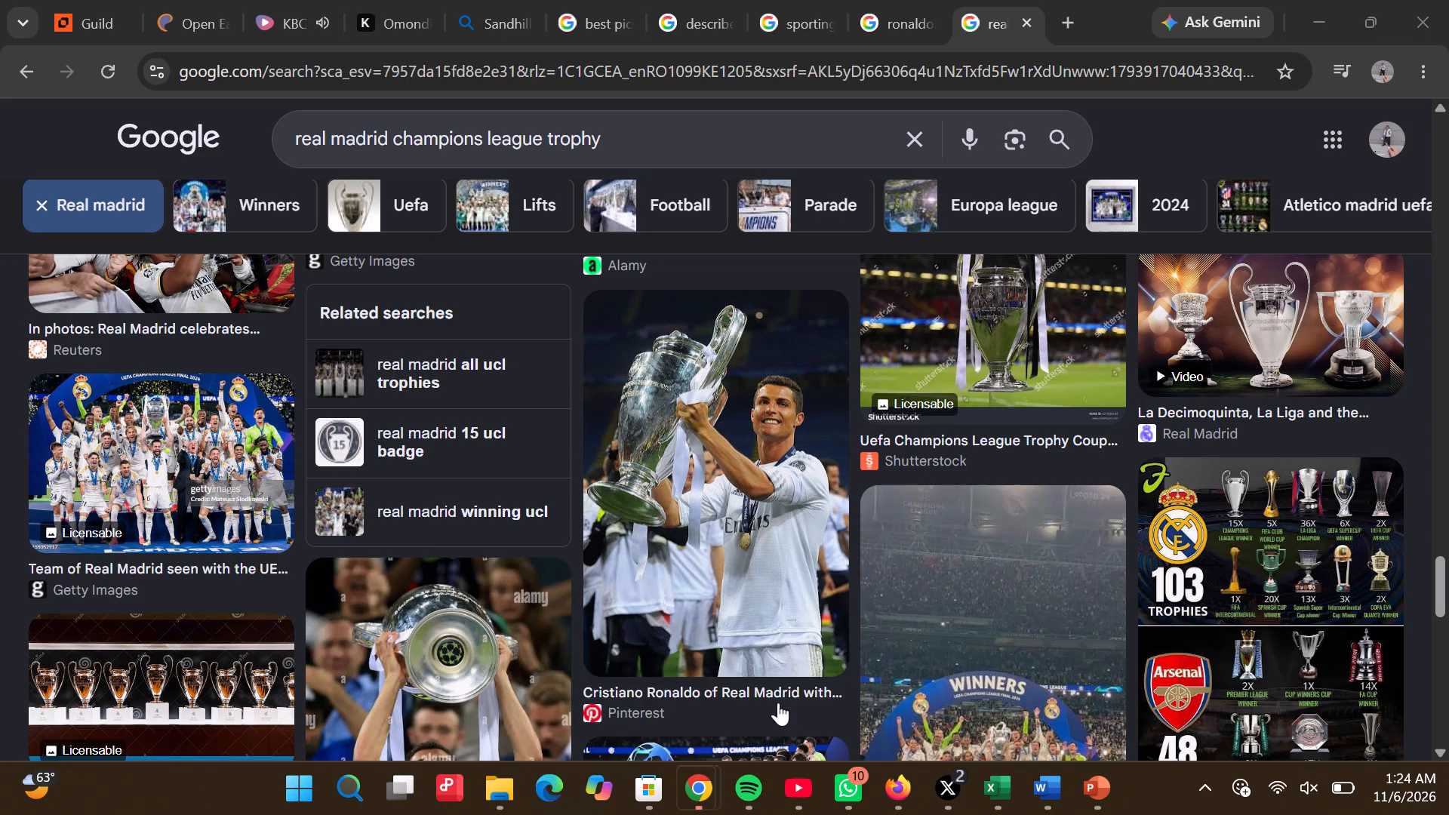
pyautogui.moveTo(786, 563); pyautogui.dragTo(1100, 814)
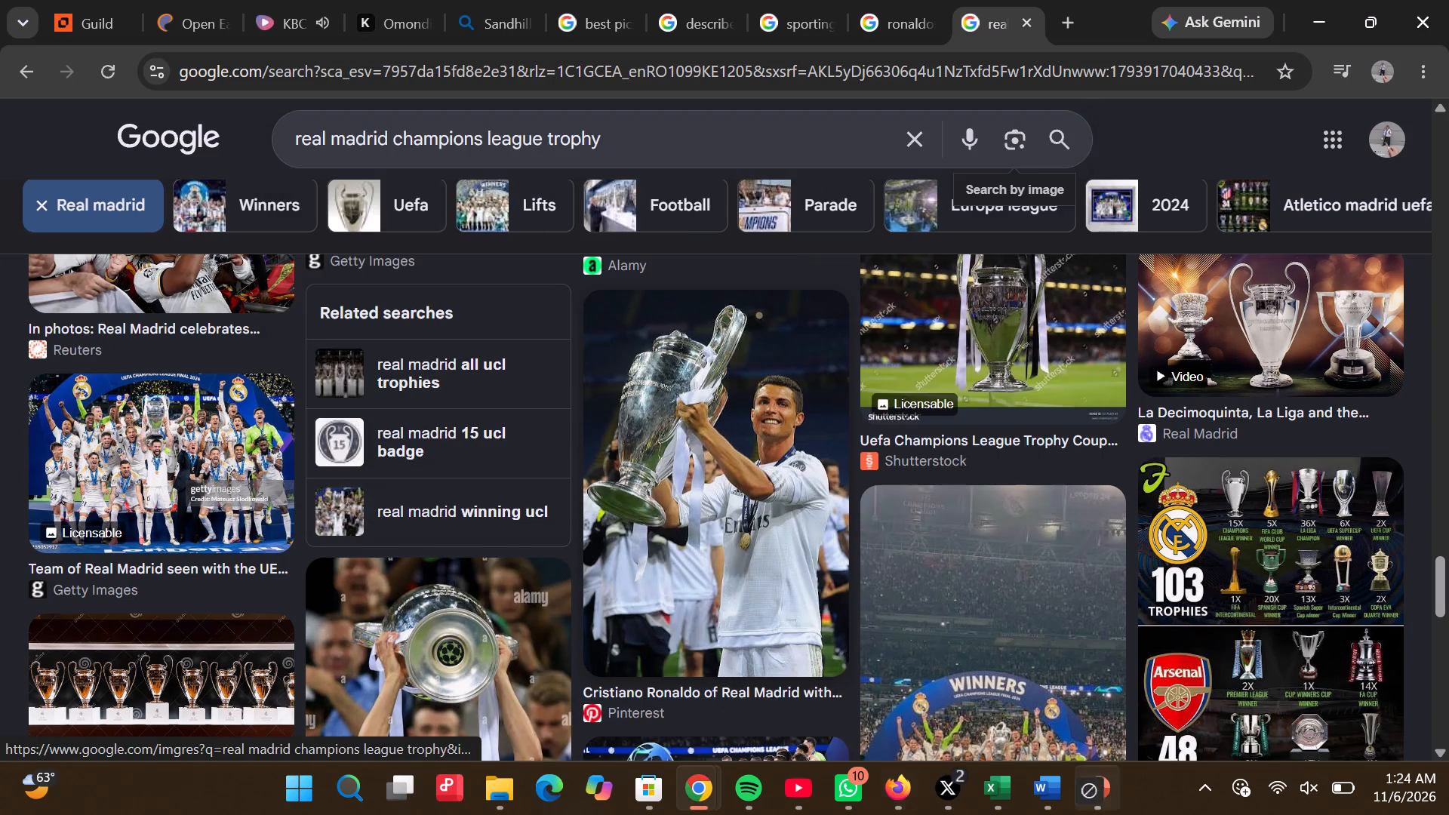
pyautogui.moveTo(1100, 814); pyautogui.dragTo(533, 609)
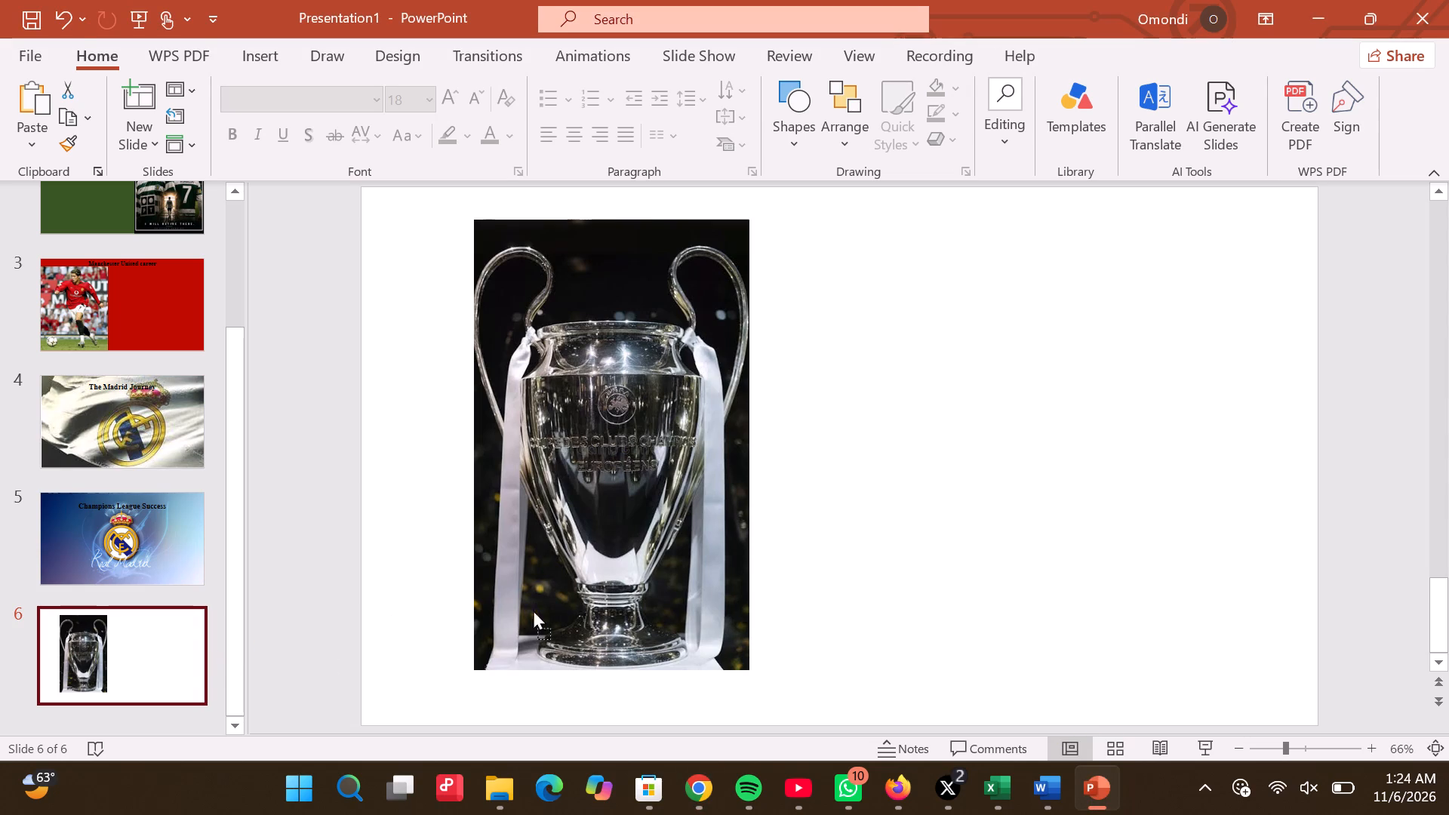
pyautogui.moveTo(533, 609); pyautogui.dragTo(958, 475)
# Shrink the Ronaldo picture slightly and place it to the right of the trophy picture on slide 6, with a gap between them.
pyautogui.moveTo(964, 475); pyautogui.dragTo(984, 479)
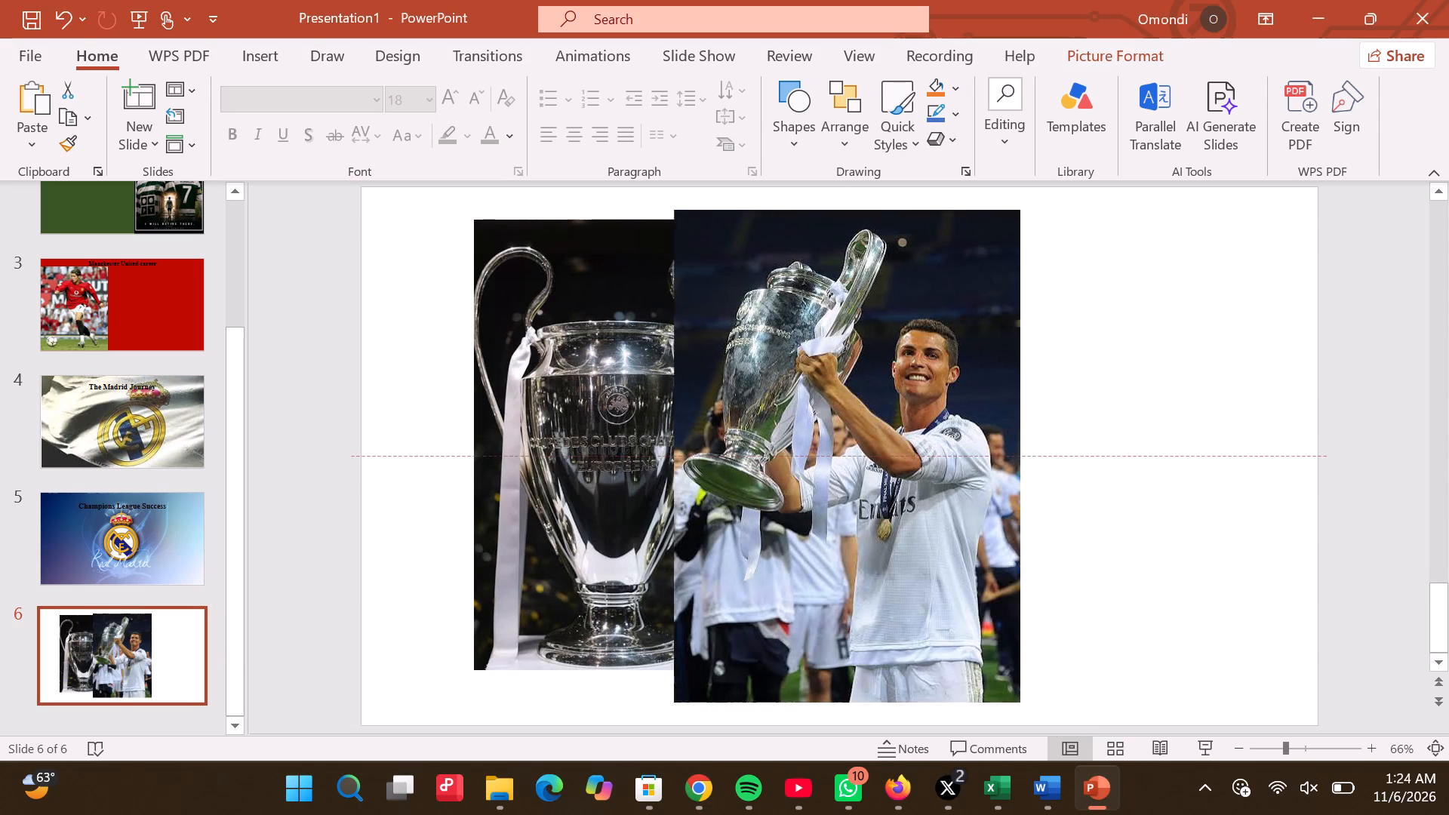
pyautogui.moveTo(984, 479); pyautogui.dragTo(1105, 470)
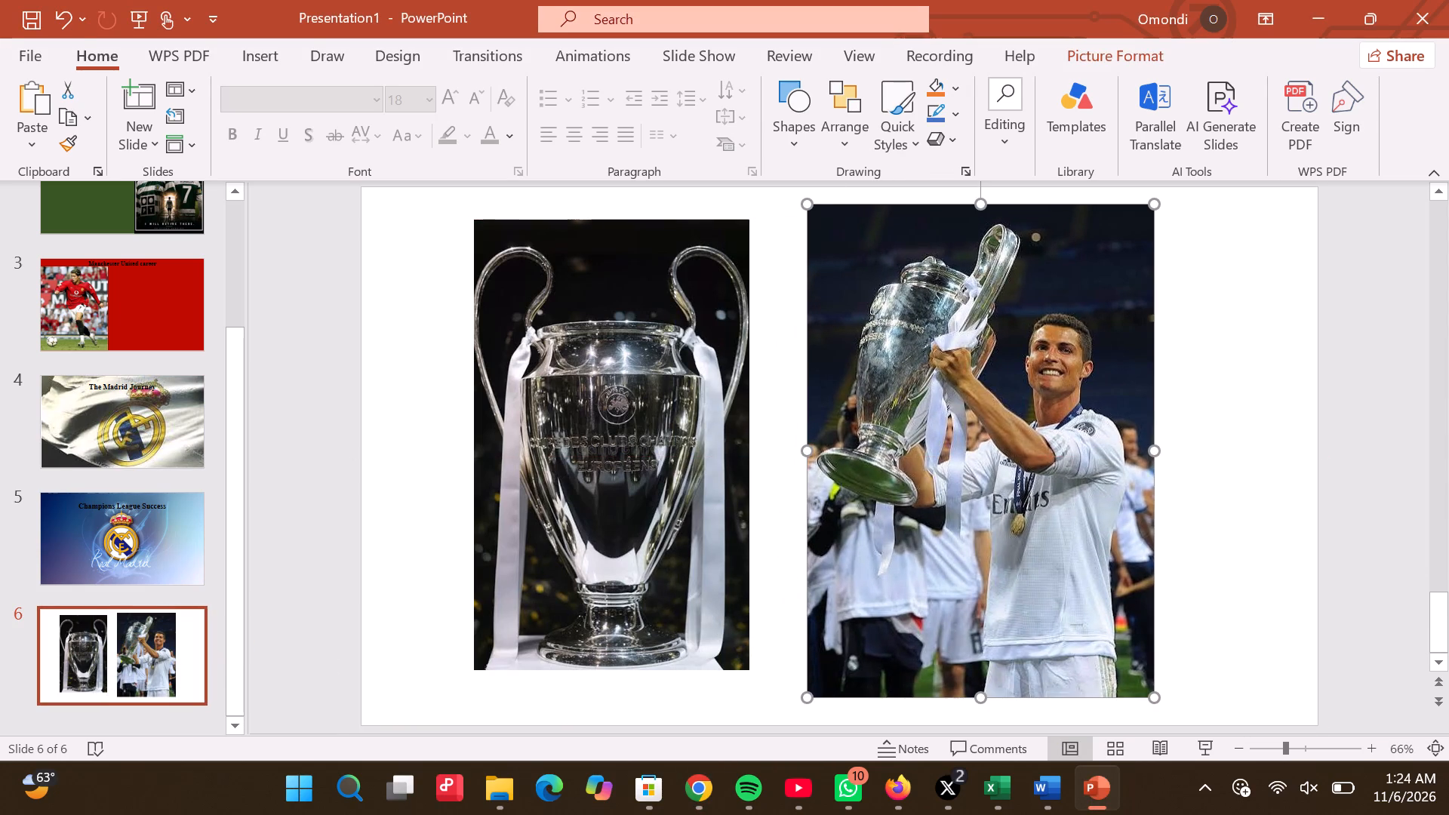
pyautogui.moveTo(806, 196); pyautogui.dragTo(852, 280)
pyautogui.moveTo(948, 386); pyautogui.dragTo(947, 376)
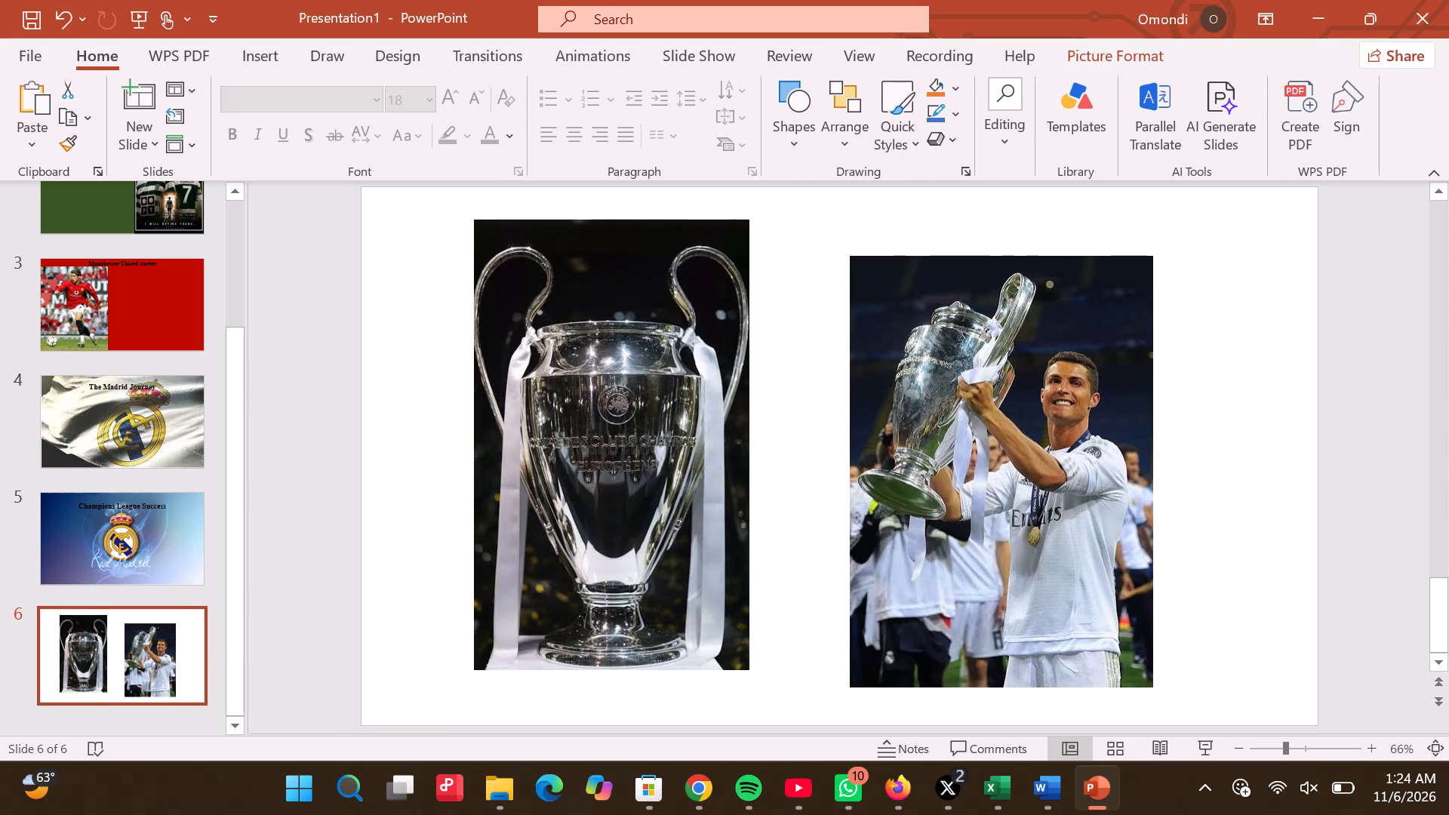
pyautogui.moveTo(947, 376); pyautogui.dragTo(1003, 351)
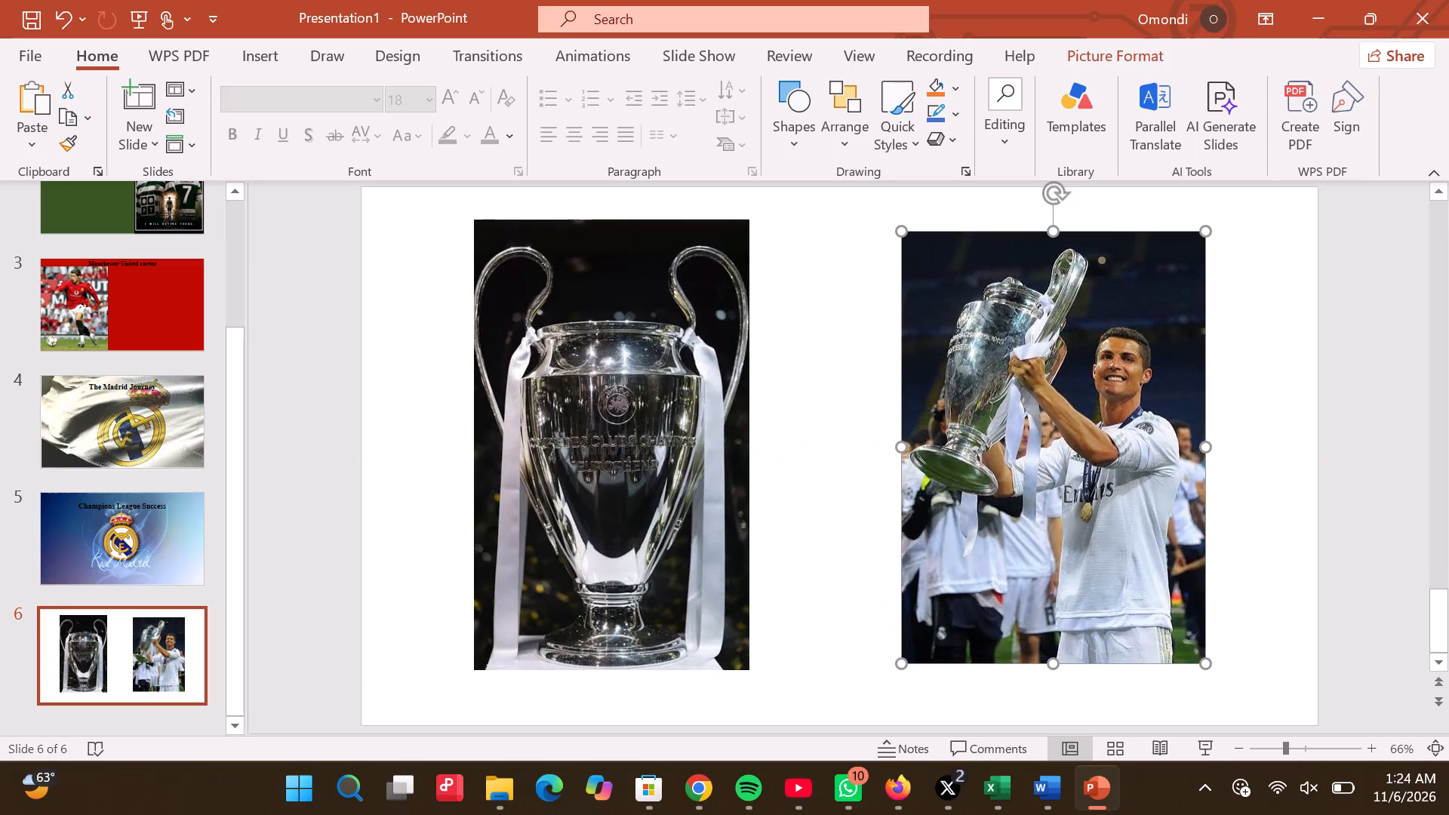
# Start saving the presentation, bringing up the full Save As location choices instead of the quick save dialog.
pyautogui.hotkey('ctrl', 's')
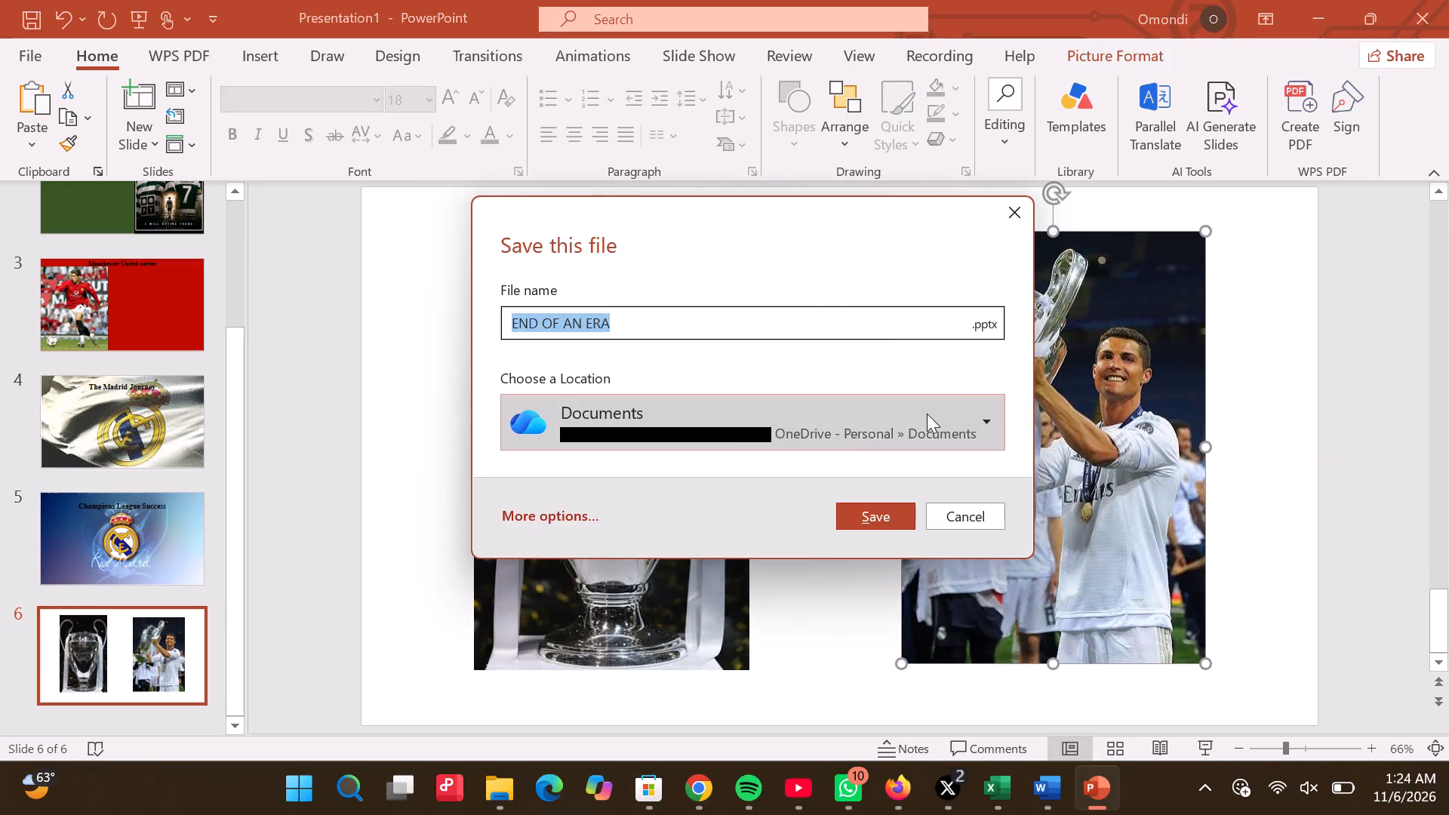
pyautogui.click(1011, 218)
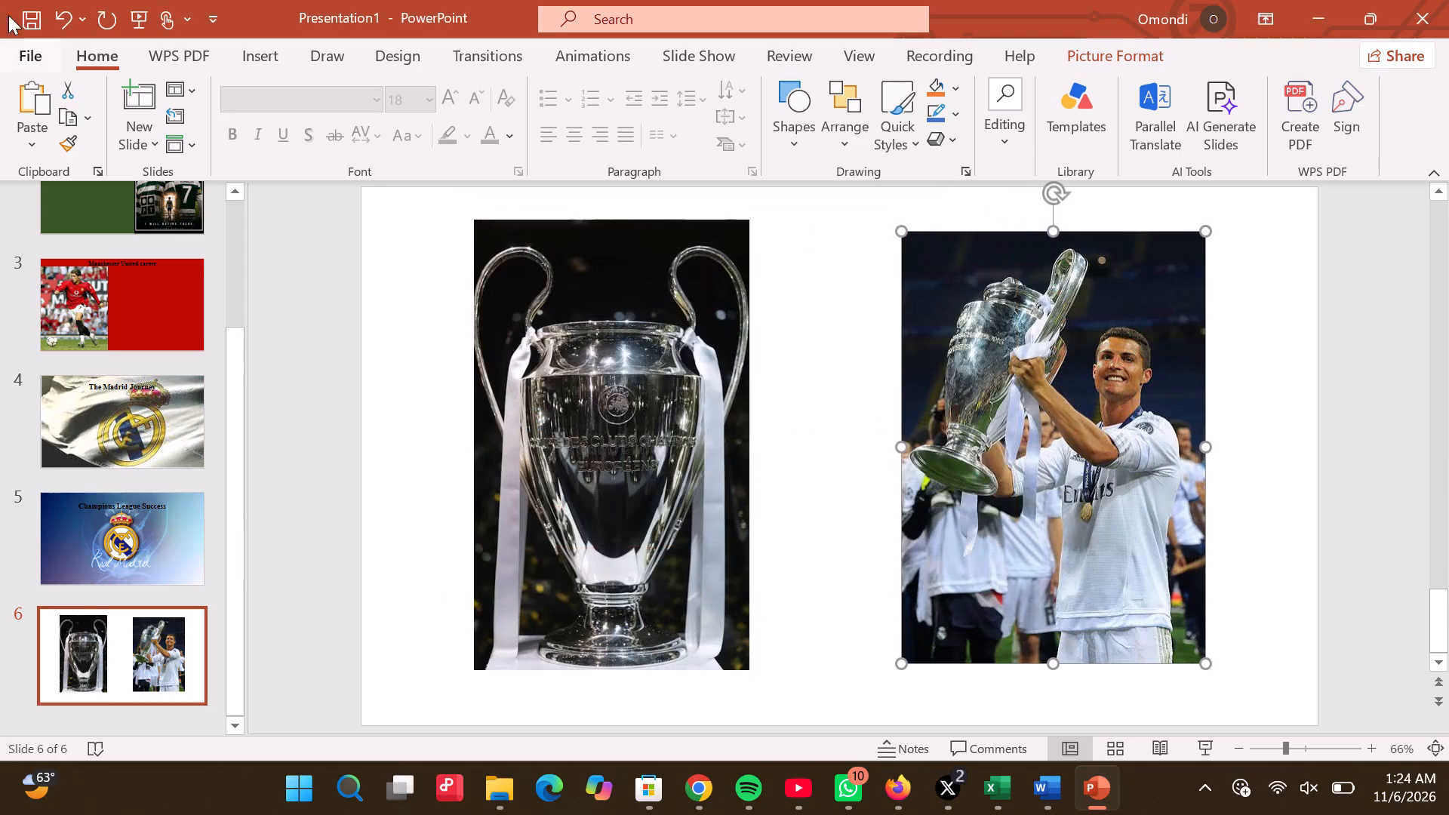
pyautogui.click(30, 52)
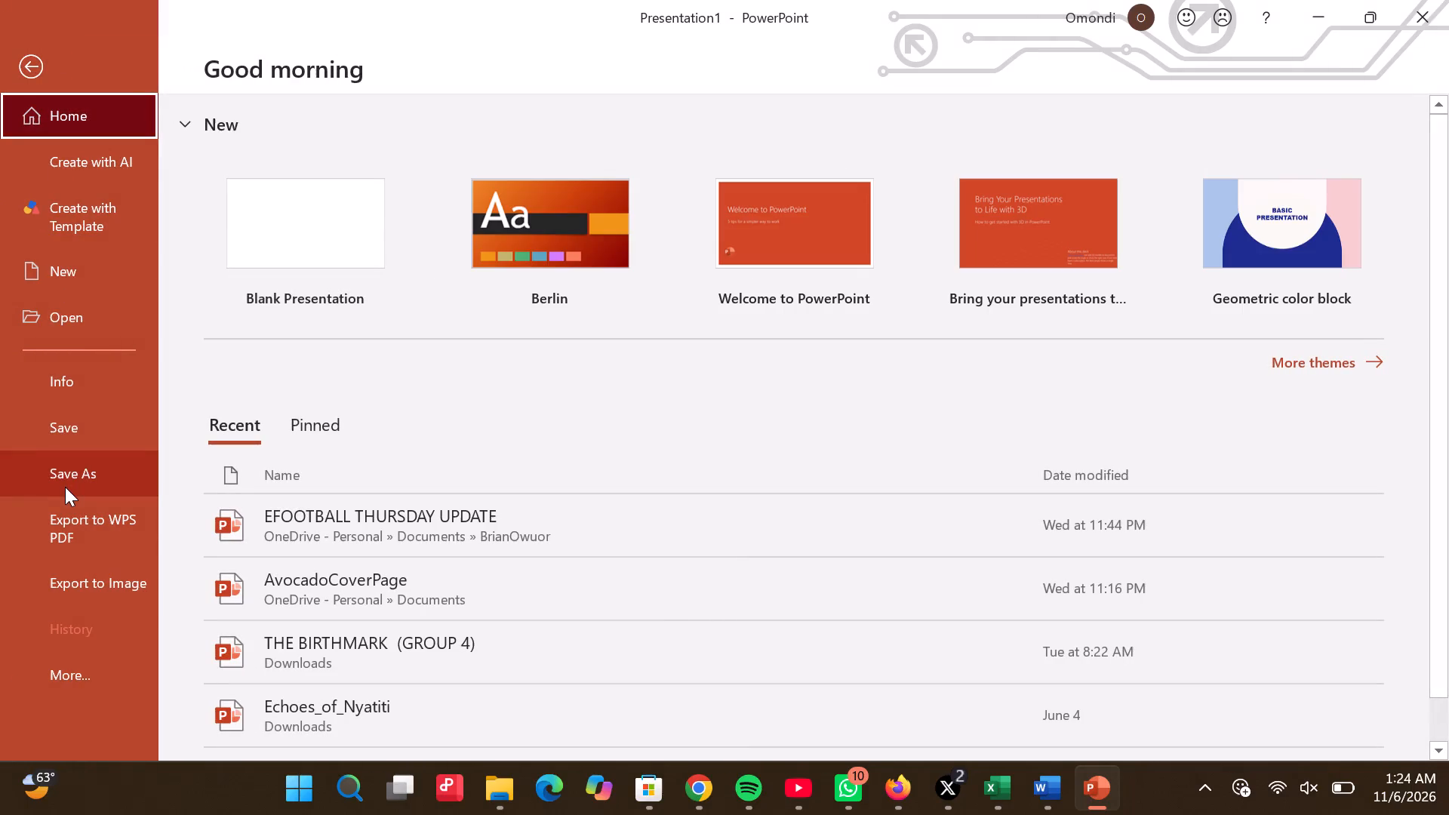
pyautogui.click(65, 487)
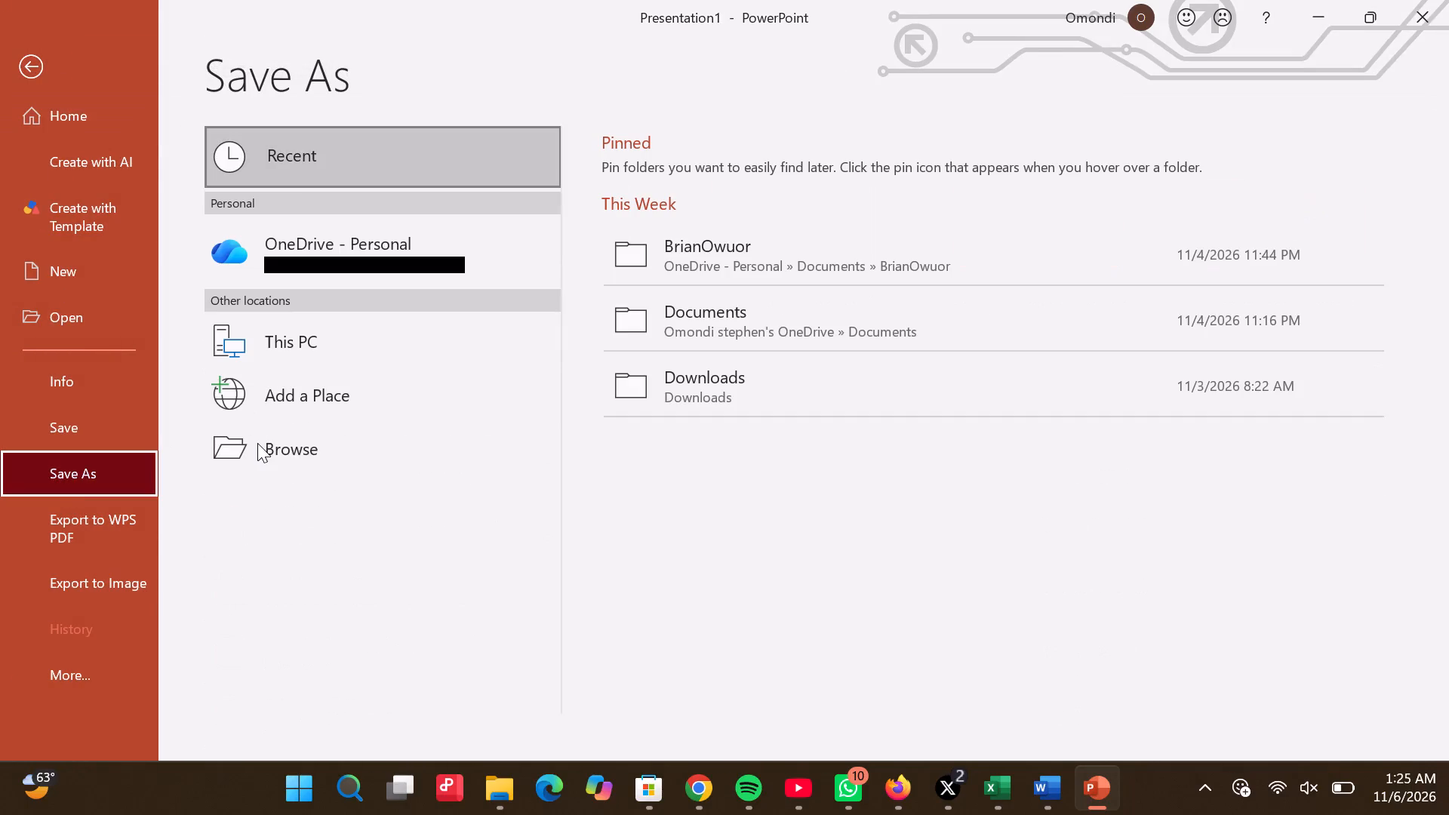
# Save the presentation as END OF AN ERA, type PowerPoint Presentation, in the folder named after a person inside Documents.
pyautogui.click(257, 443)
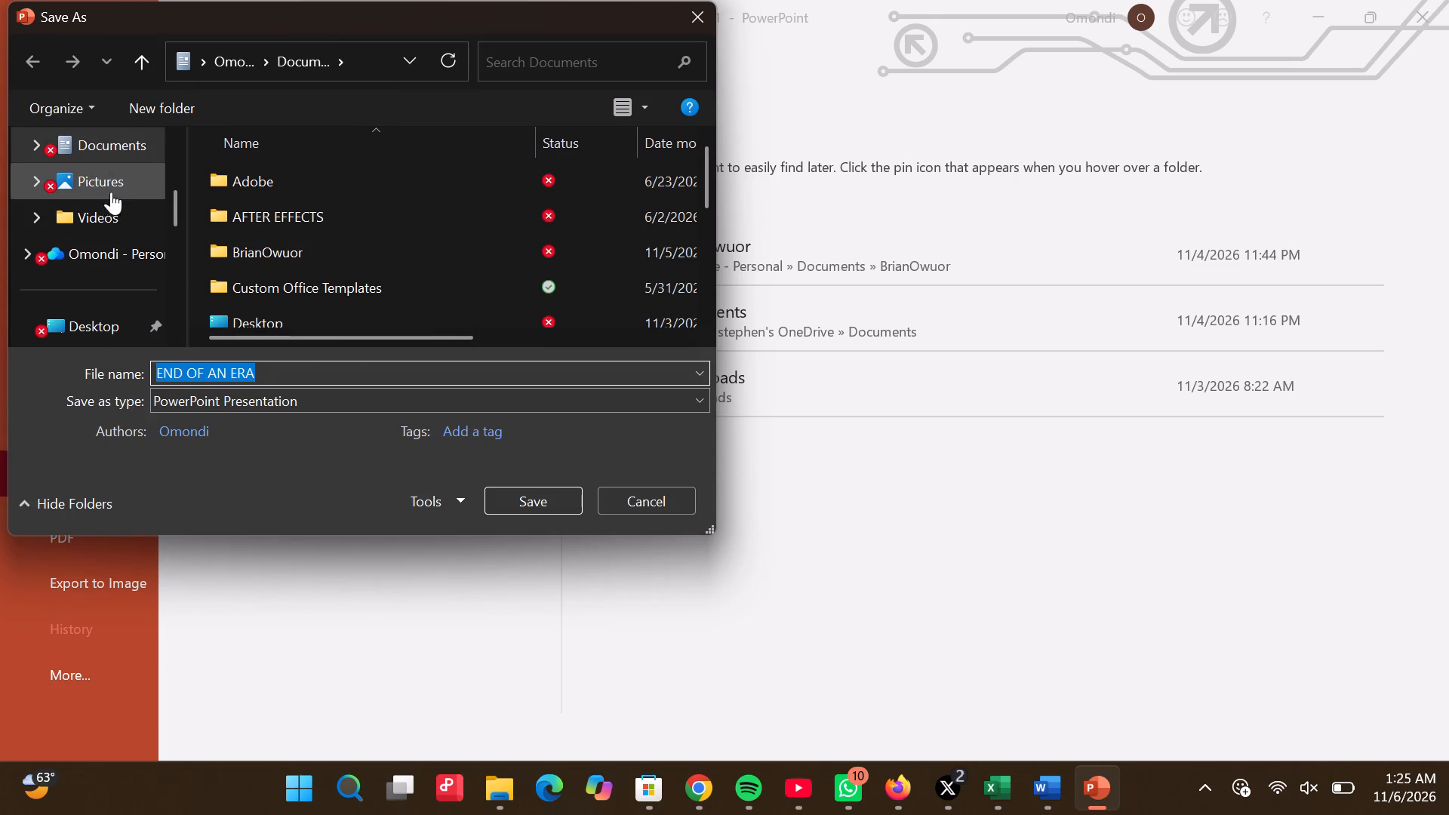
pyautogui.scroll(-1, 80, 256)
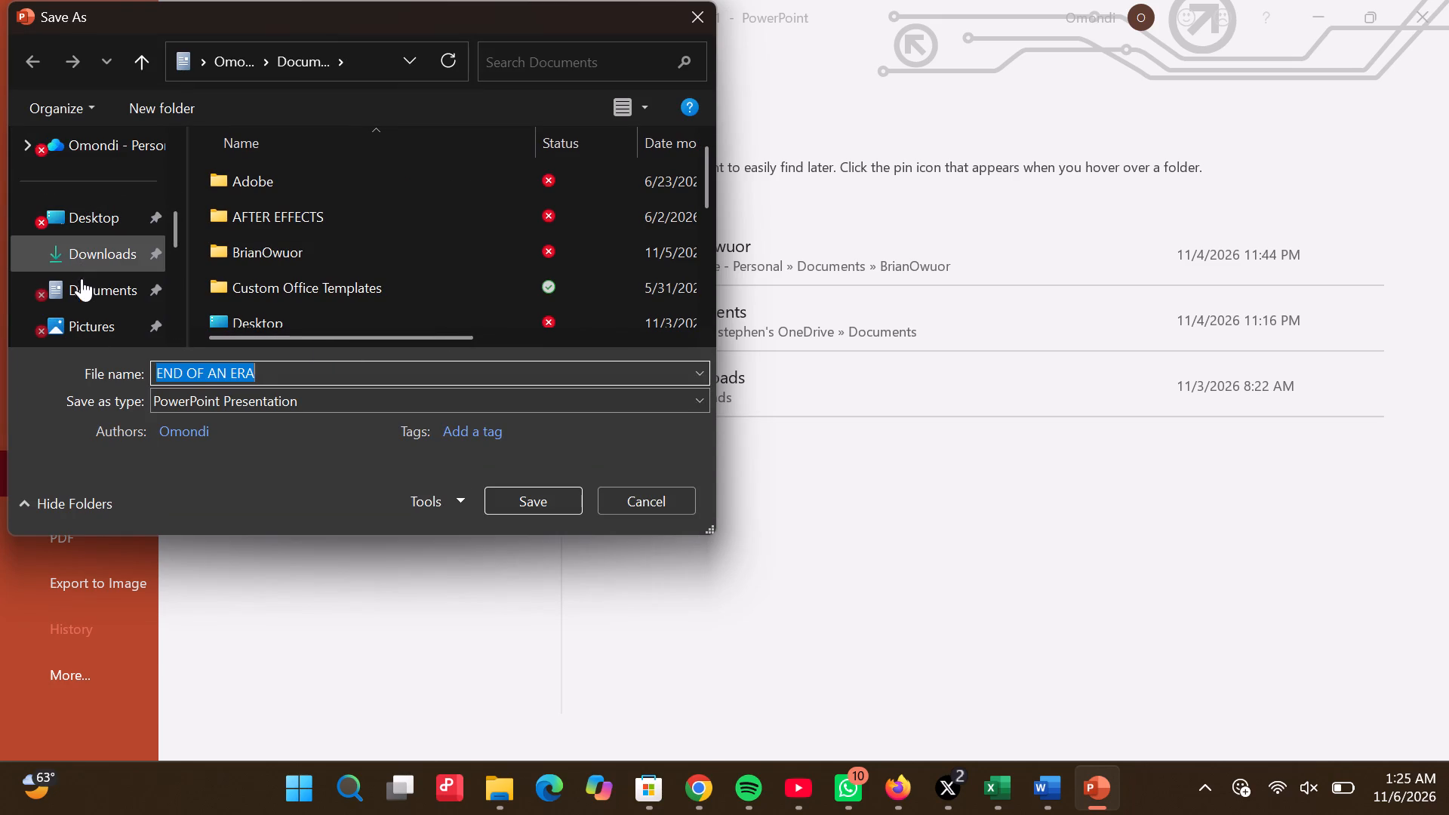
pyautogui.click(85, 304)
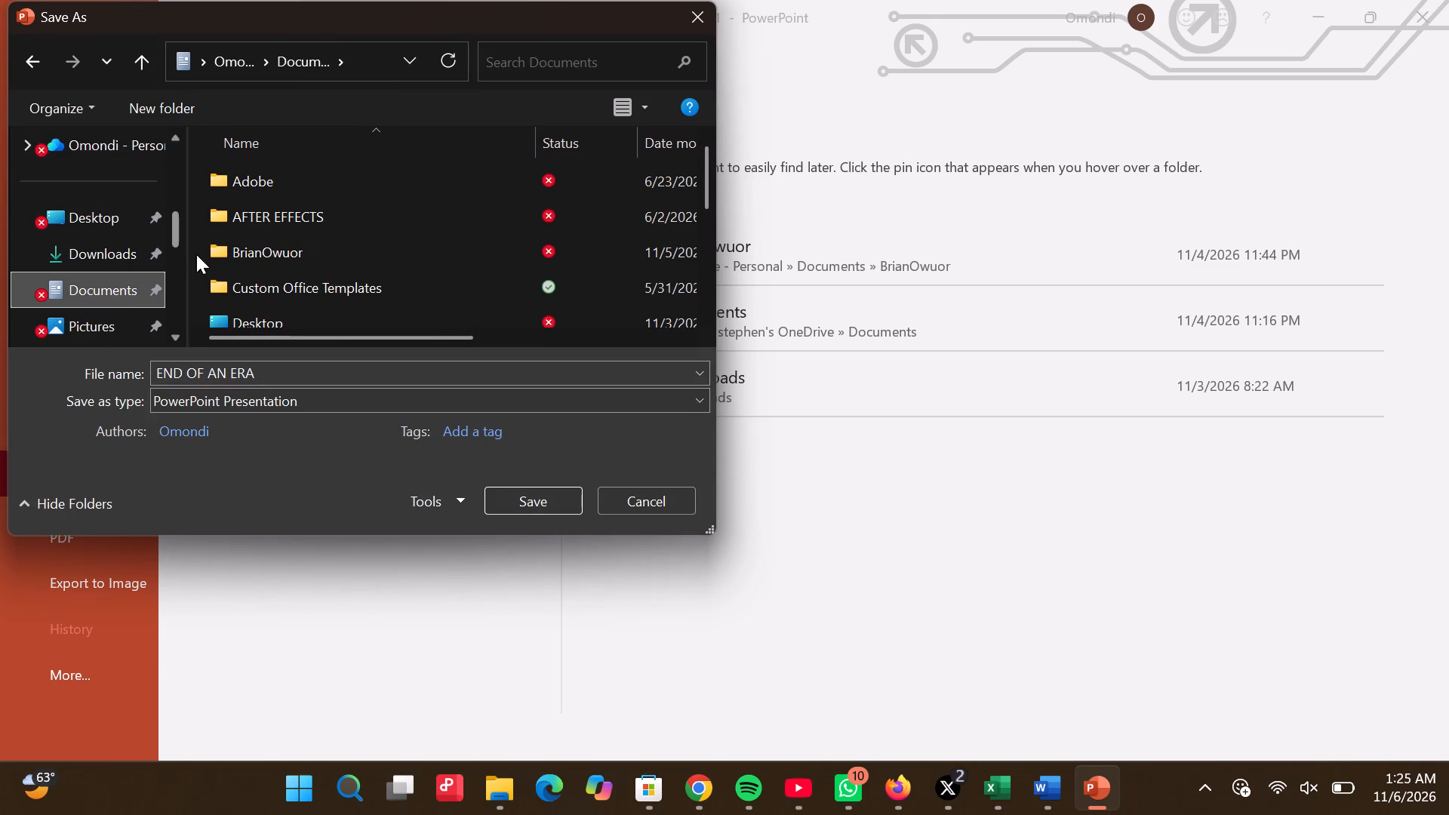
pyautogui.click(211, 254)
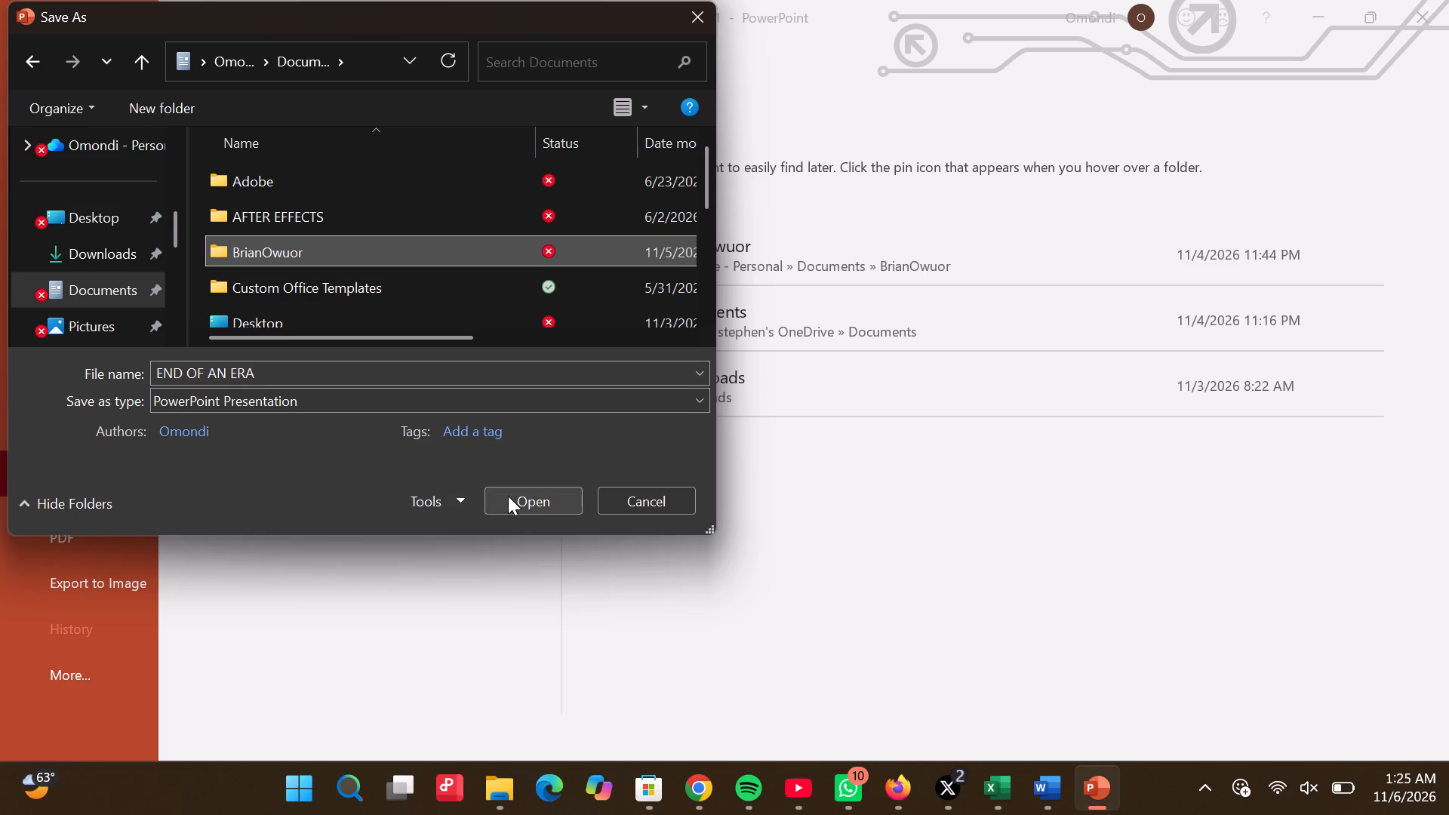
pyautogui.click(507, 496)
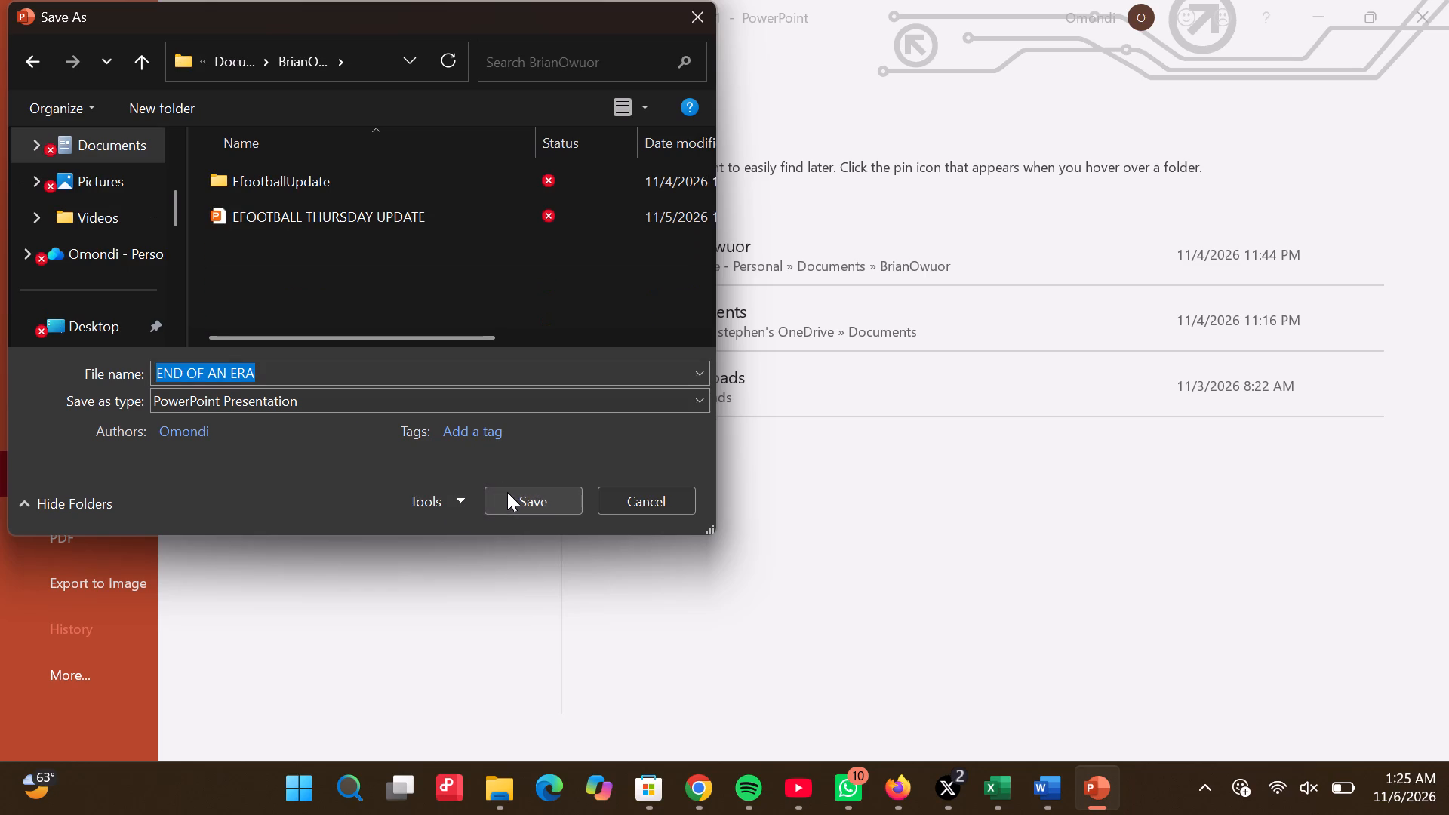
pyautogui.click(486, 508)
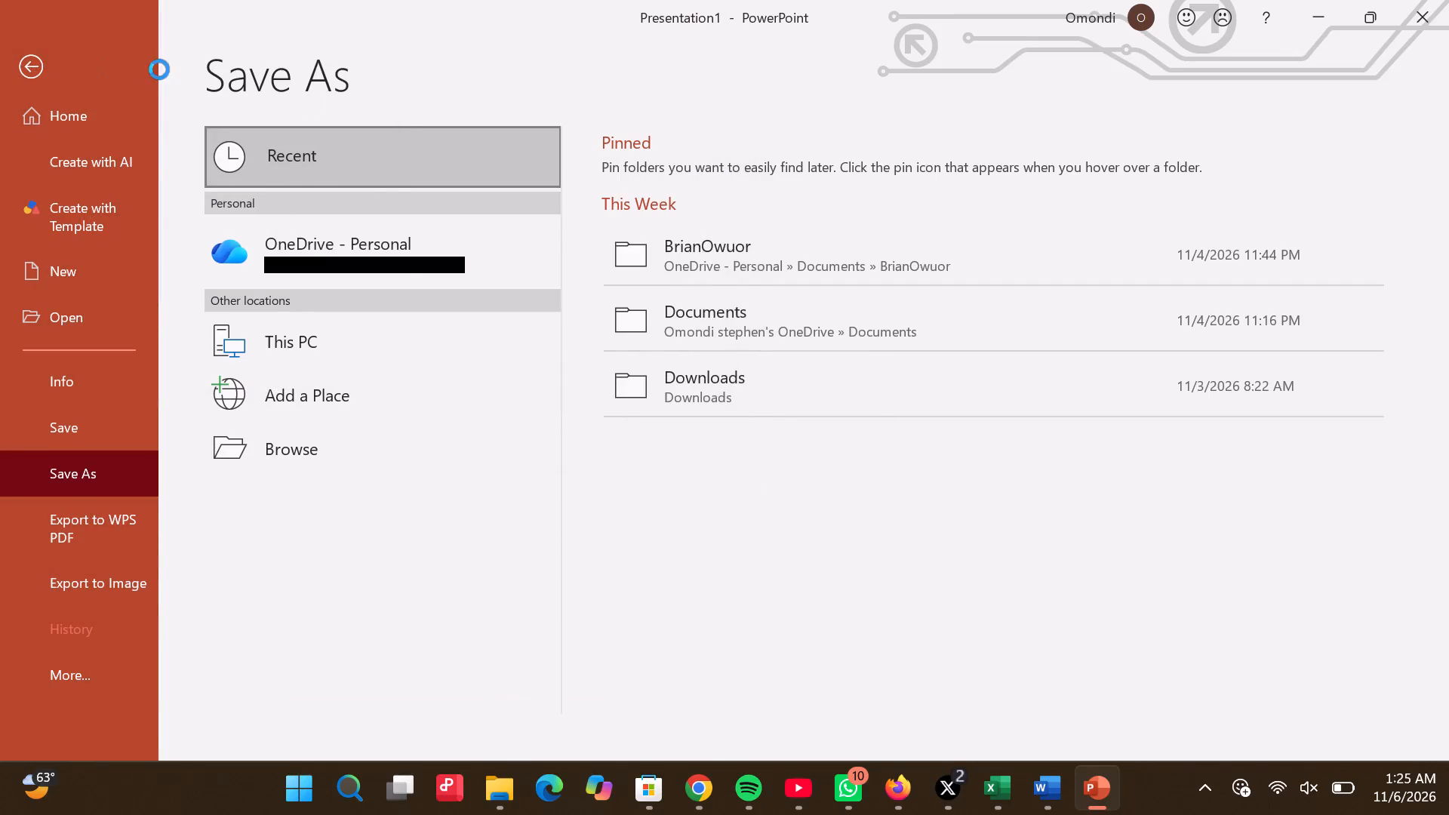
# Review slides 2 through 6 one after another, checking each slide's title, background and pictures.
pyautogui.scroll(-5, 614, 294)
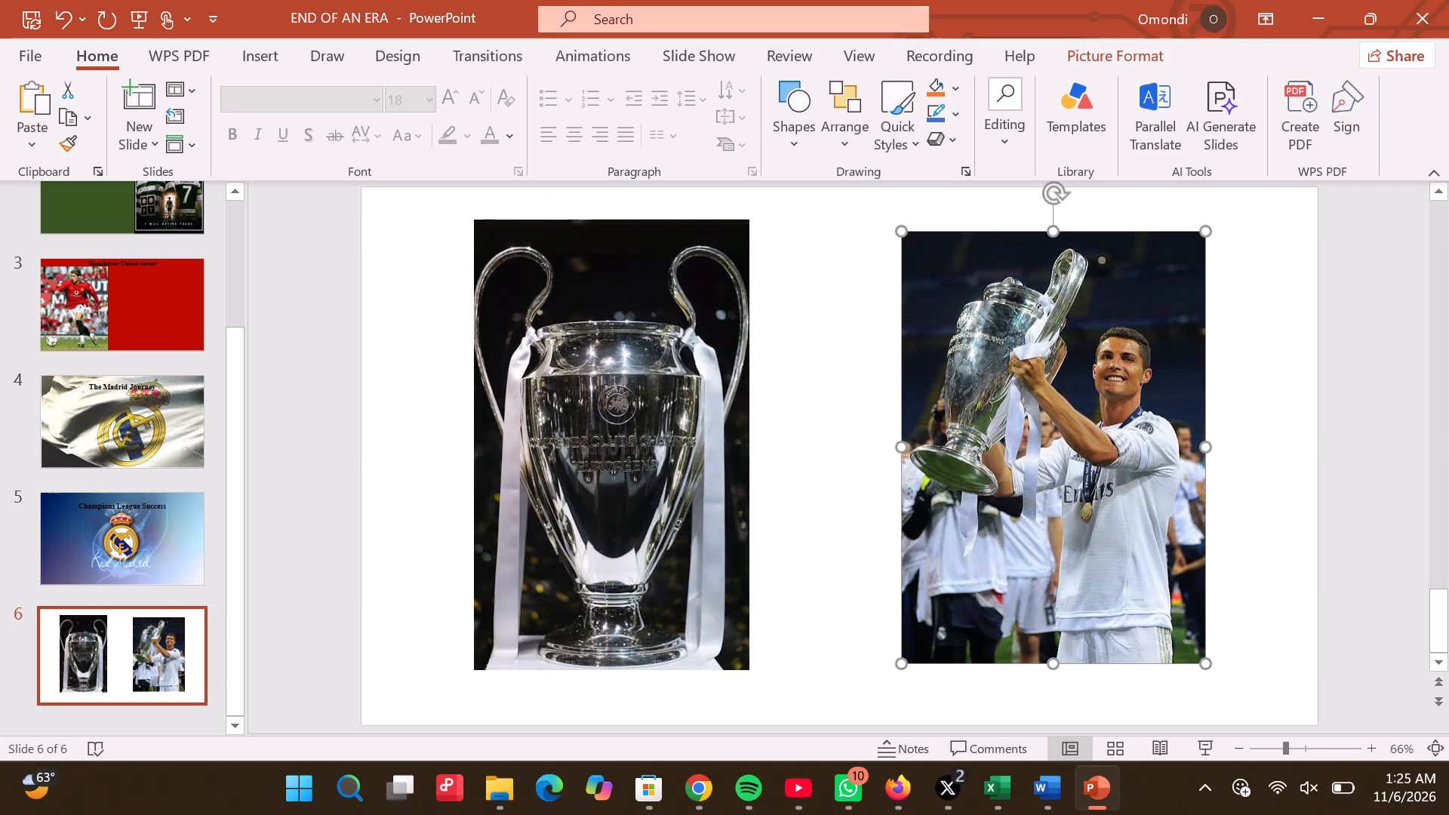
pyautogui.scroll(-4, 614, 293)
pyautogui.scroll(7, 614, 293)
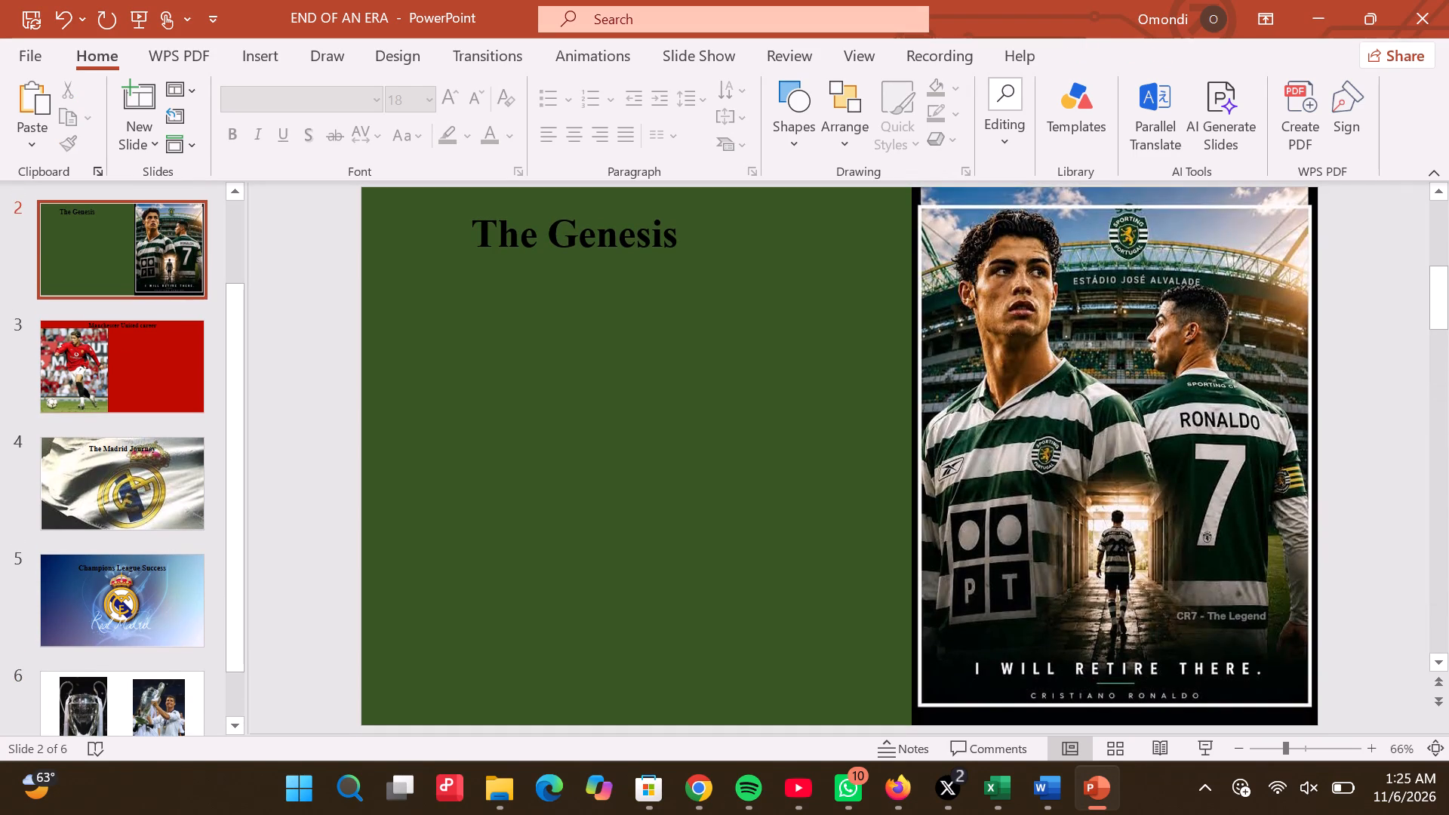
pyautogui.click(133, 257)
pyautogui.click(106, 353)
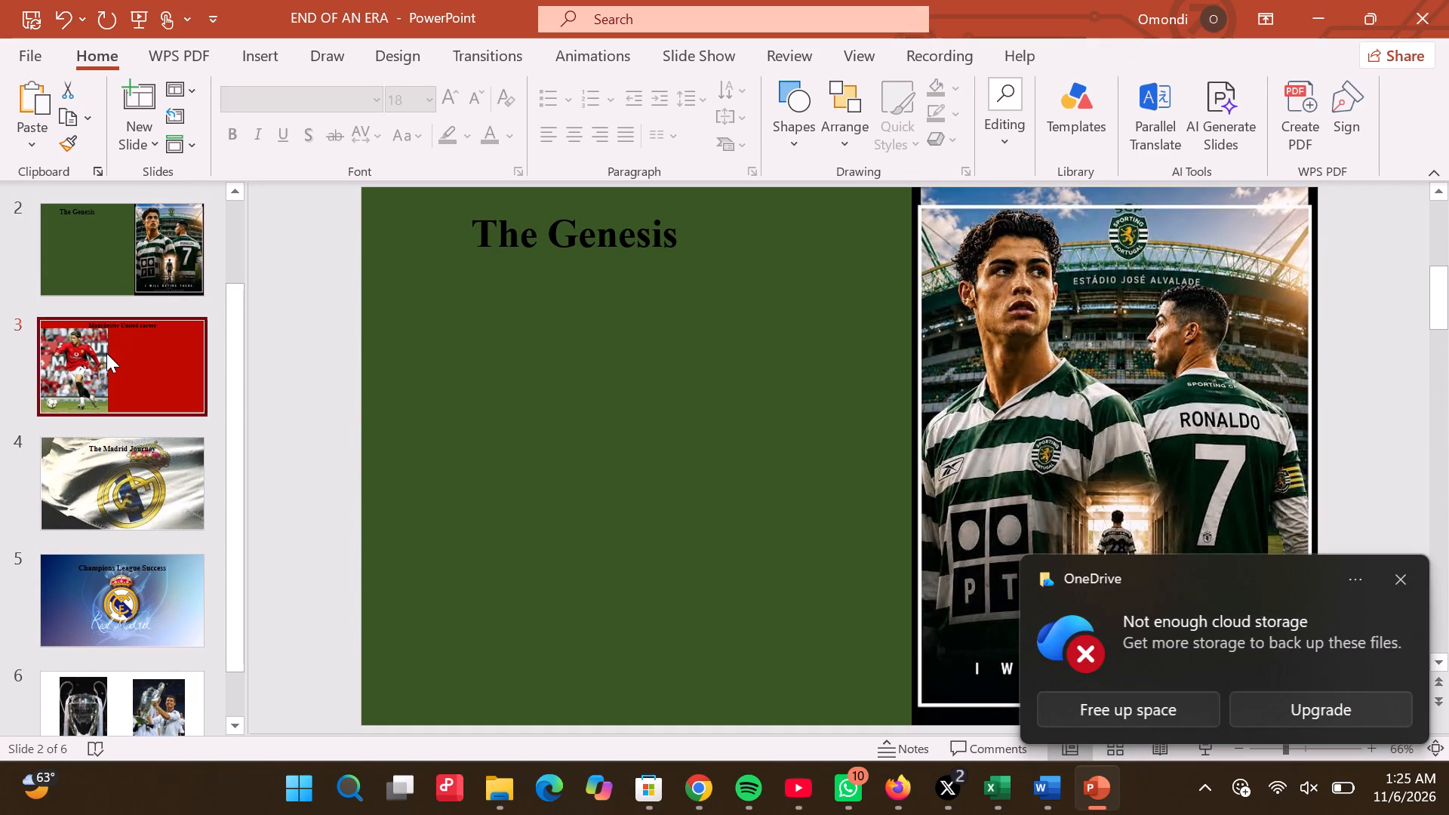
pyautogui.click(104, 497)
pyautogui.click(115, 589)
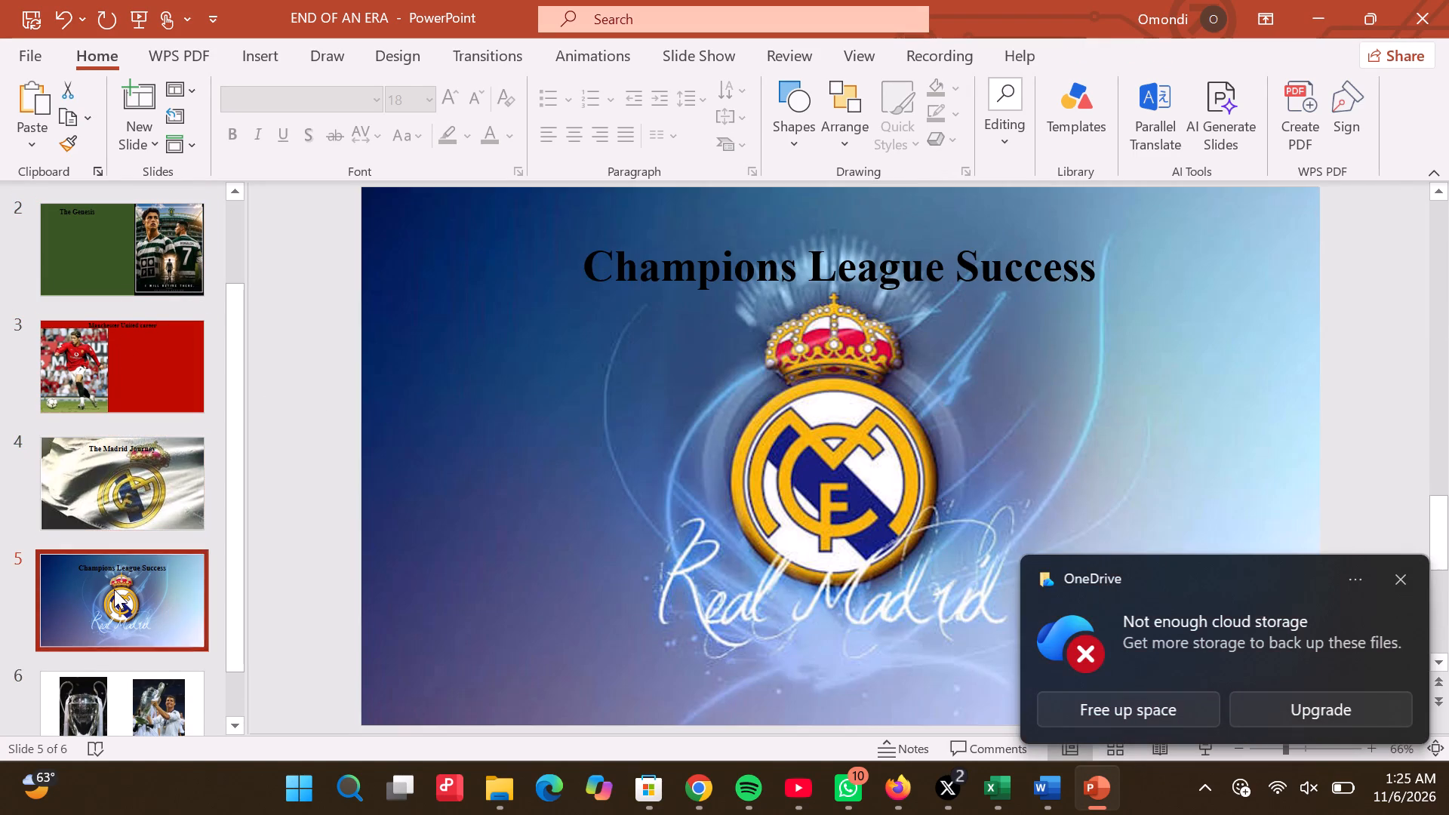
pyautogui.click(78, 706)
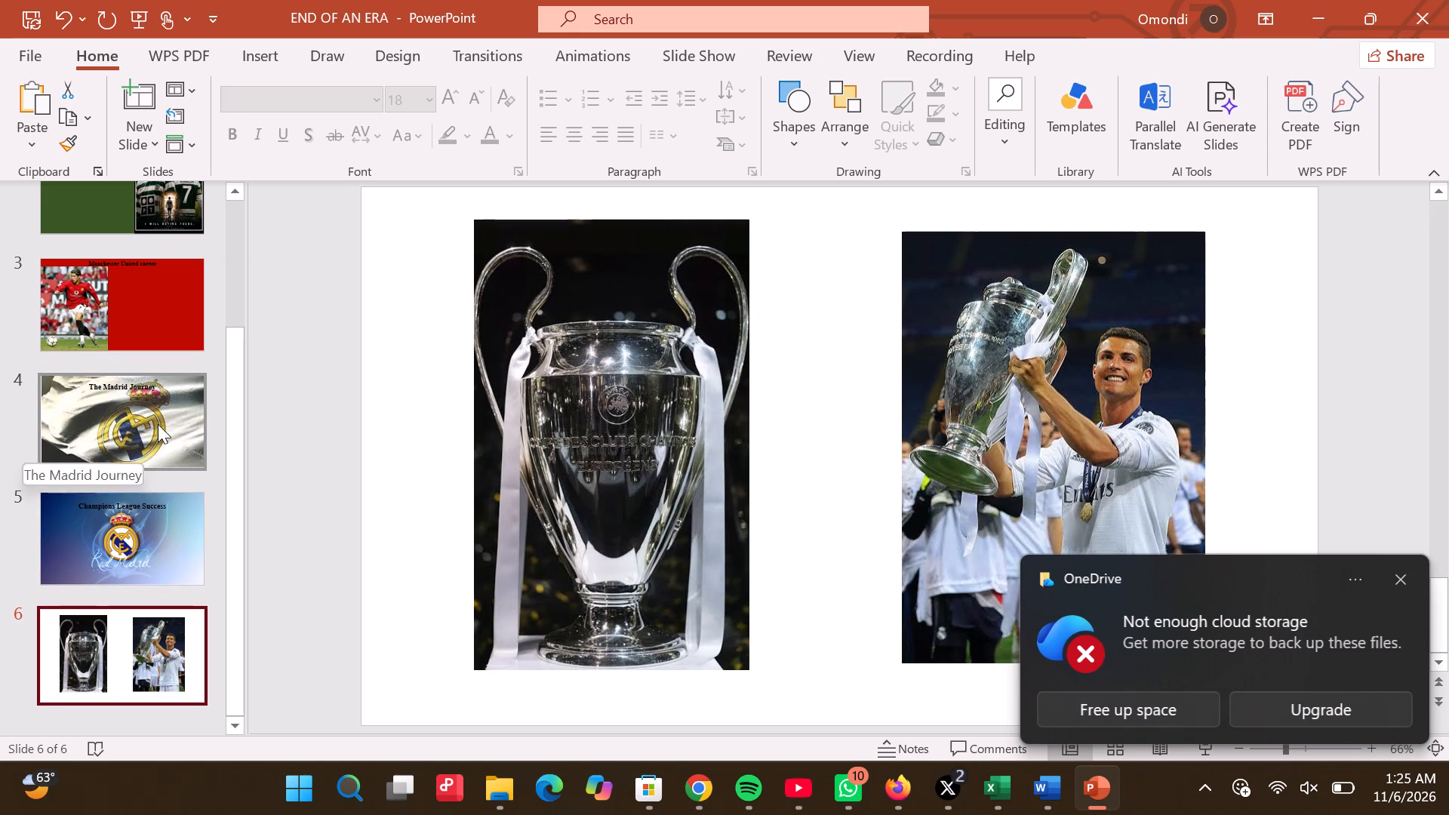